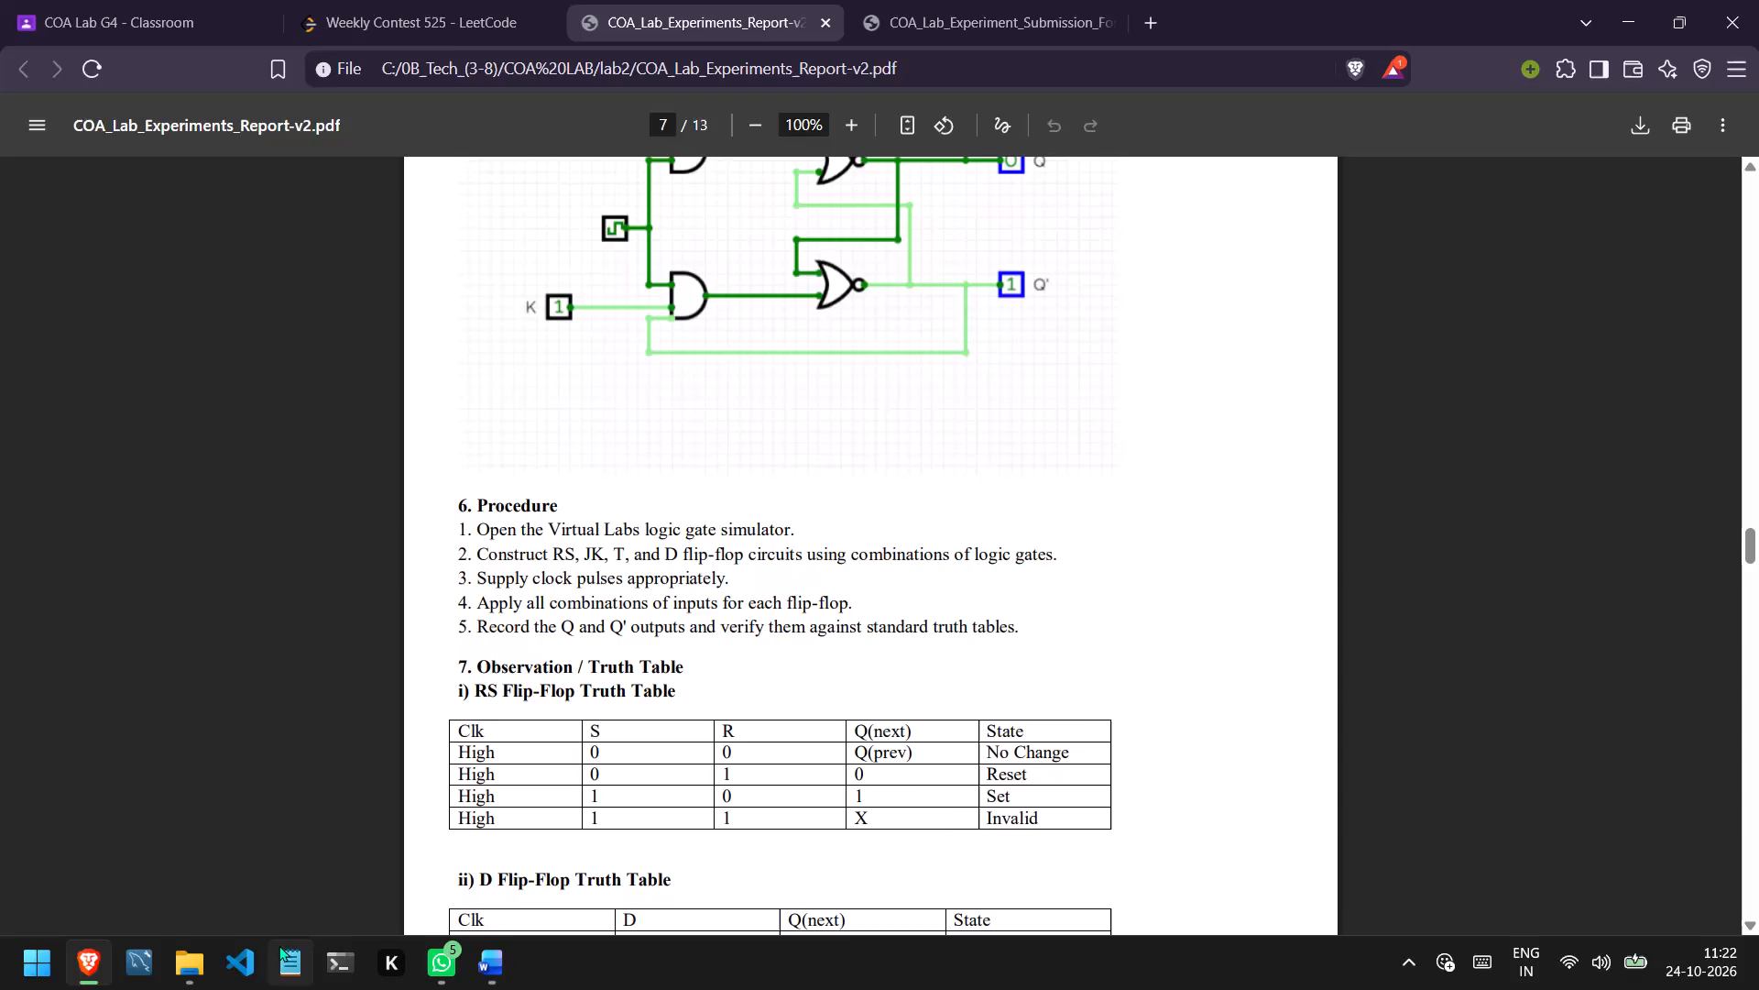
Open 5-8.pdf from the MERGE folder inside the COA LAB folder.
left_click(184, 956)
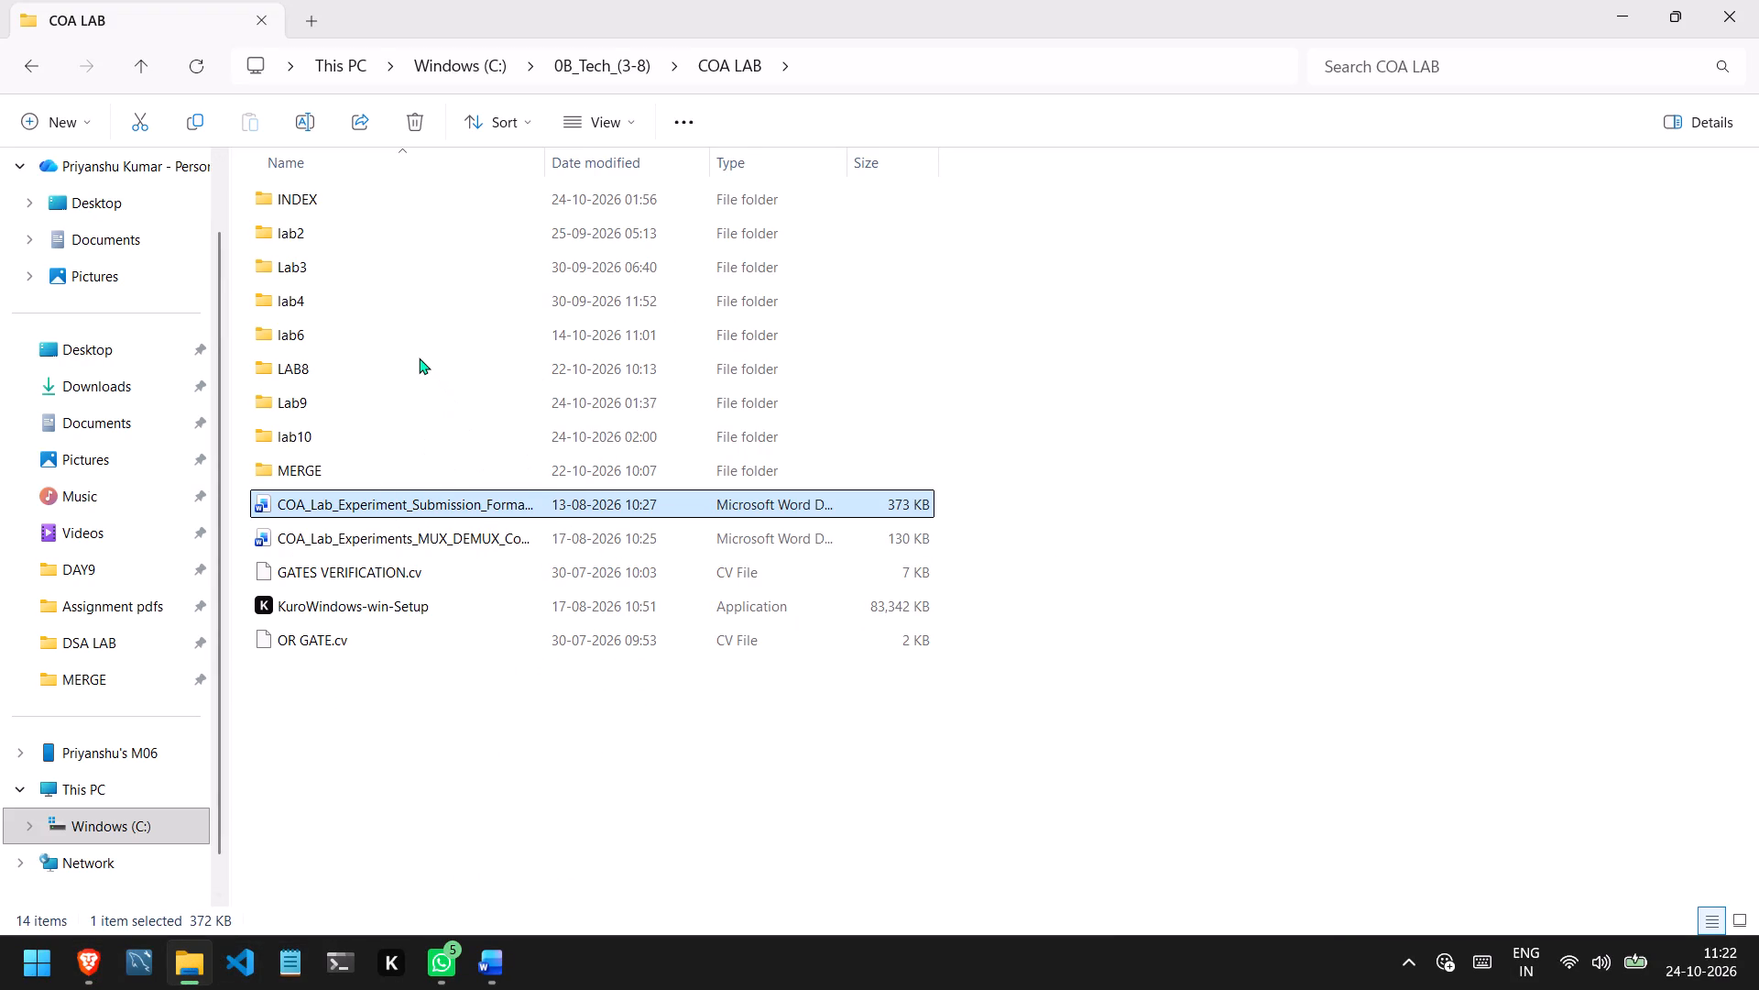
double_click(416, 459)
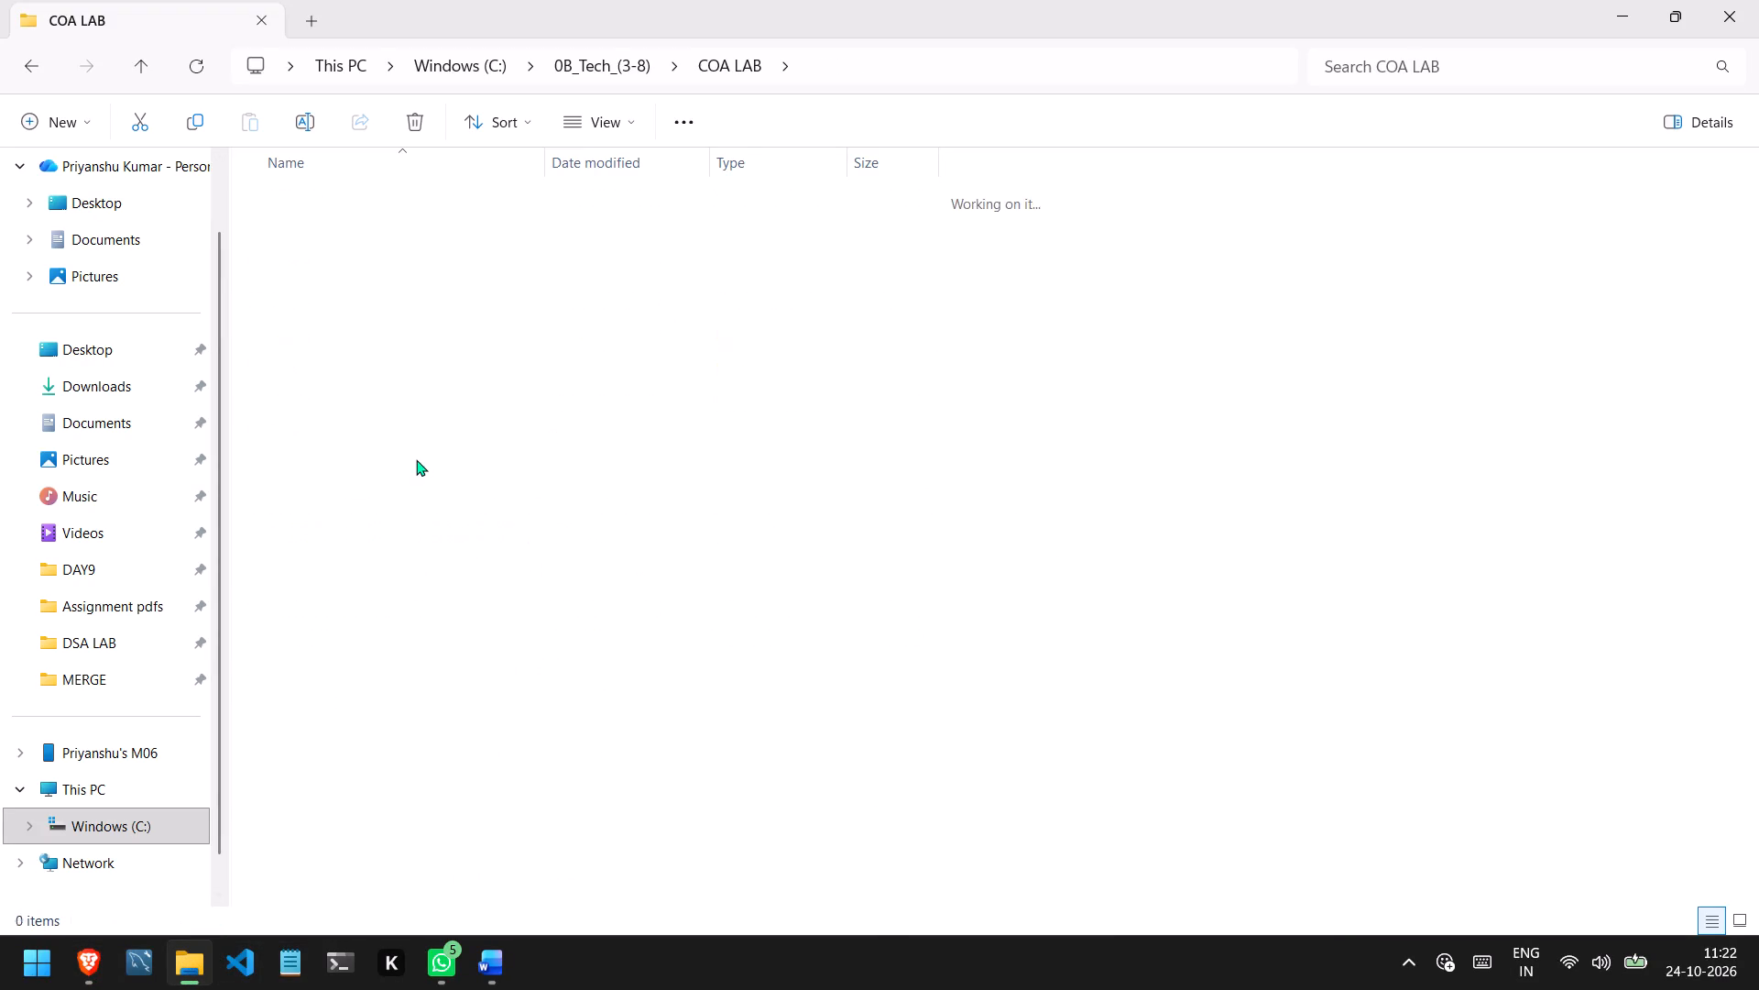
double_click(384, 362)
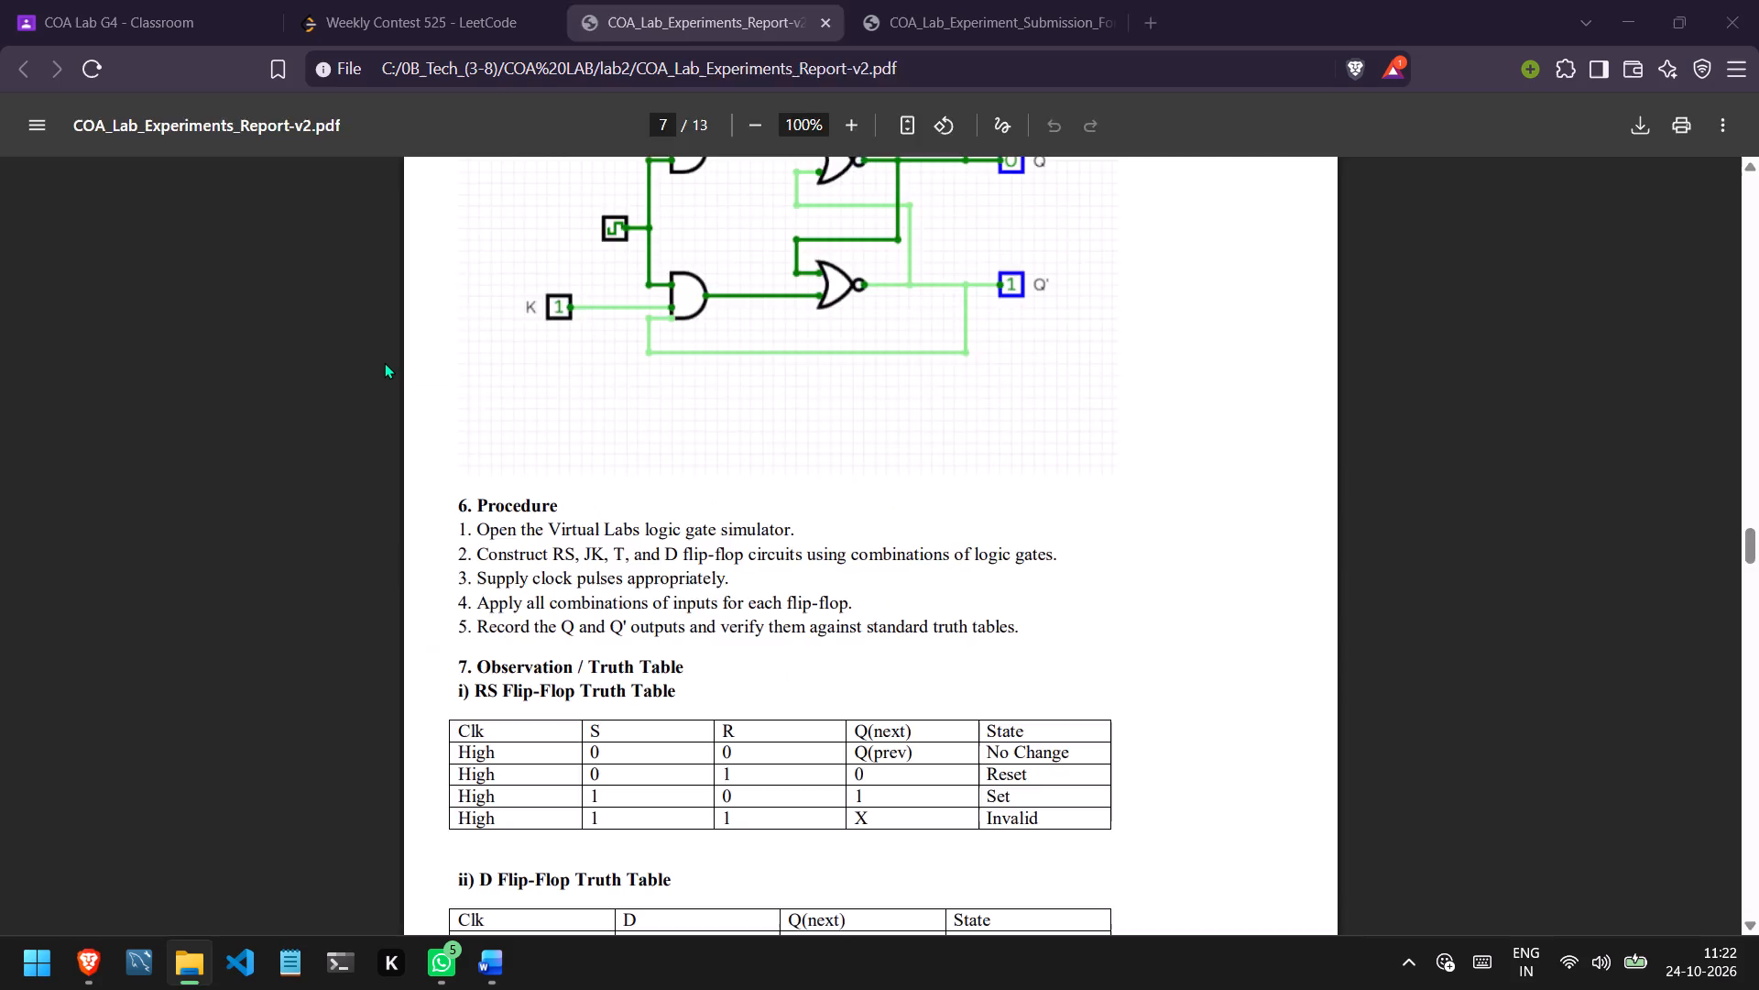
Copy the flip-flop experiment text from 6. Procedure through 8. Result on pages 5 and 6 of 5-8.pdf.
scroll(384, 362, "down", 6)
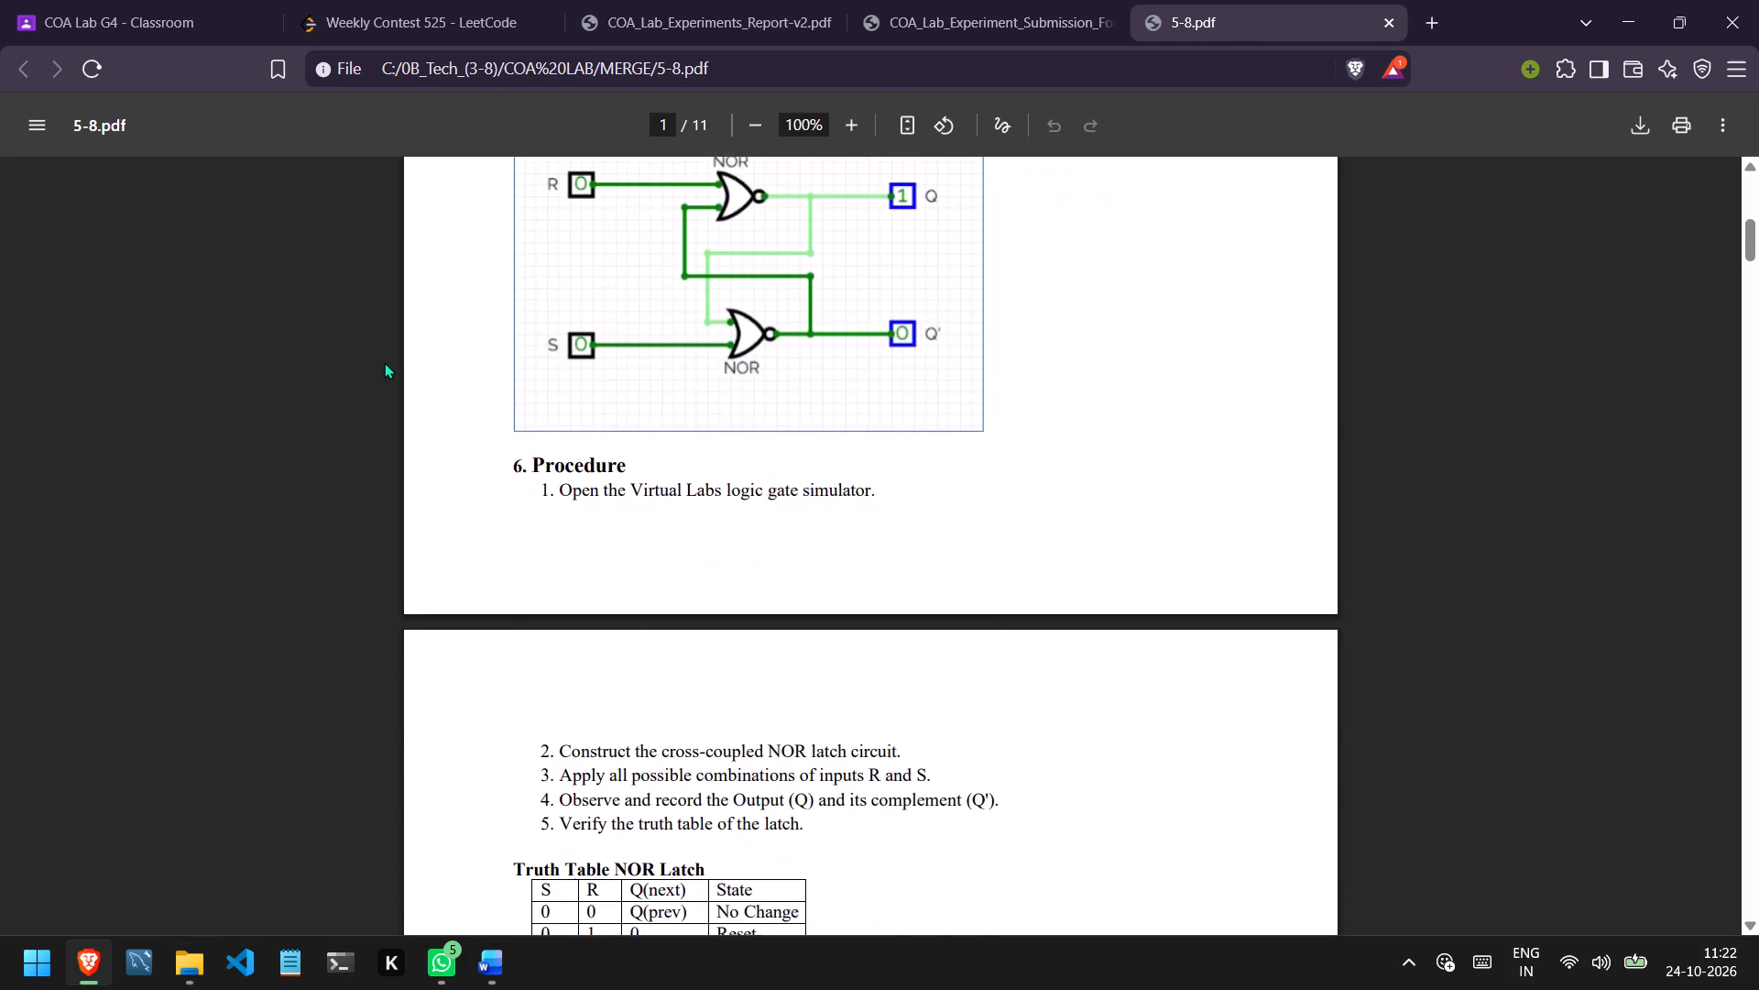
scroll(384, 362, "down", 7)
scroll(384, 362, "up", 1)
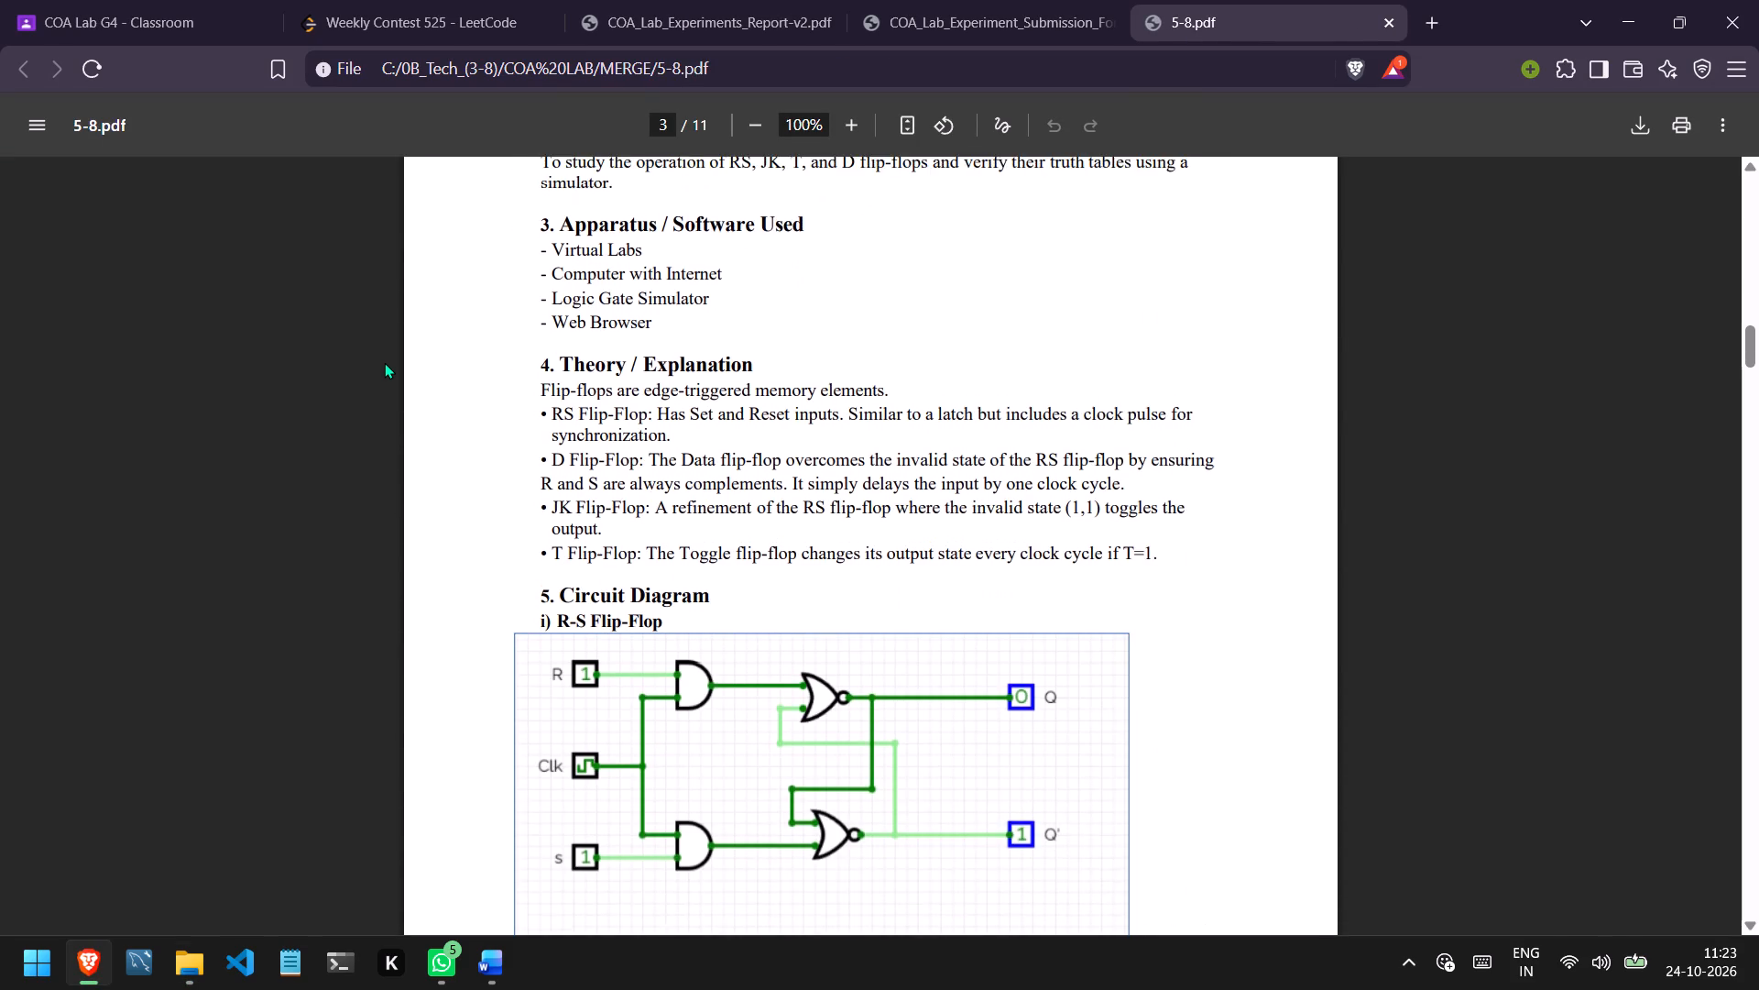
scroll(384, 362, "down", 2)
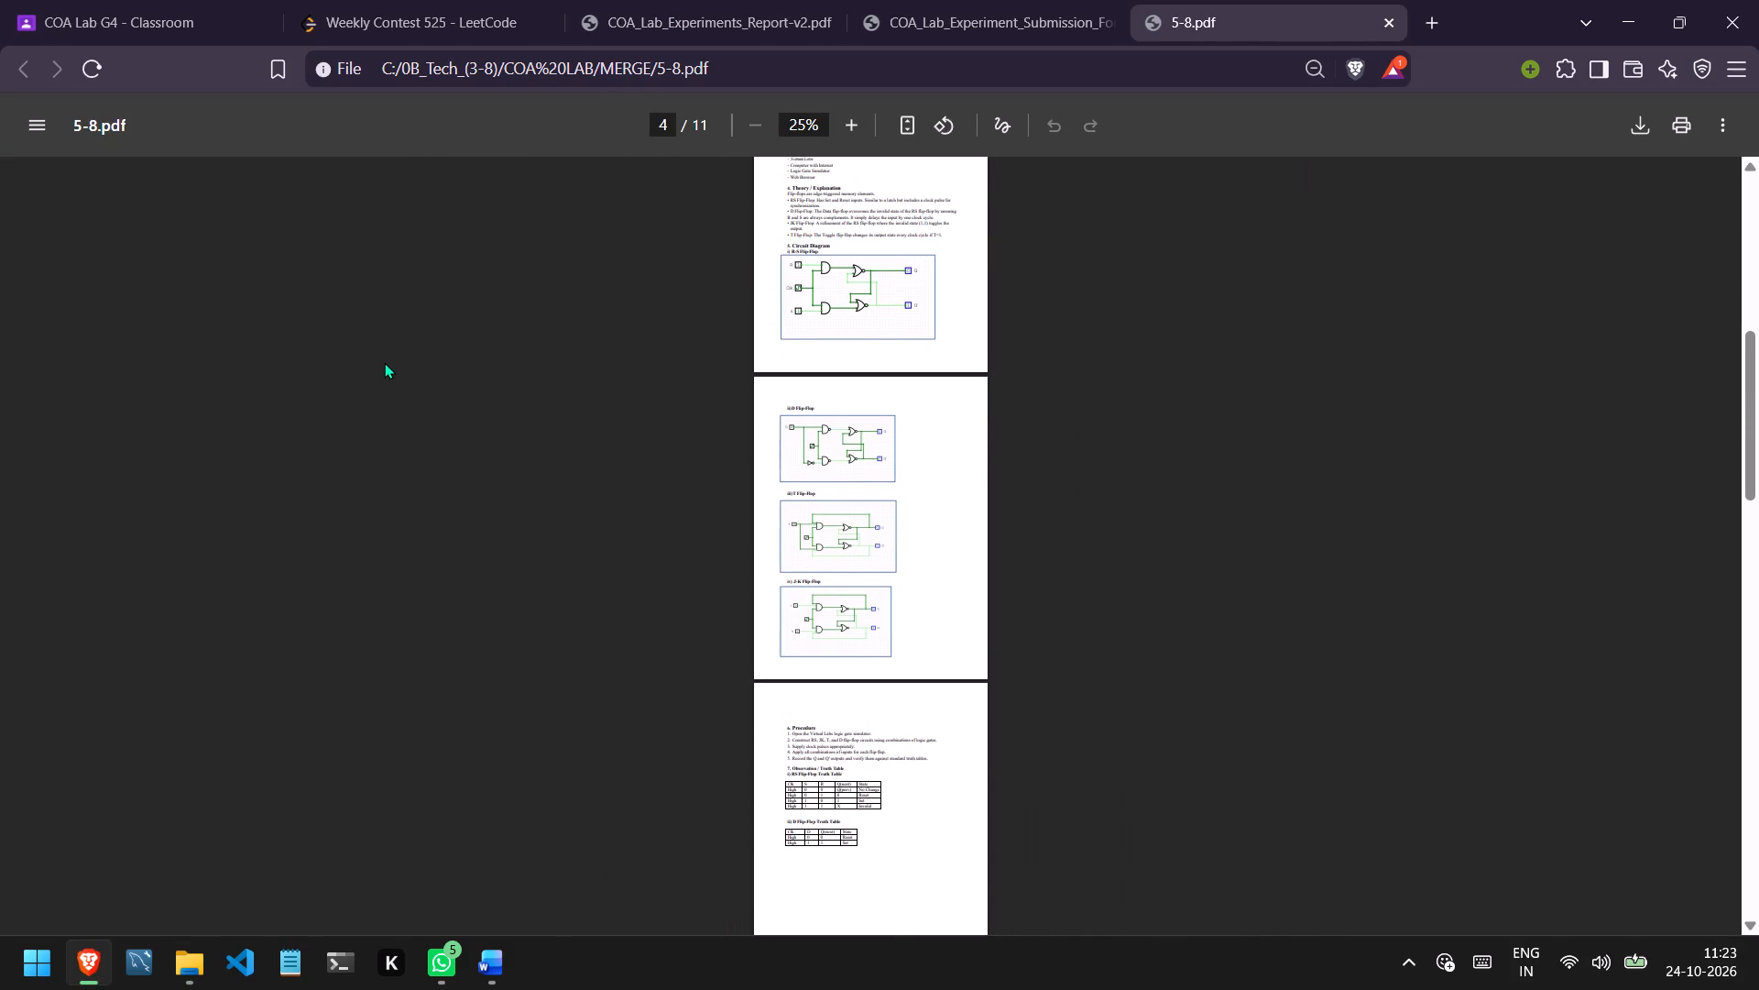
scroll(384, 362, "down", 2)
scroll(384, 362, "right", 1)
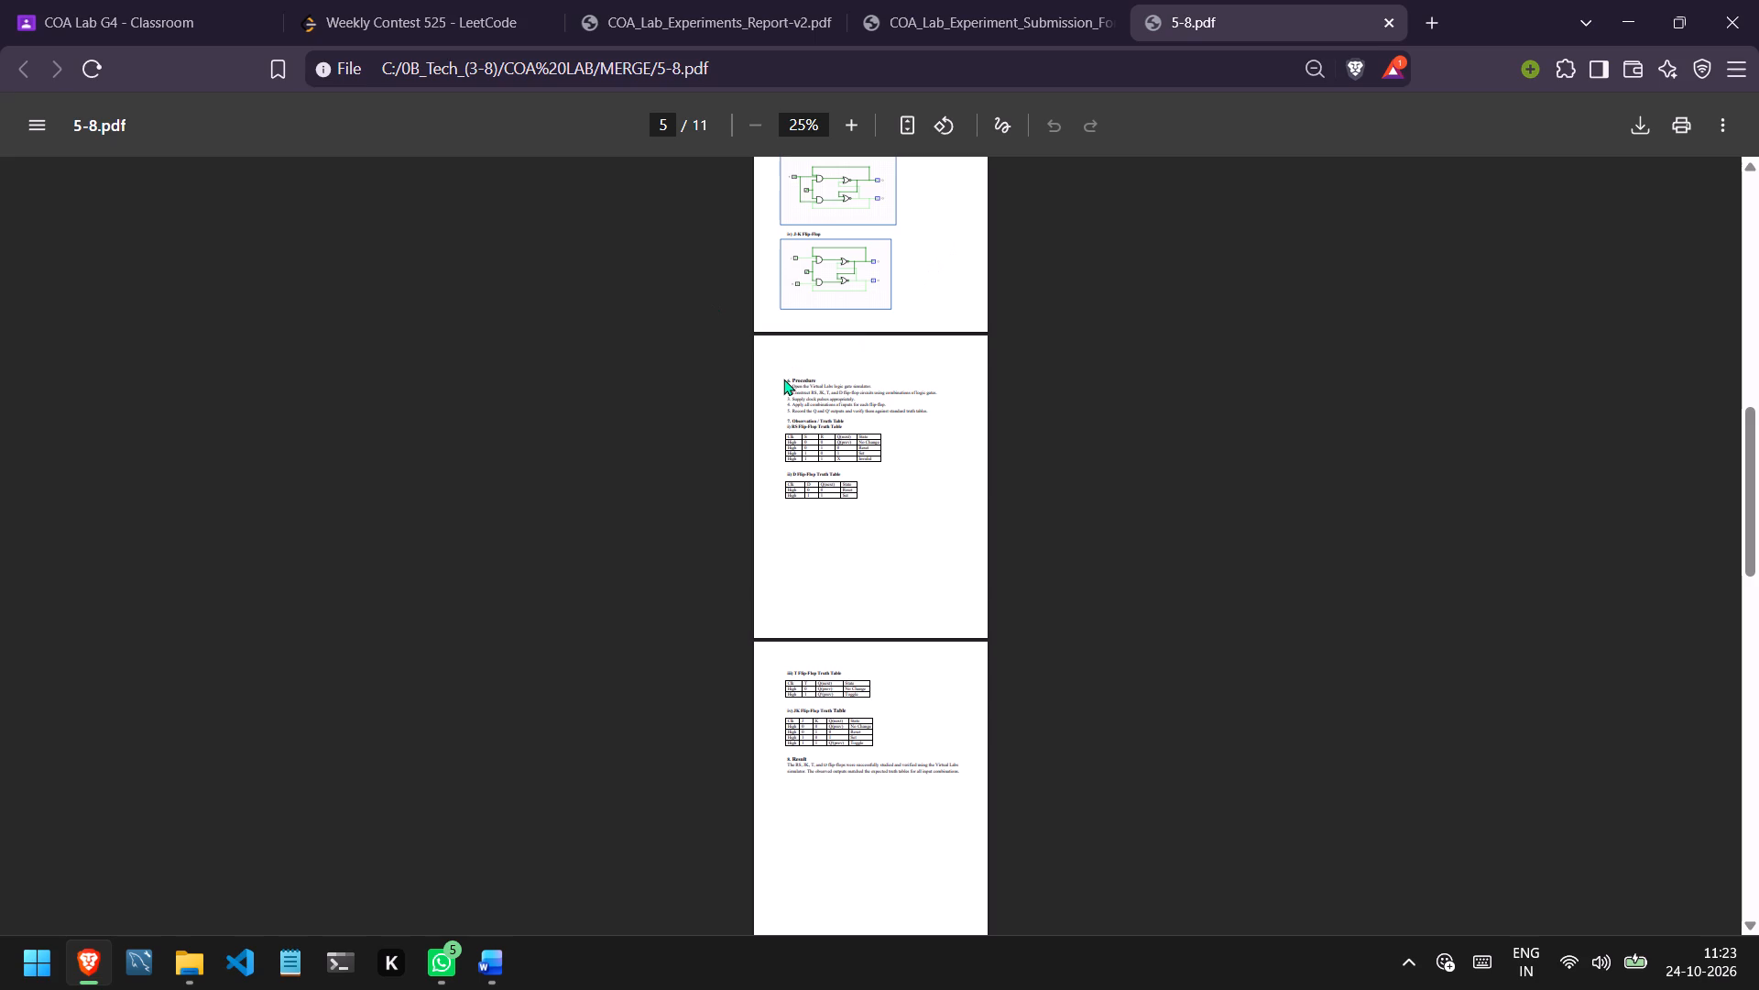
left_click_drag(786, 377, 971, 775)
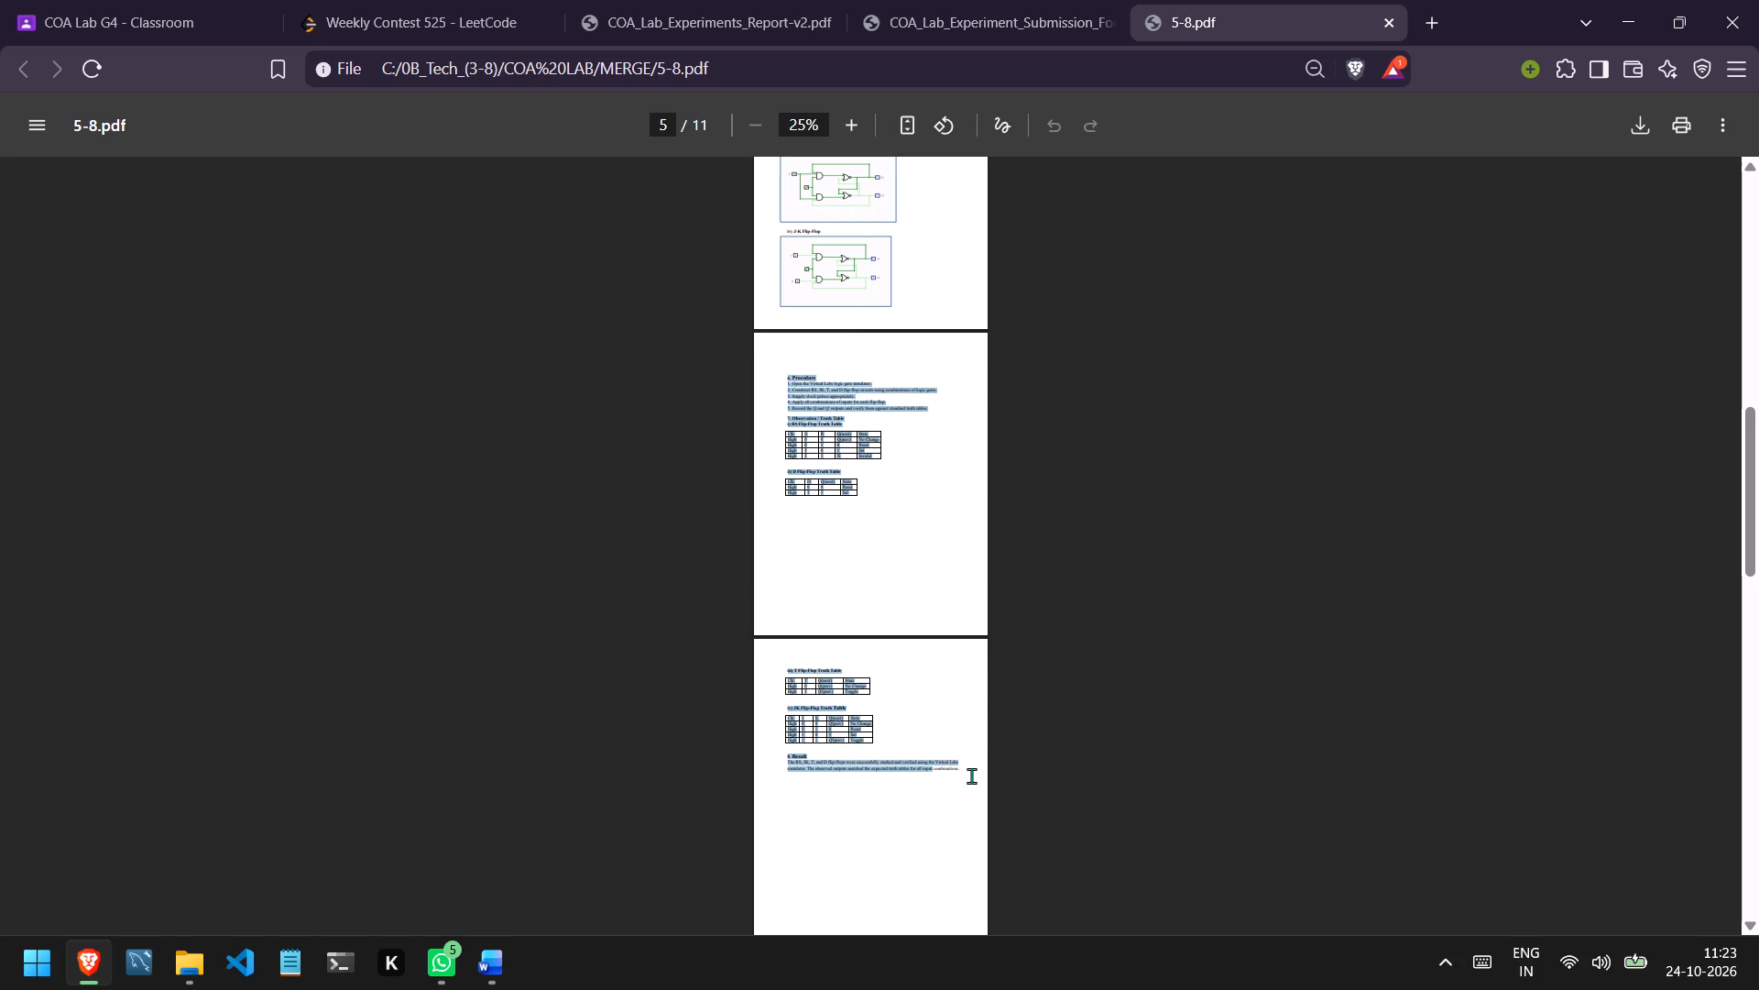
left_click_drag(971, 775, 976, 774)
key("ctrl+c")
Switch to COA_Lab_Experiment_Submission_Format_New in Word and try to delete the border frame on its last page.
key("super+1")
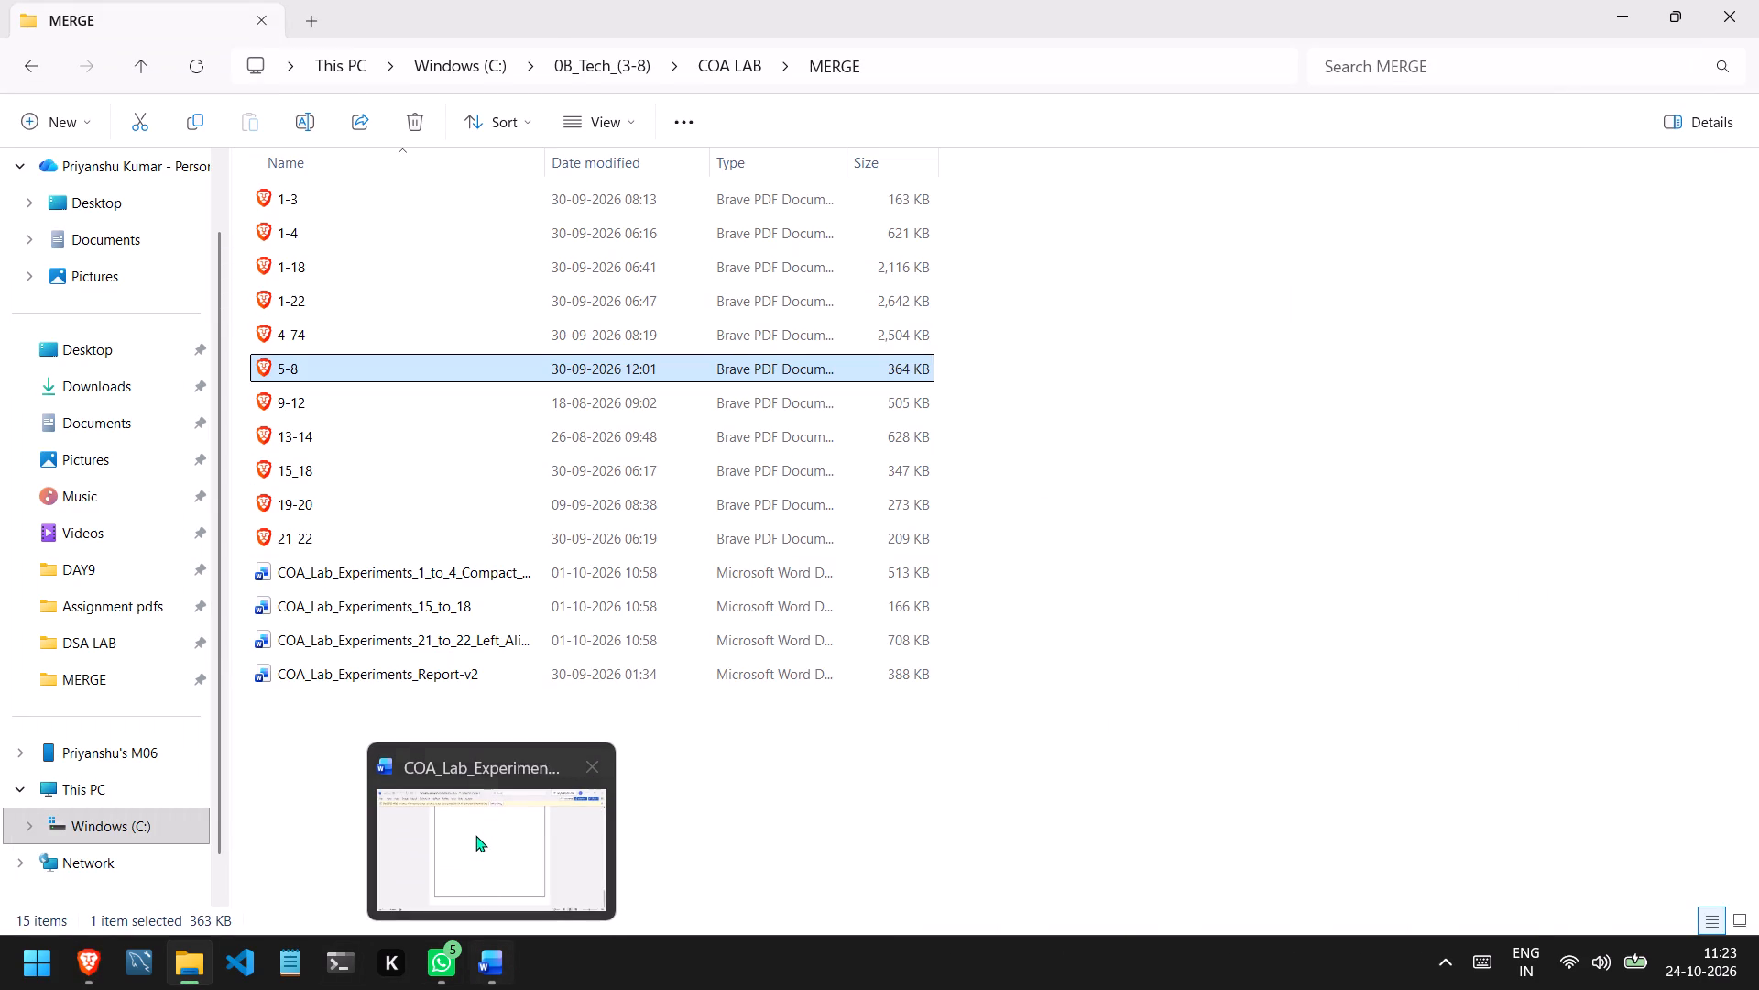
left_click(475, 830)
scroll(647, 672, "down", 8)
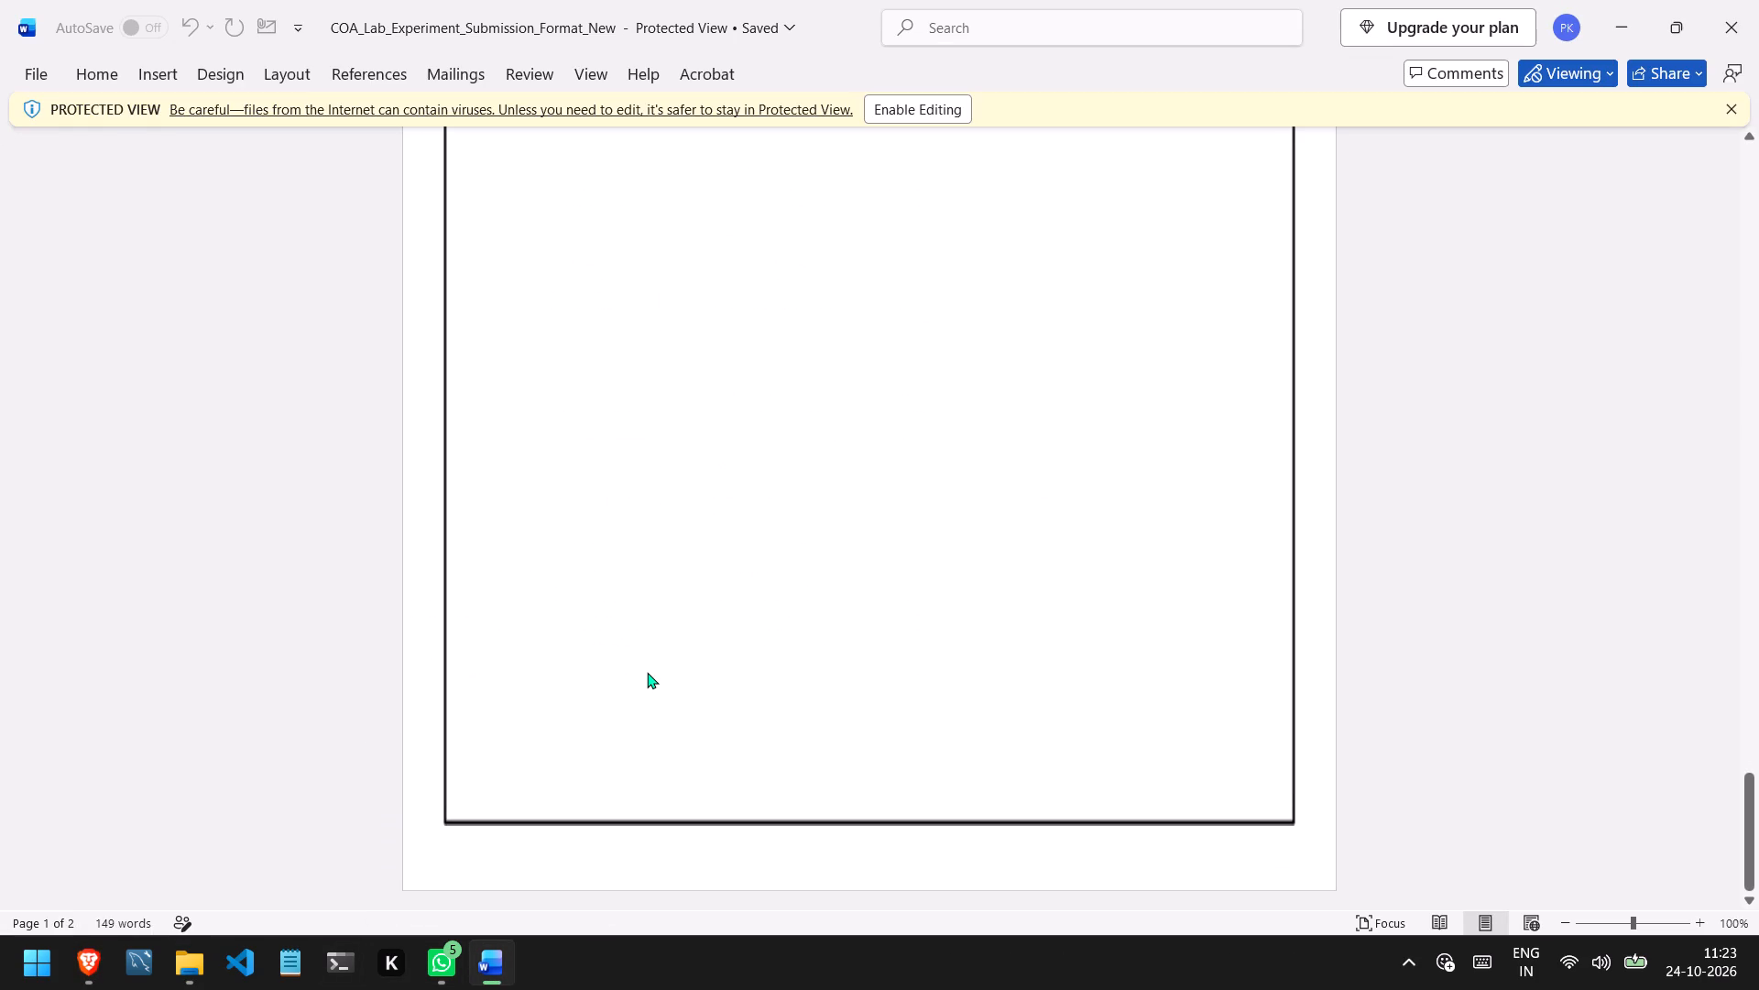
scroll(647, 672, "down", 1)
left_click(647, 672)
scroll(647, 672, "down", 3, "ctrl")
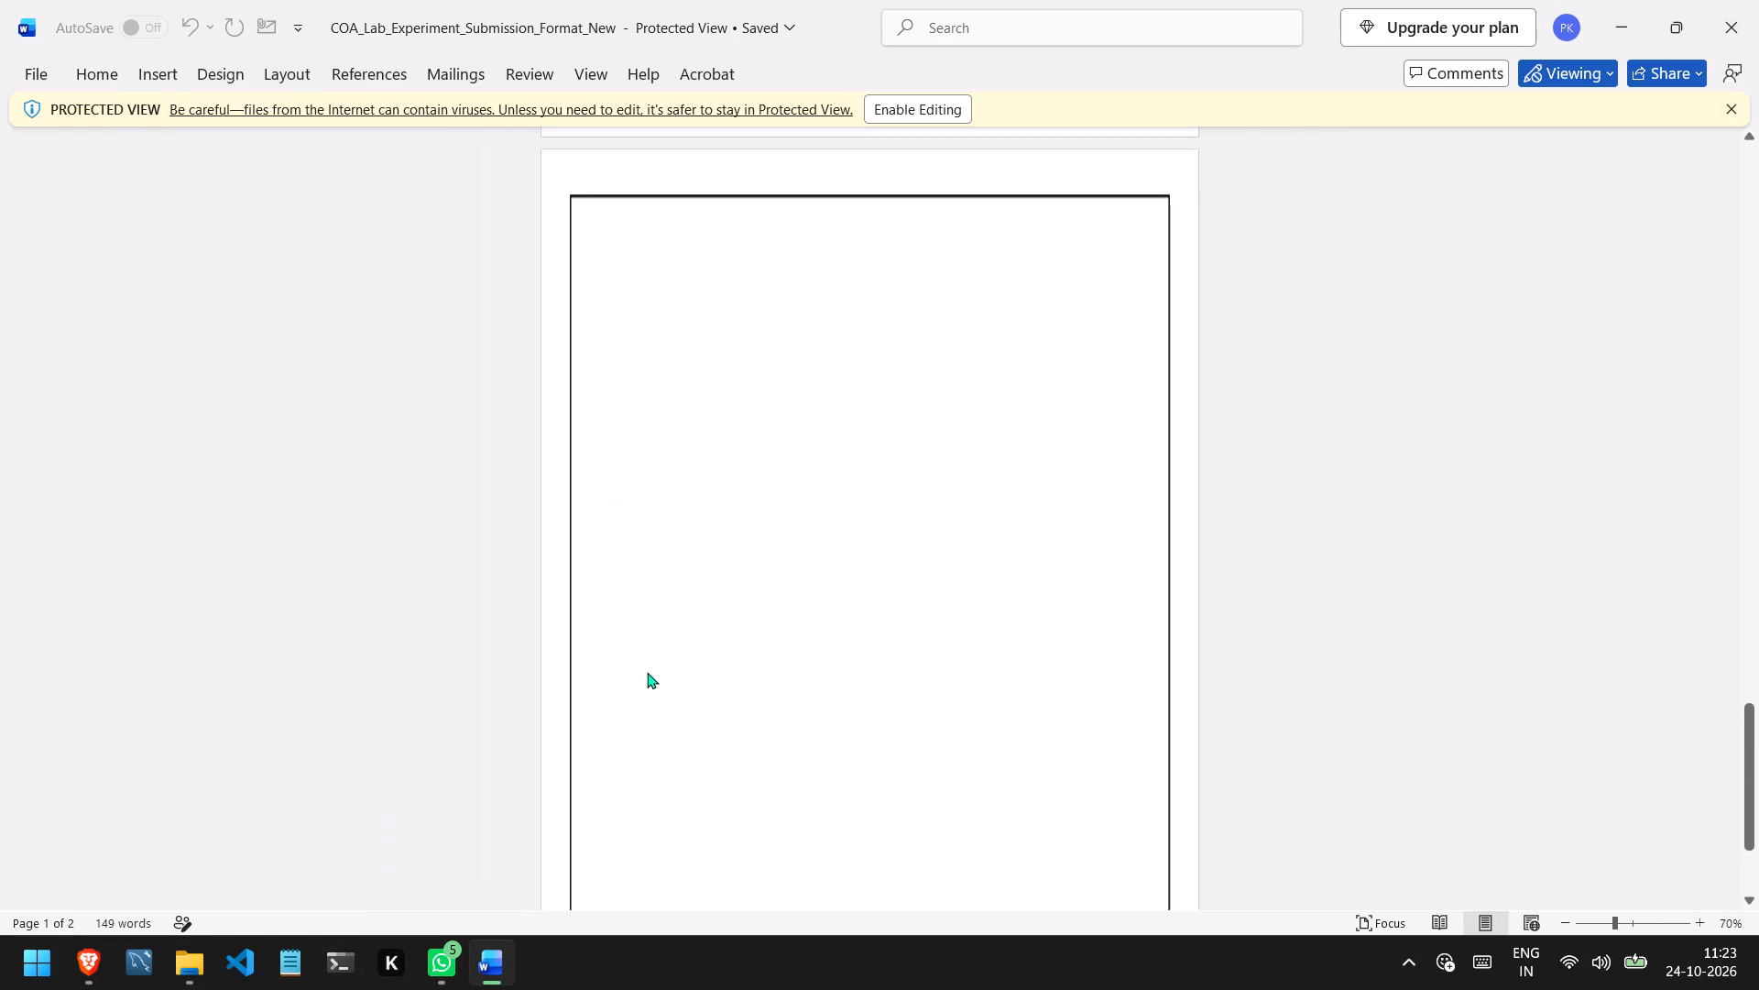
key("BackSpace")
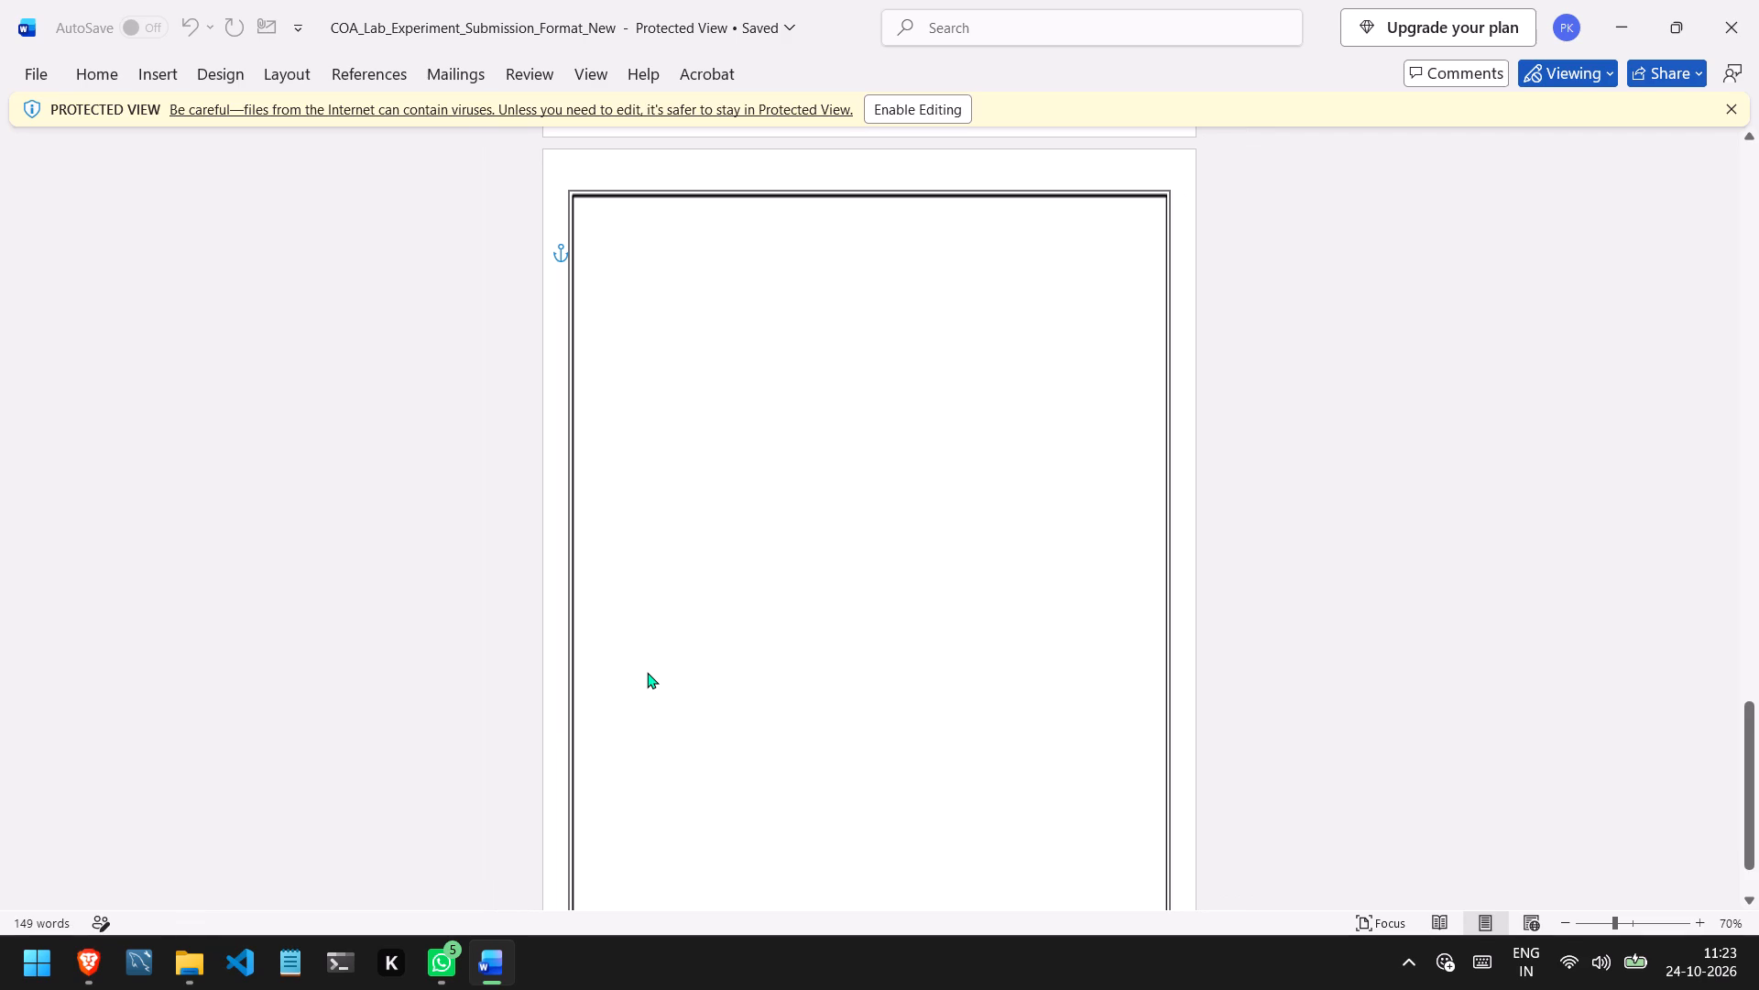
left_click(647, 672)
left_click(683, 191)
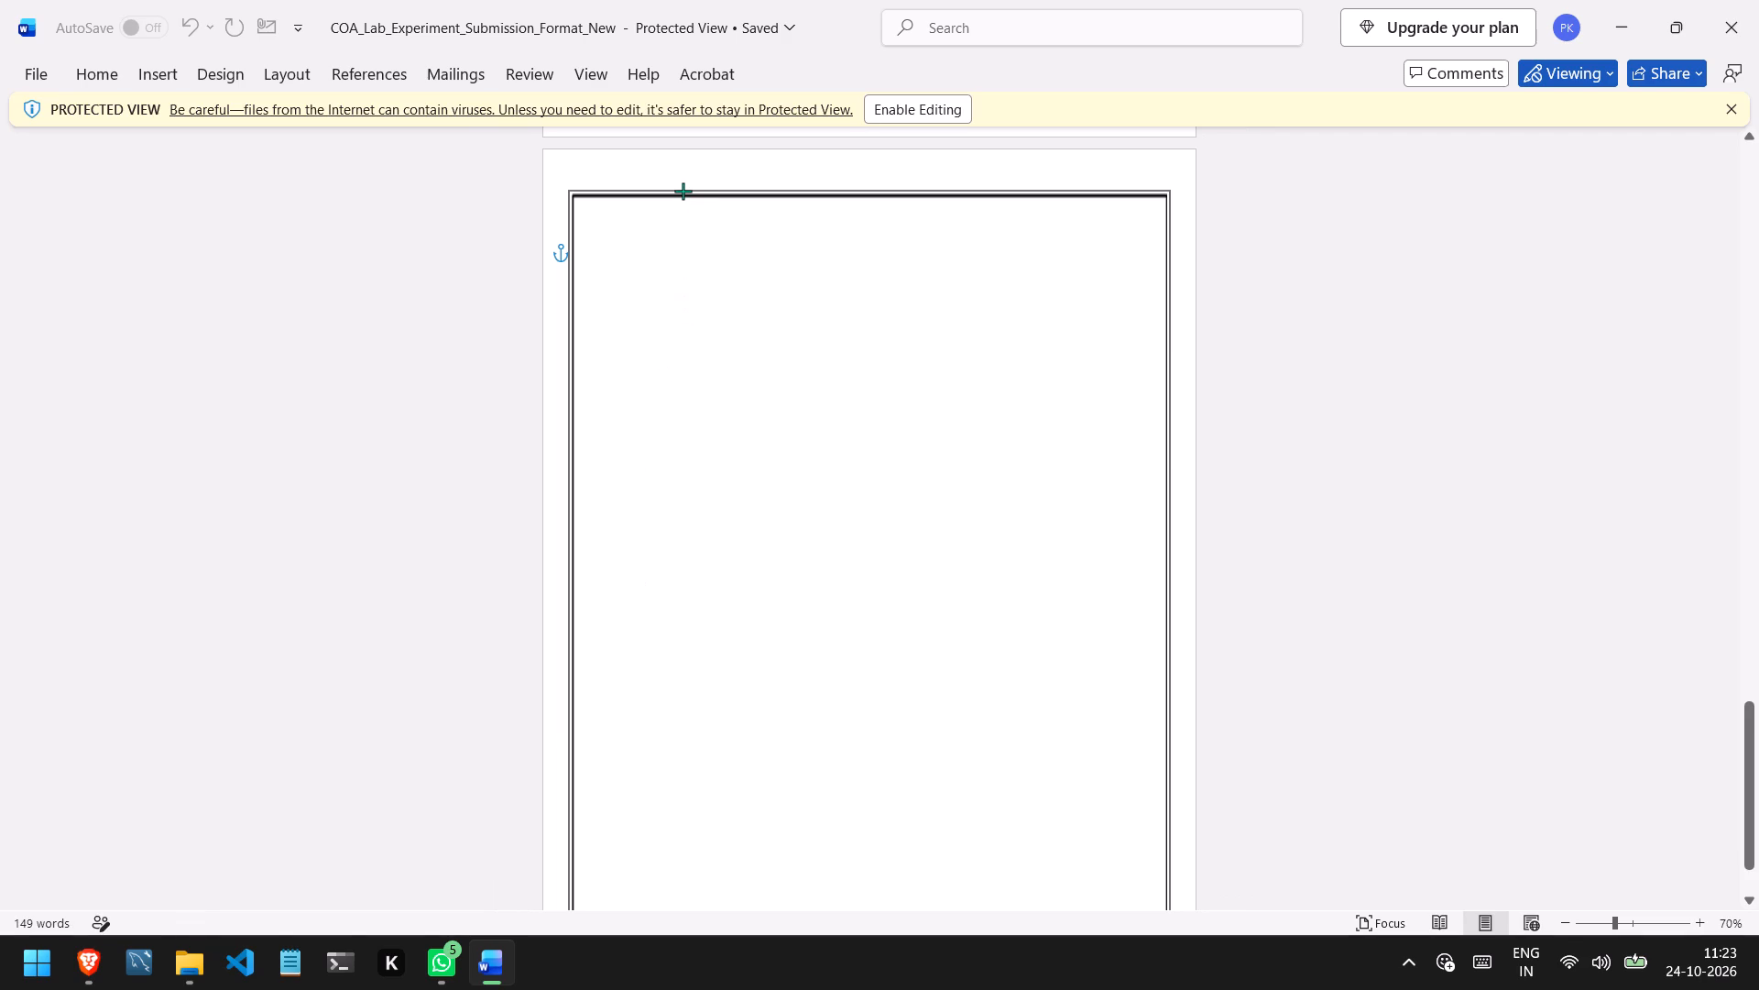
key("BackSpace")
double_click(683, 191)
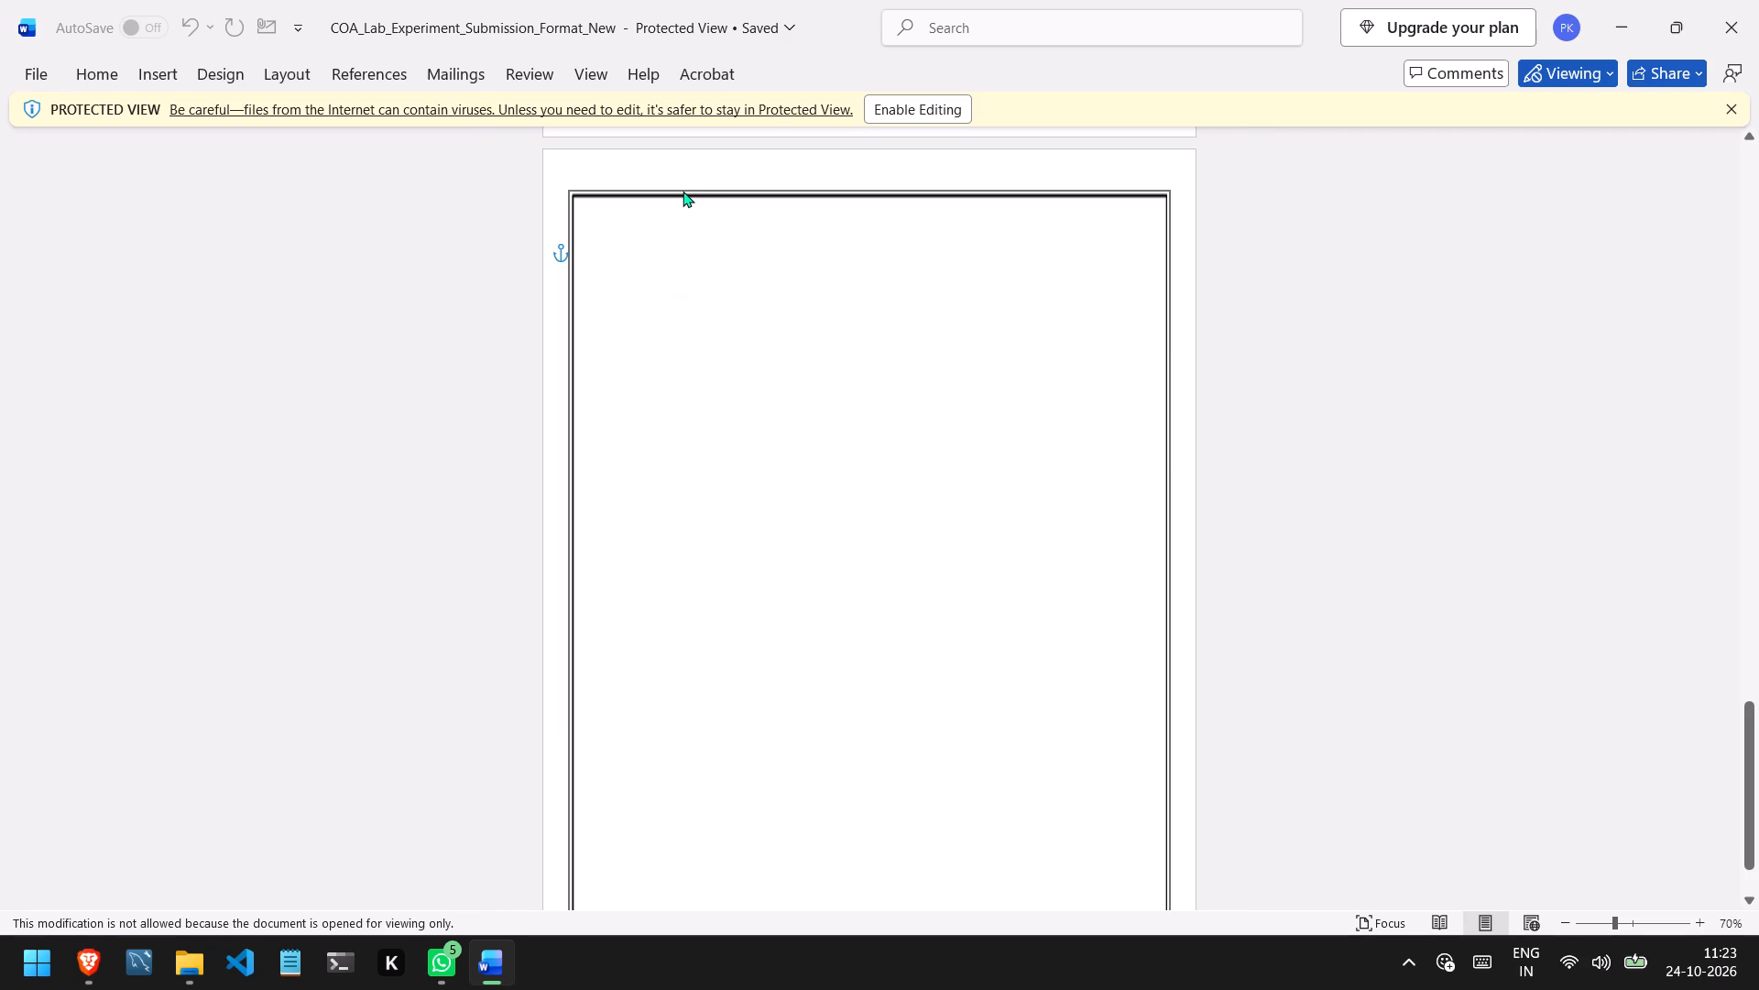
Enable editing of the submission format document and delete all its content, leaving a blank page.
left_click(901, 102)
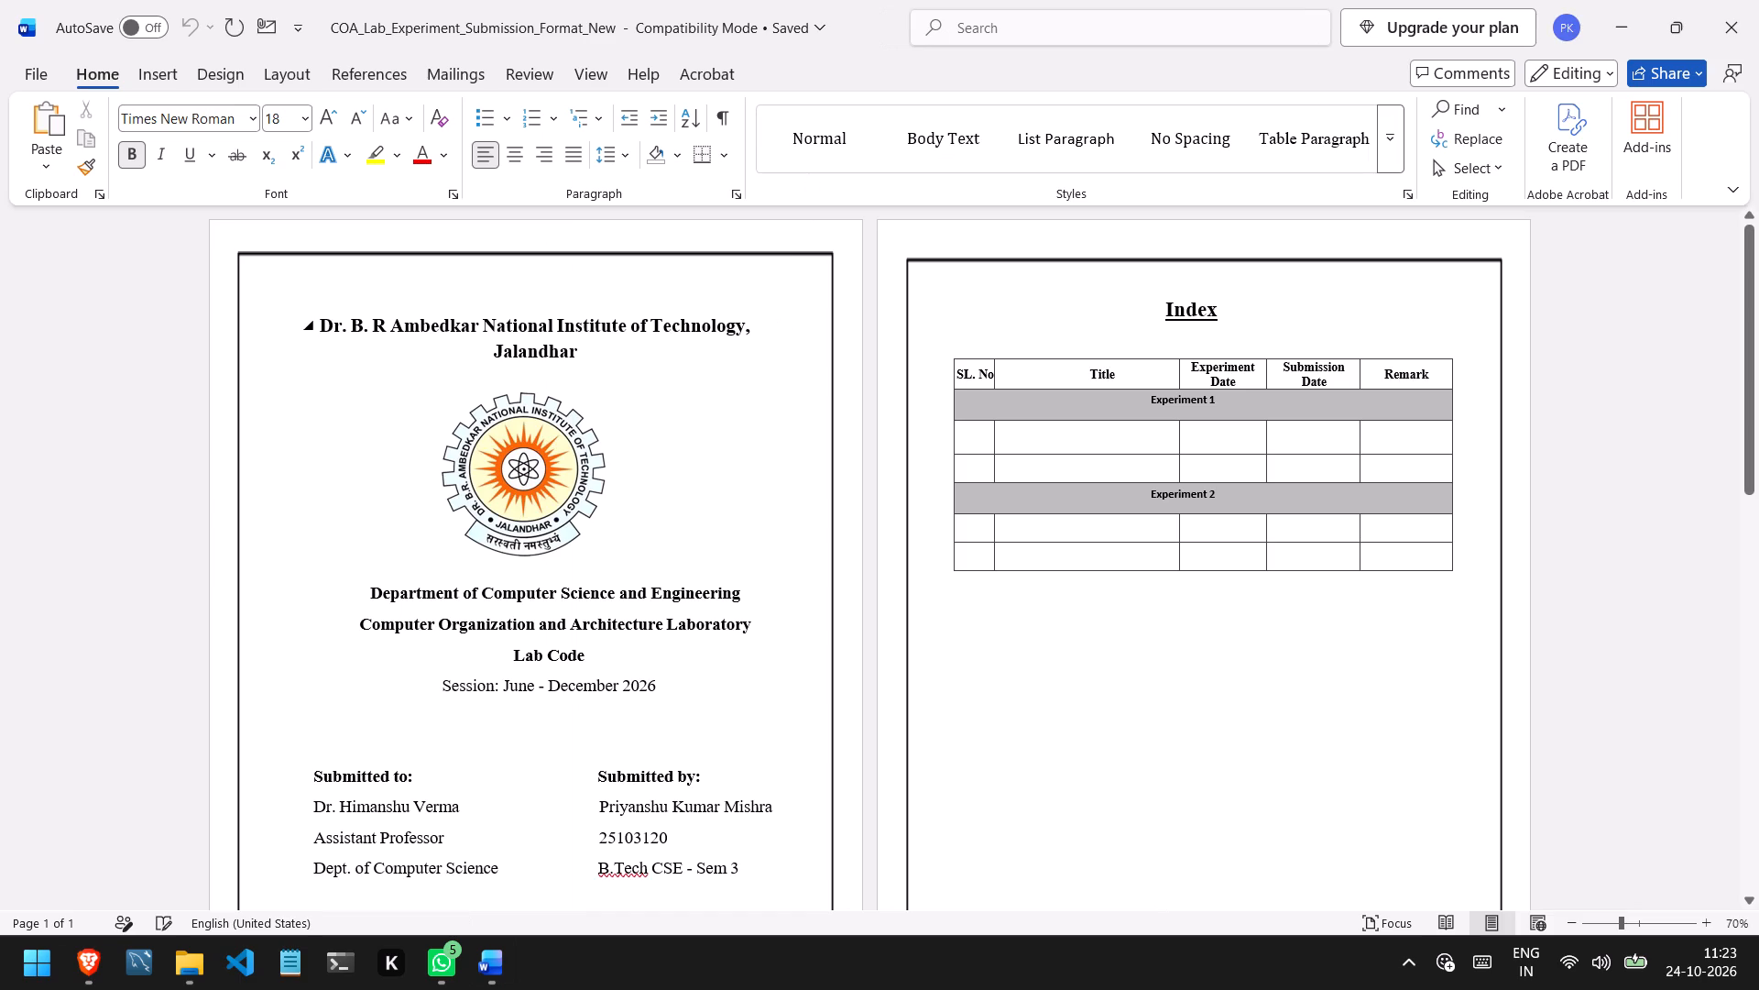
left_click(773, 346)
key("ctrl+a")
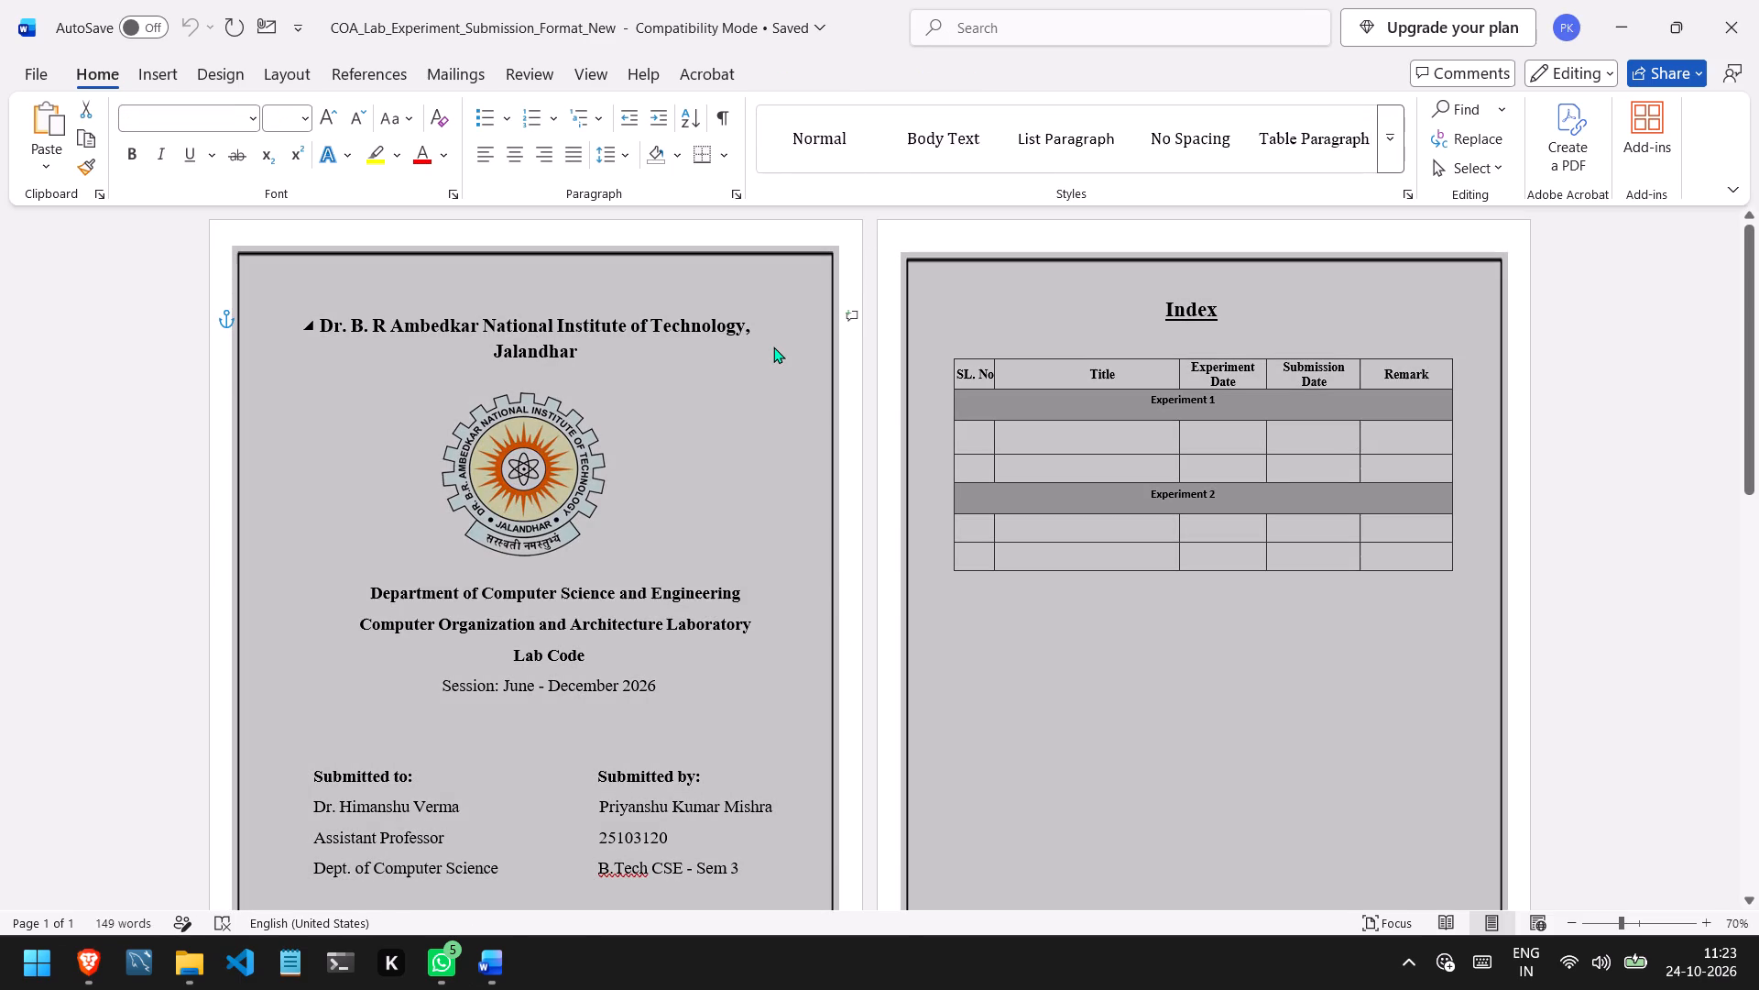
key("BackSpace")
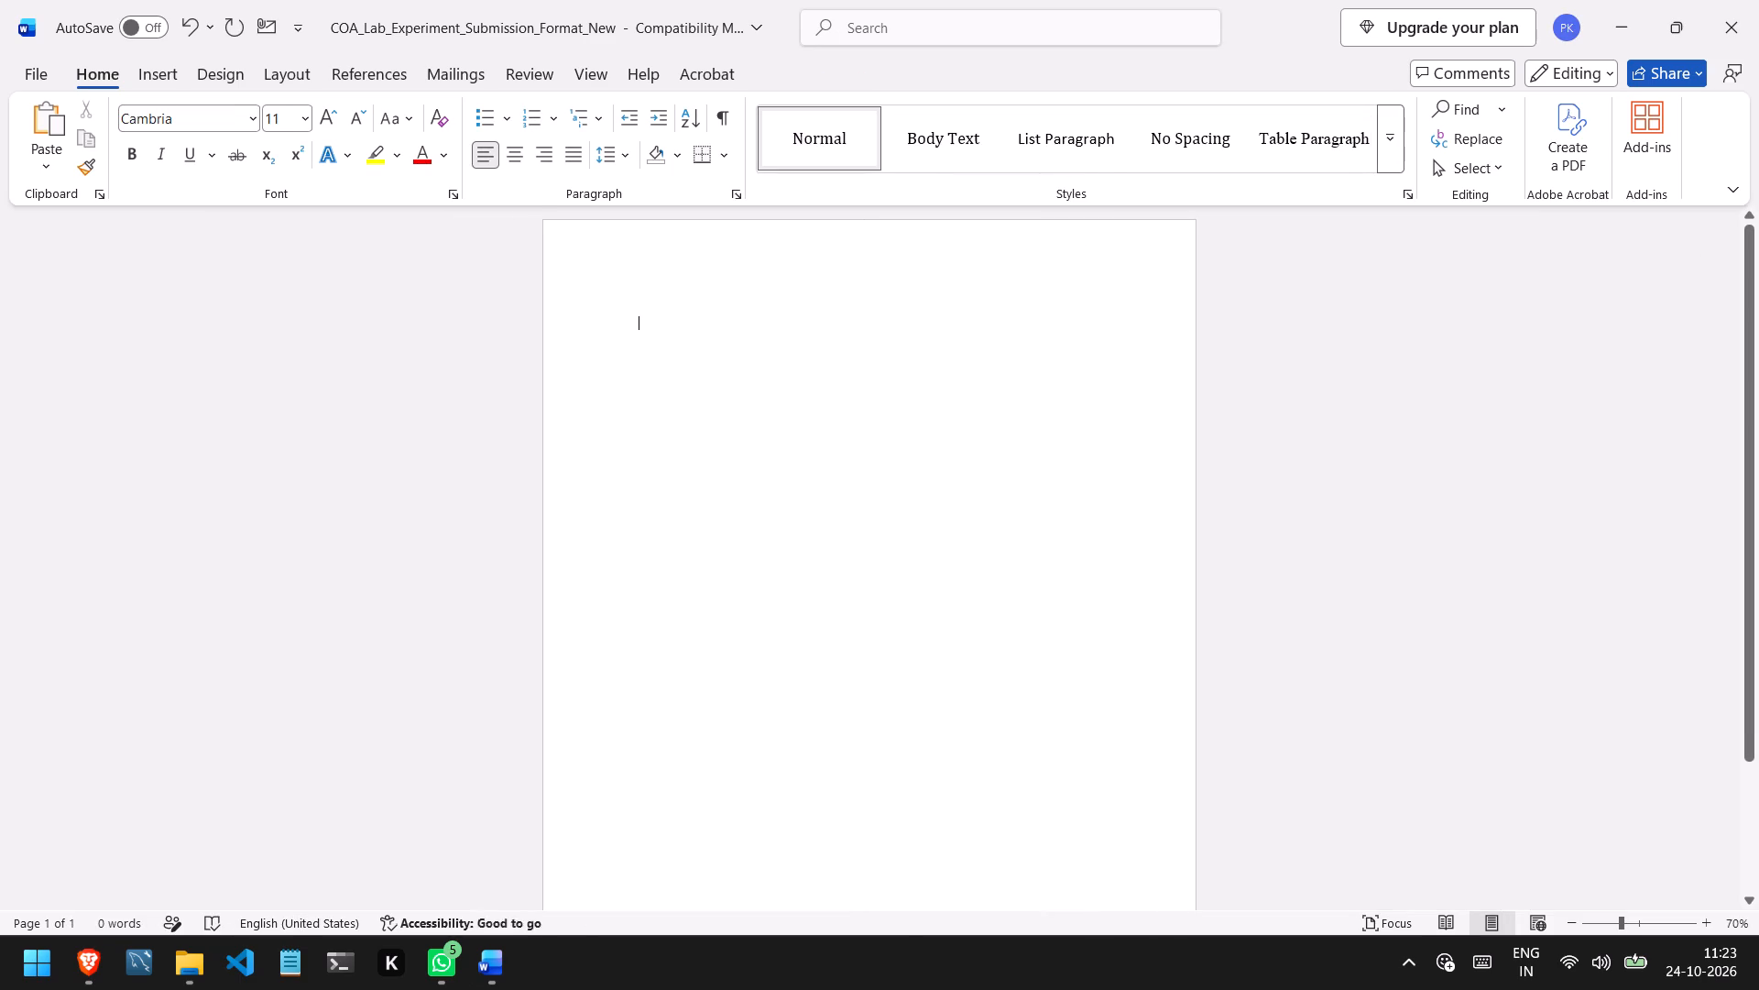
key("BackSpace")
key("BackSpace")
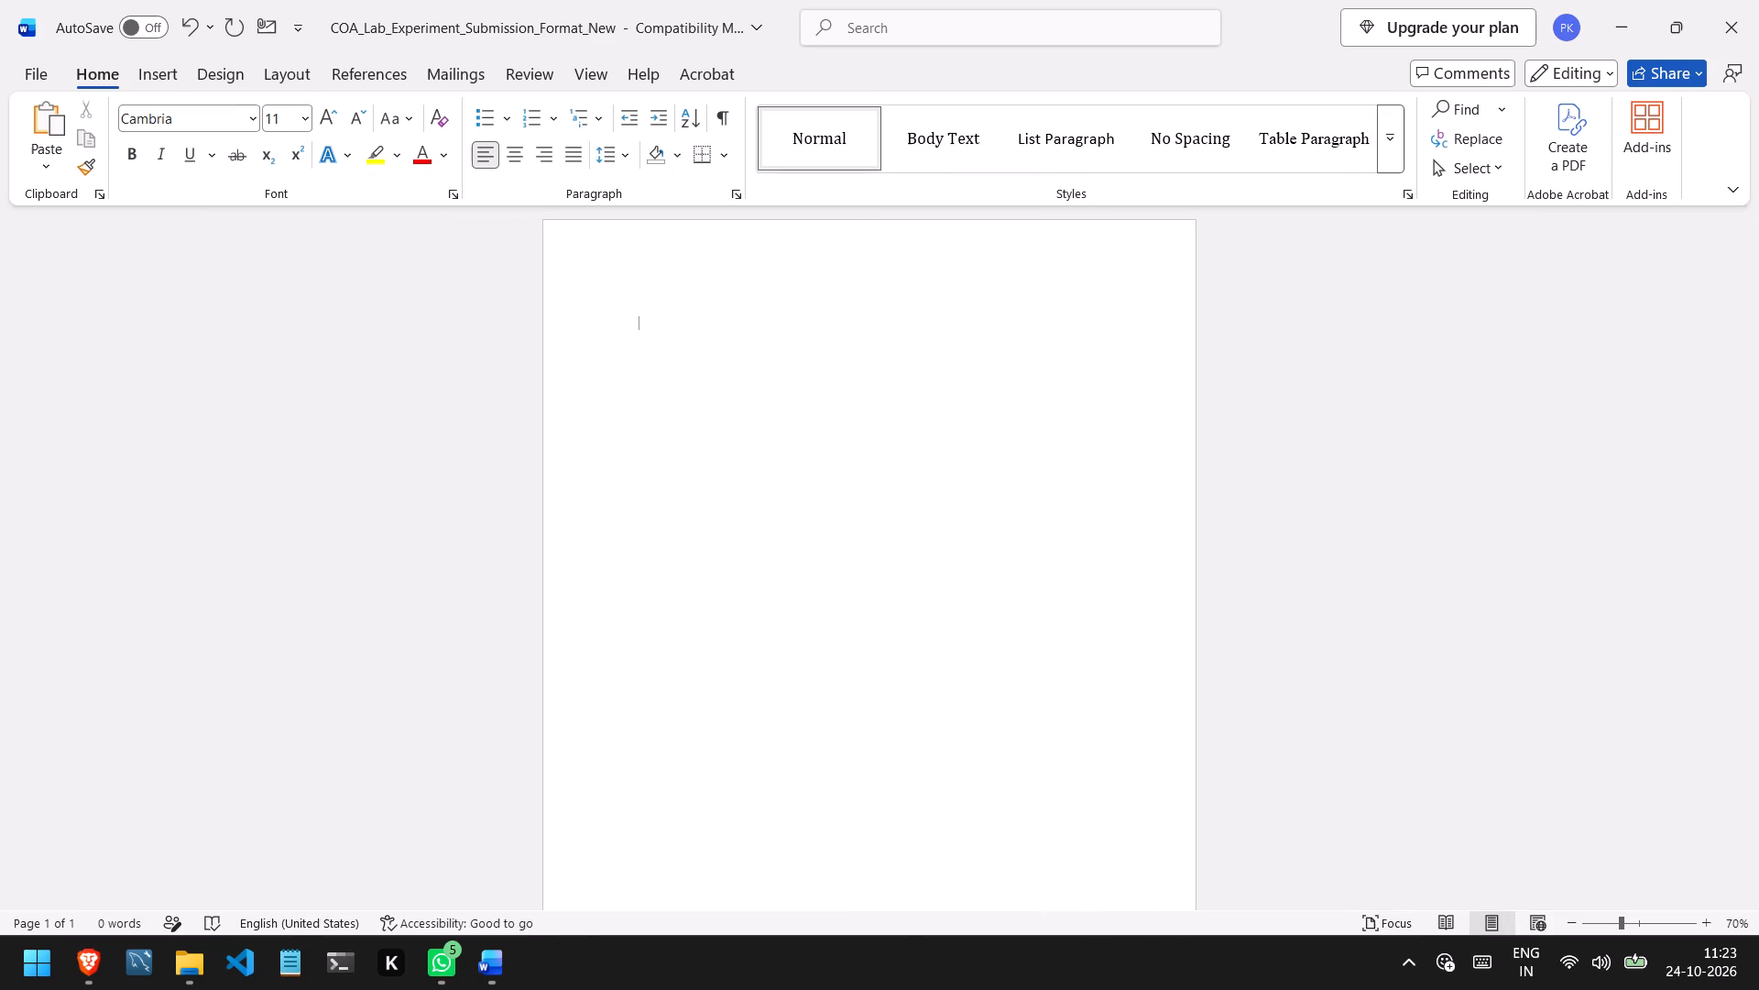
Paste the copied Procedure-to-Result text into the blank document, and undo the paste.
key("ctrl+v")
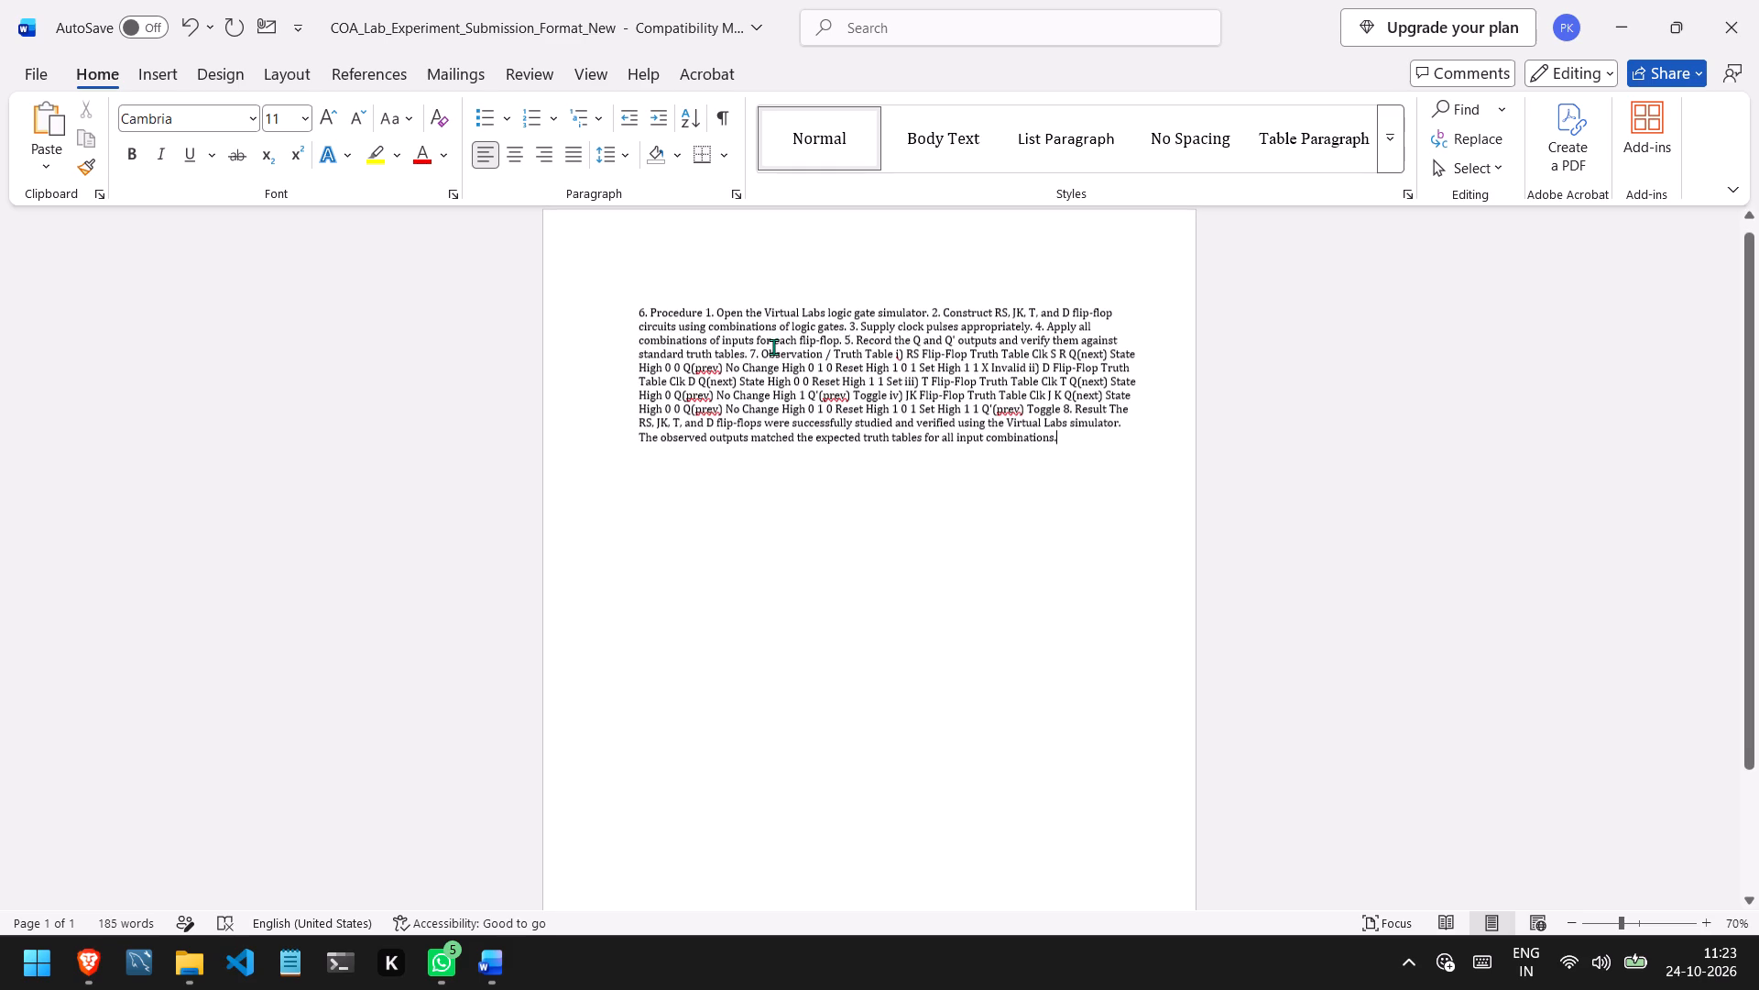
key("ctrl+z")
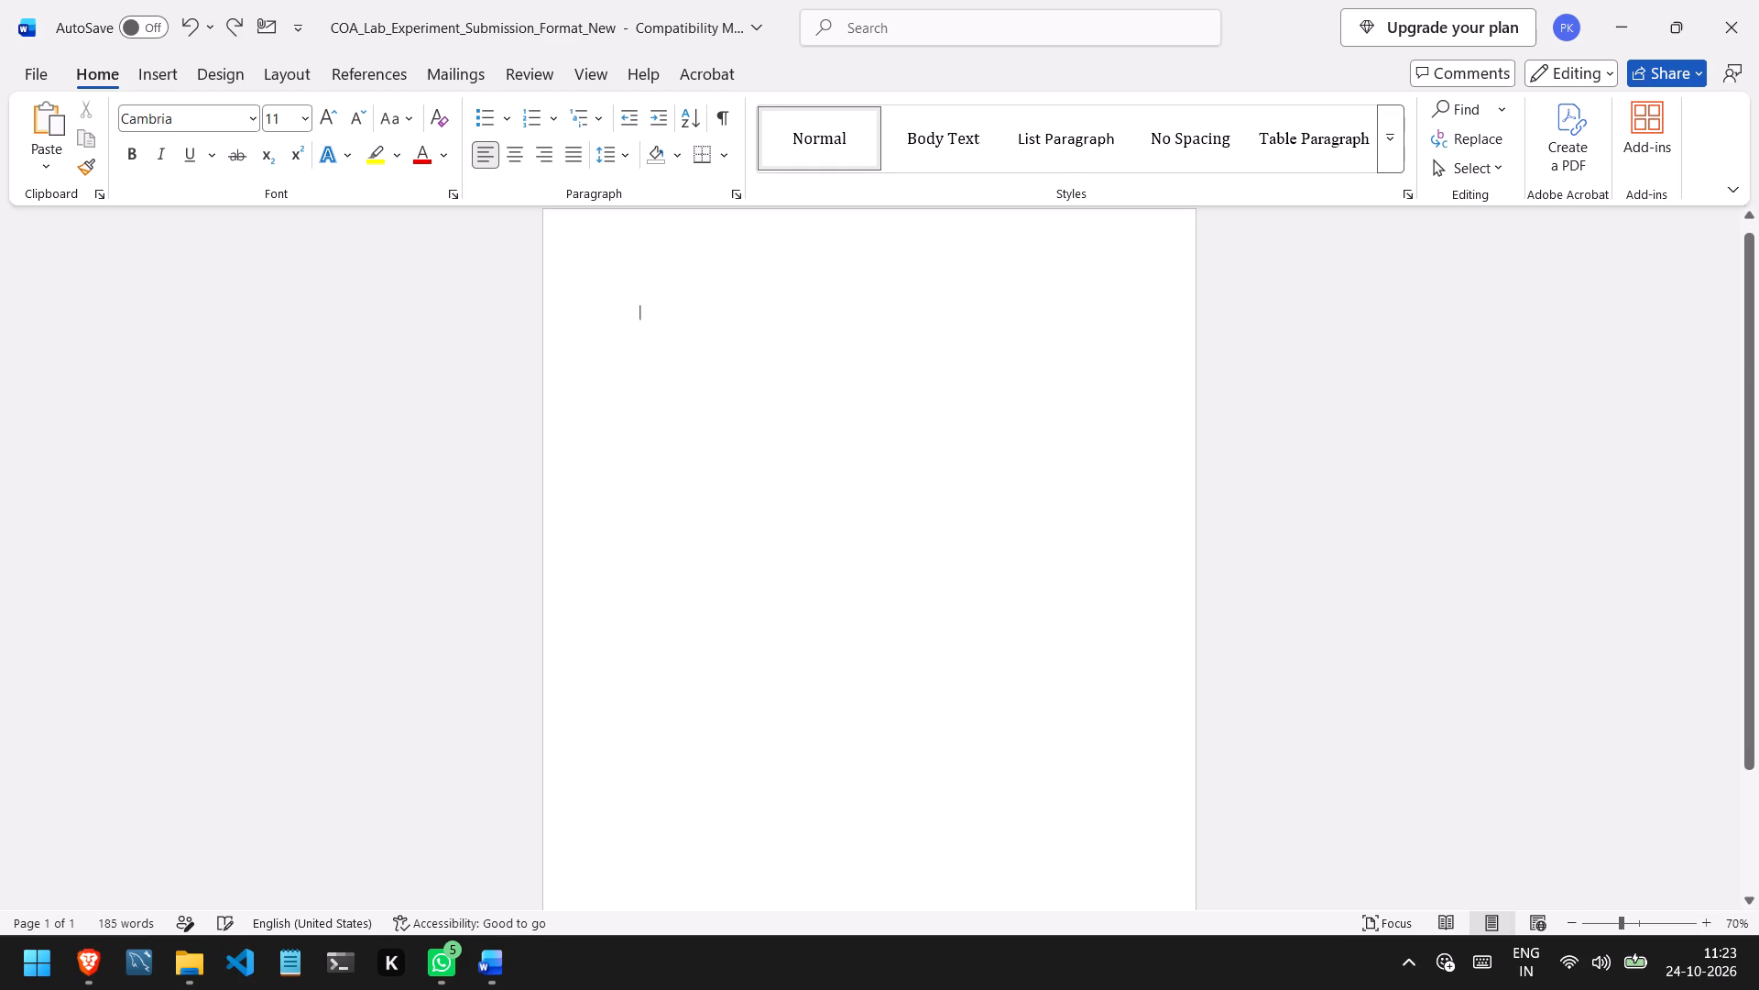
Copy only the 6. Procedure heading and its five items from page 5 of 5-8.pdf into the blank Word document.
key("super+1")
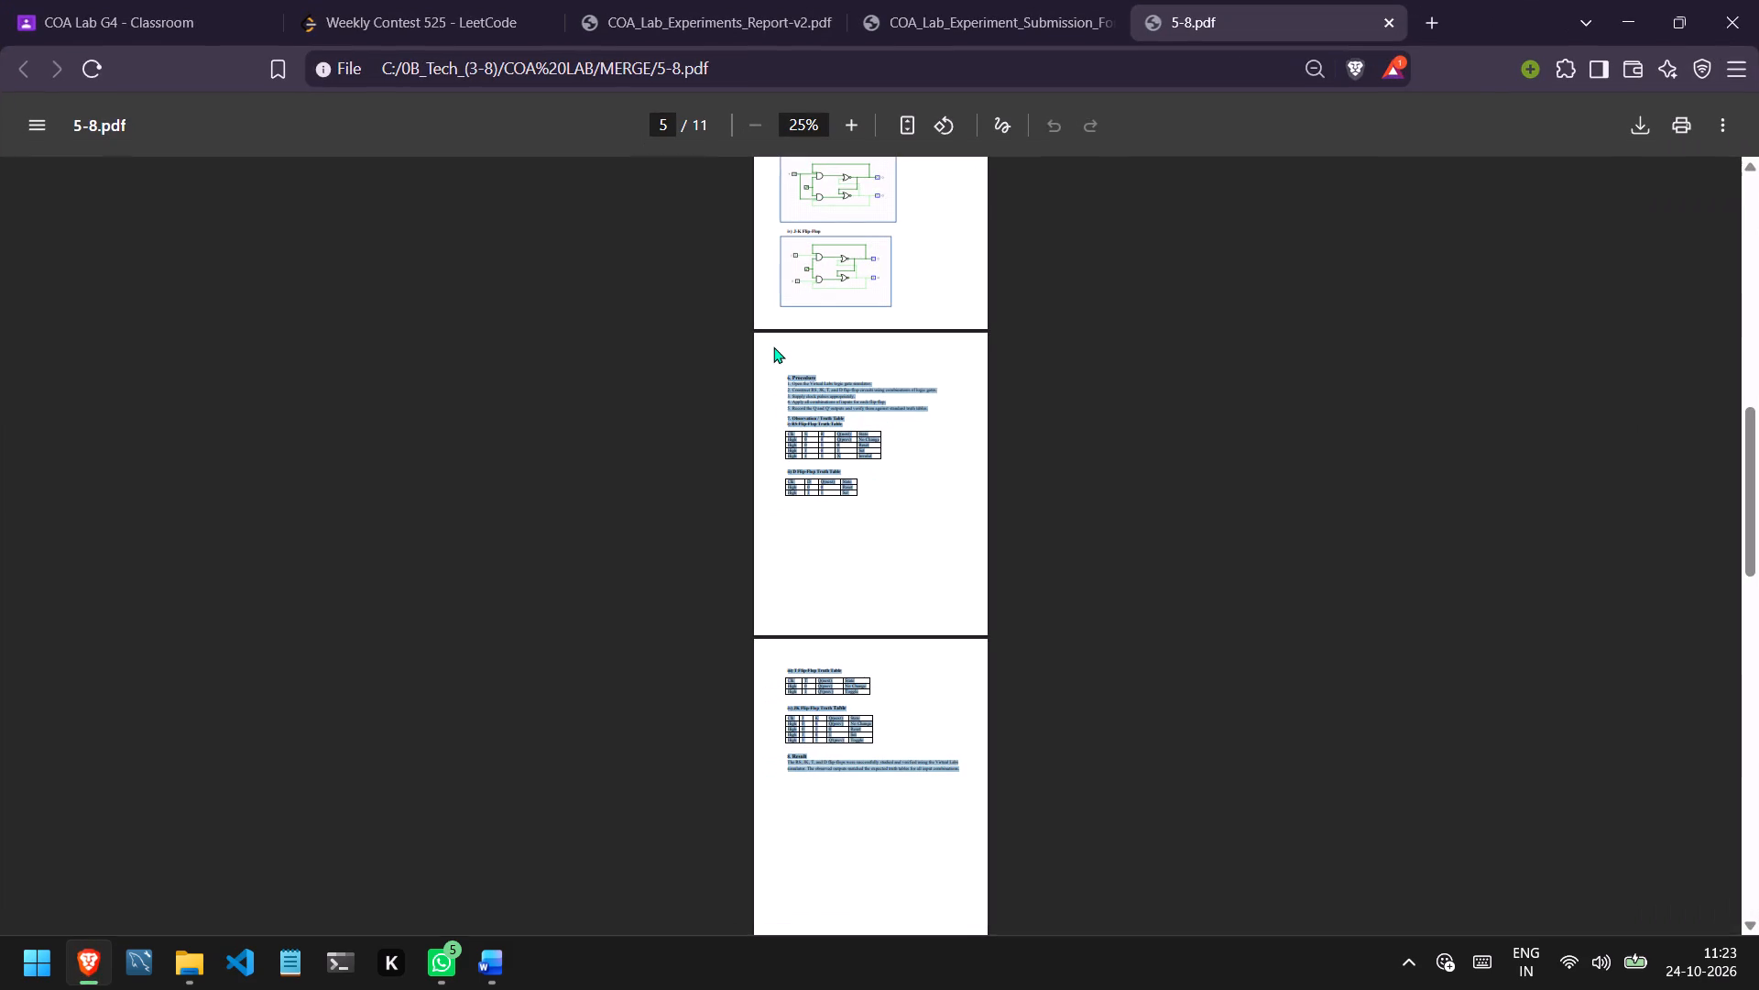
scroll(773, 346, "down", 1)
left_click(869, 461)
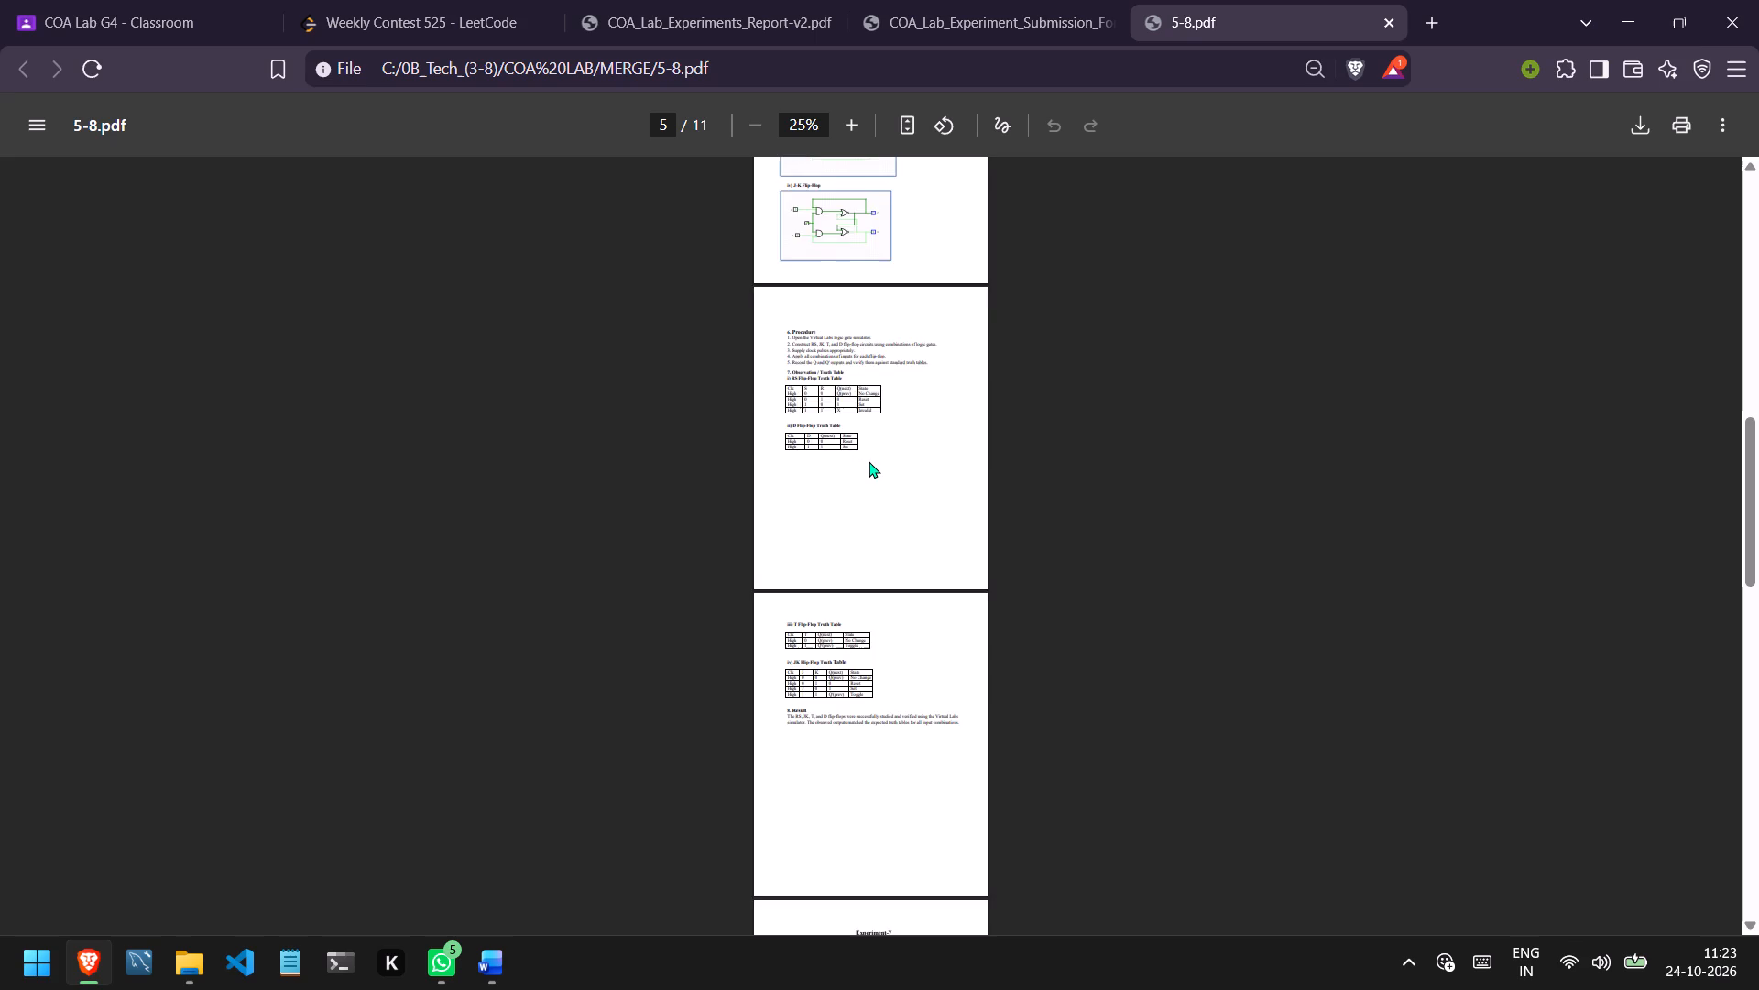
scroll(869, 461, "up", 1)
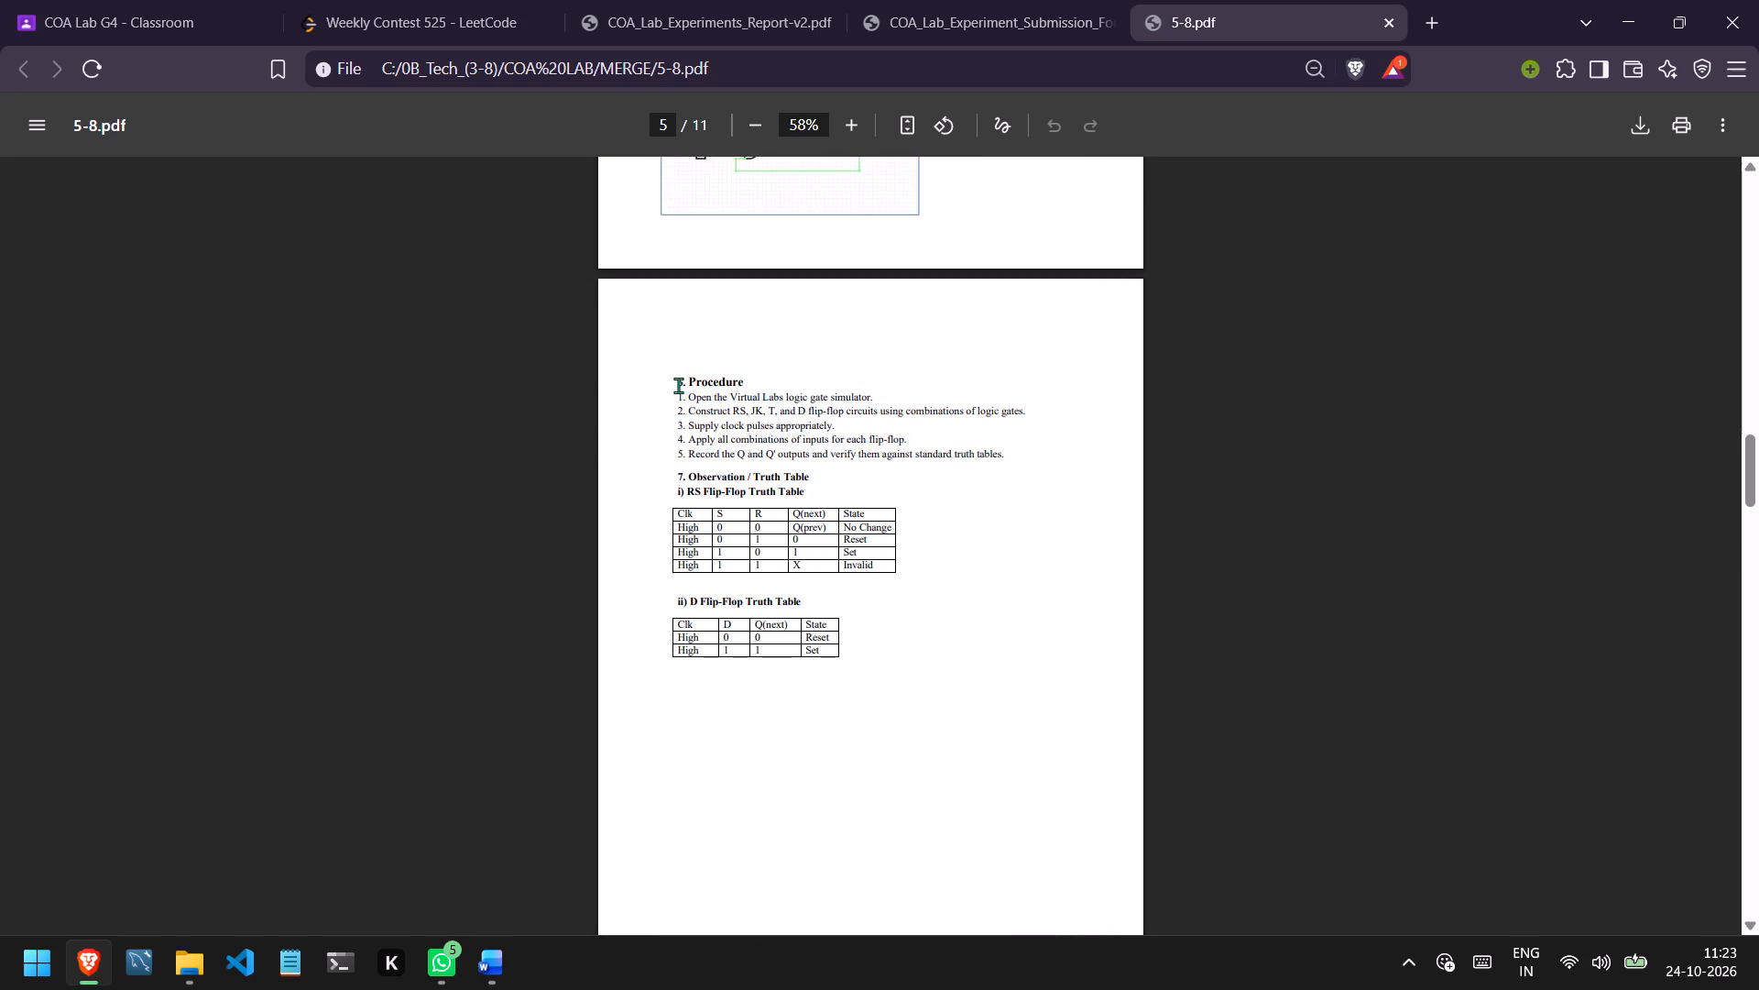
left_click_drag(678, 385, 1015, 457)
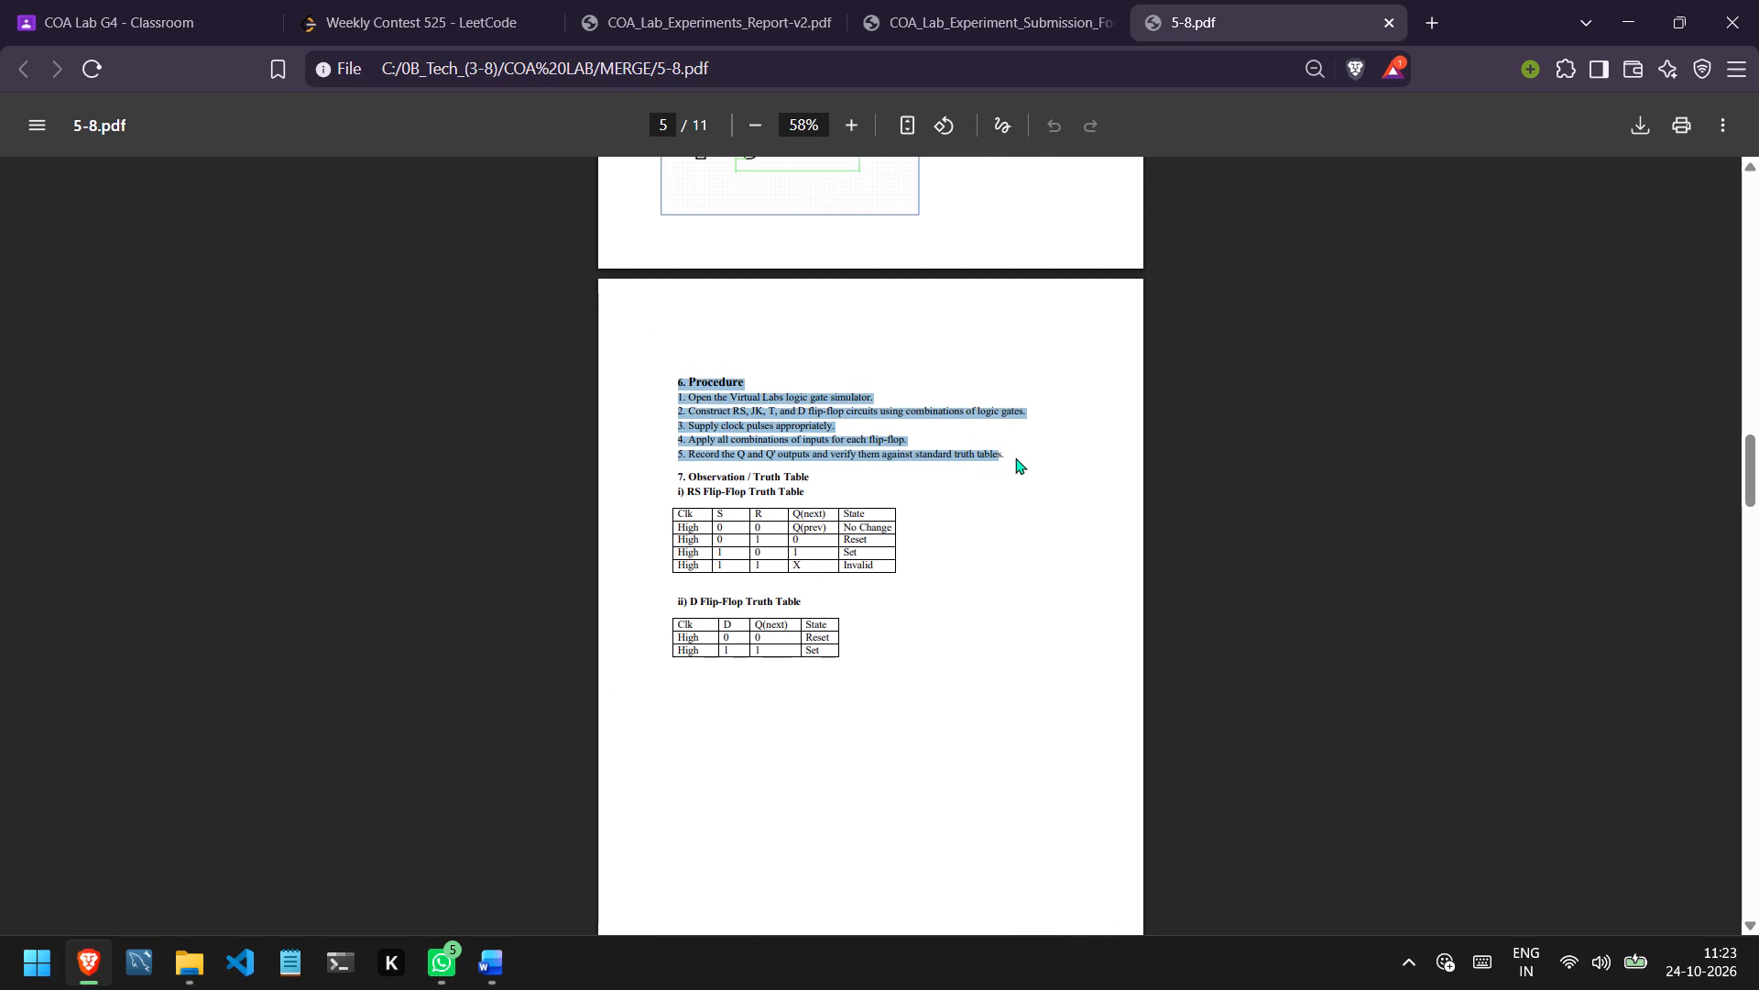
key("ctrl+c")
key("super+1")
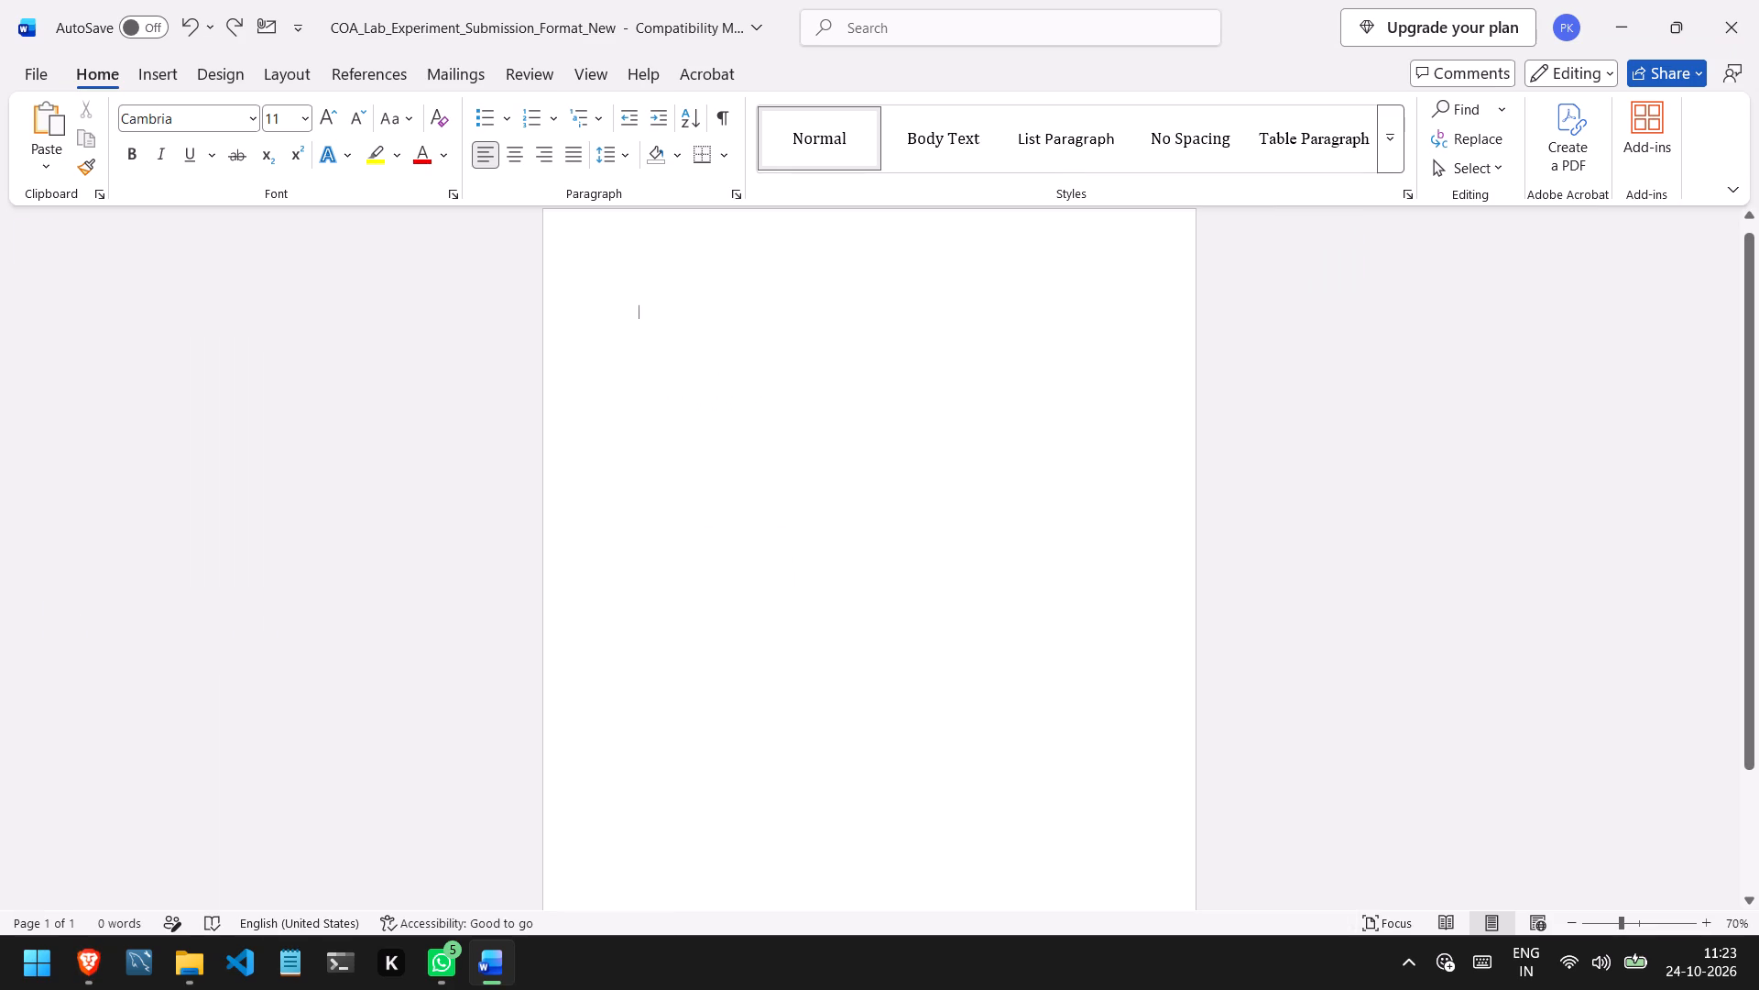
key("ctrl+v")
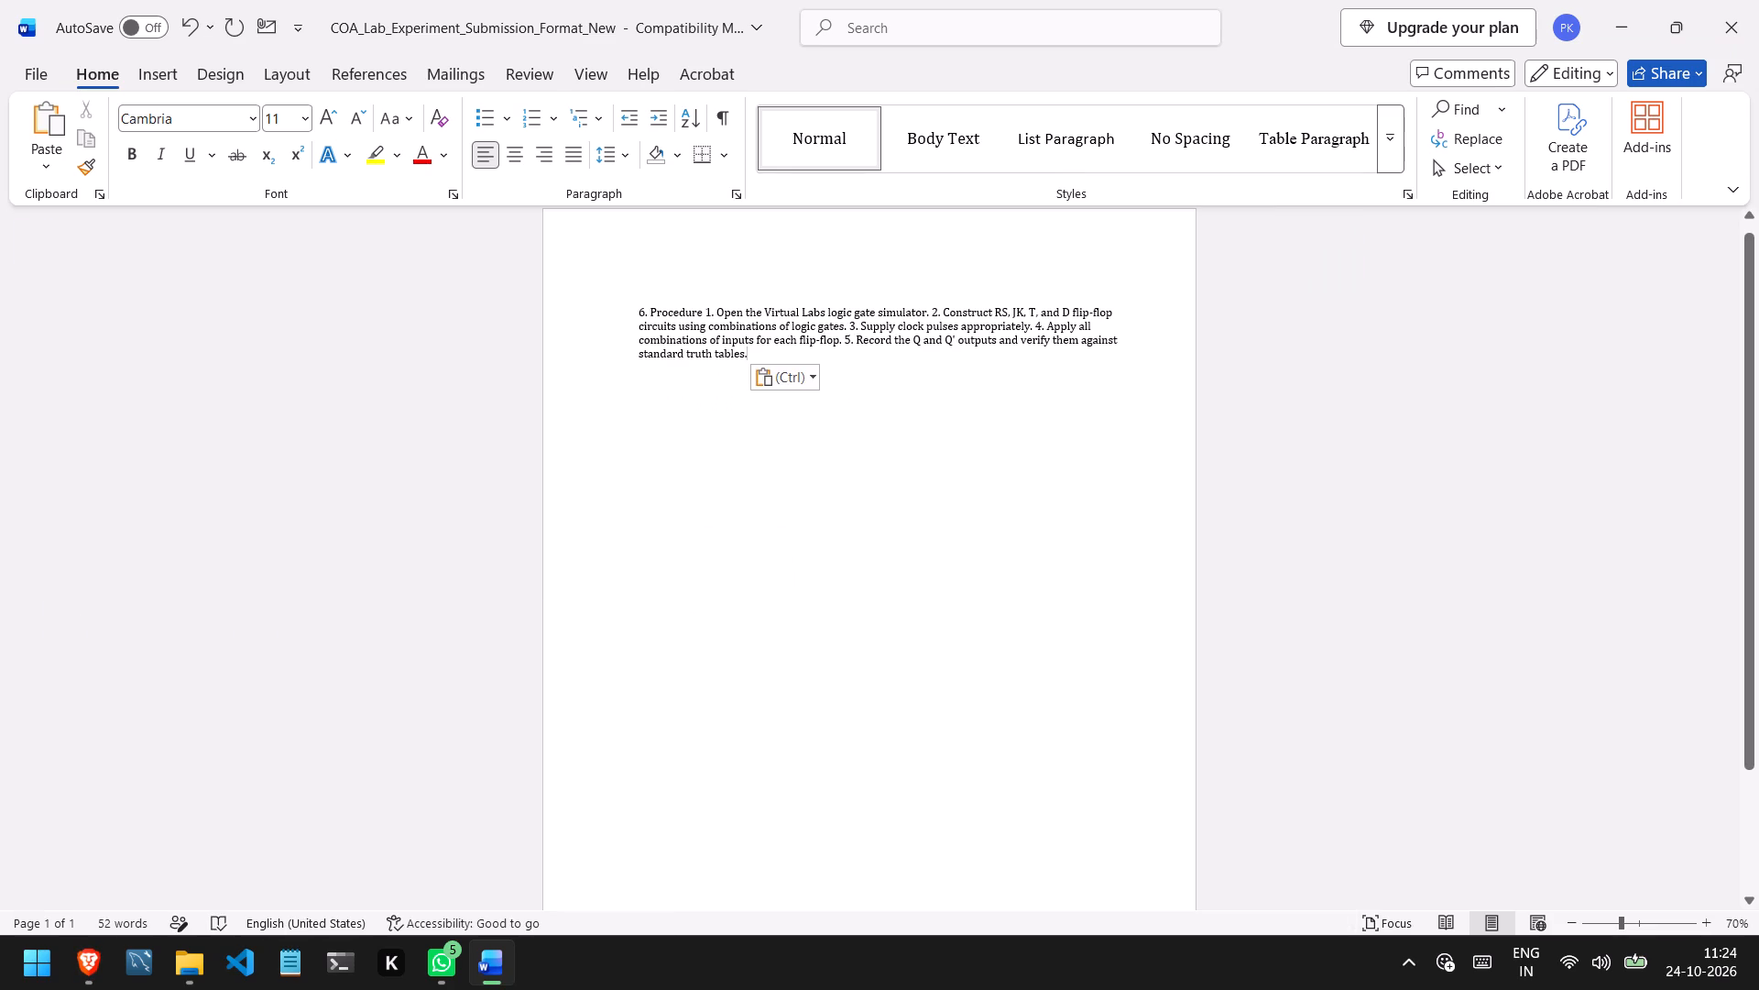
Return to 5-8.pdf in the browser and examine the RS, D, T and JK flip-flop truth tables and the Result section.
key("super+1")
left_click(854, 385)
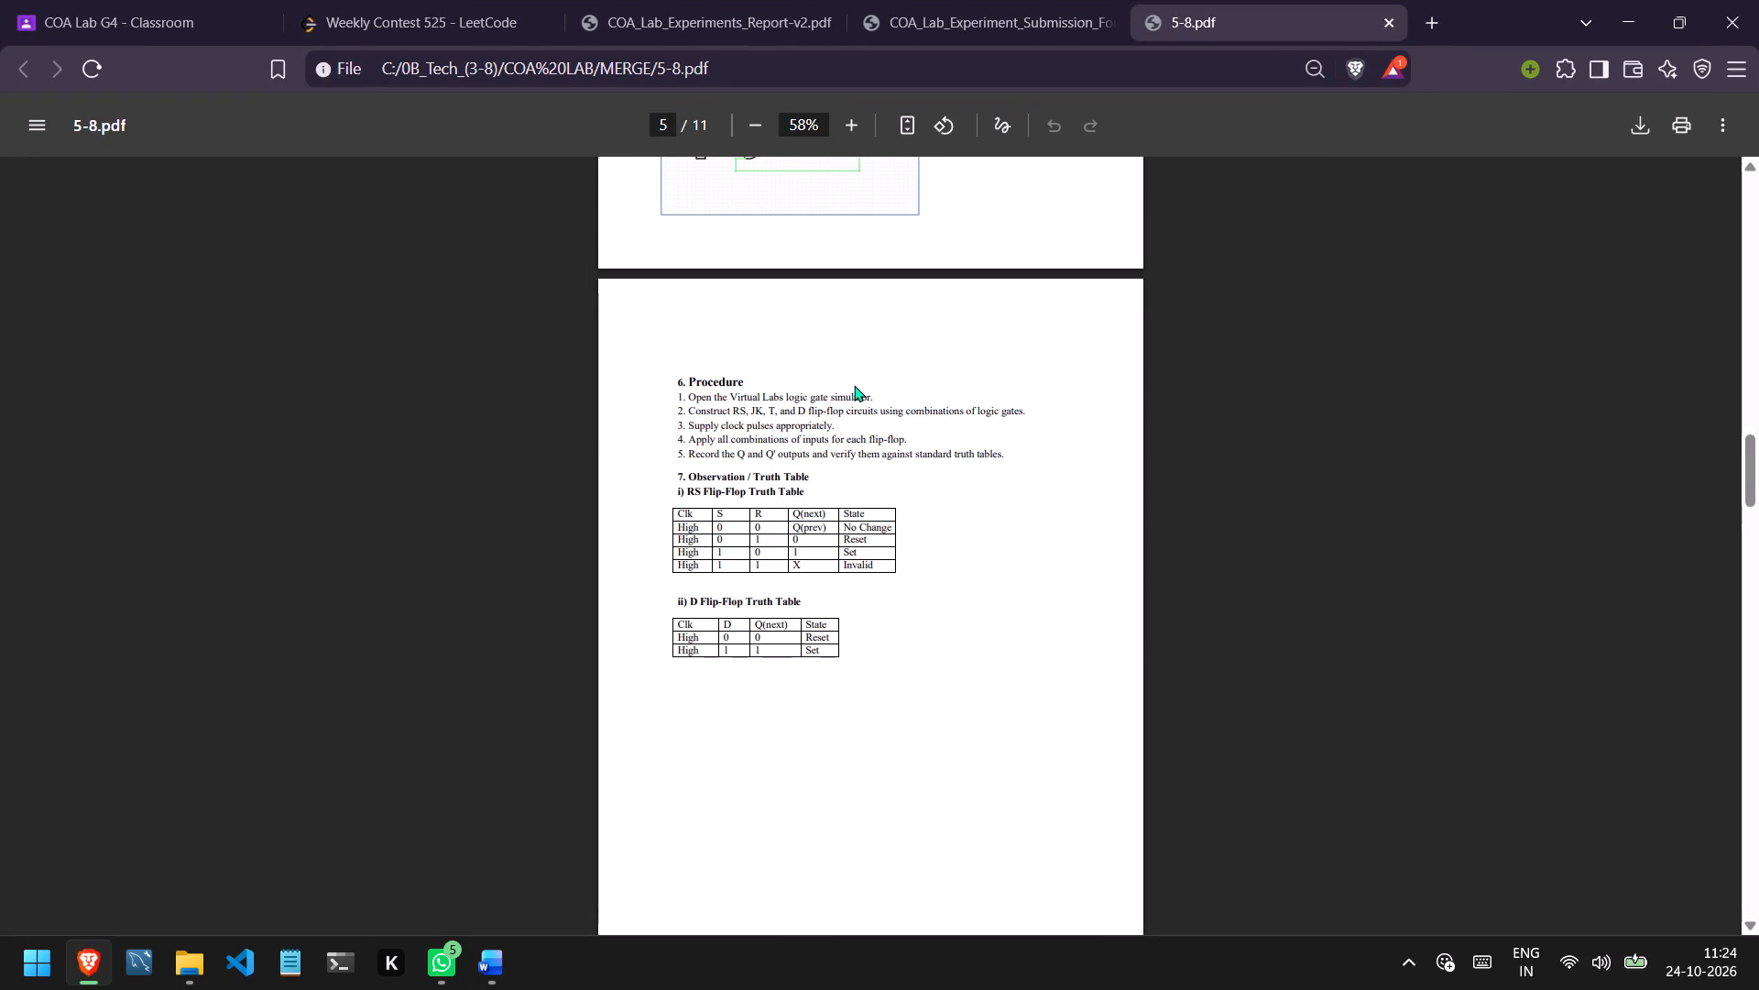
scroll(854, 385, "down", 4)
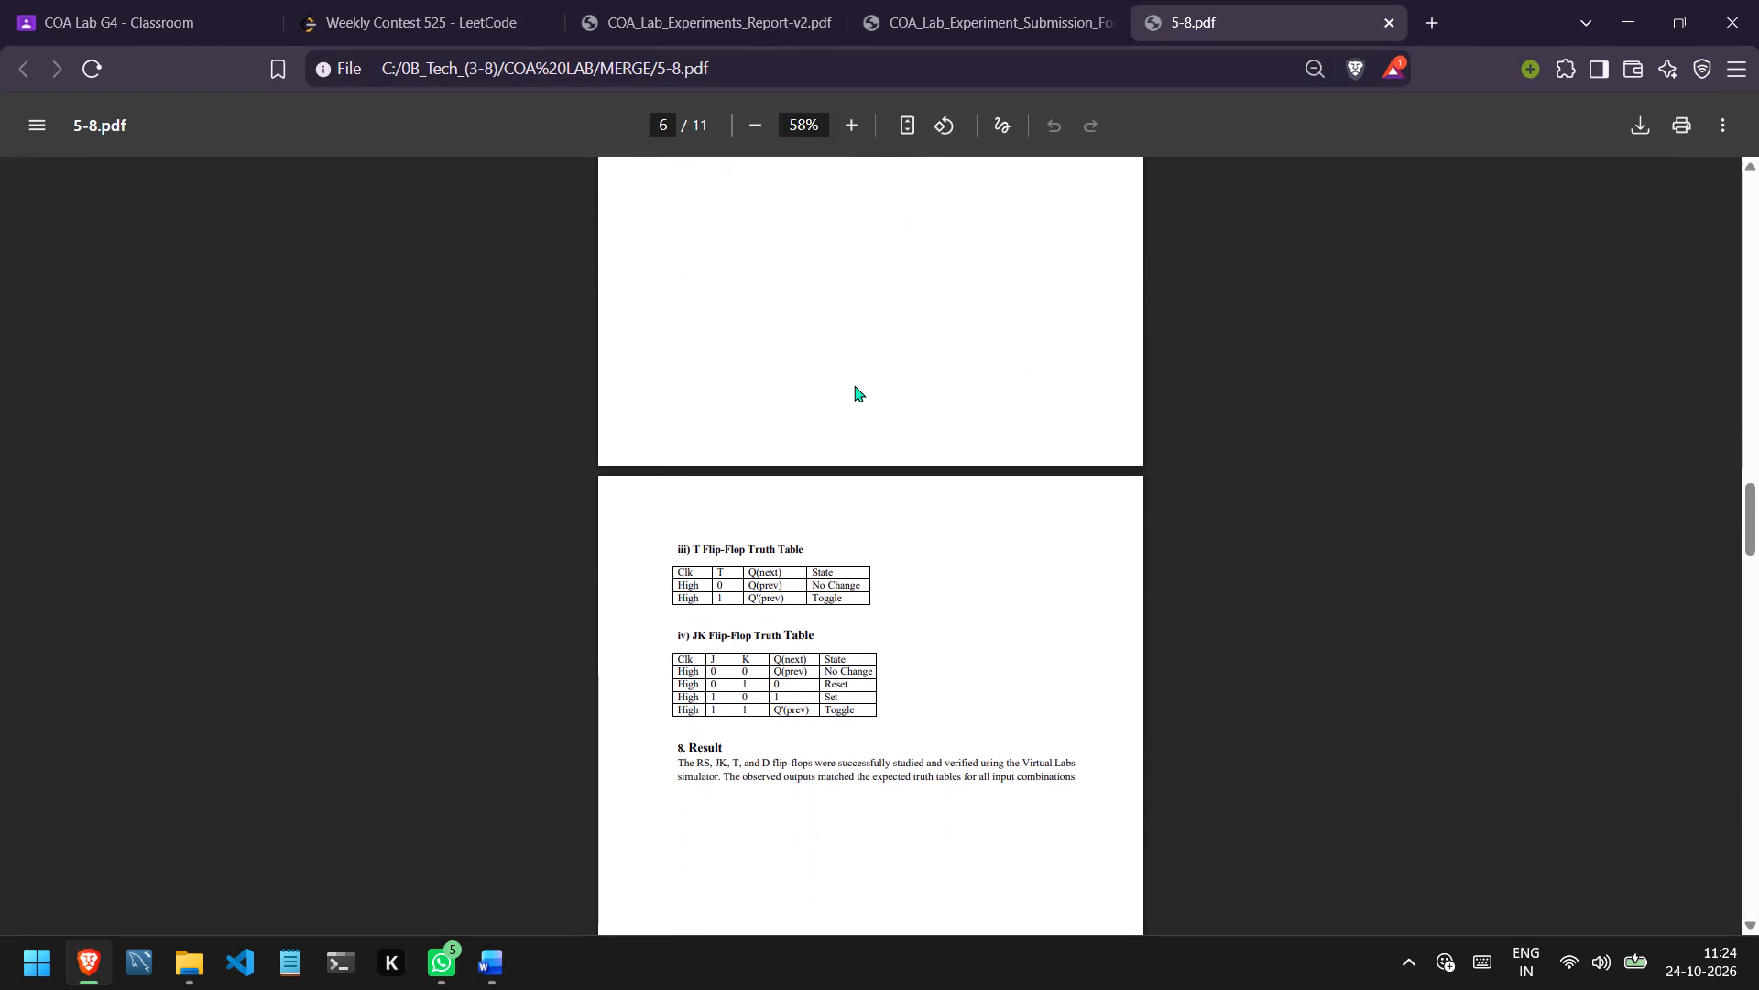
scroll(854, 385, "down", 2)
scroll(854, 385, "up", 3)
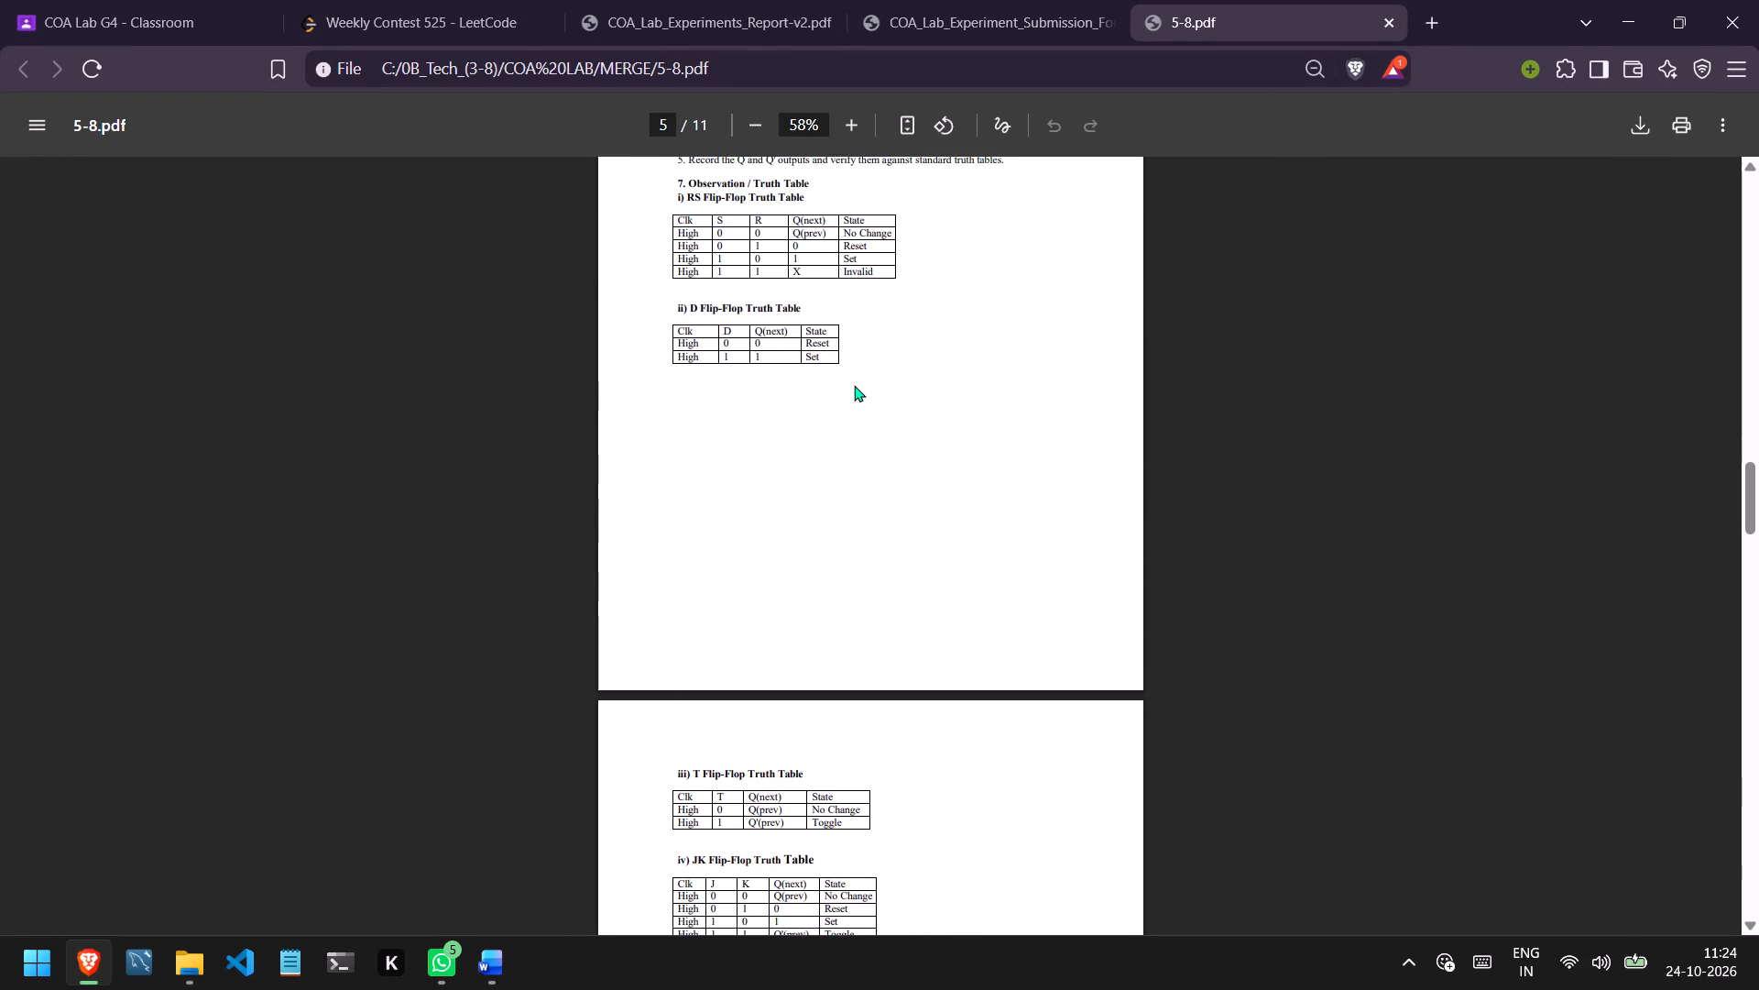
scroll(854, 385, "down", 2)
scroll(854, 385, "up", 1)
scroll(854, 385, "down", 1)
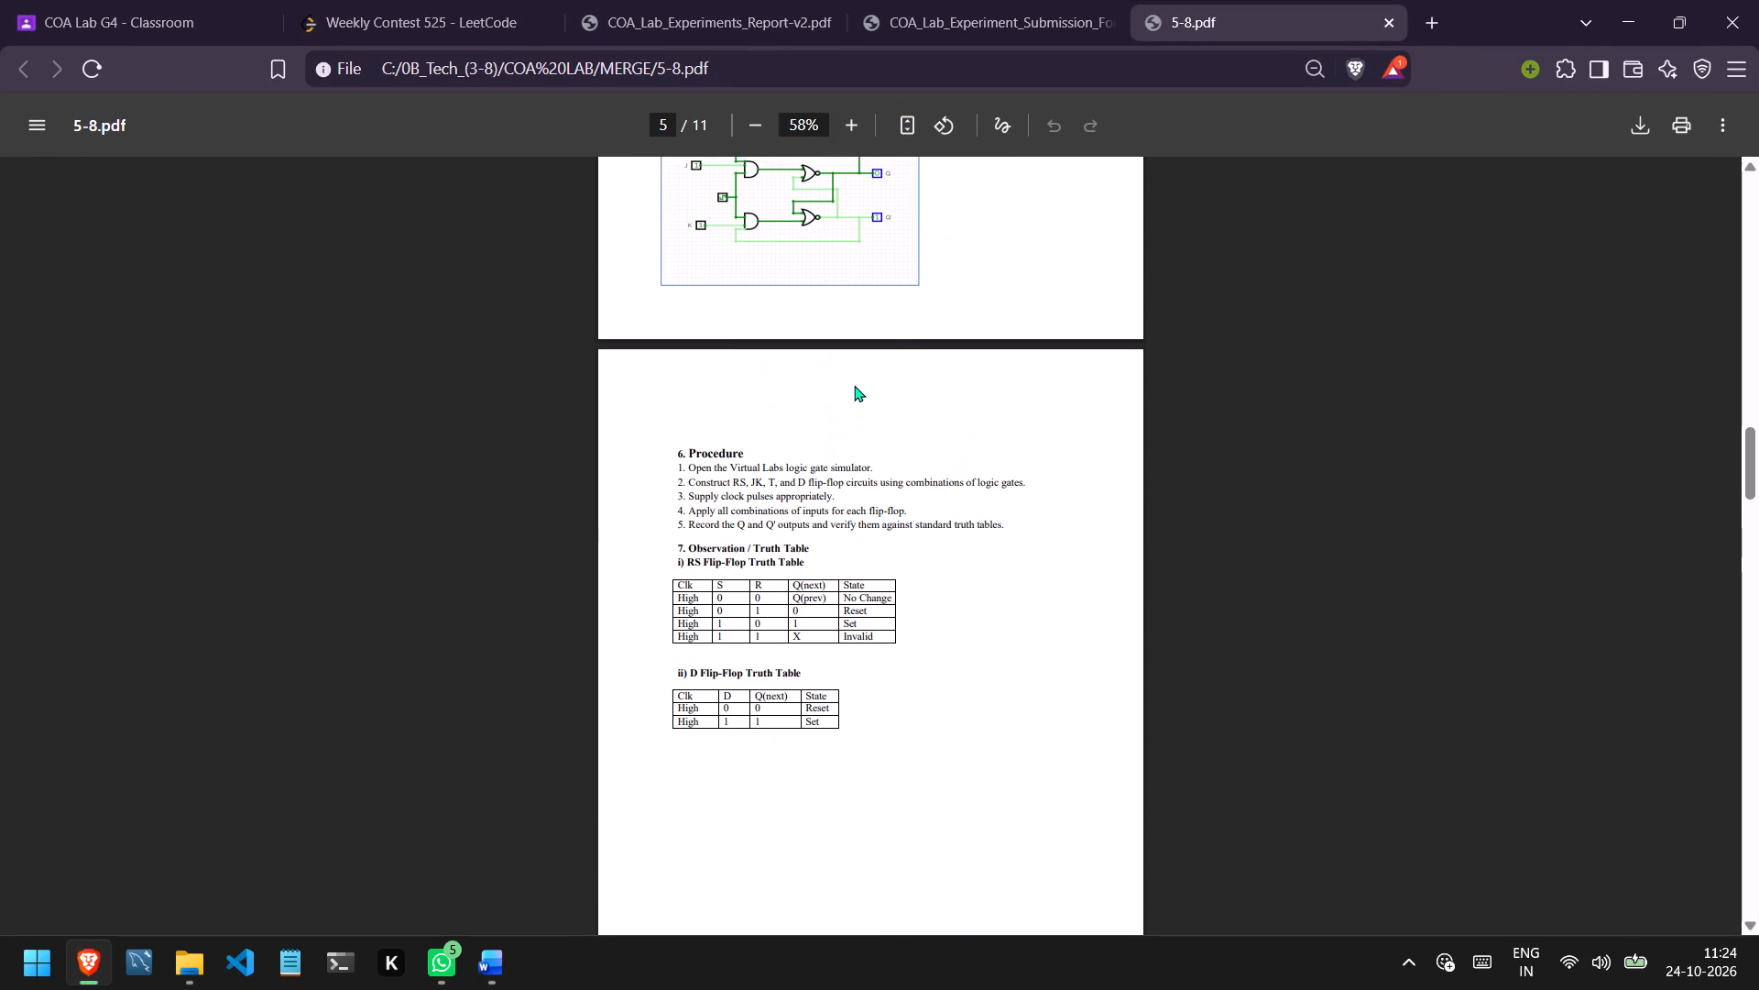
scroll(854, 385, "down", 2)
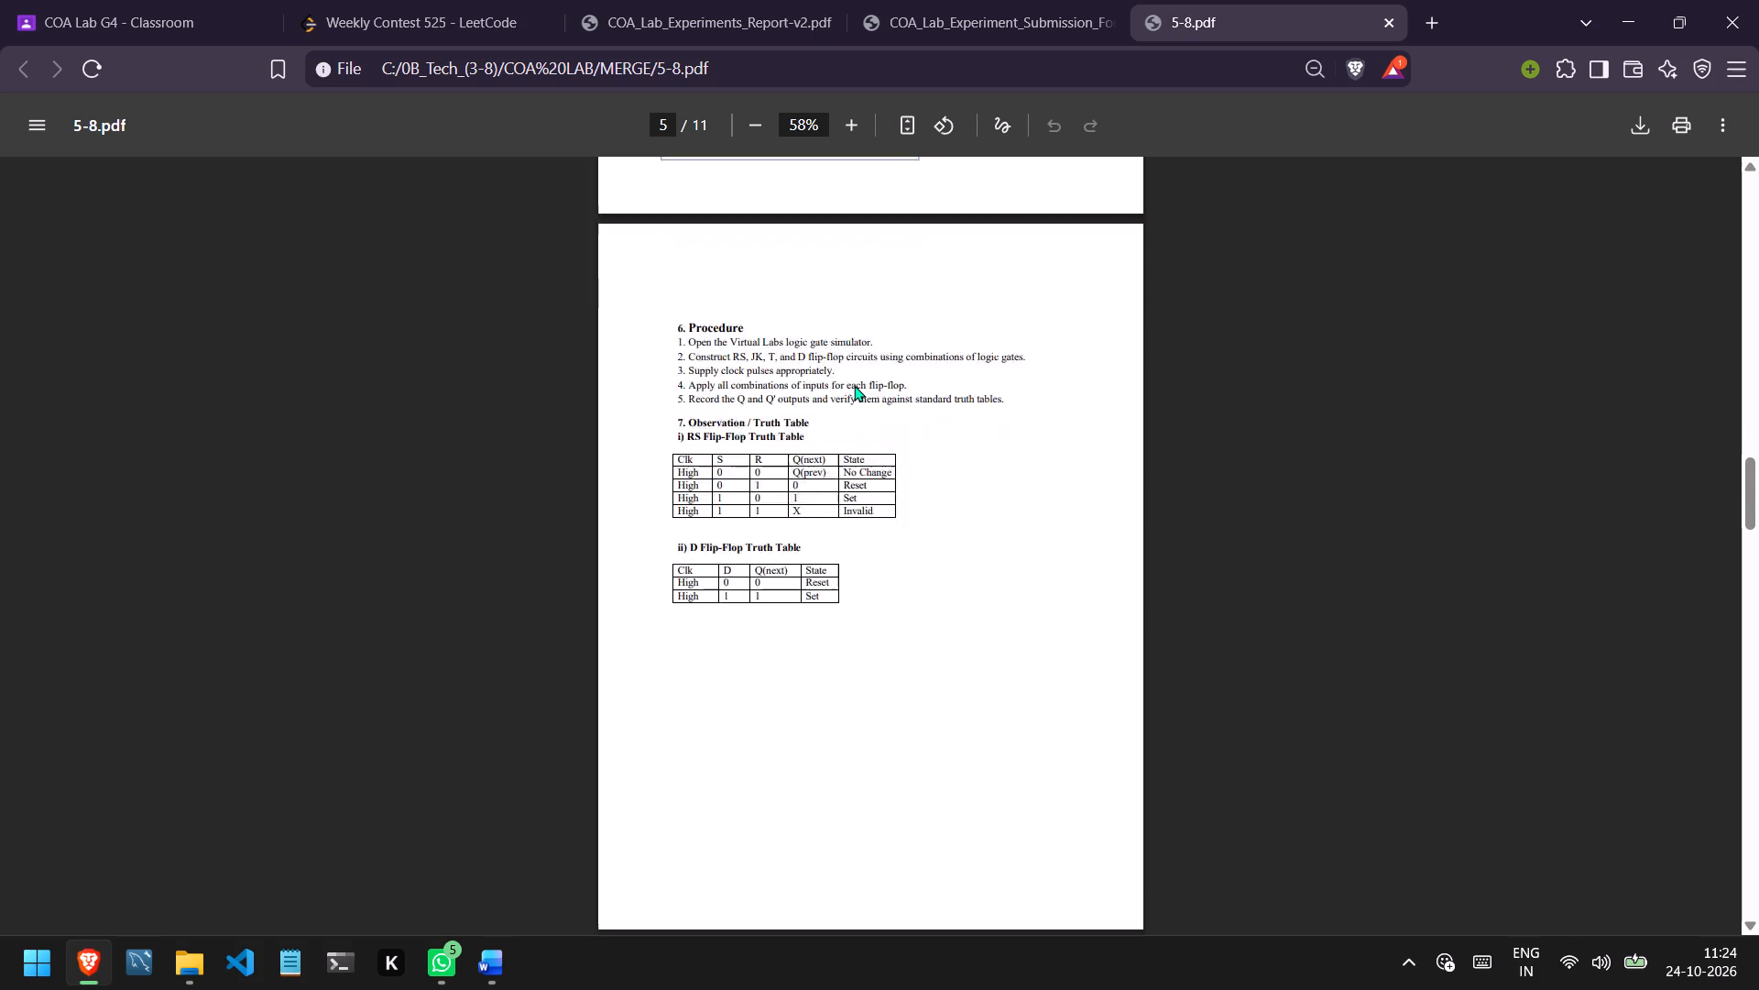
scroll(854, 385, "down", 2)
scroll(854, 385, "up", 5)
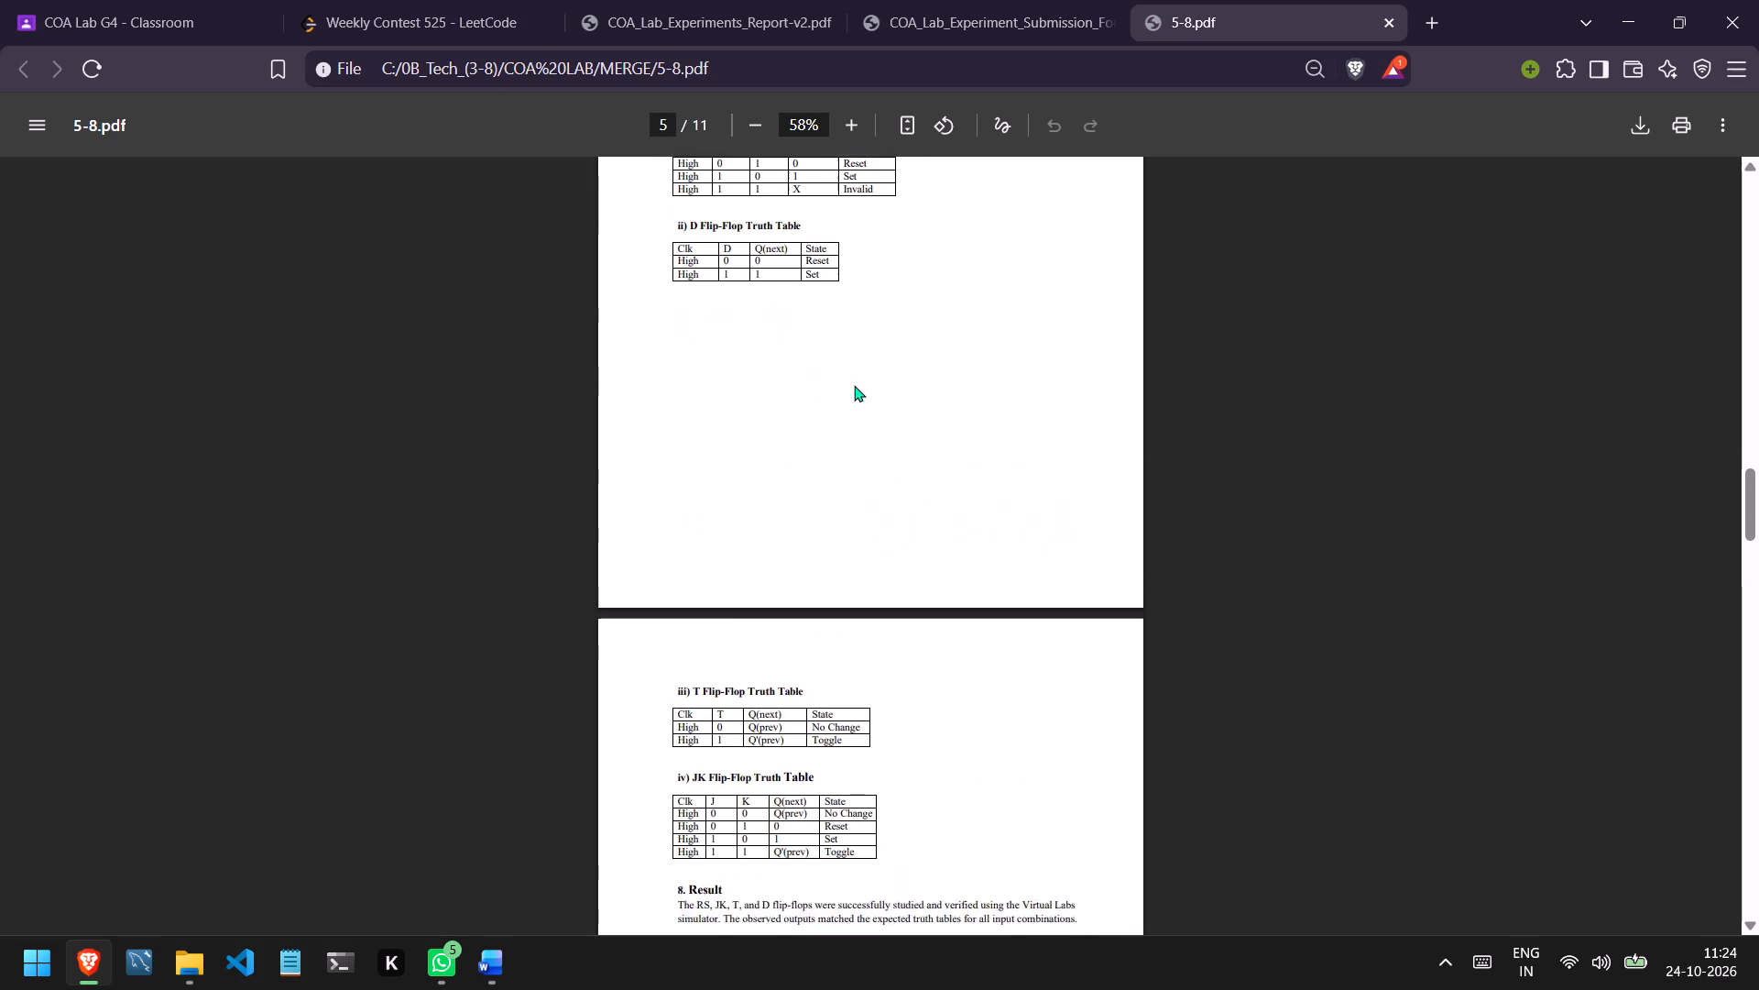
scroll(854, 385, "up", 2)
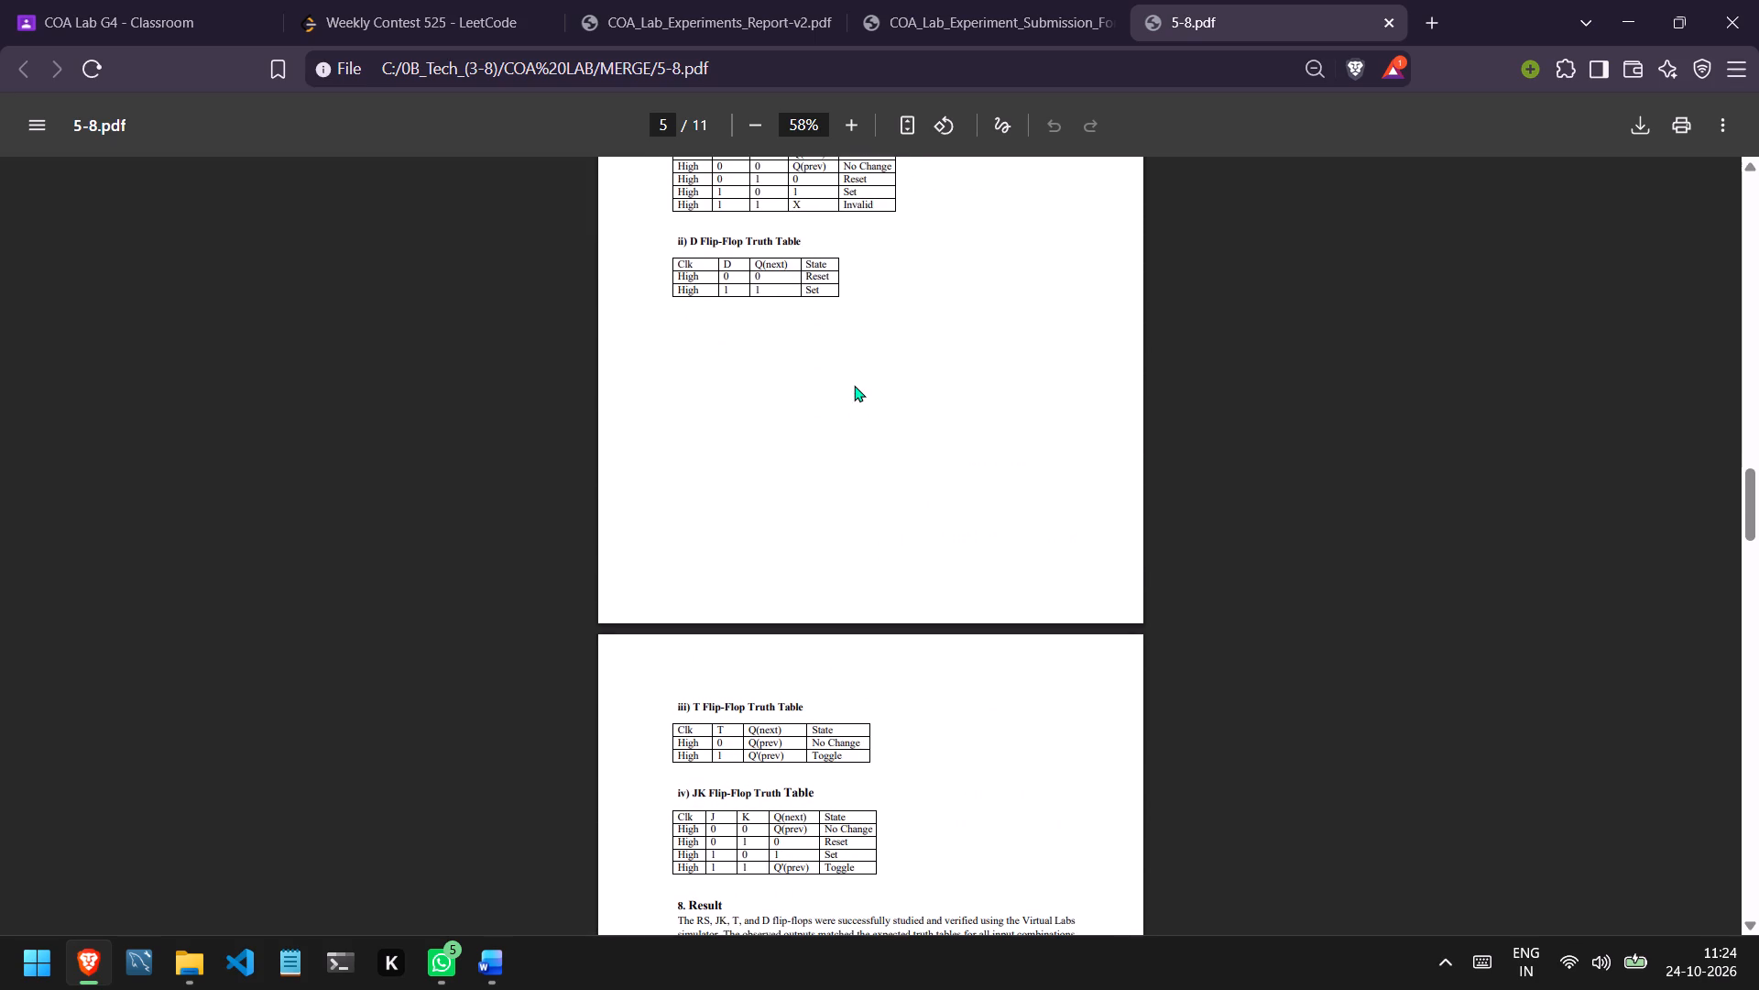
Search the web for "pdf to word" in a new browser tab.
scroll(854, 385, "up", 2)
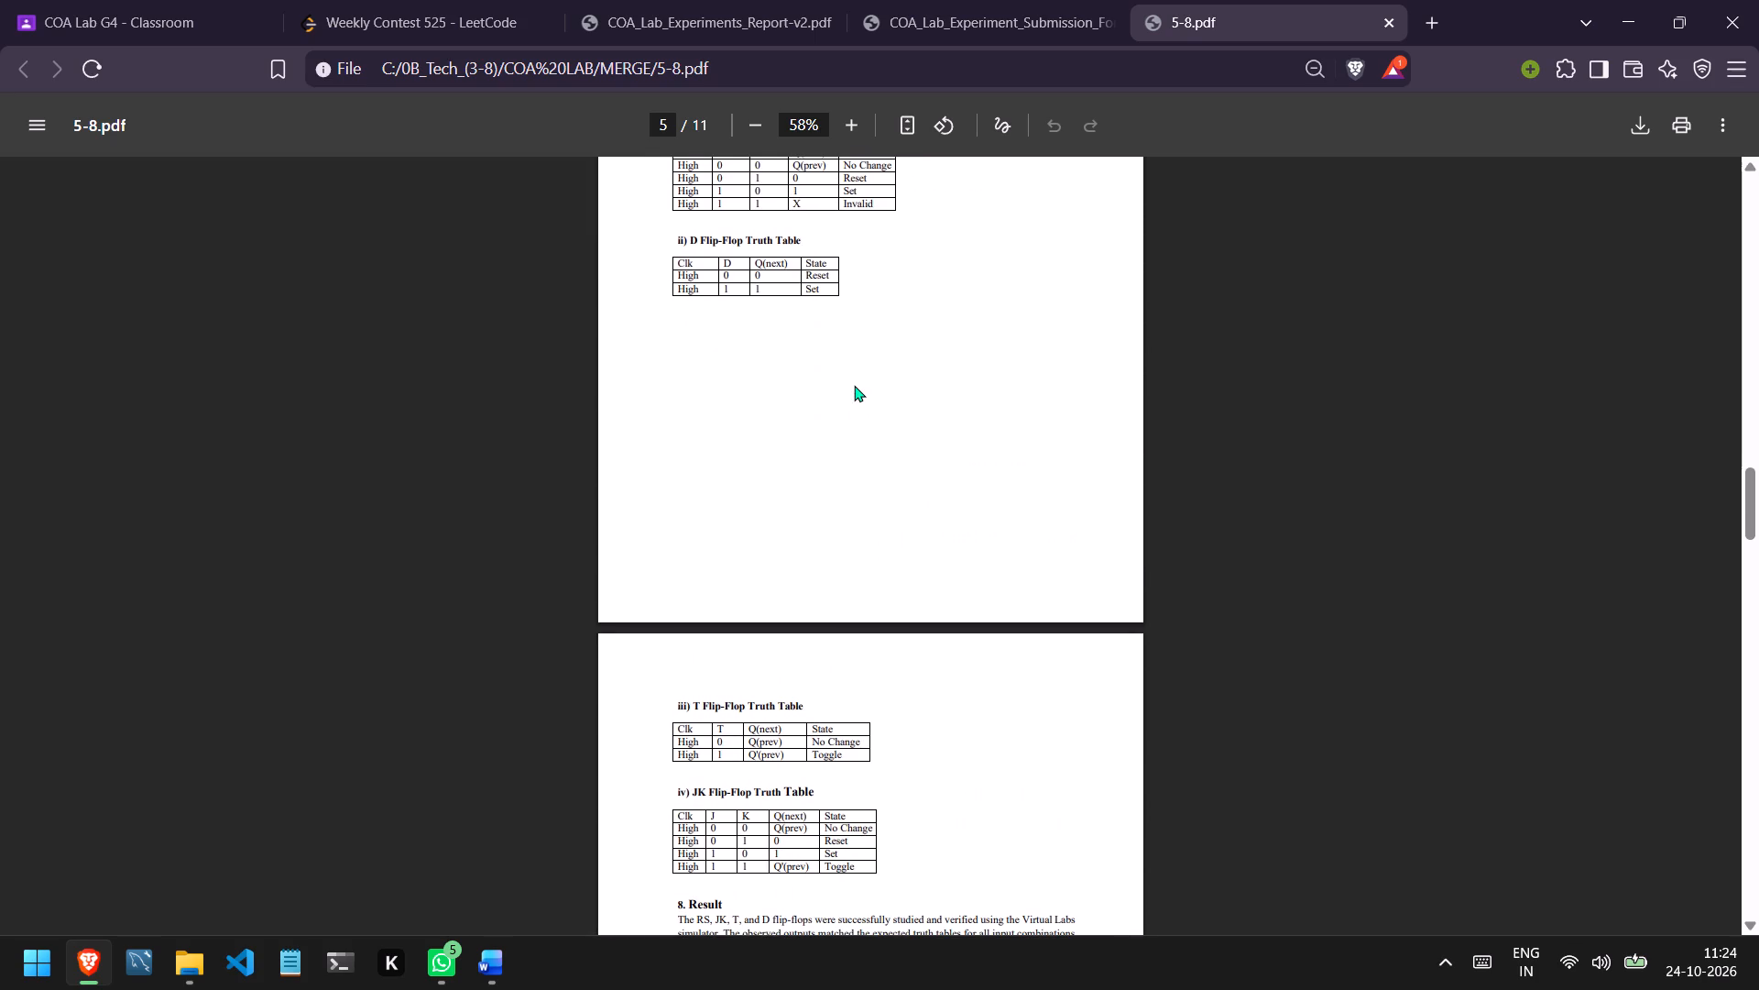
scroll(854, 385, "up", 2)
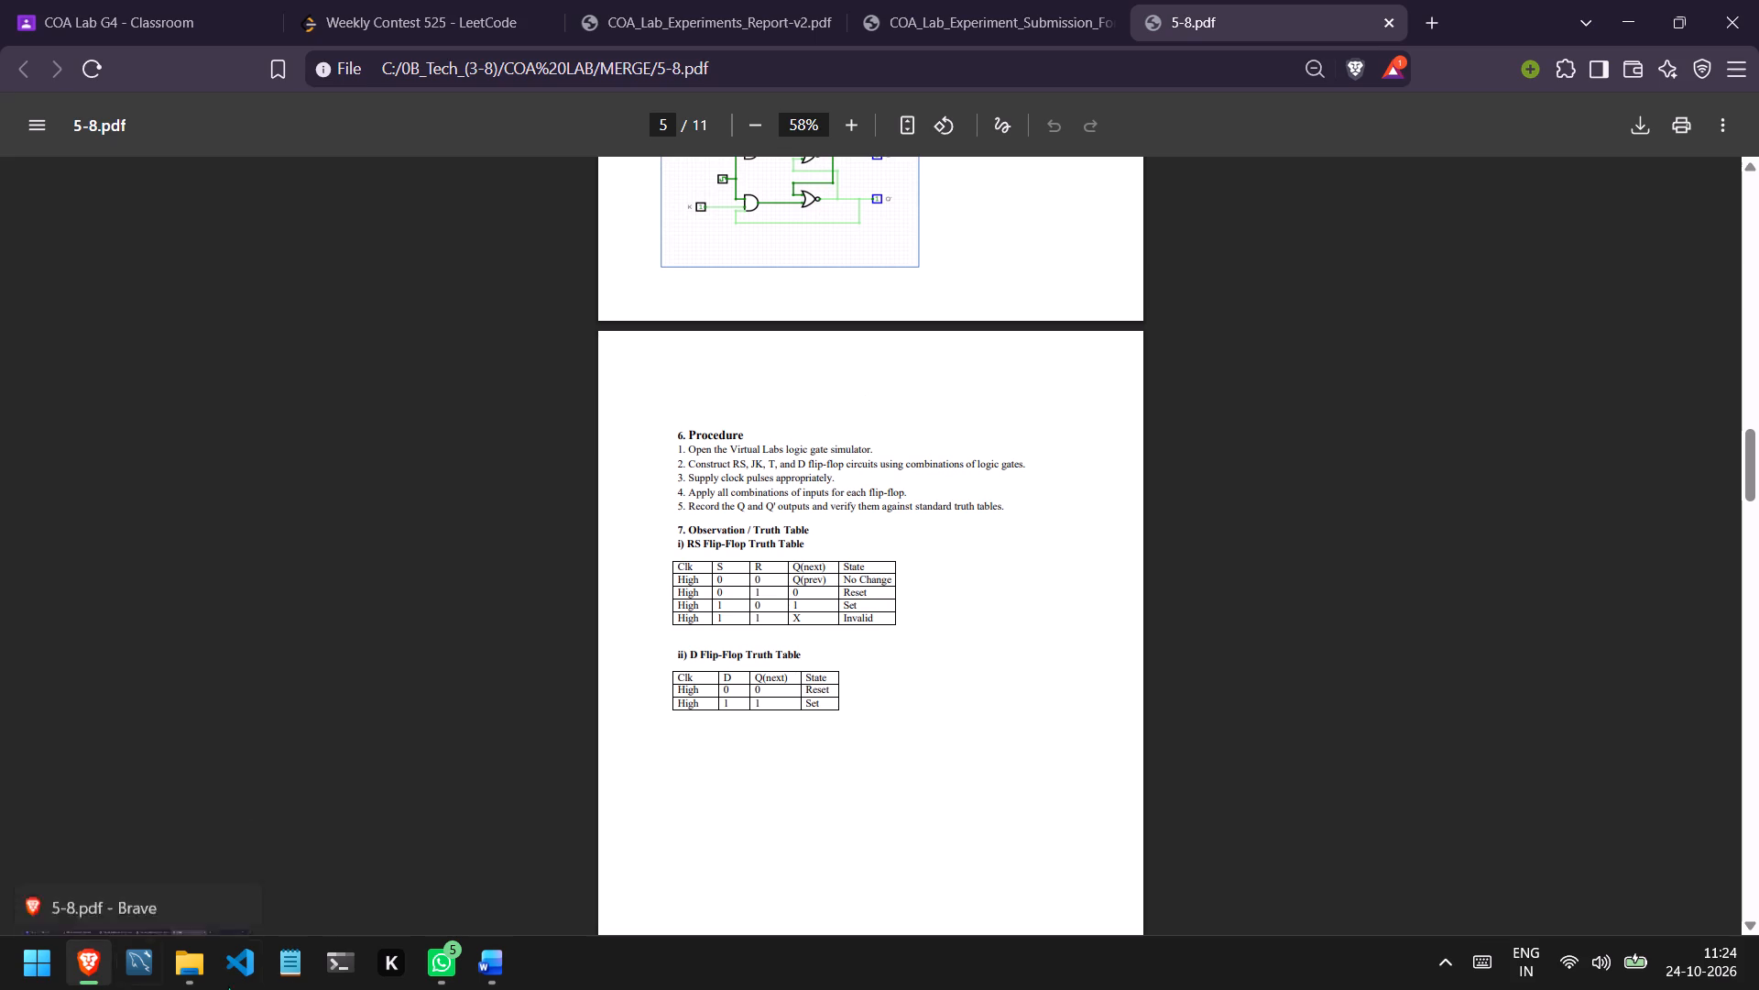
left_click(1433, 20)
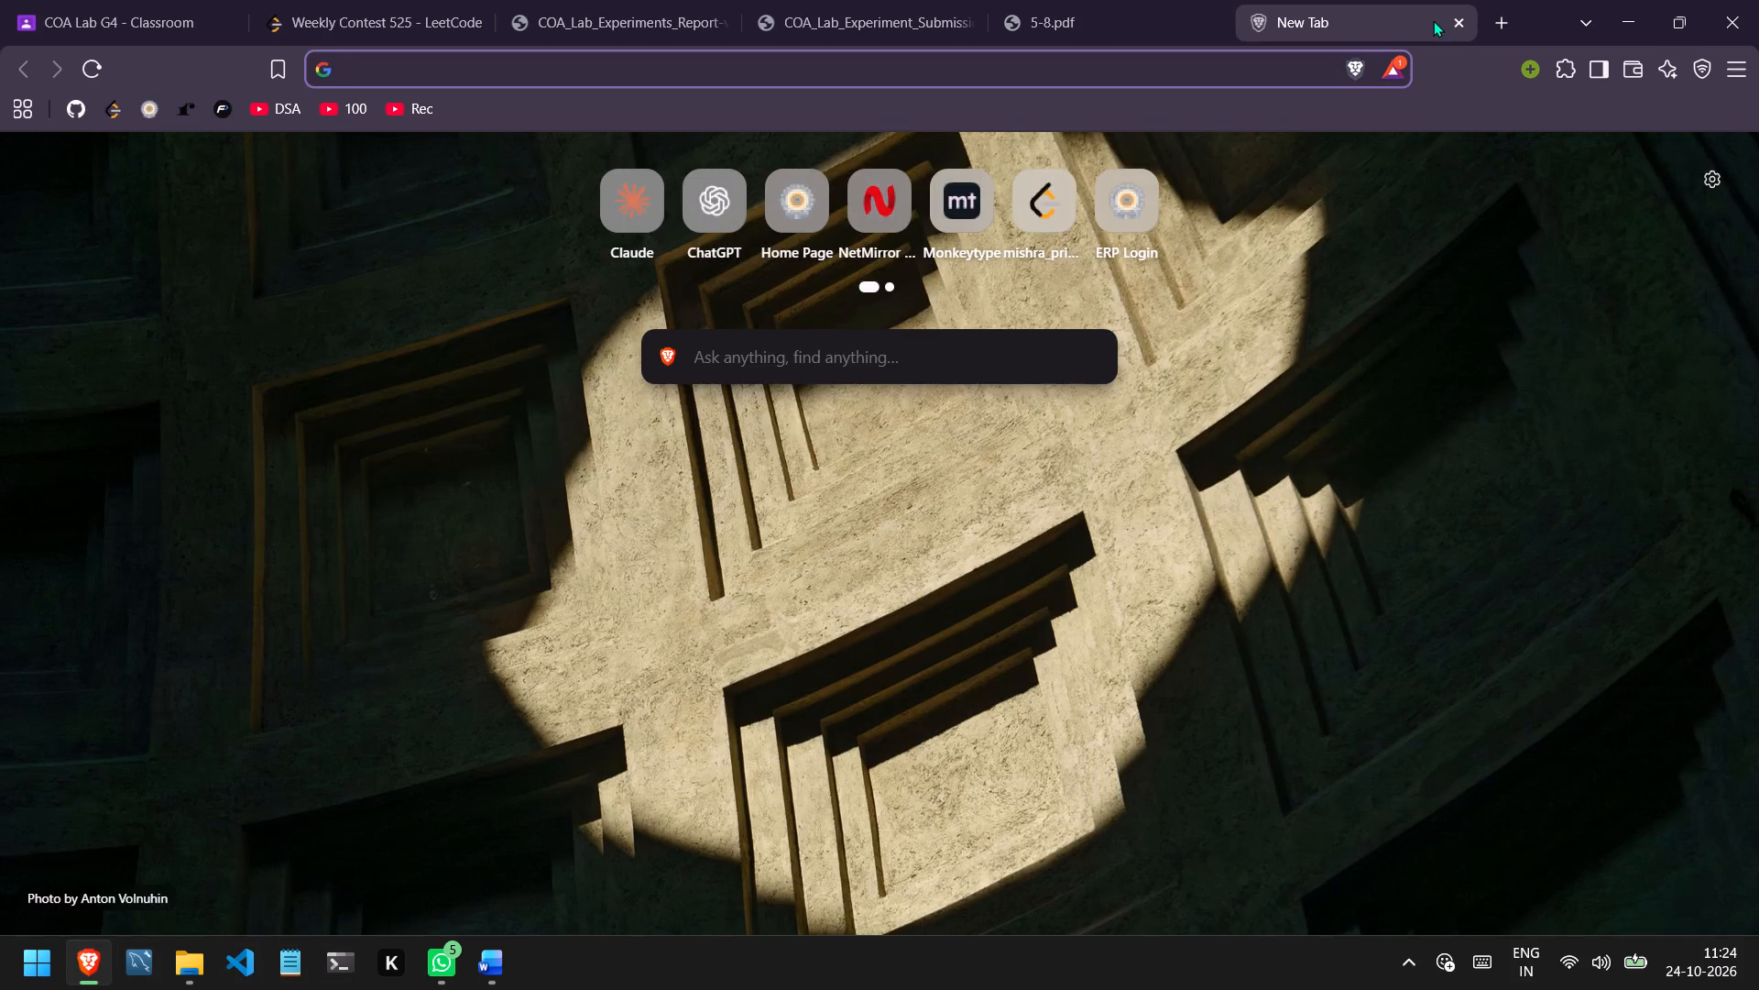
type("pdf to w")
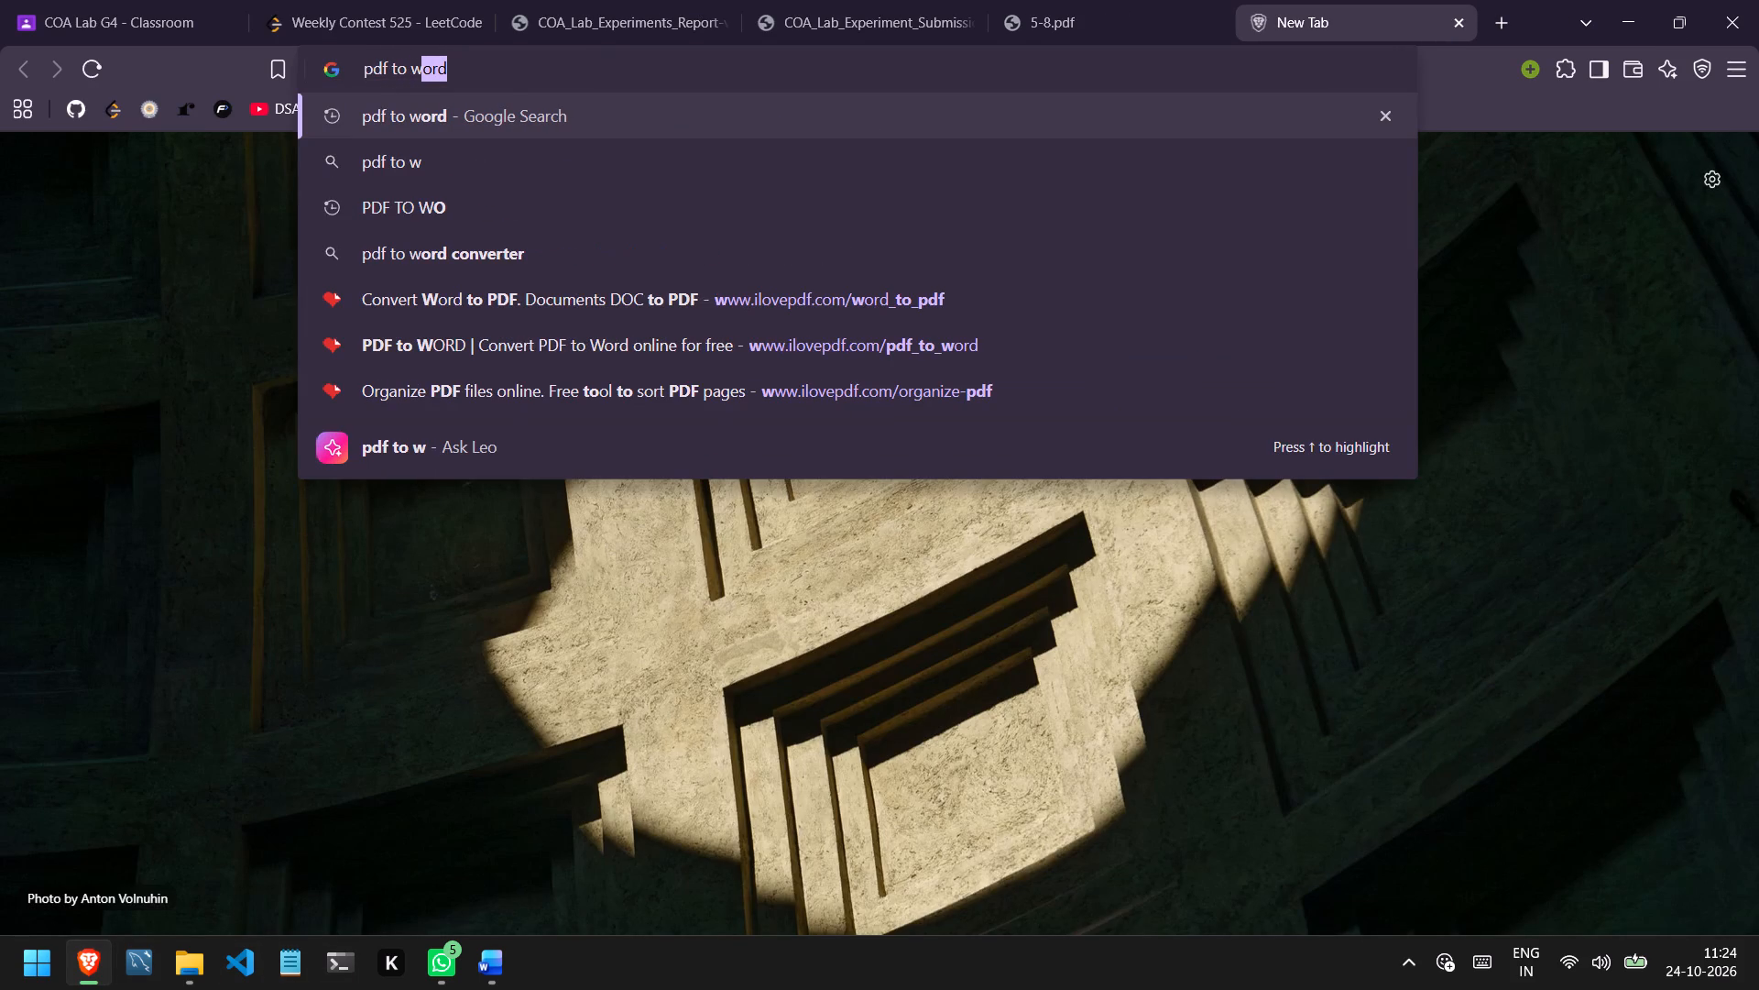
key("Return")
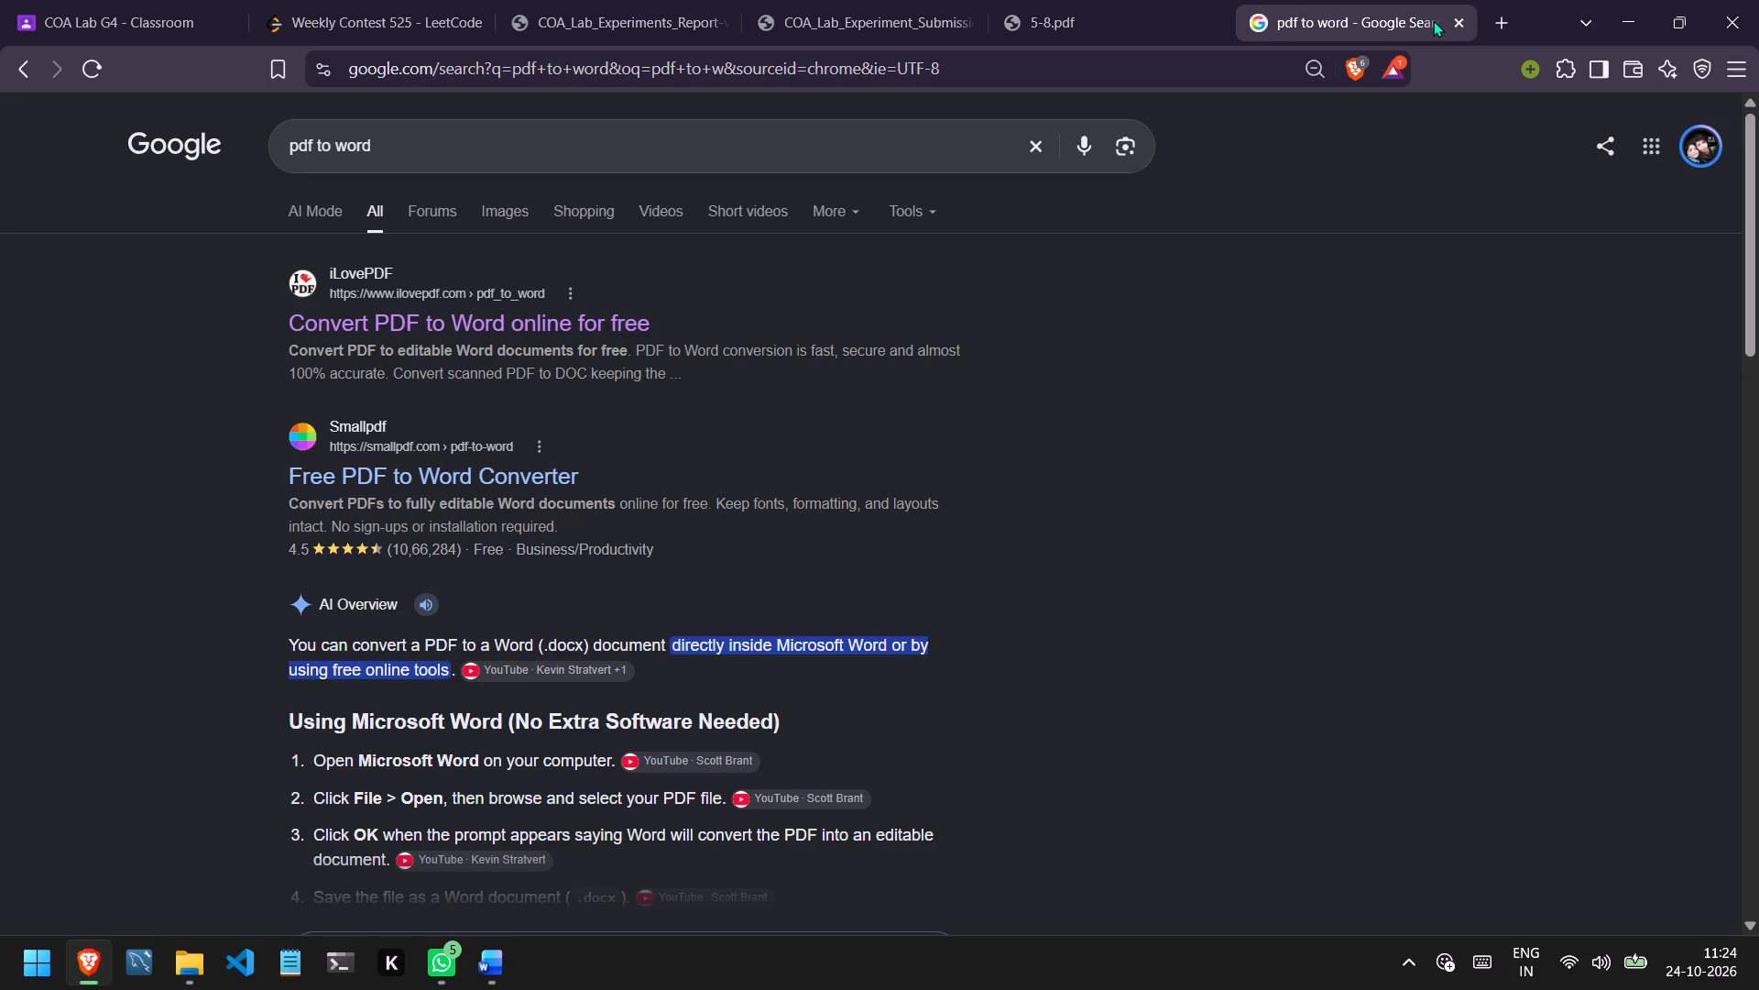
Return to 5-8.pdf and examine Experiment-7's circuit diagrams, procedure, truth table and result on pages 7 and 8.
left_click(1068, 16)
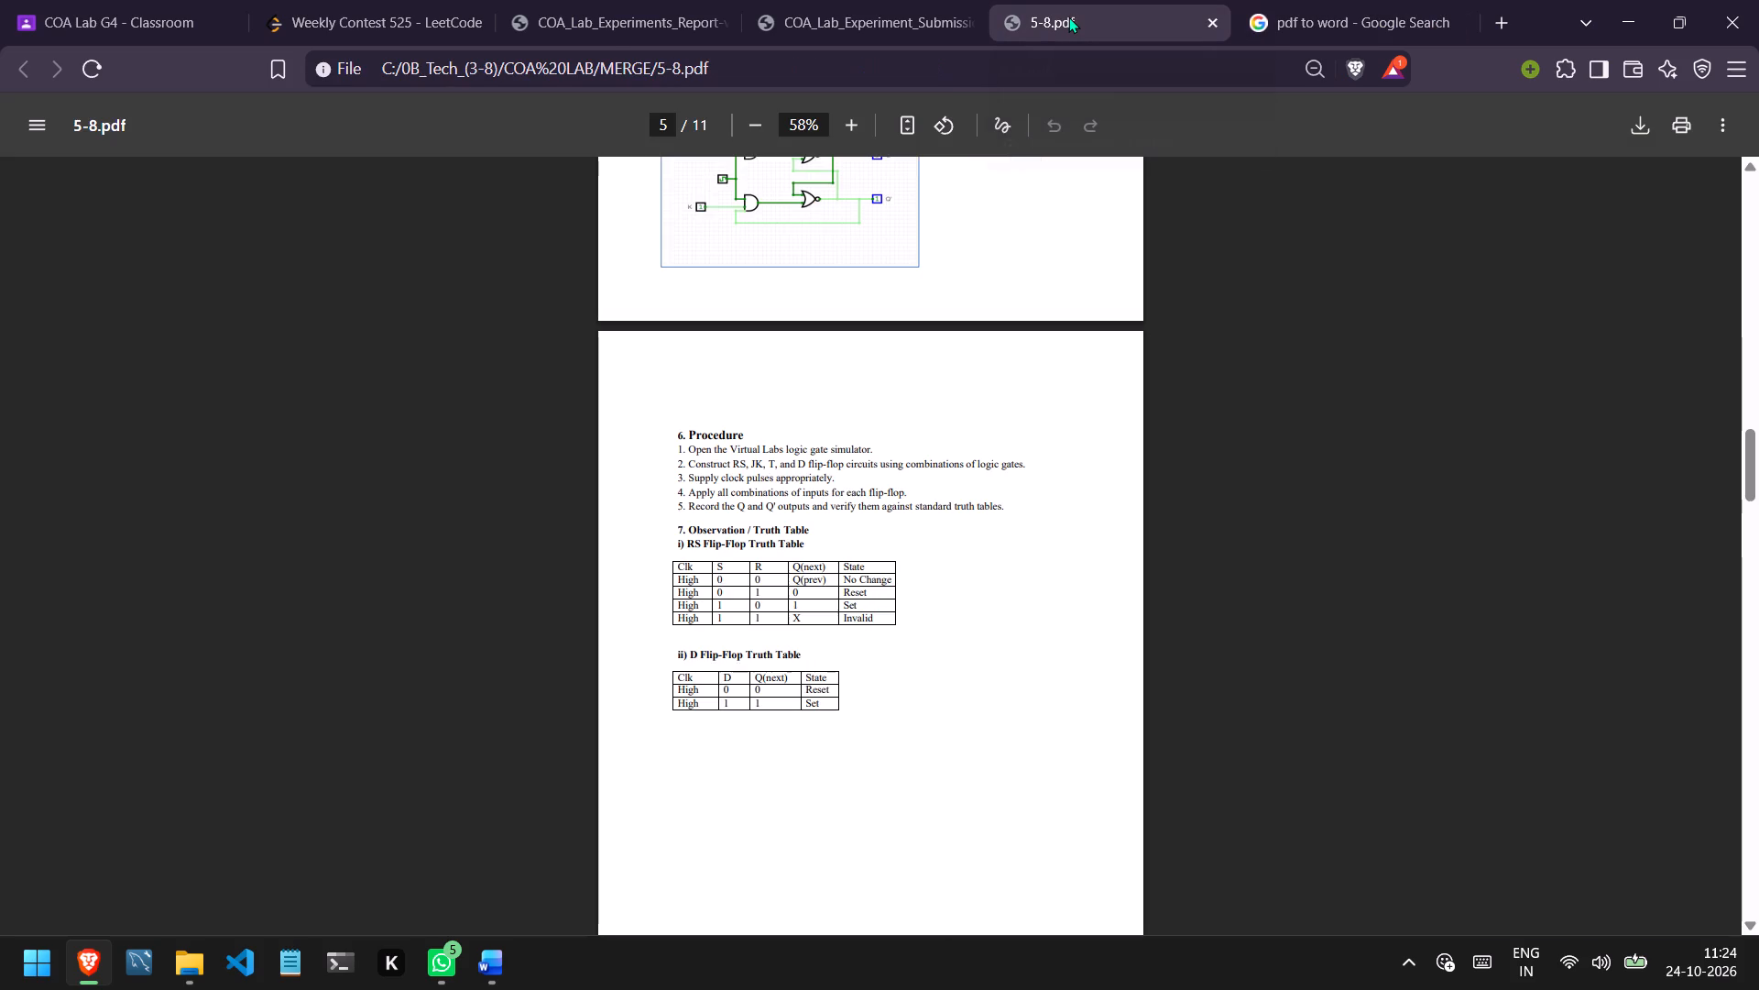
scroll(809, 606, "down", 6)
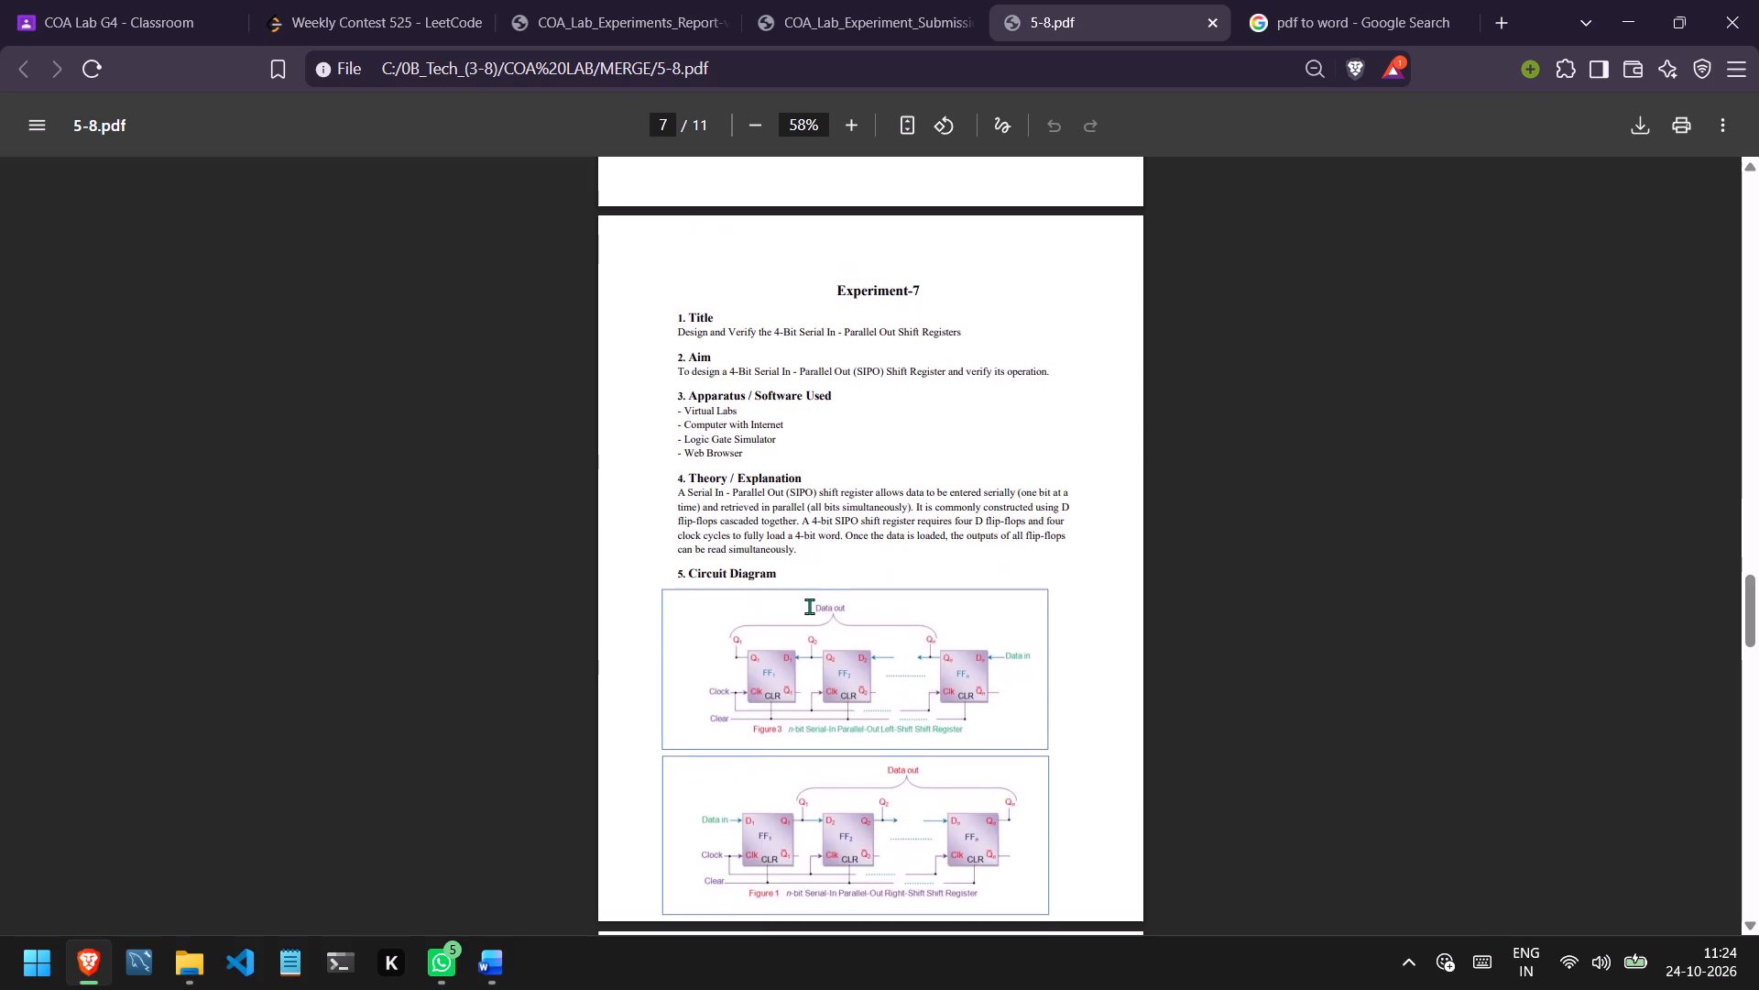
scroll(809, 606, "down", 4)
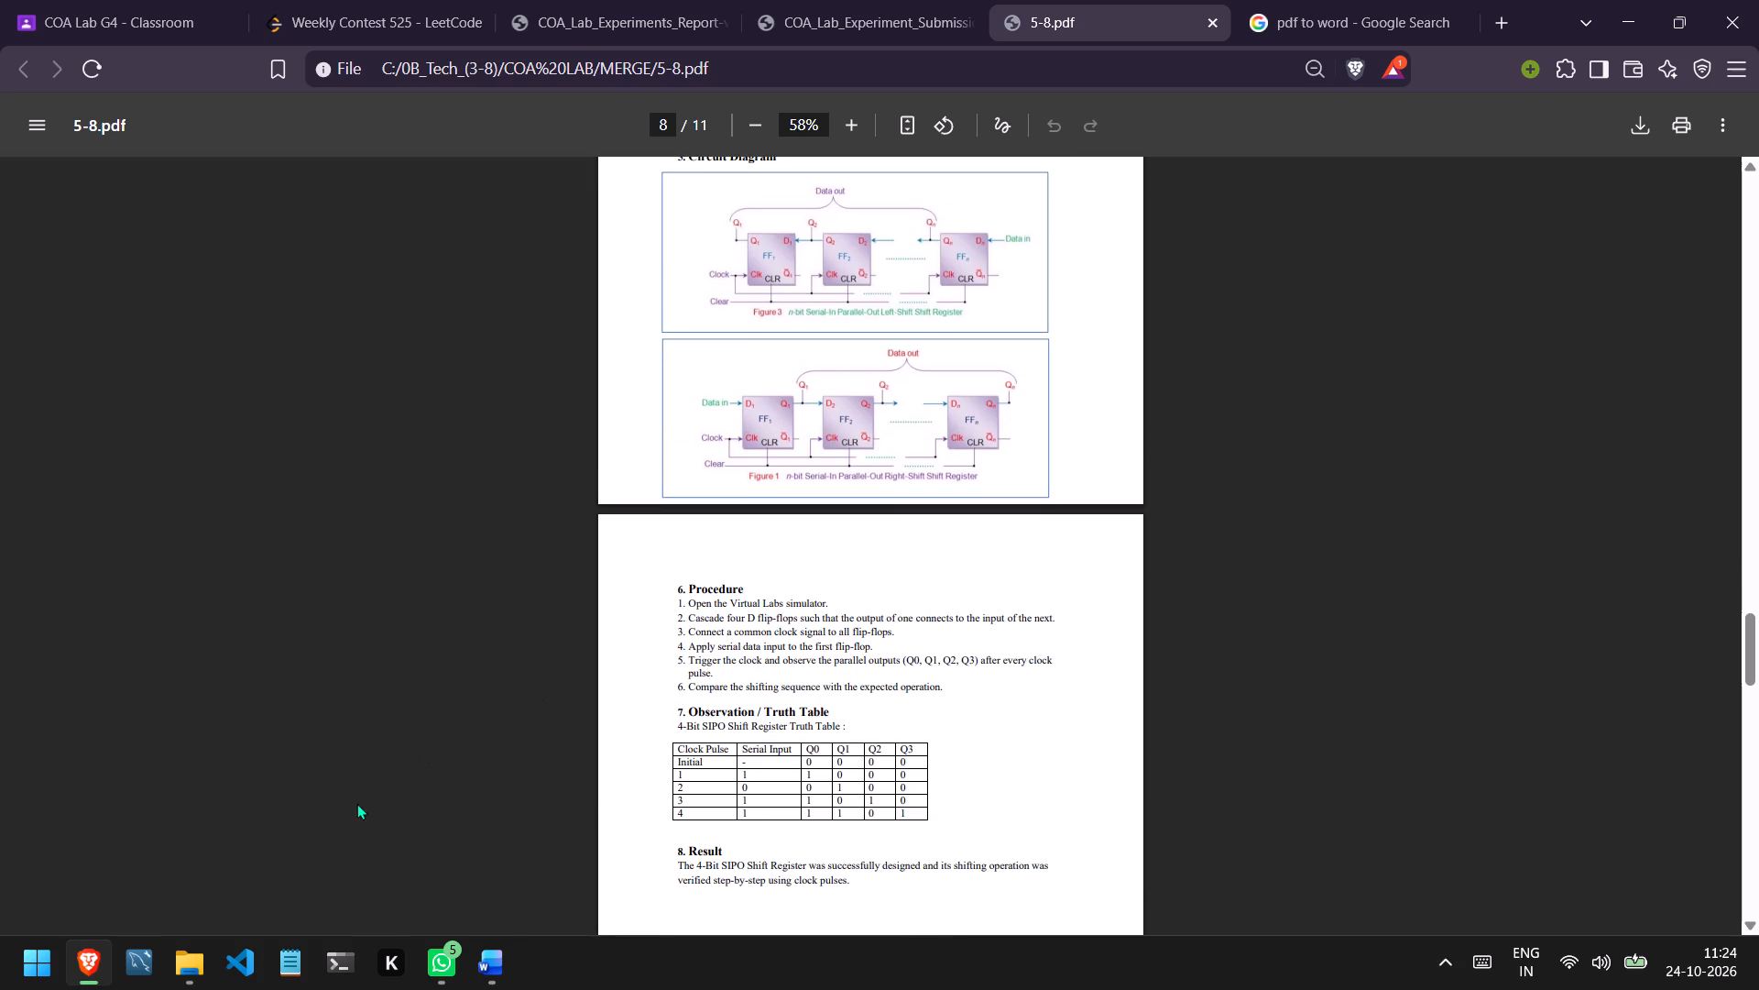
Open registers.pdf from the lab2 folder in COA LAB, examine its shift register circuit and truth table, and return to the COA LAB folder.
left_click(202, 951)
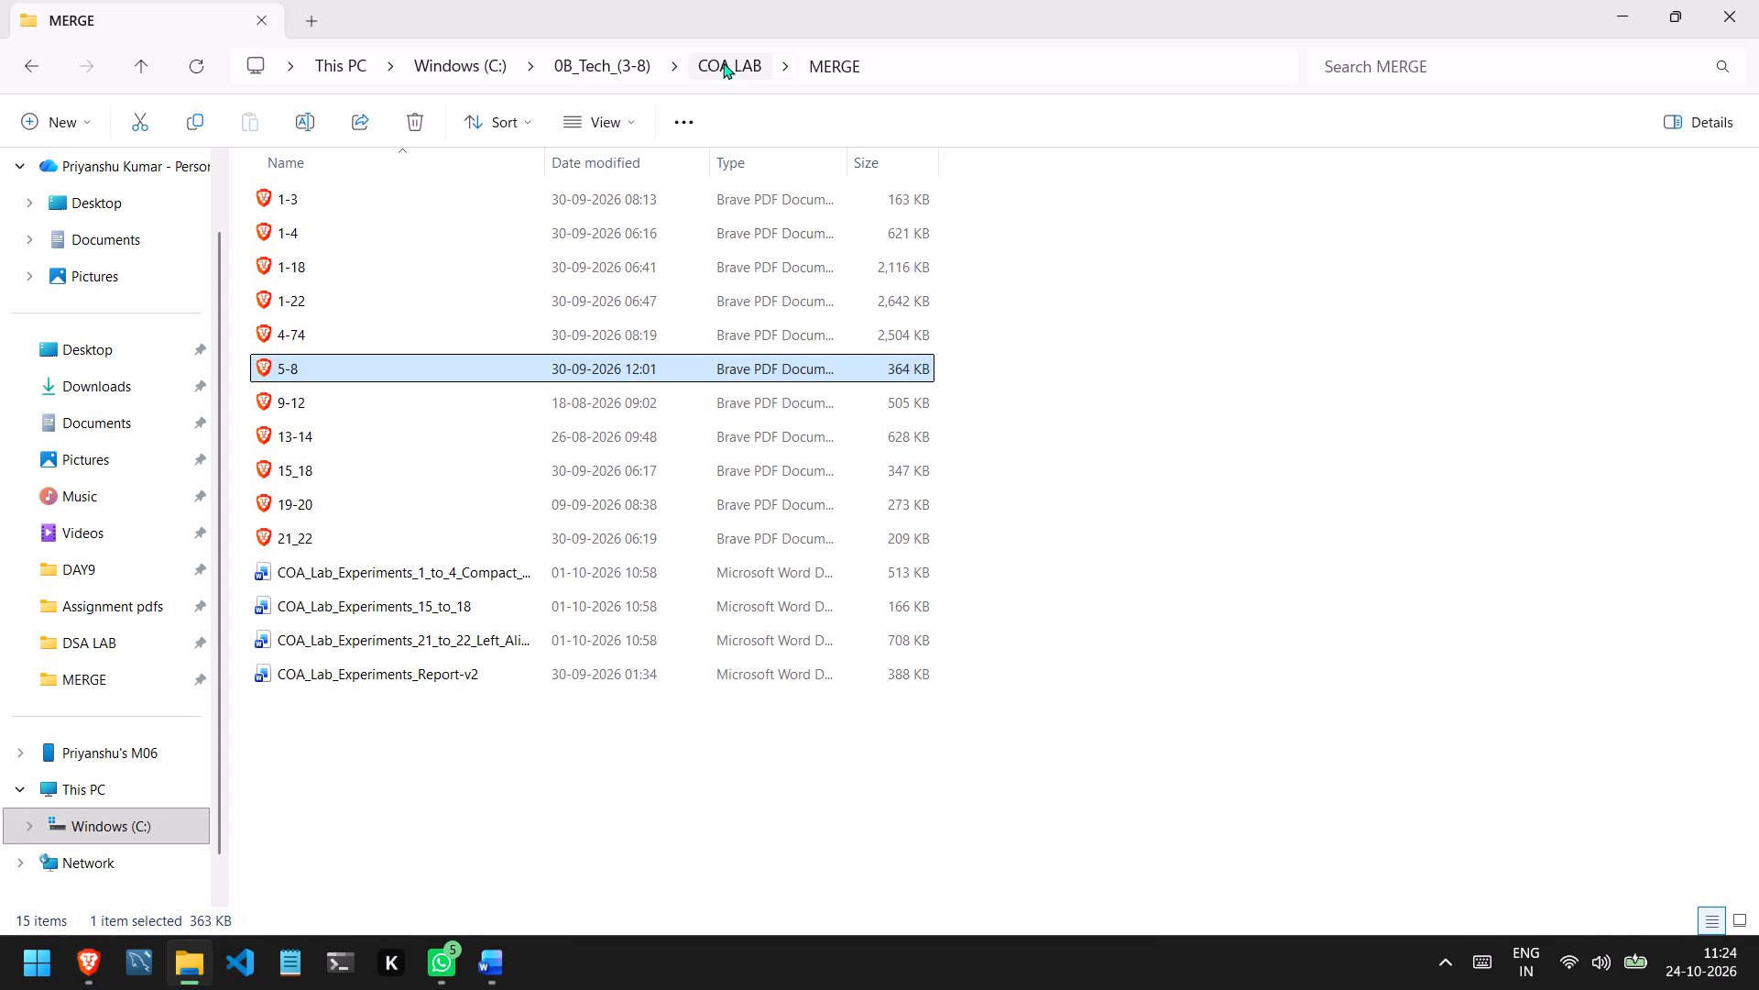
left_click(723, 62)
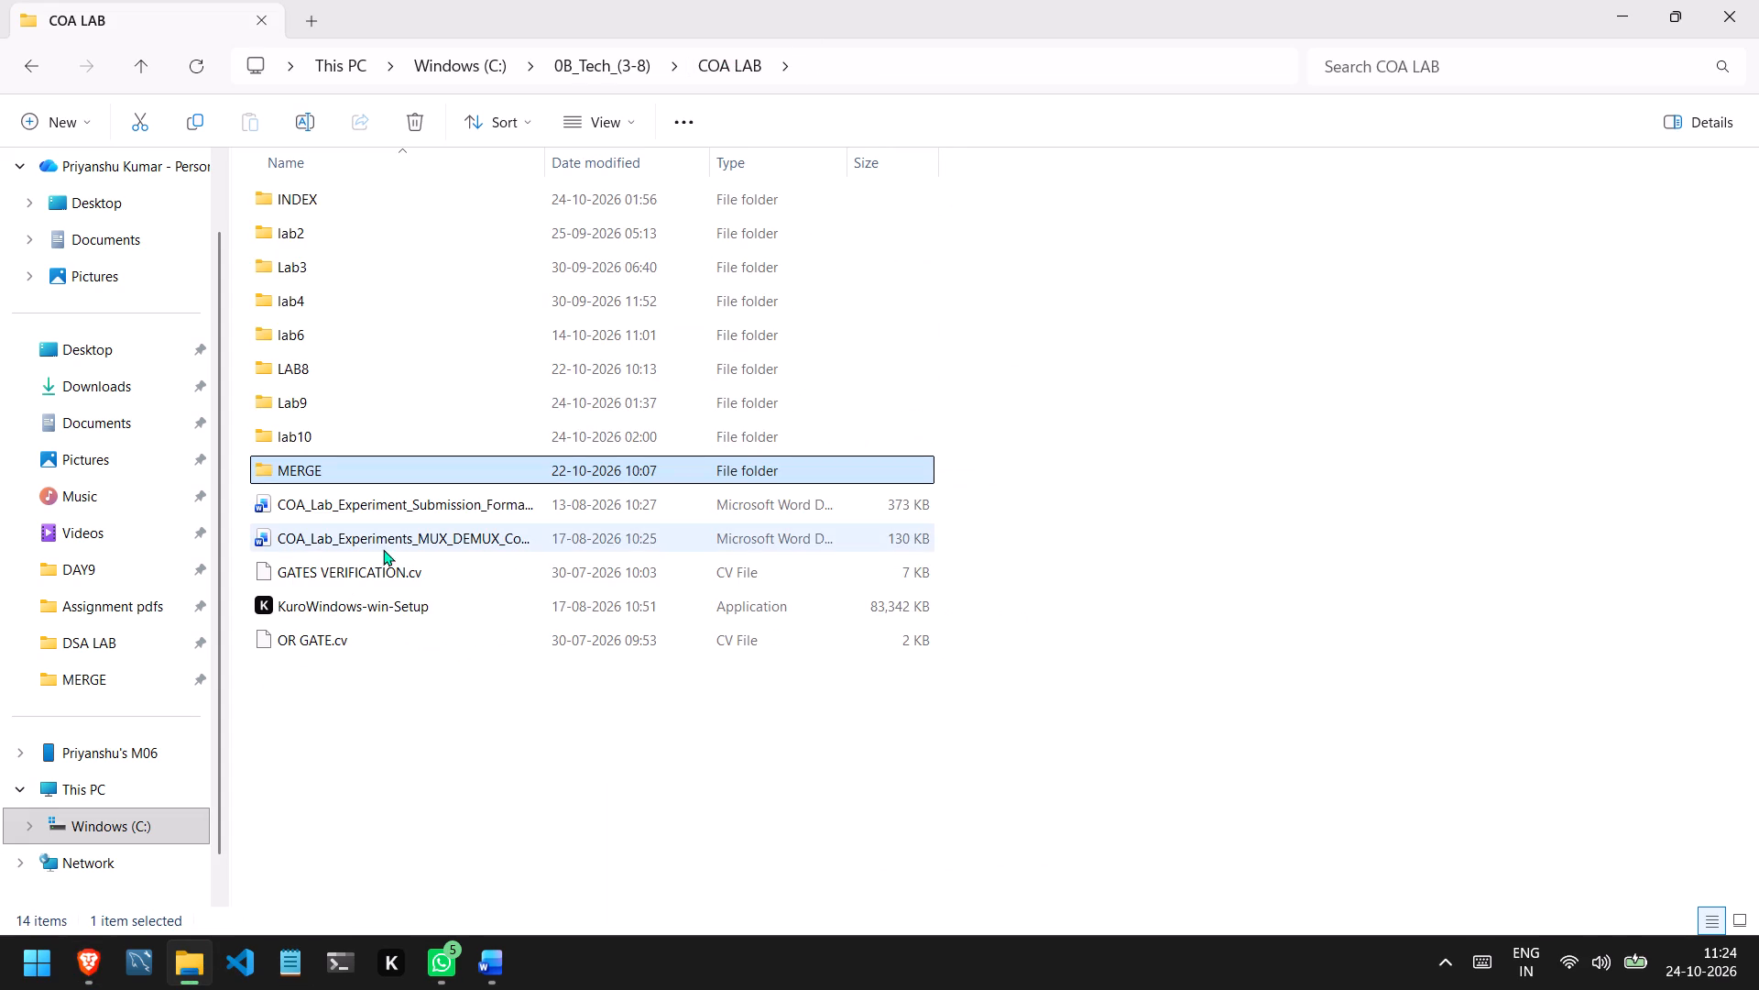
double_click(391, 241)
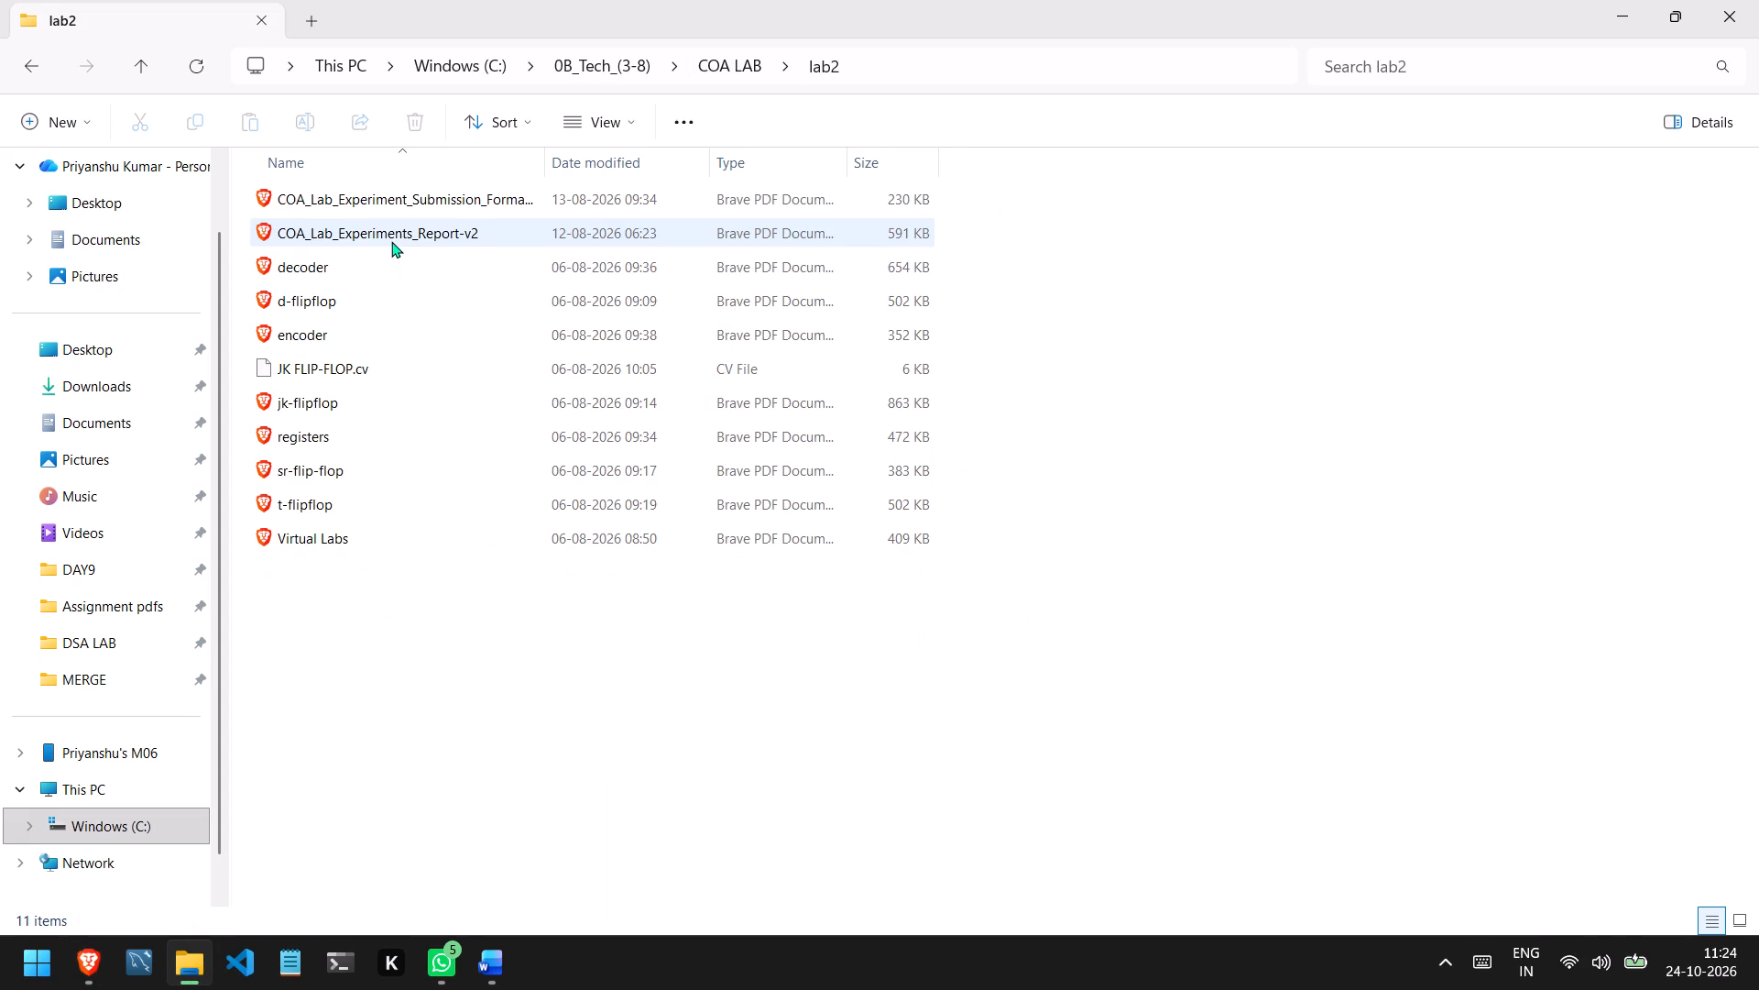
double_click(410, 445)
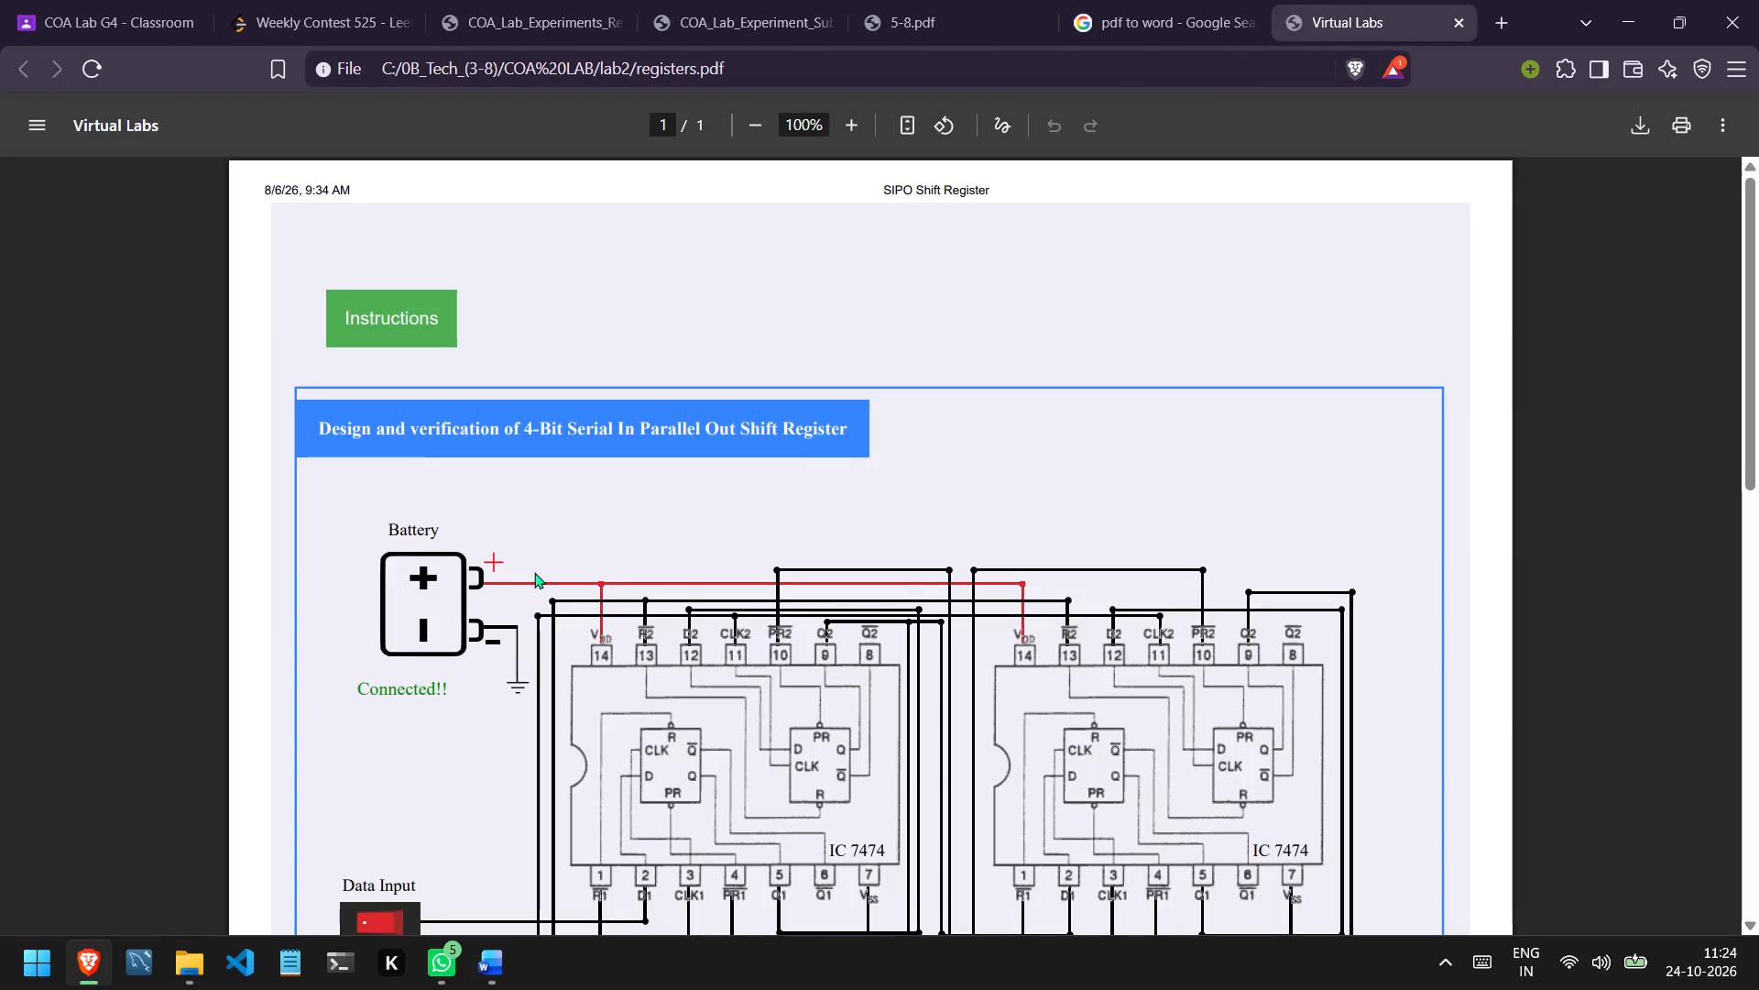
scroll(534, 572, "down", 9)
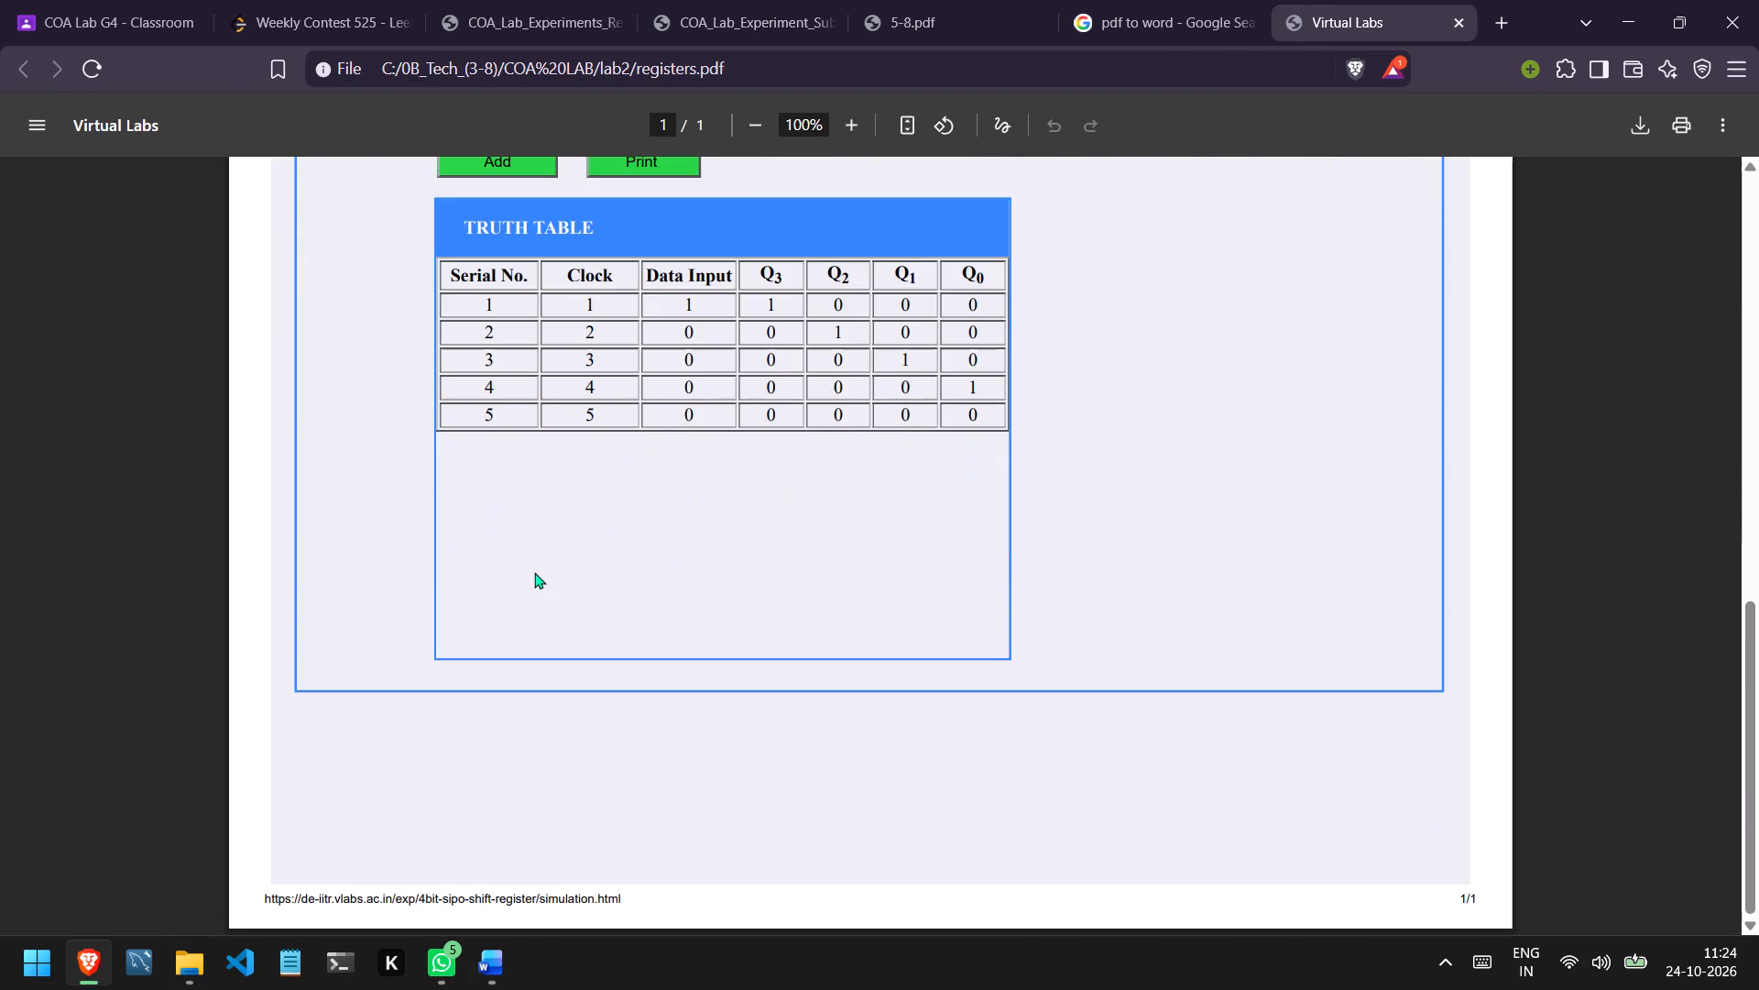
scroll(534, 572, "up", 16)
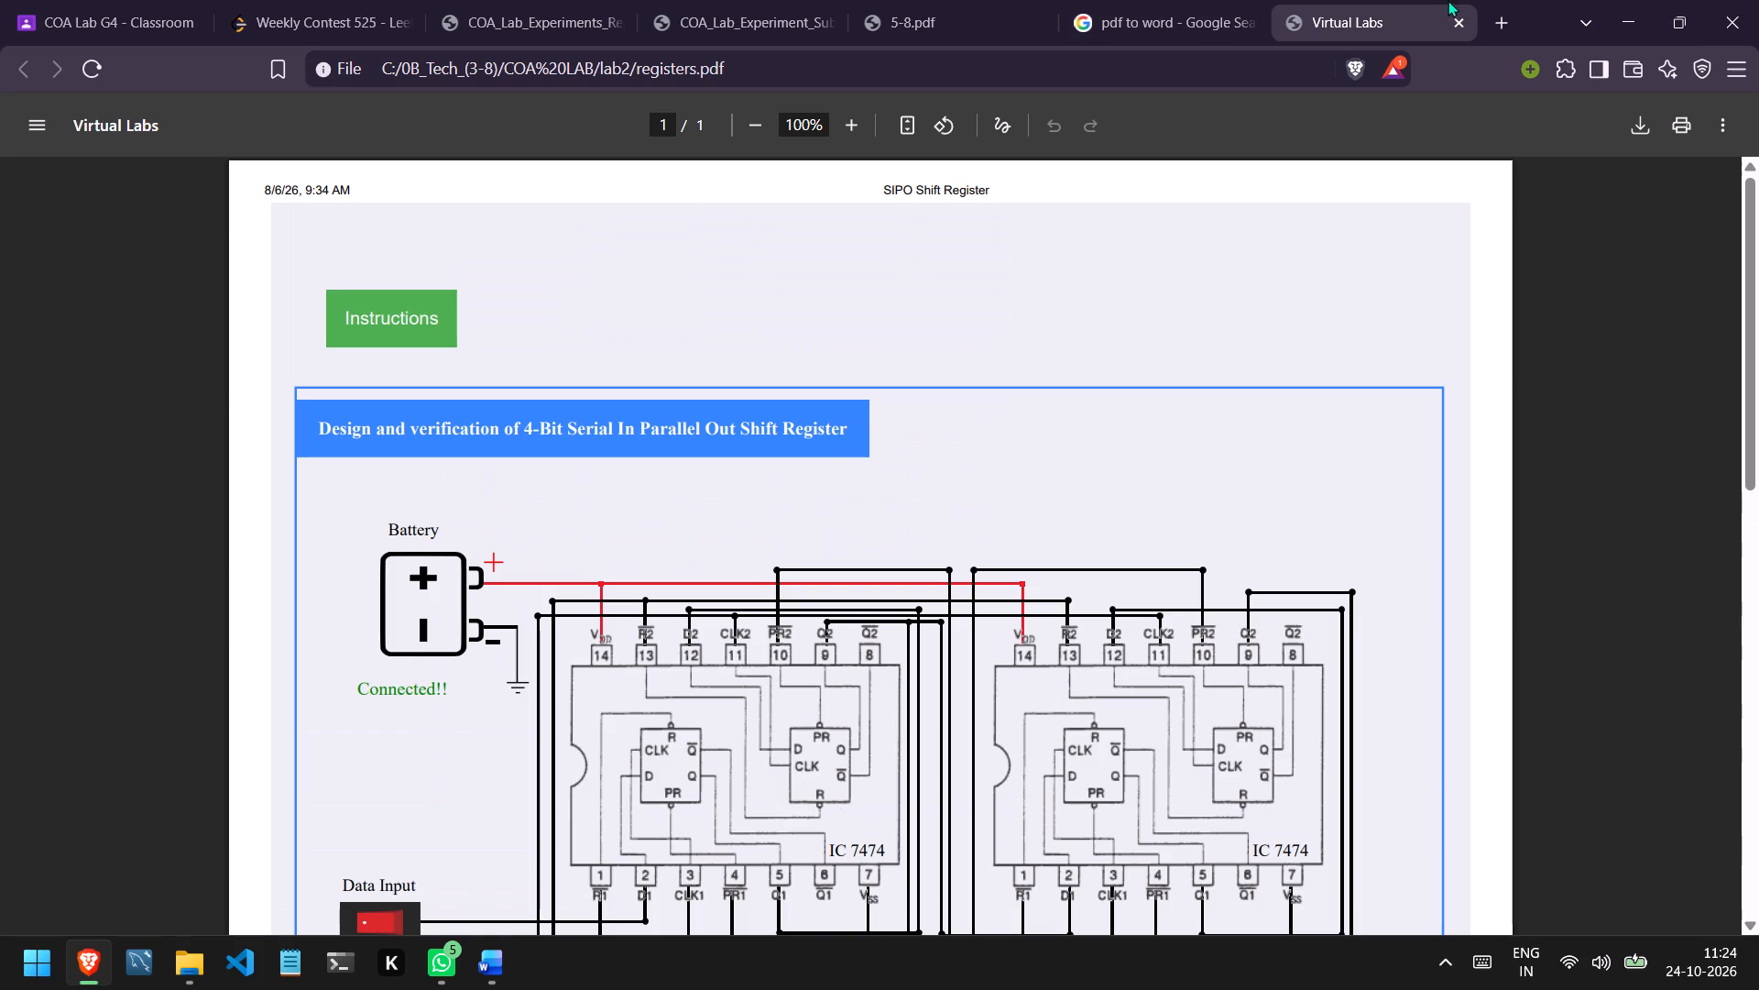
left_click(1629, 22)
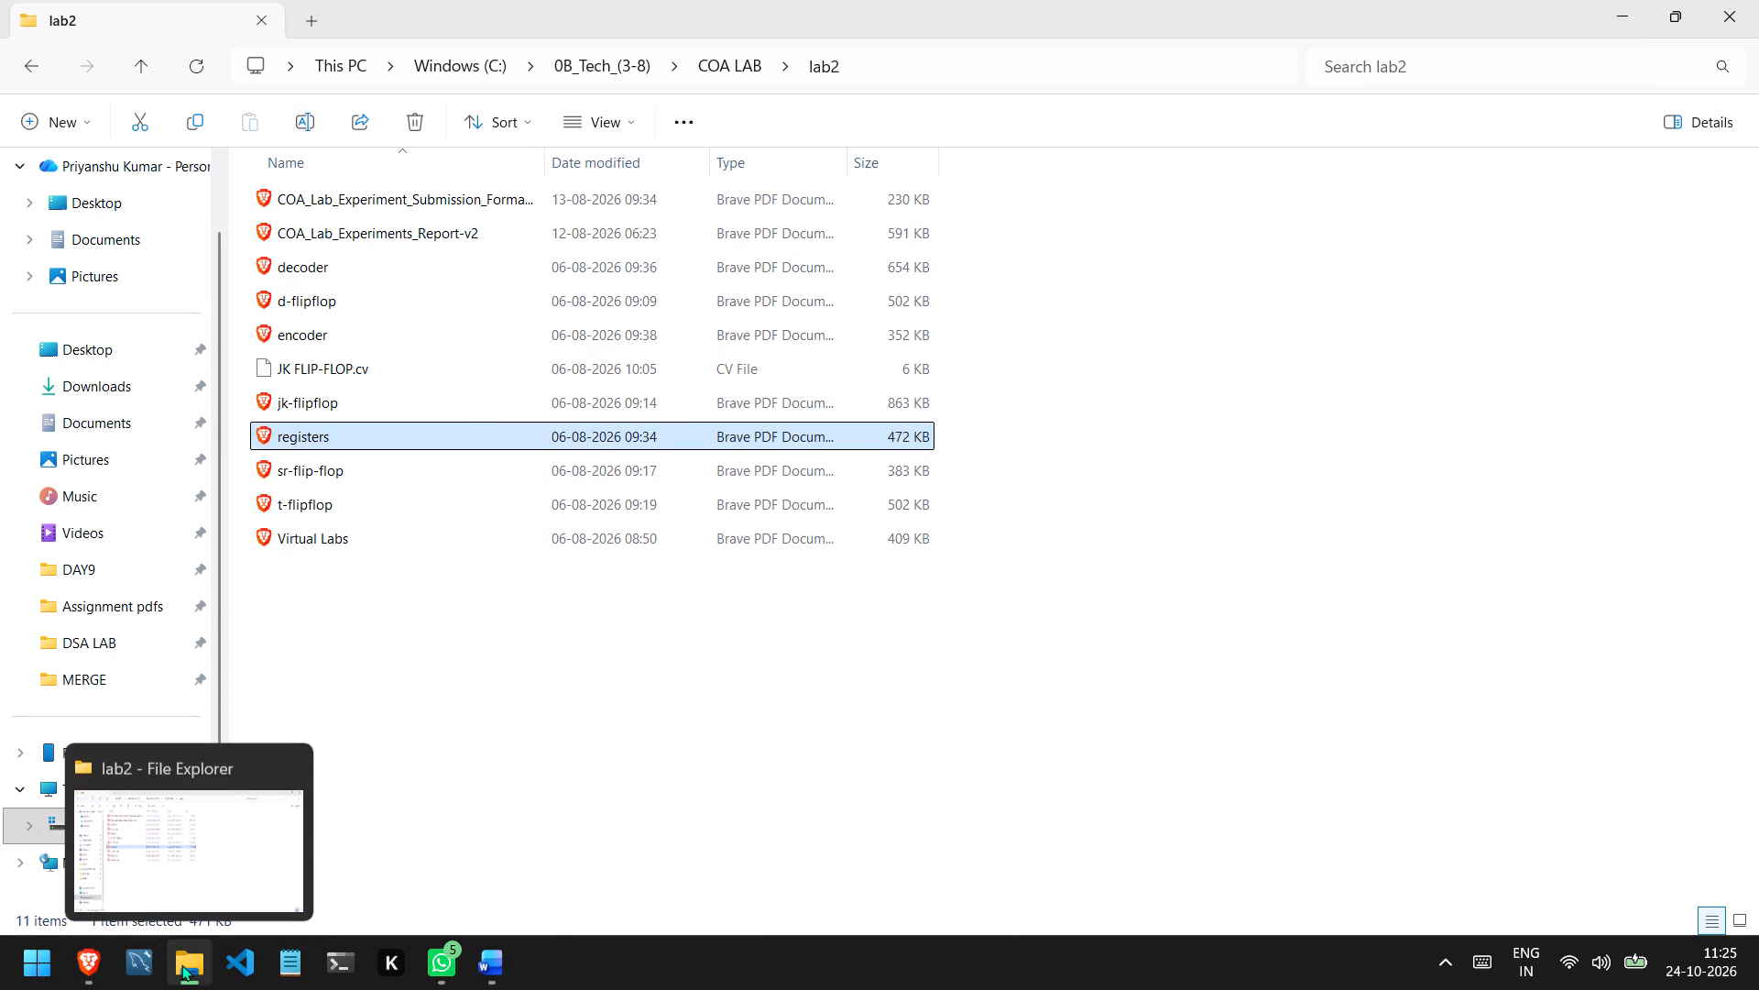
left_click(727, 74)
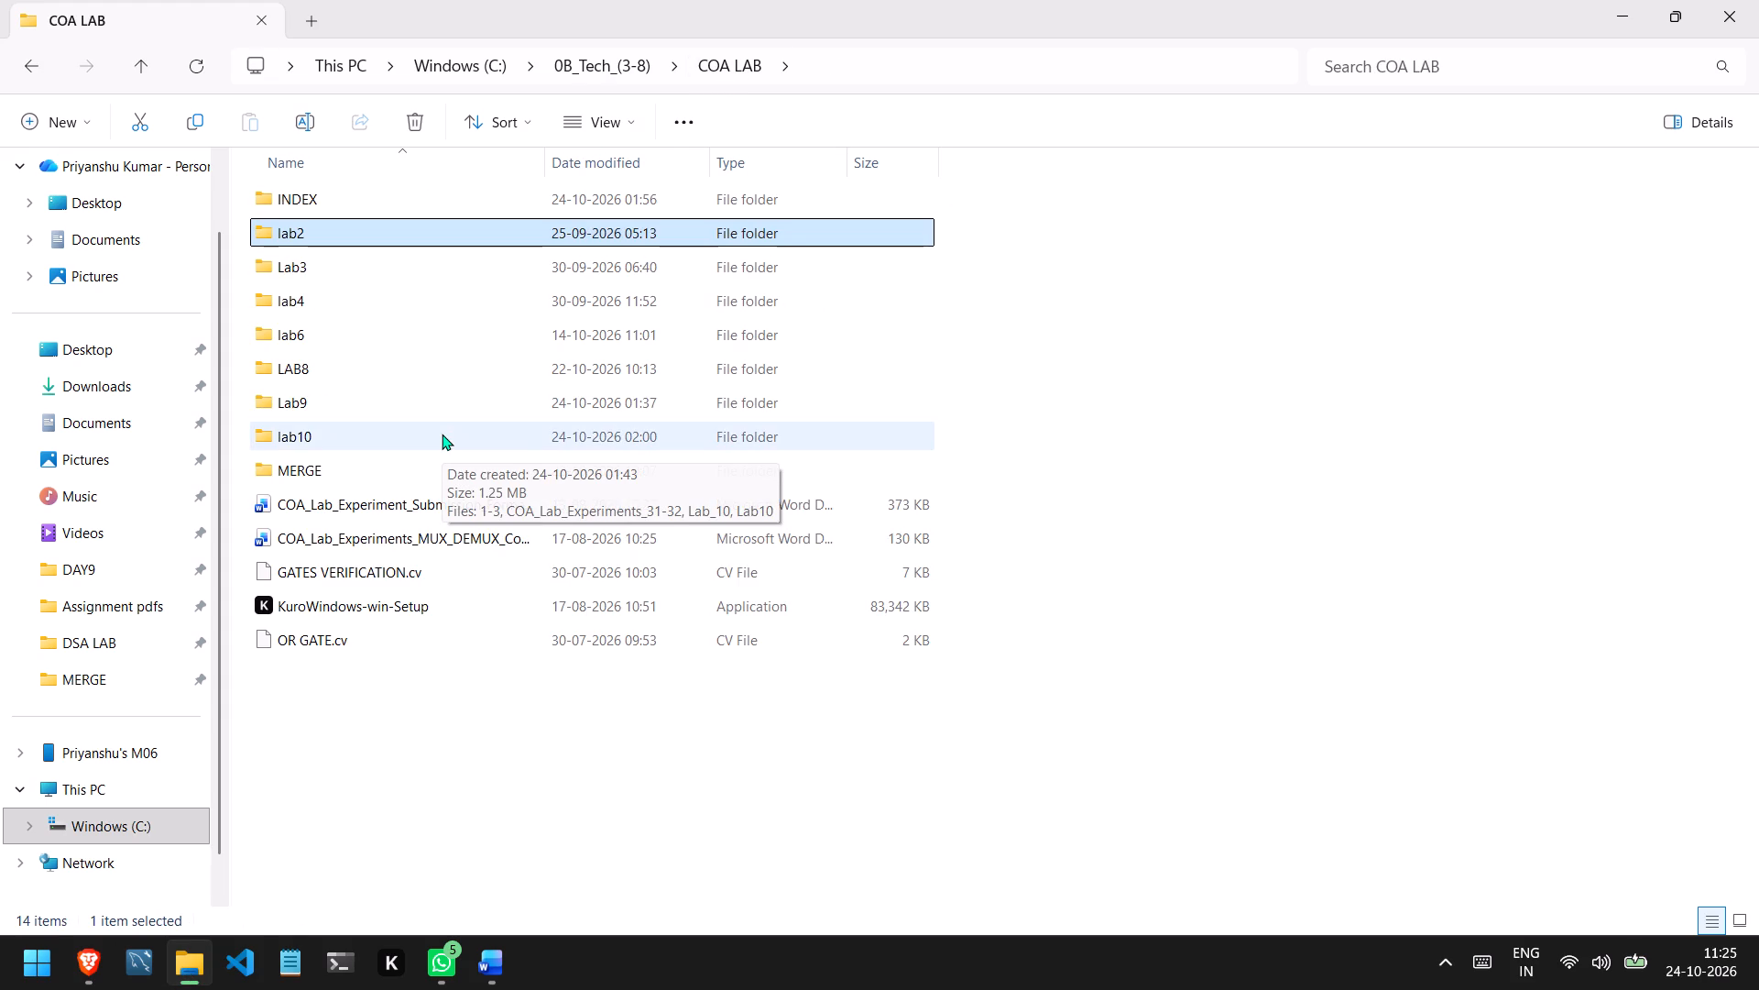
Open iLovePDF's PDF to Word converter from the browser's search results and add 5-8.pdf from the MERGE folder in COA LAB.
left_click(84, 949)
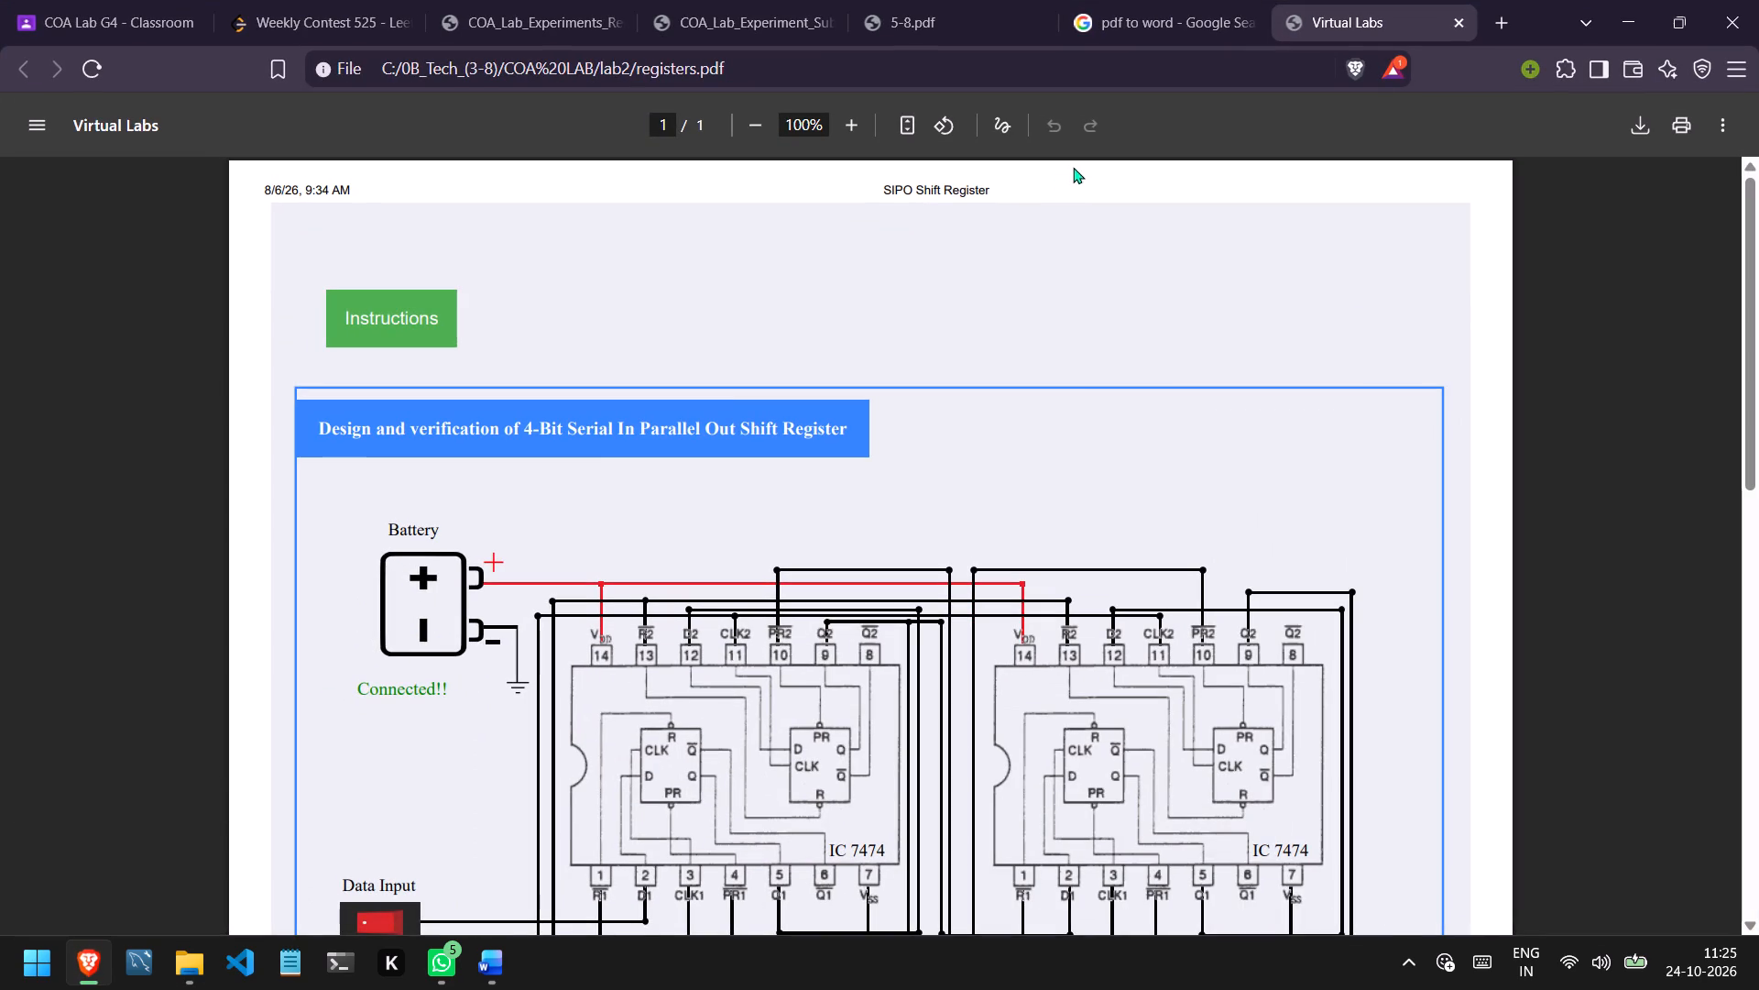
left_click(1151, 0)
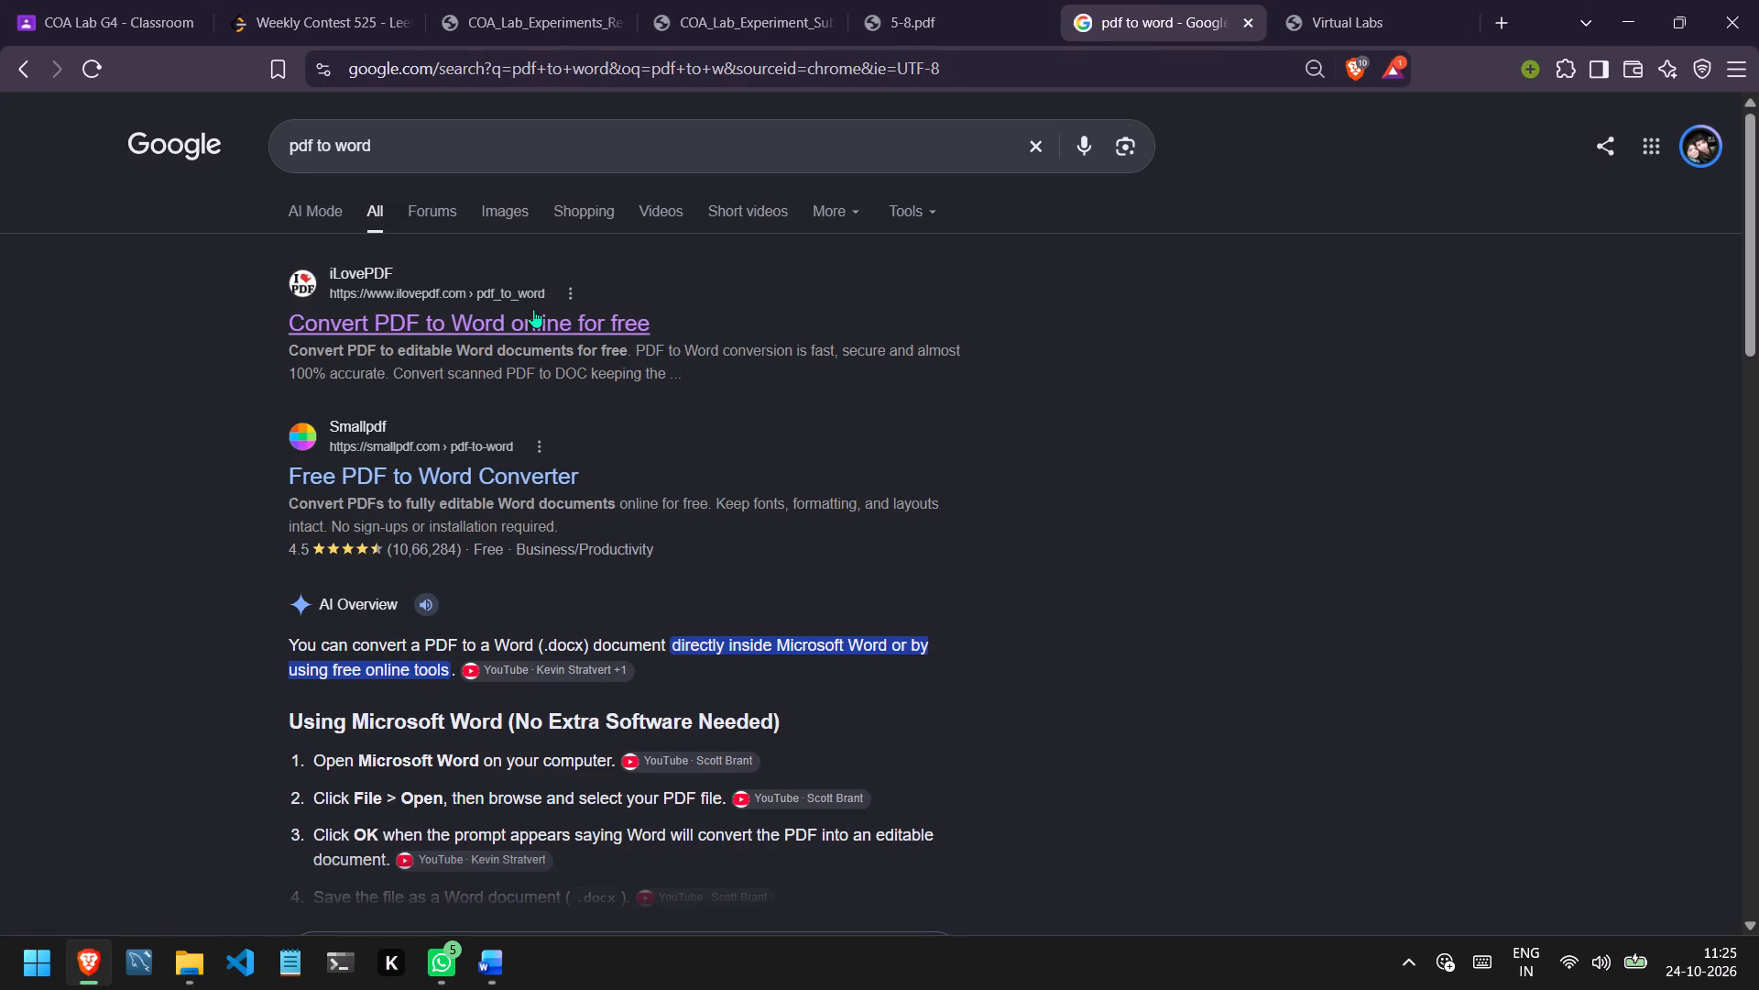
left_click(533, 309)
left_click(819, 552)
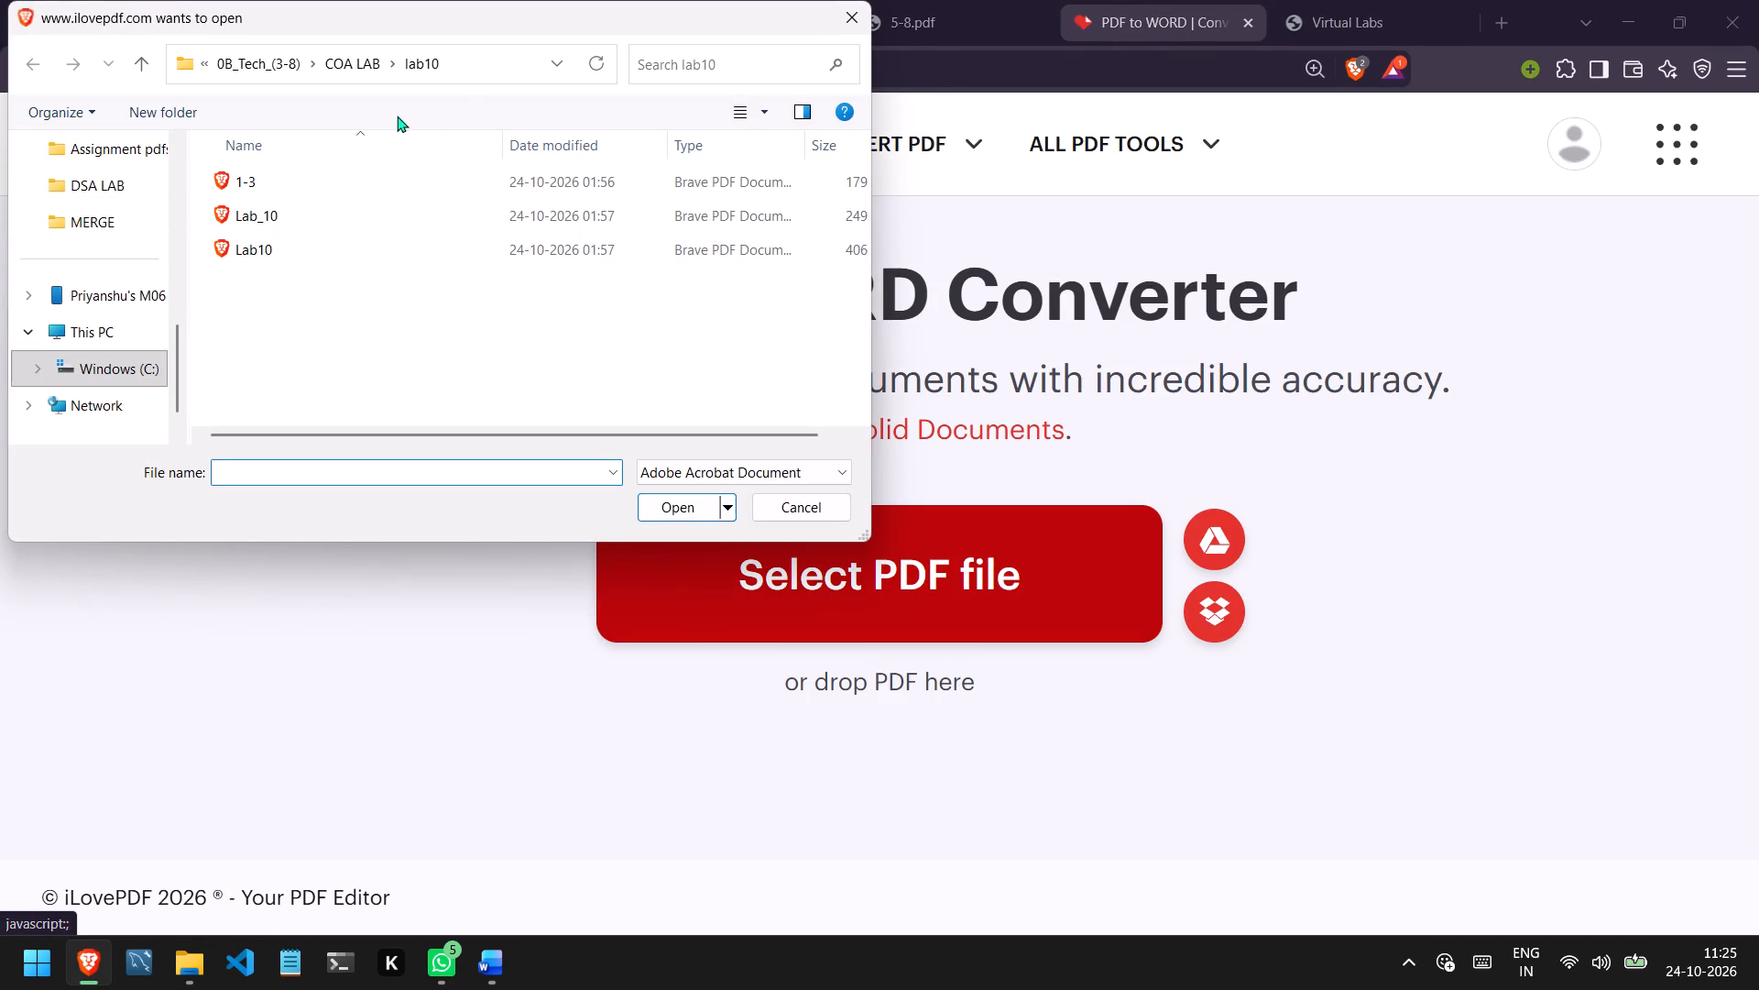
left_click(353, 69)
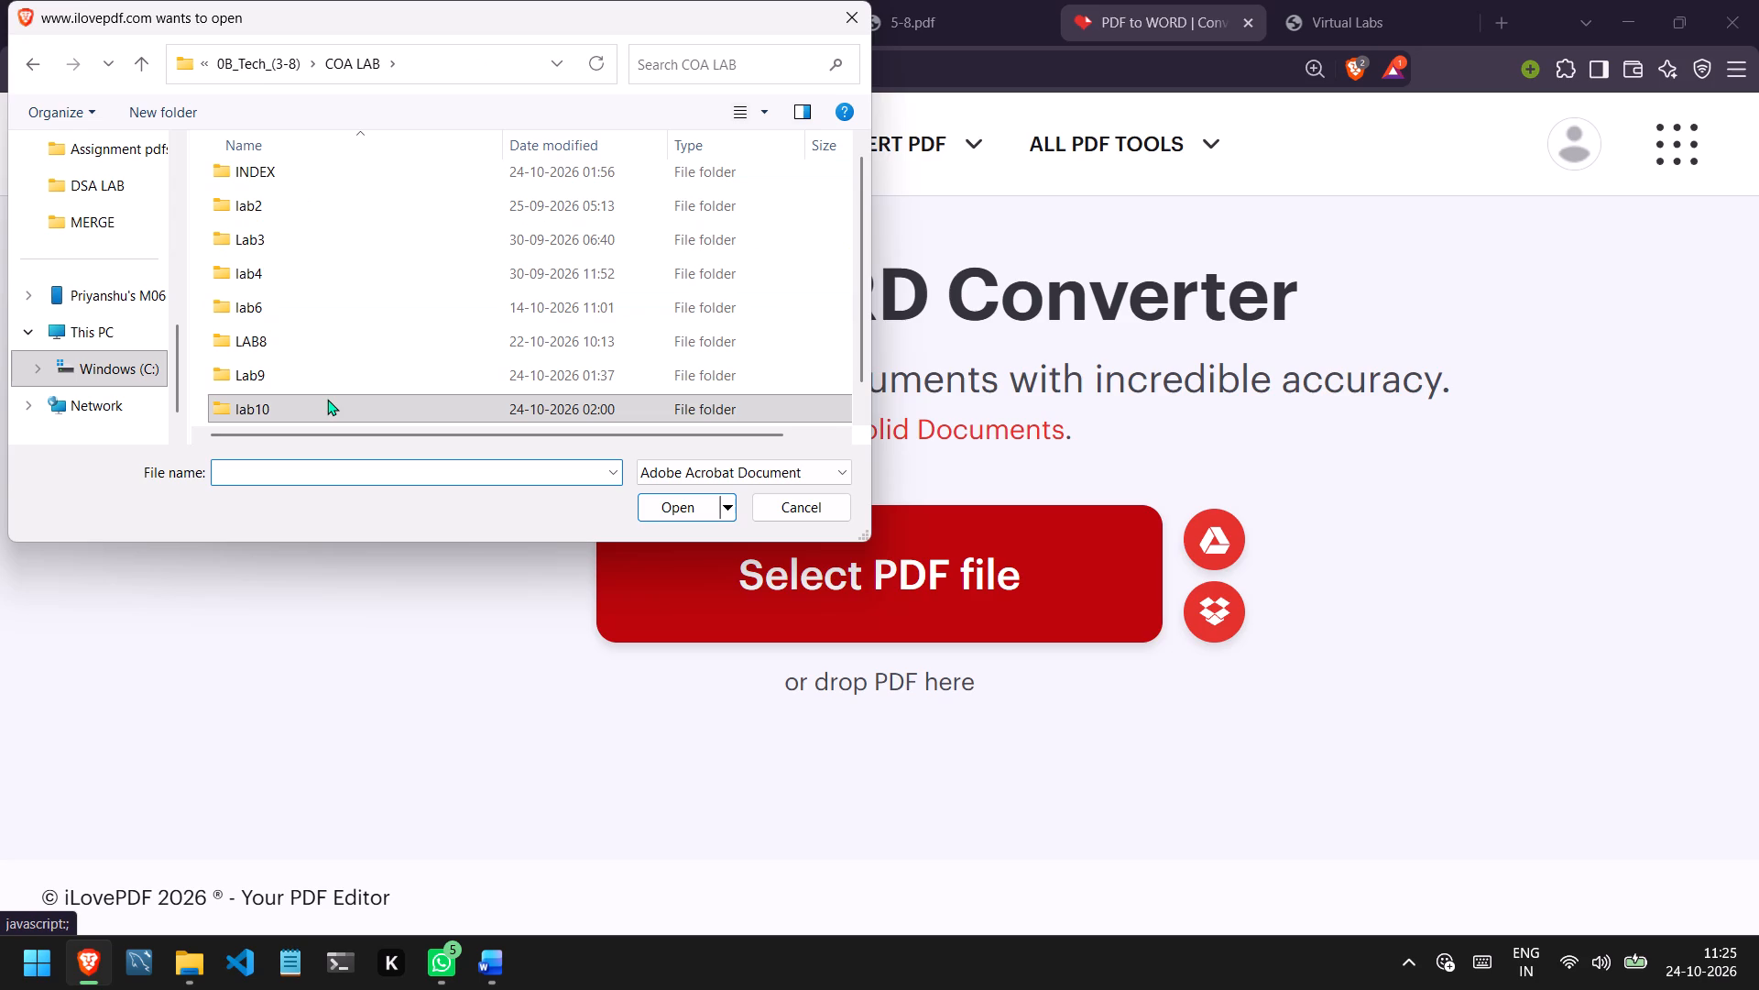
scroll(325, 393, "down", 1)
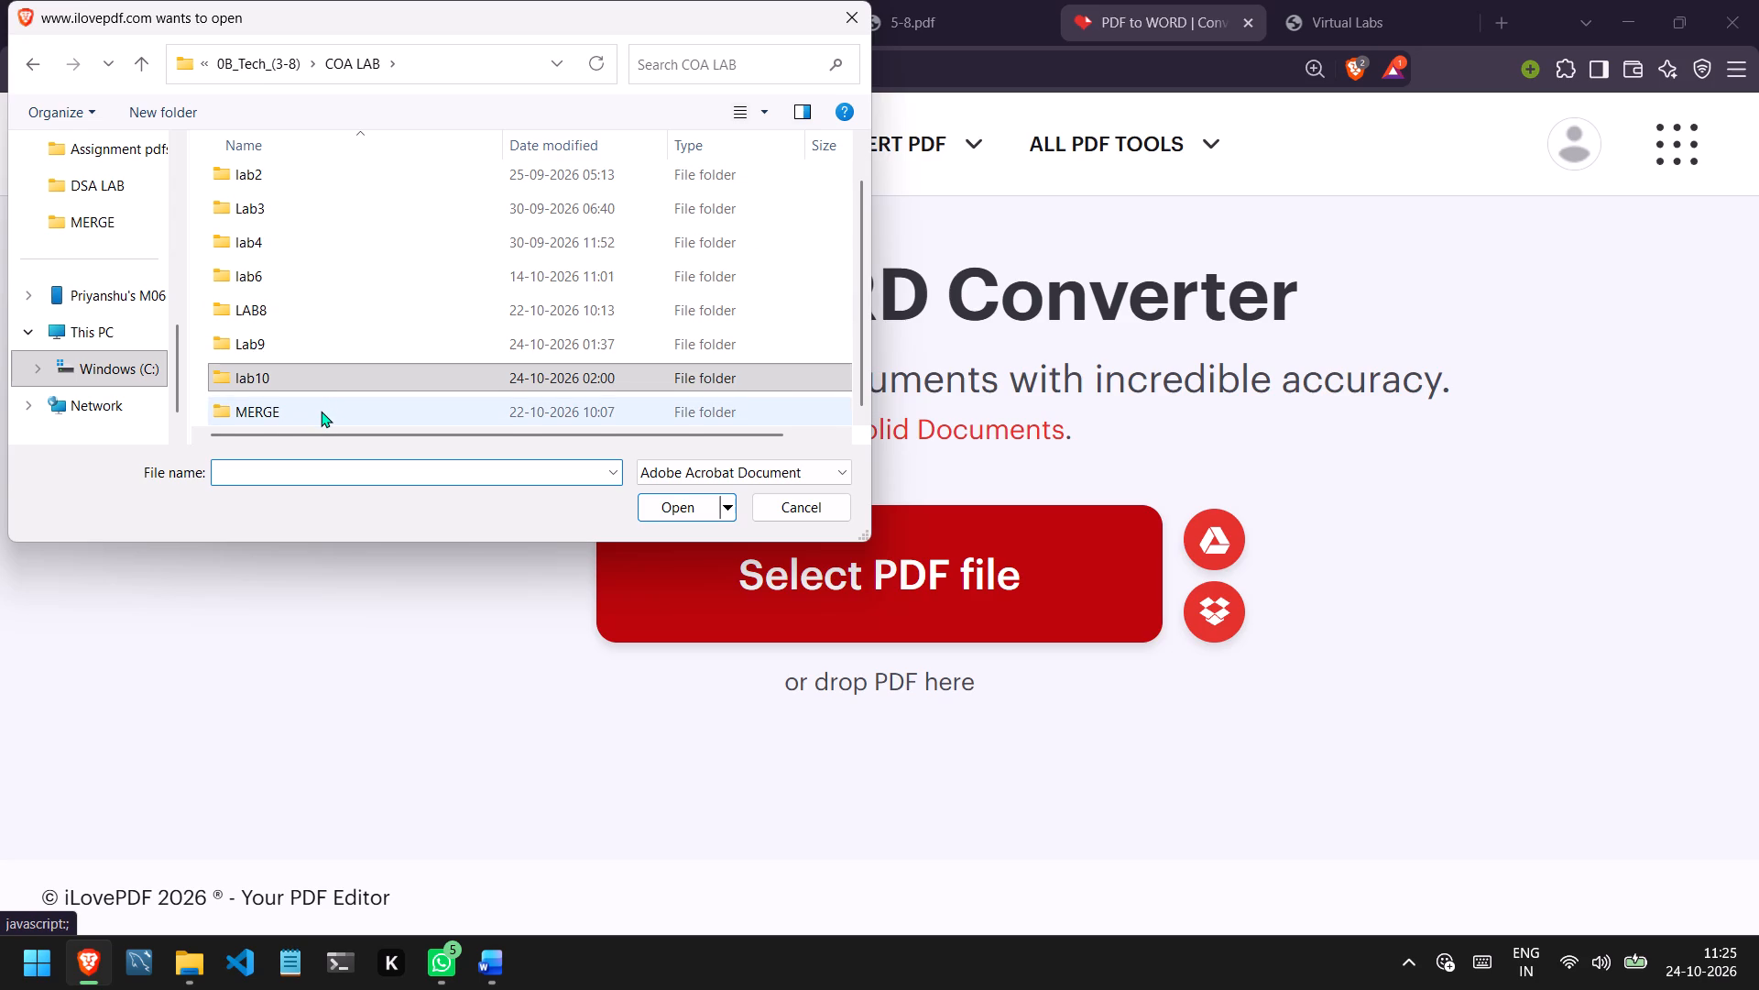
double_click(321, 411)
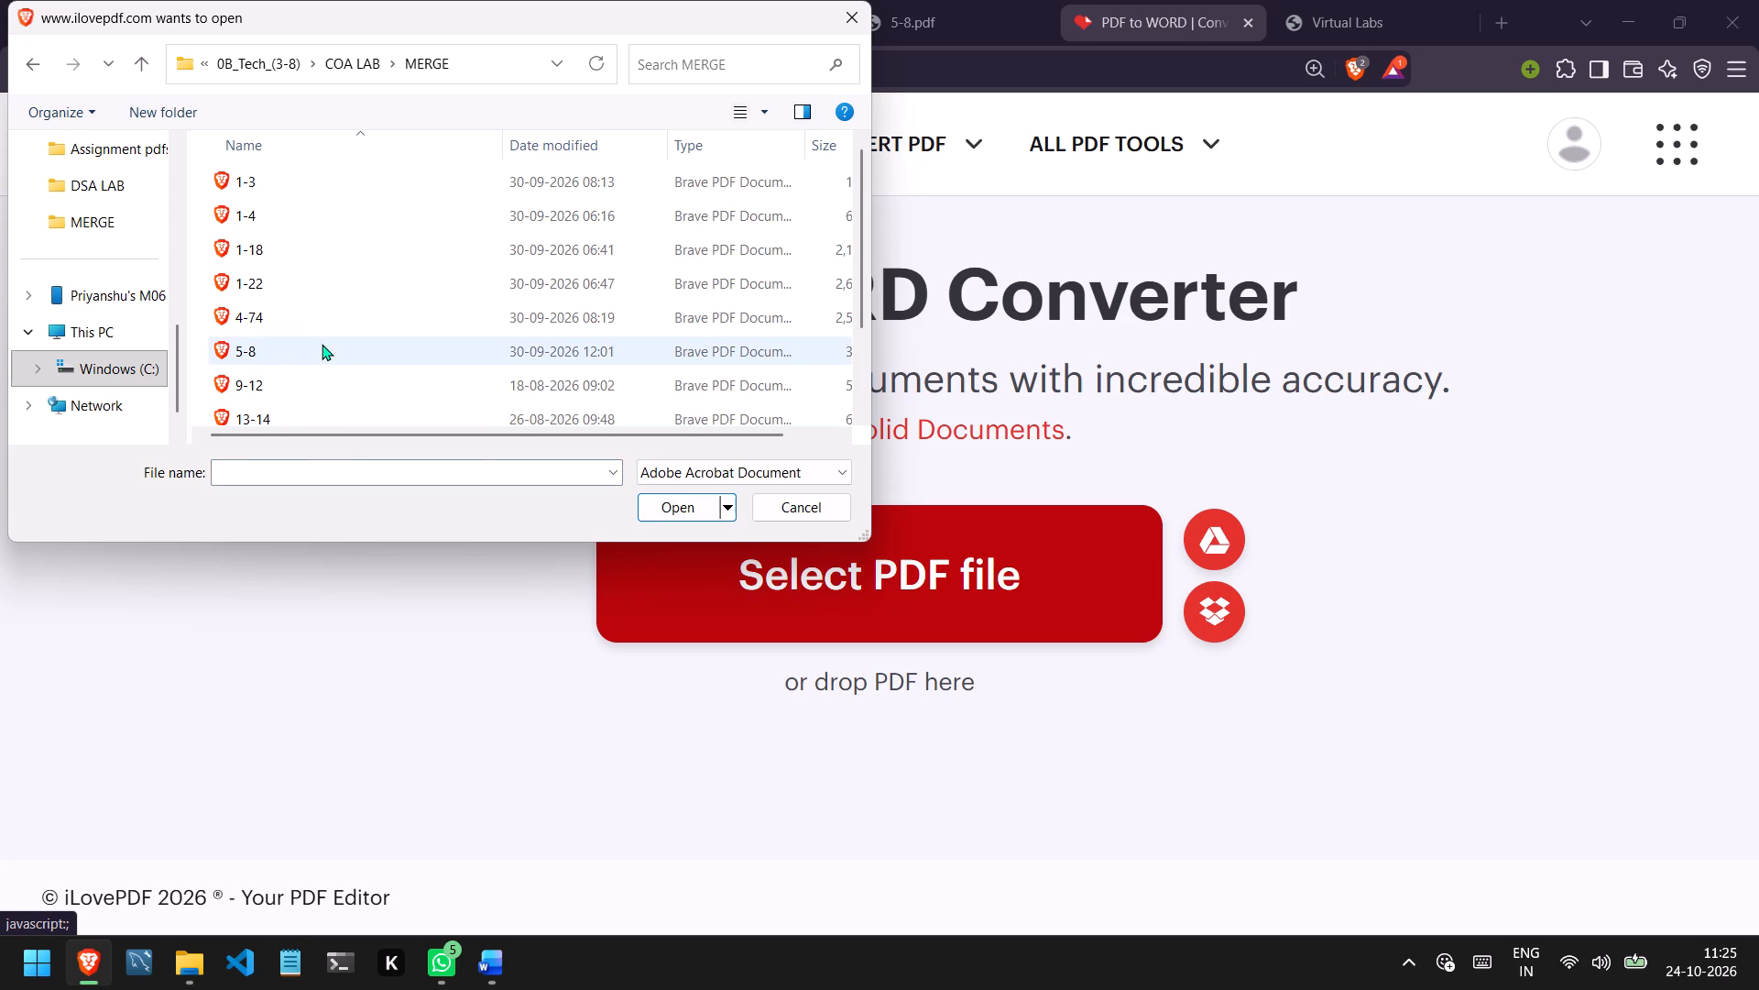
left_click_drag(322, 344, 455, 241)
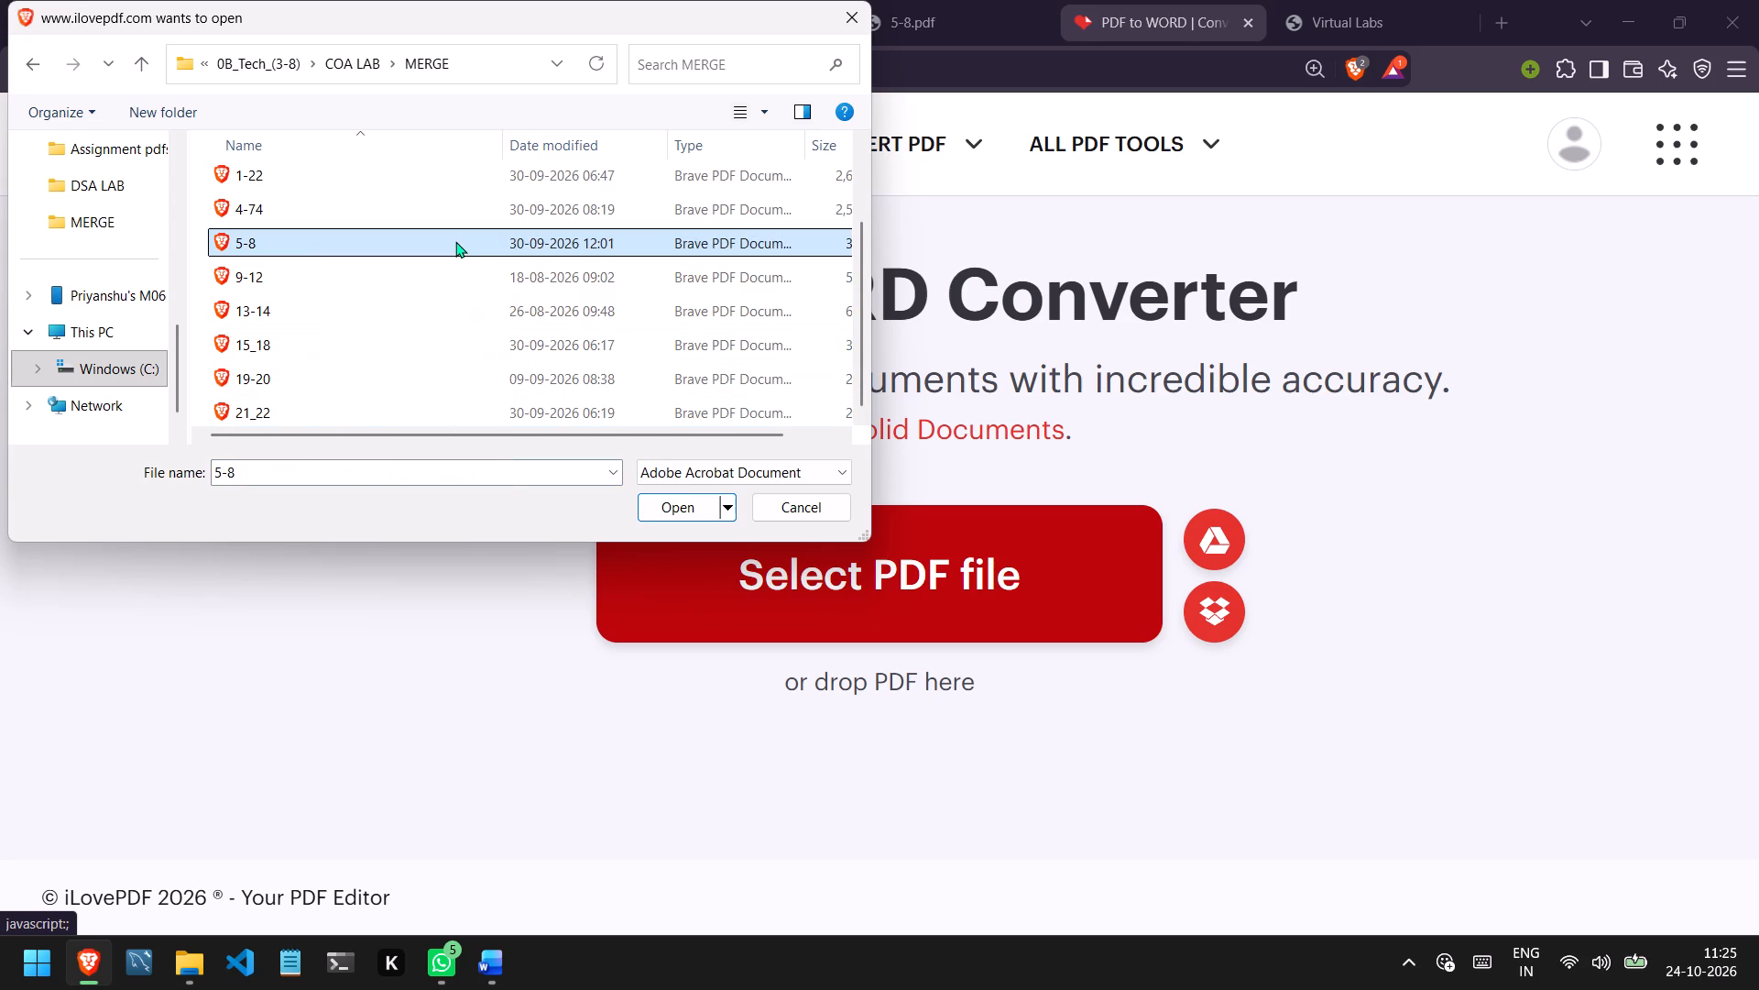
left_click(455, 241)
left_click_drag(455, 241, 738, 740)
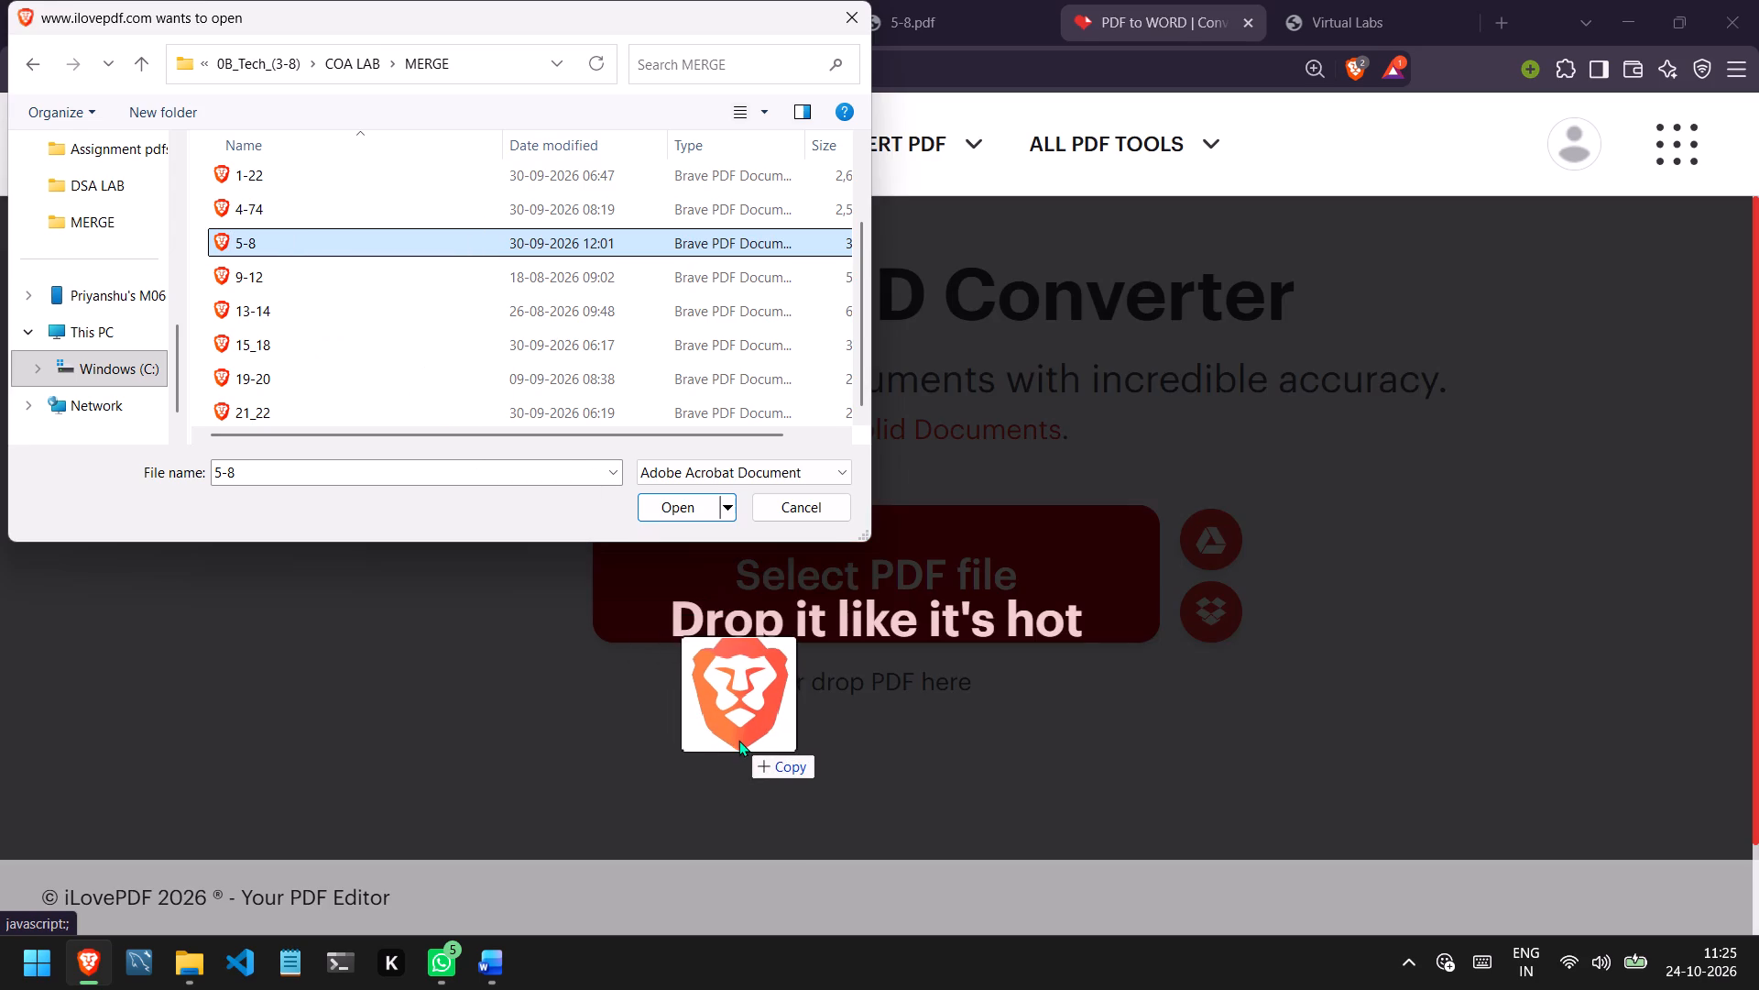
left_click_drag(738, 740, 739, 739)
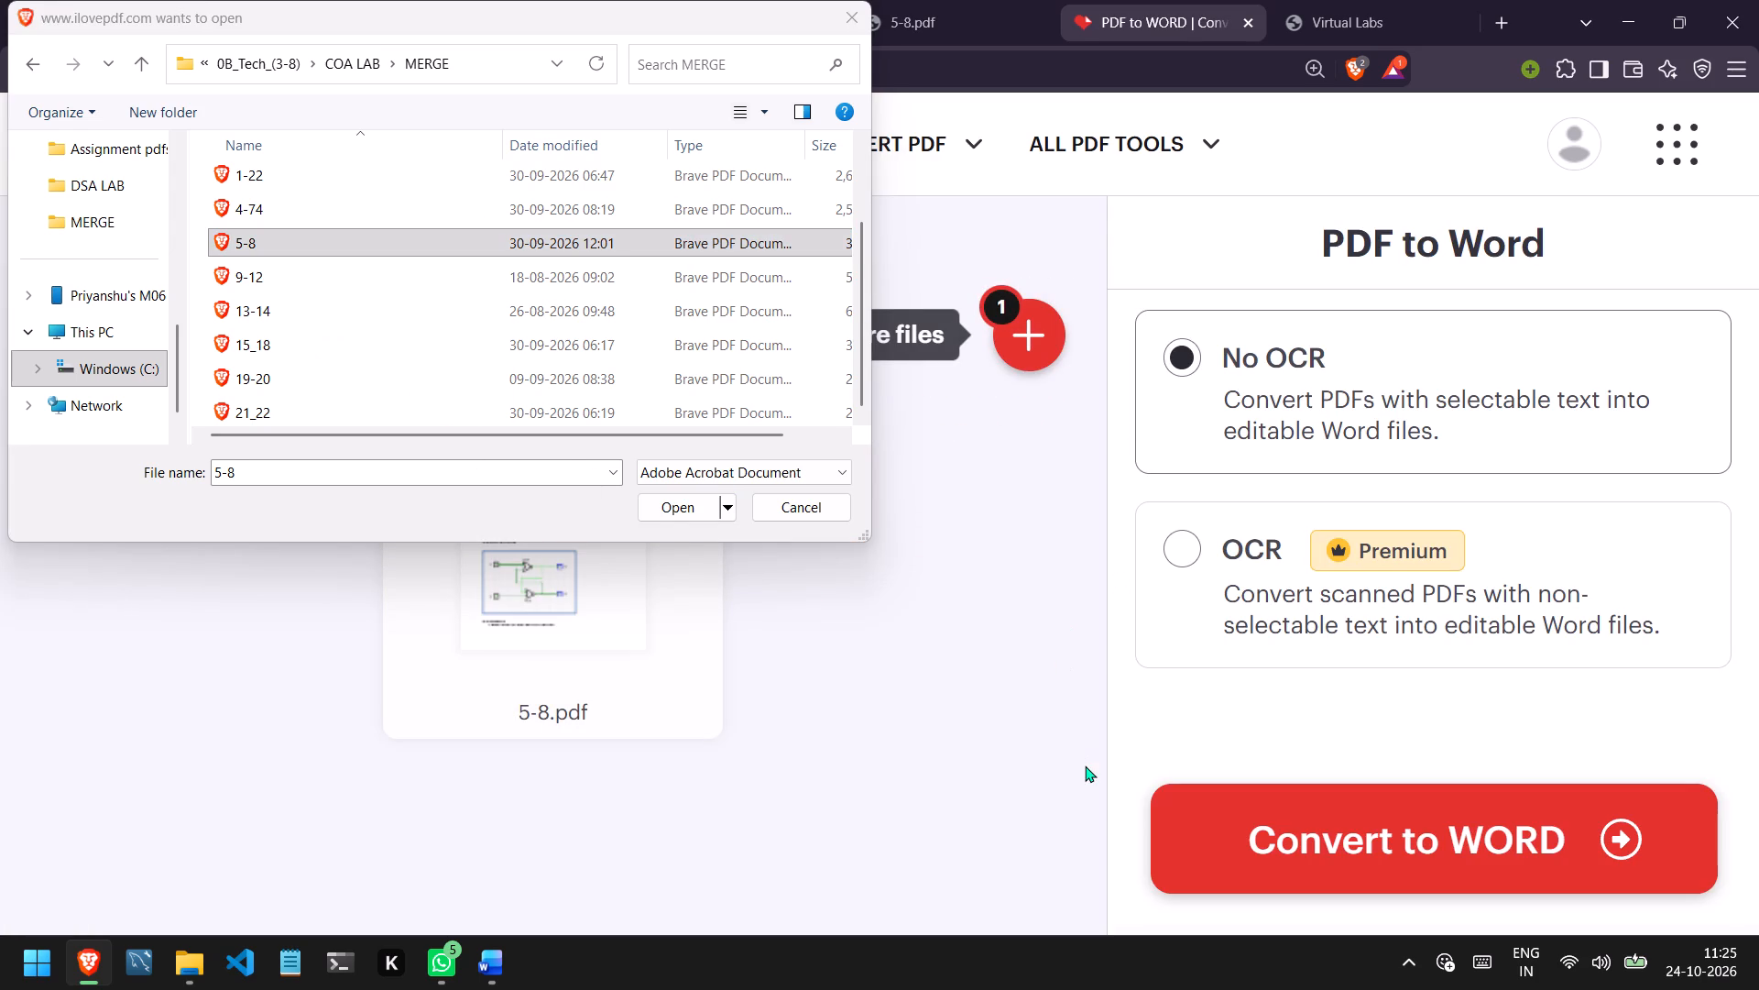
Dismiss the leftover file selection dialog and convert 5-8.pdf to Word with the No OCR option.
left_click(1223, 832)
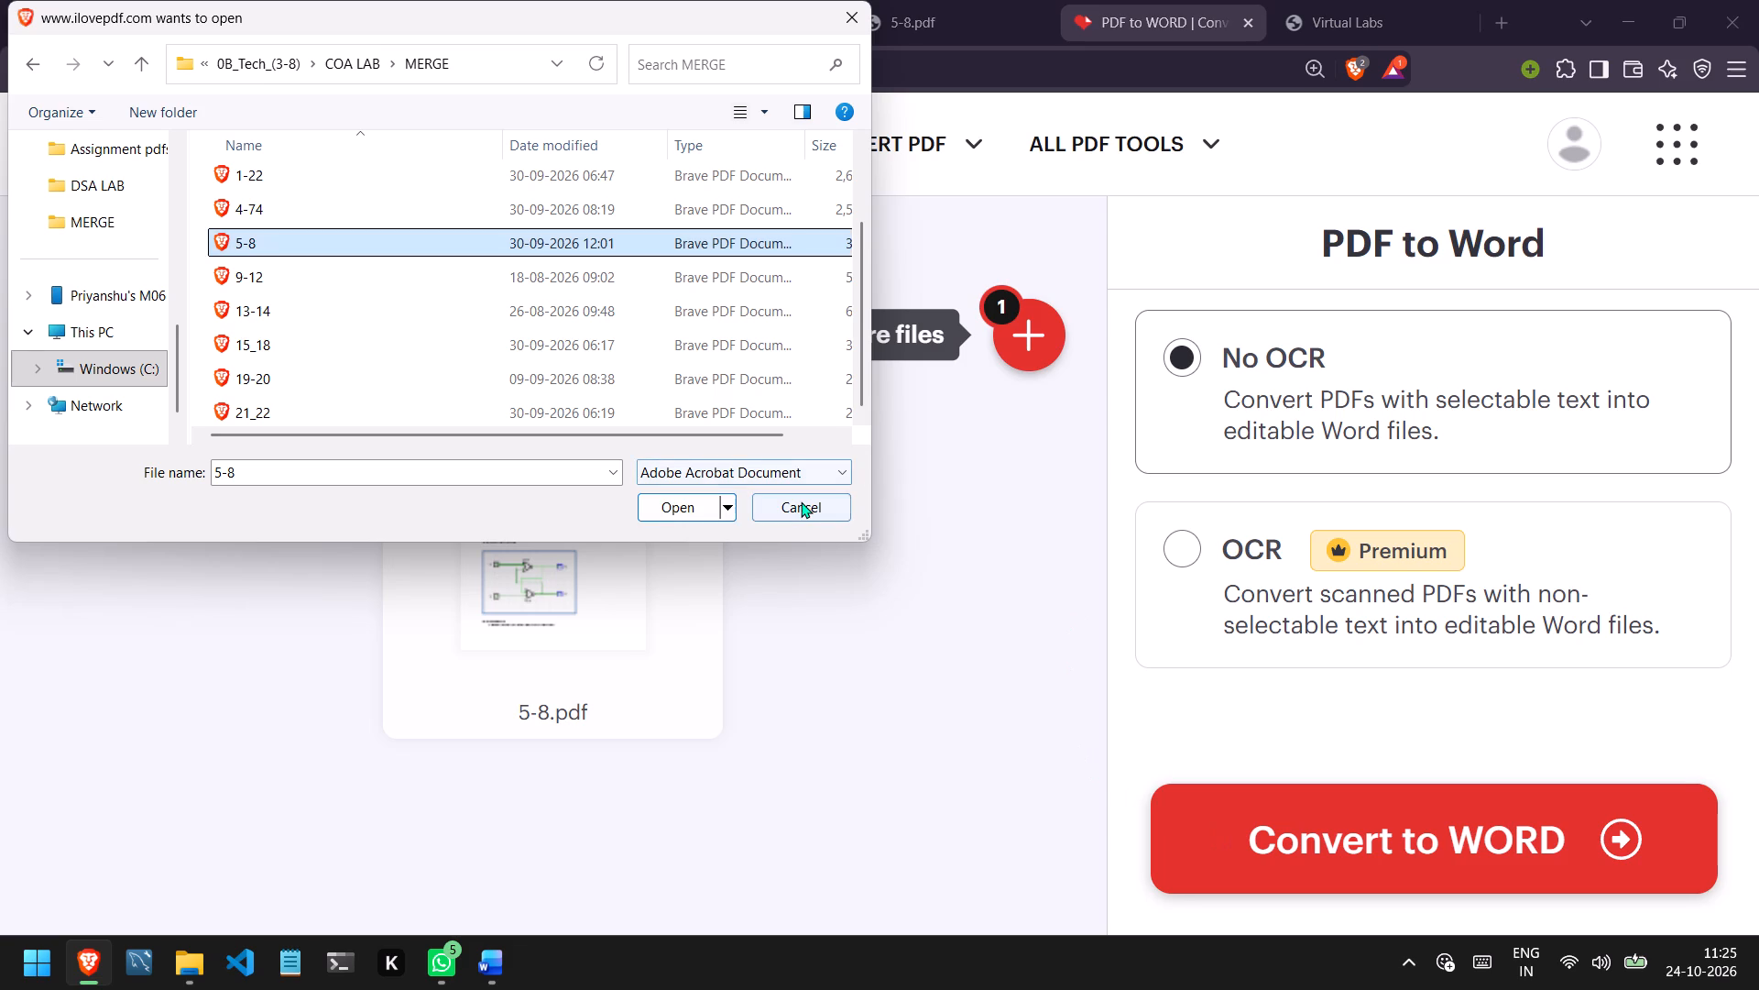
left_click(801, 501)
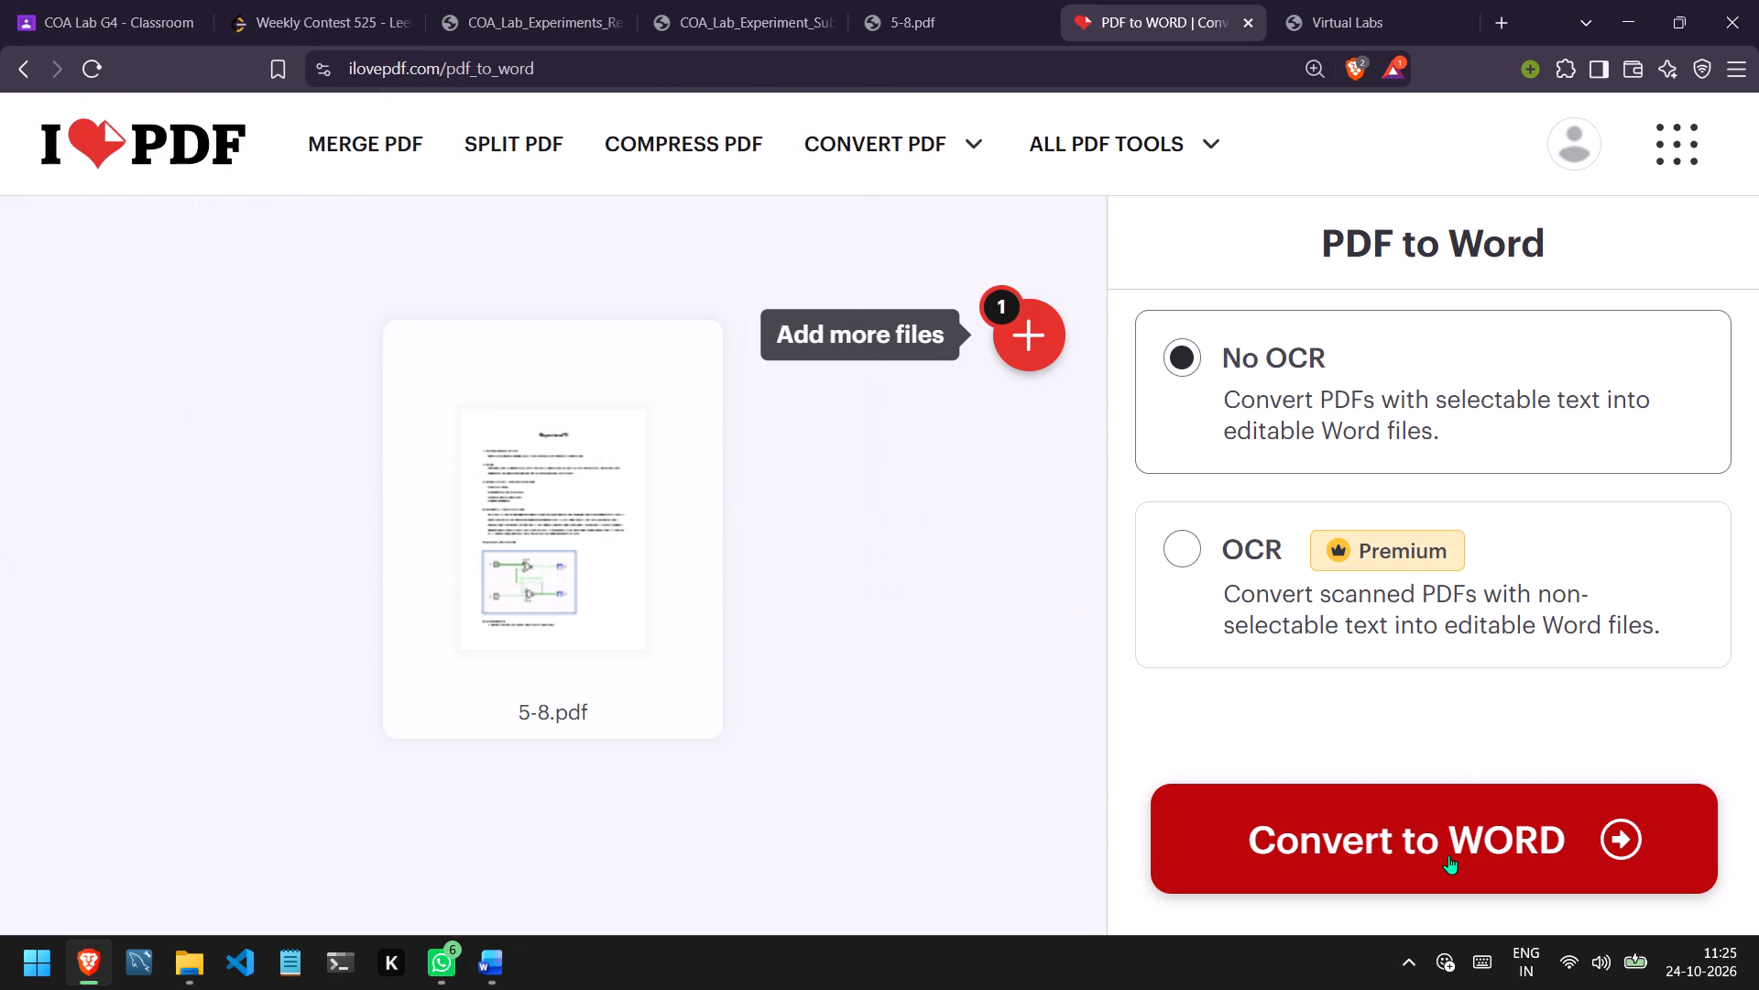
left_click(1448, 855)
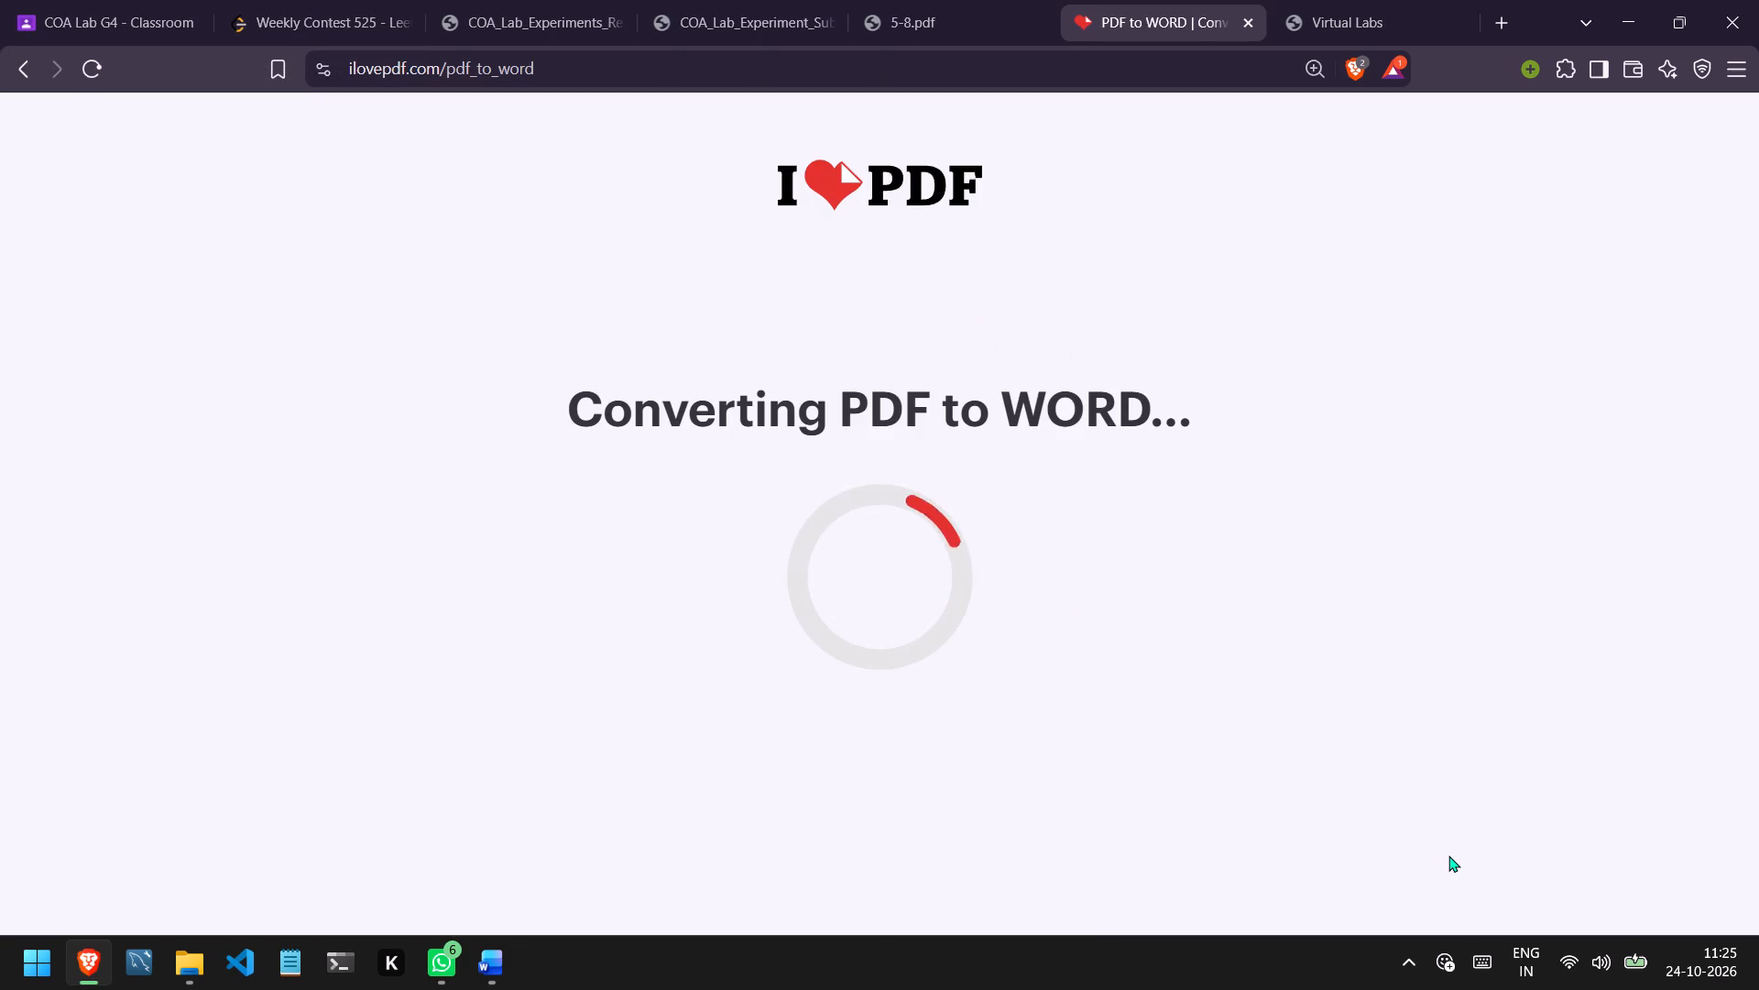
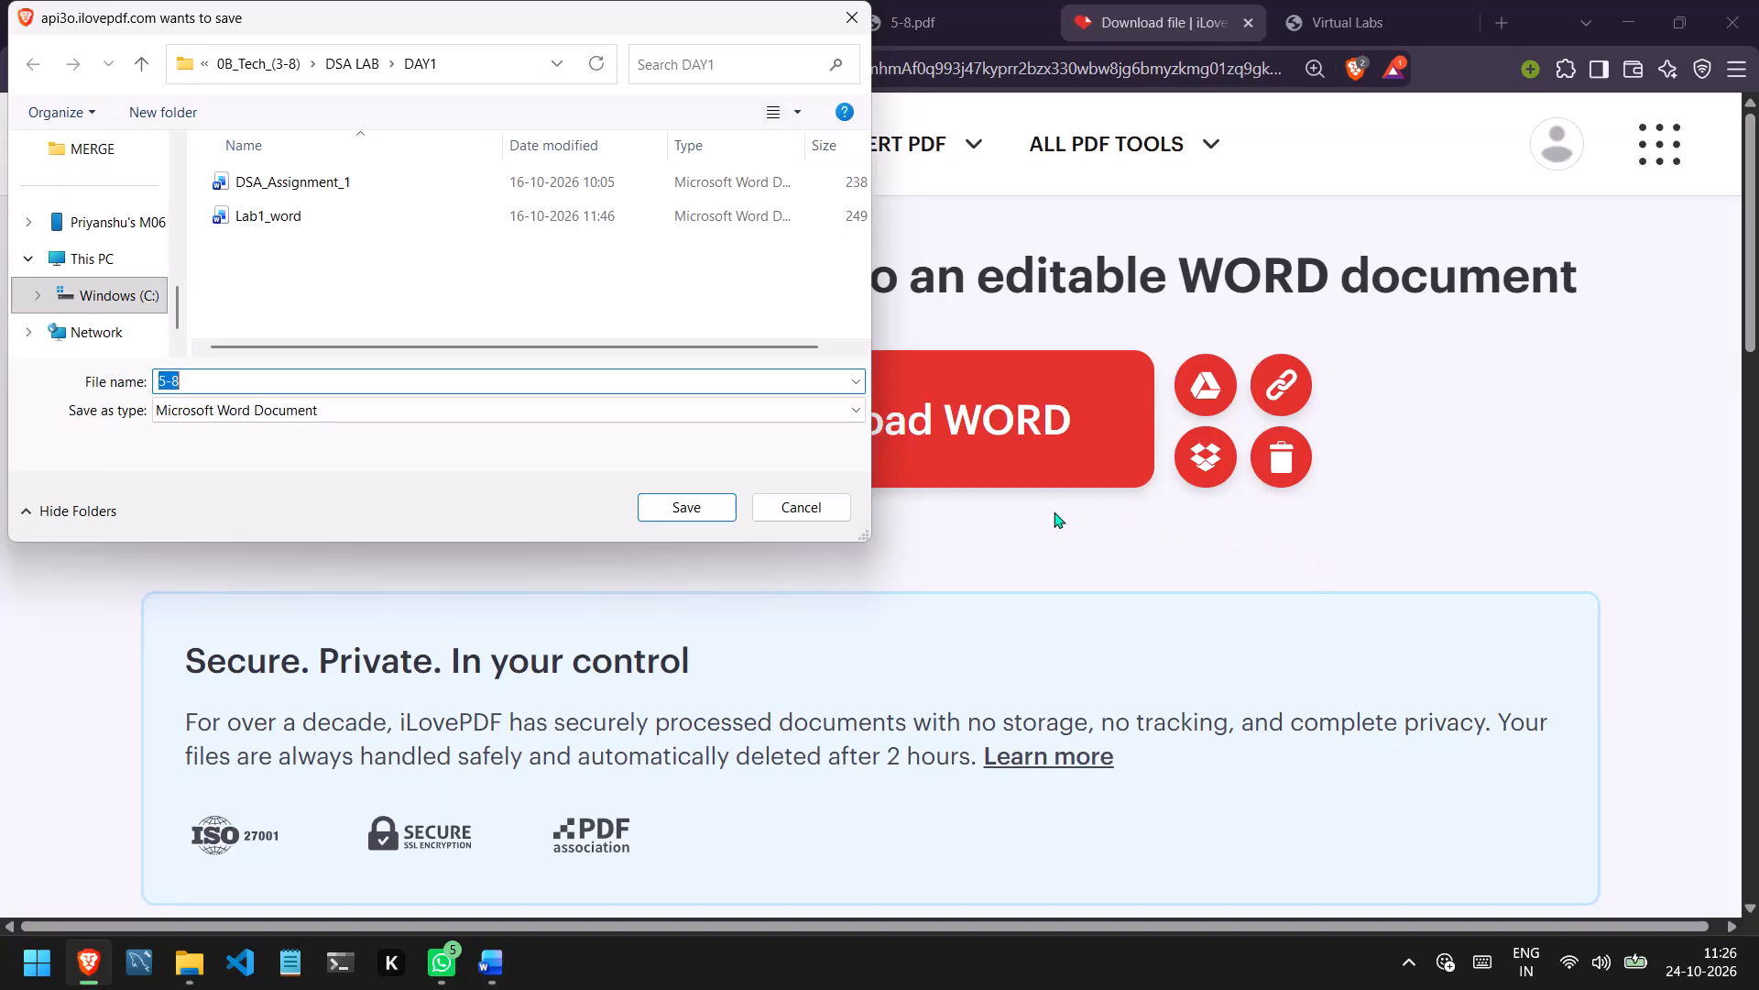
Save the converted Word document as 5-8_word in the lab2 folder of COA LAB.
left_click(281, 57)
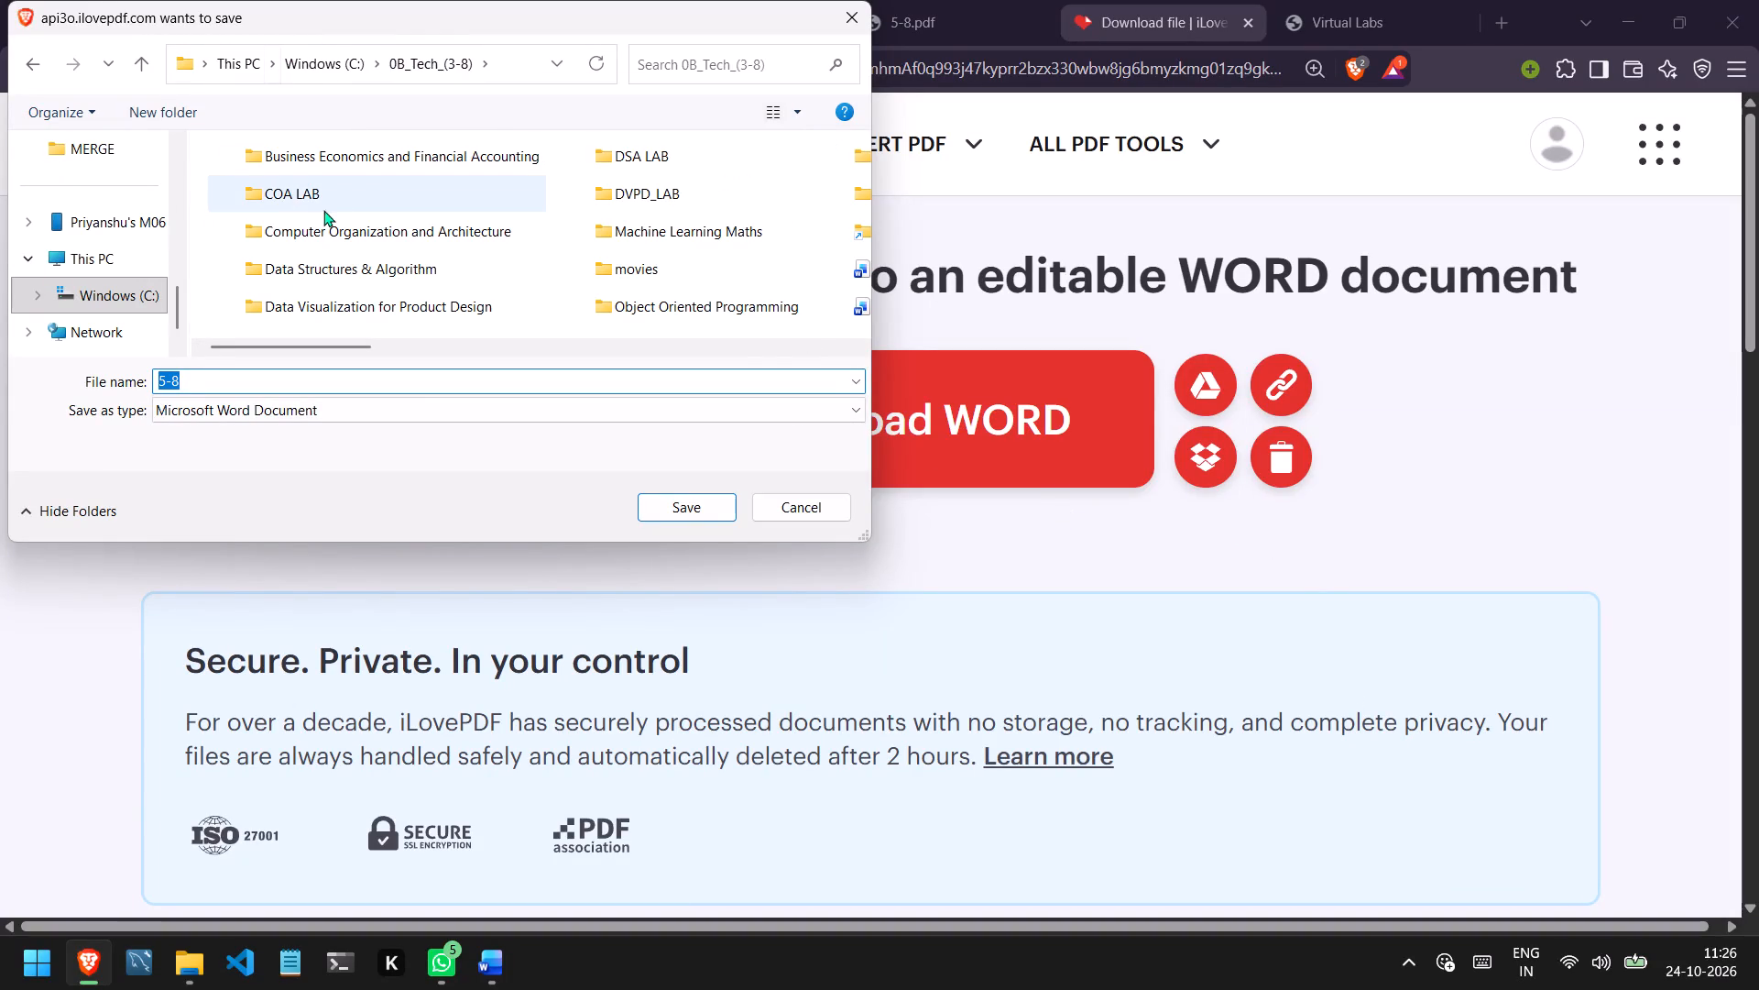
double_click(344, 208)
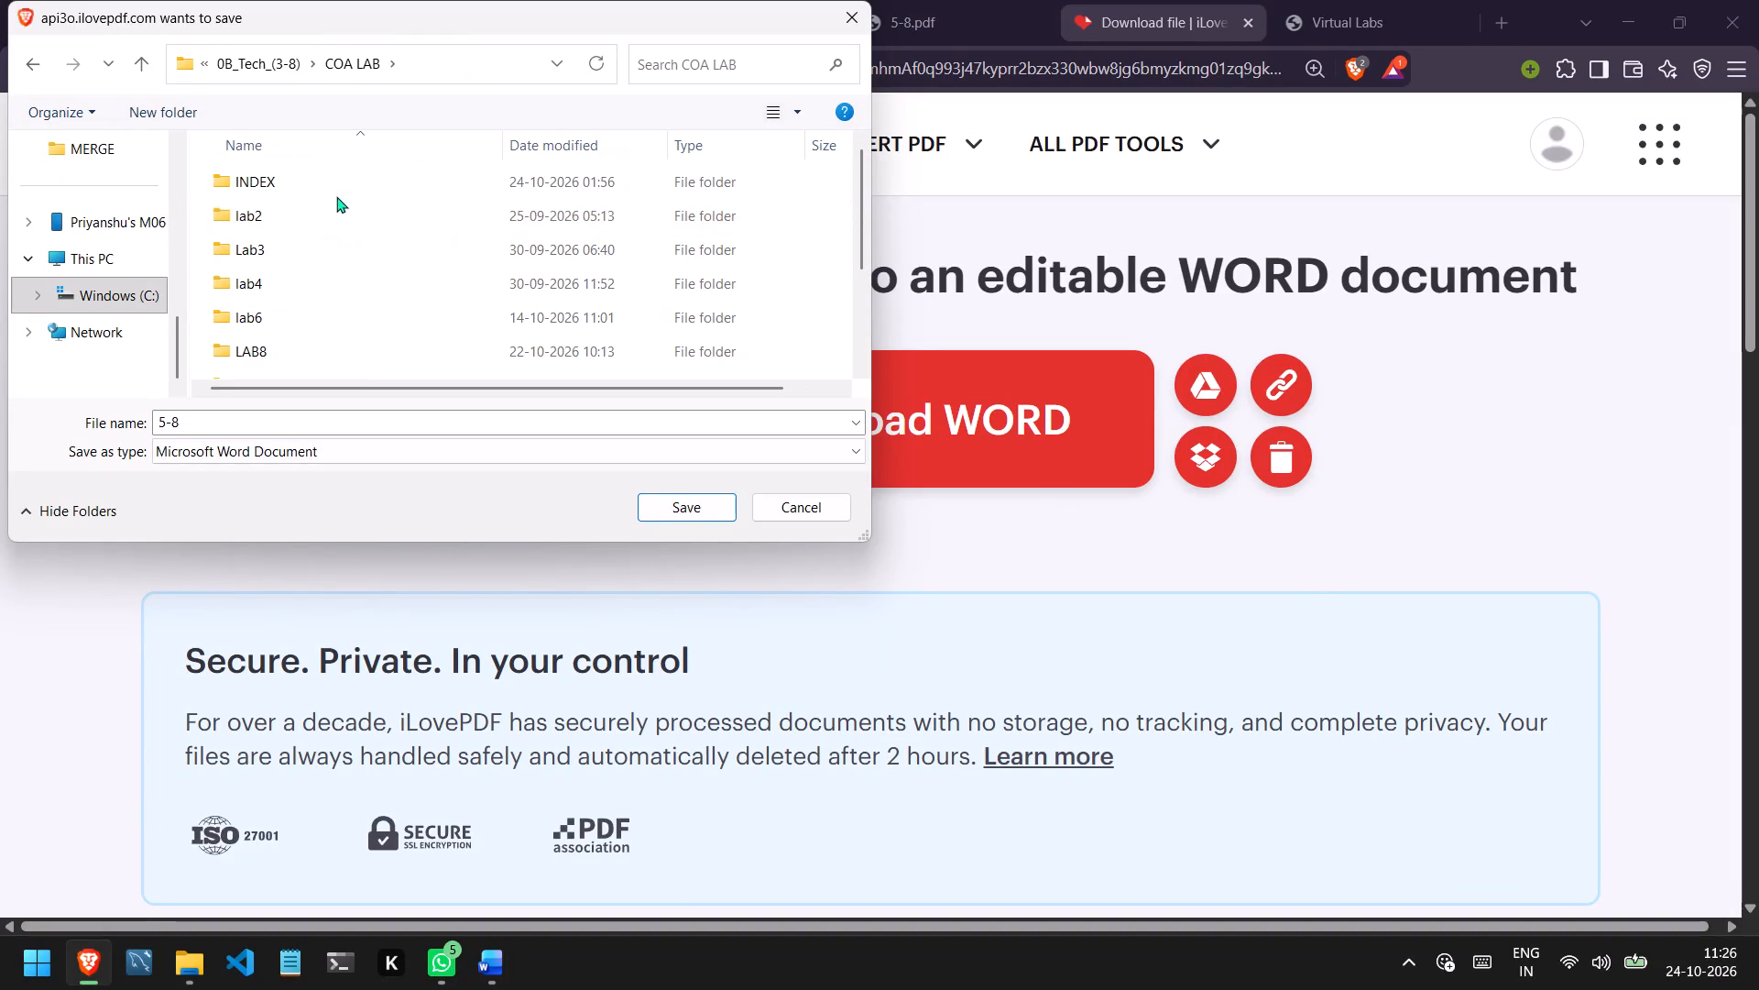
double_click(334, 215)
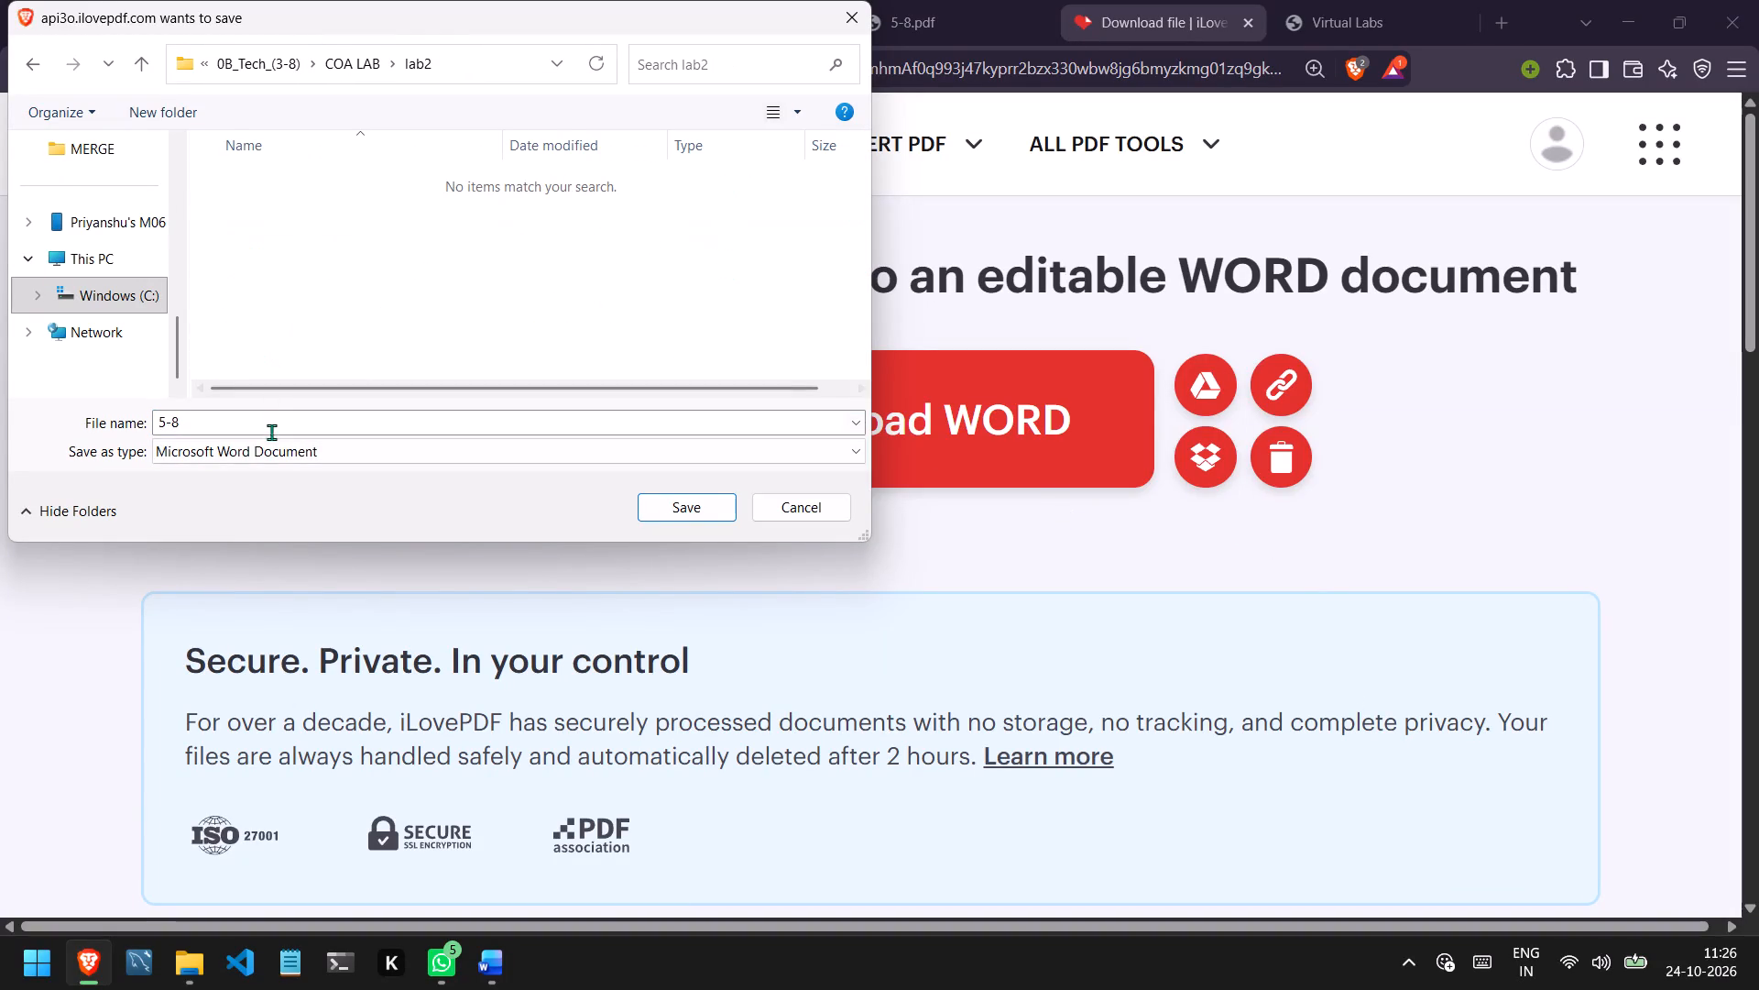
left_click(270, 424)
key("Right")
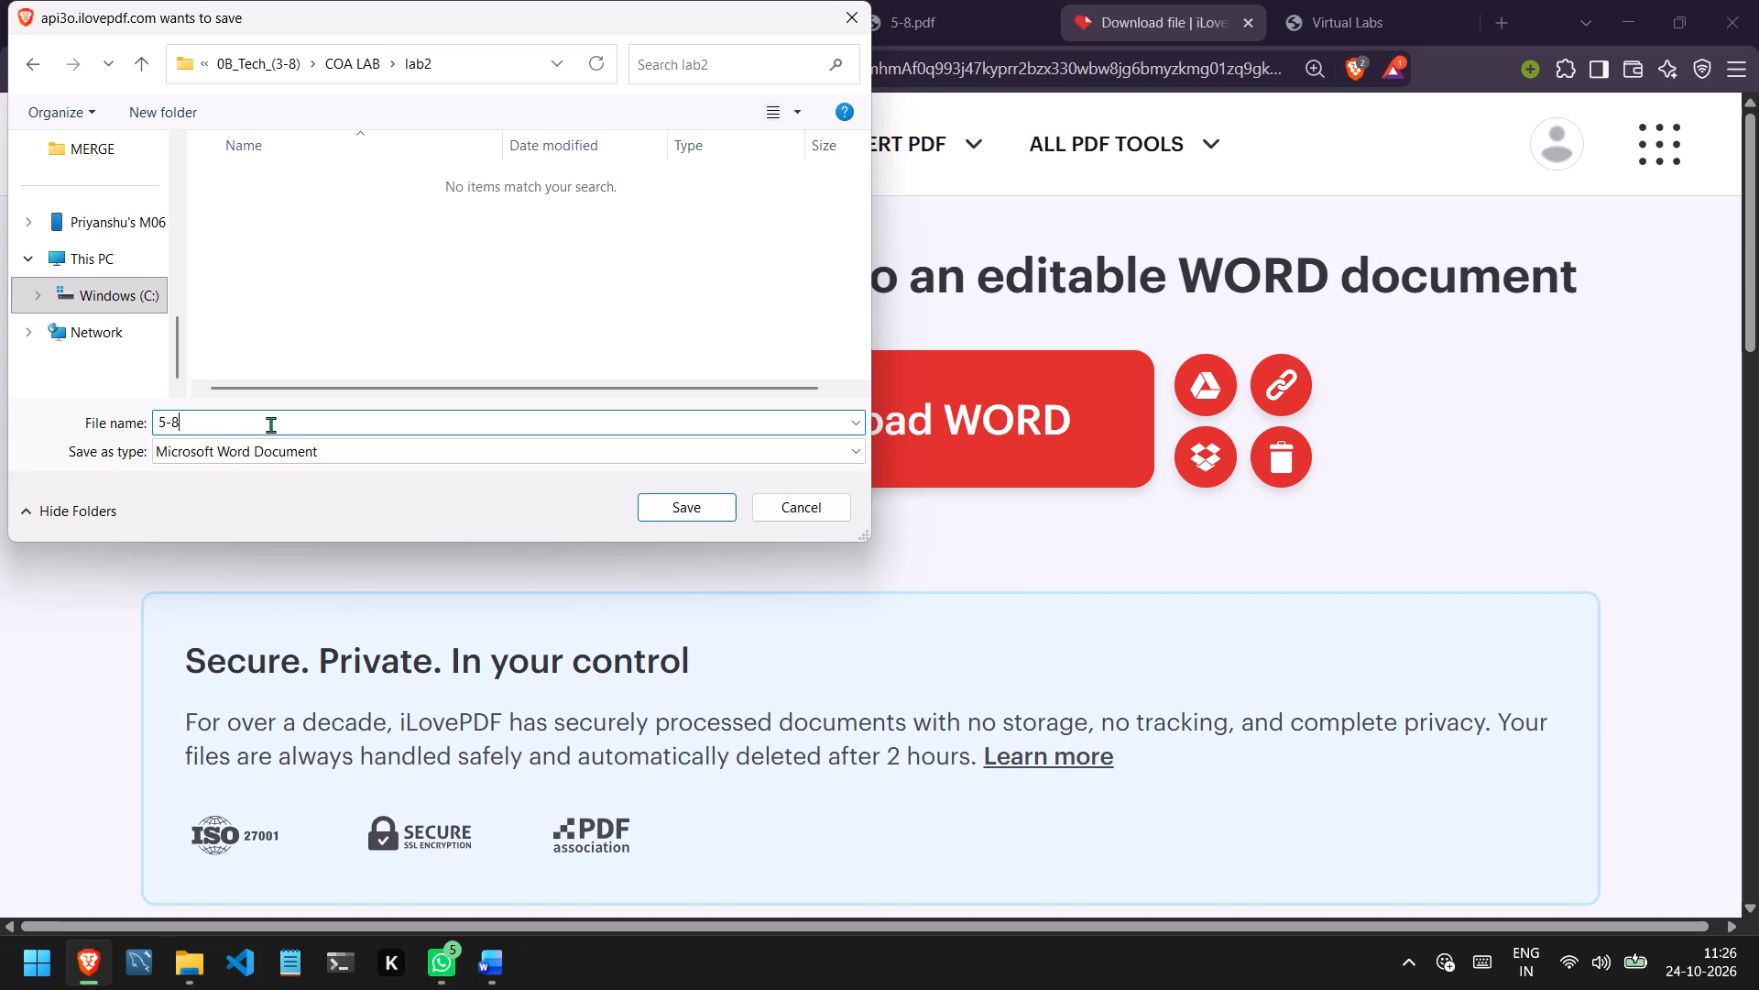
key("Right")
key("shift+underscore")
type("word")
key("Return")
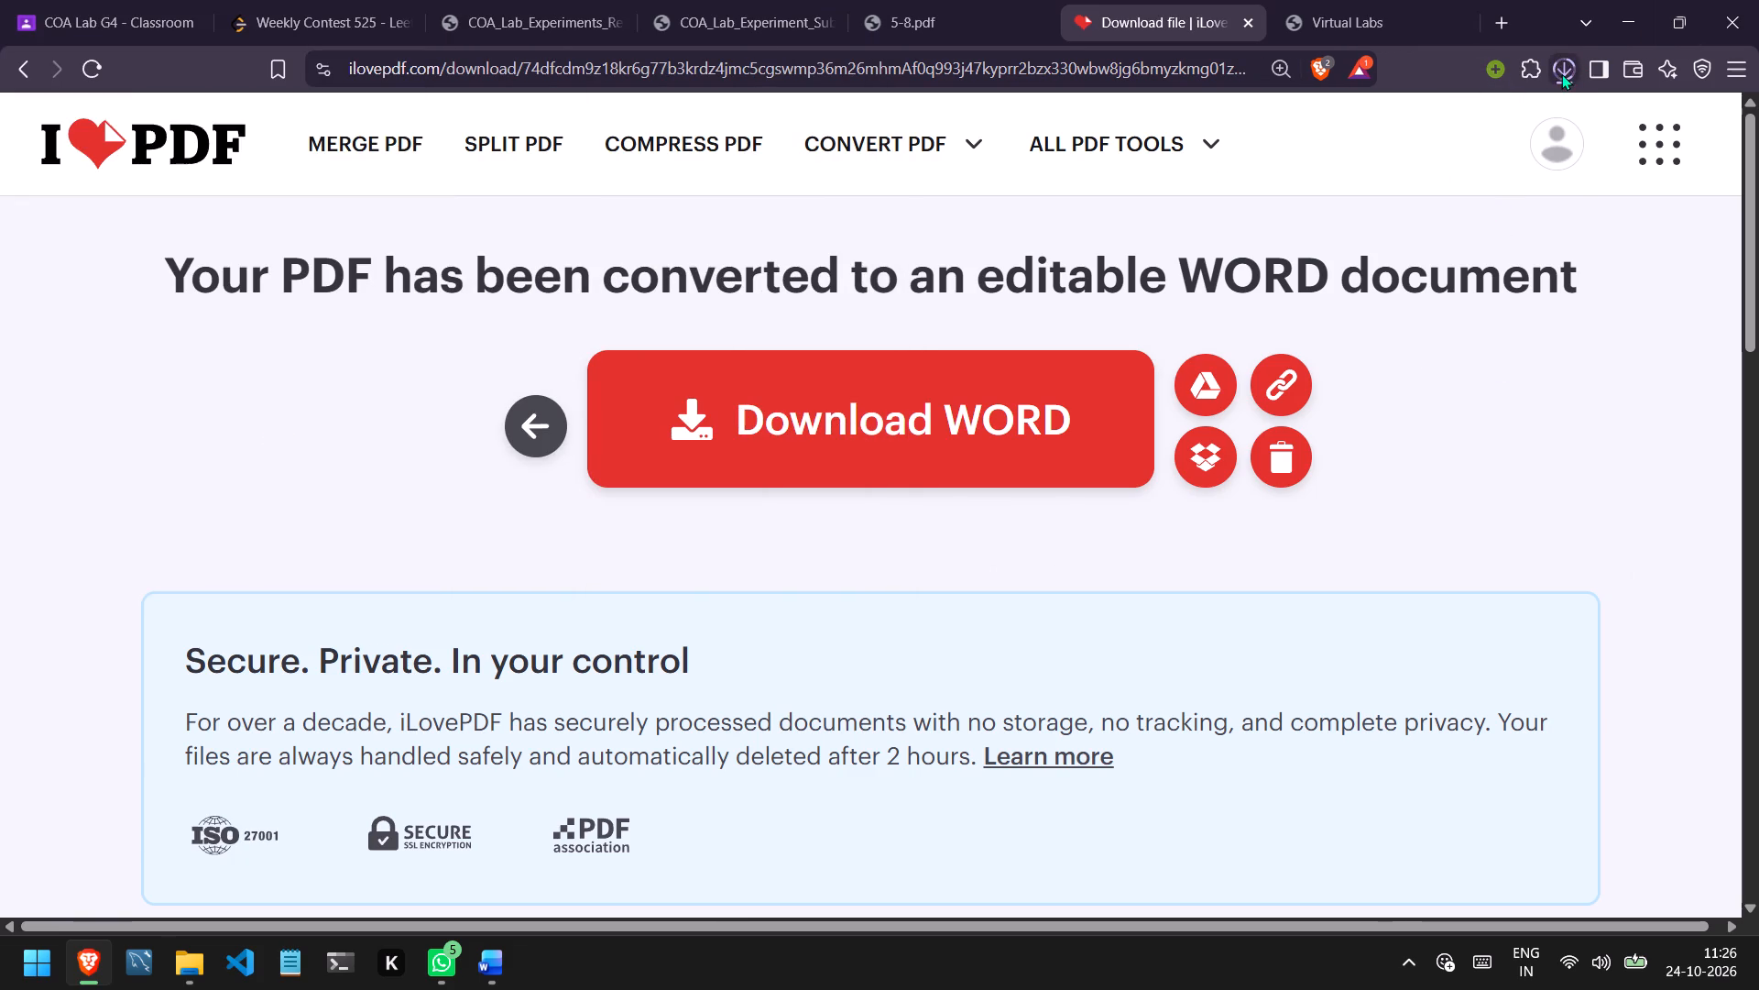
Open the downloaded 5-8_word.docx from the browser's recent downloads.
left_click(1561, 73)
double_click(1280, 191)
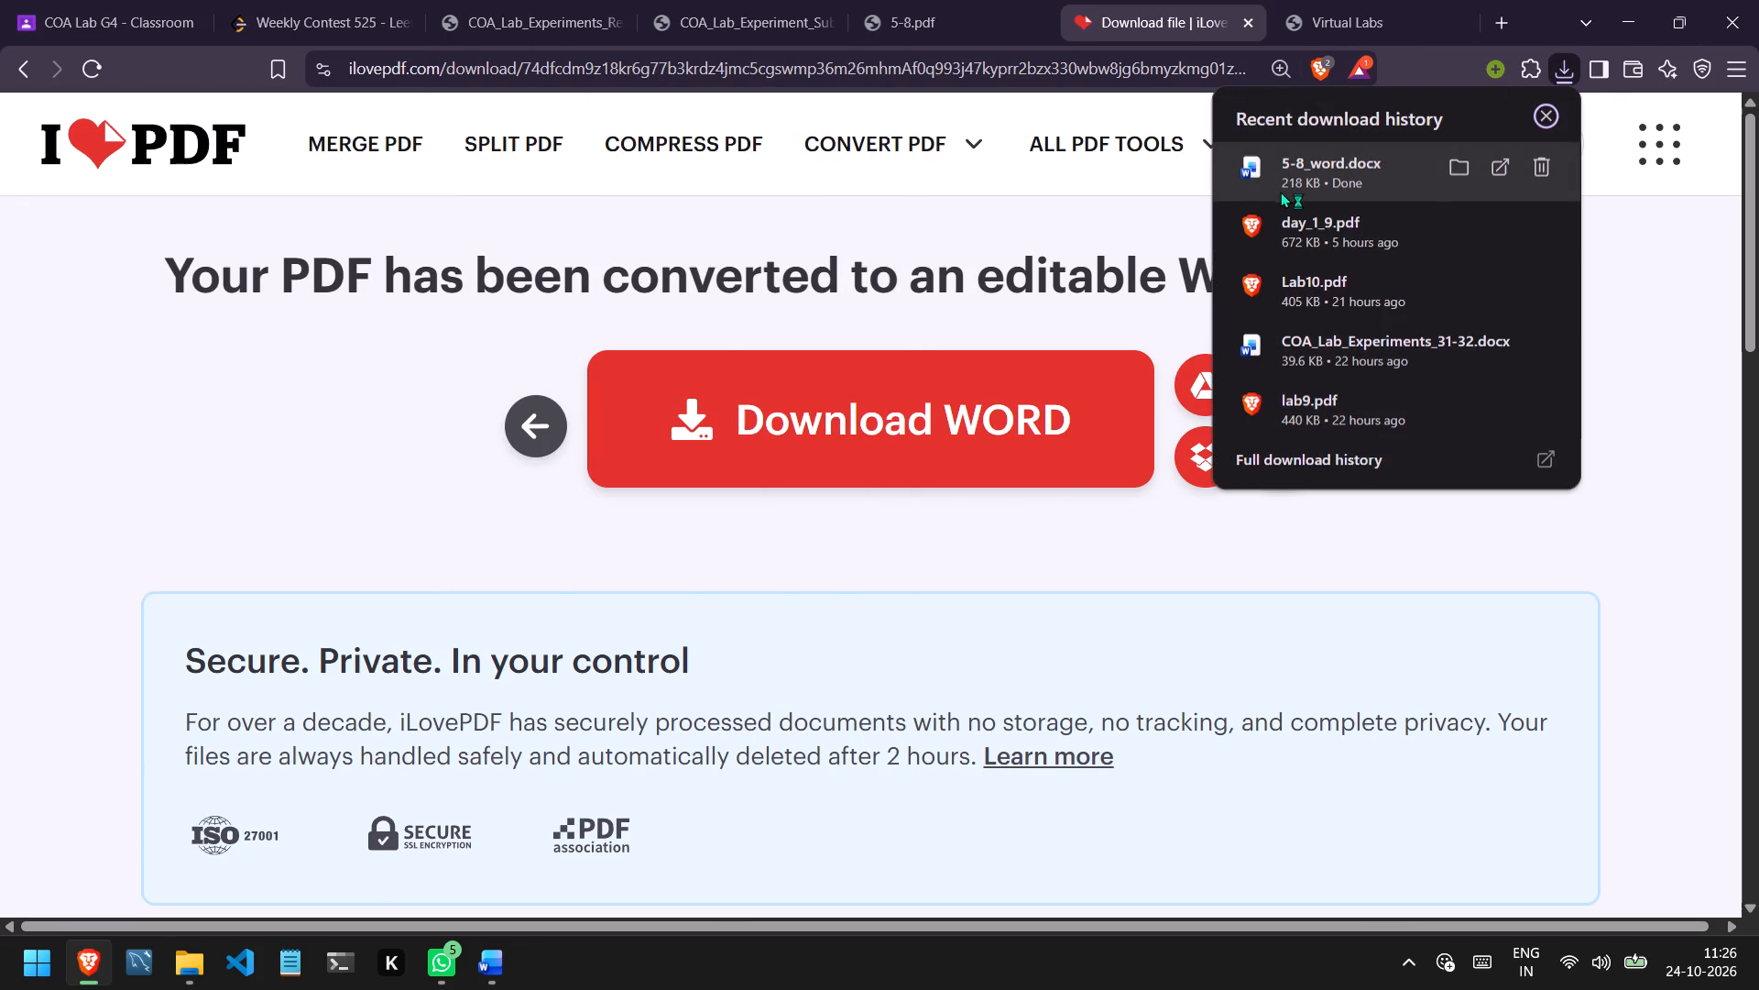
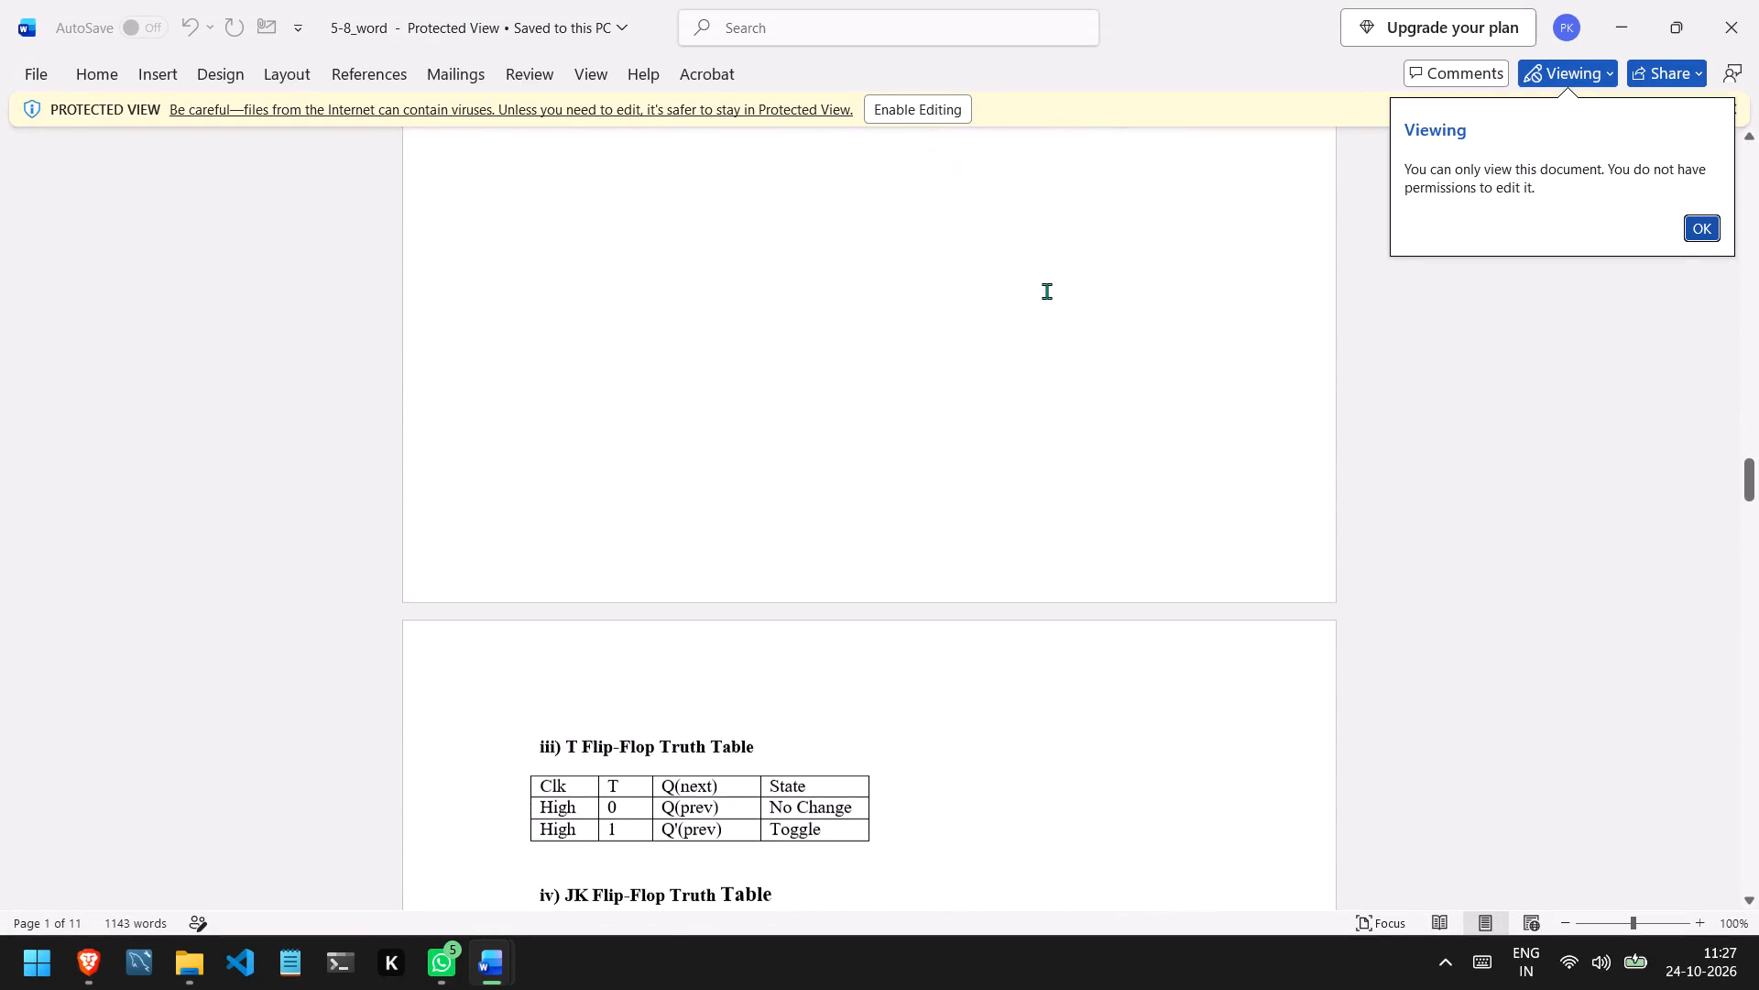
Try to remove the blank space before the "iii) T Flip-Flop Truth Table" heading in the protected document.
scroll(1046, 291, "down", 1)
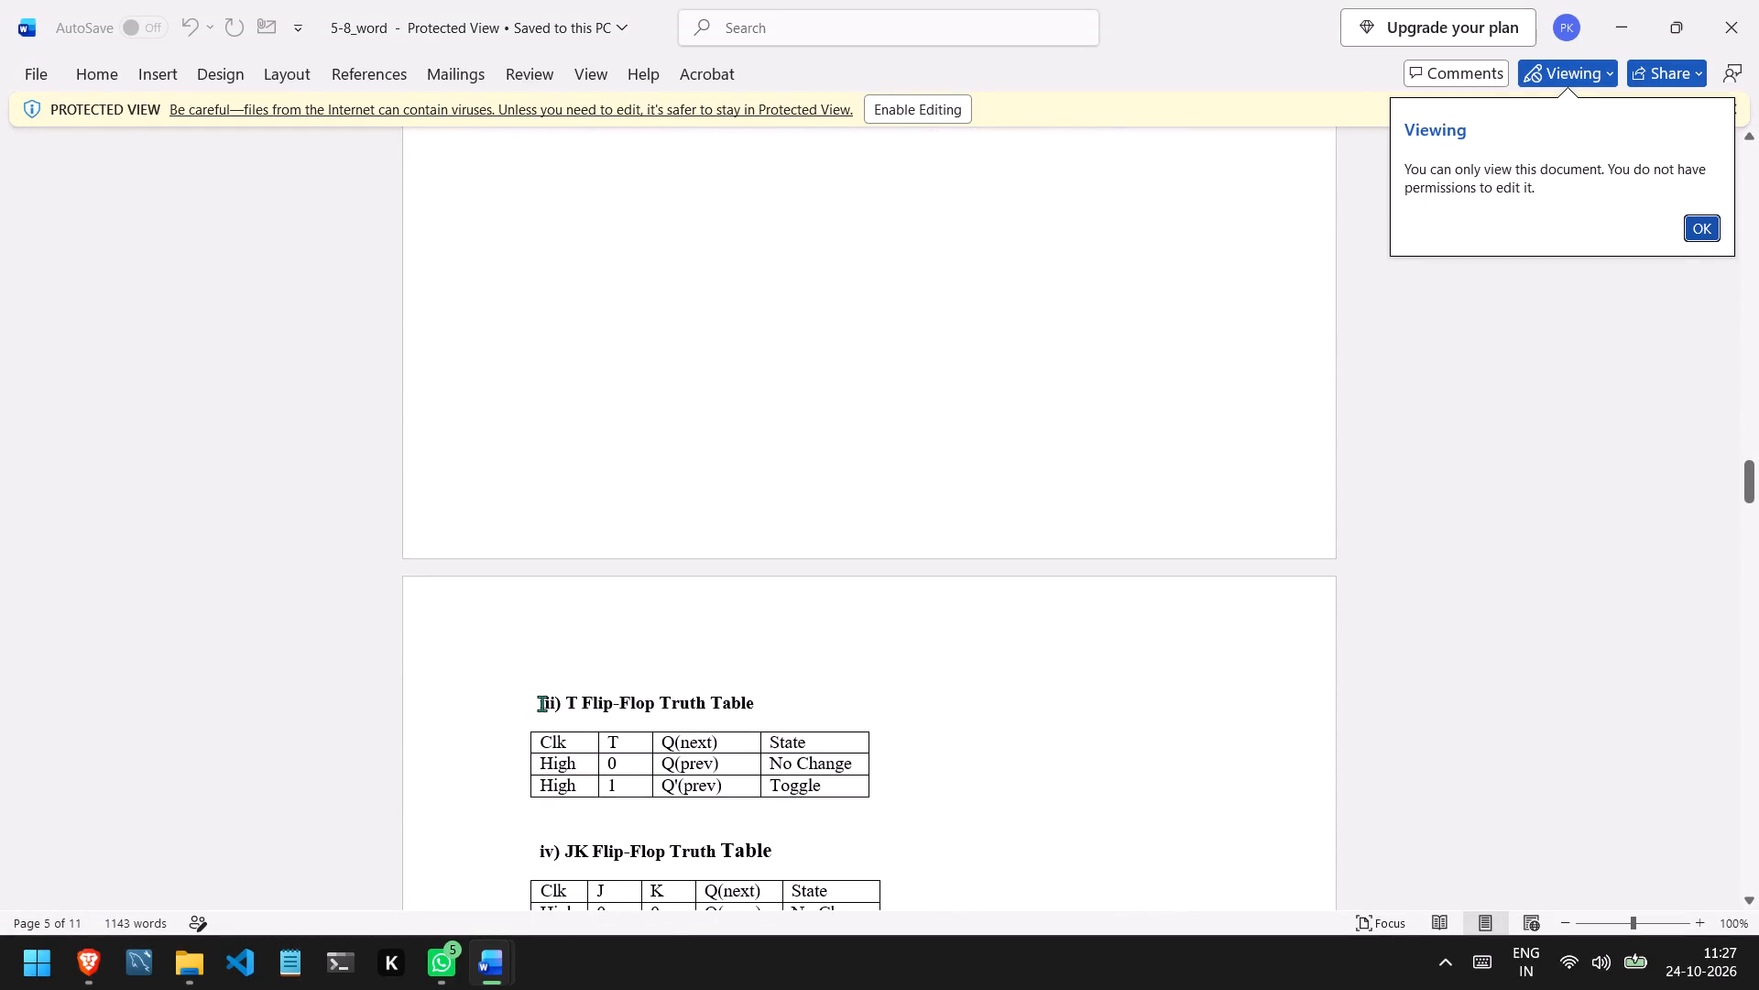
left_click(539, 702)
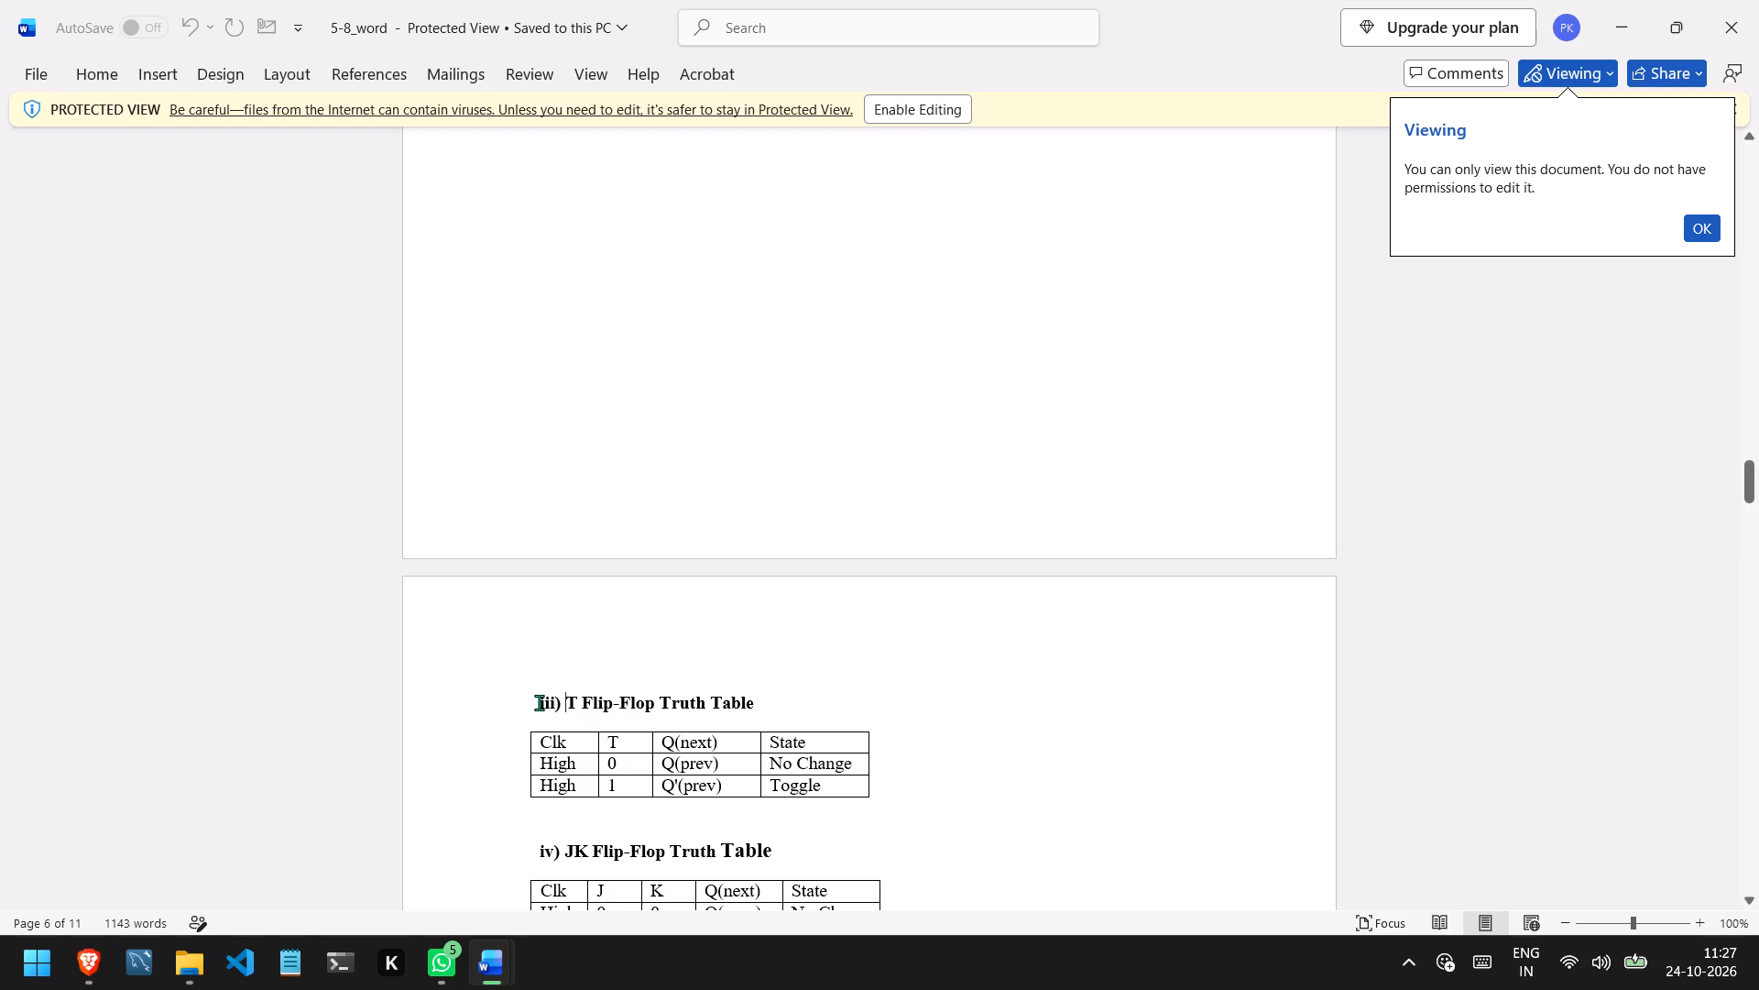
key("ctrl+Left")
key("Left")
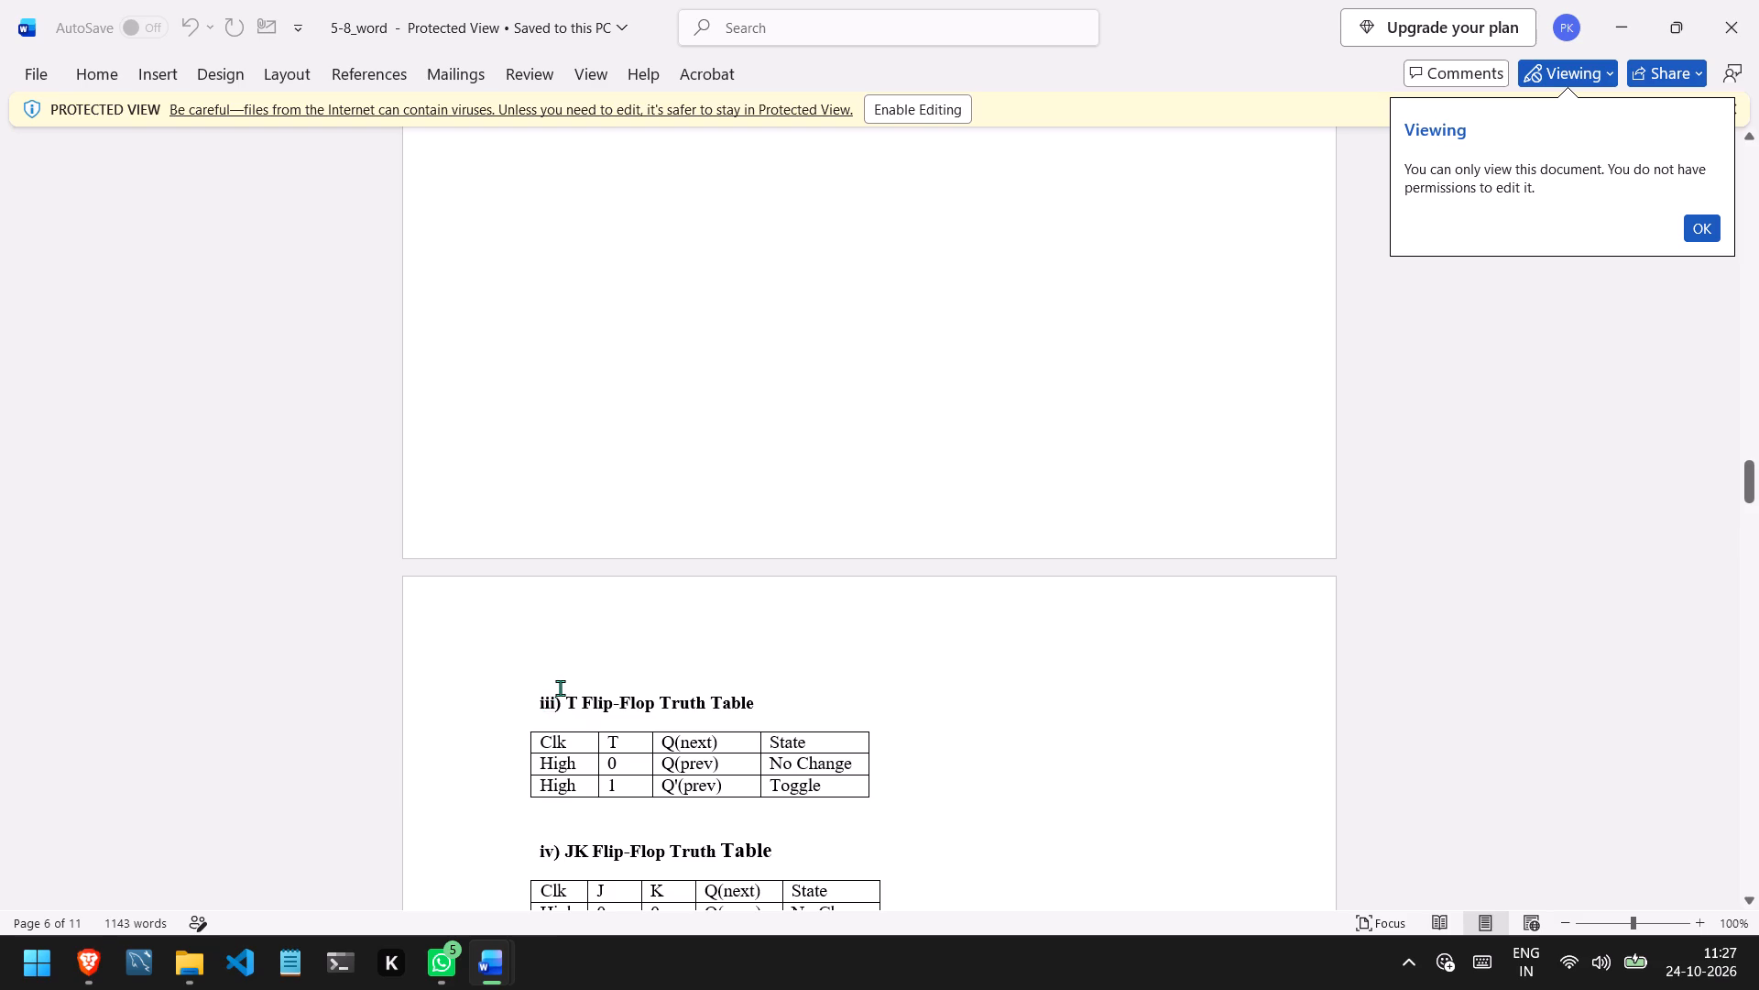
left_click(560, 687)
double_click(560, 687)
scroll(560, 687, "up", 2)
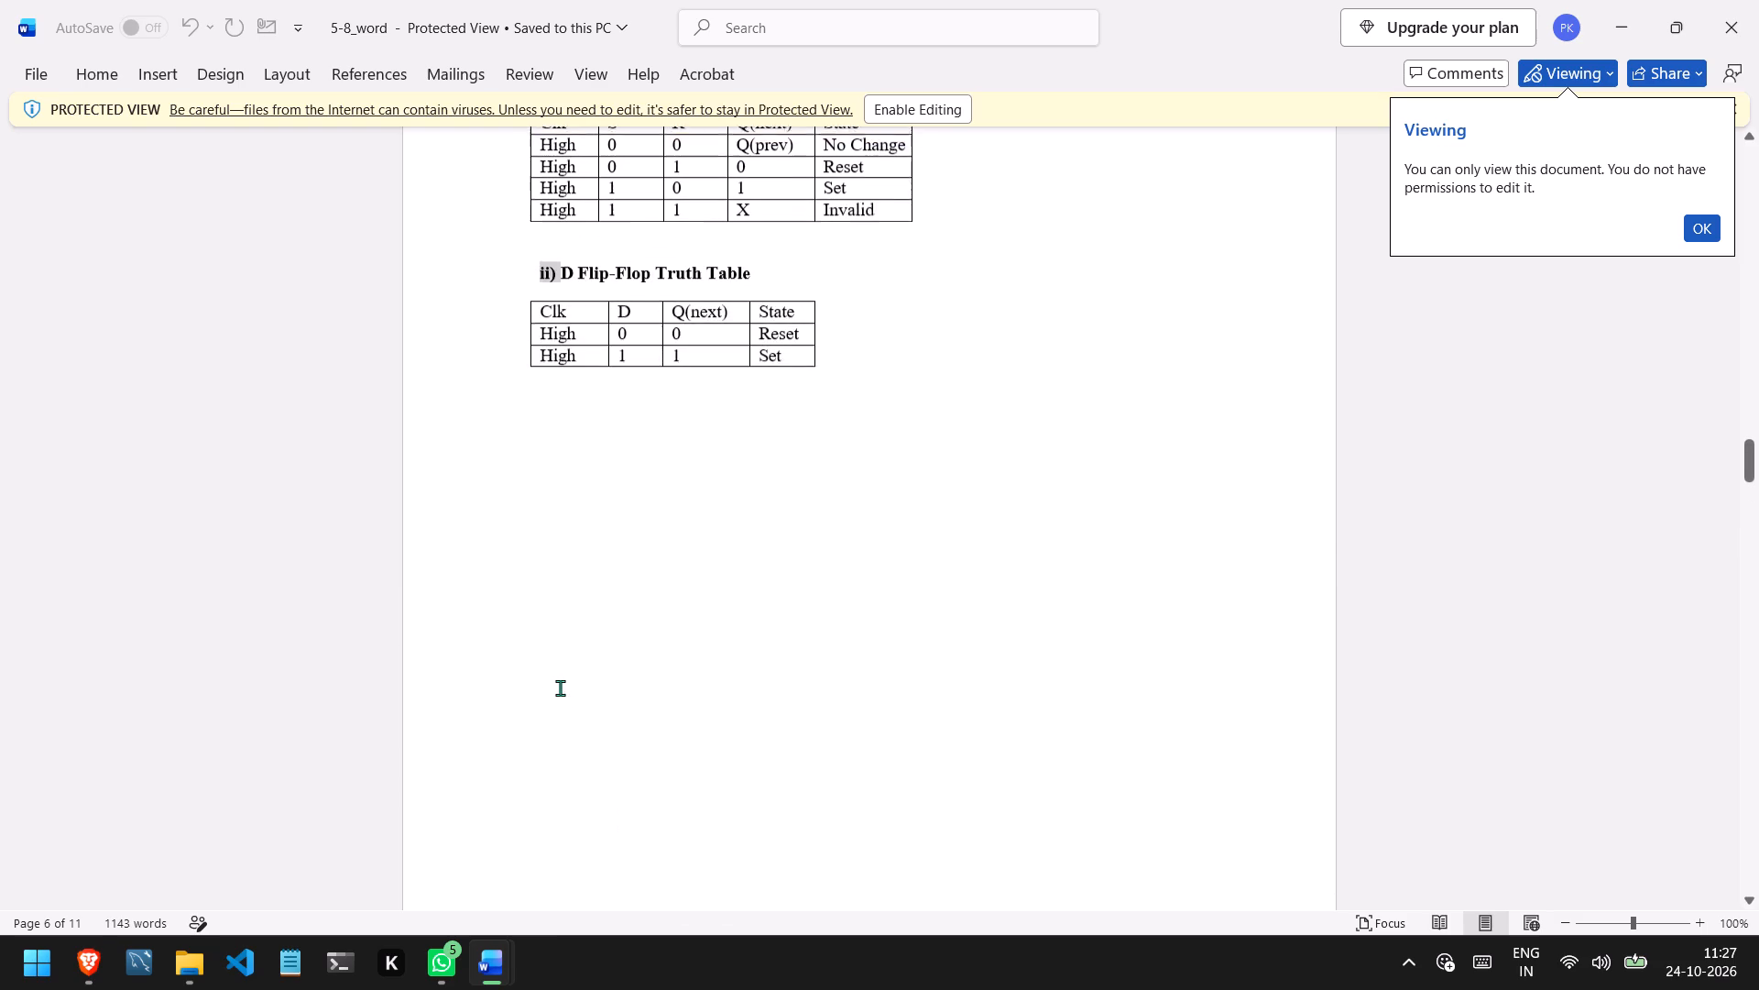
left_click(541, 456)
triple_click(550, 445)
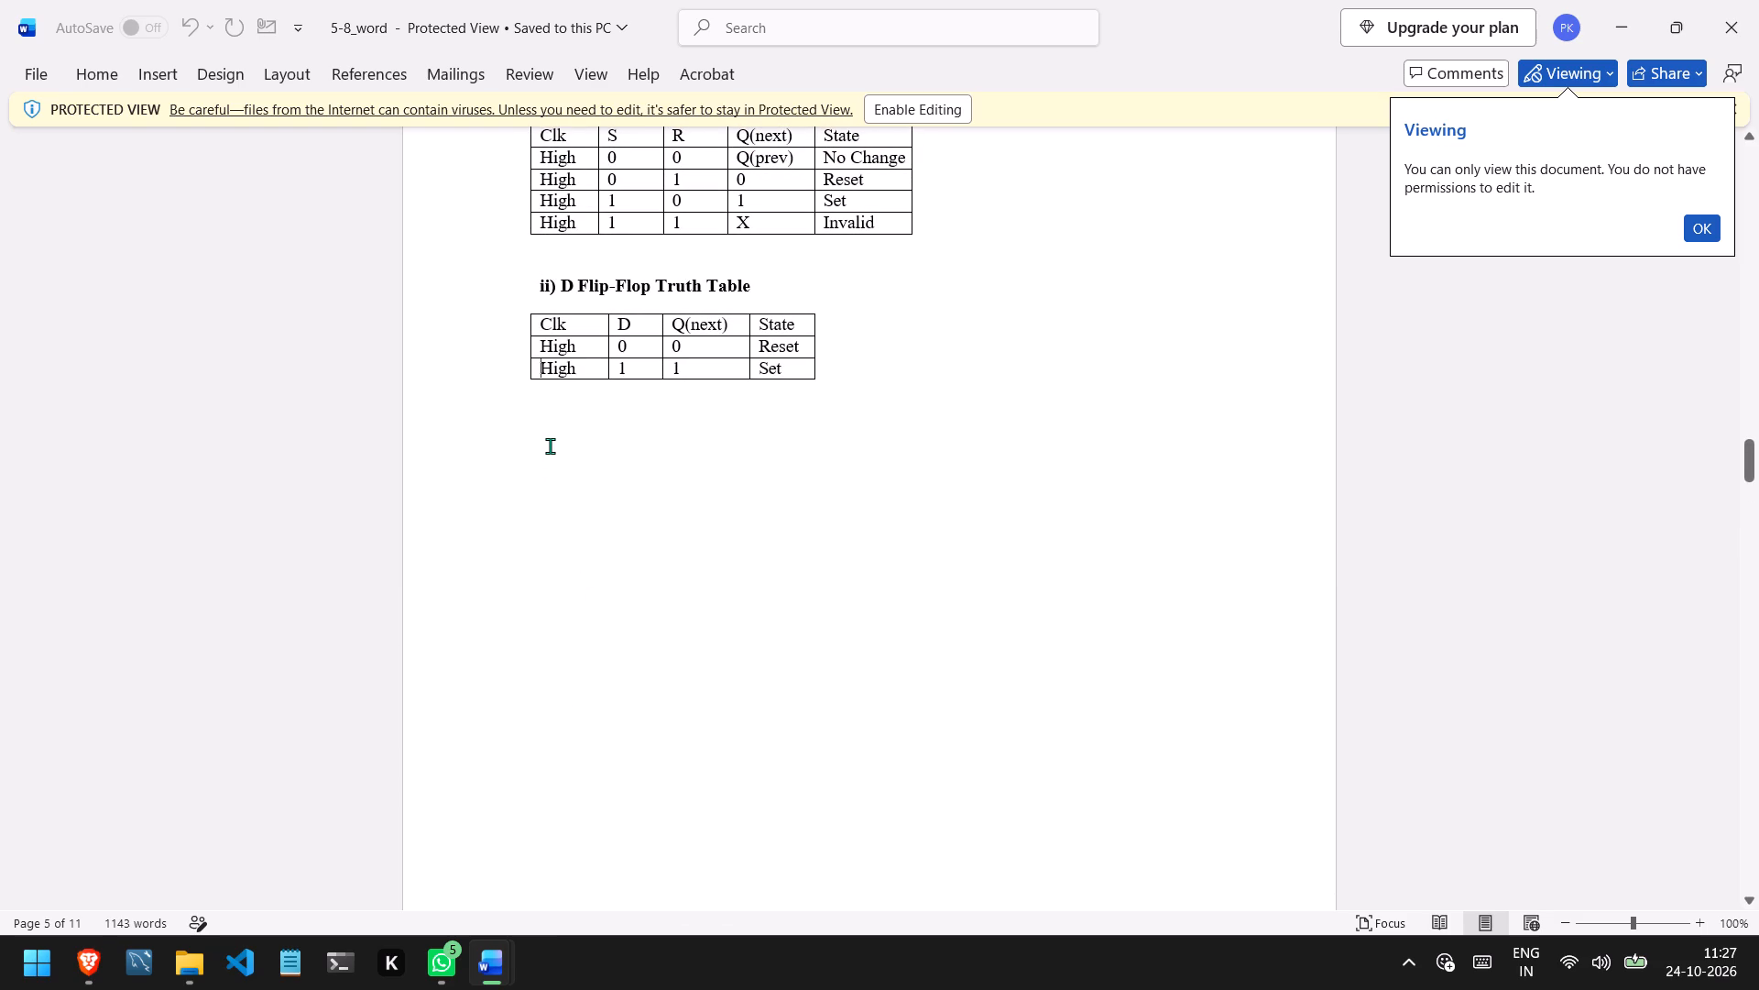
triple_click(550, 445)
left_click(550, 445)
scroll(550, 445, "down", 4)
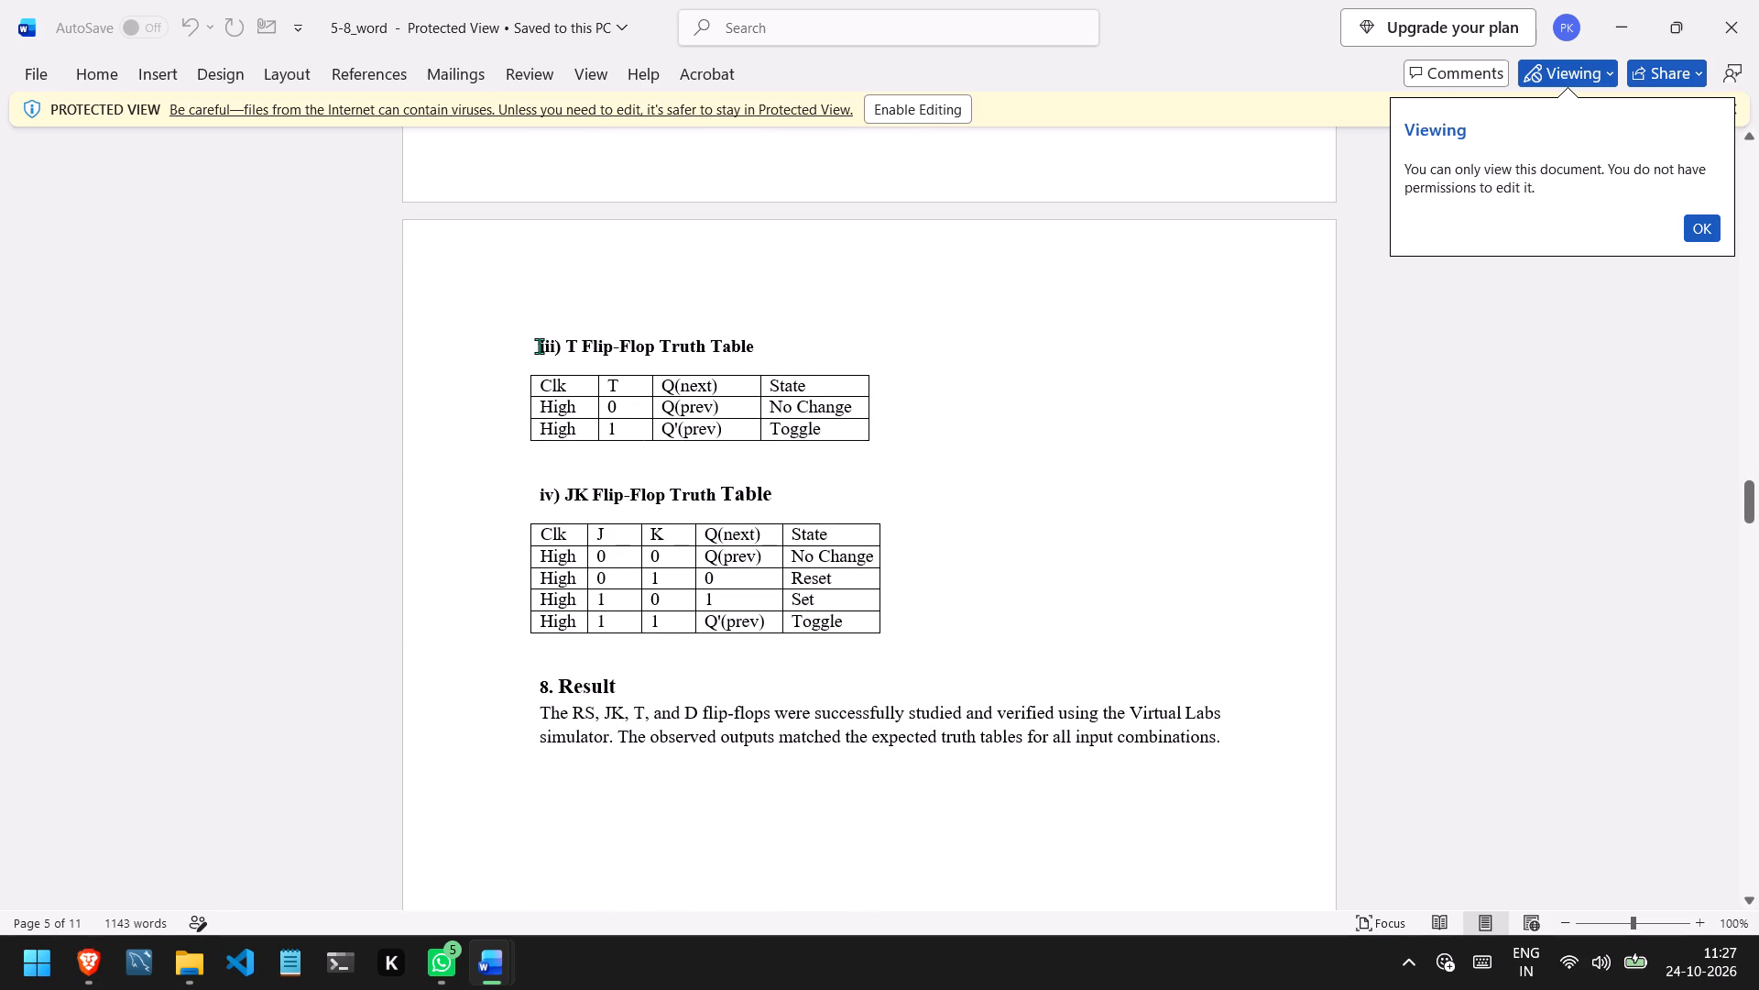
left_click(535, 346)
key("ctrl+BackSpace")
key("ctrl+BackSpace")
Enable editing of the protected 5-8_word document.
left_click(894, 112)
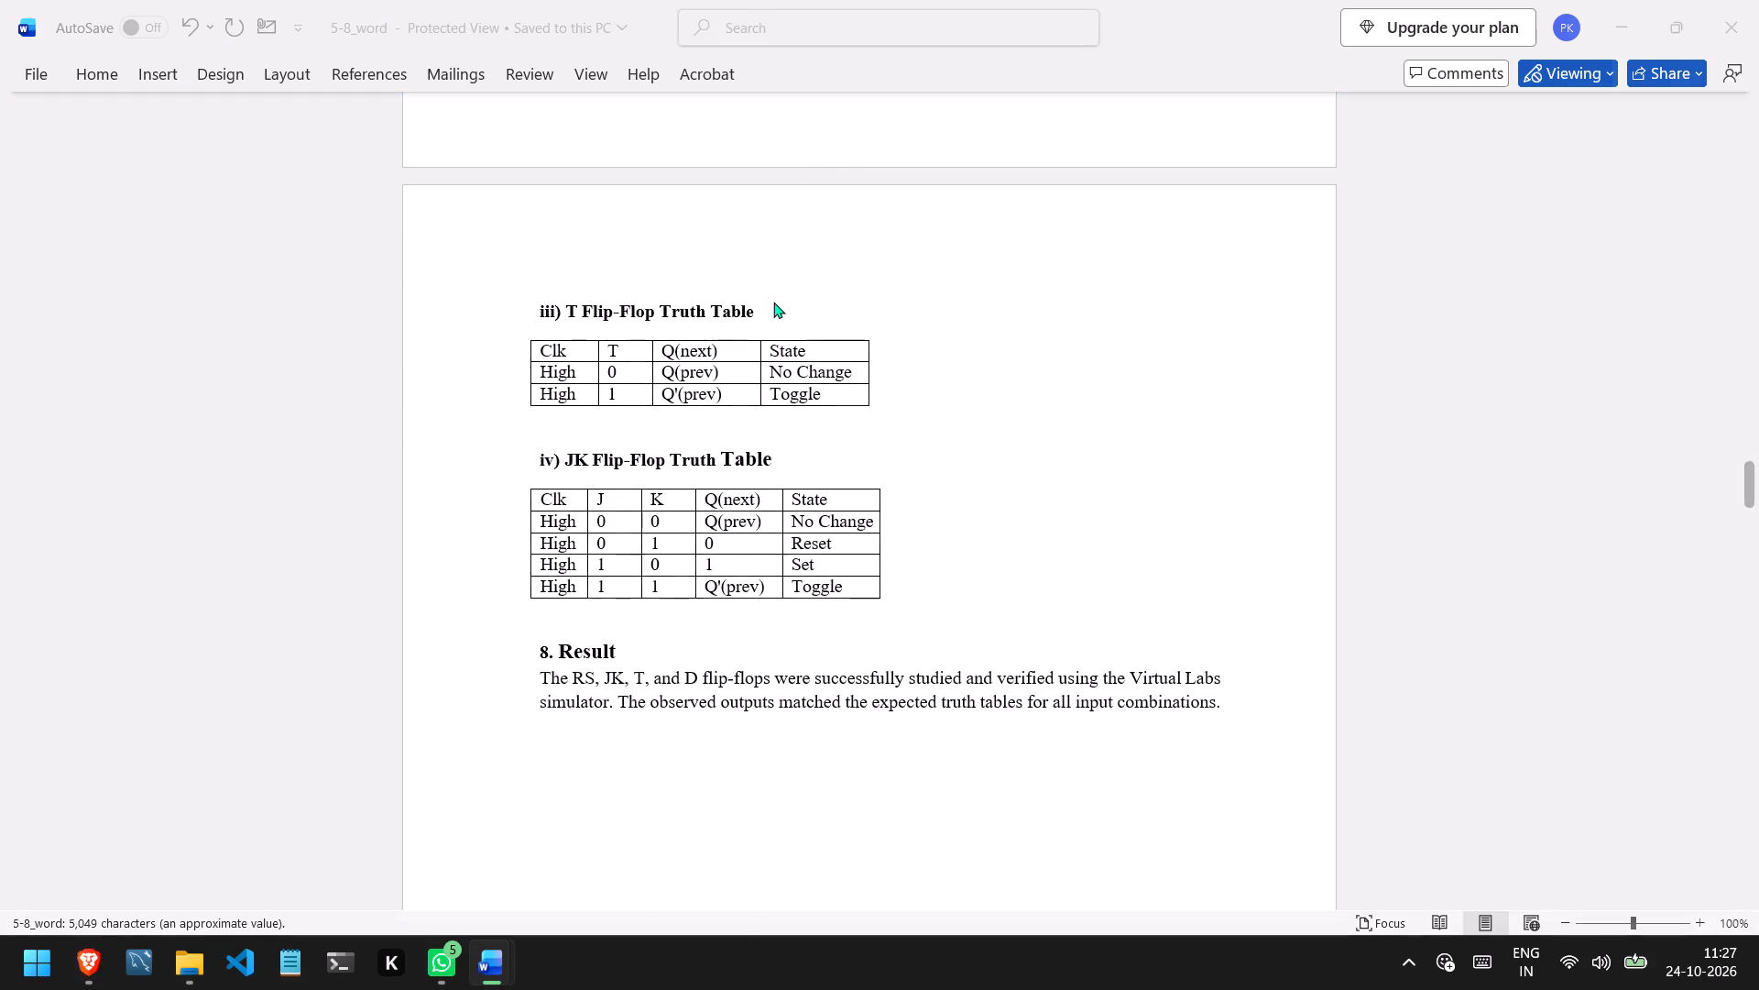
Move the 1 from the D column in the last row of the D Flip-Flop table into the adjacent Clk cell.
scroll(773, 302, "up", 1)
scroll(773, 302, "down", 5)
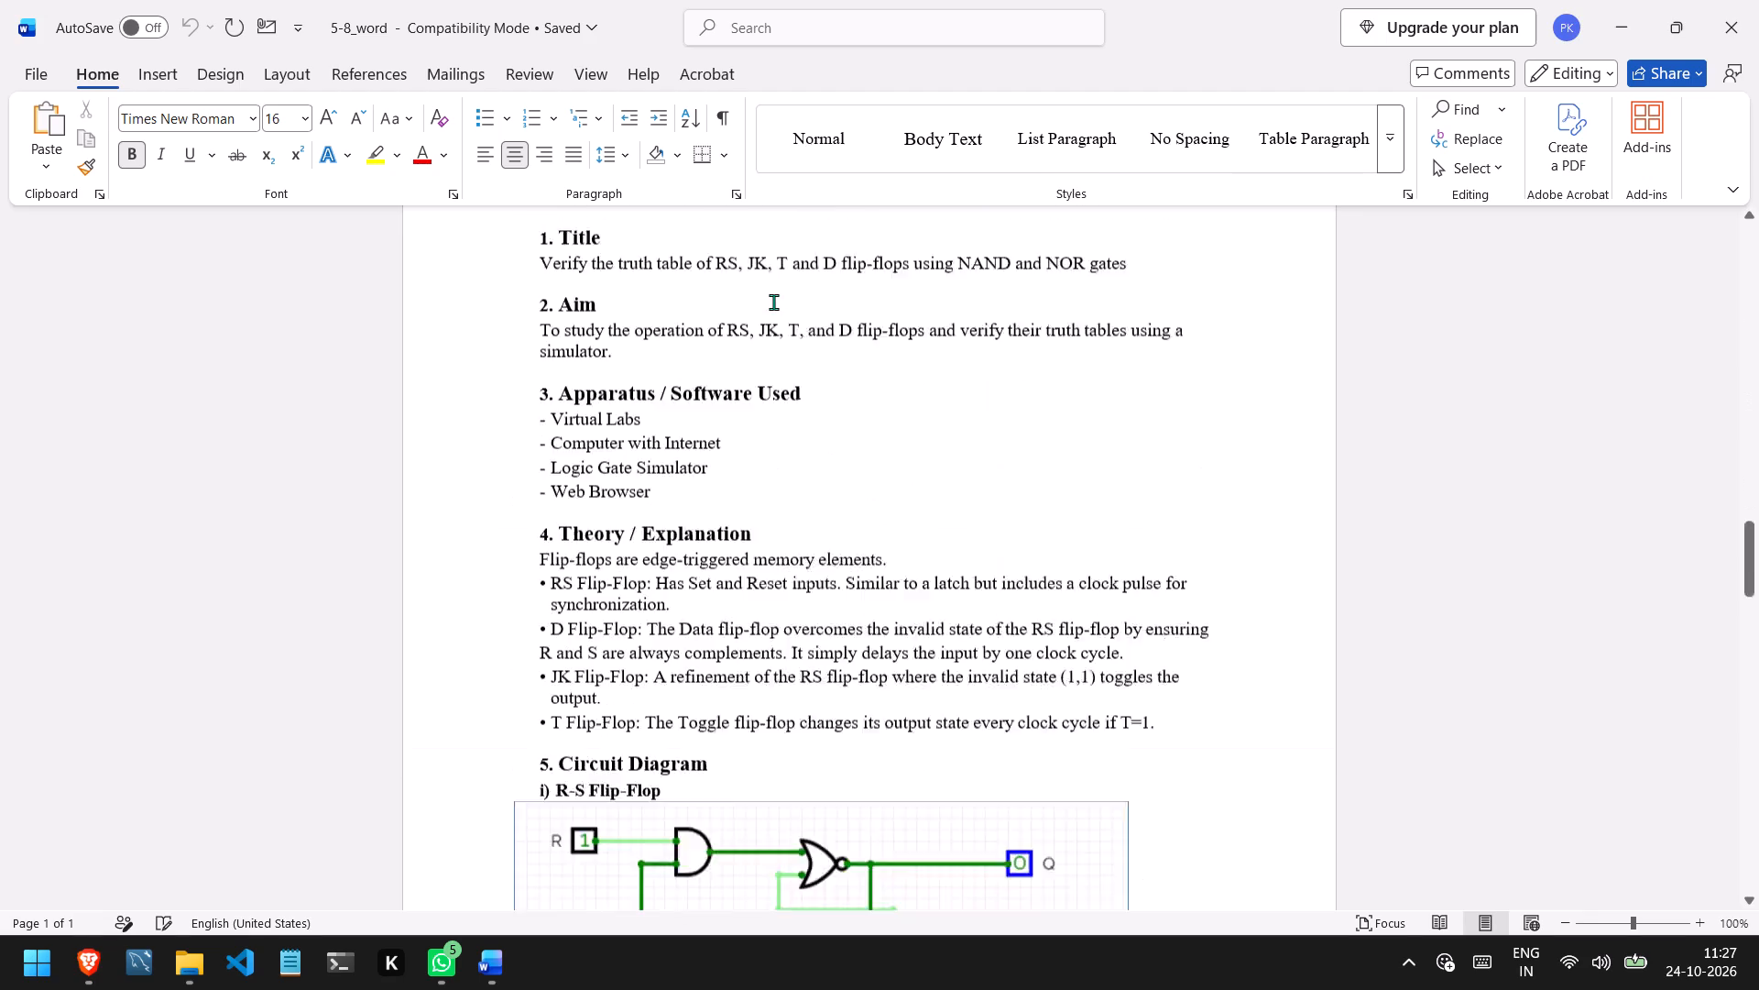
scroll(773, 302, "down", 5)
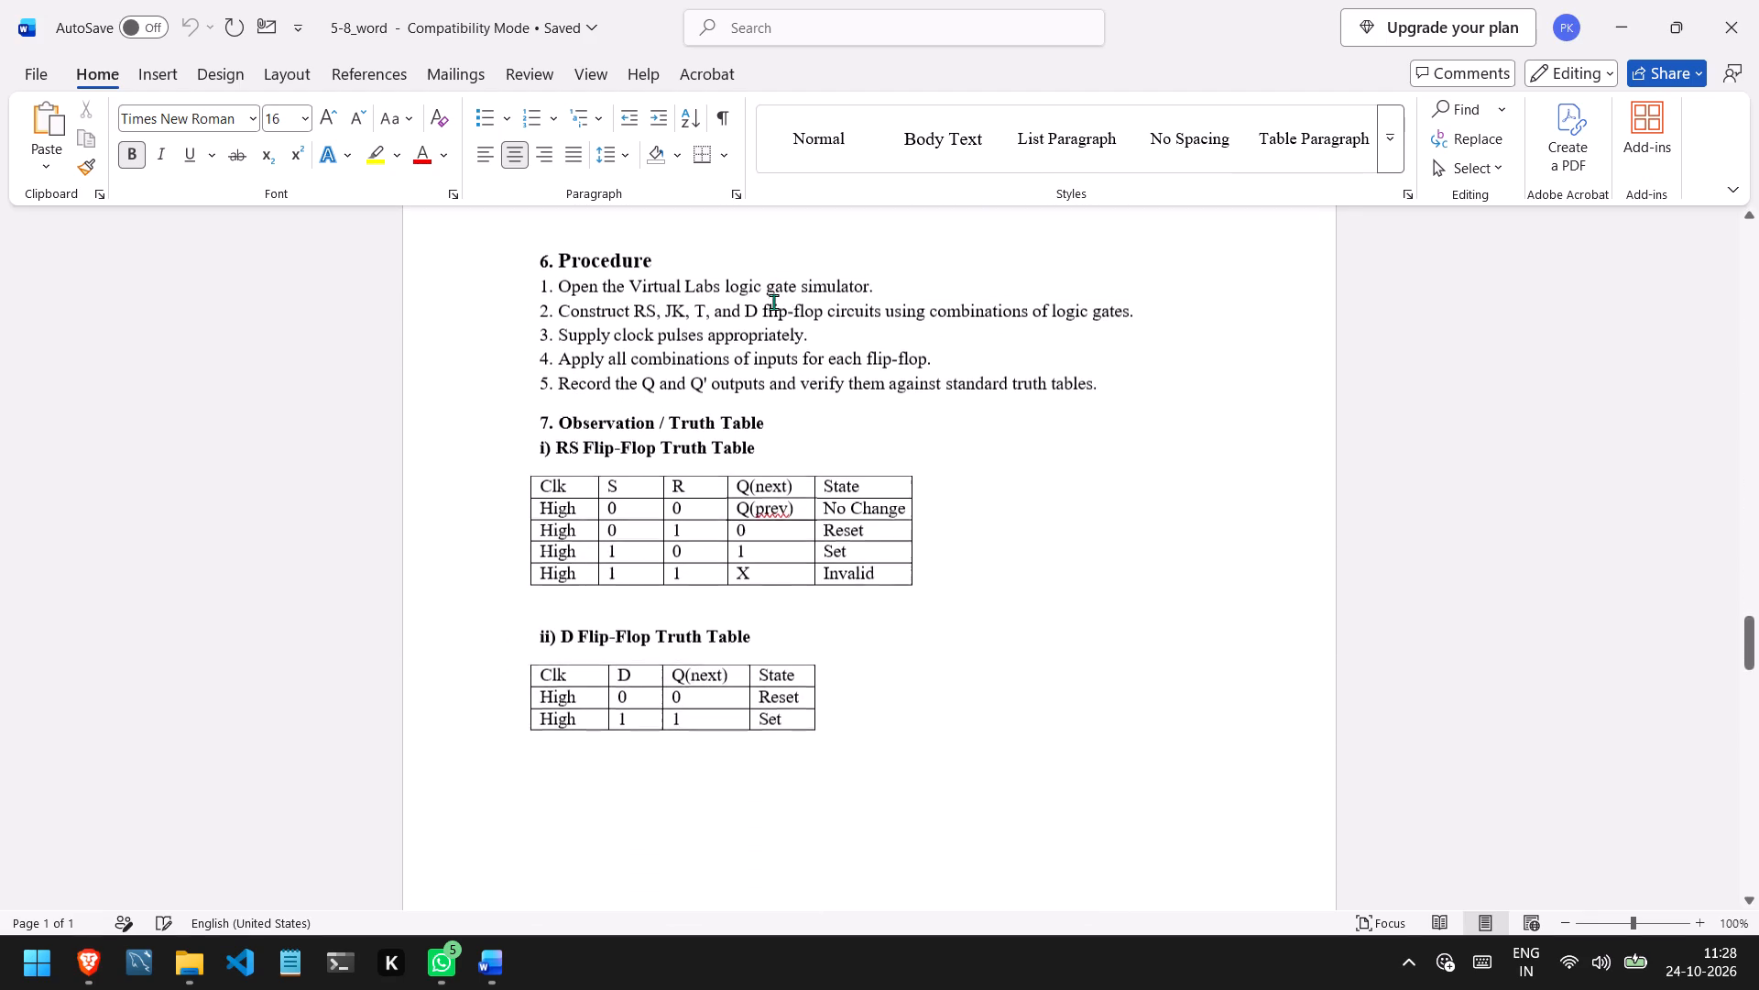
scroll(773, 302, "down", 1)
double_click(615, 577)
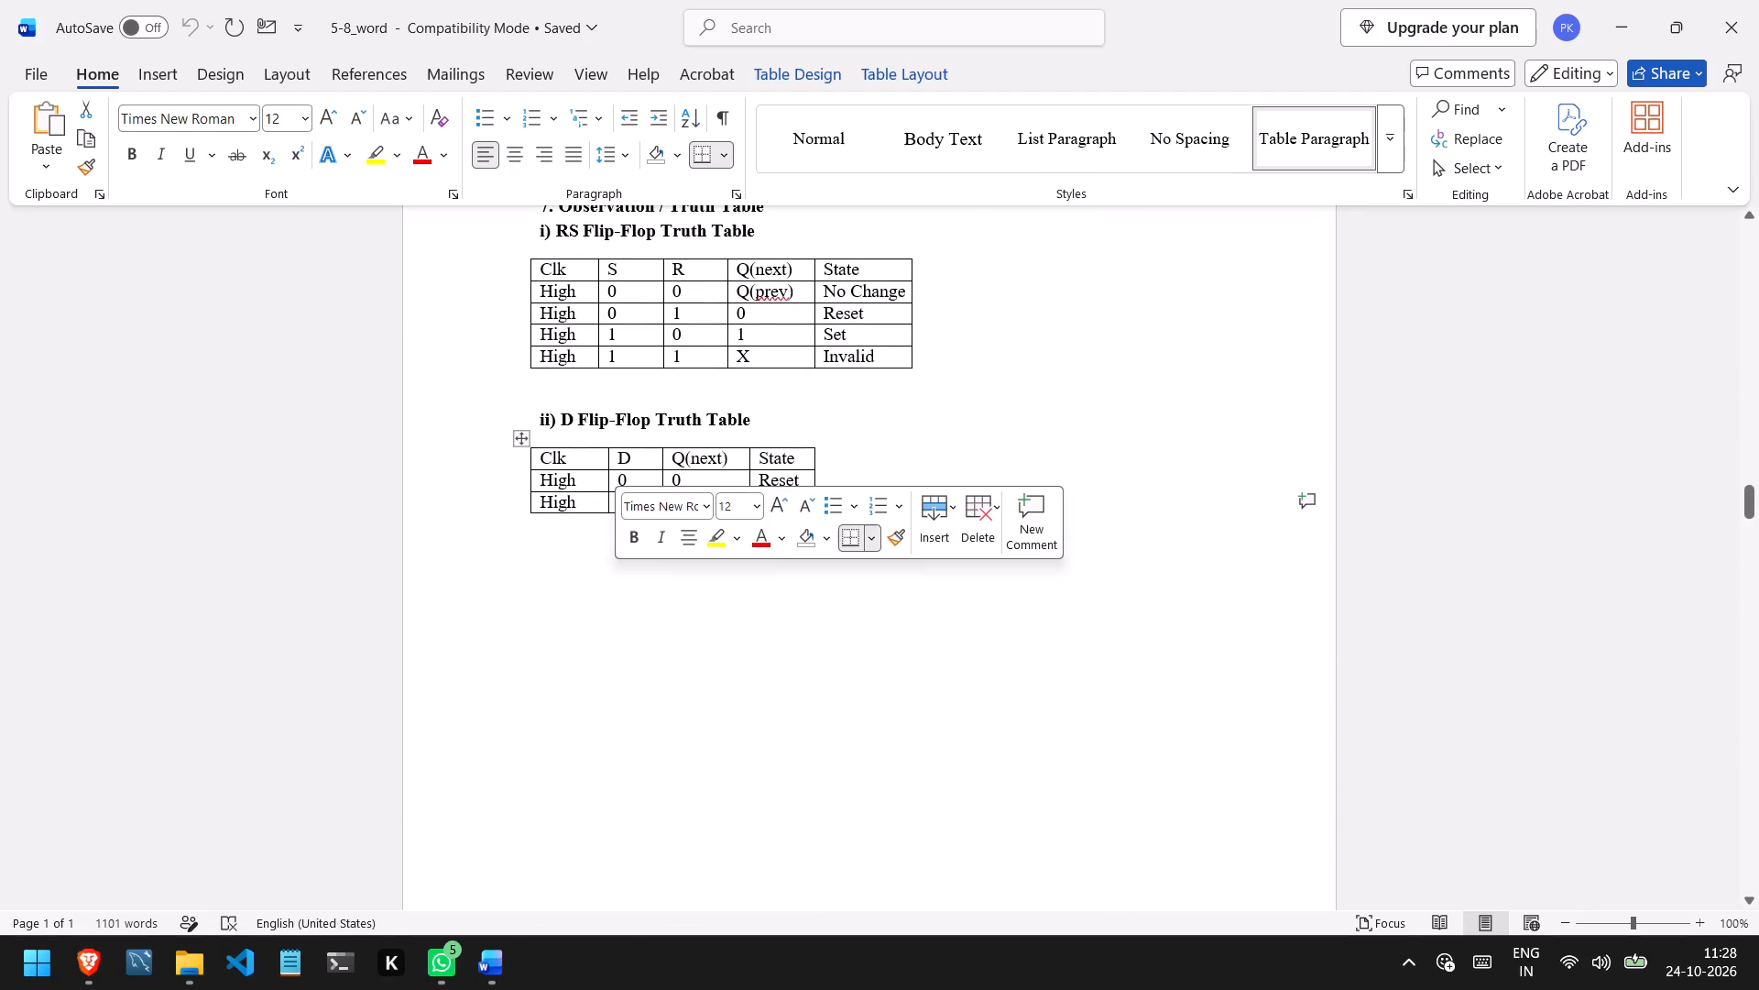
triple_click(615, 577)
left_click(615, 577)
left_click_drag(615, 577, 596, 676)
triple_click(596, 676)
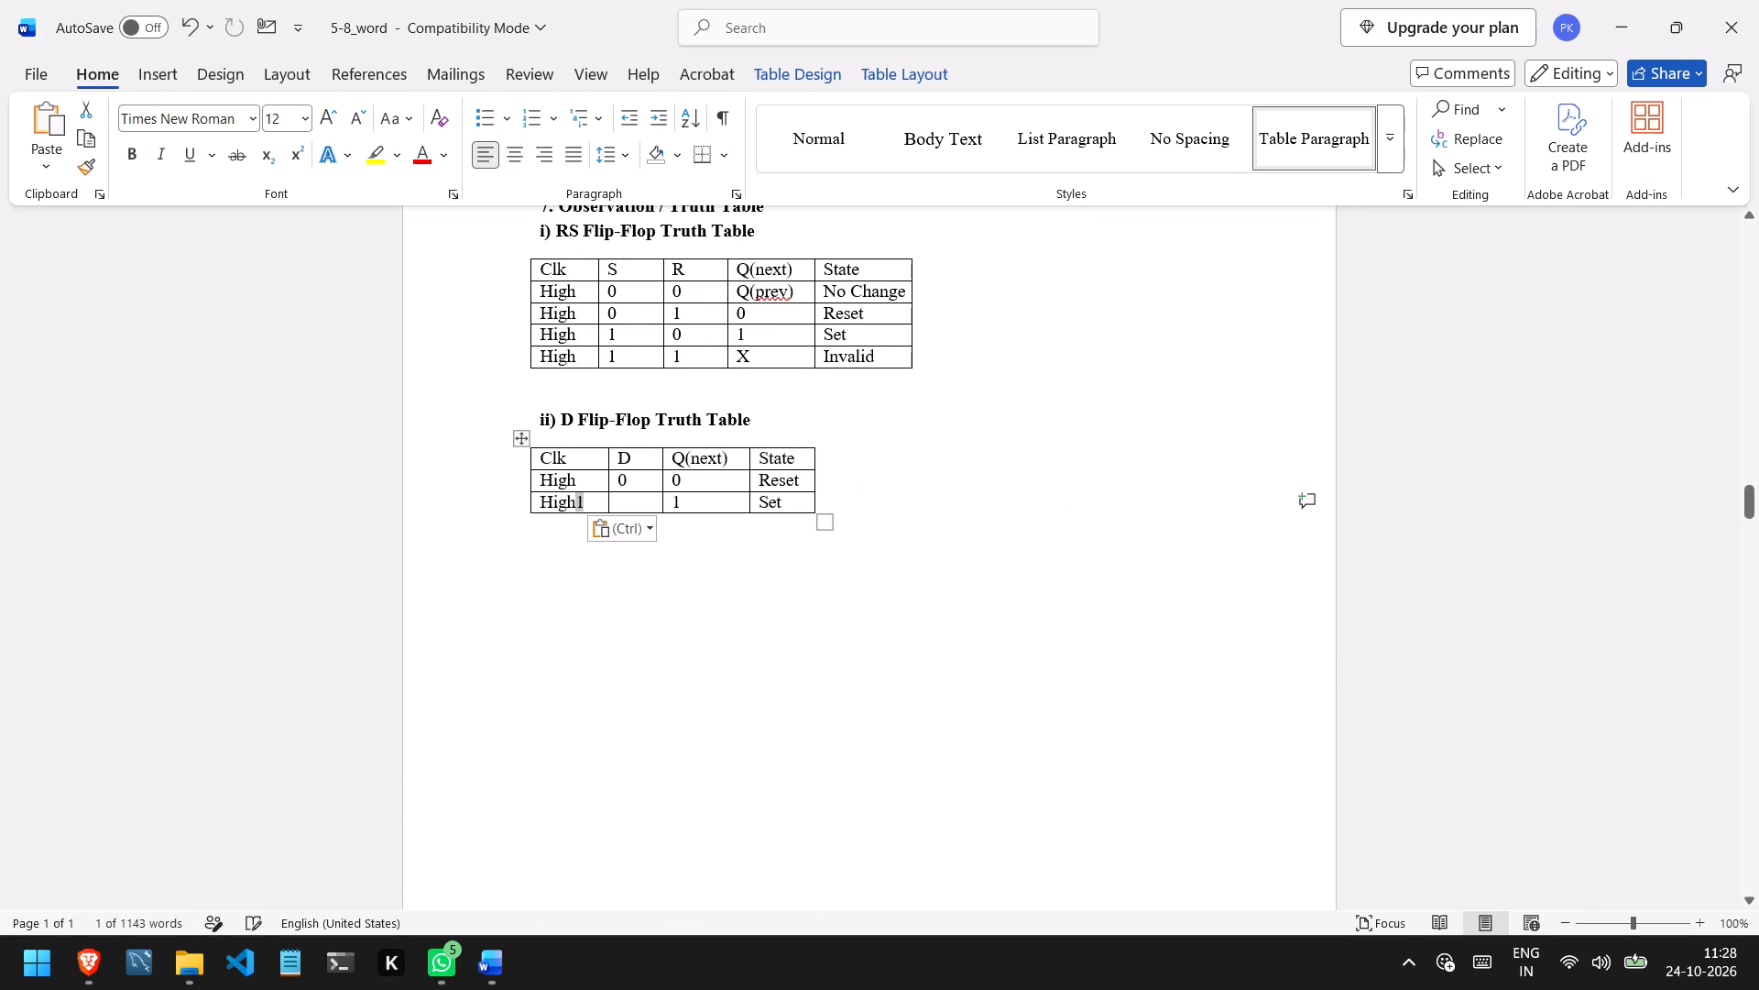
triple_click(596, 676)
Delete the page gap before "iii) T Flip-Flop Truth Table" so the heading directly follows the D Flip-Flop table.
scroll(596, 676, "down", 2)
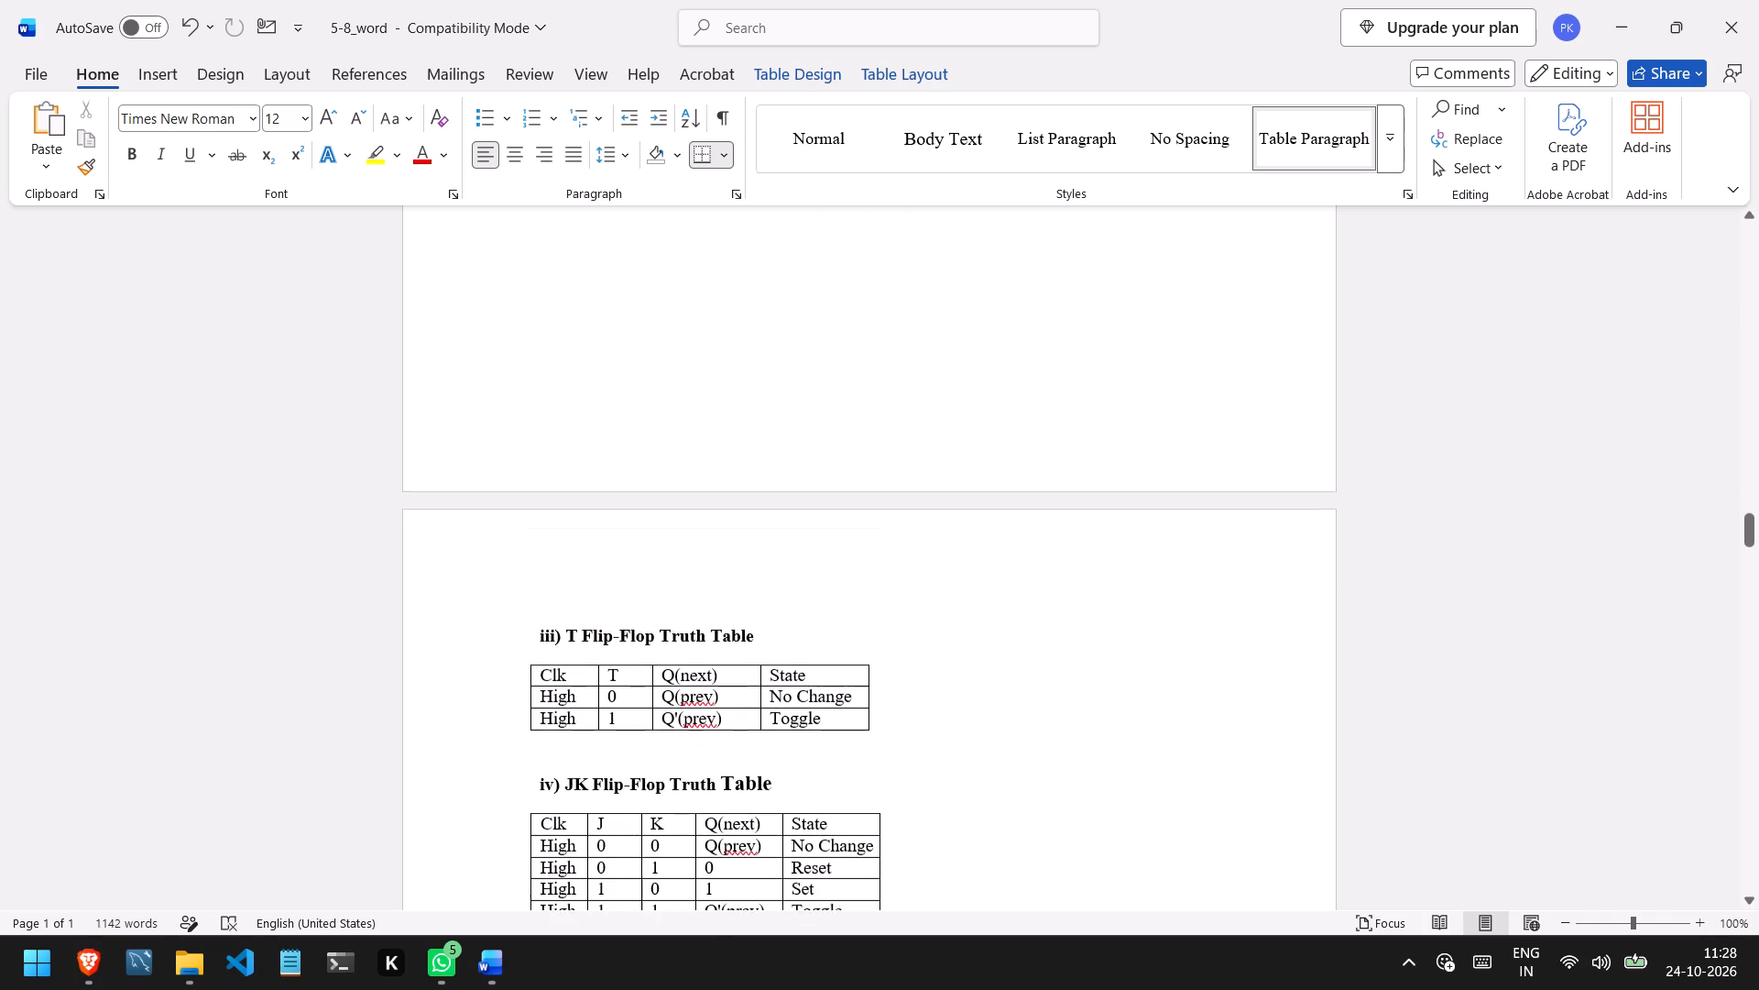
scroll(596, 676, "down", 1)
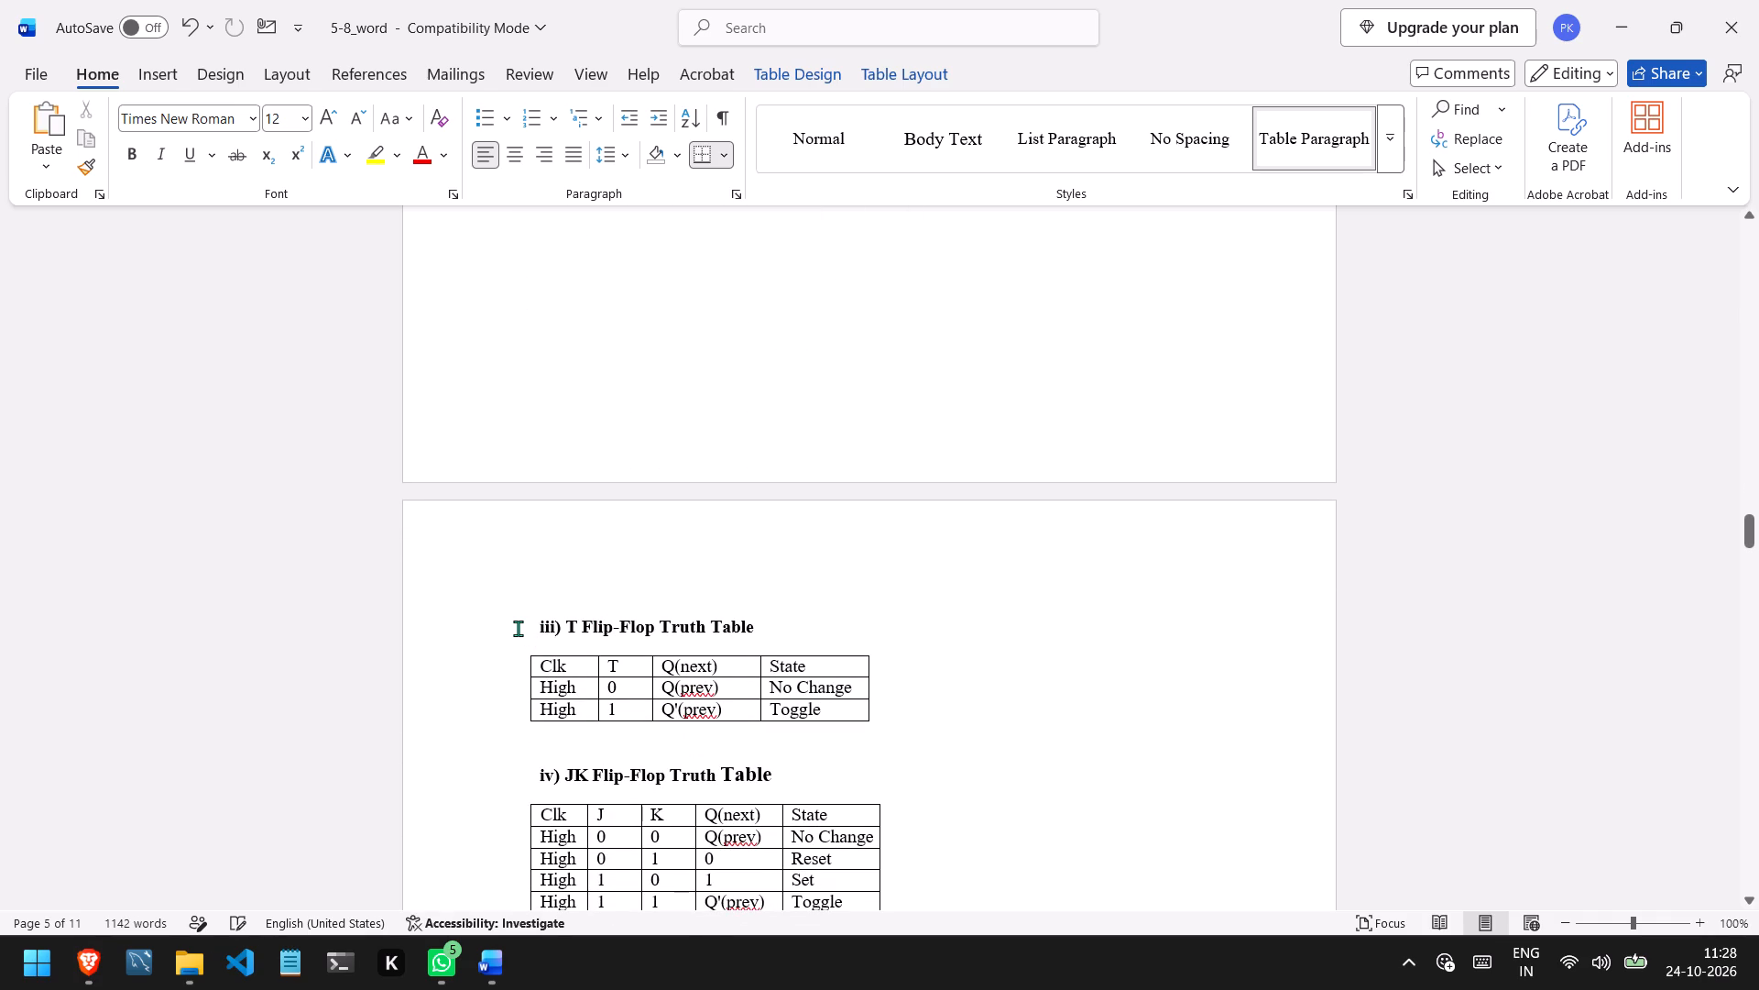
double_click(518, 628)
left_click(518, 628)
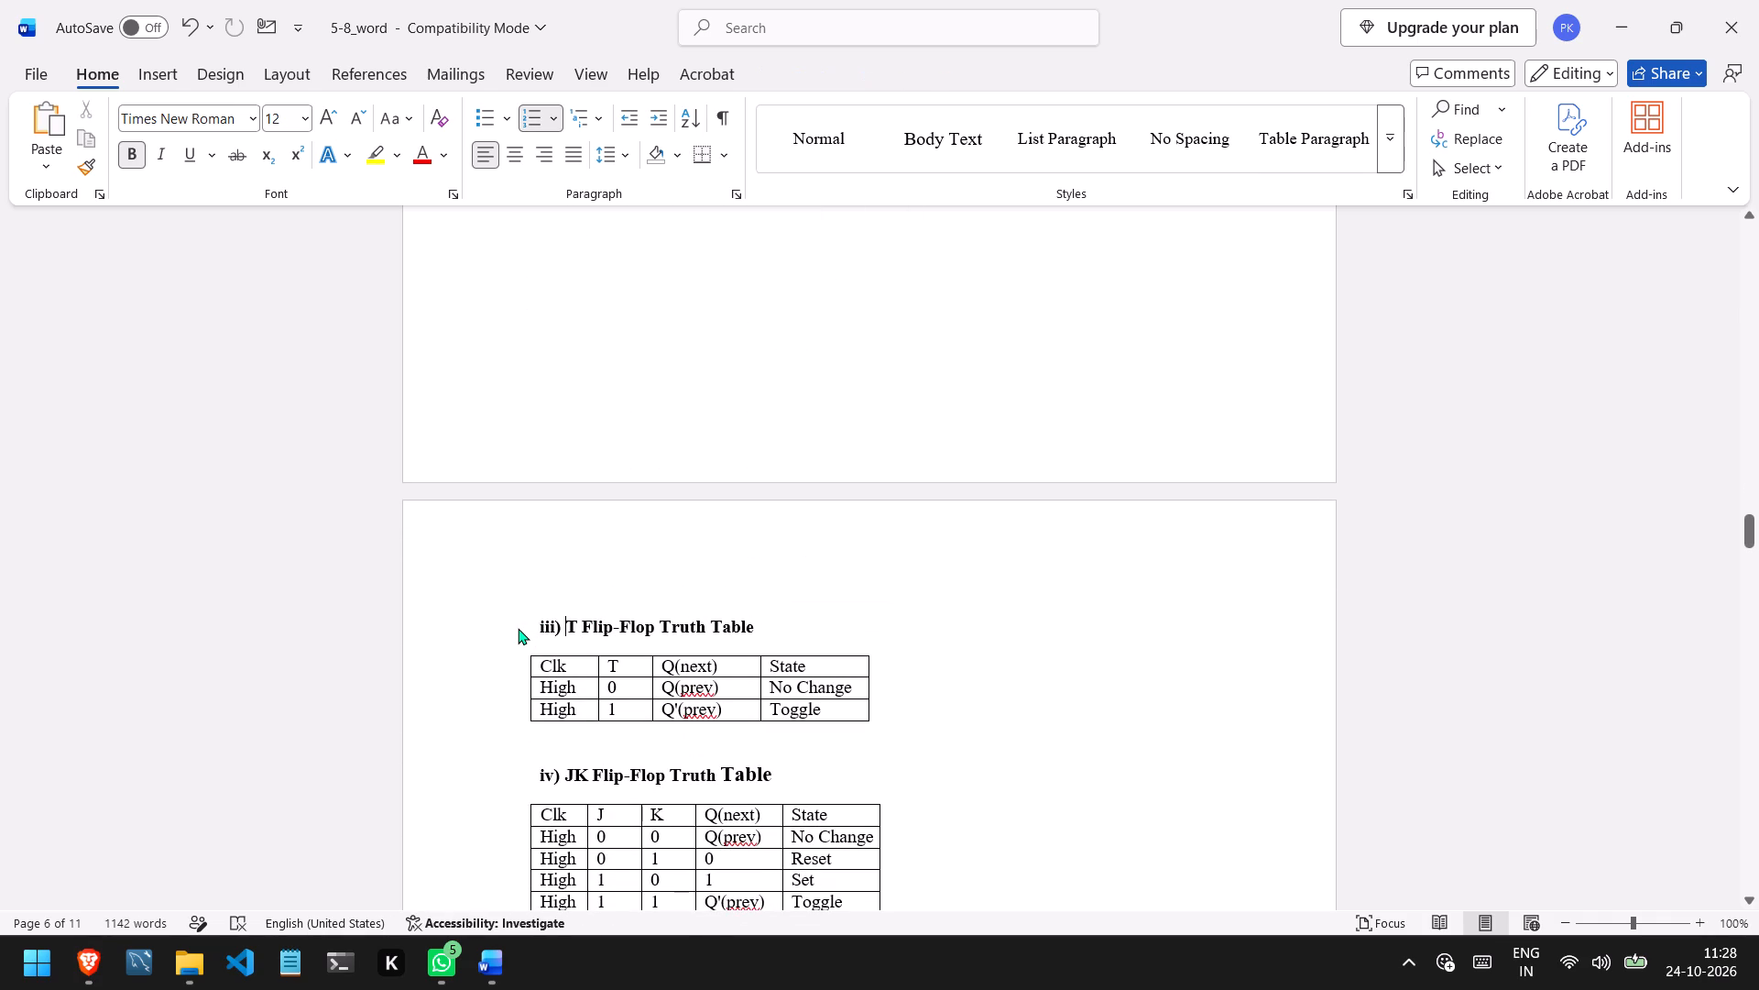
key("ctrl+BackSpace")
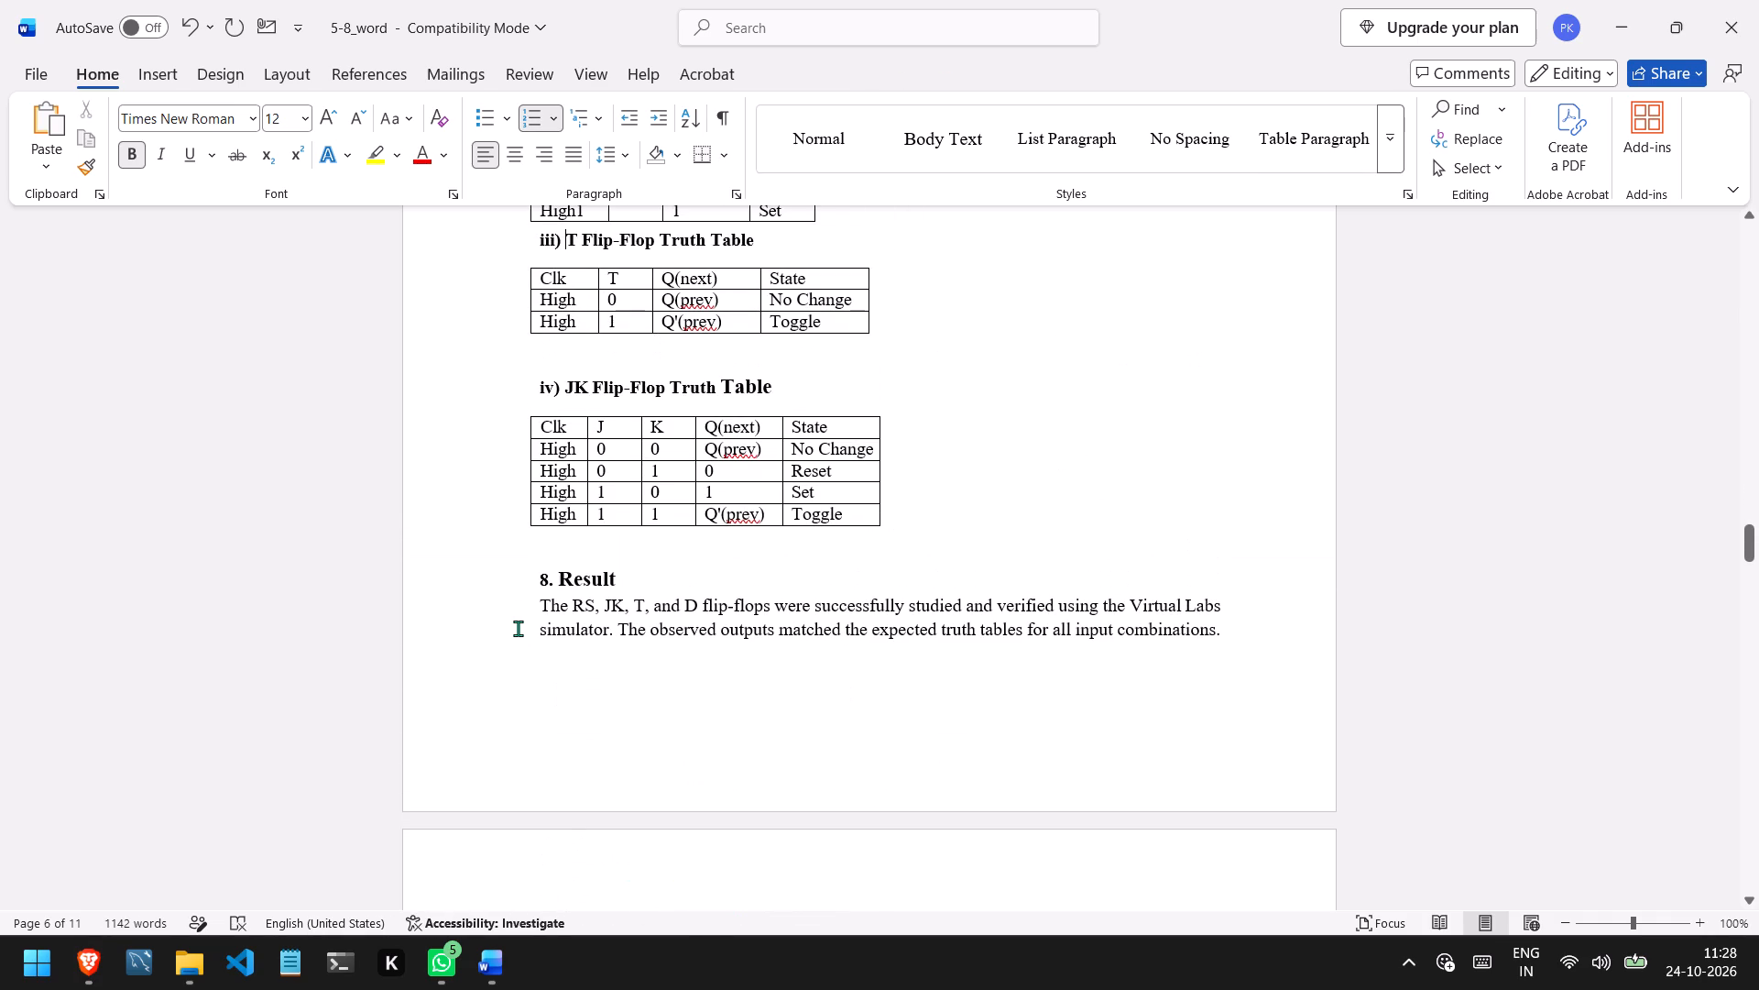
Examine the layout of the Experiment-7 pages and of the flip-flop truth tables before them.
scroll(518, 628, "down", 6)
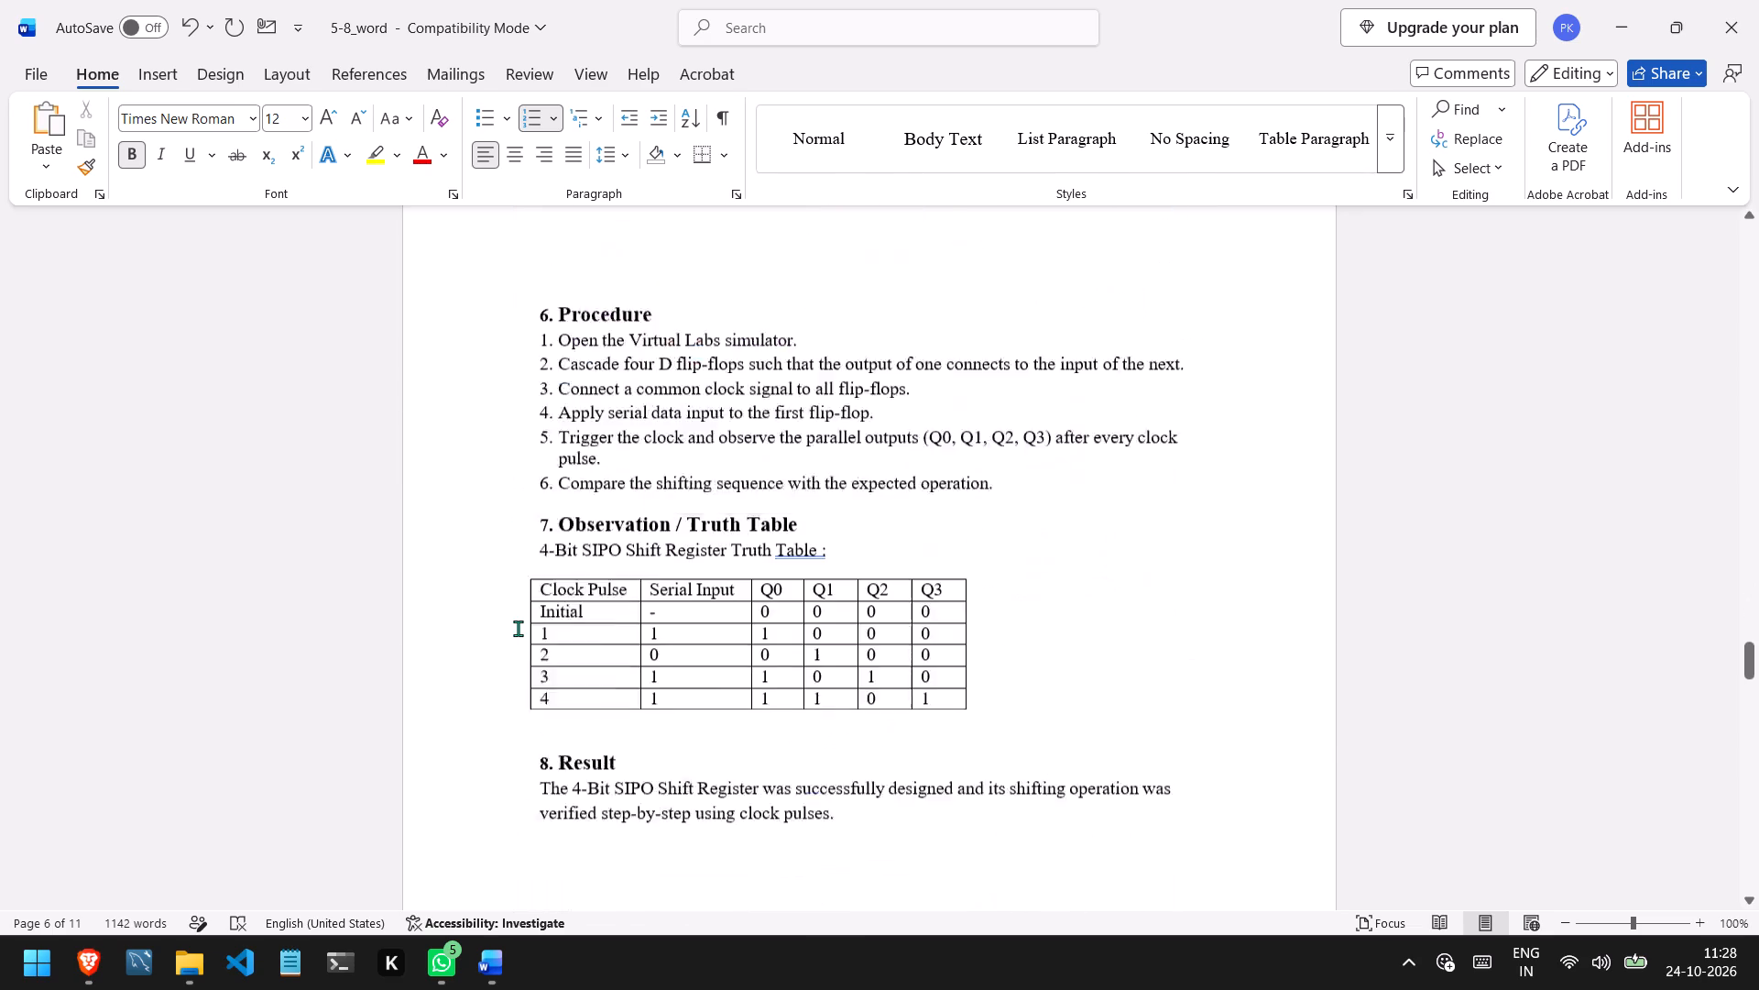
scroll(518, 628, "down", 1)
scroll(518, 628, "up", 6)
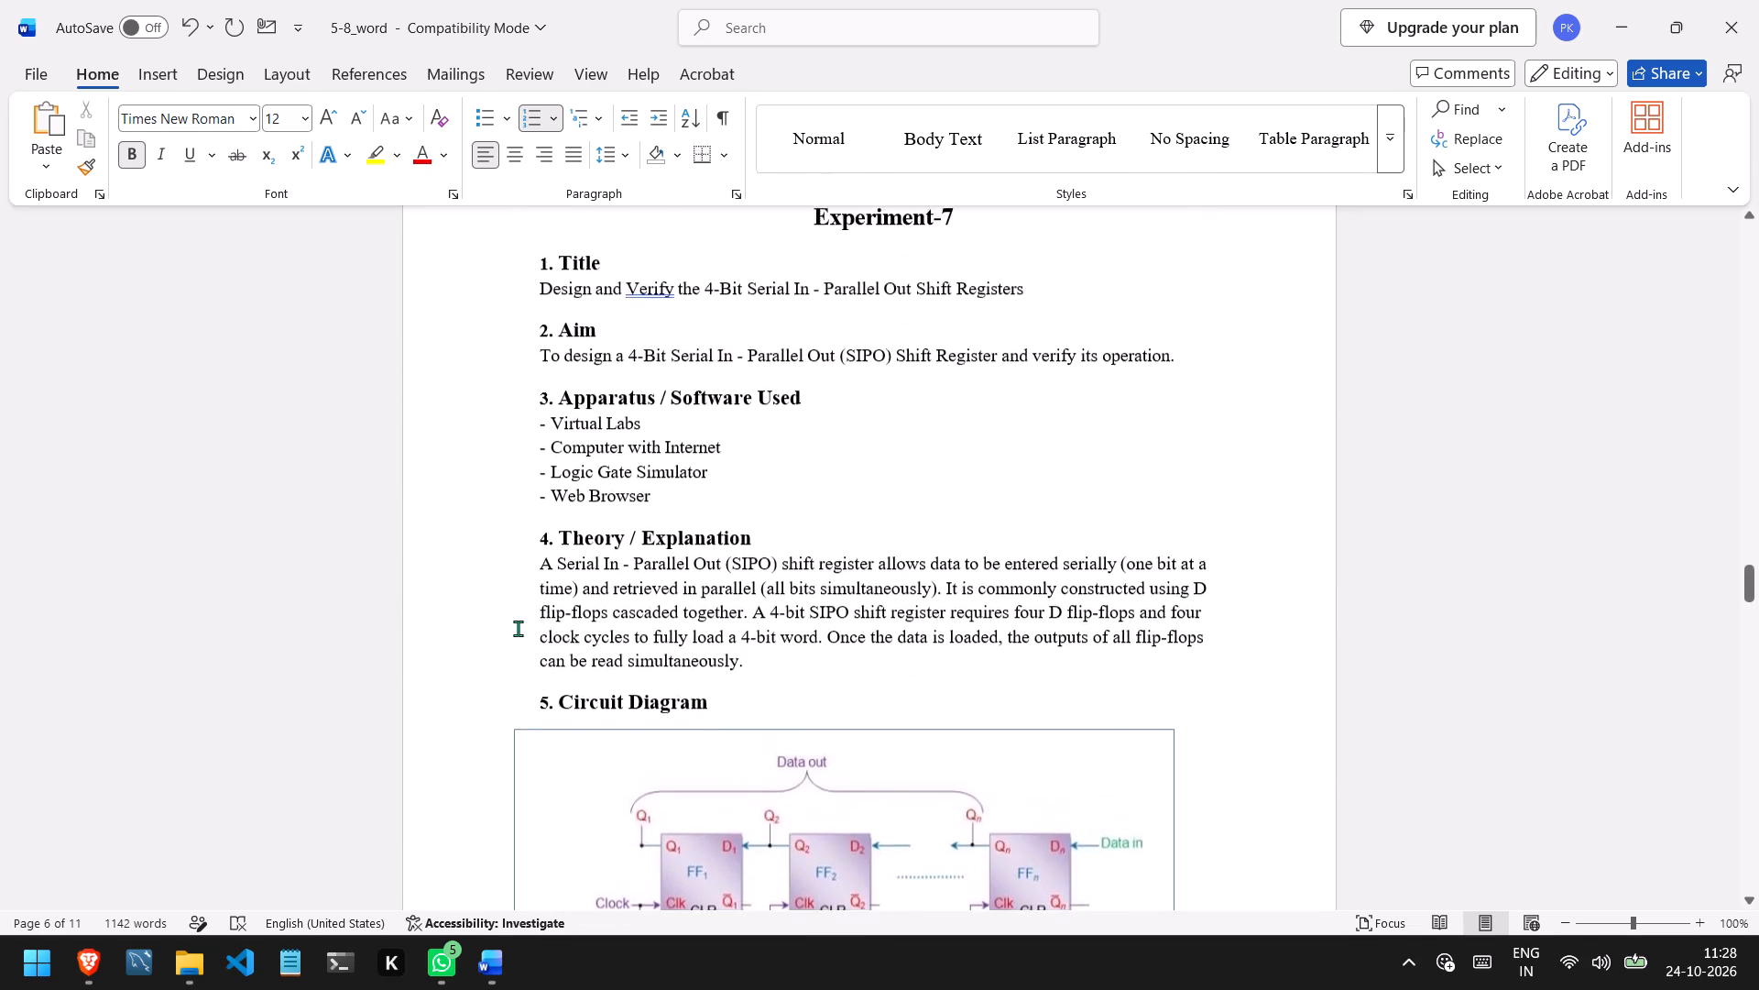
scroll(518, 628, "up", 5)
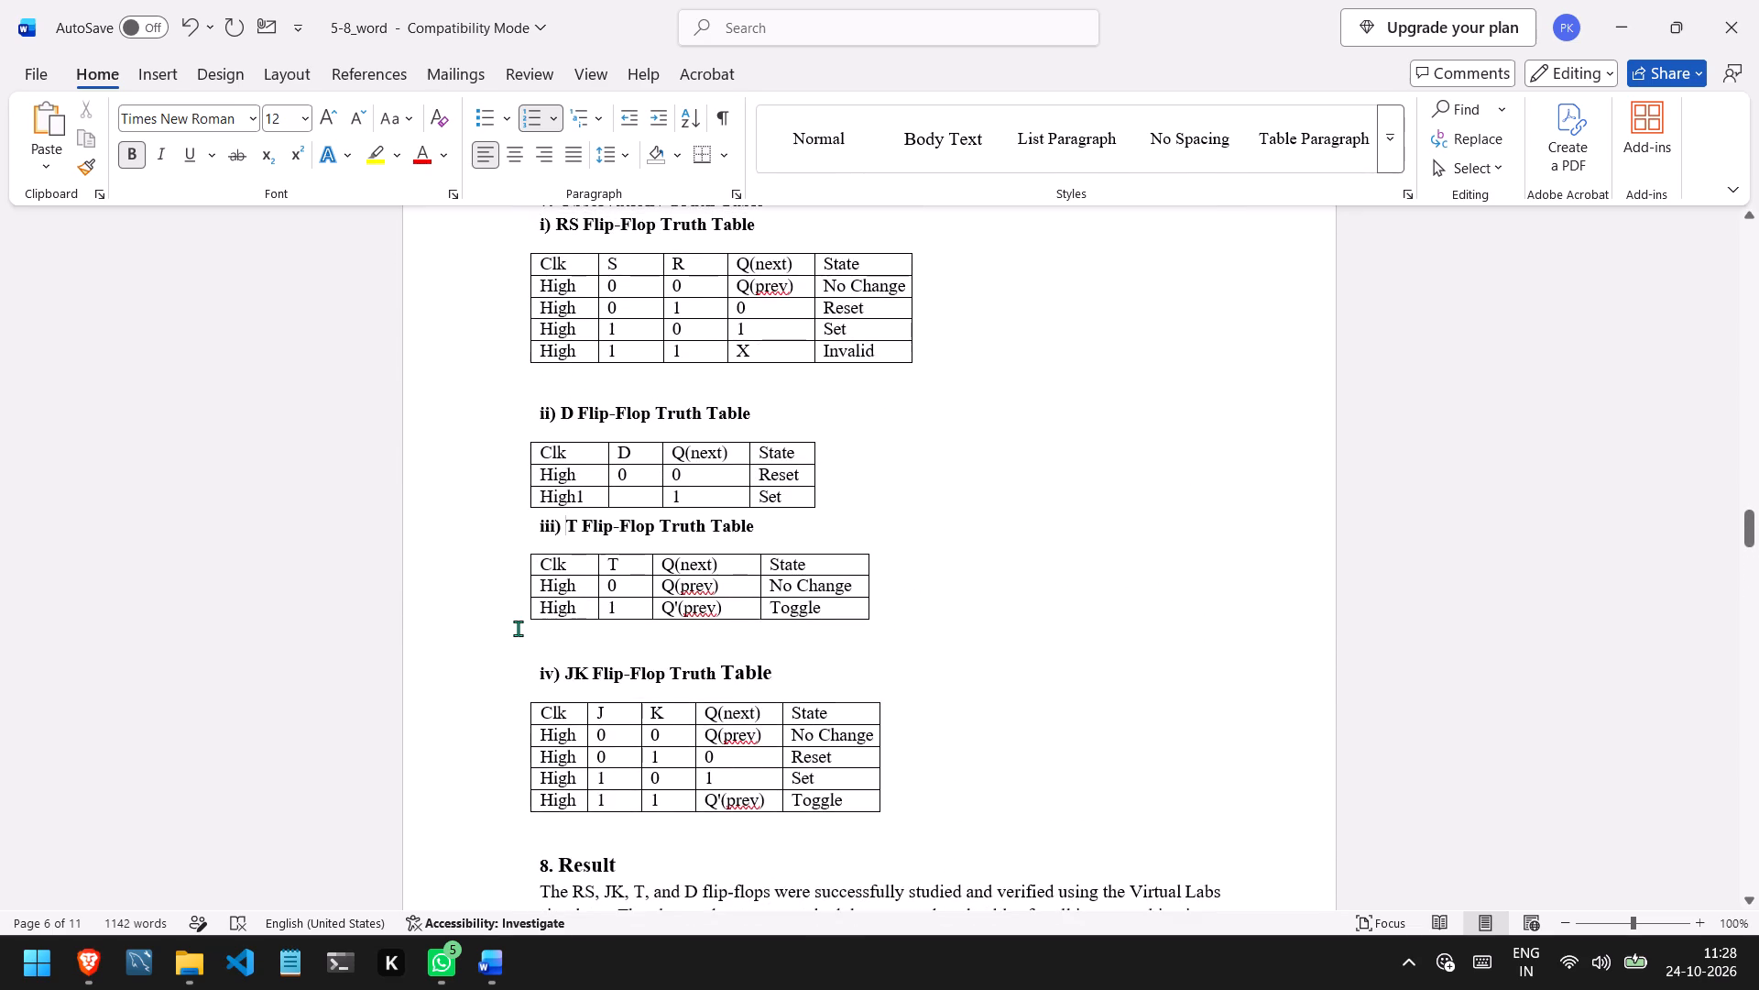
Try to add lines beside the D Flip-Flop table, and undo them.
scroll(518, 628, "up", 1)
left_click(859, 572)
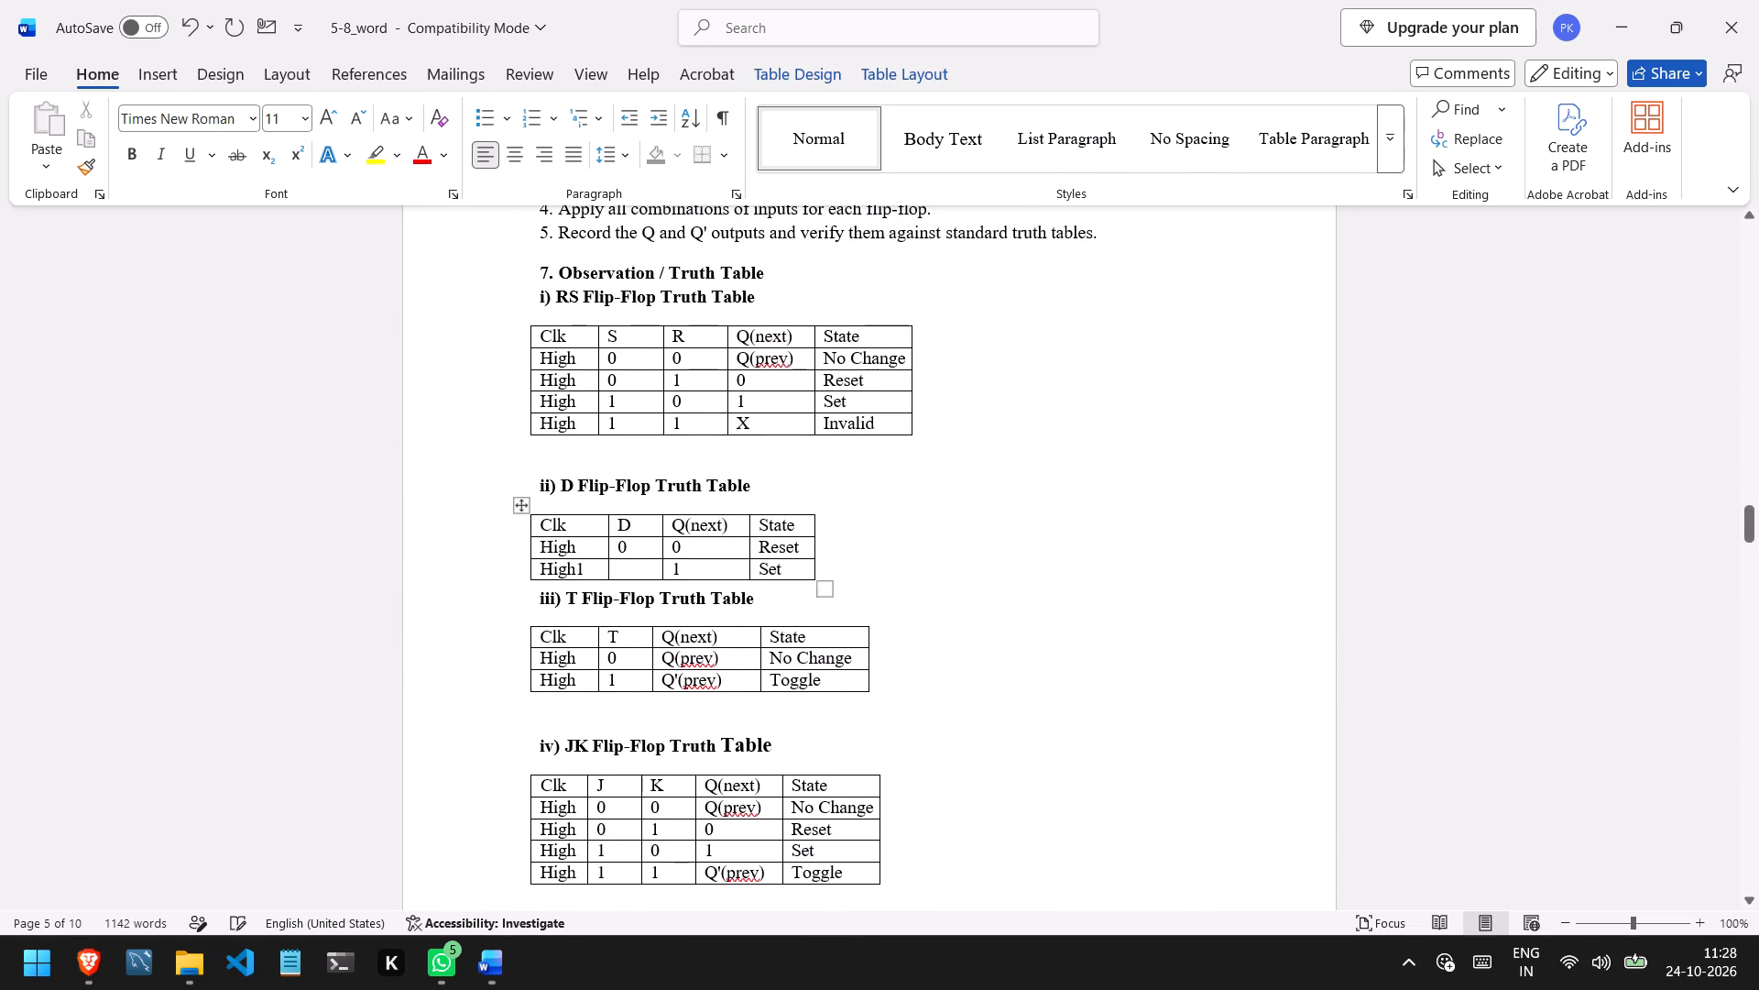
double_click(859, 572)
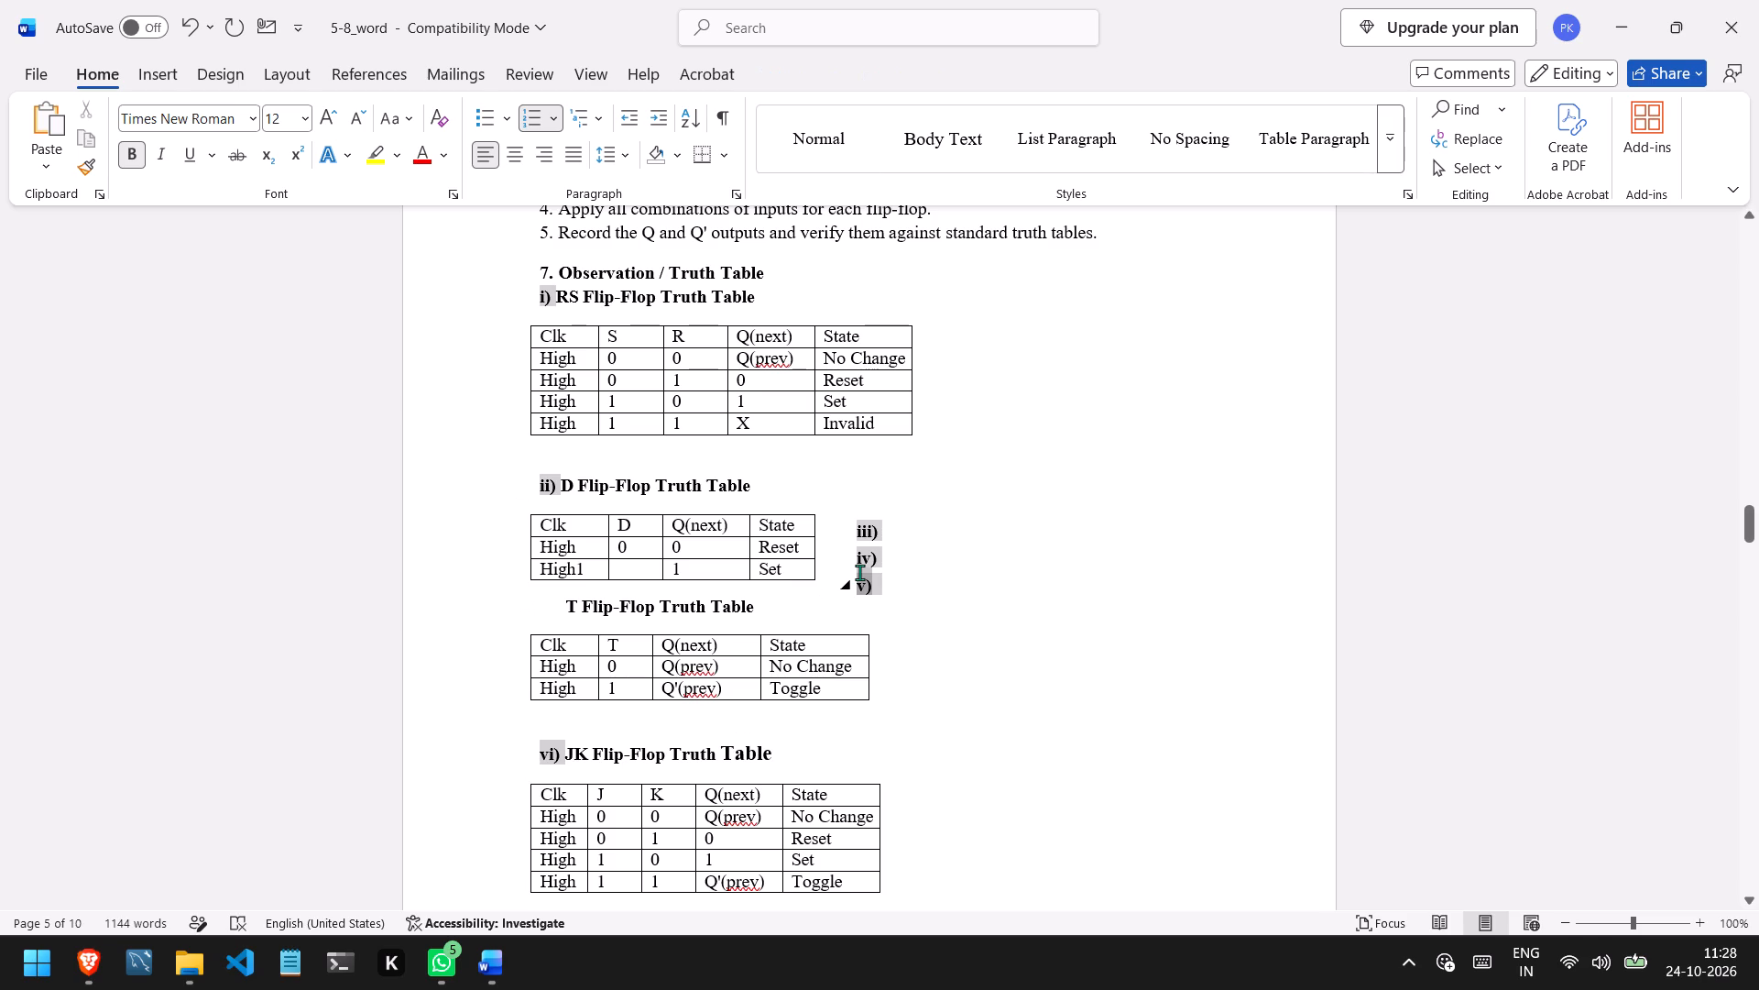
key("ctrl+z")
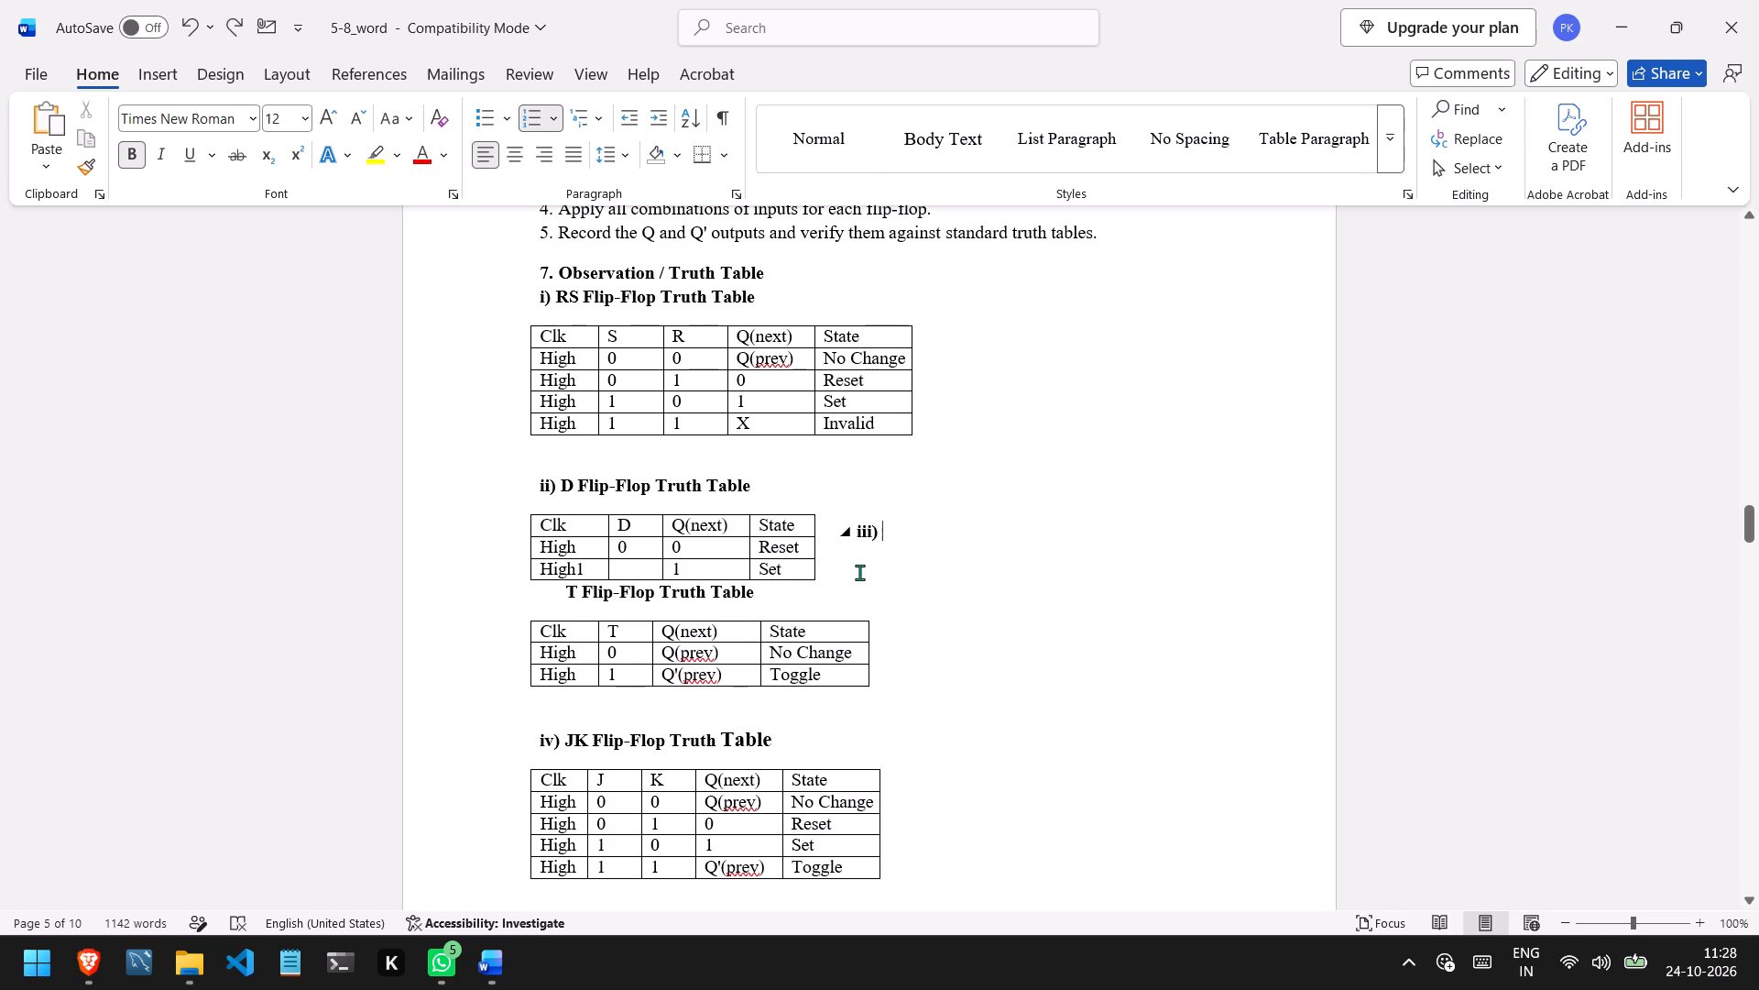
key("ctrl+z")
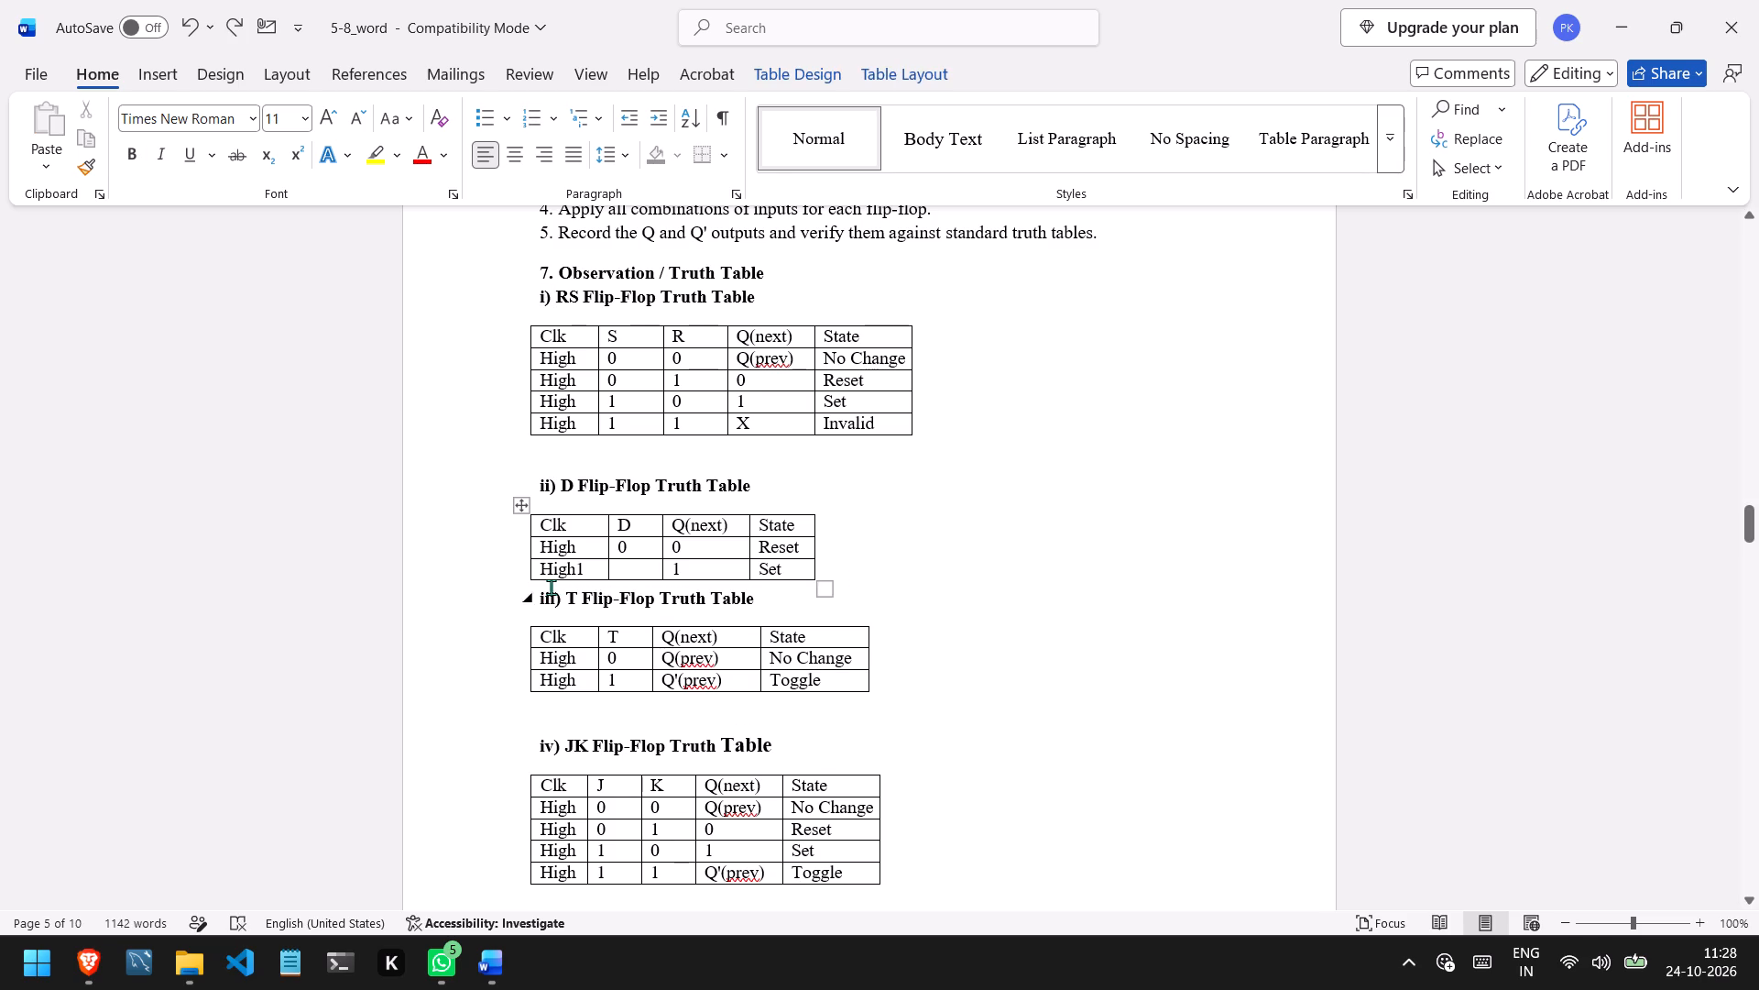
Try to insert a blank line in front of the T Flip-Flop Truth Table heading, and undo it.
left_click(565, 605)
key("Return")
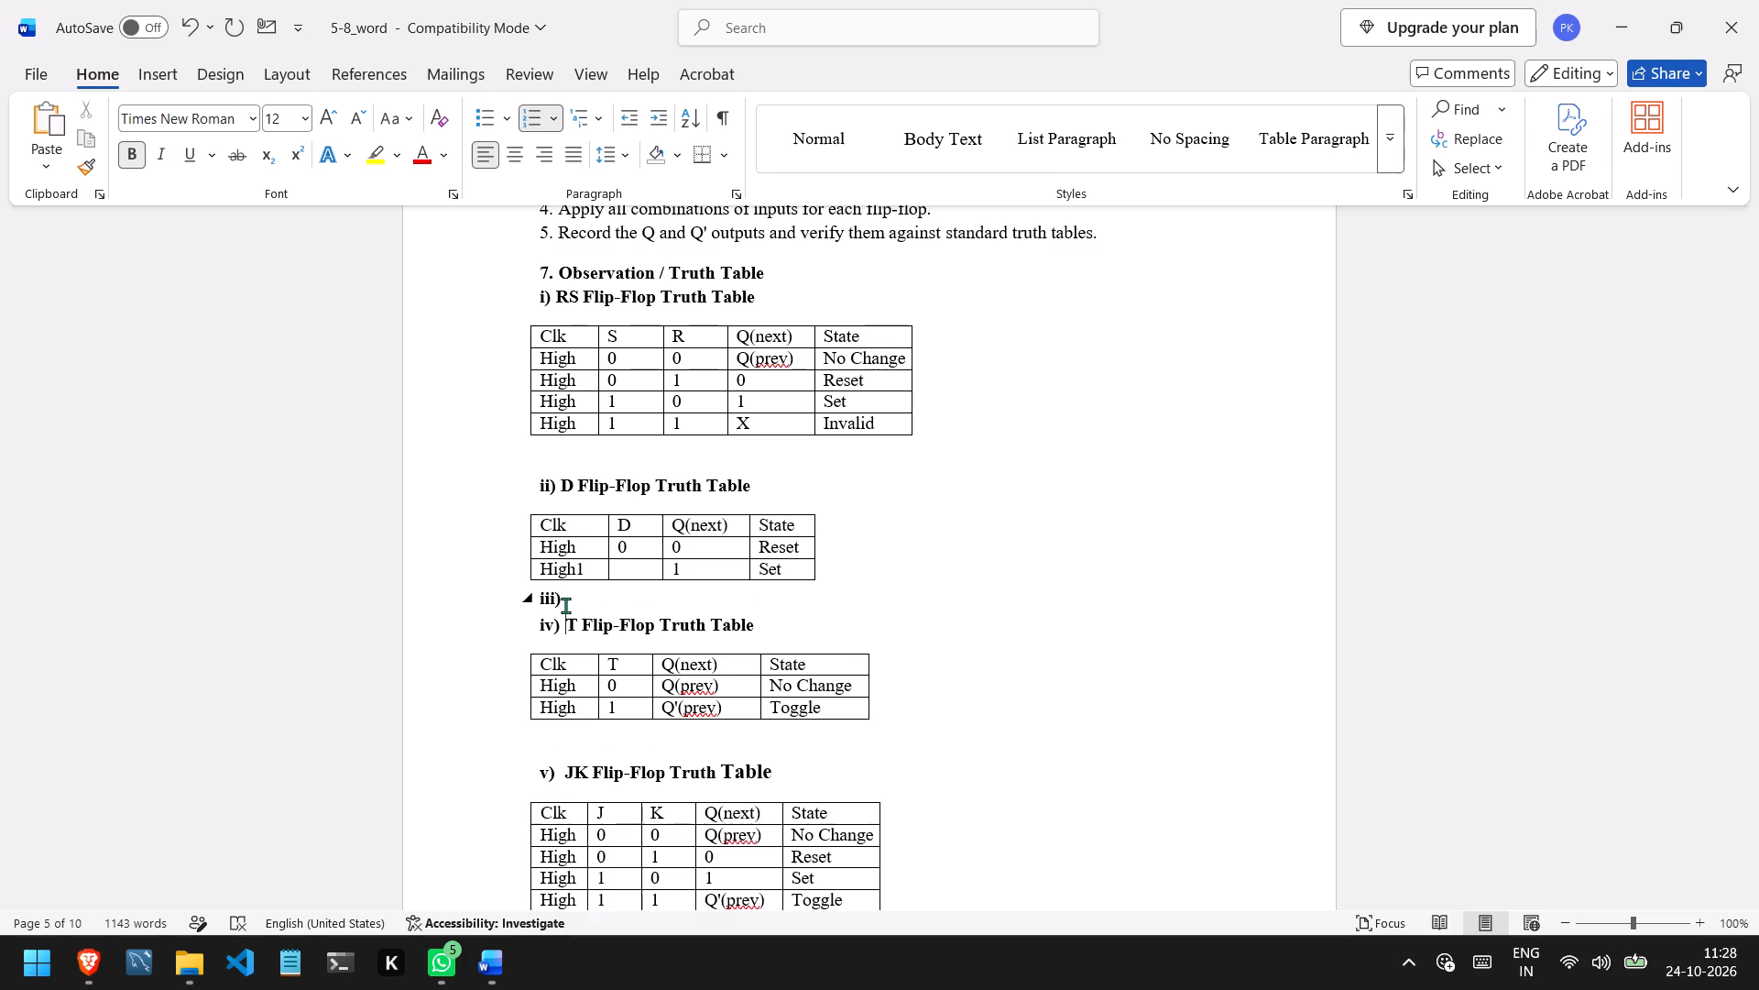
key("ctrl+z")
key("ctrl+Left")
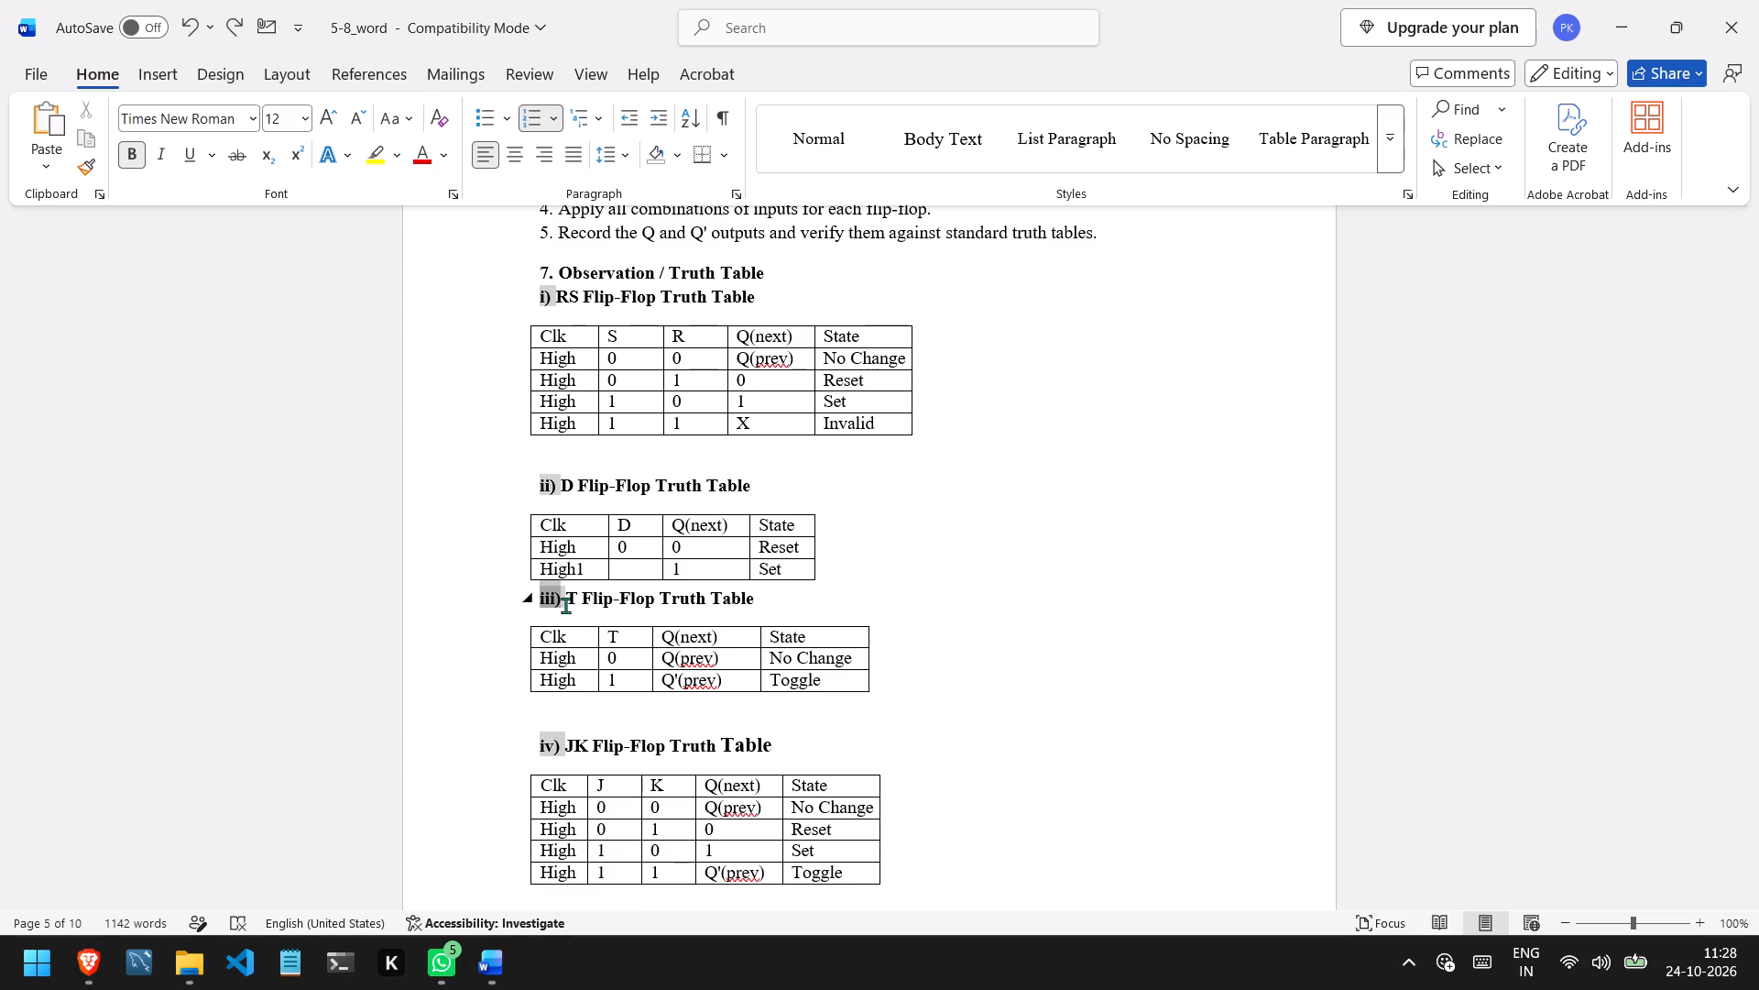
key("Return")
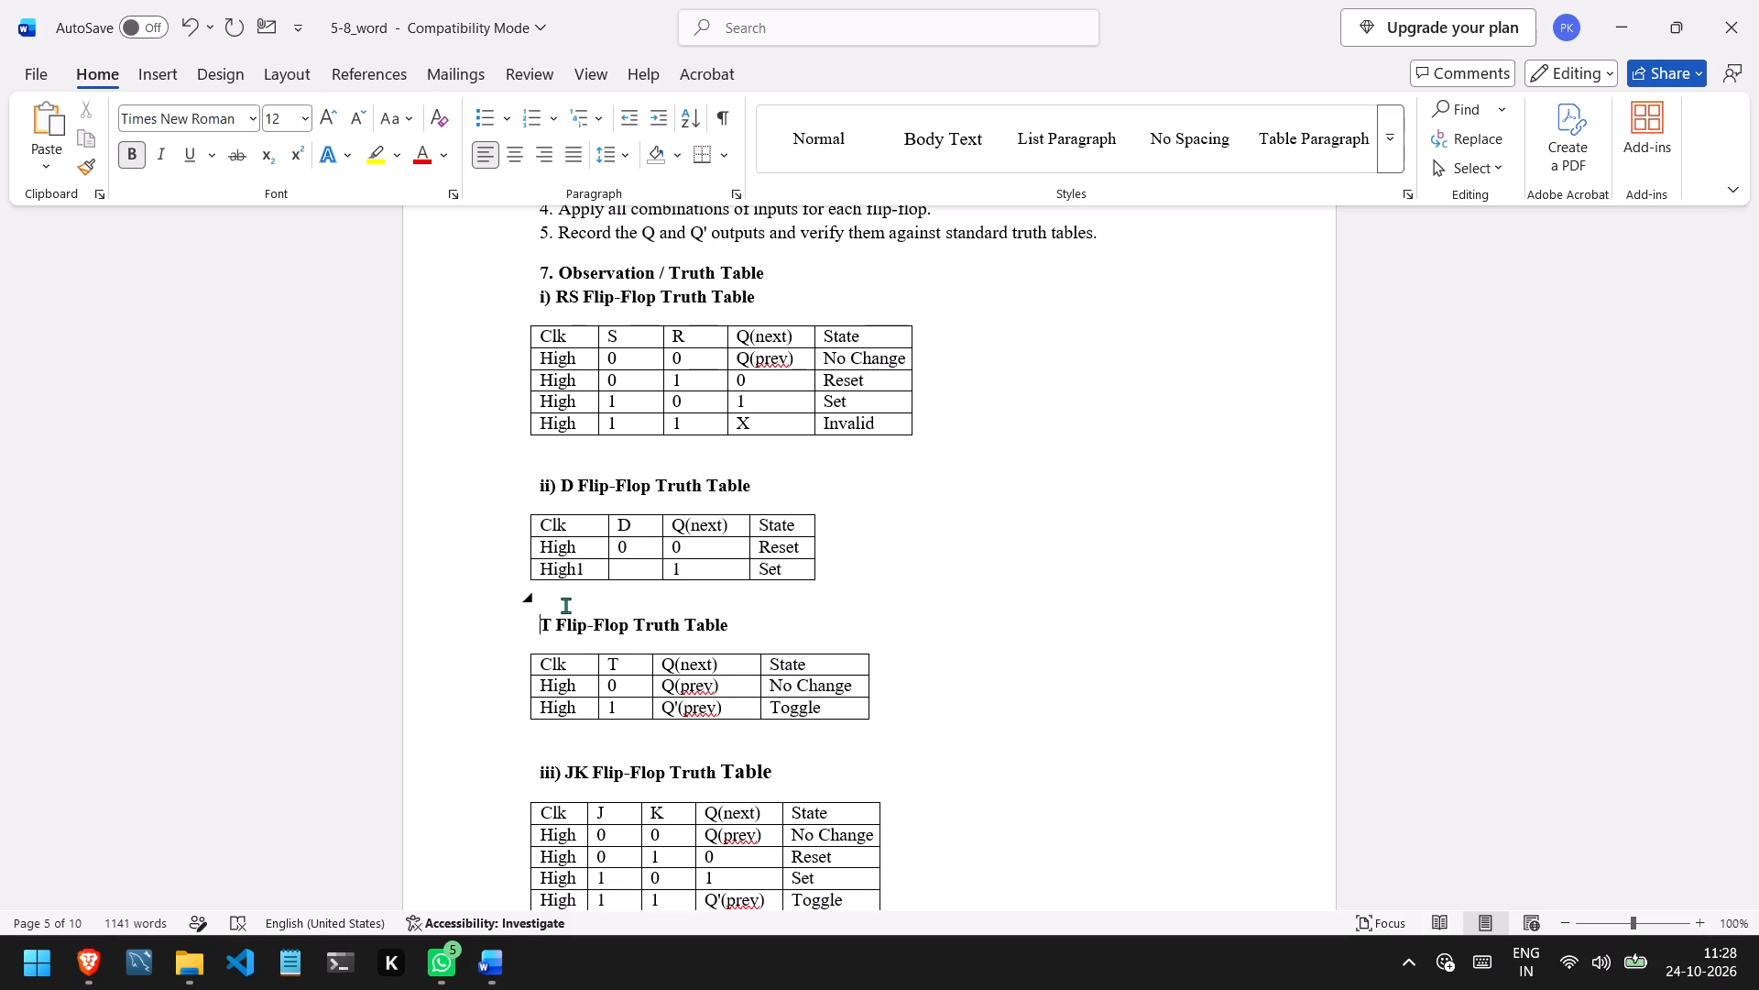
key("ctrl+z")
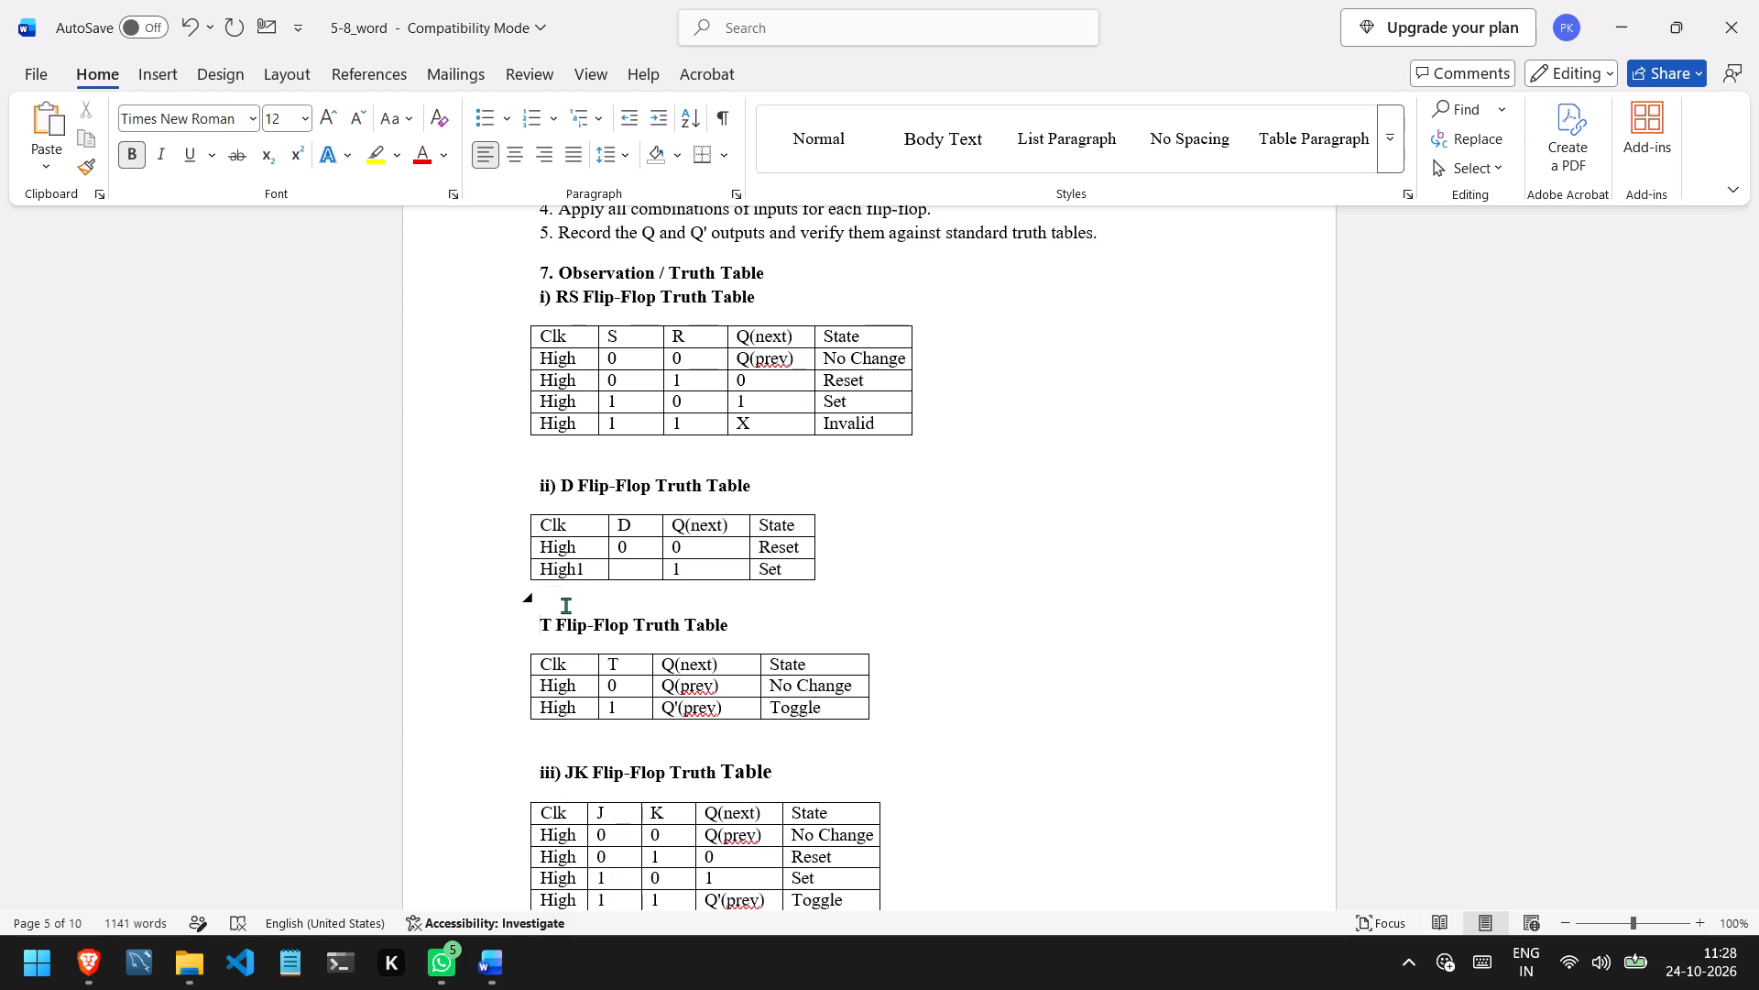
Insert an unnumbered blank line between the D Flip-Flop table and the "iii) T Flip-Flop Truth Table" heading.
left_click(565, 605)
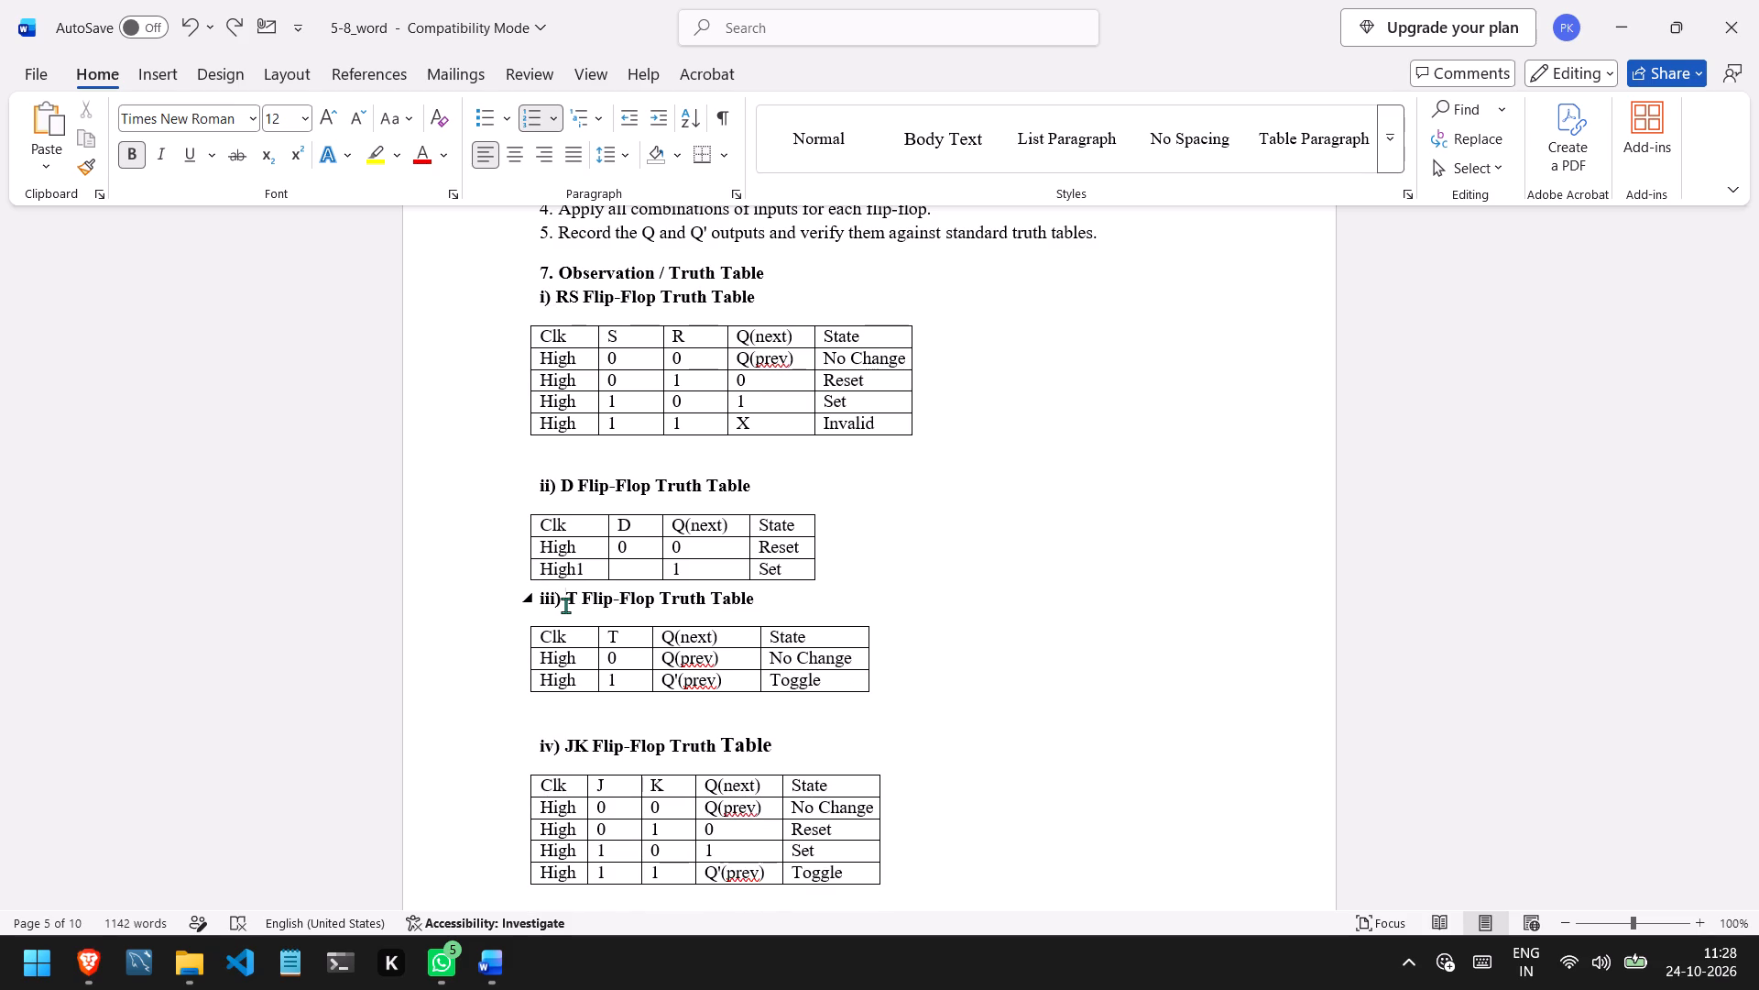
key("Return")
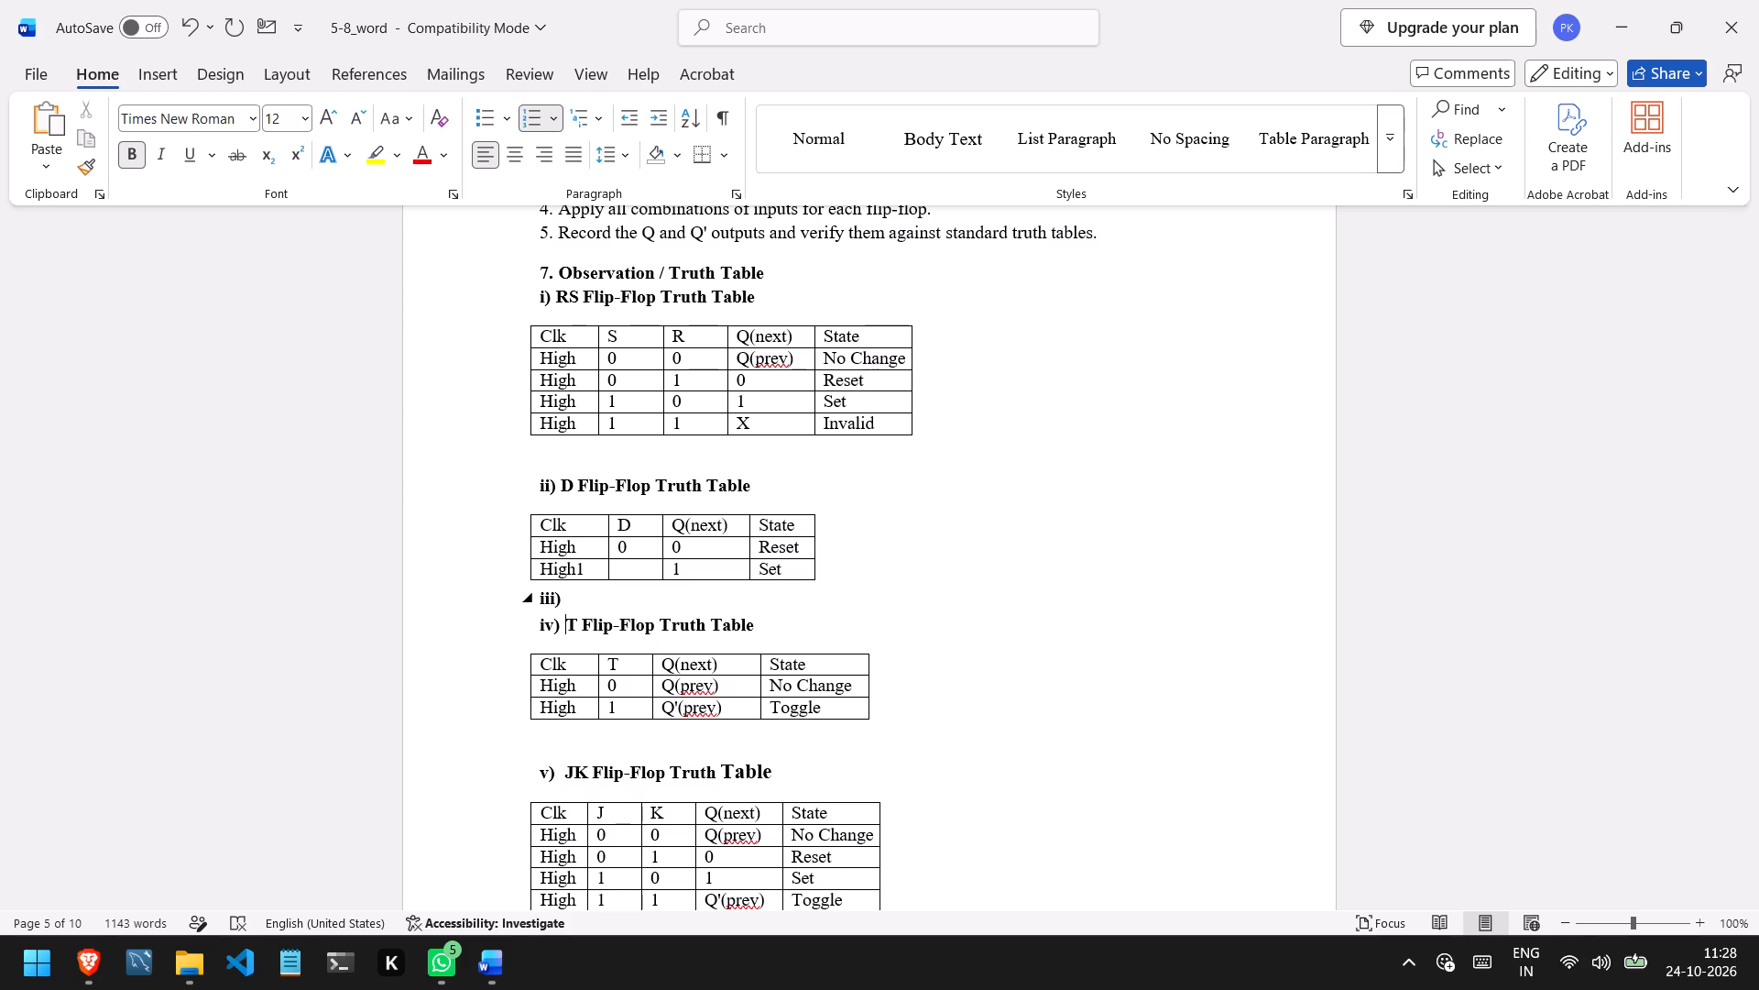
key("Return")
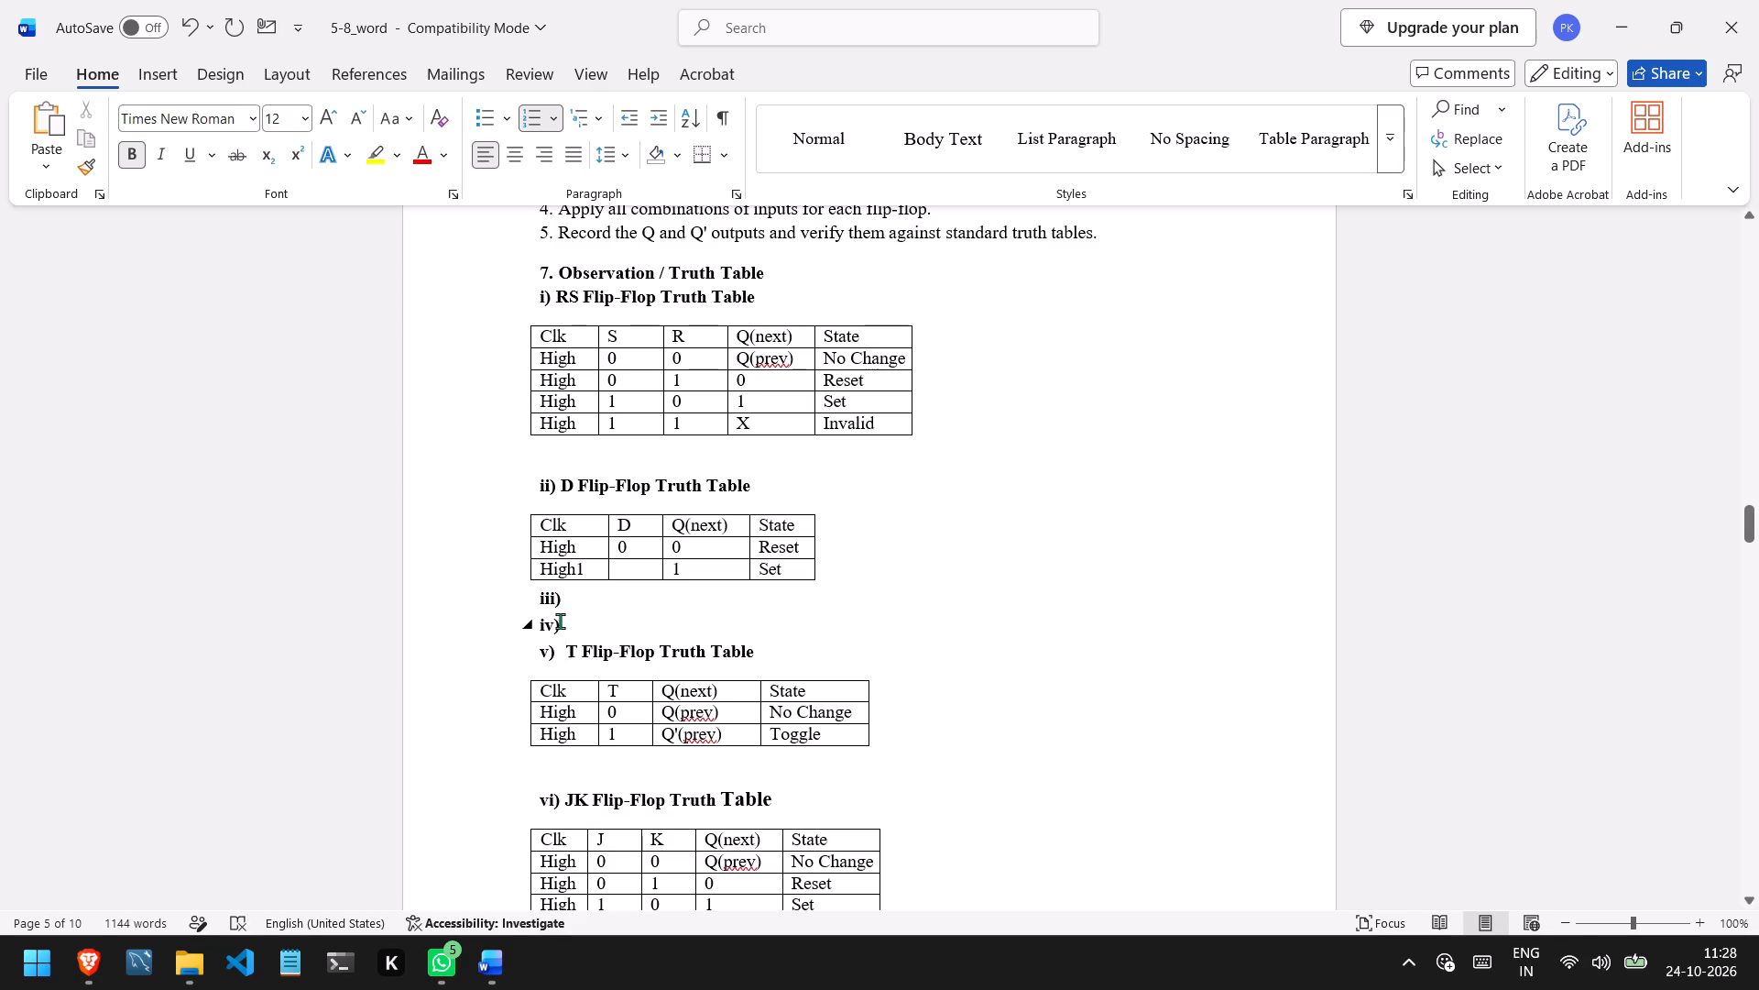
left_click(560, 621)
key("ctrl+BackSpace")
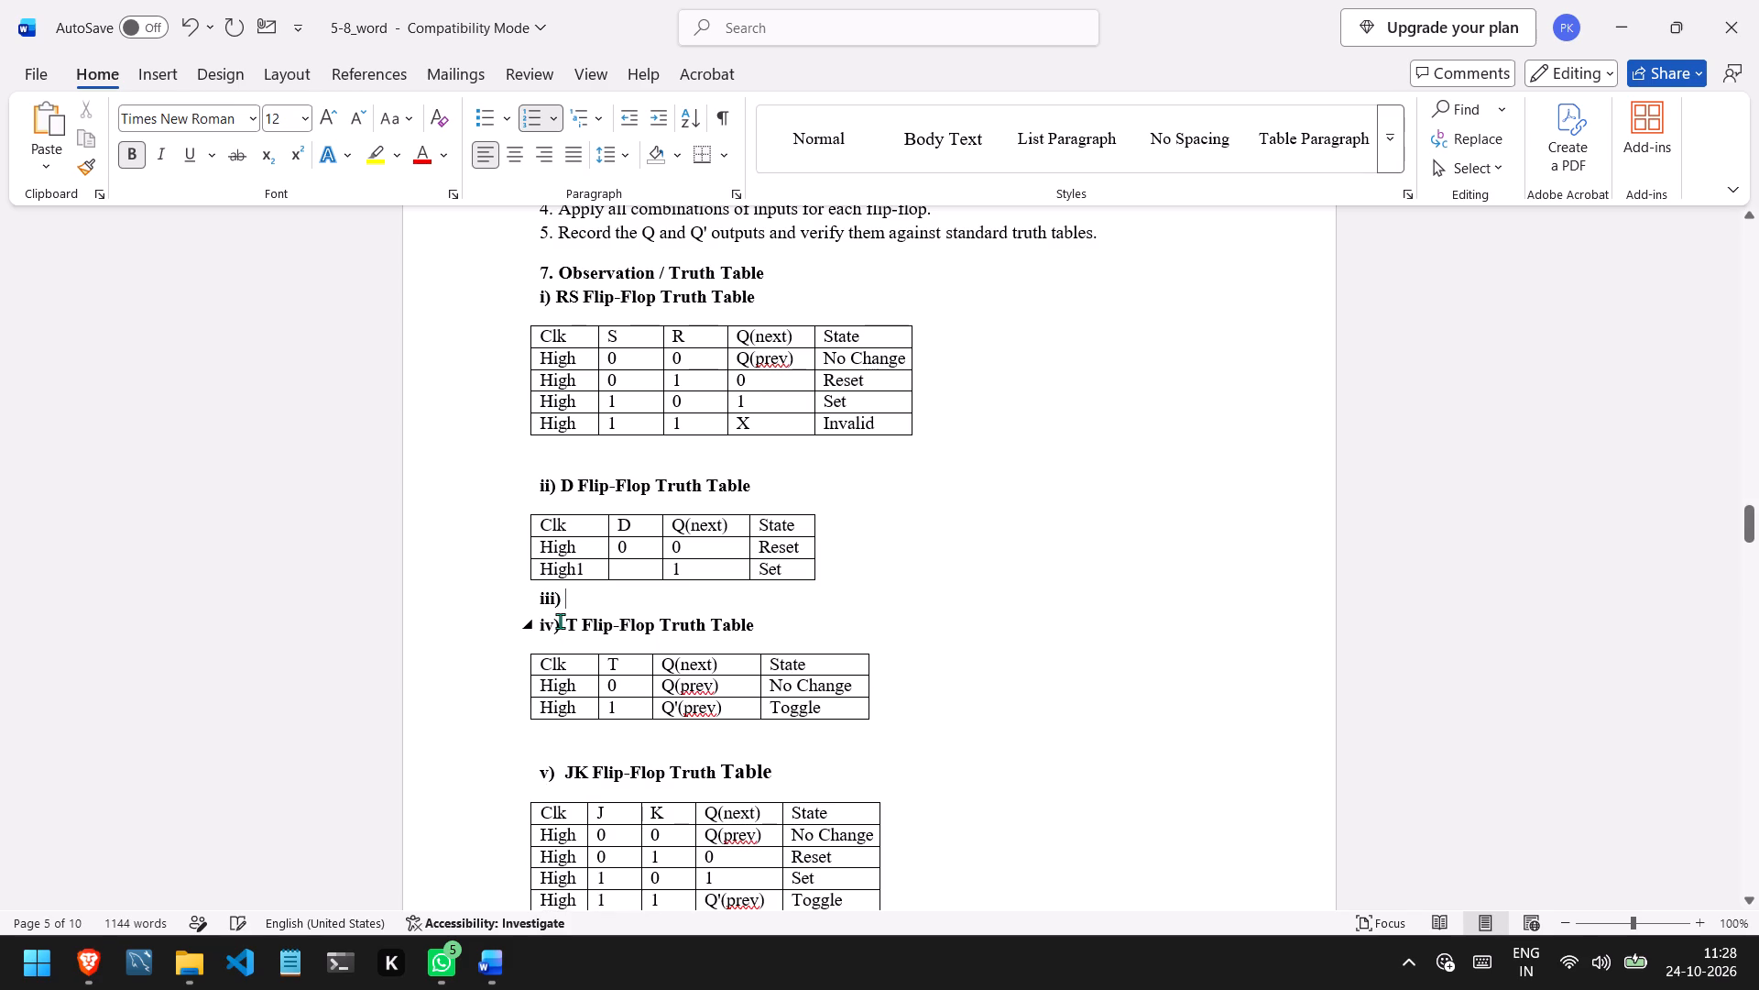
key("ctrl+BackSpace")
key("ctrl+BackSpace")
key("ctrl+BackSpace")
key("BackSpace")
key("BackSpace")
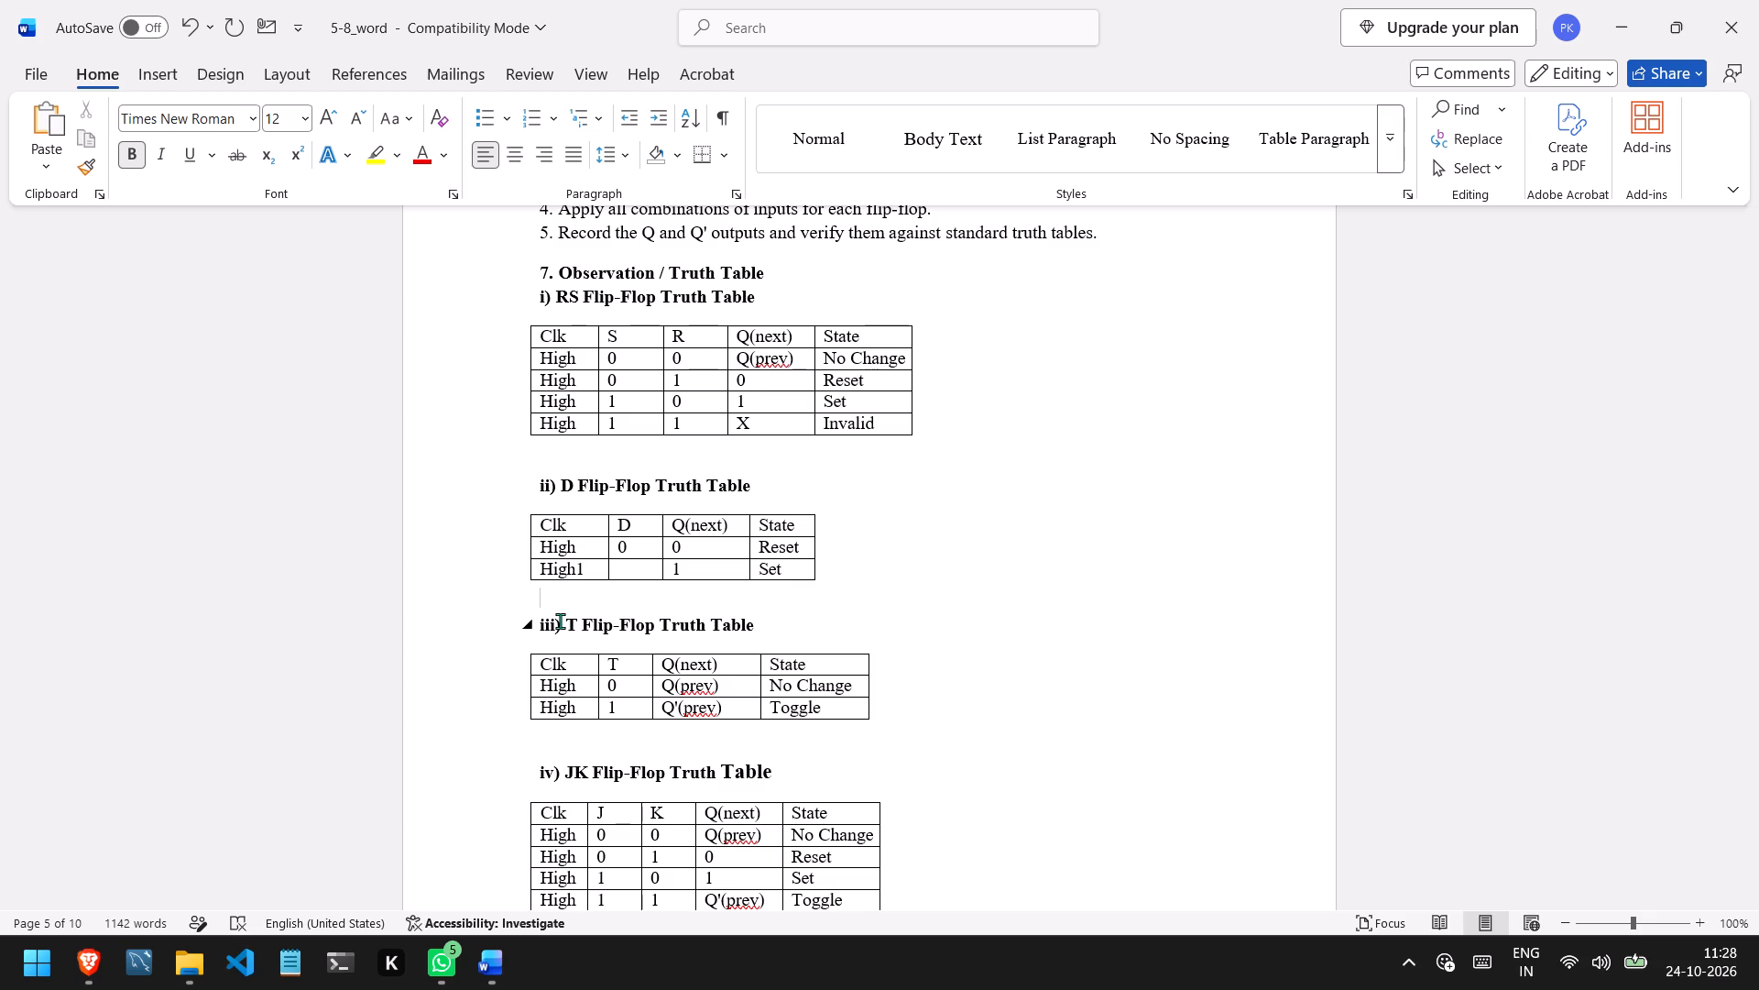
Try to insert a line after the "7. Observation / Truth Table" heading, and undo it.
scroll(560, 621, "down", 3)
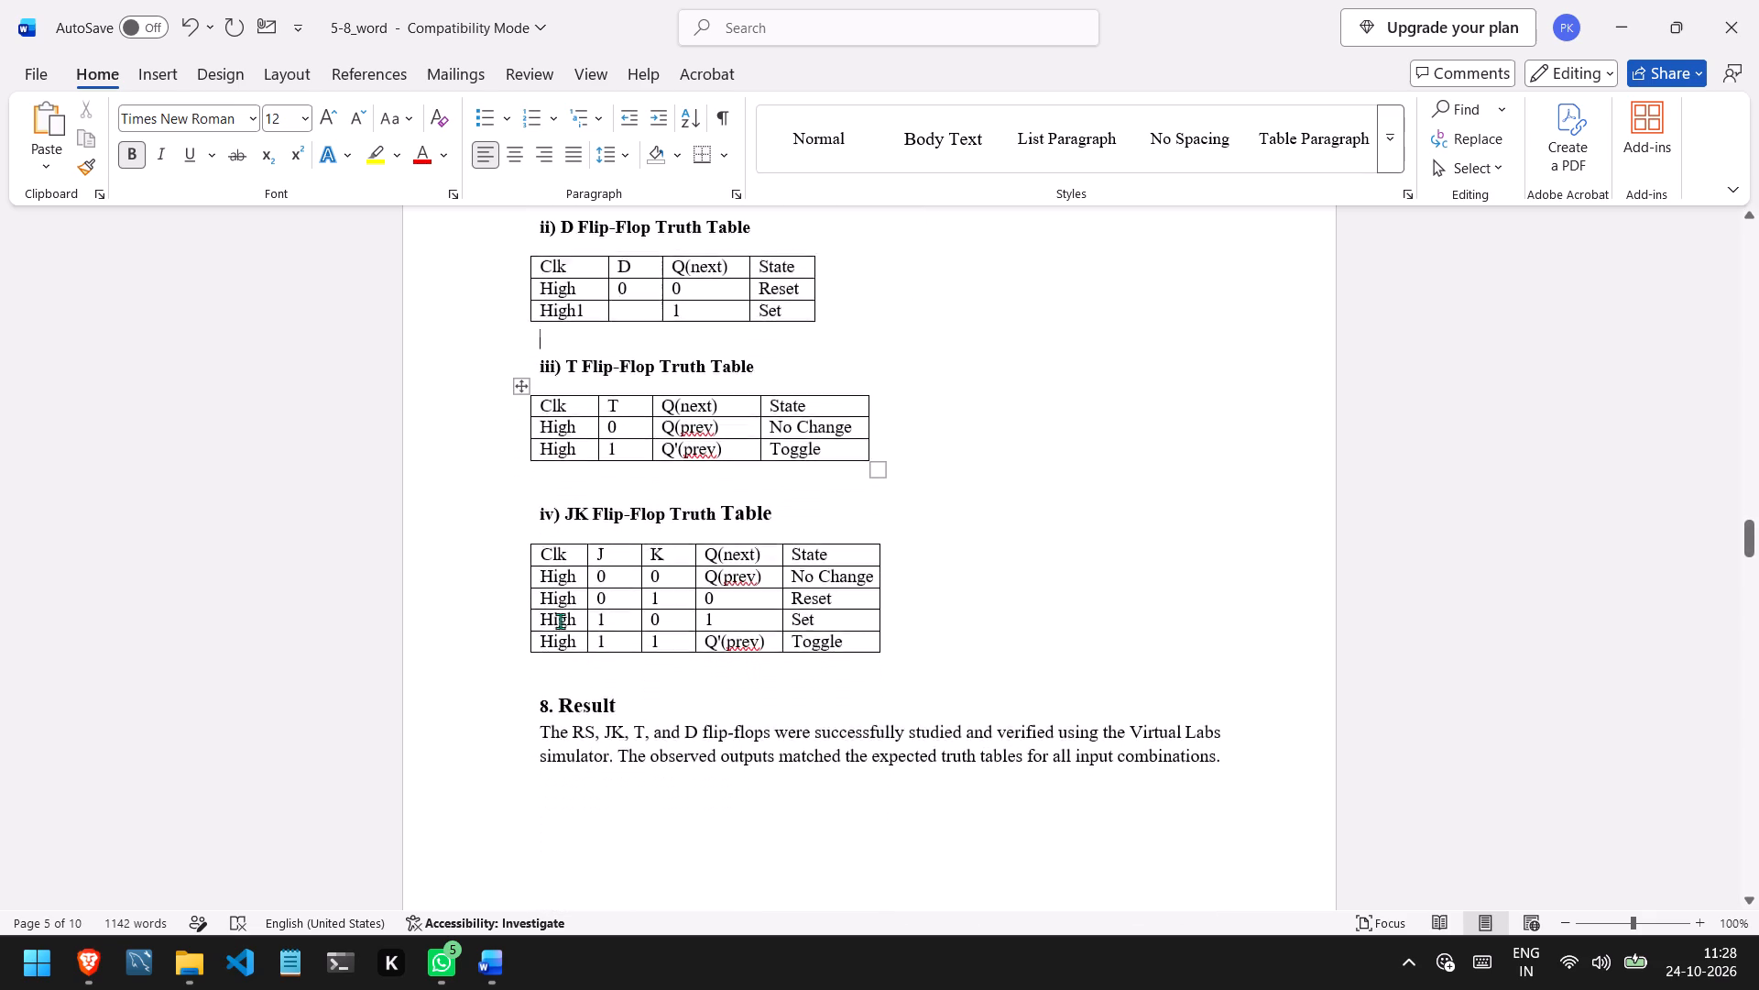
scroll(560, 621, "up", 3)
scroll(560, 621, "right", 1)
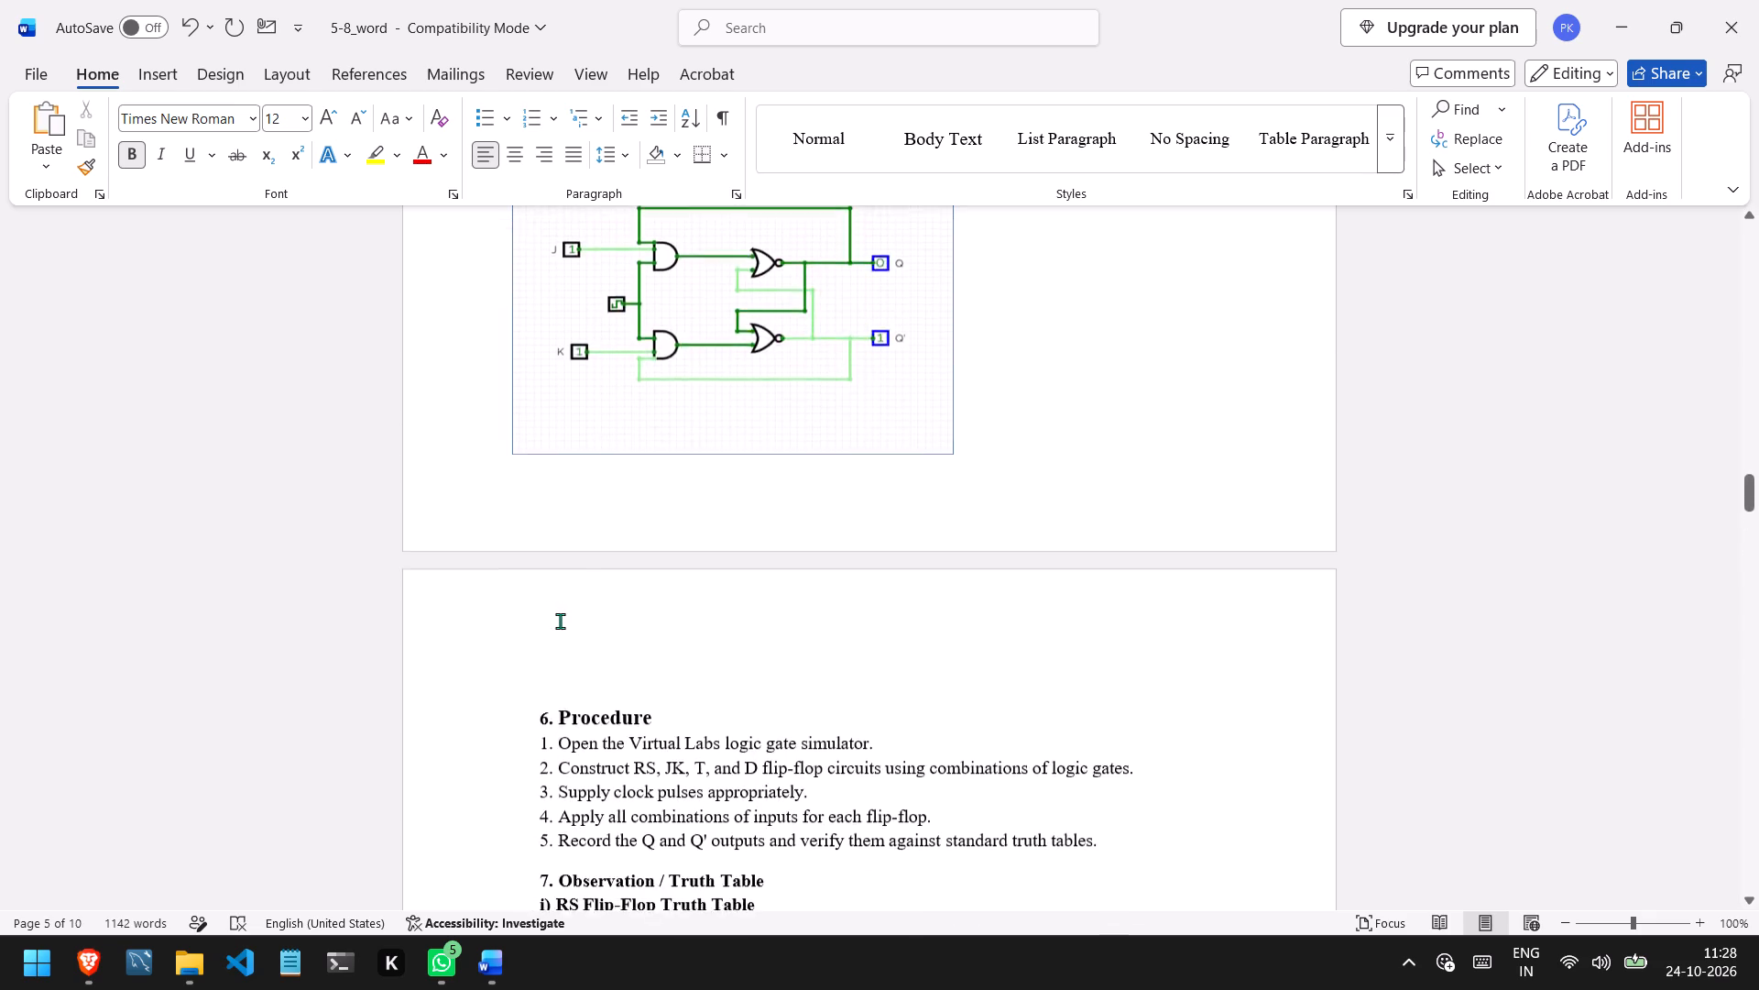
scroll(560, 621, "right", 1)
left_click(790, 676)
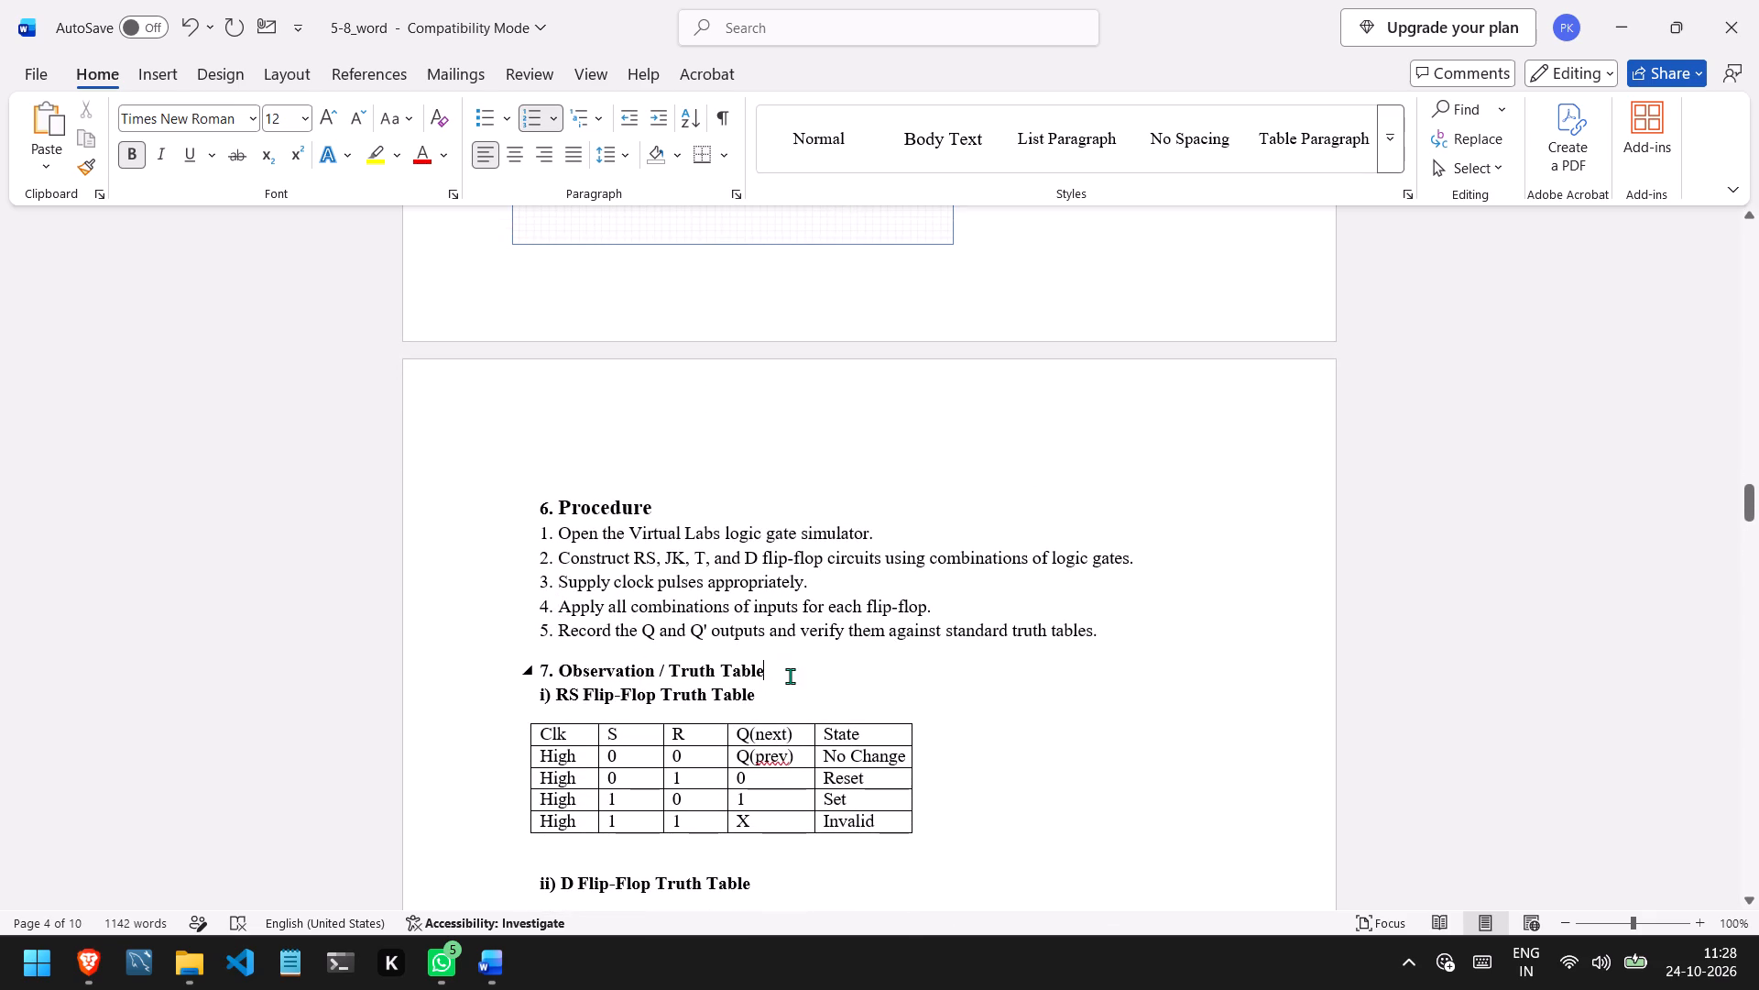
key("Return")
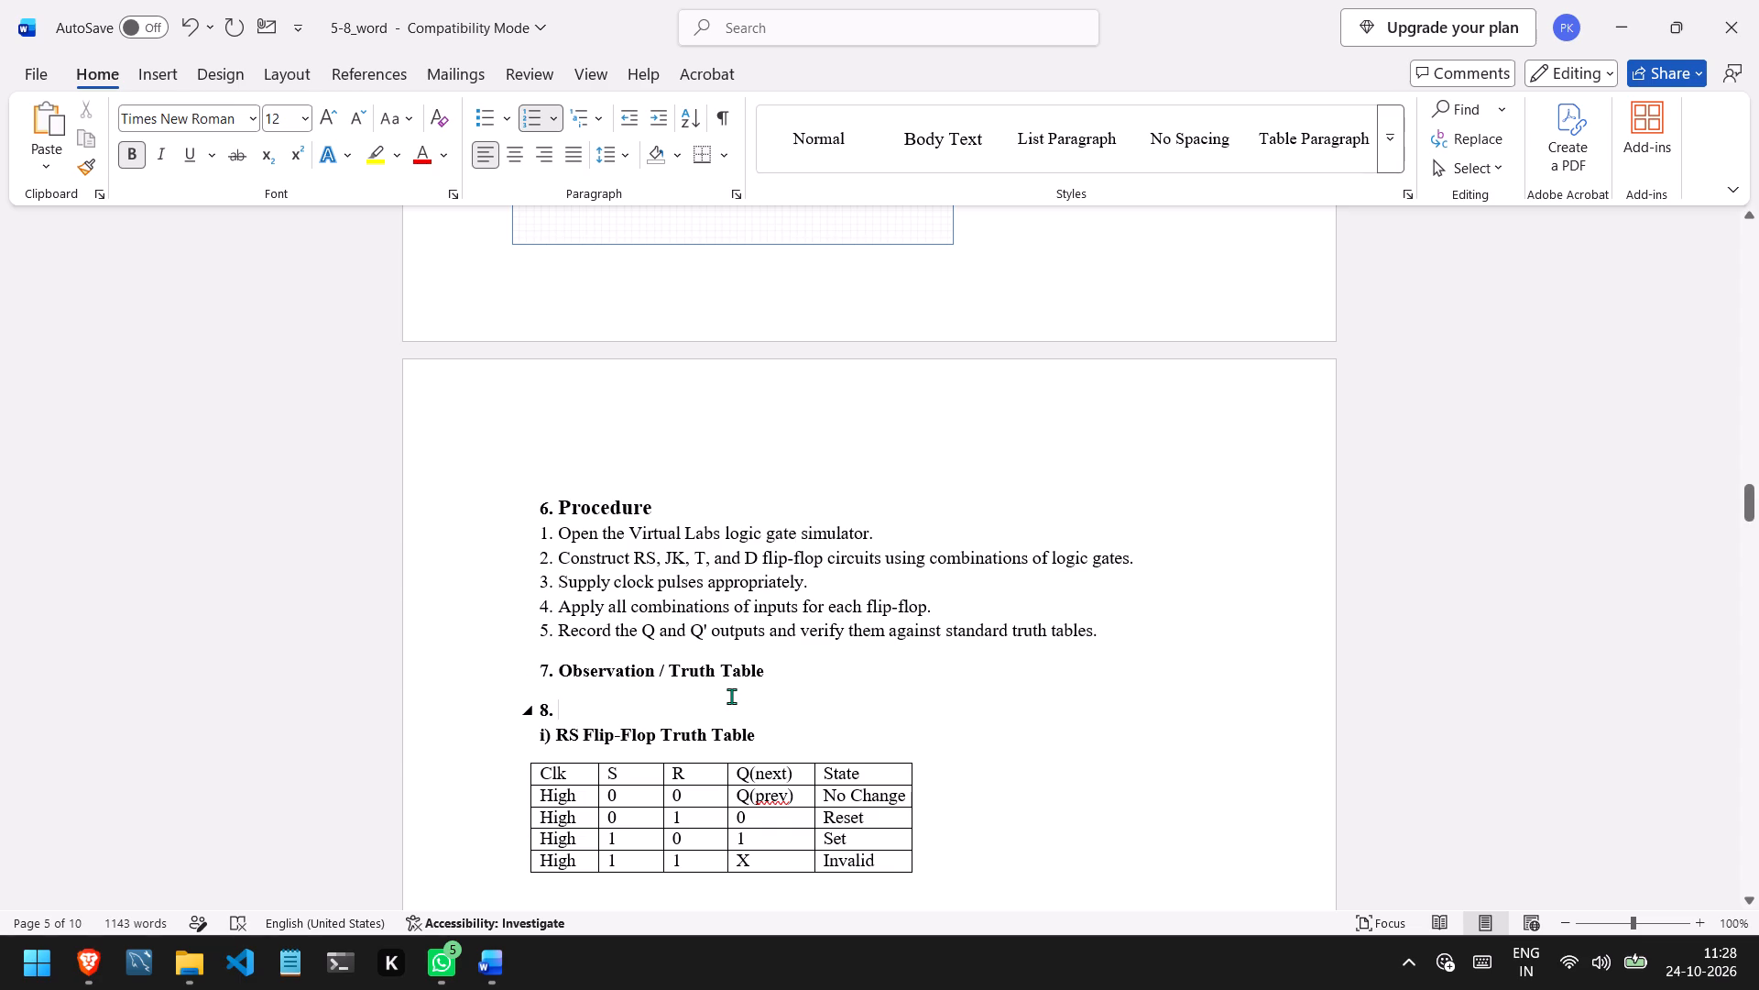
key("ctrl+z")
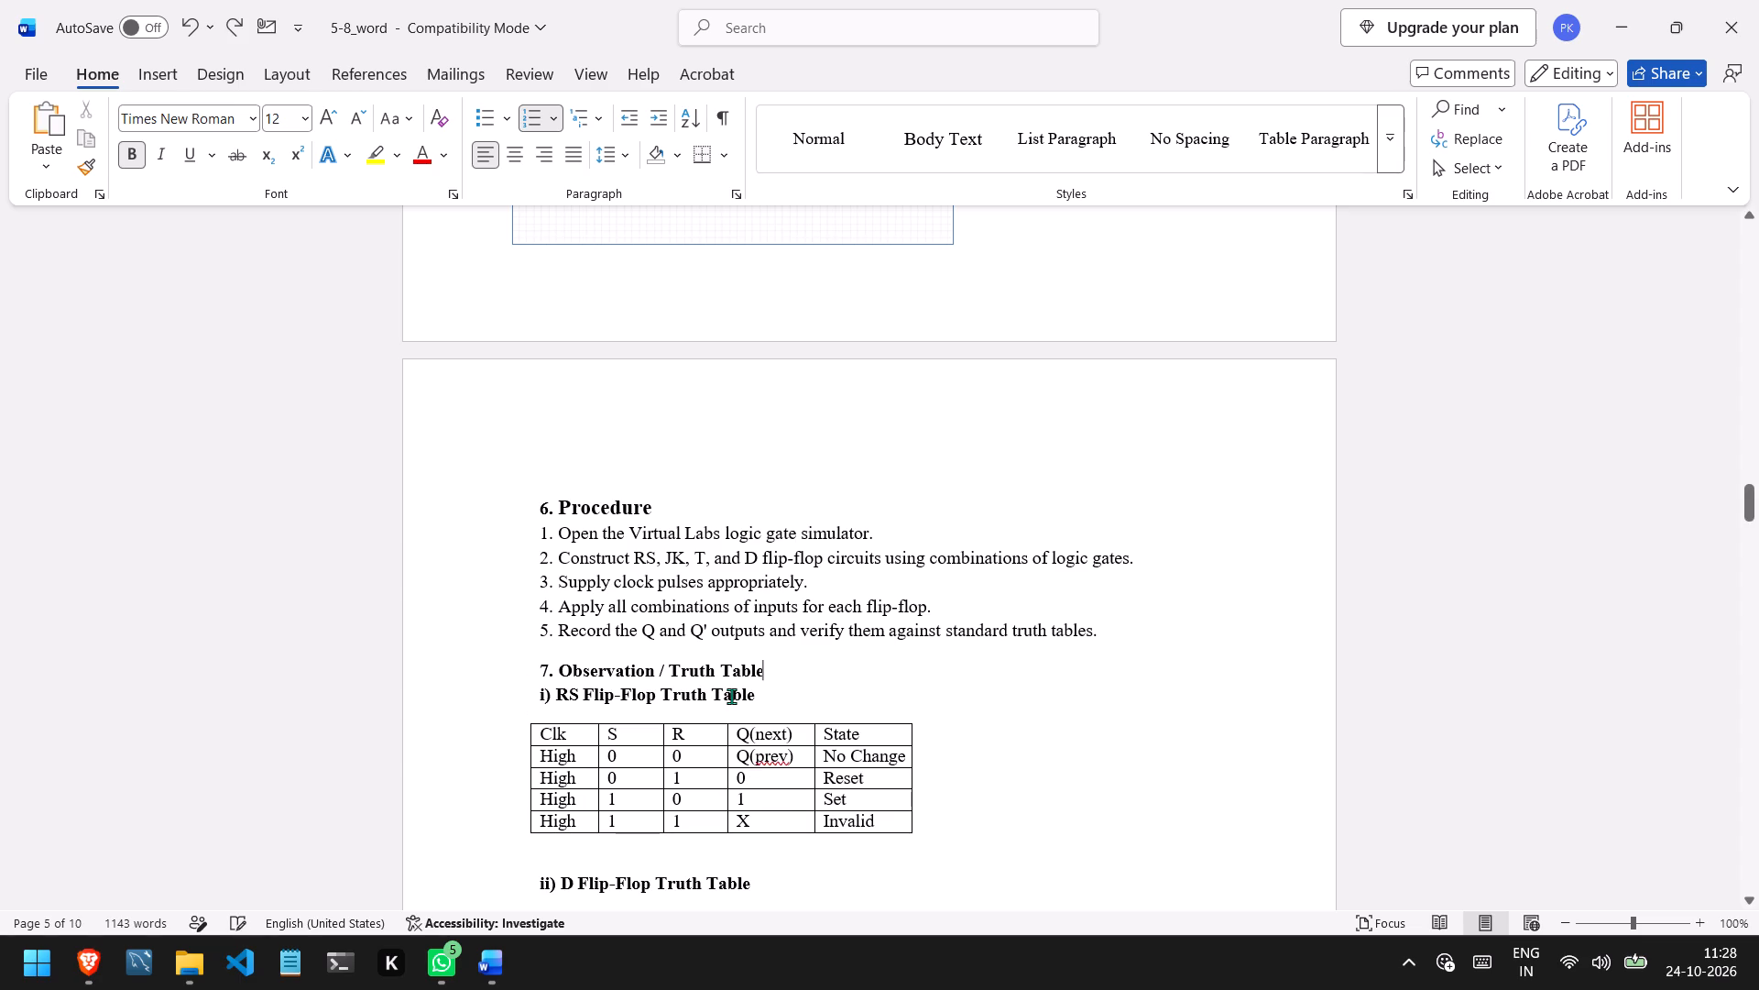
Insert an unnumbered blank line between the "7. Observation / Truth Table" and "i) RS Flip-Flop Truth Table" headings.
key("Return")
key("BackSpace")
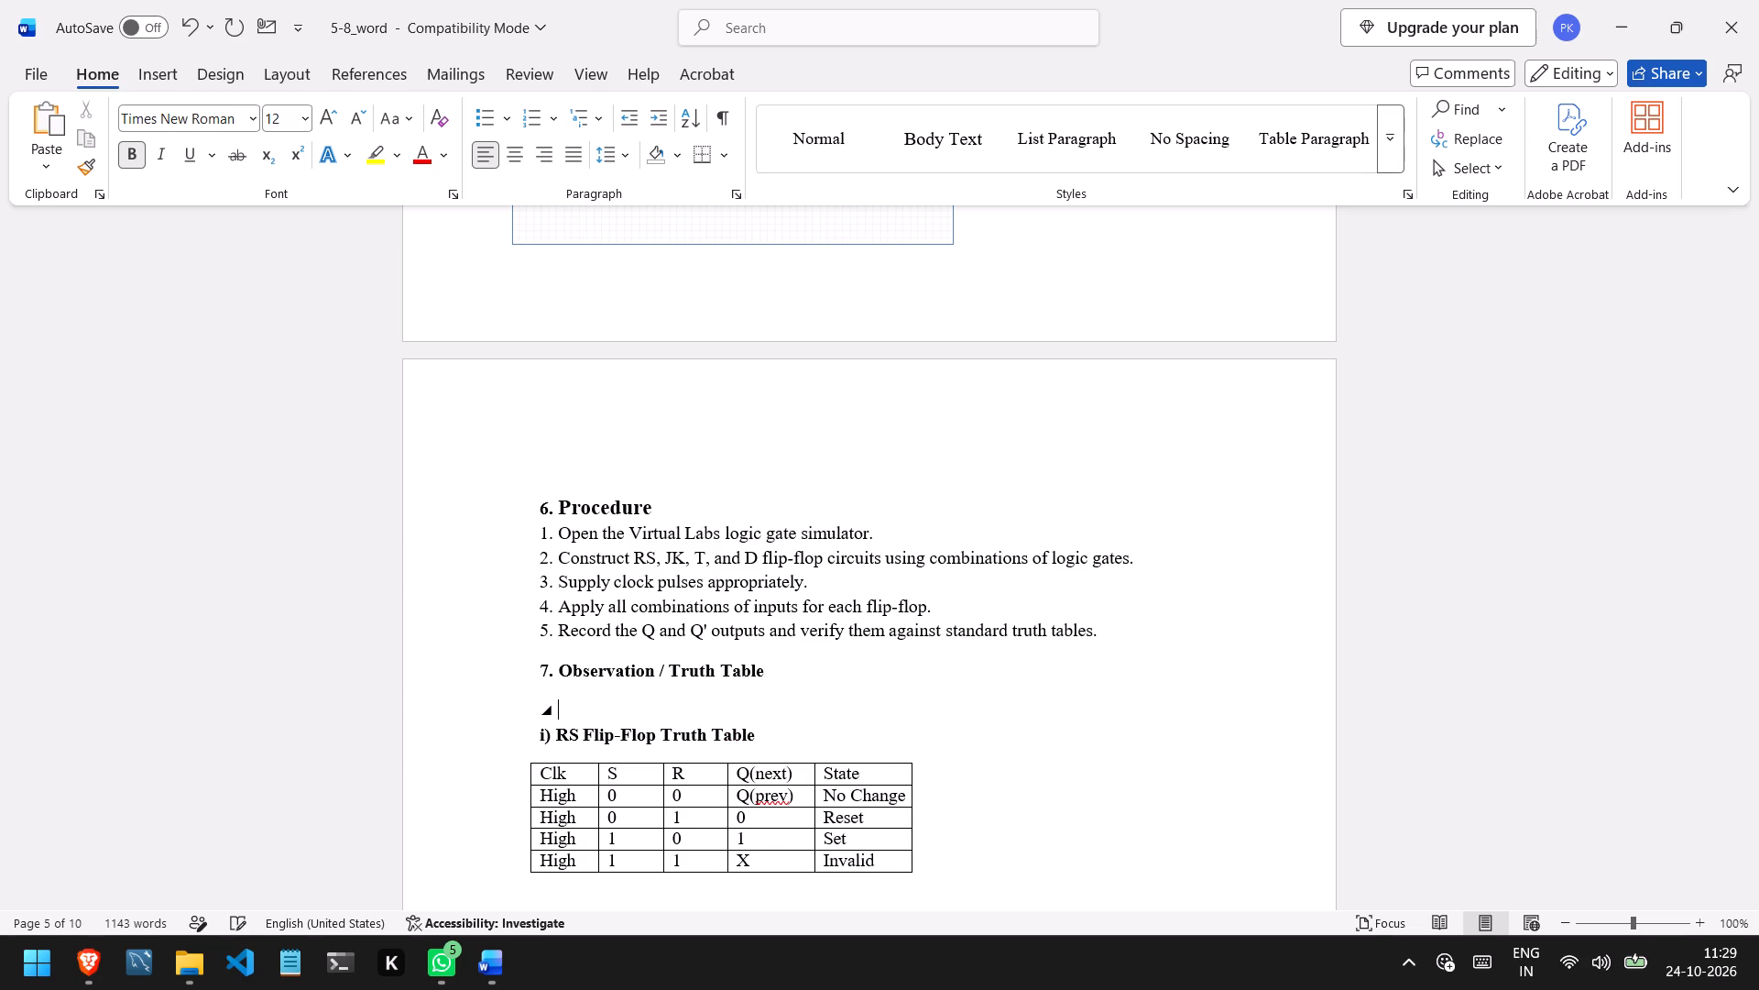
key("BackSpace")
key("BackSpace")
key("BackSpace")
key("BackSpace")
key("Return")
key("BackSpace")
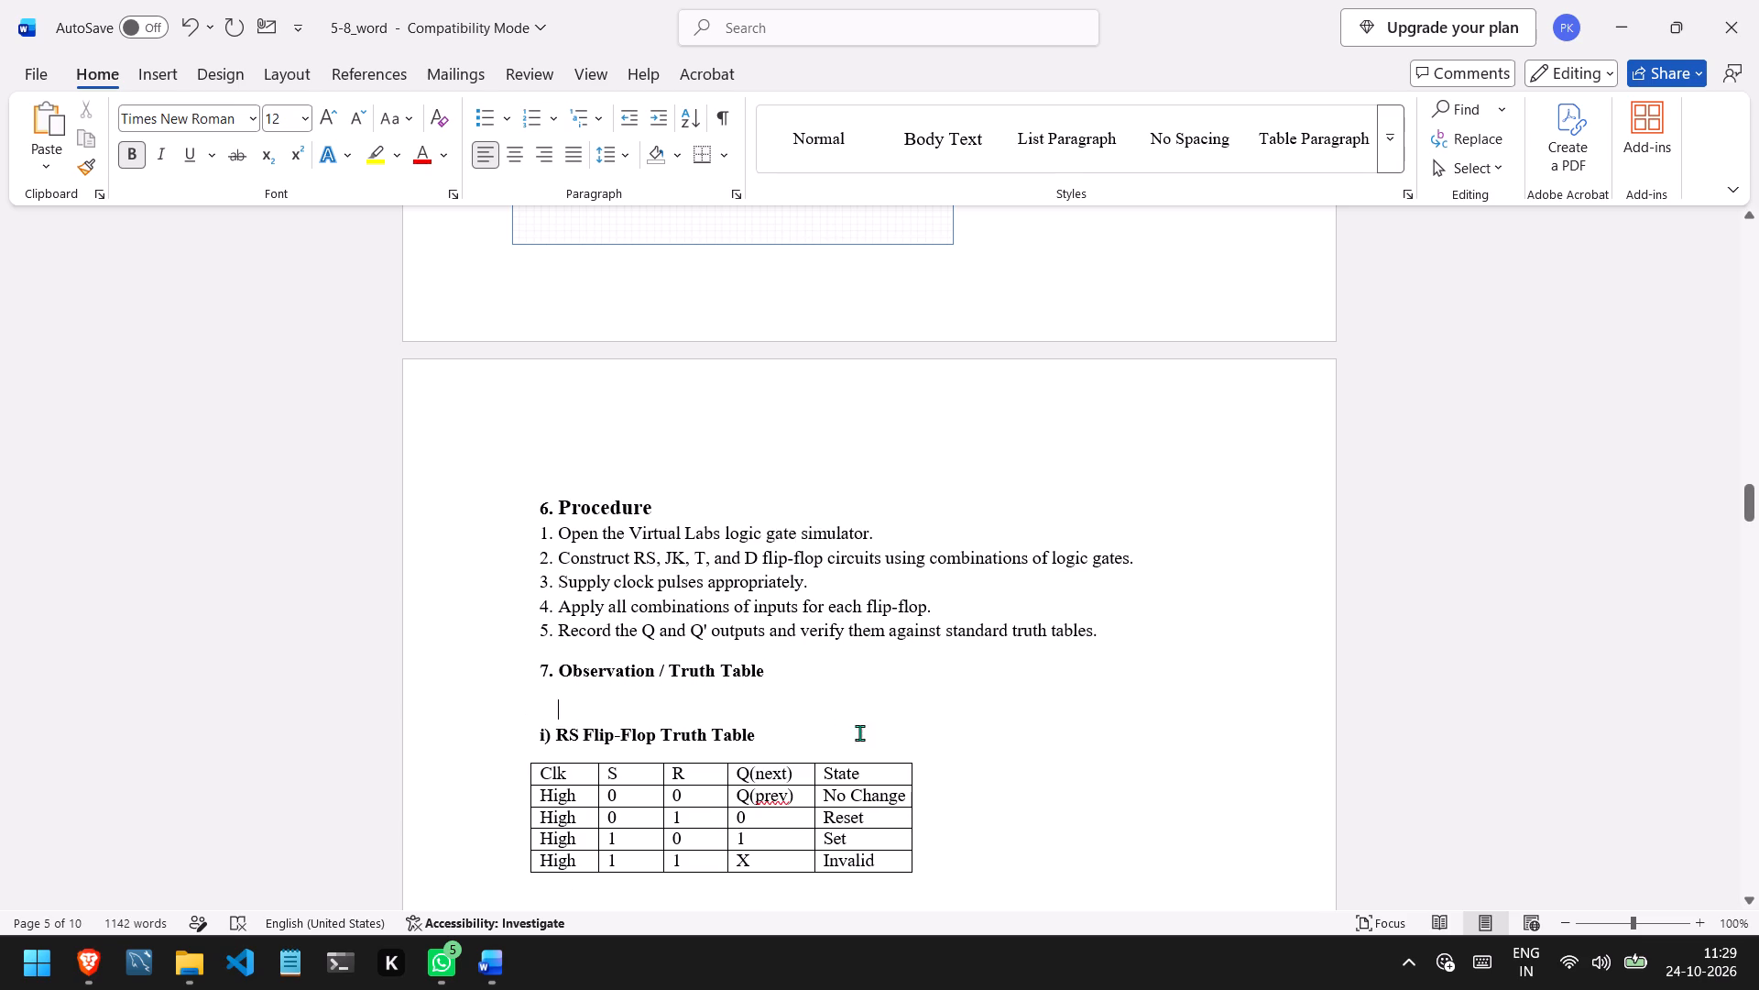
Remove the space before the blank paragraph under the "7. Observation / Truth Table" heading.
left_click_drag(798, 676, 530, 662)
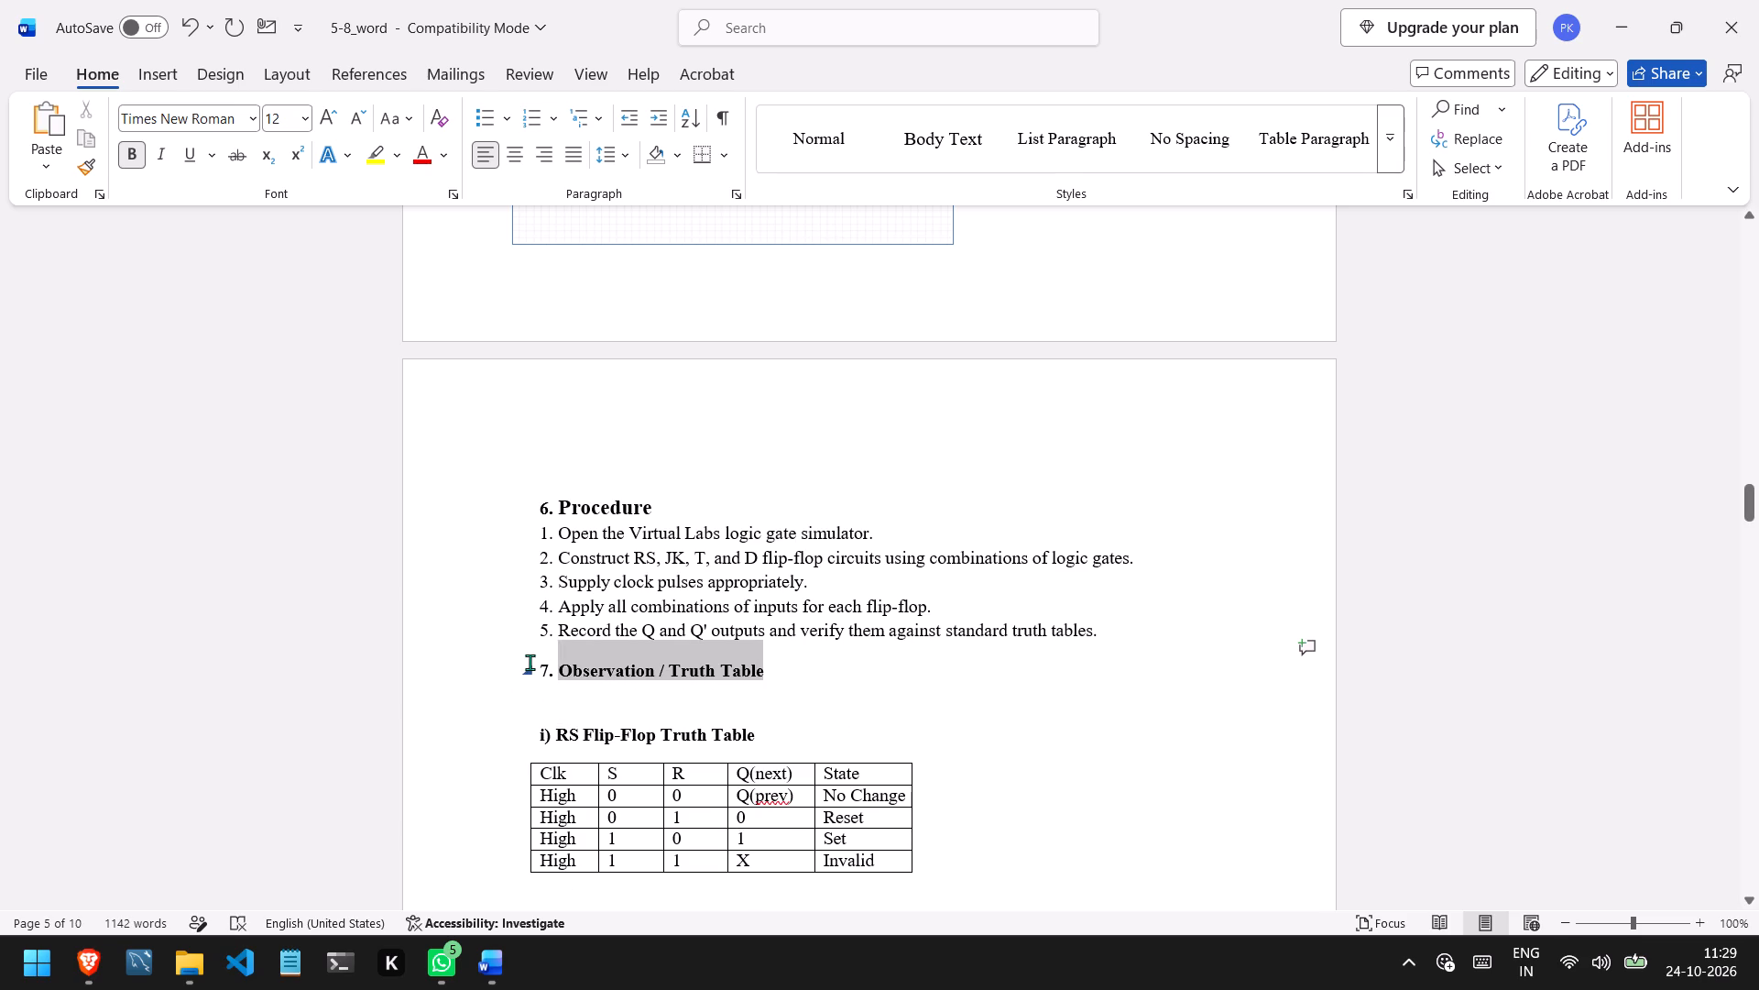
left_click_drag(530, 662, 664, 709)
left_click(664, 709)
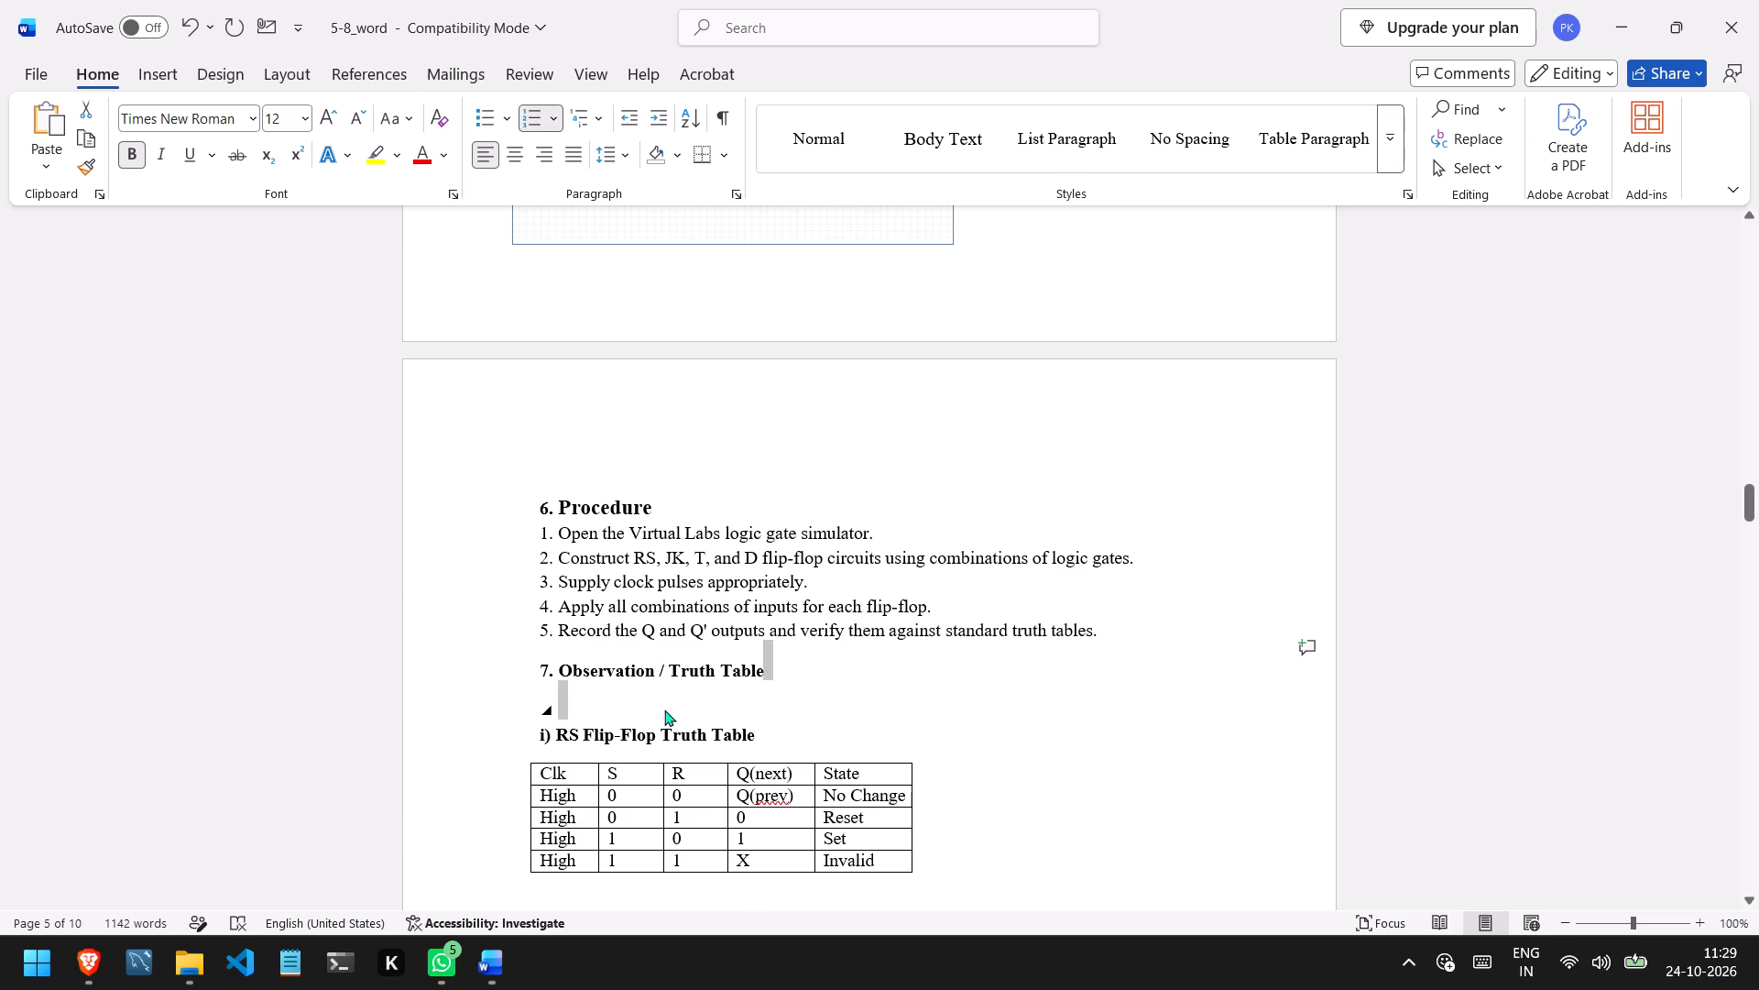
left_click_drag(602, 710, 534, 692)
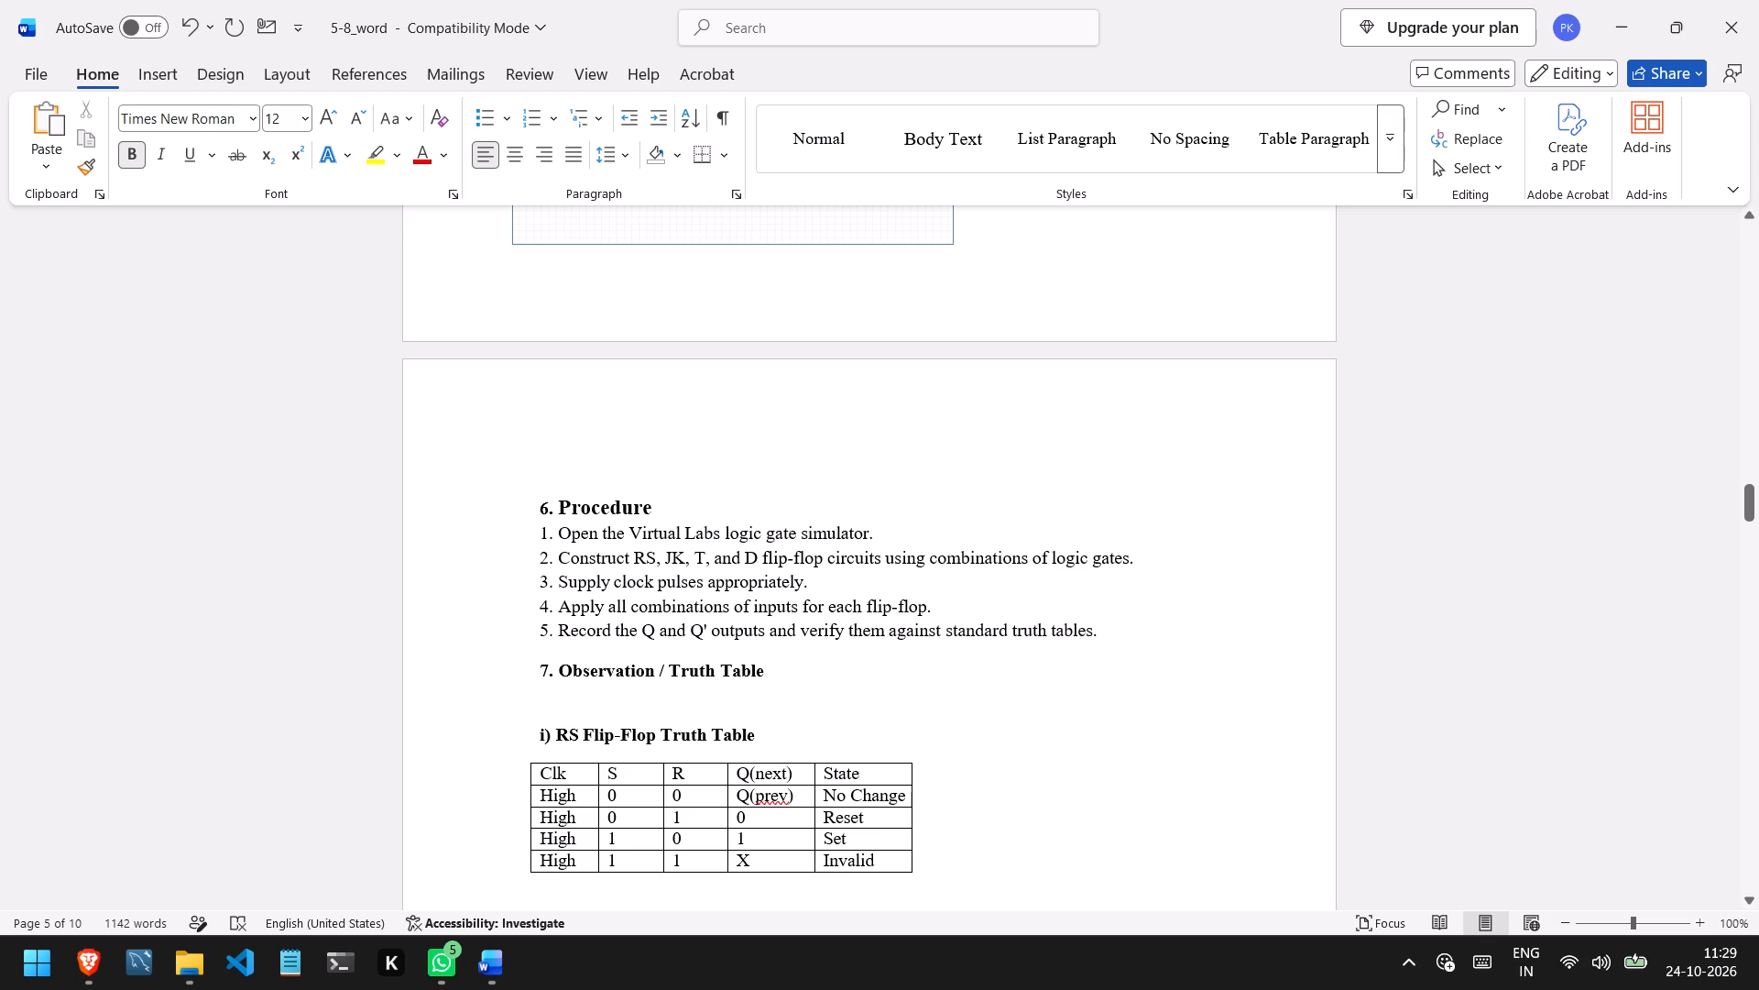
left_click_drag(534, 692, 585, 708)
left_click(585, 708)
left_click_drag(583, 708, 557, 695)
left_click_drag(497, 695, 617, 713)
left_click_drag(617, 713, 619, 713)
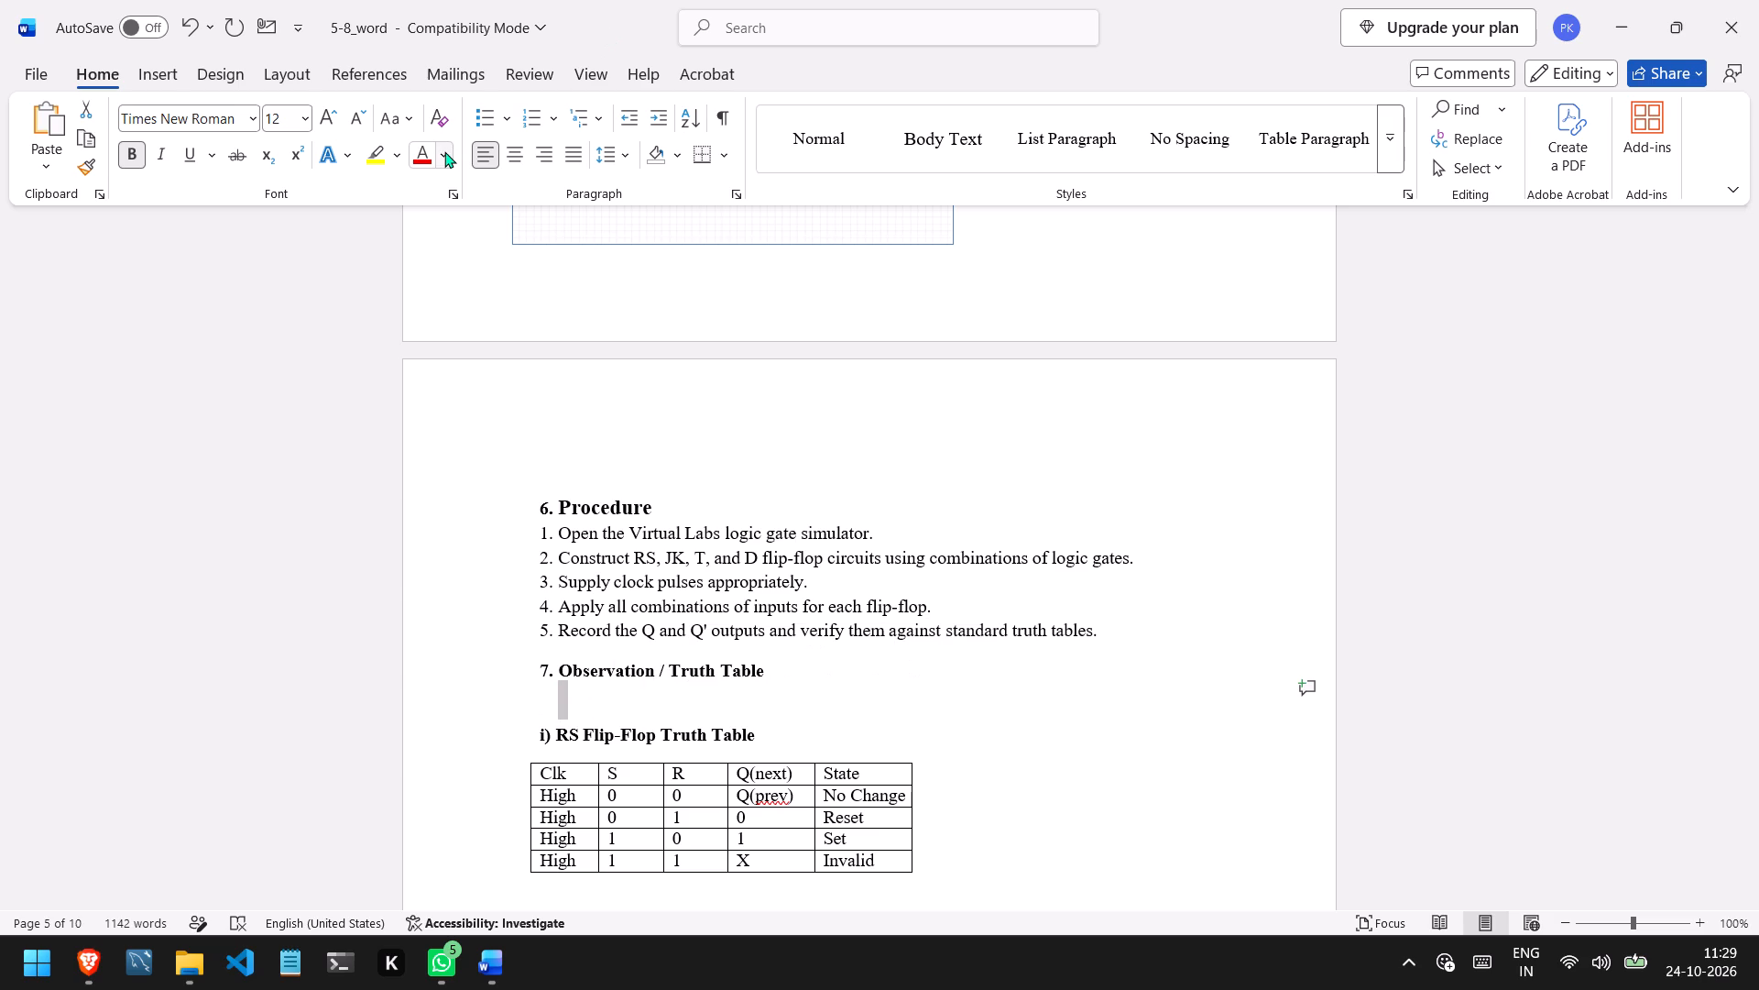
left_click(444, 151)
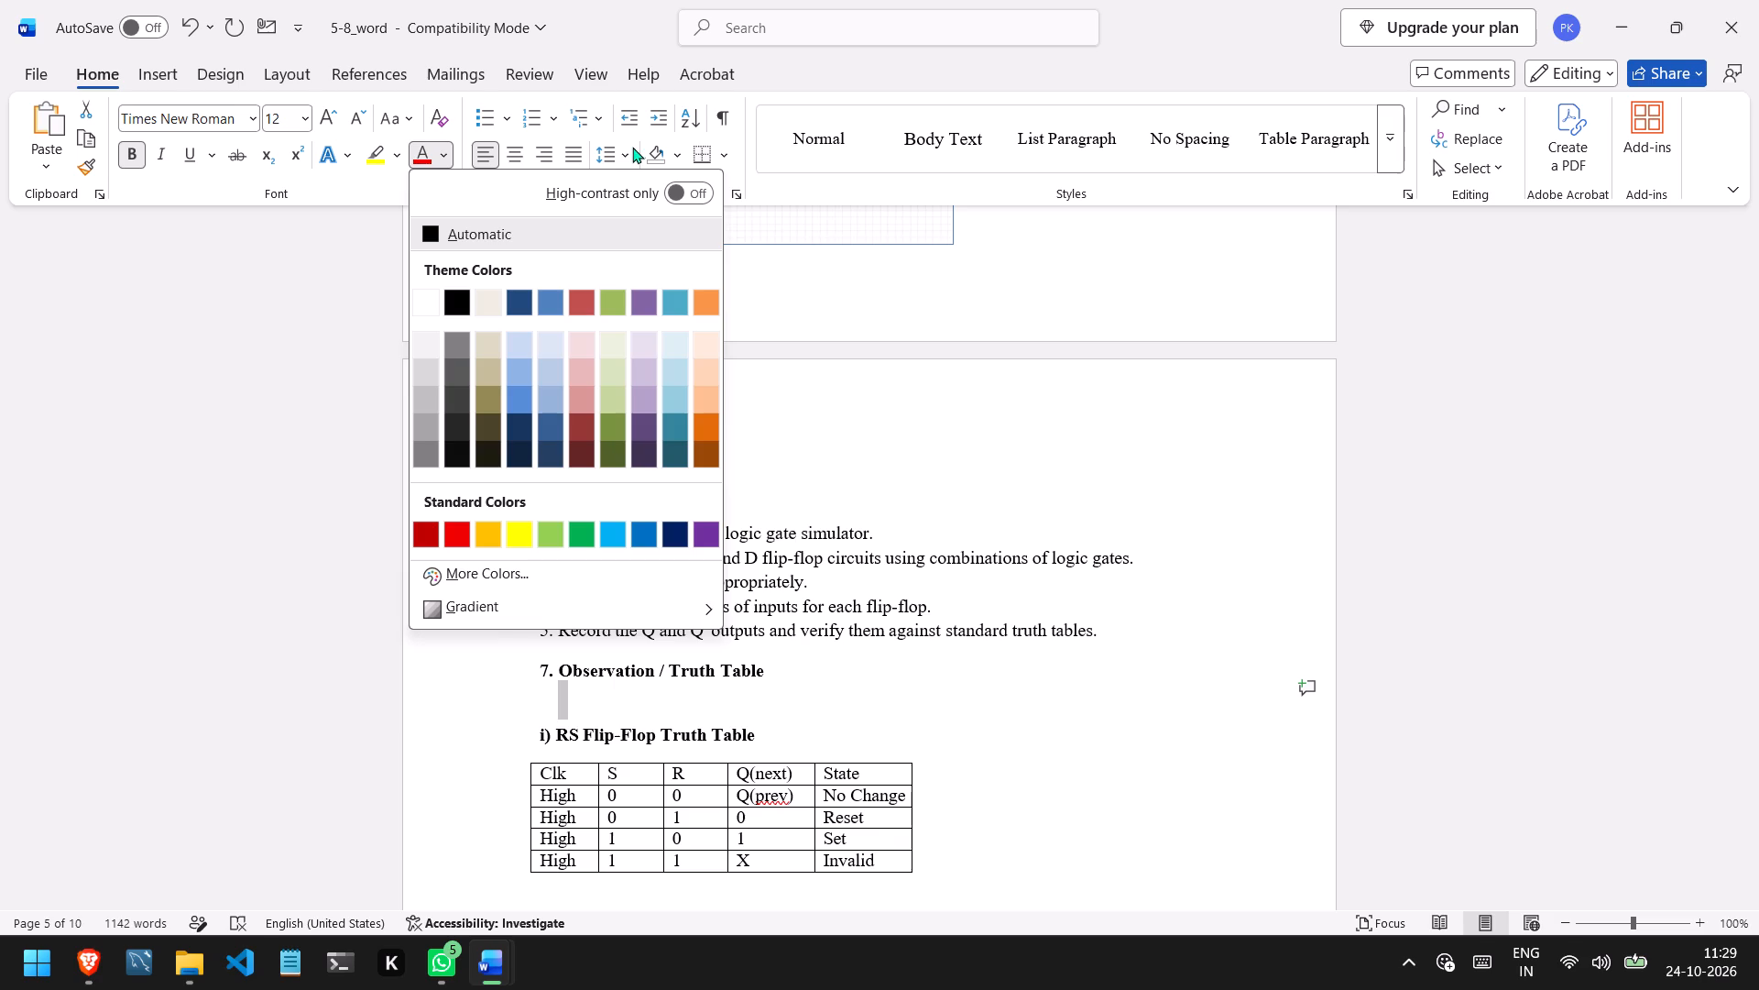
left_click(621, 151)
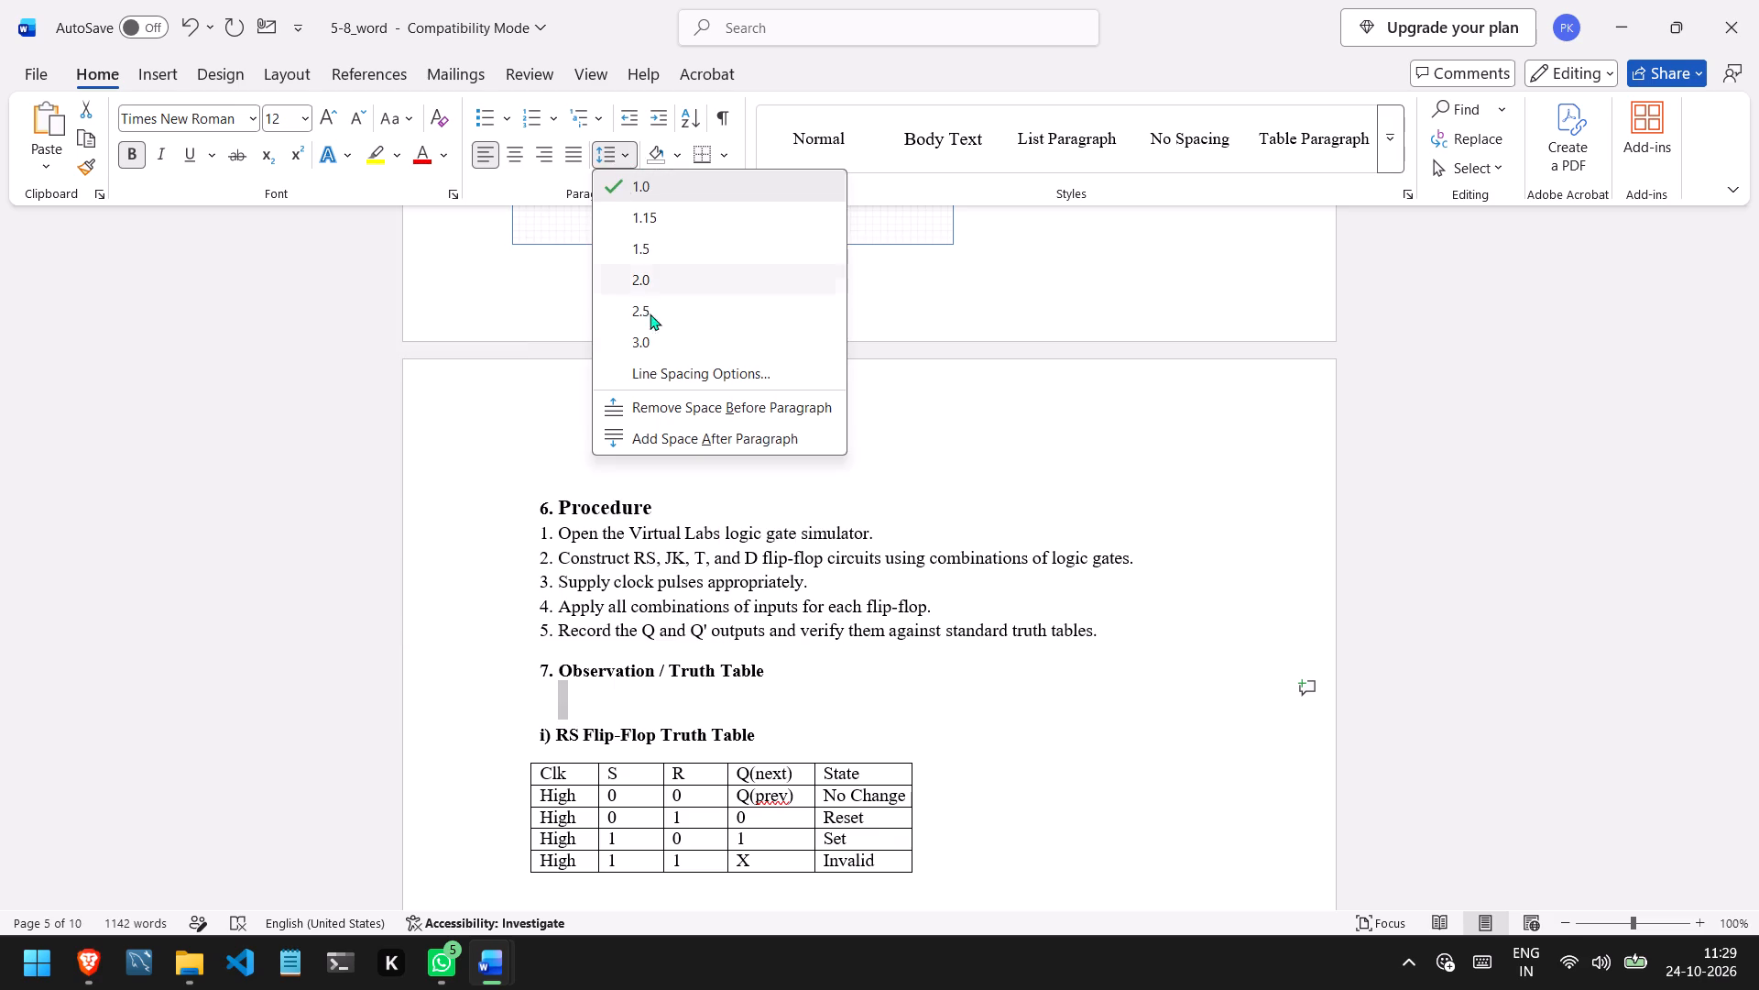
left_click(712, 401)
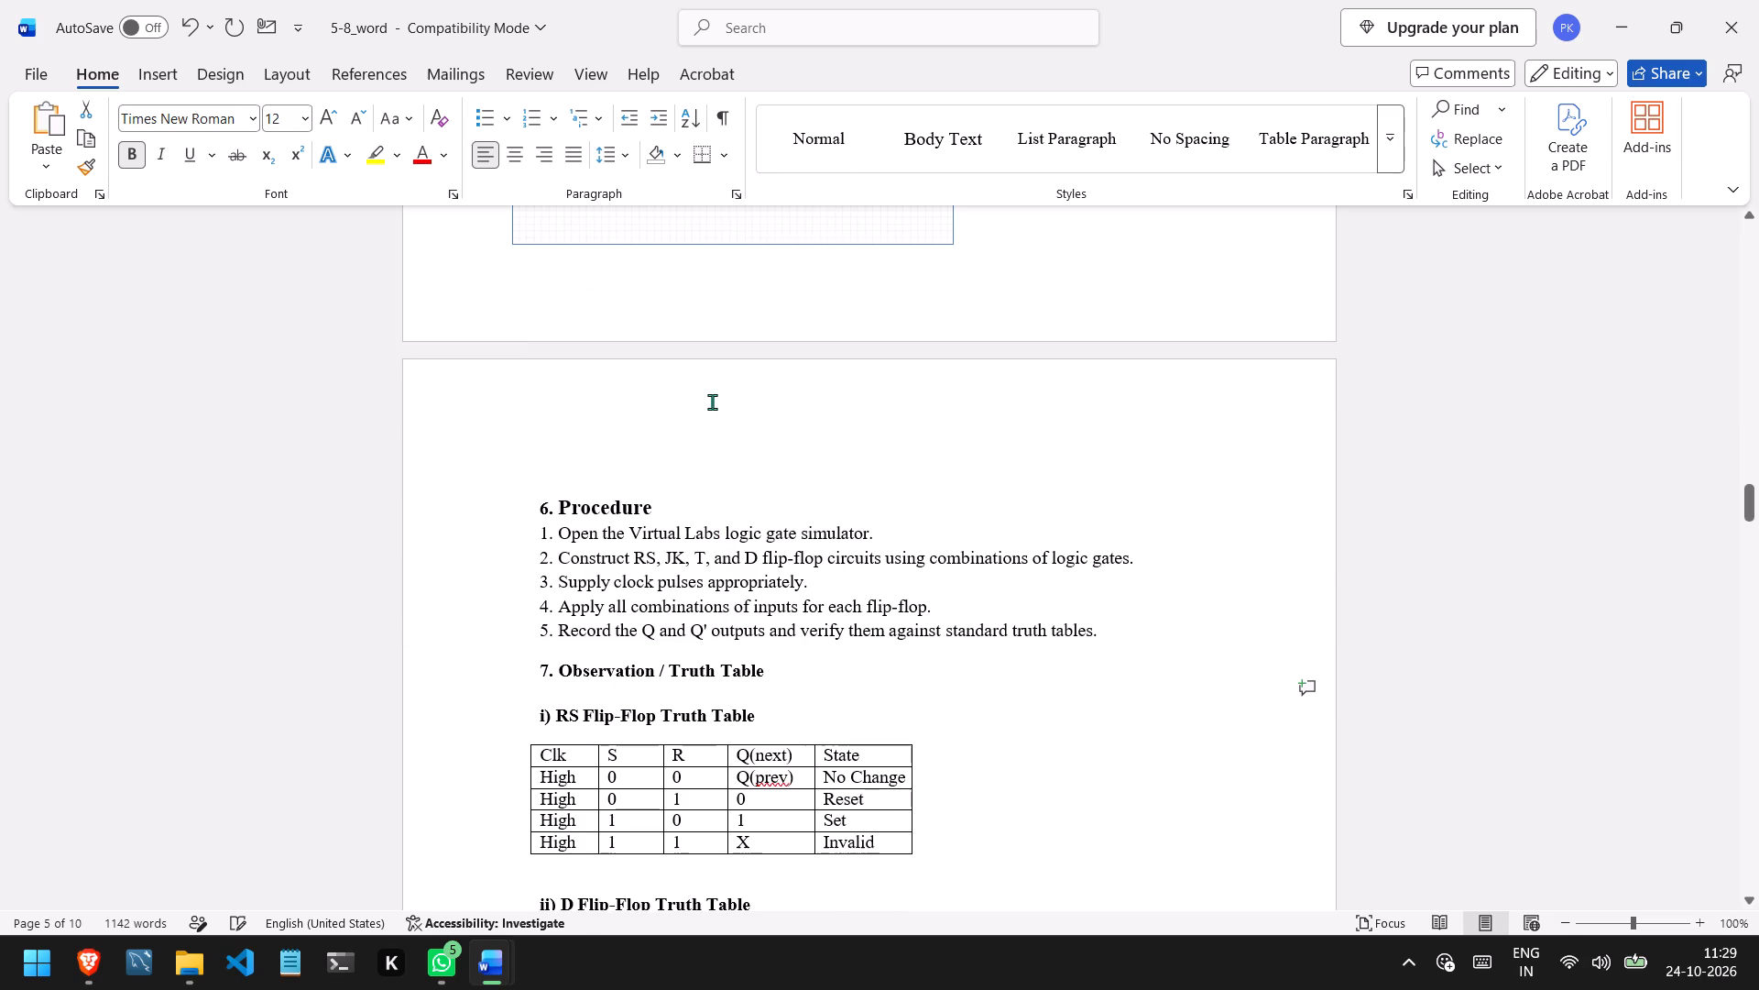
left_click(891, 691)
Examine the spacing of the four flip-flop truth tables and the Result section on the page.
scroll(891, 691, "down", 1)
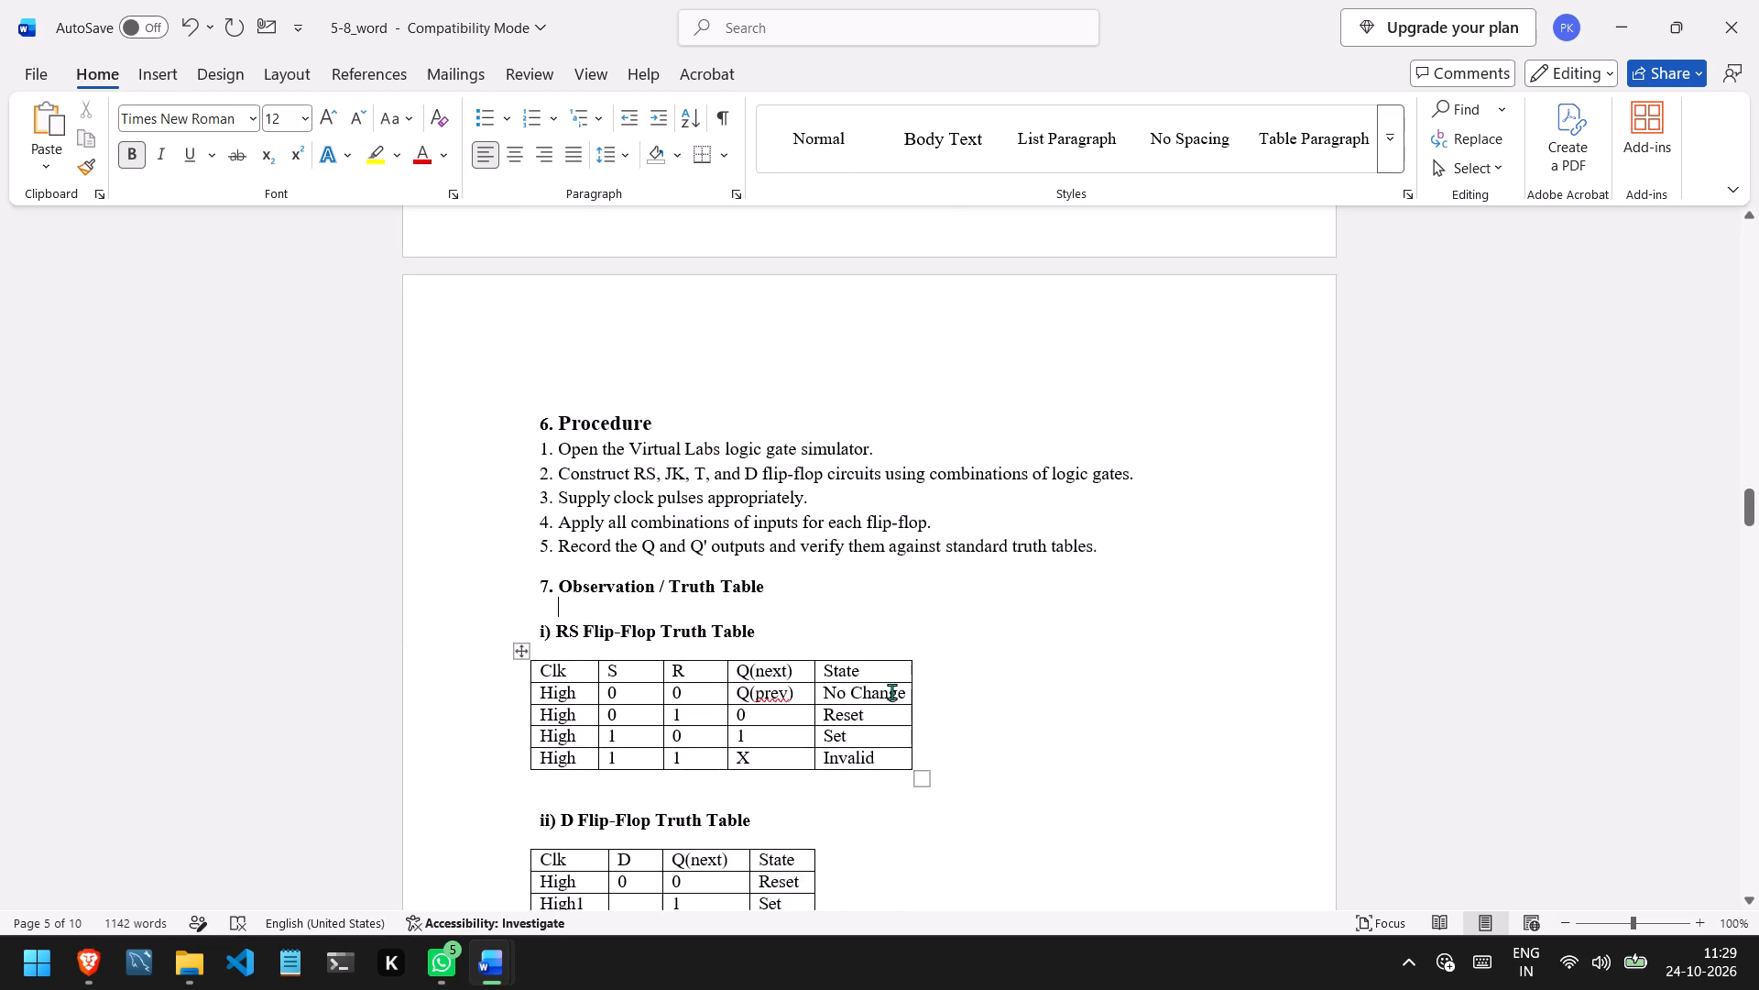
scroll(891, 691, "down", 1)
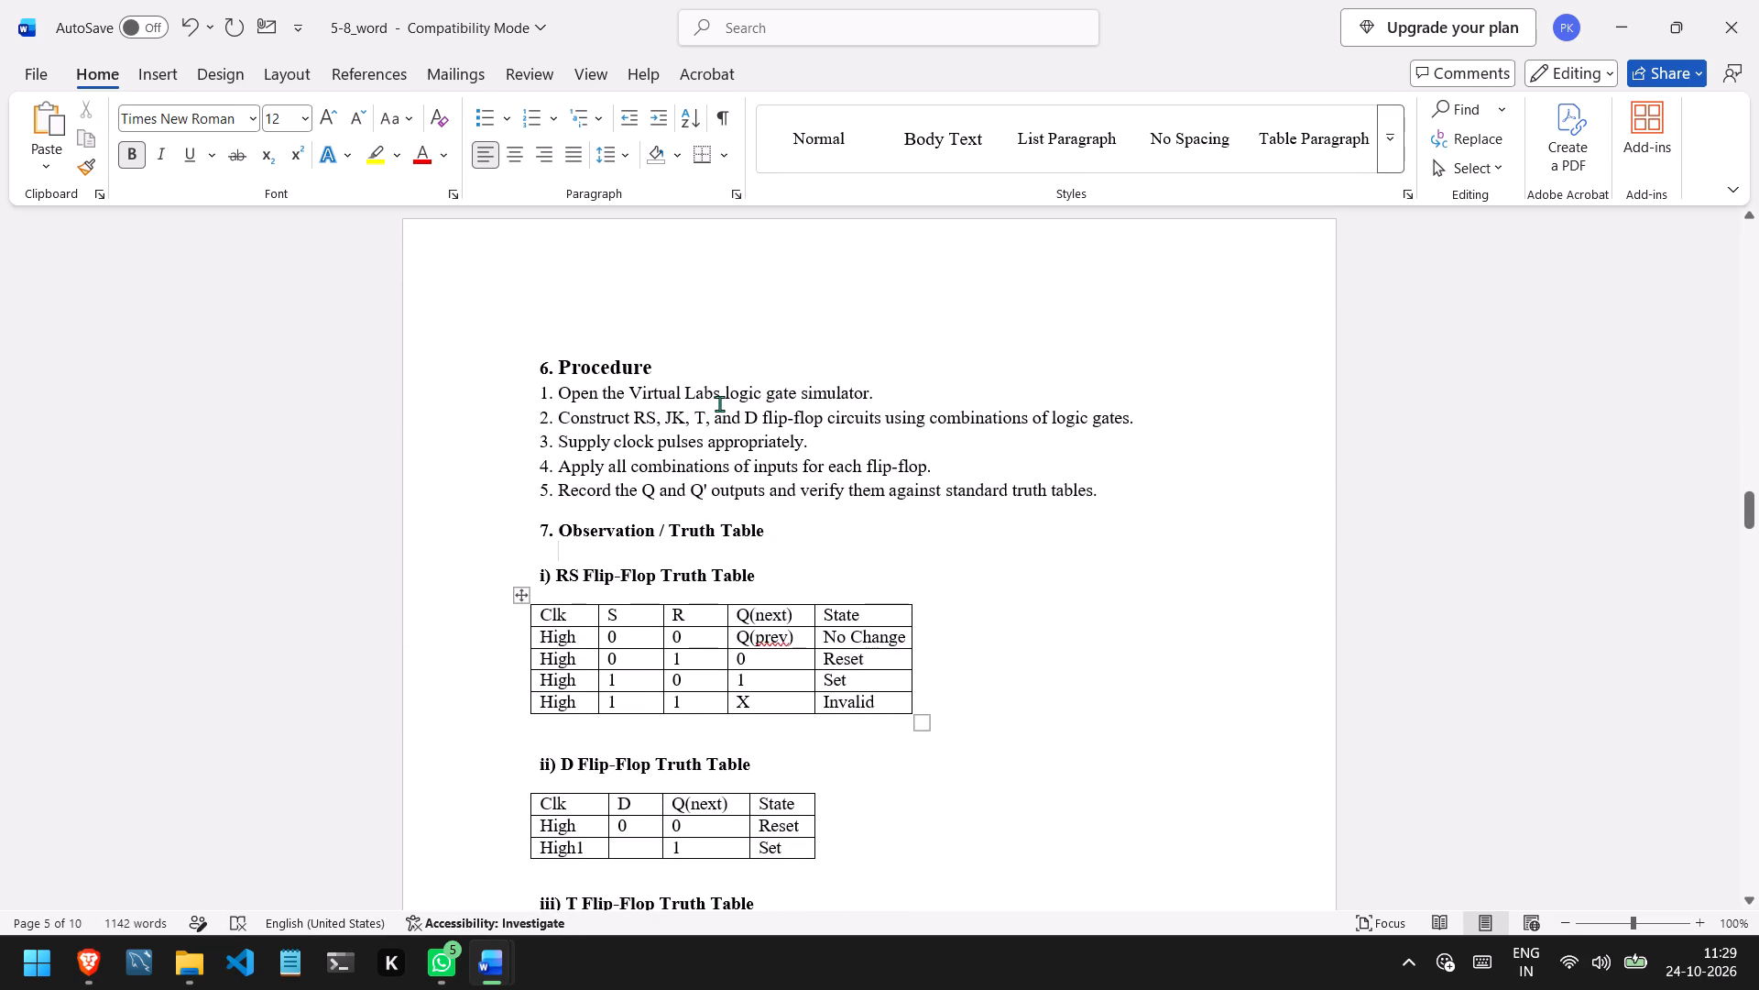
scroll(743, 515, "down", 2)
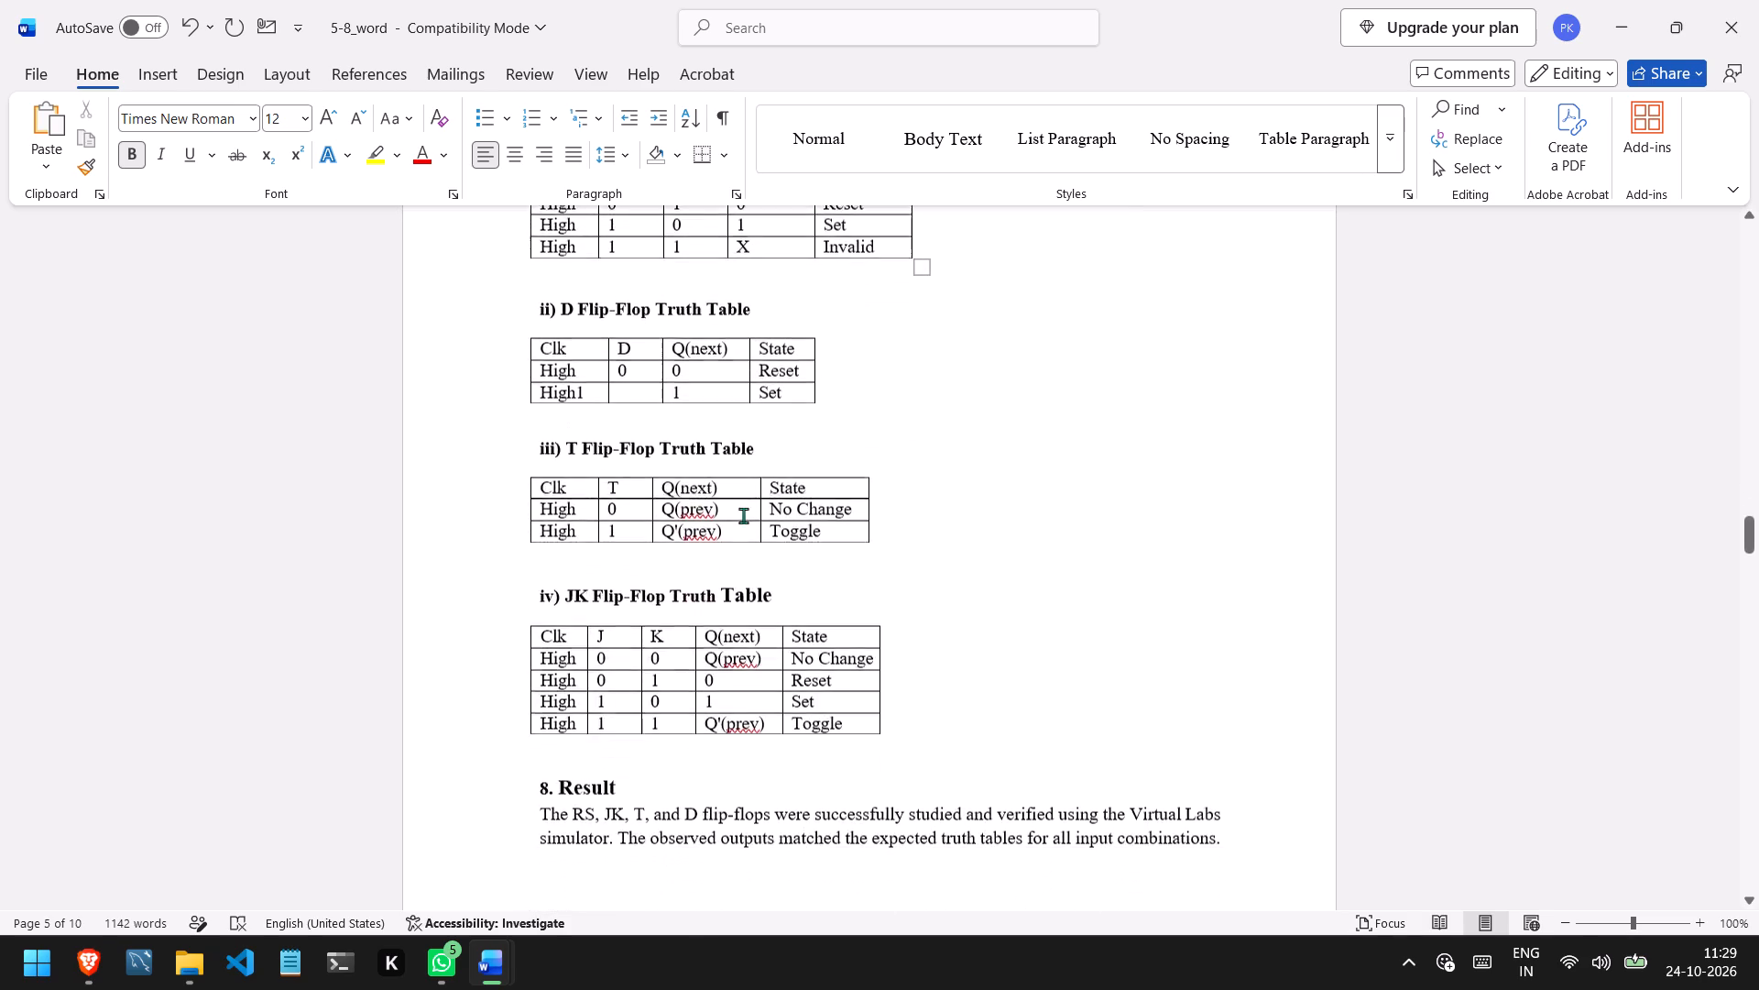
scroll(743, 515, "down", 1)
scroll(743, 515, "right", 1)
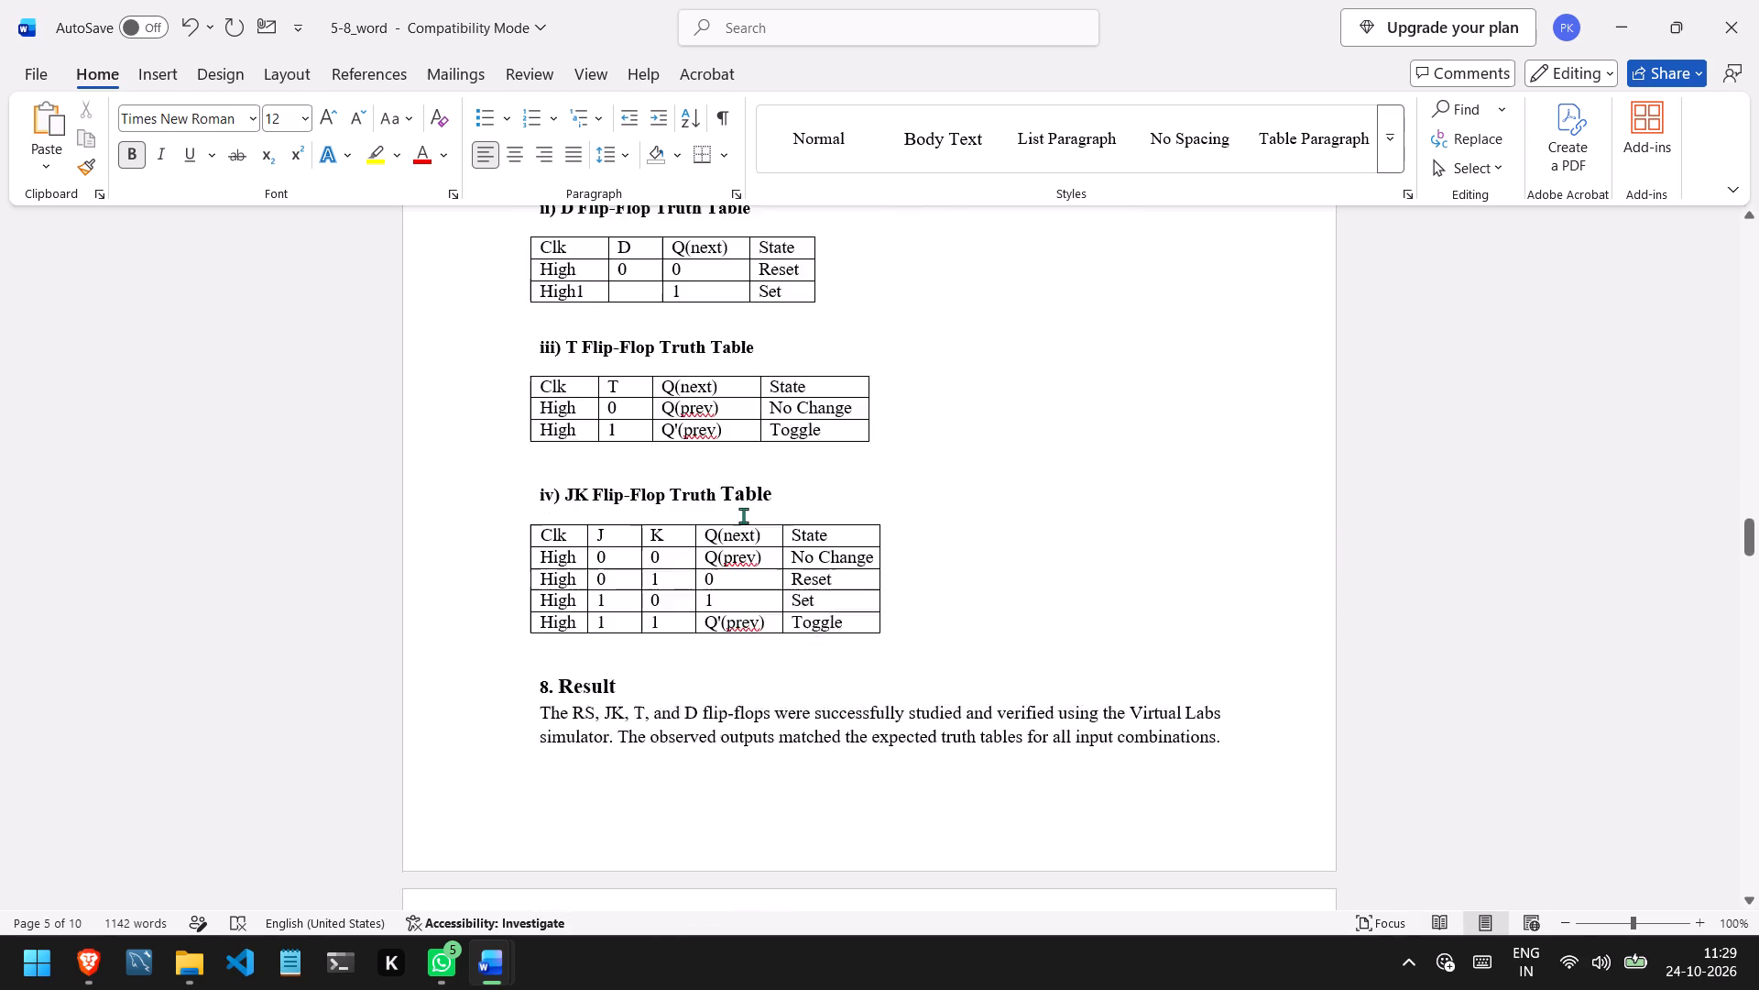
scroll(743, 515, "up", 3)
scroll(743, 515, "down", 3)
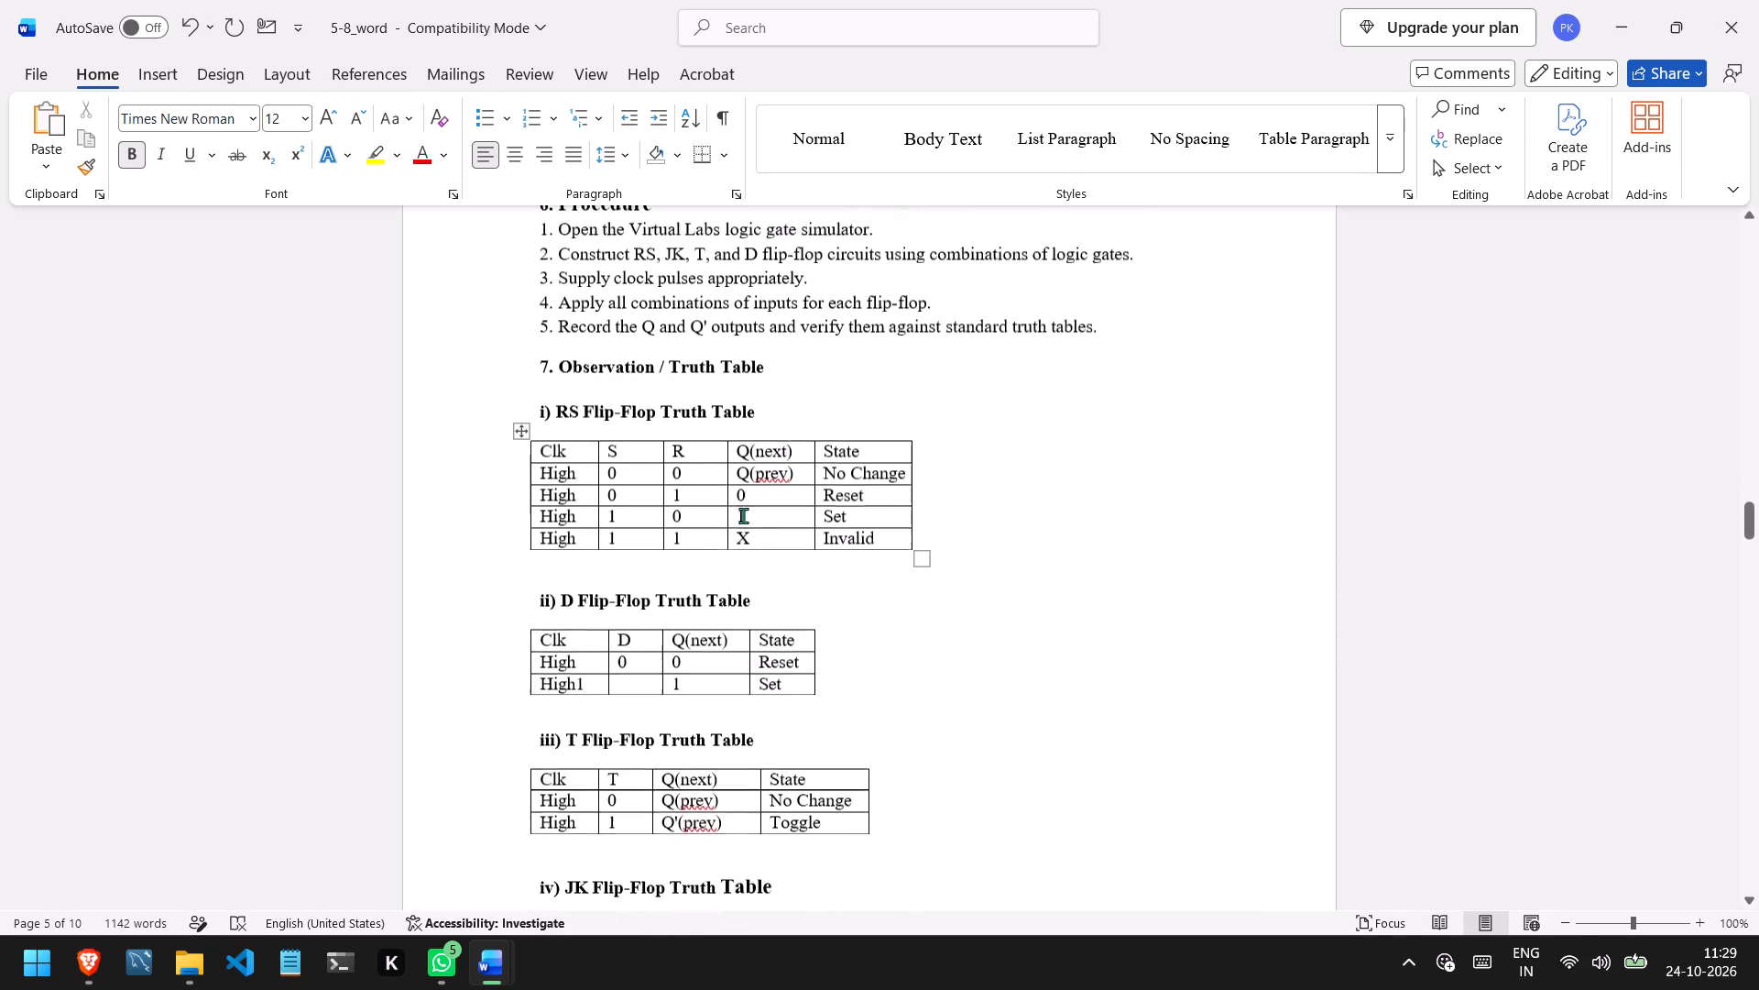
scroll(743, 515, "down", 1)
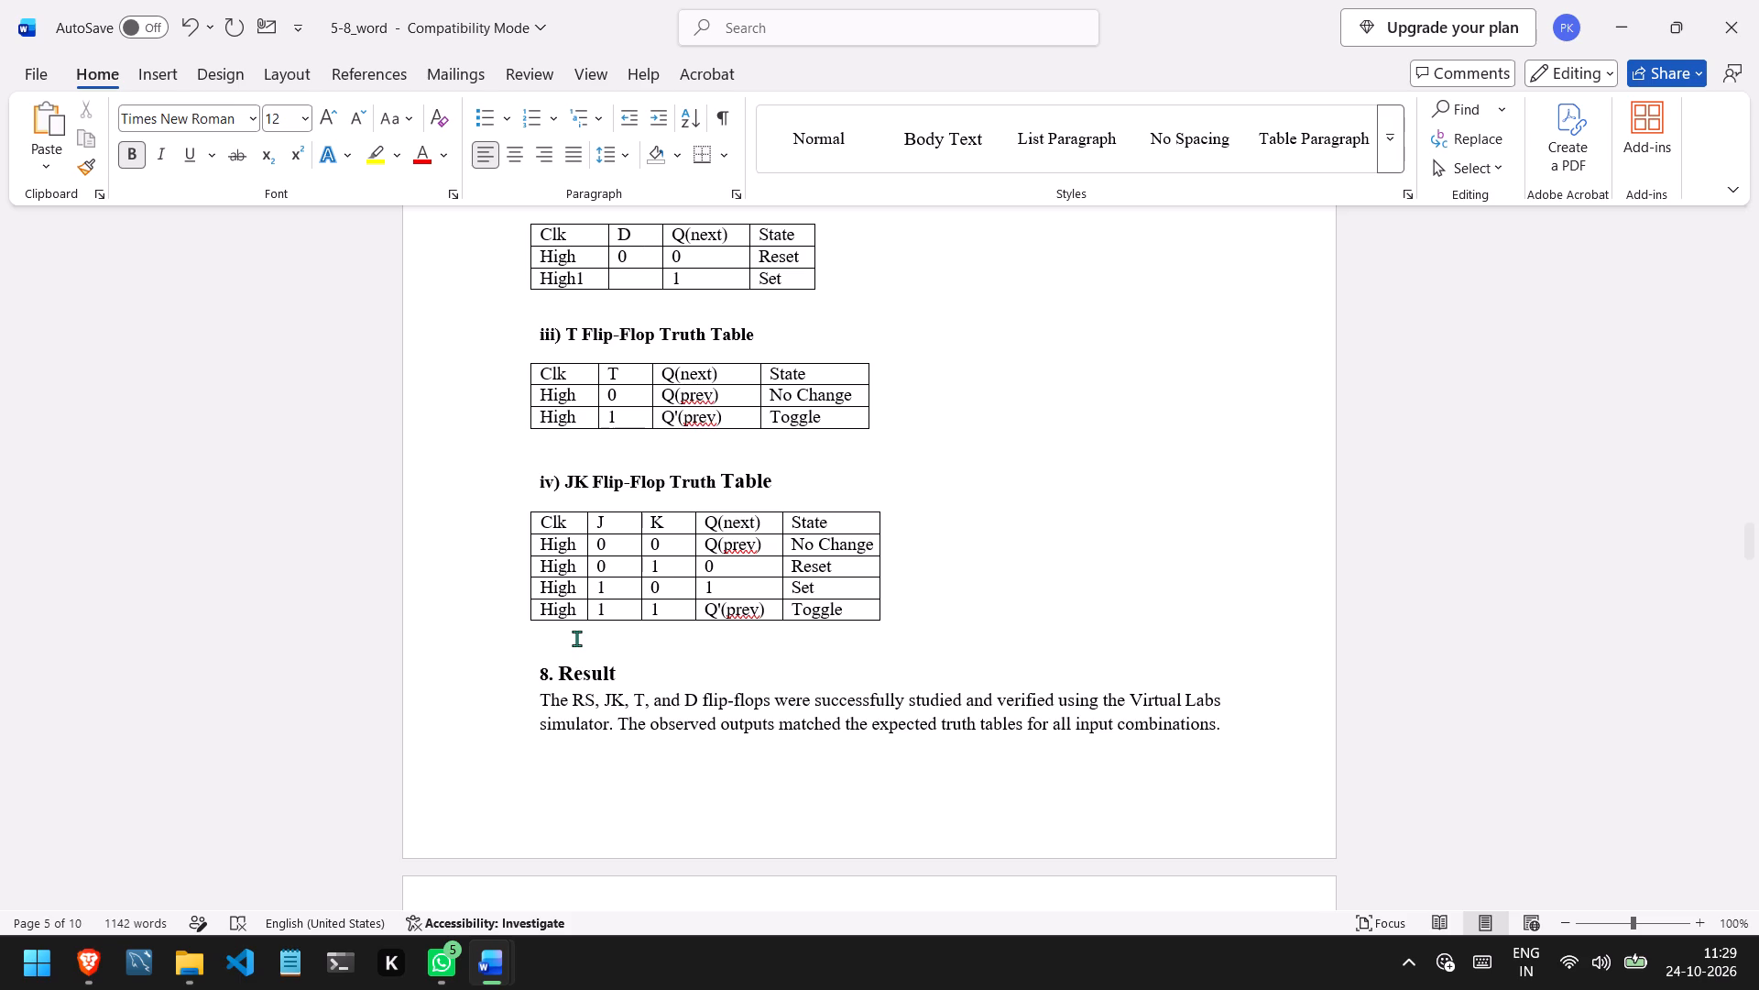
Open 4-74.pdf from the MERGE folder inside COA LAB.
left_click(204, 953)
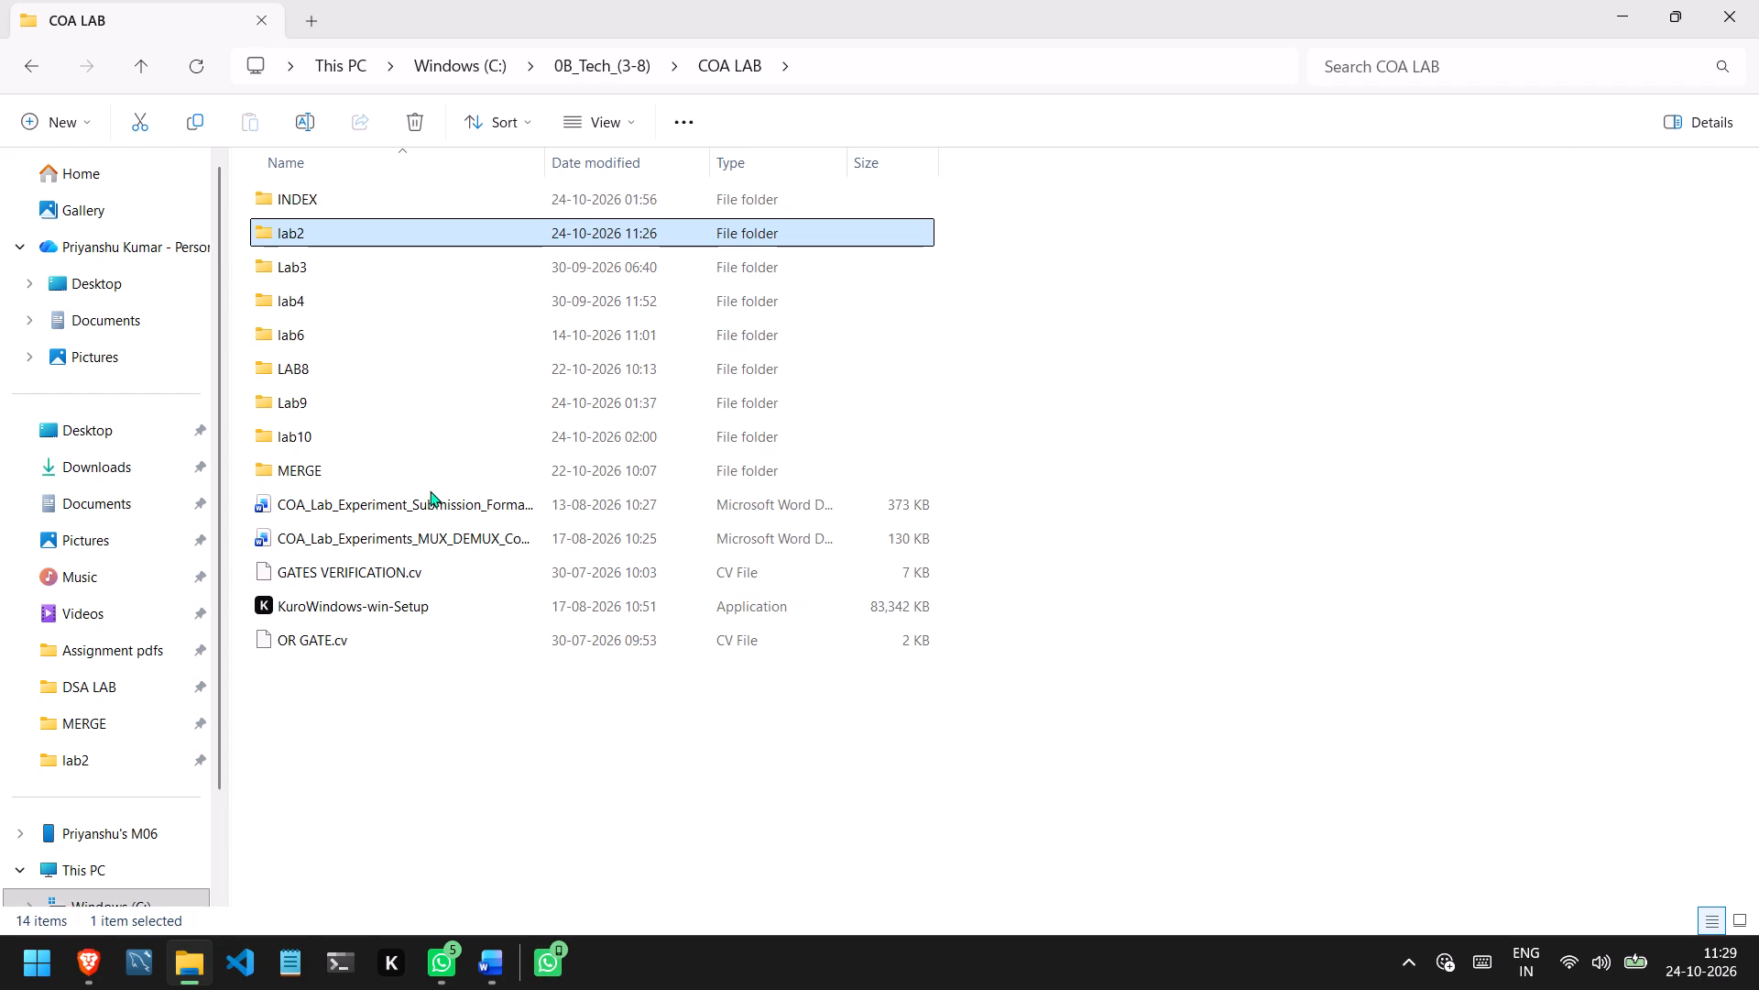
double_click(425, 474)
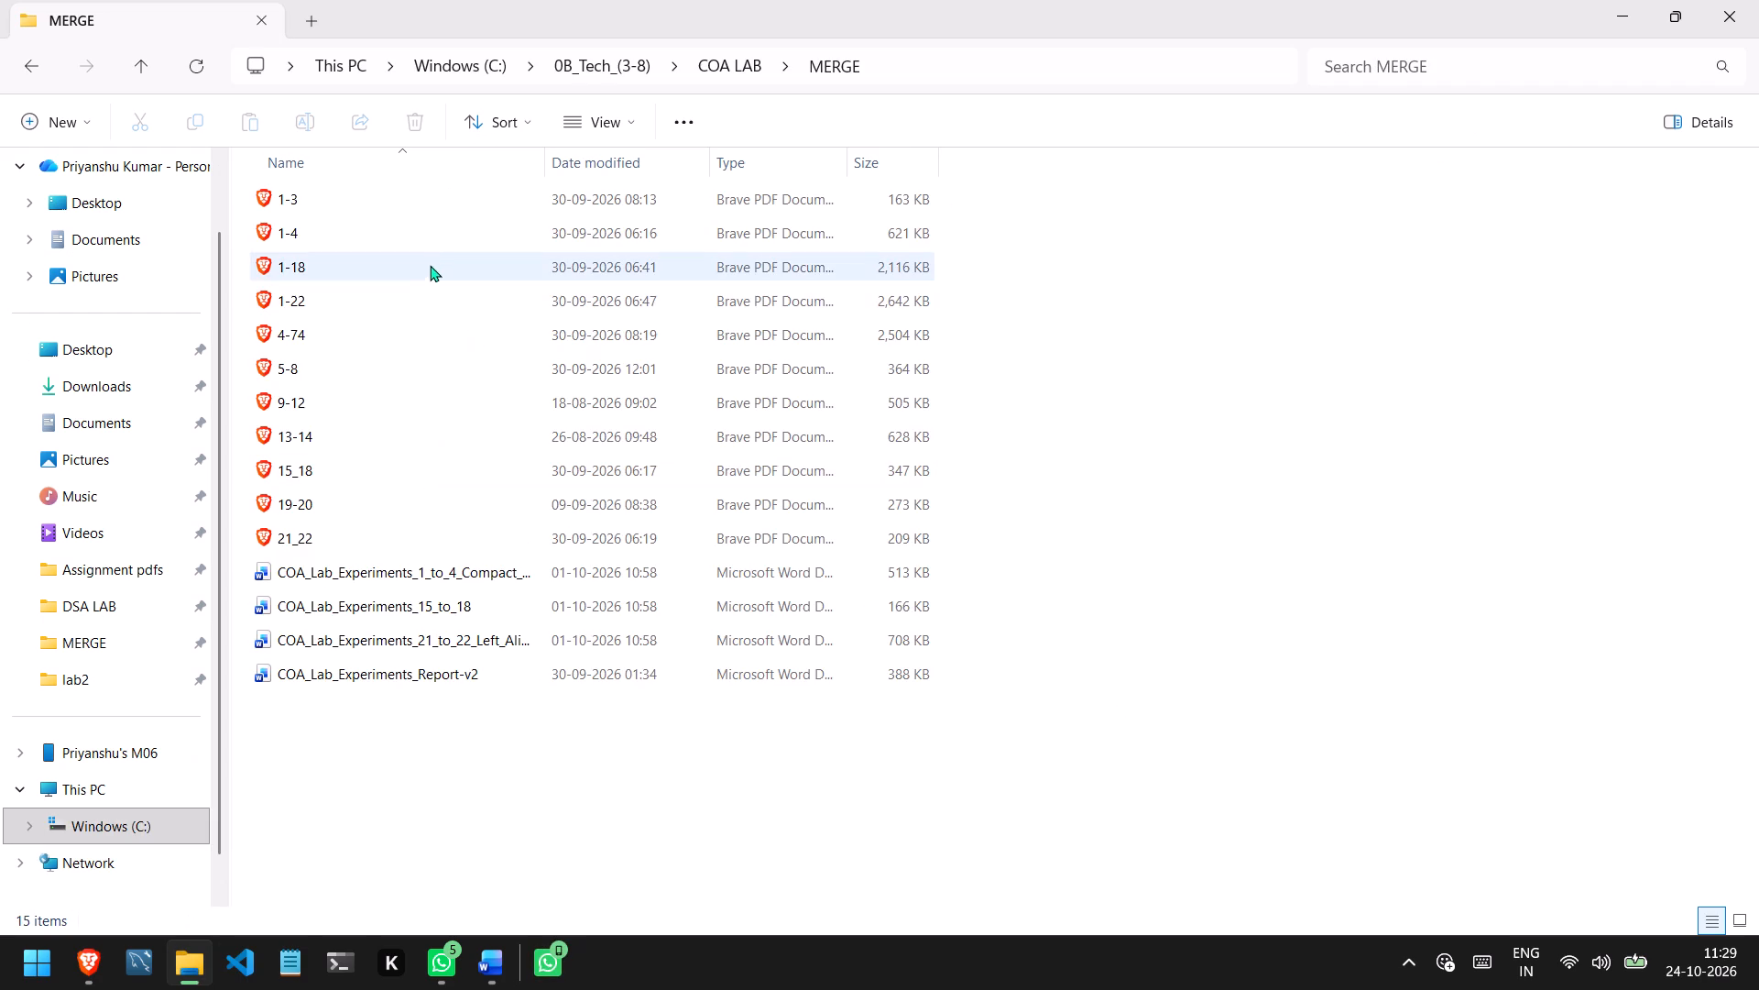
double_click(397, 336)
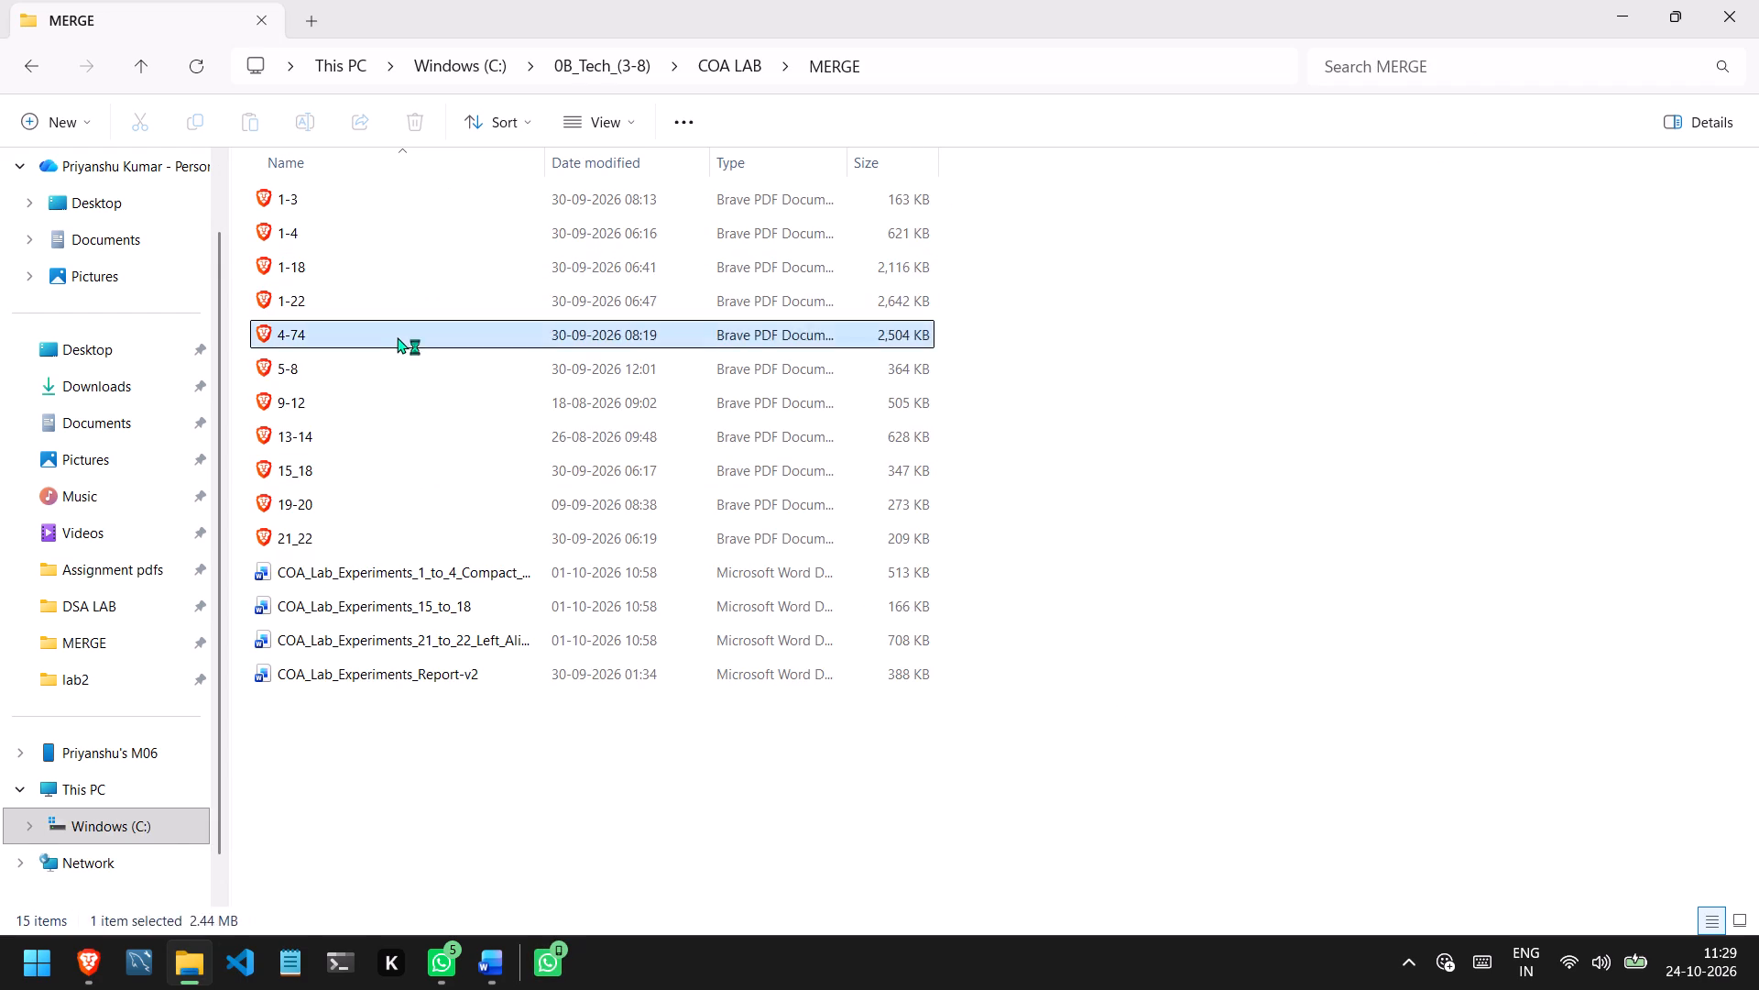
Examine the Experiment-6 flip-flop pages of 4-74.pdf through the truth tables and the Result section.
scroll(397, 336, "down", 9)
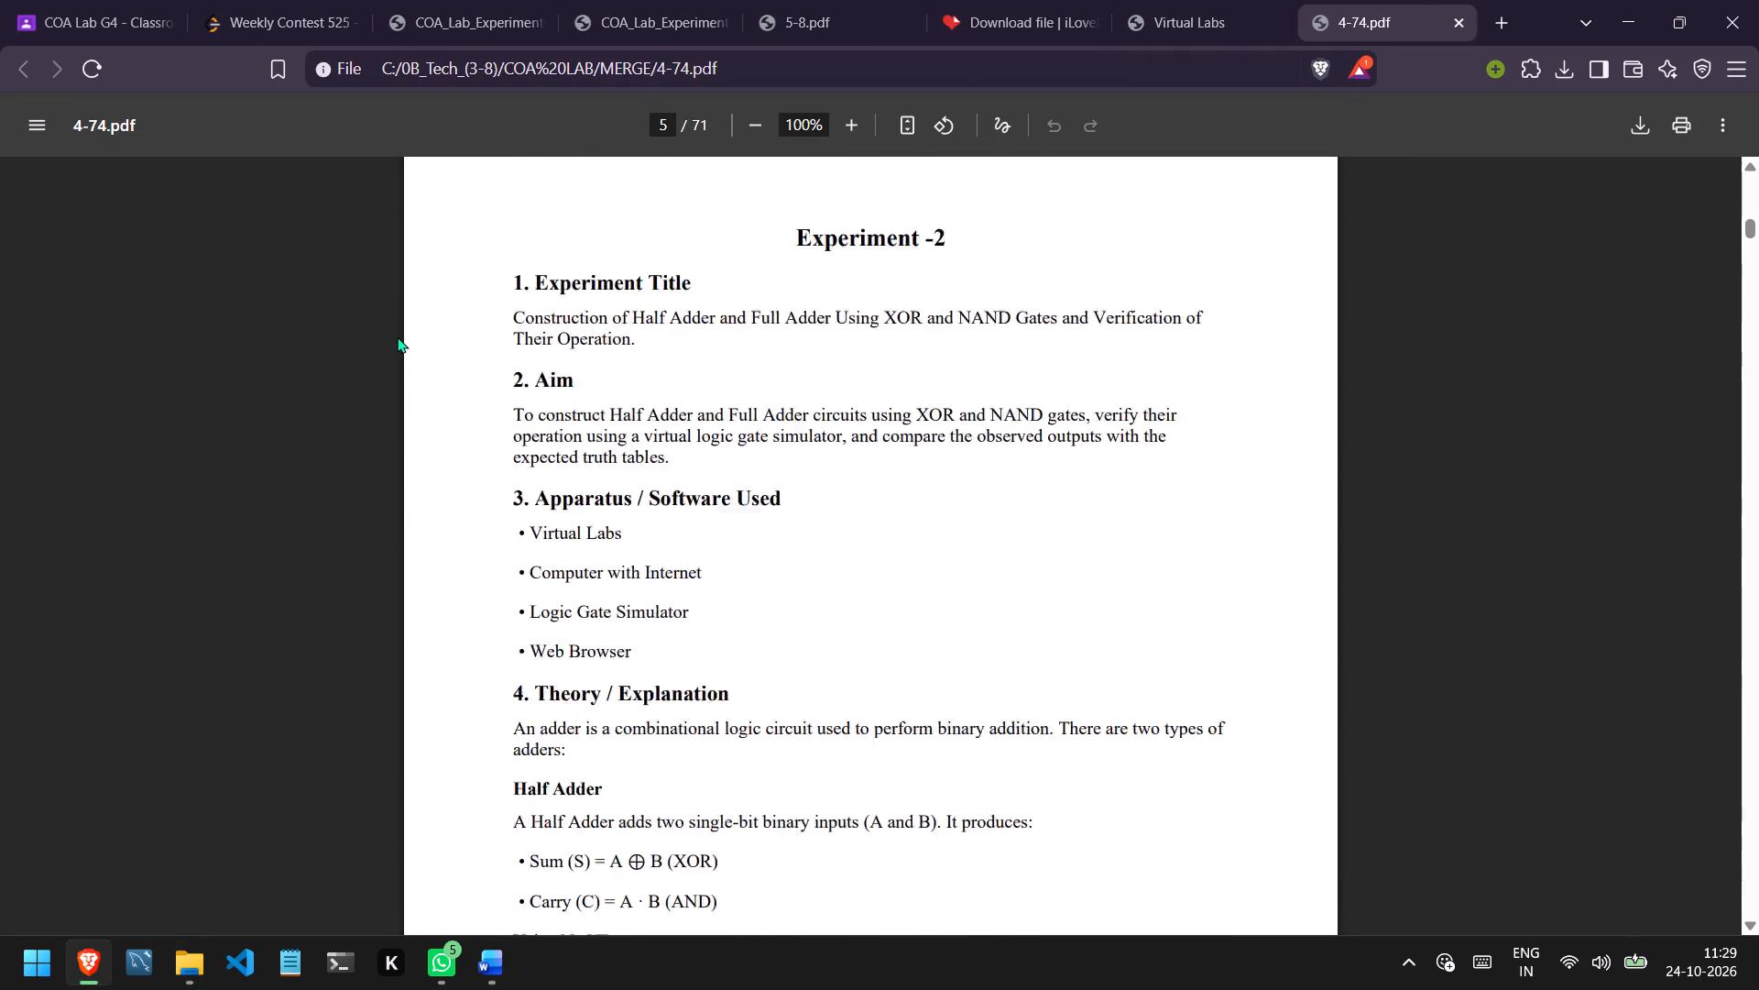
scroll(397, 336, "down", 13)
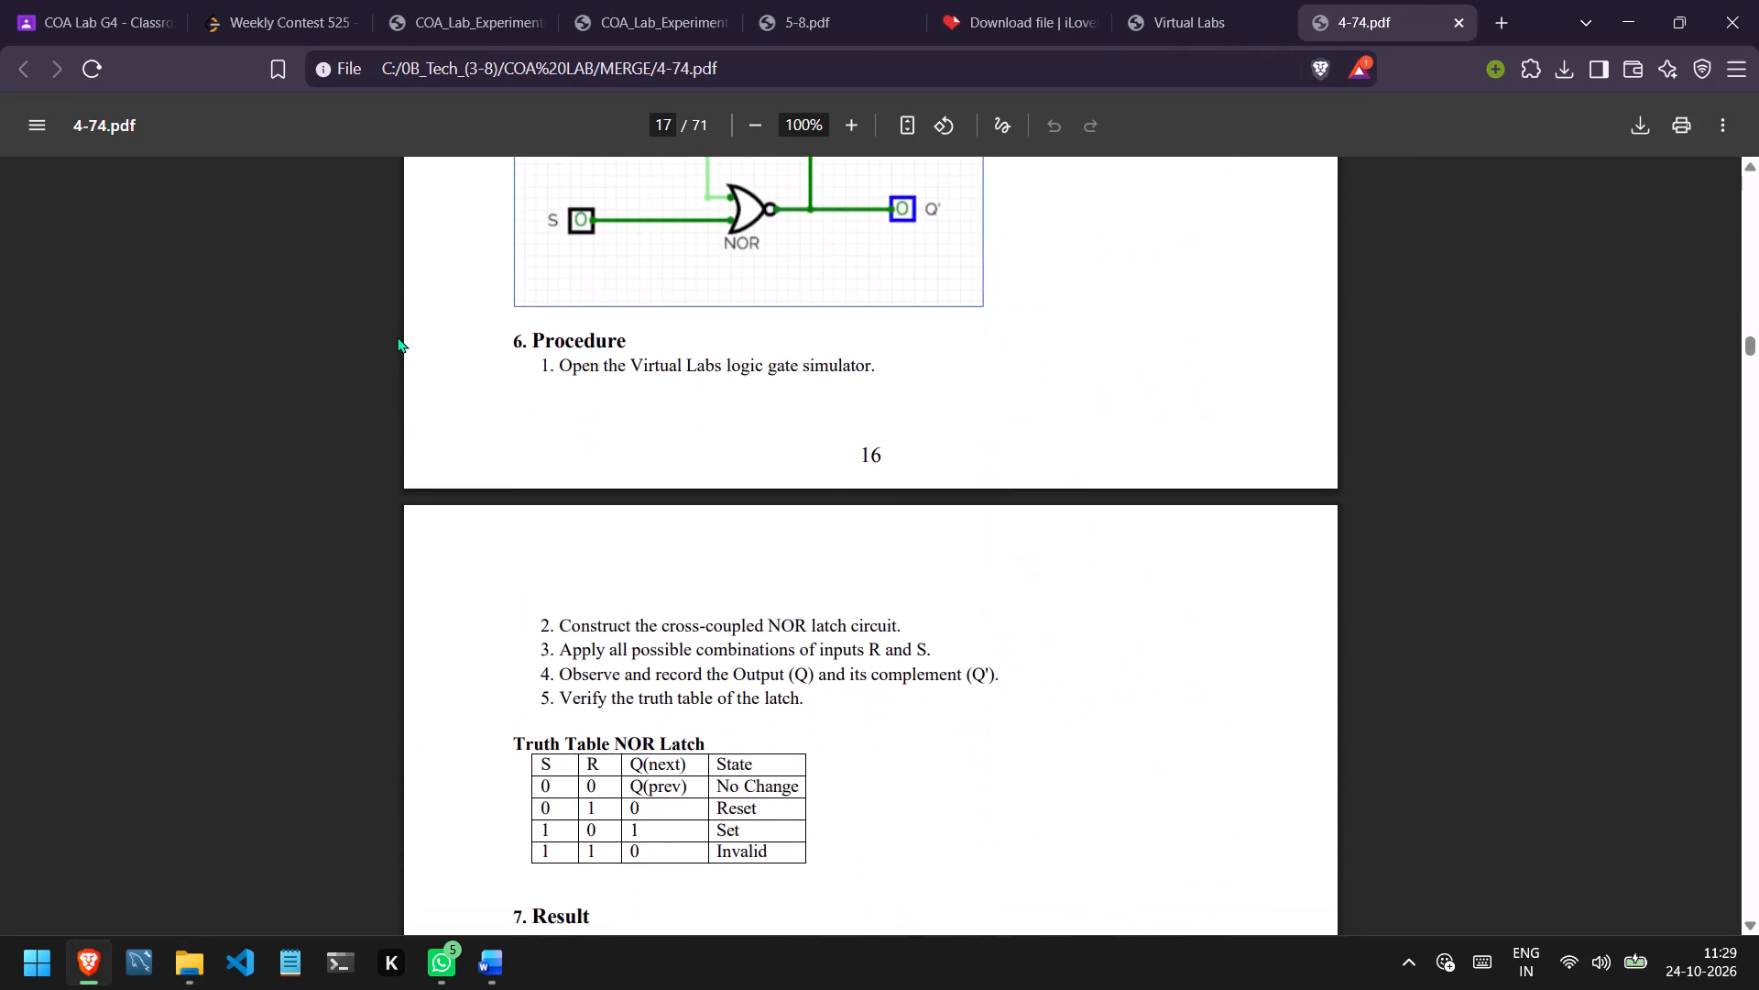
scroll(397, 336, "down", 2)
scroll(397, 336, "right", 1)
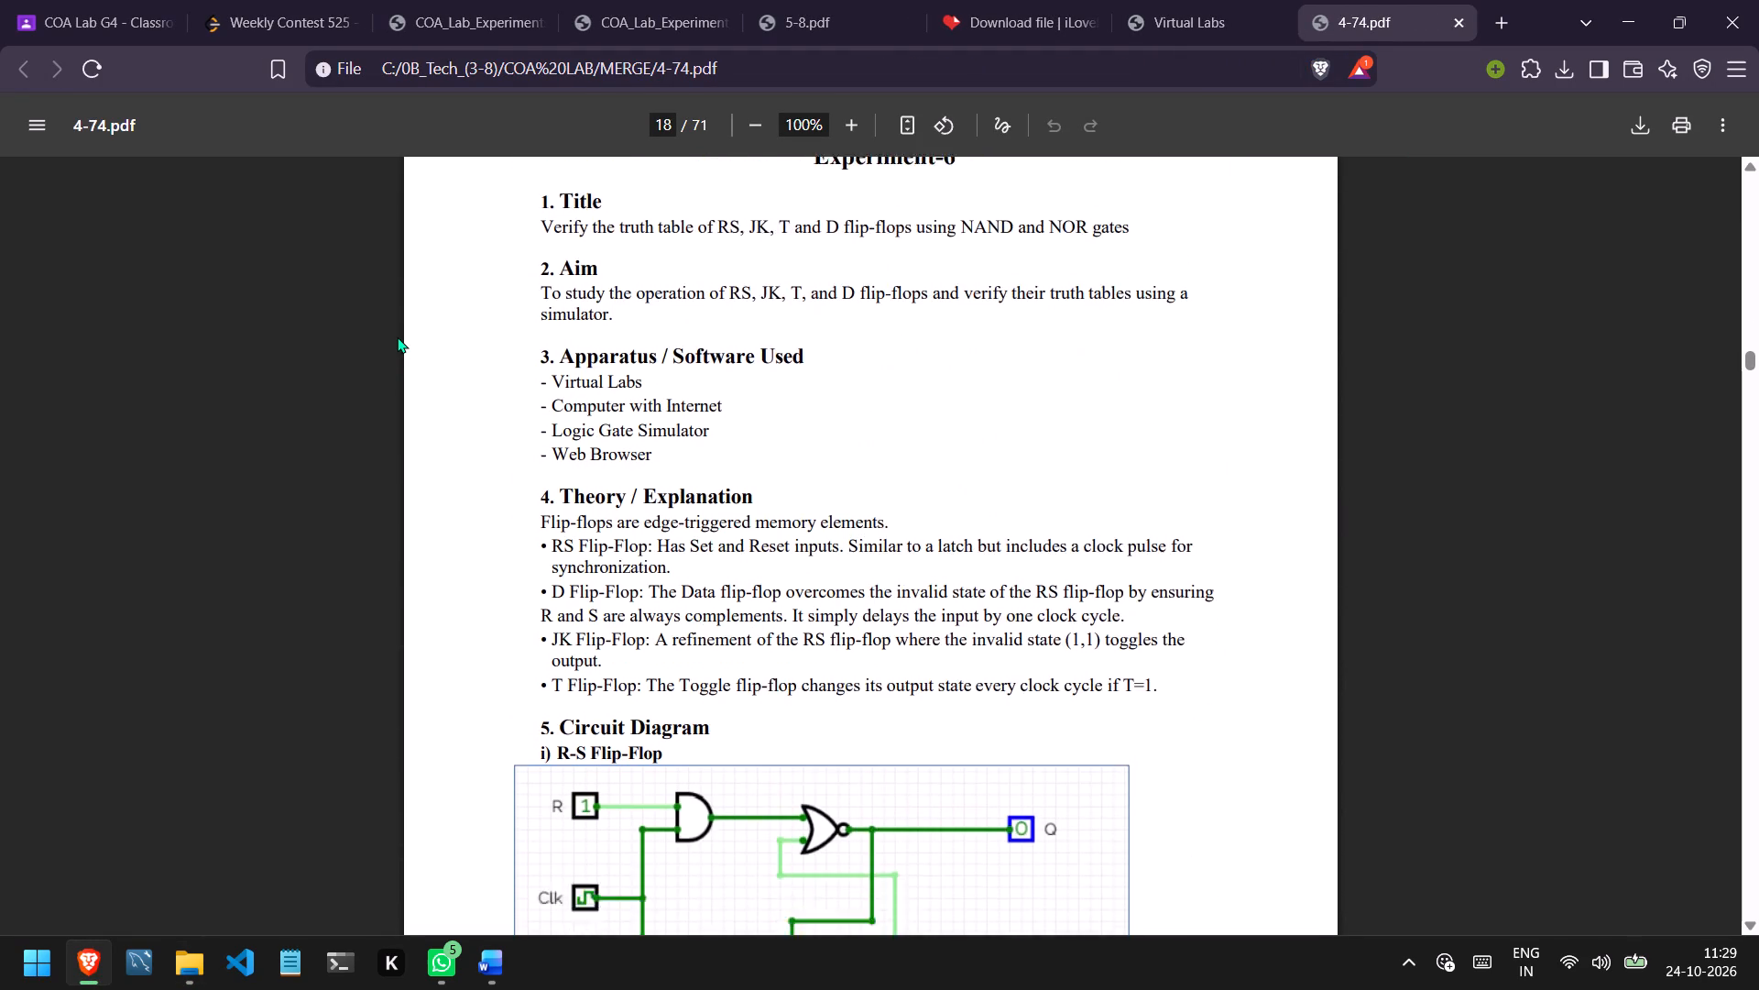
scroll(397, 336, "right", 1)
scroll(397, 336, "down", 7)
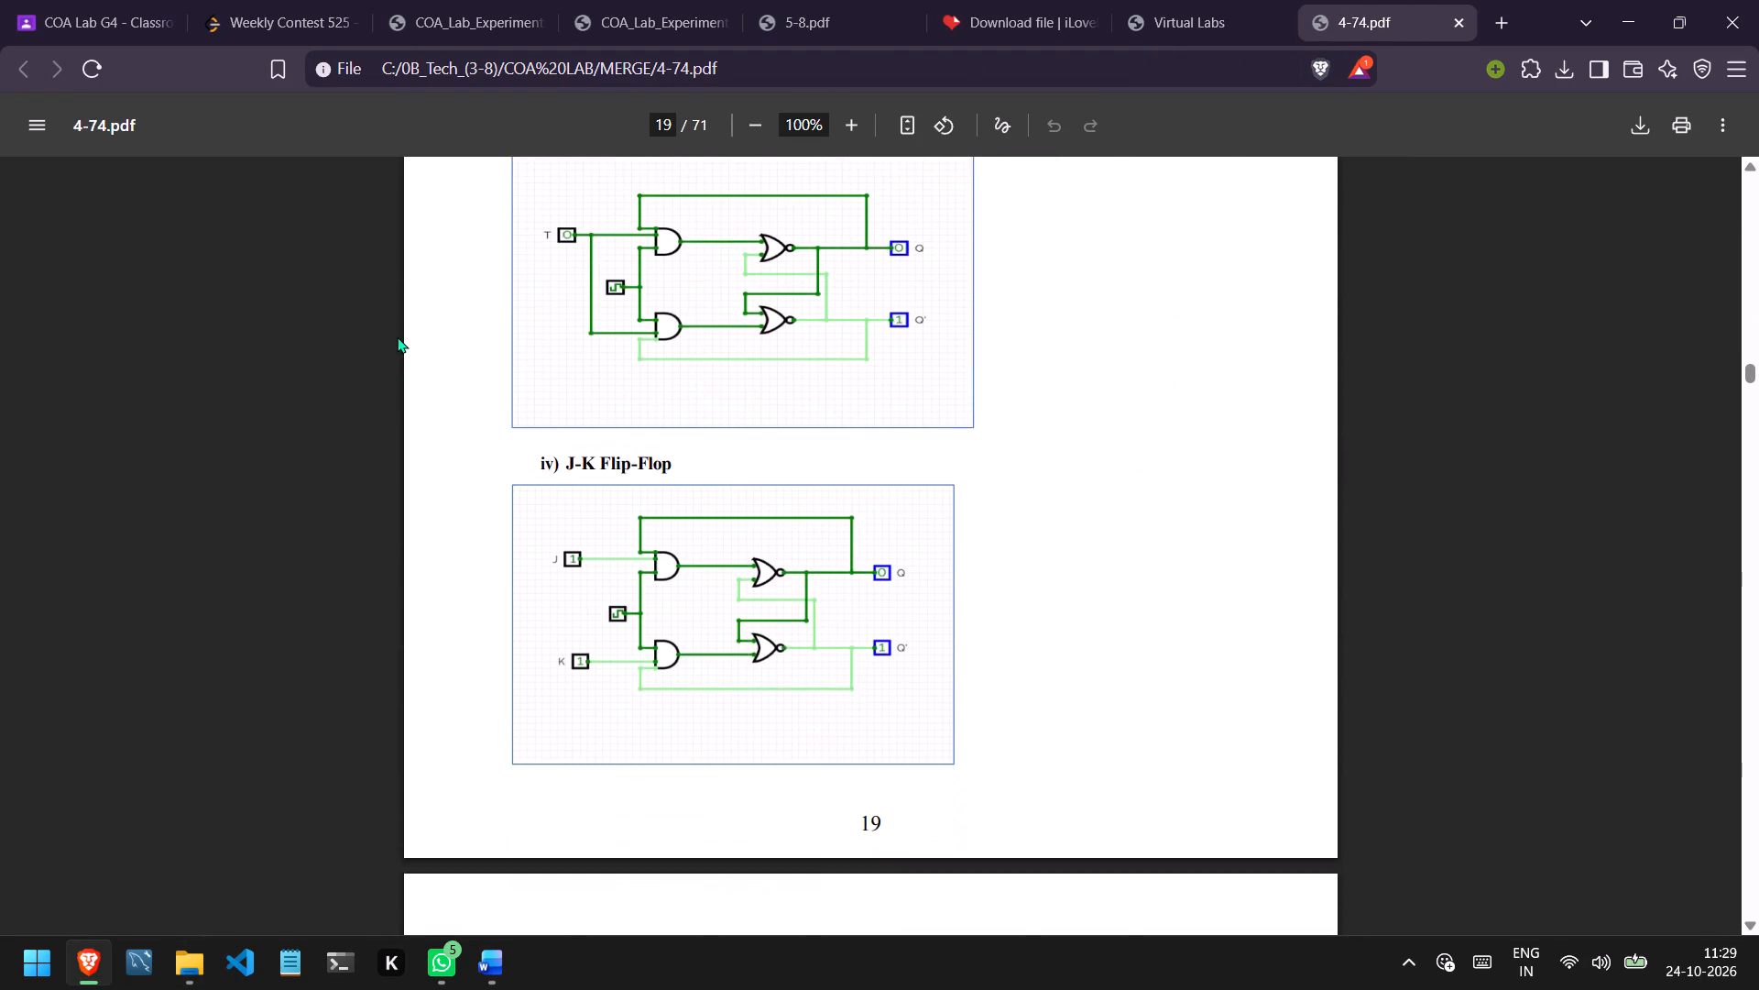
scroll(397, 336, "down", 7)
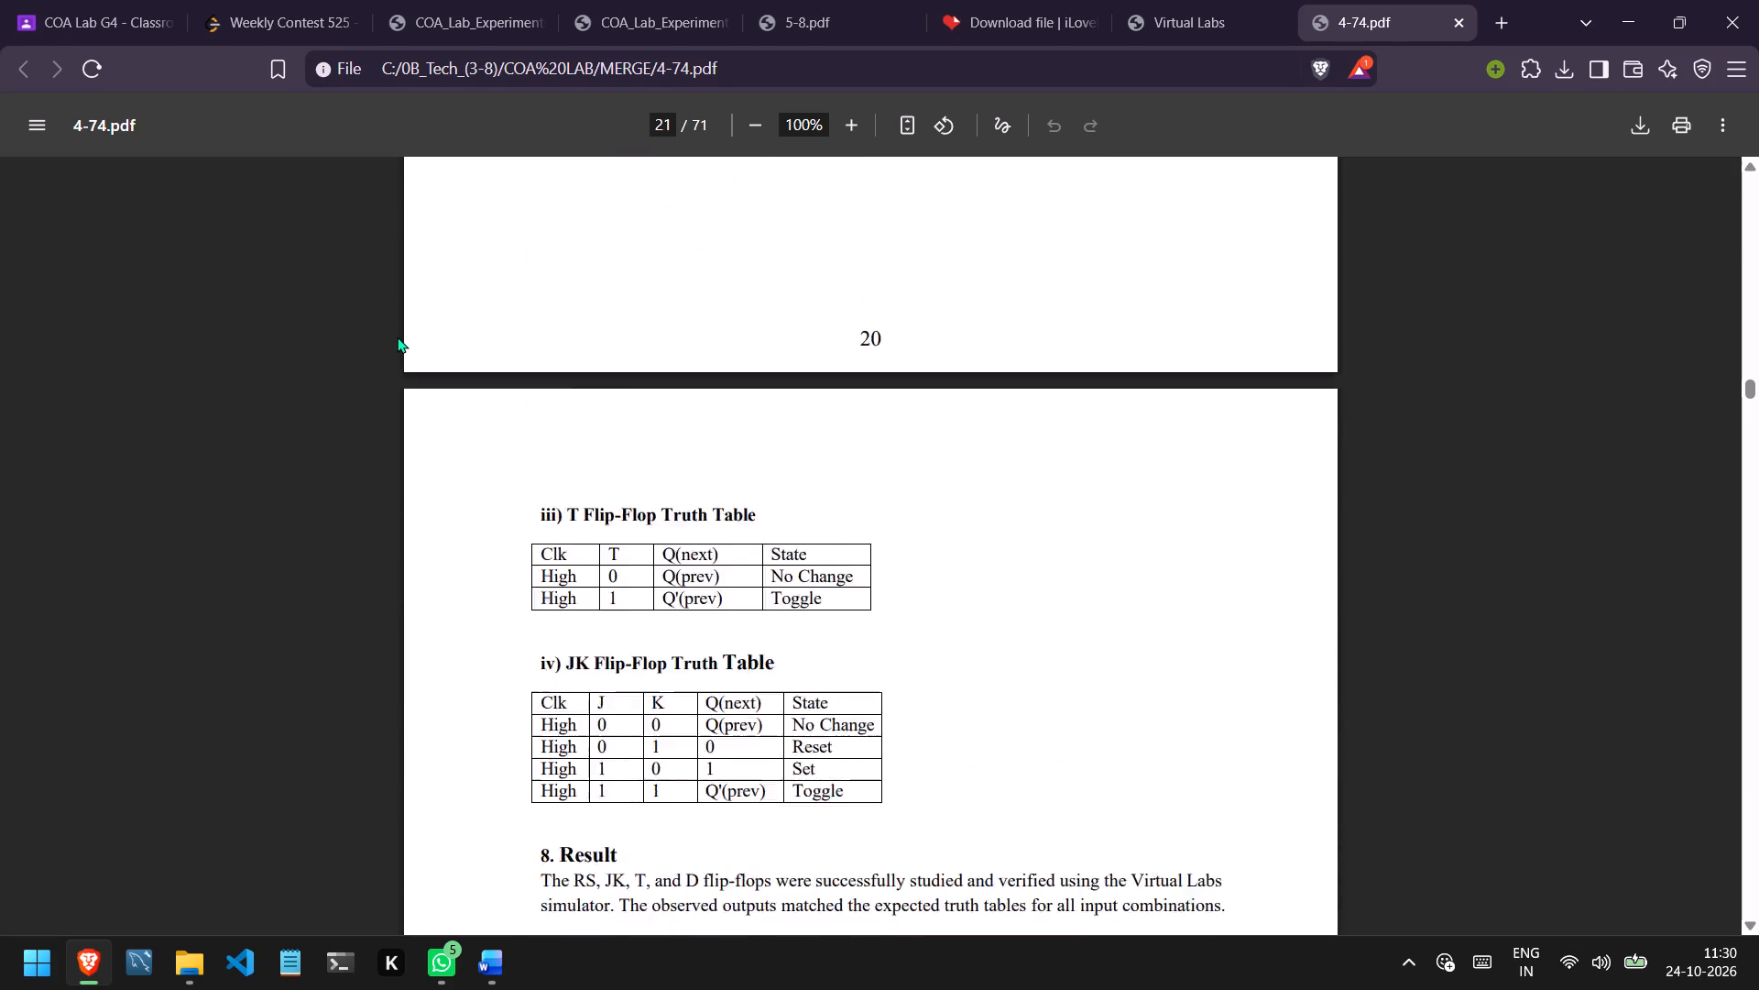
scroll(397, 336, "down", 1)
Examine at about 49% zoom how the flip-flop truth tables are laid out across pages 20 and 21.
scroll(397, 336, "up", 1)
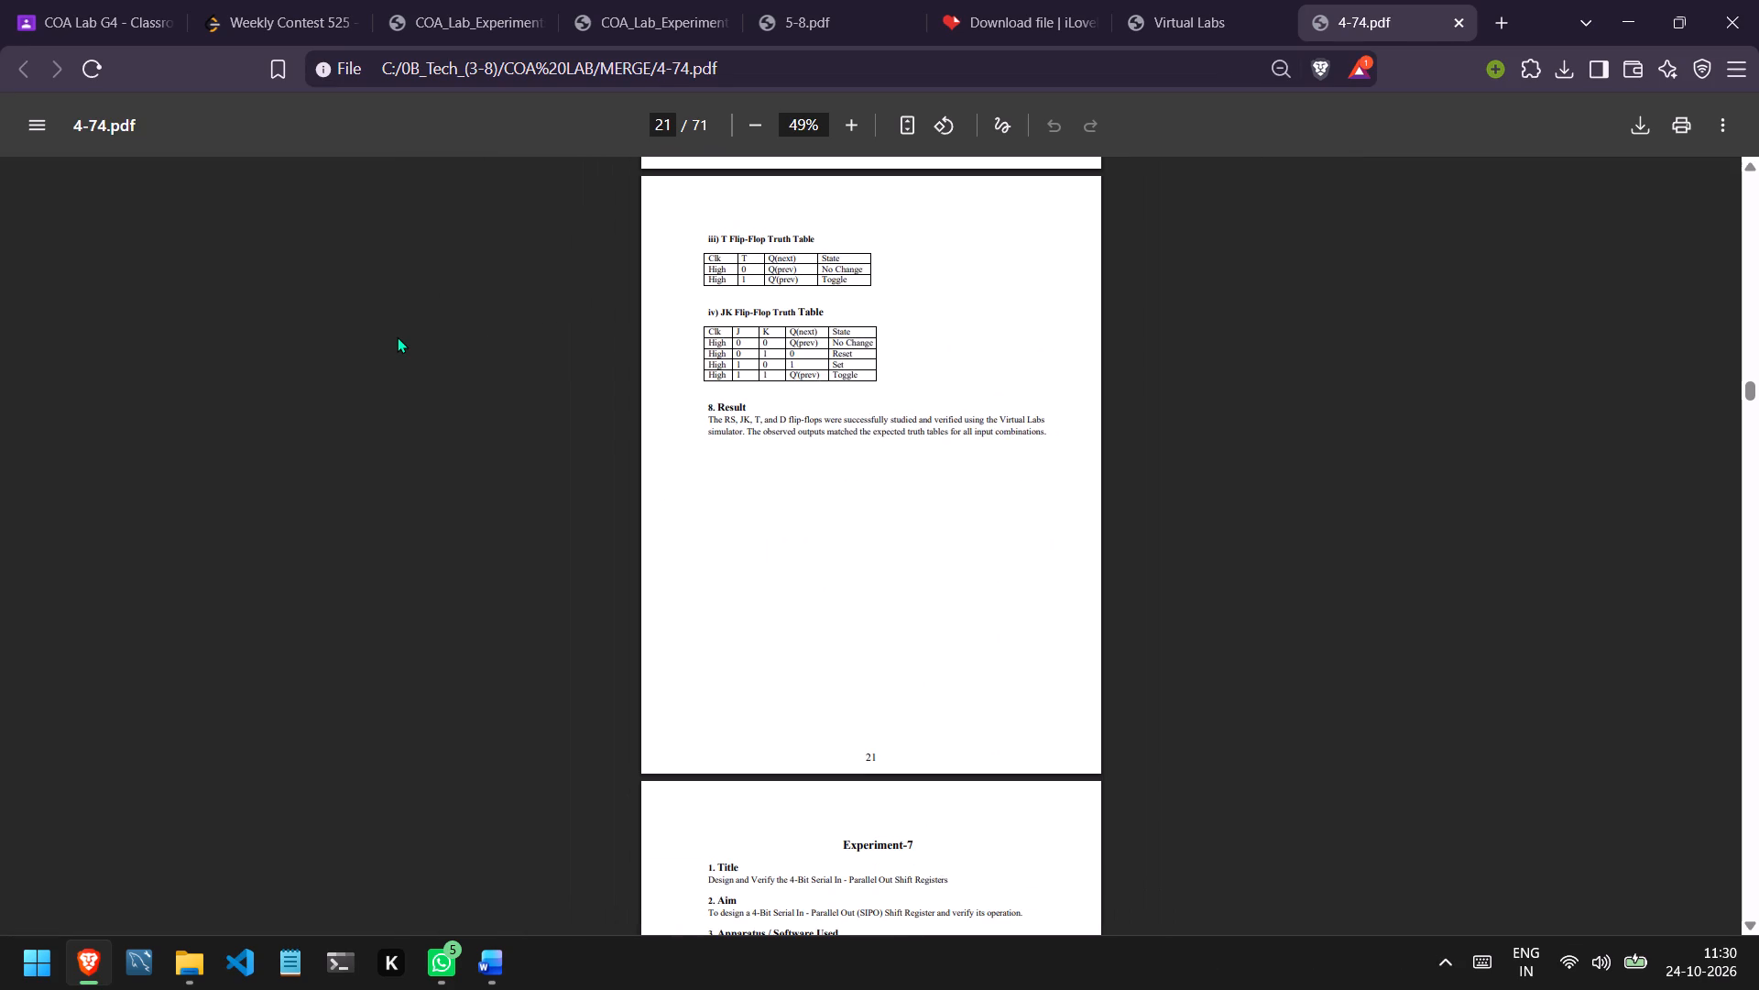
scroll(397, 336, "up", 5)
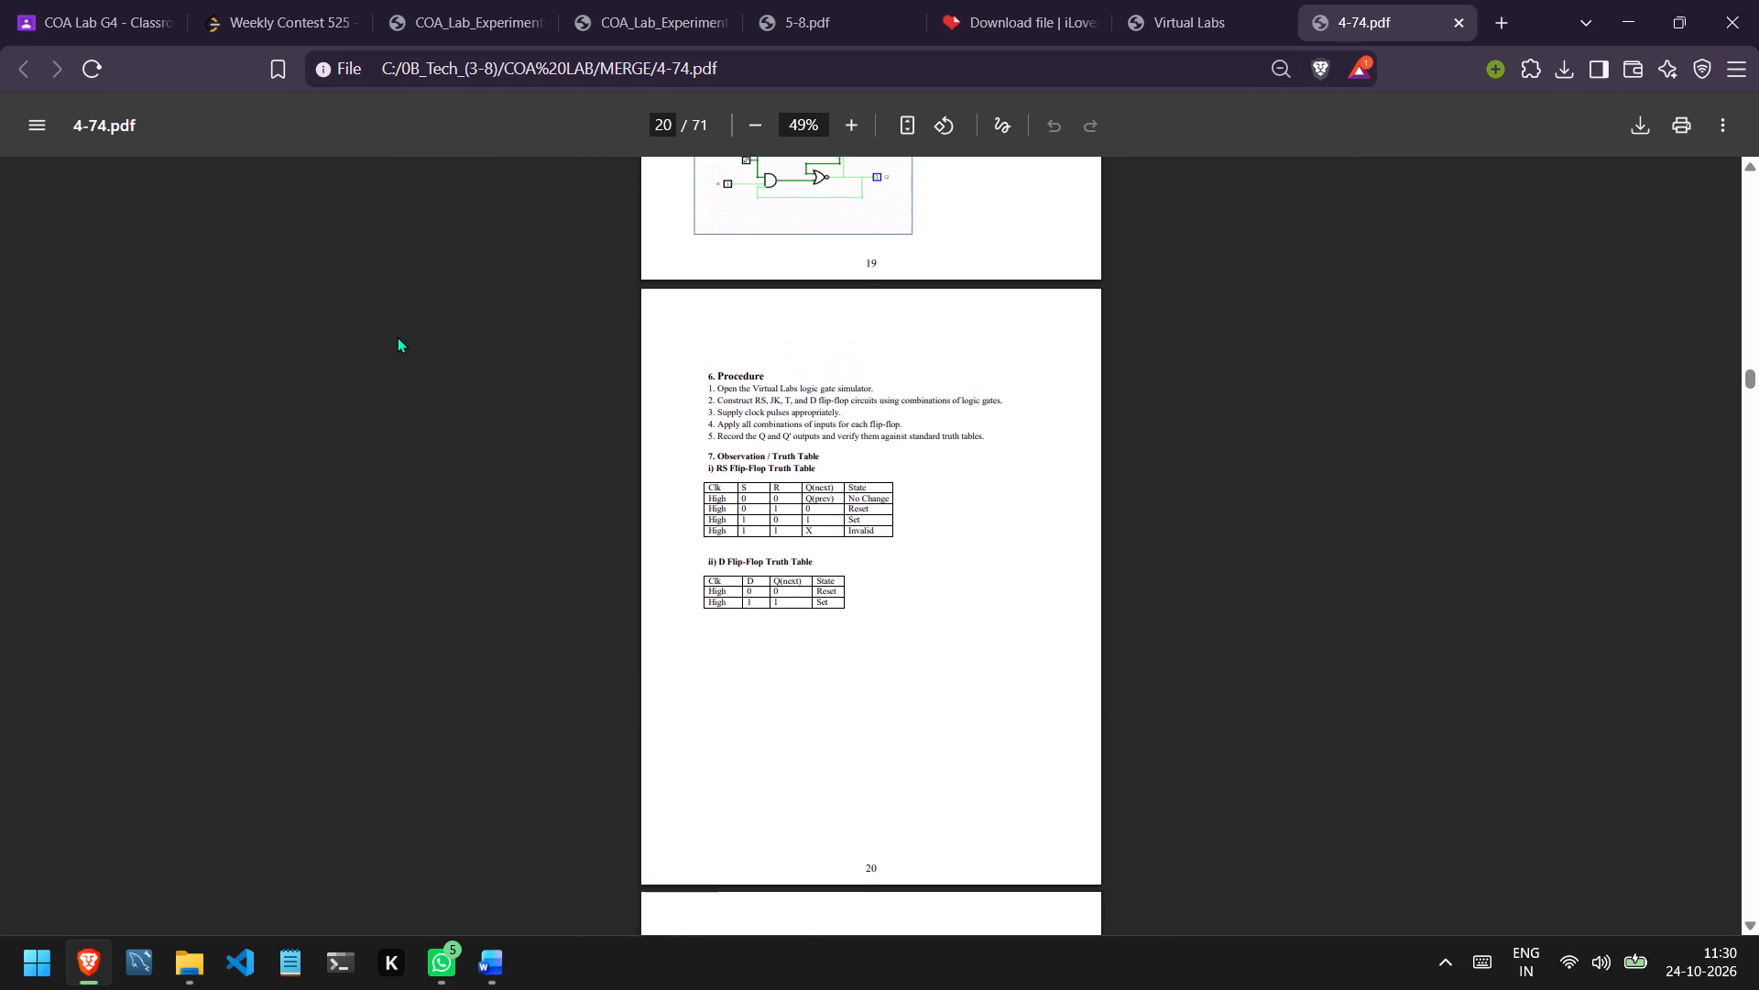
scroll(397, 336, "up", 2)
scroll(397, 336, "right", 4)
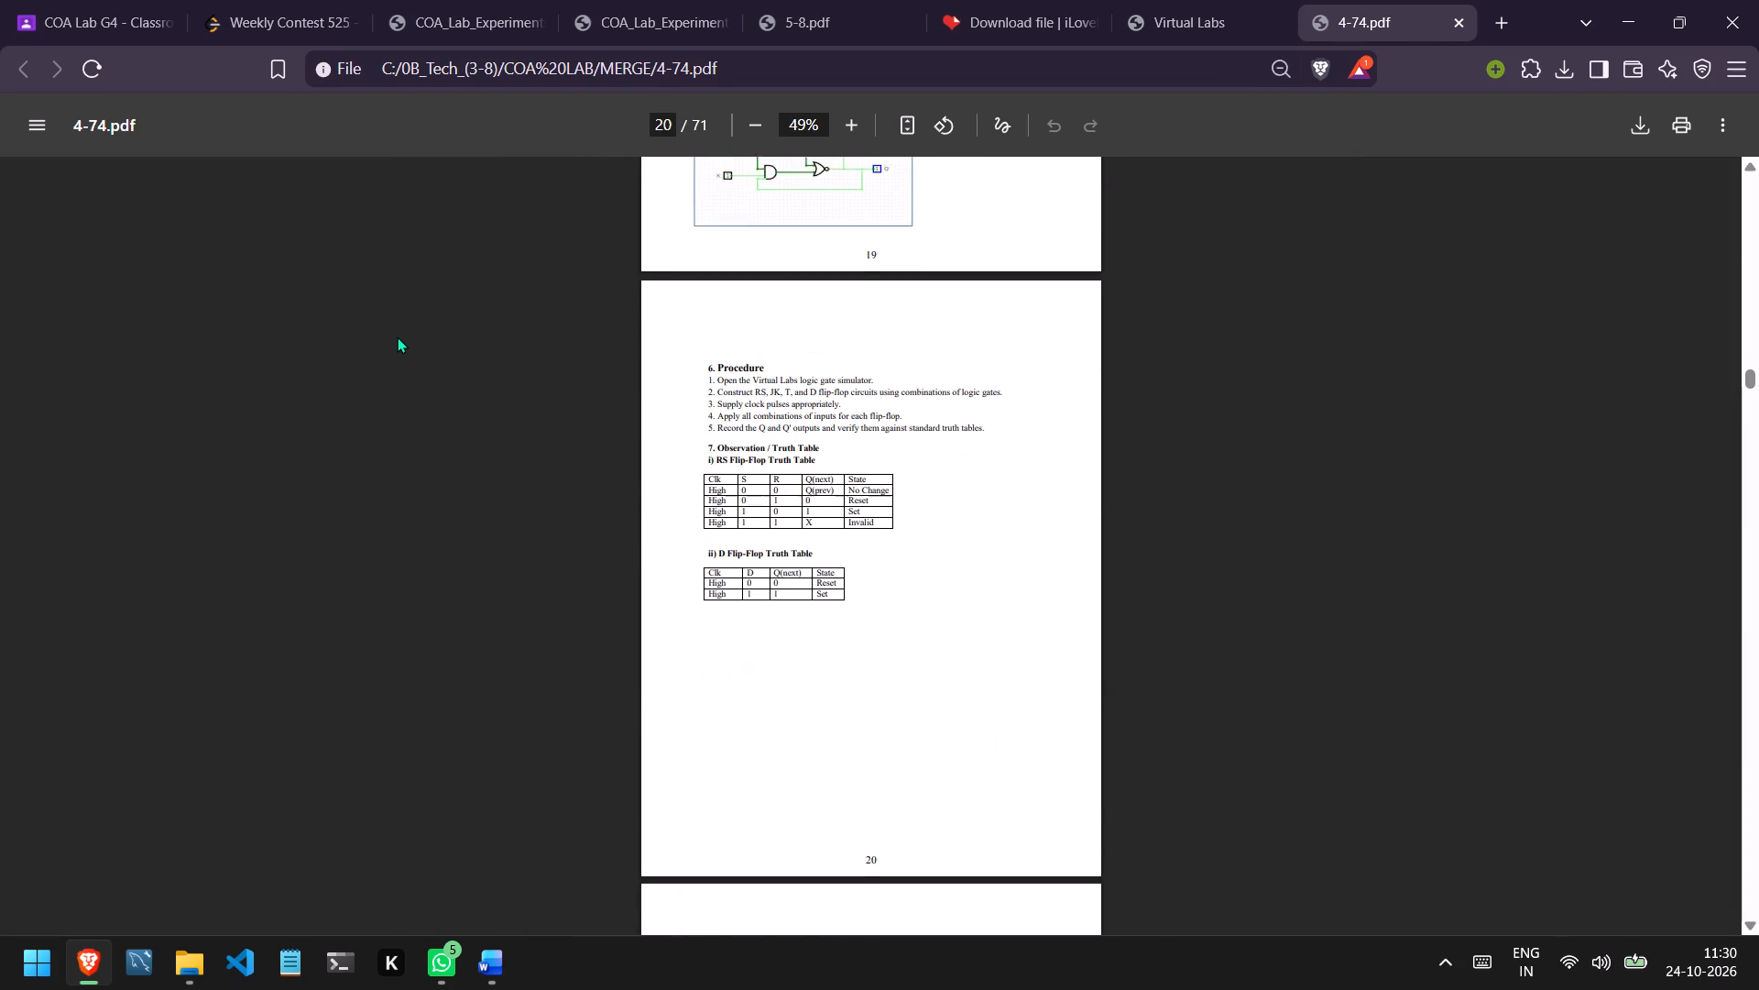
scroll(397, 336, "down", 2)
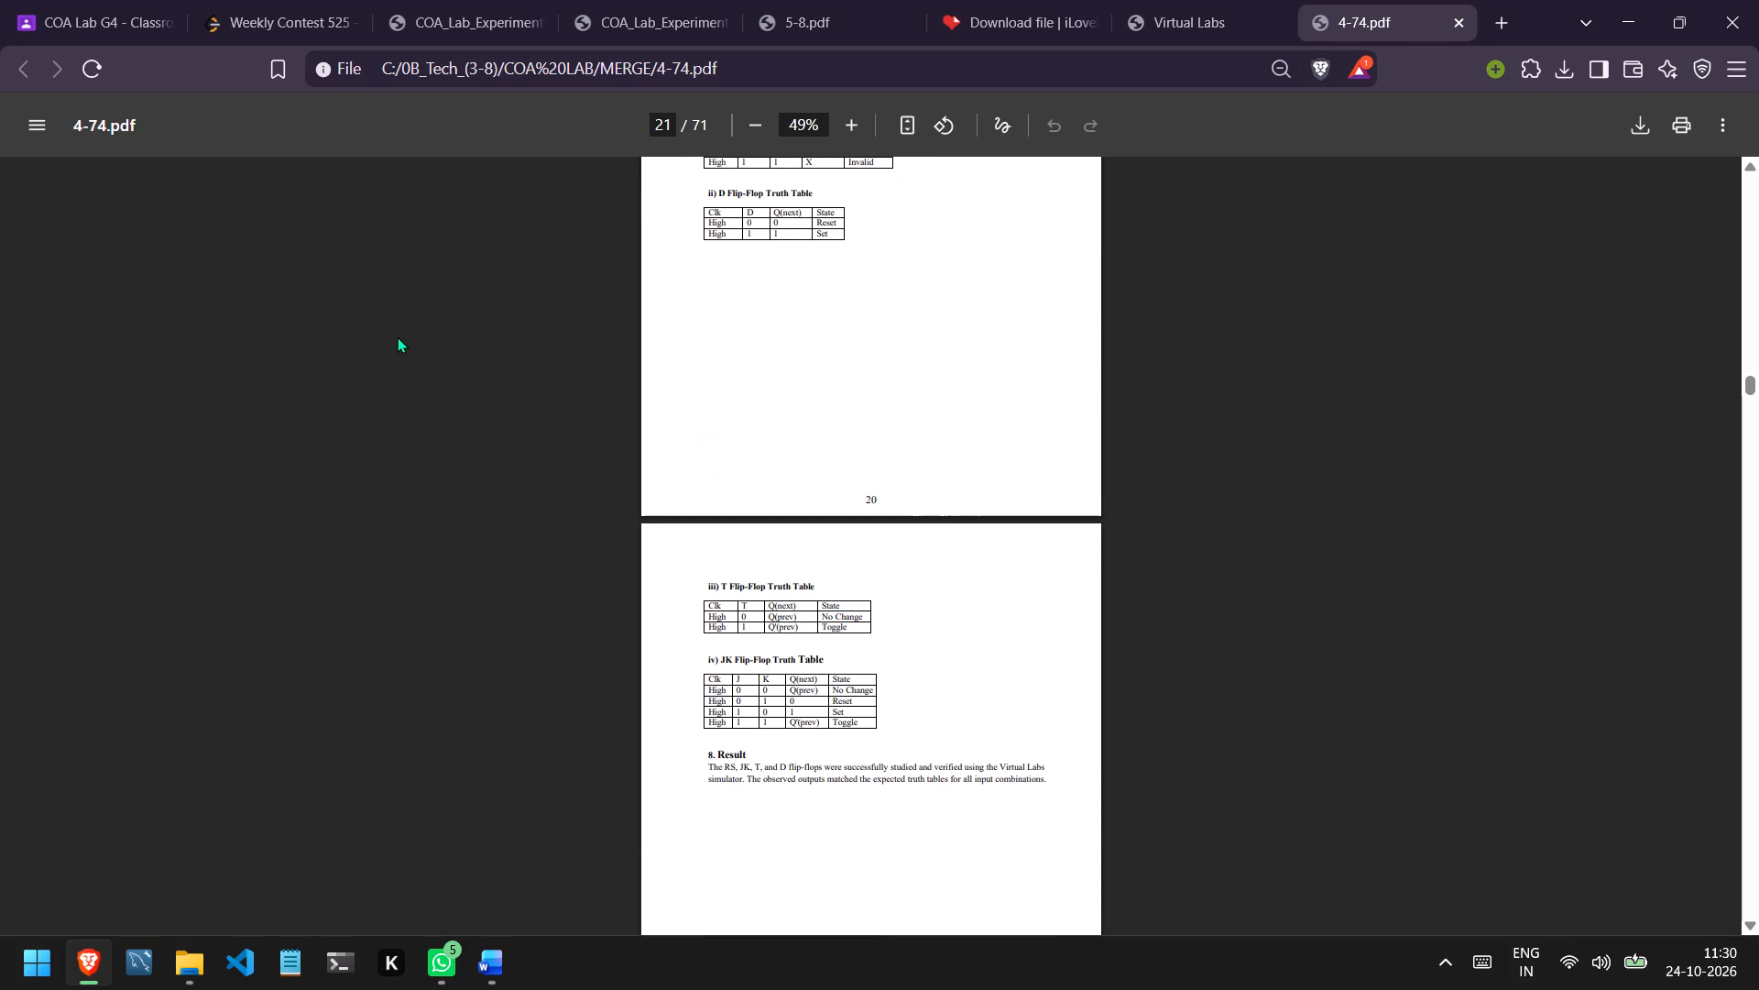
Examine pages 20 and 21 of 4-74.pdf at different magnifications for the placement of the Procedure, flip-flop truth tables and Result.
scroll(397, 336, "up", 3)
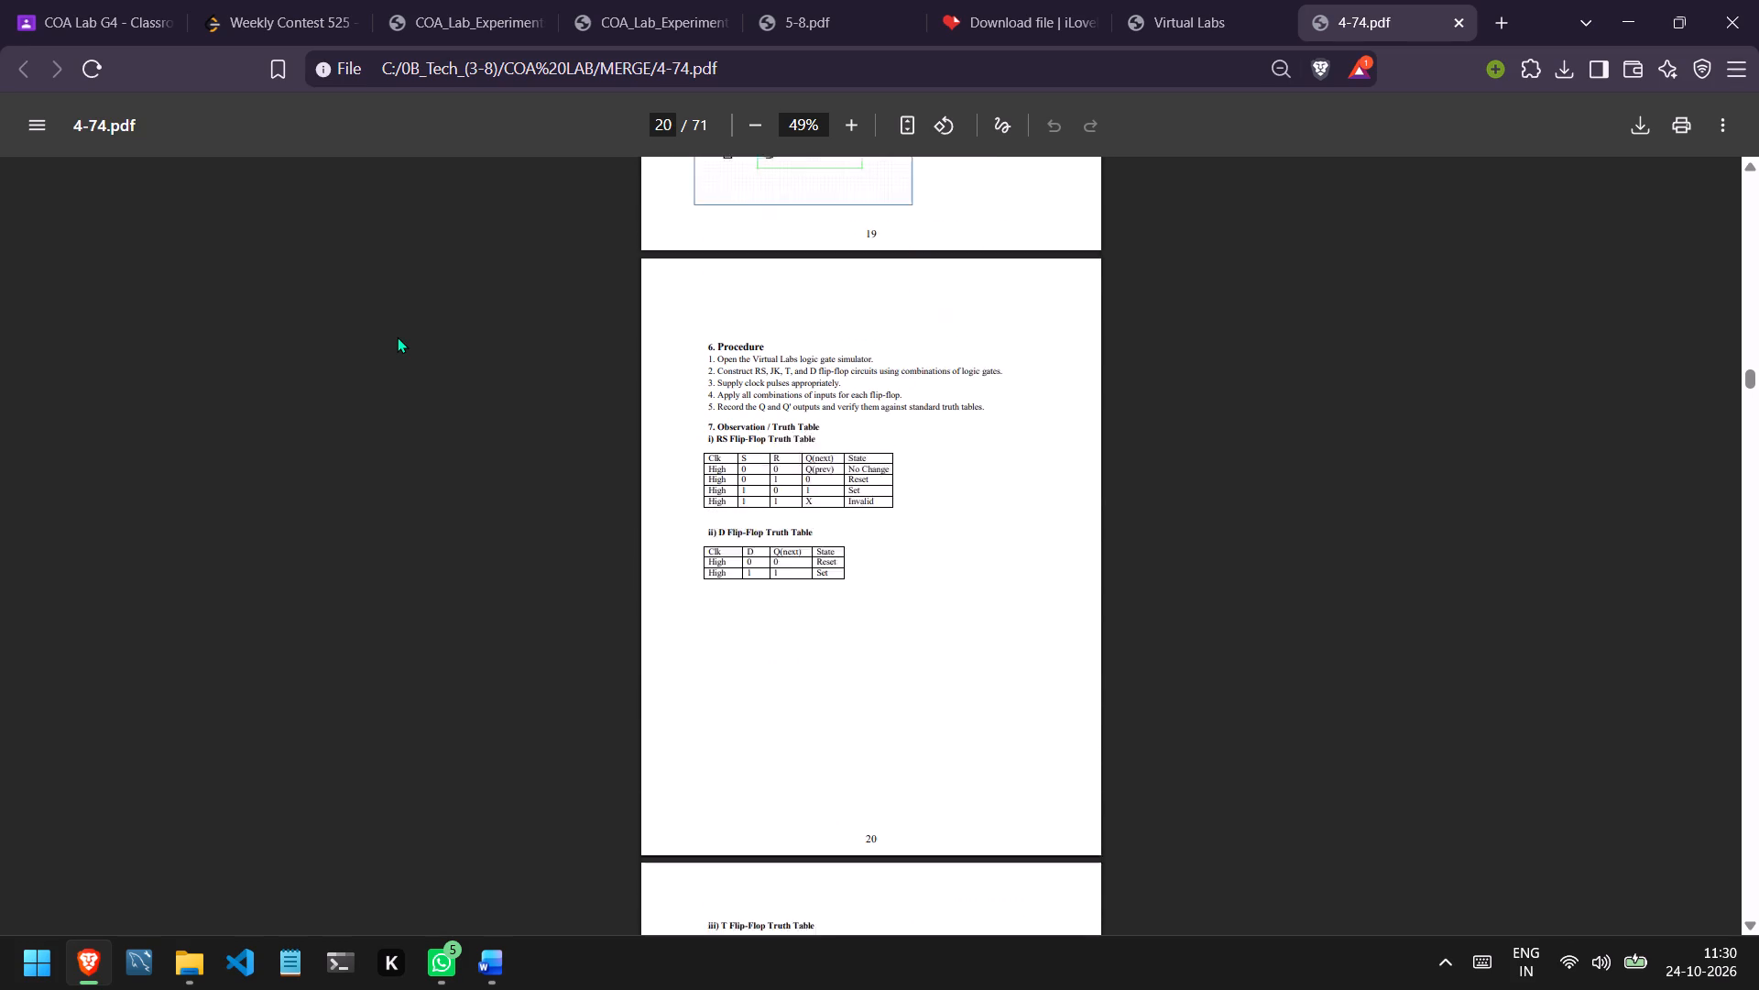
scroll(397, 336, "up", 1)
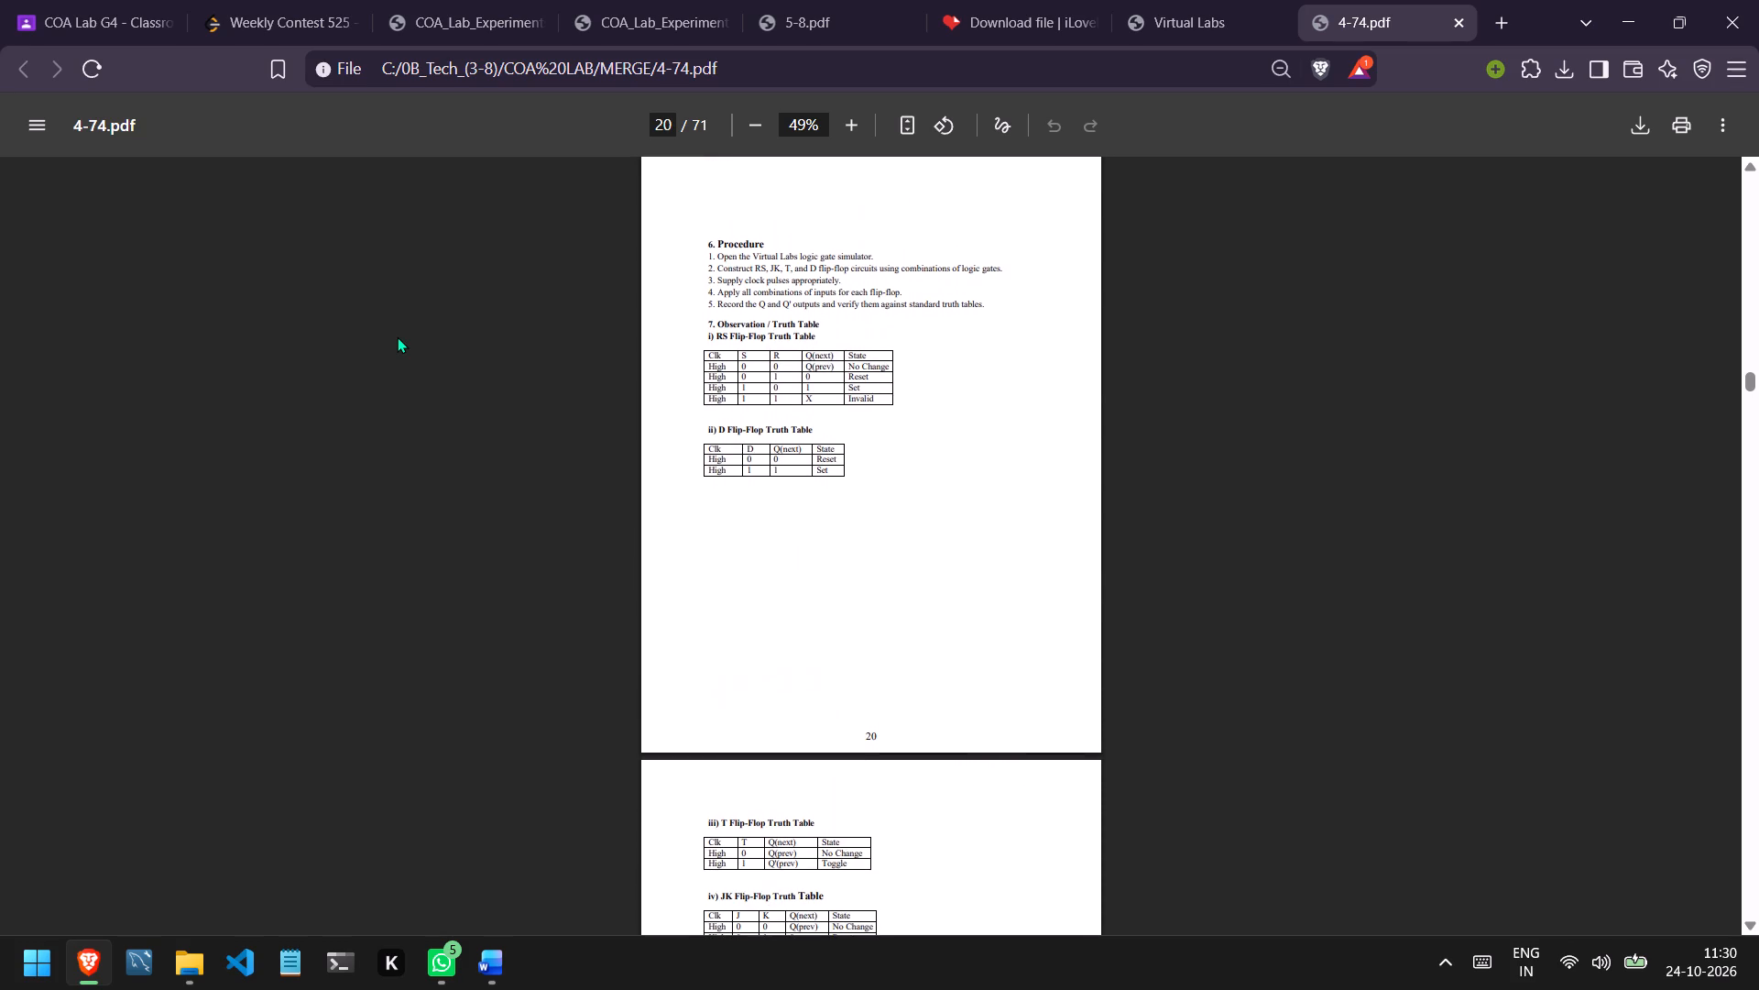
scroll(397, 336, "up", 1)
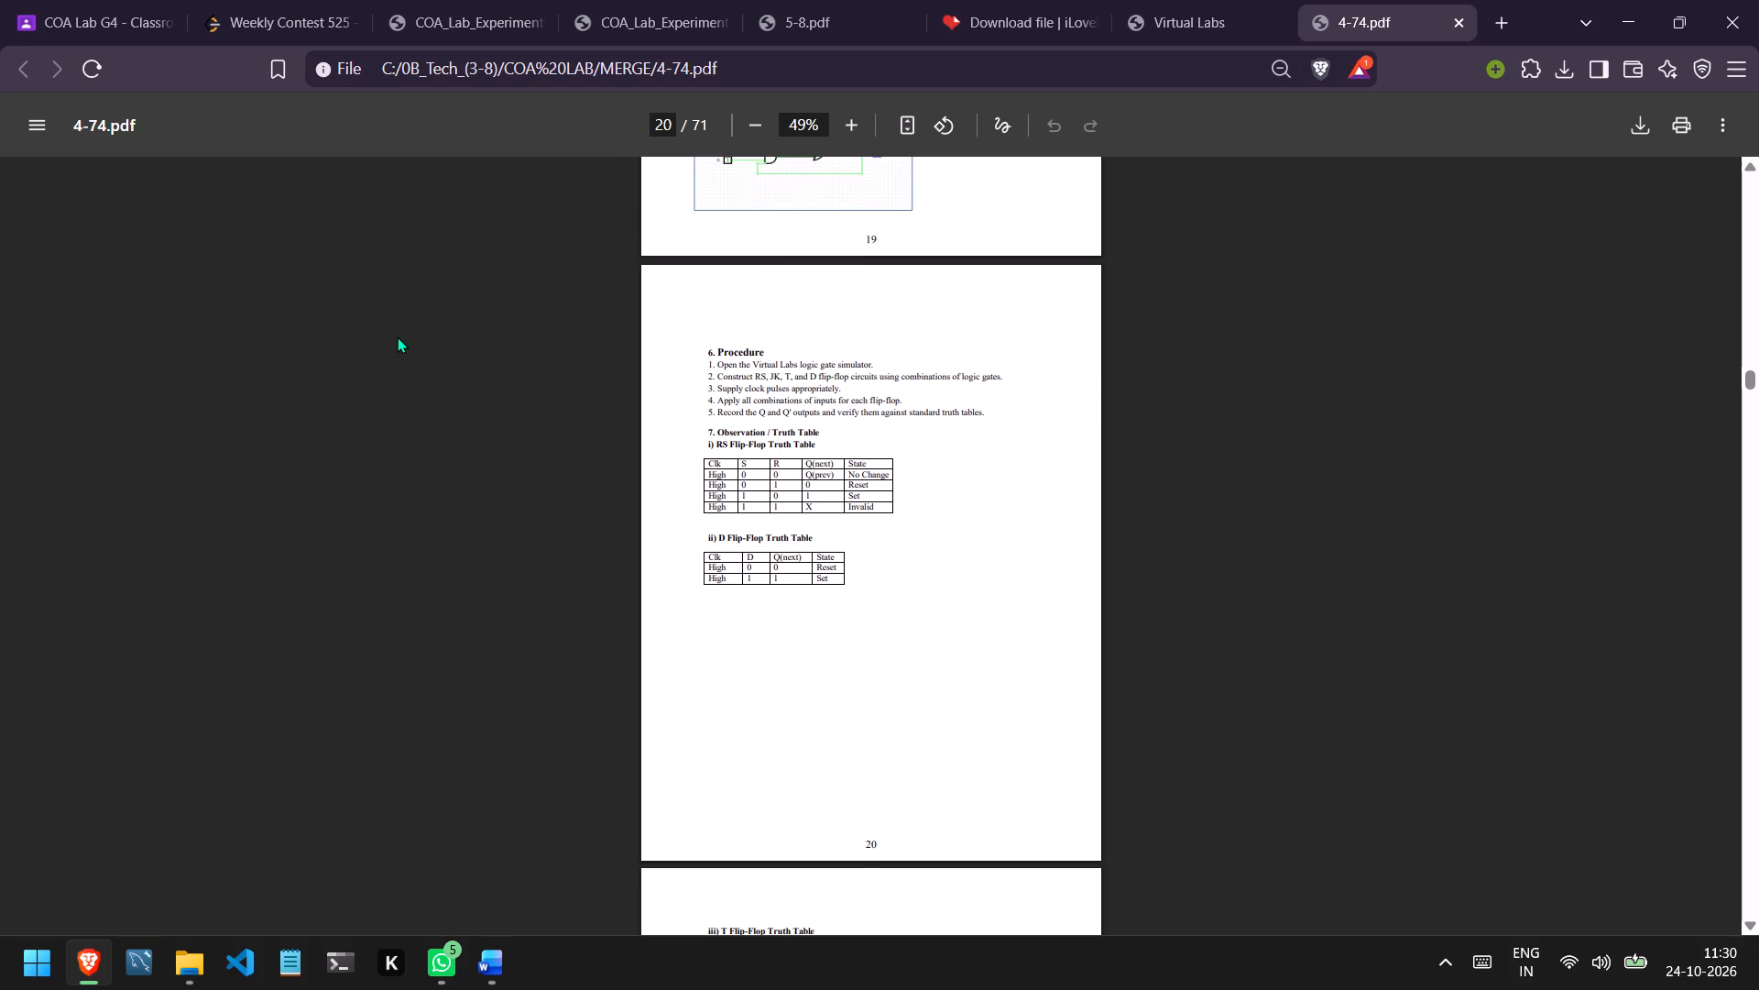
scroll(397, 336, "down", 1)
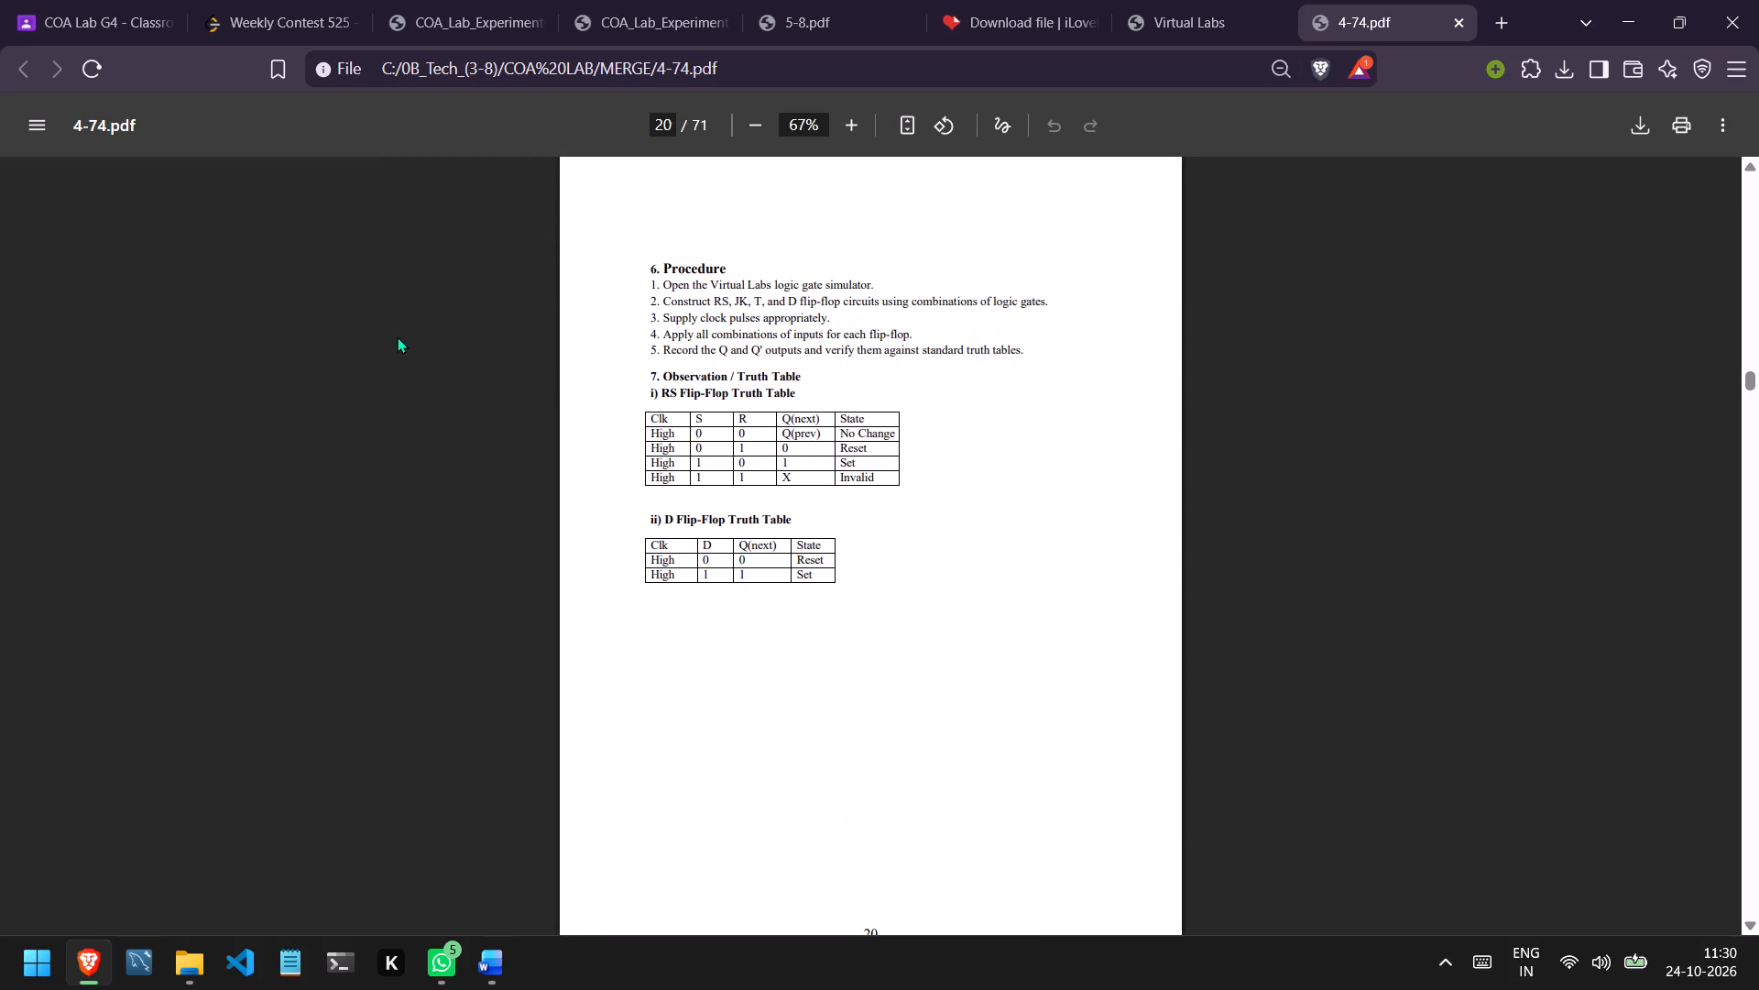
scroll(397, 336, "down", 5)
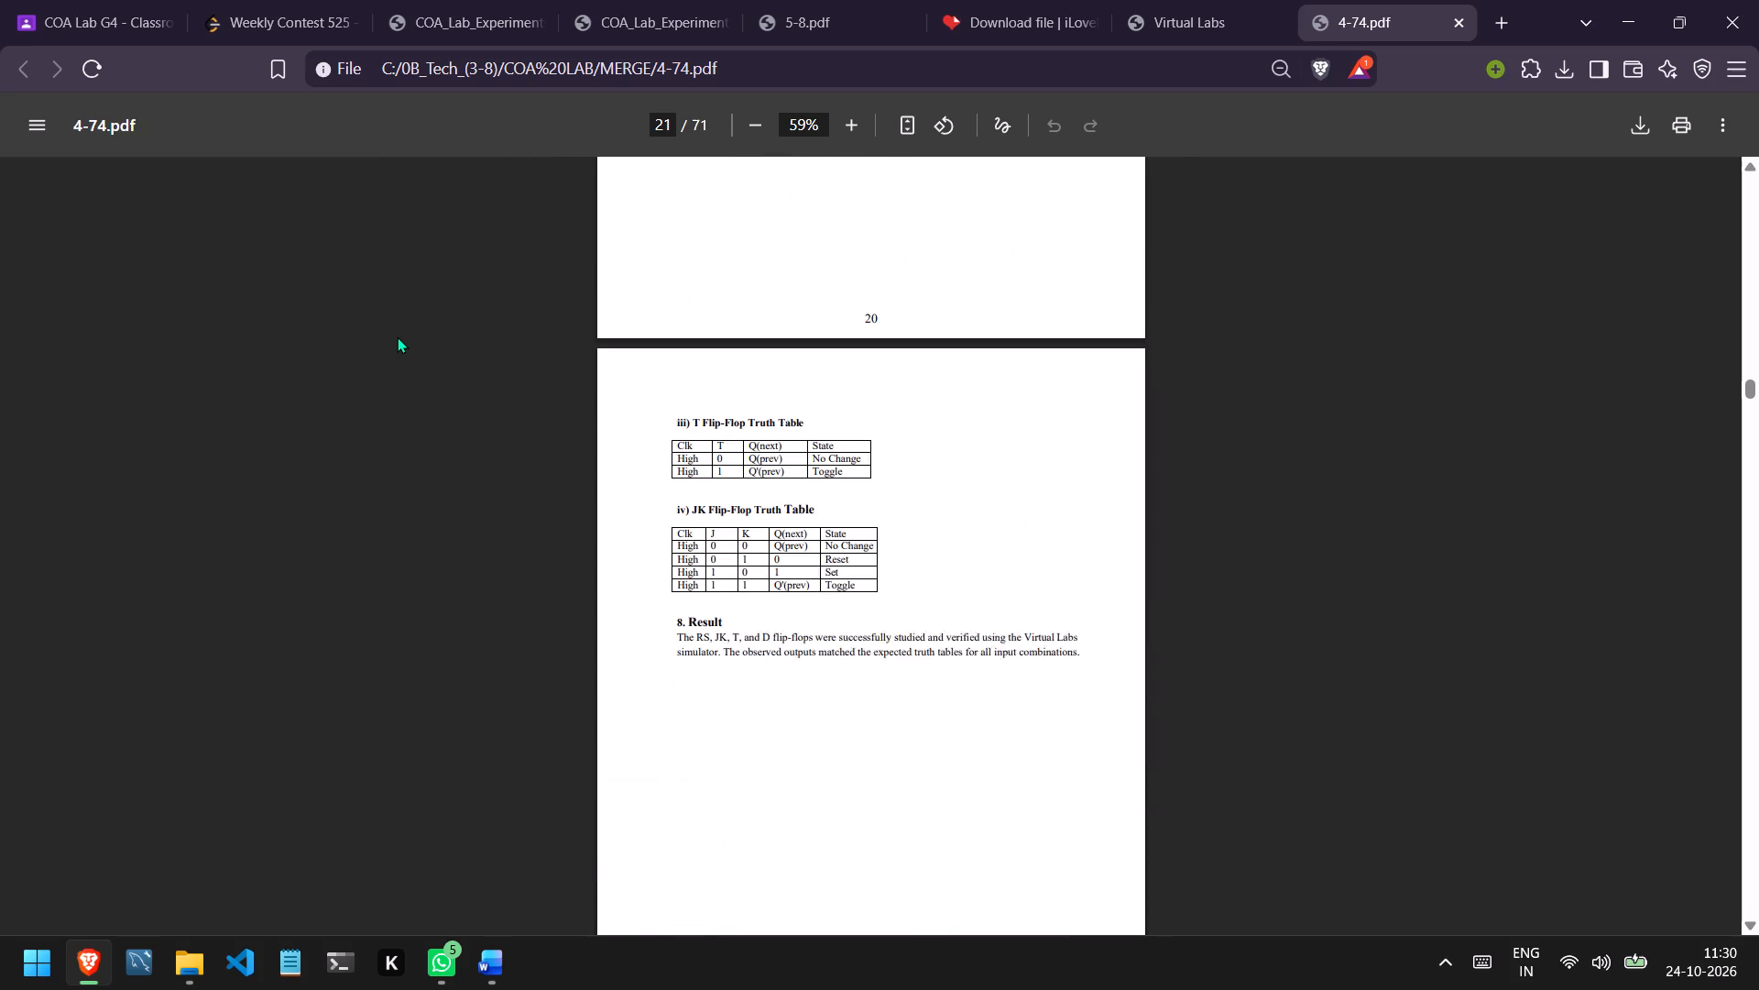
scroll(397, 336, "down", 1)
scroll(397, 336, "up", 2)
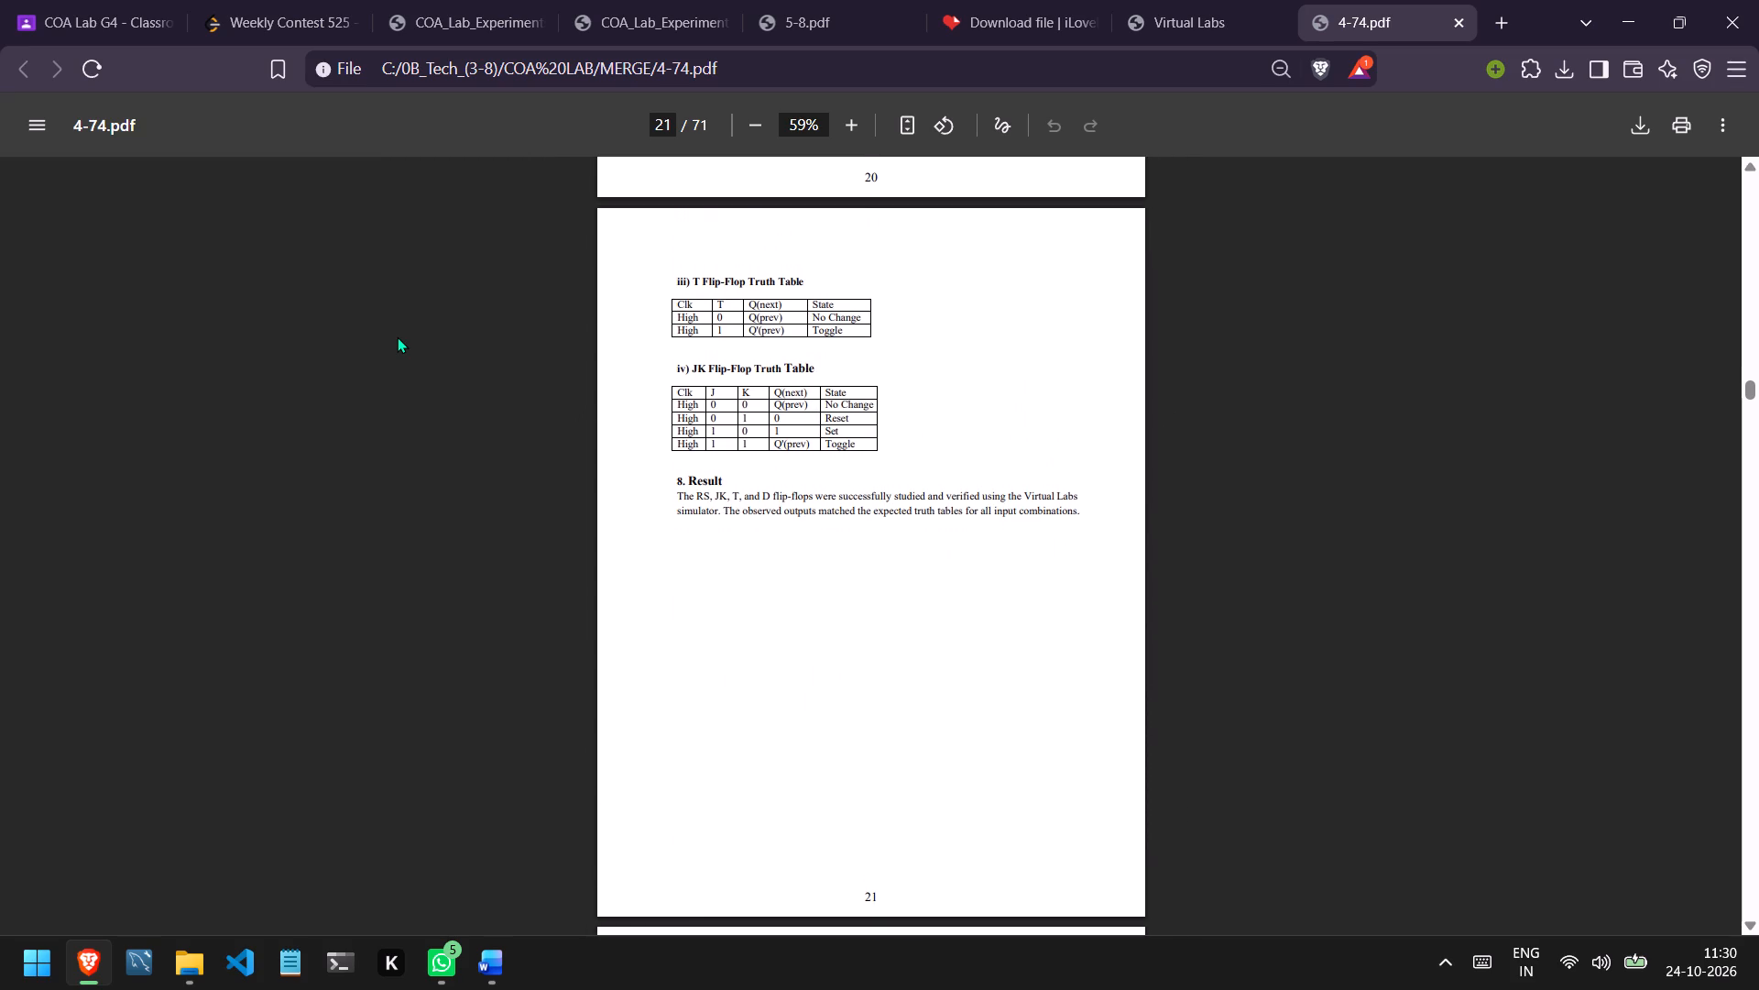
scroll(397, 336, "up", 1)
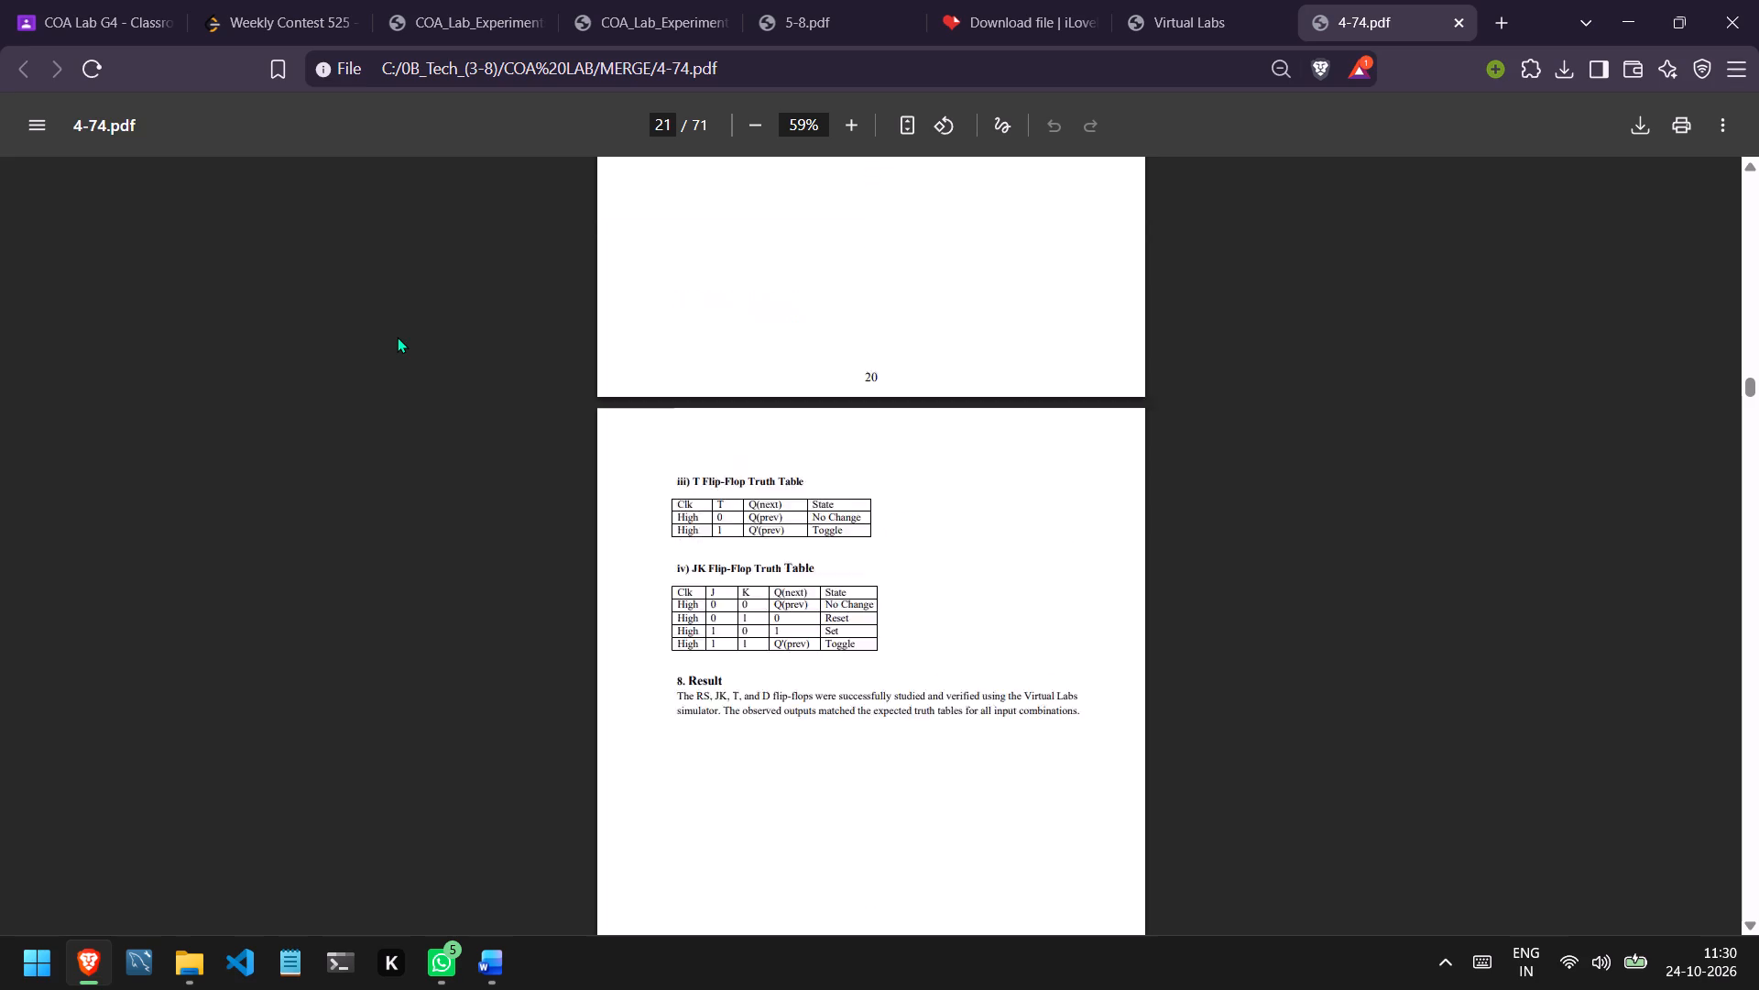
scroll(397, 336, "up", 2)
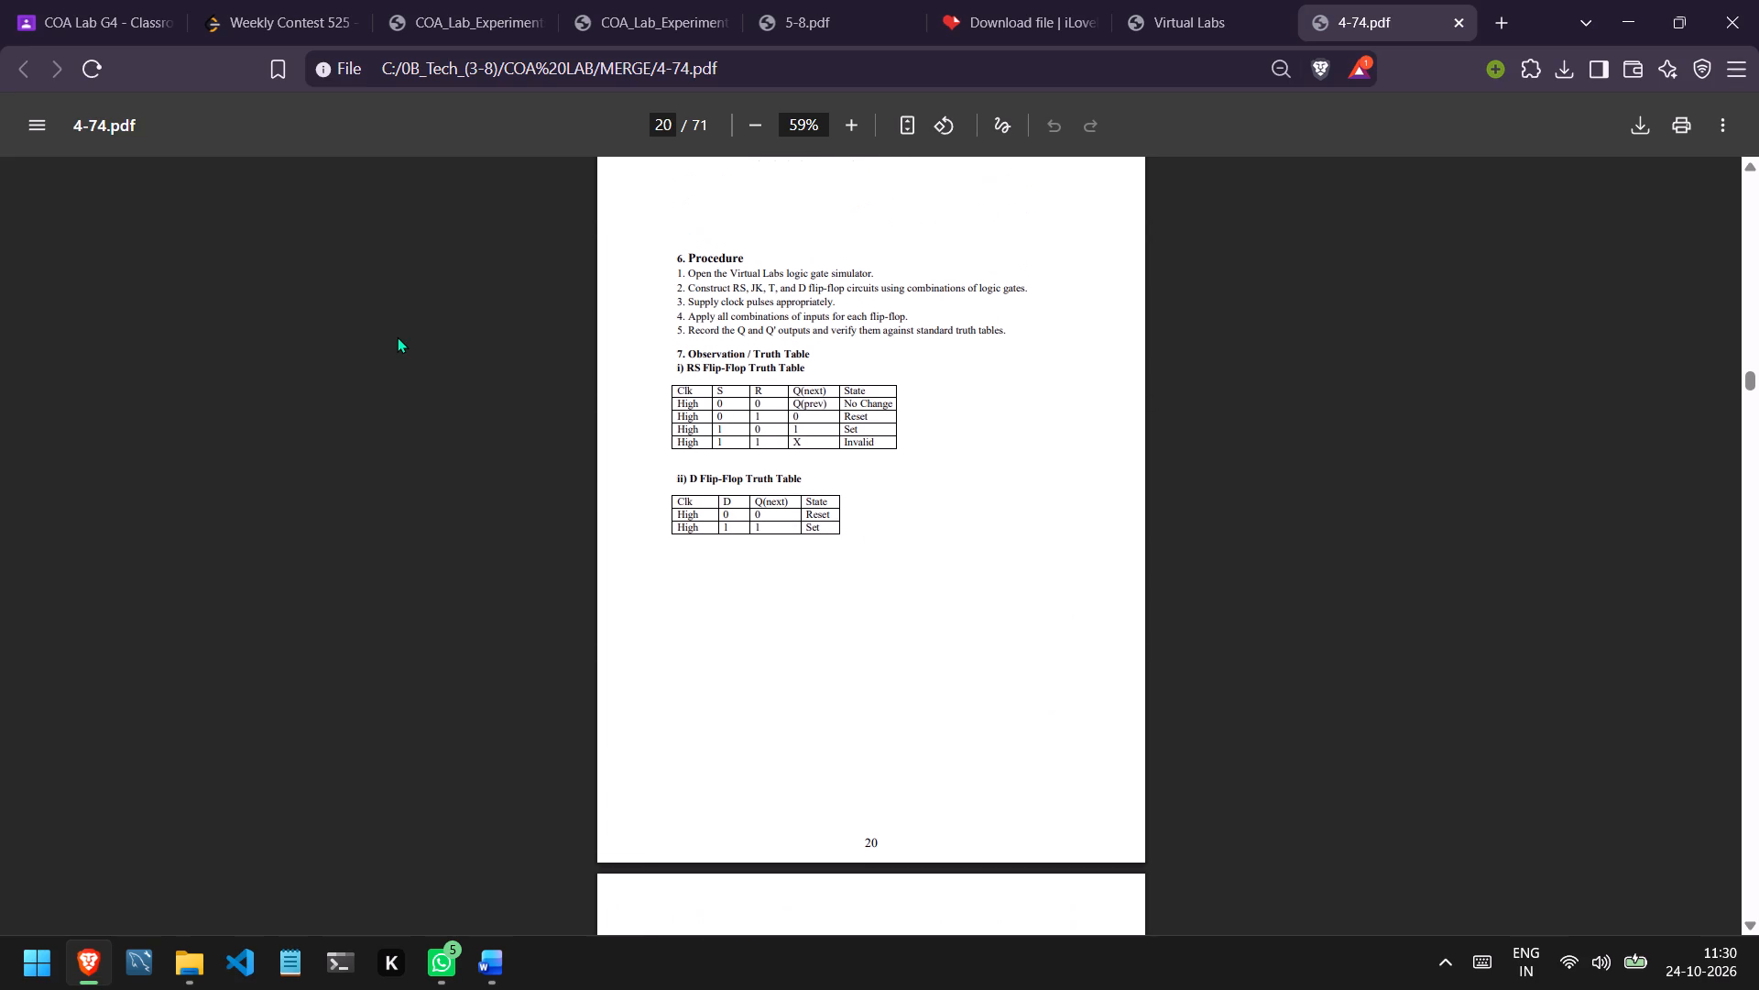
scroll(397, 336, "up", 1)
scroll(709, 668, "down", 3)
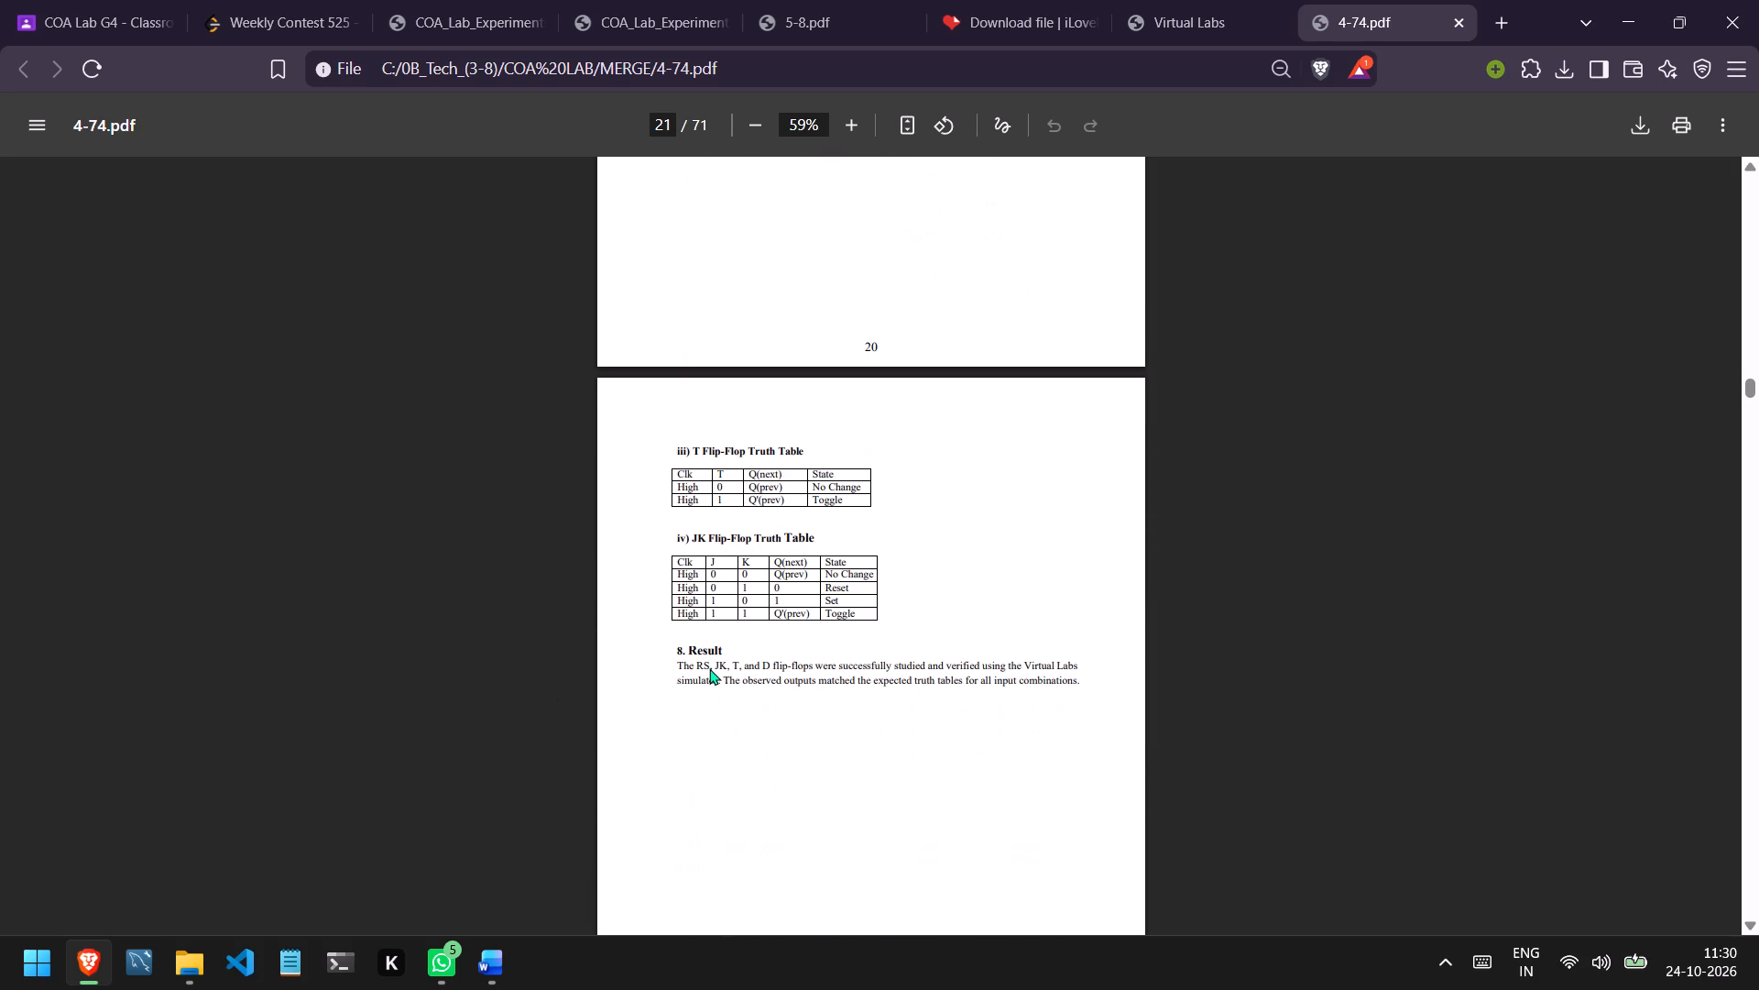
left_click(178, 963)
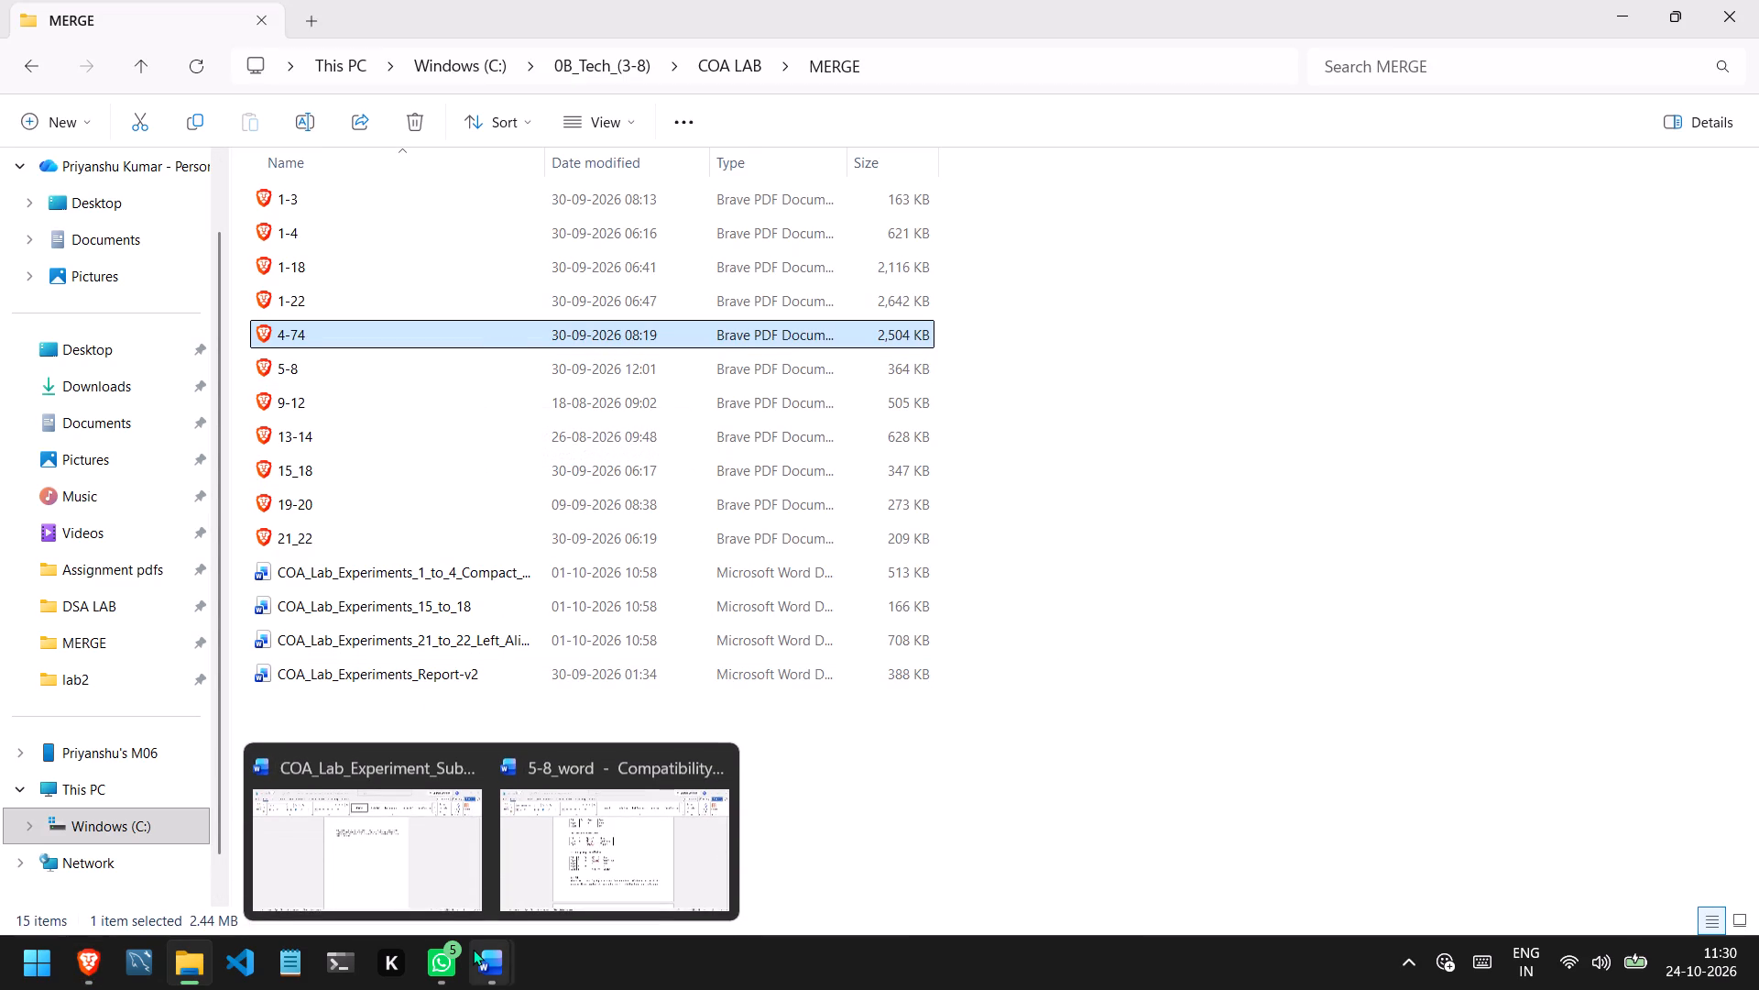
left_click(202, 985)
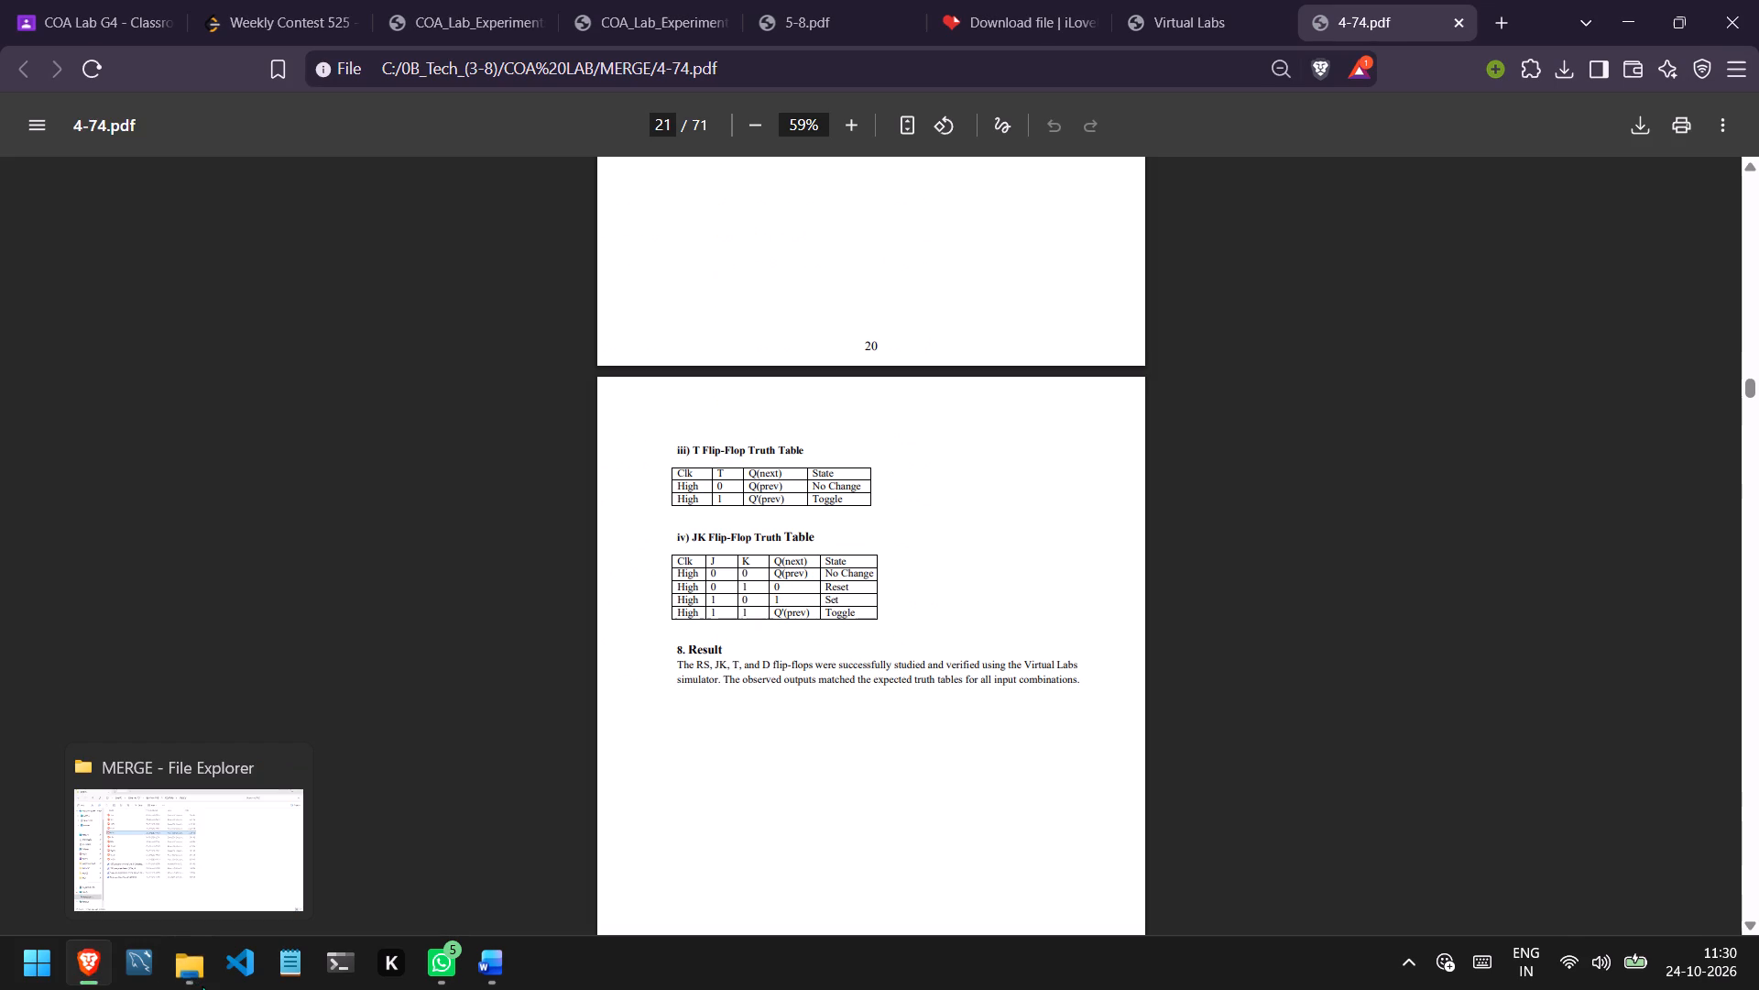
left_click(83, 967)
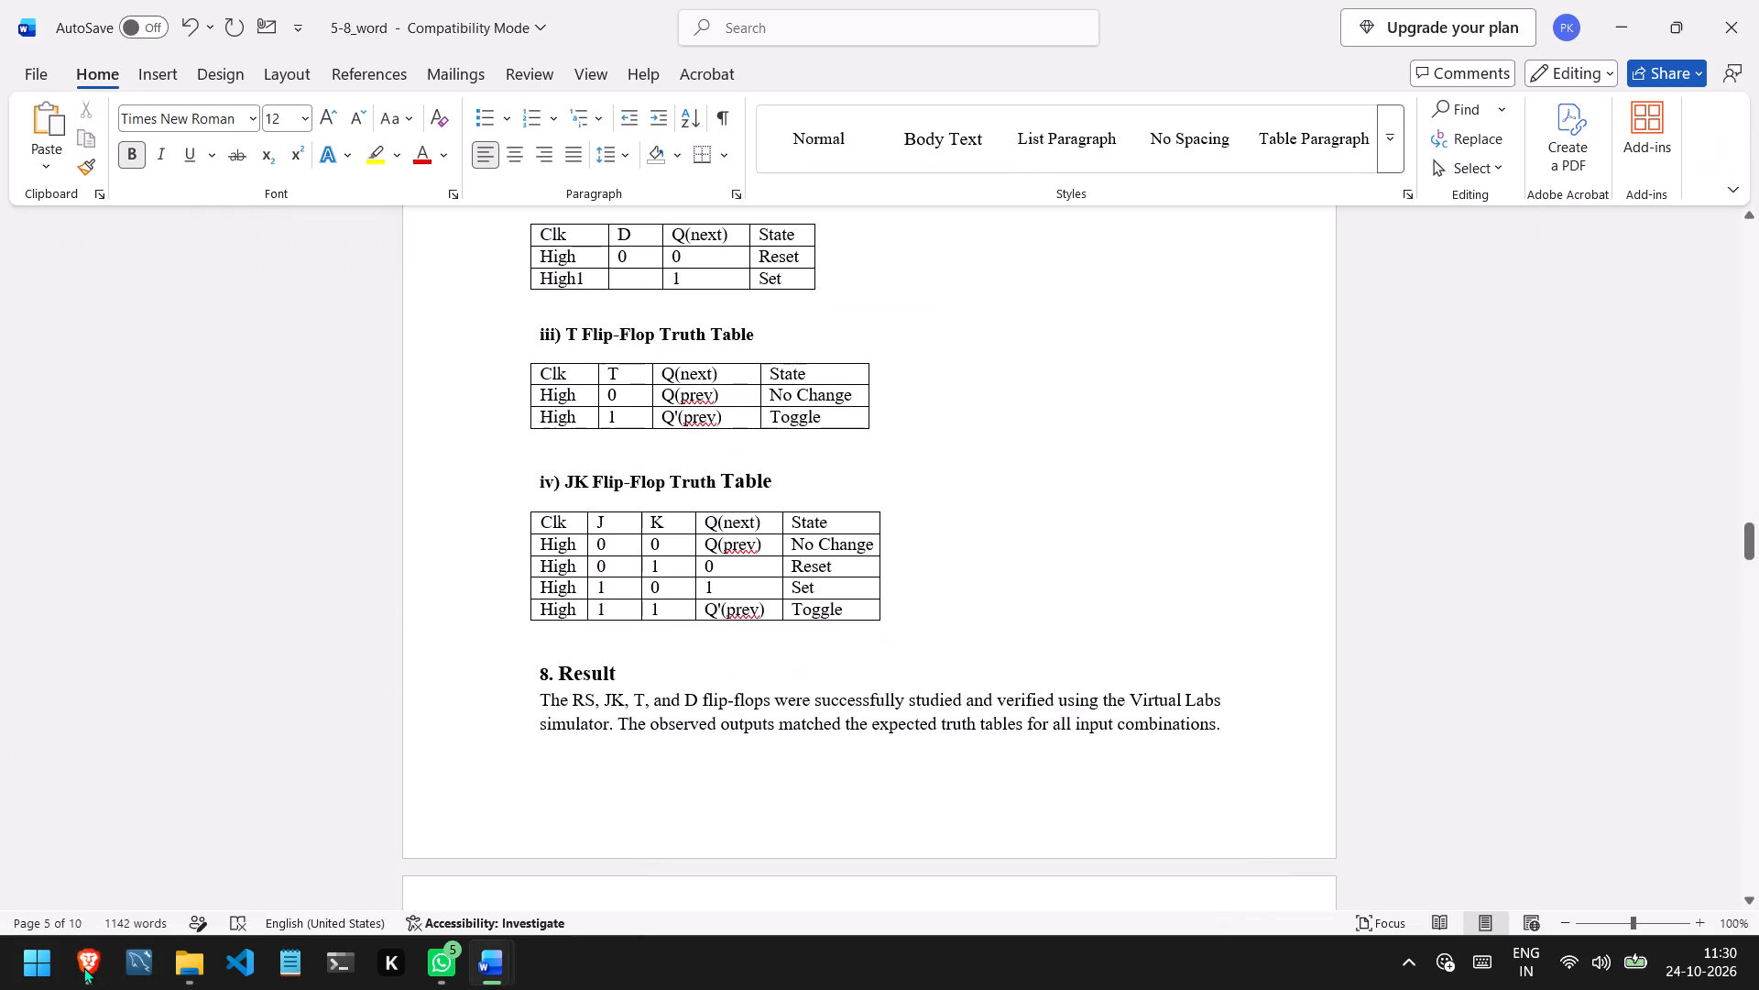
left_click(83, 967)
Examine the Experiment-7 shift-register pages of 4-74.pdf from the title through the circuit diagrams and truth table.
scroll(690, 638, "down", 3)
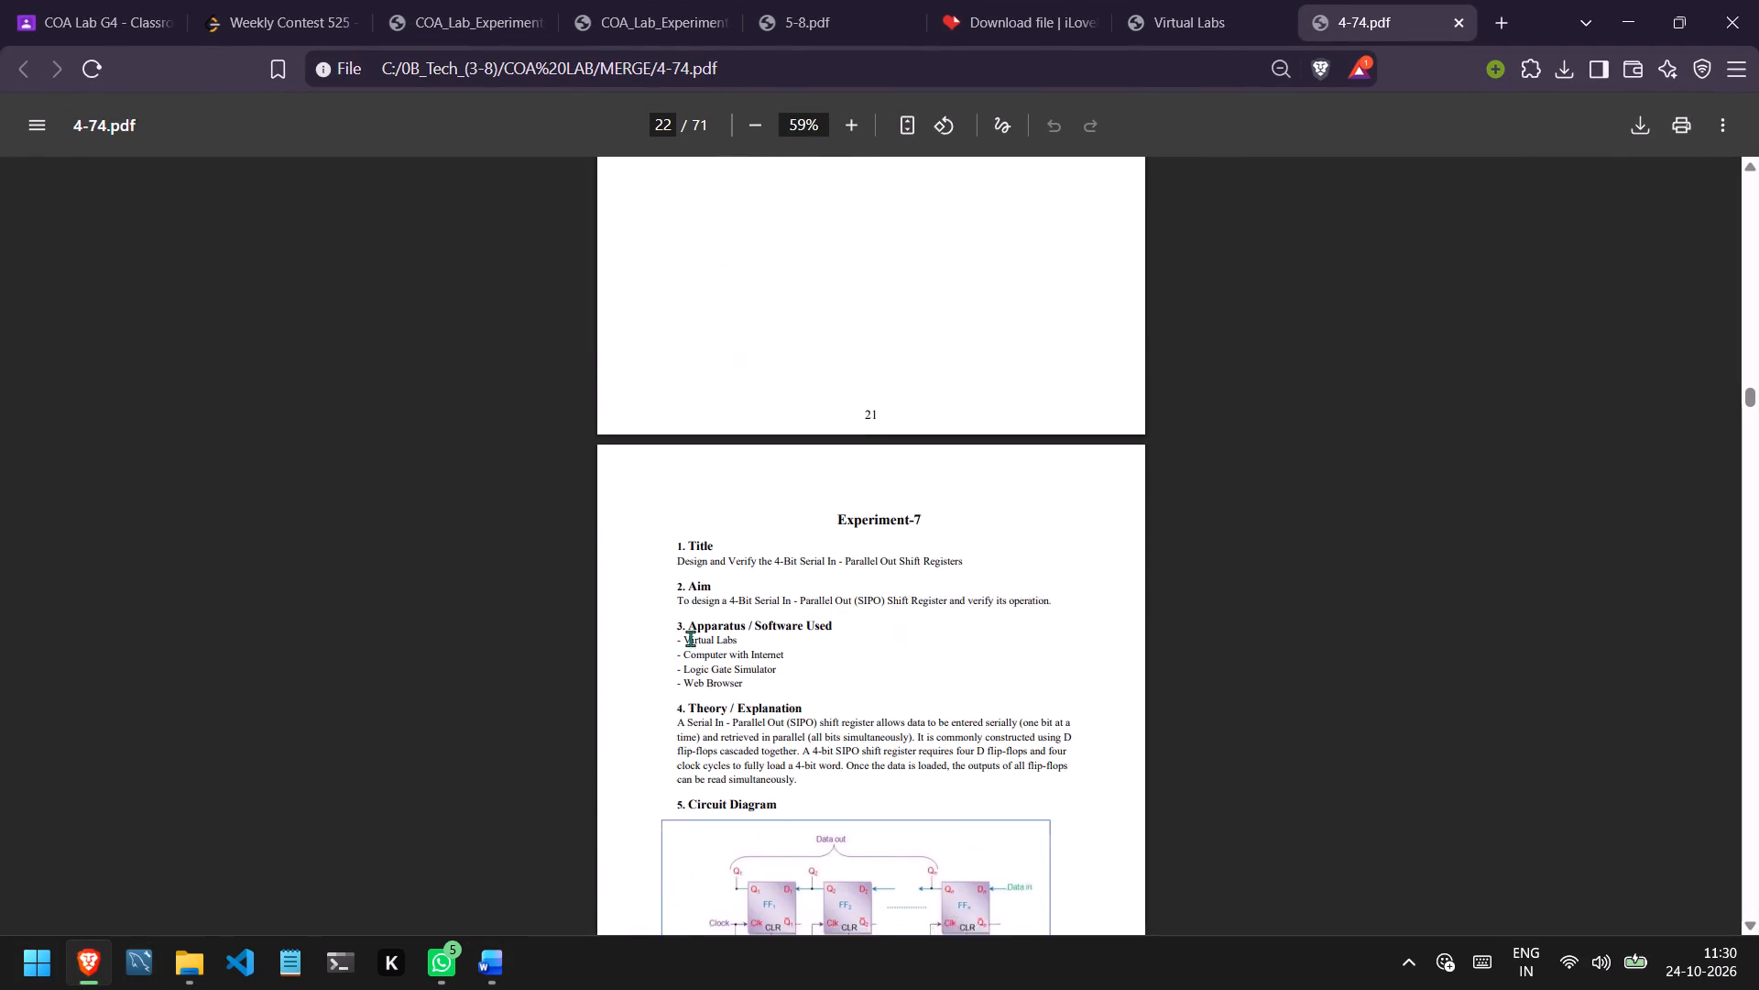
scroll(690, 638, "down", 5)
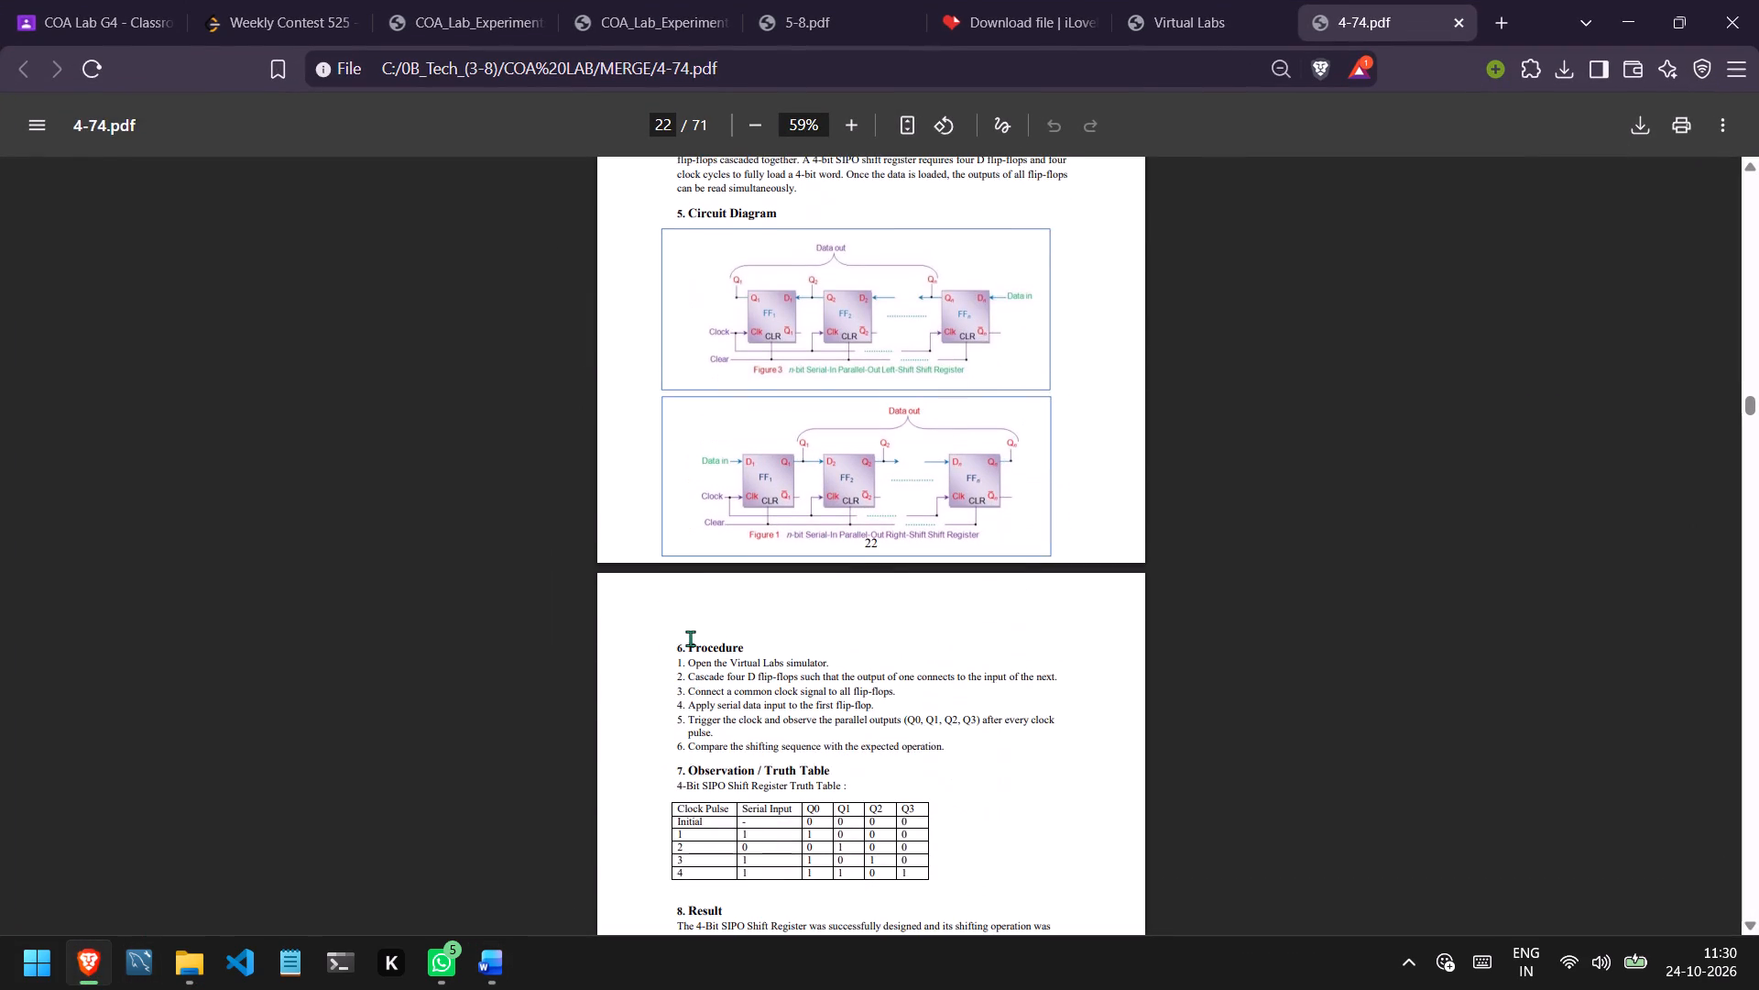
scroll(690, 638, "up", 3)
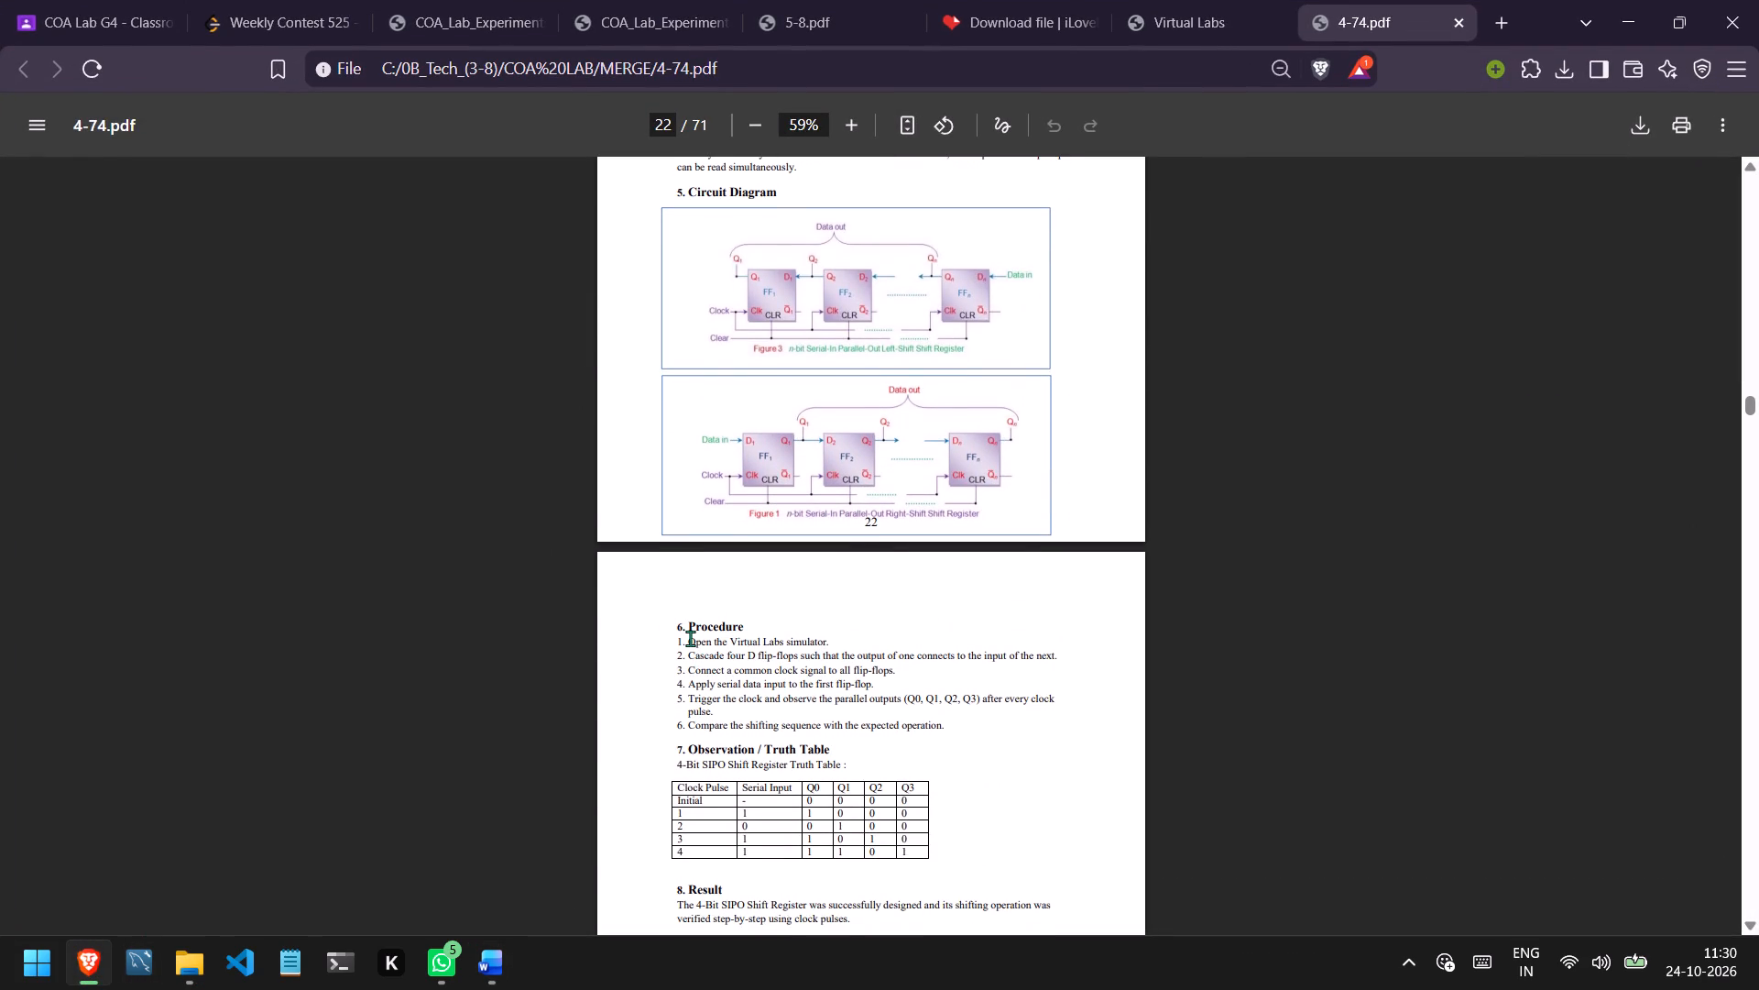
scroll(690, 638, "up", 1)
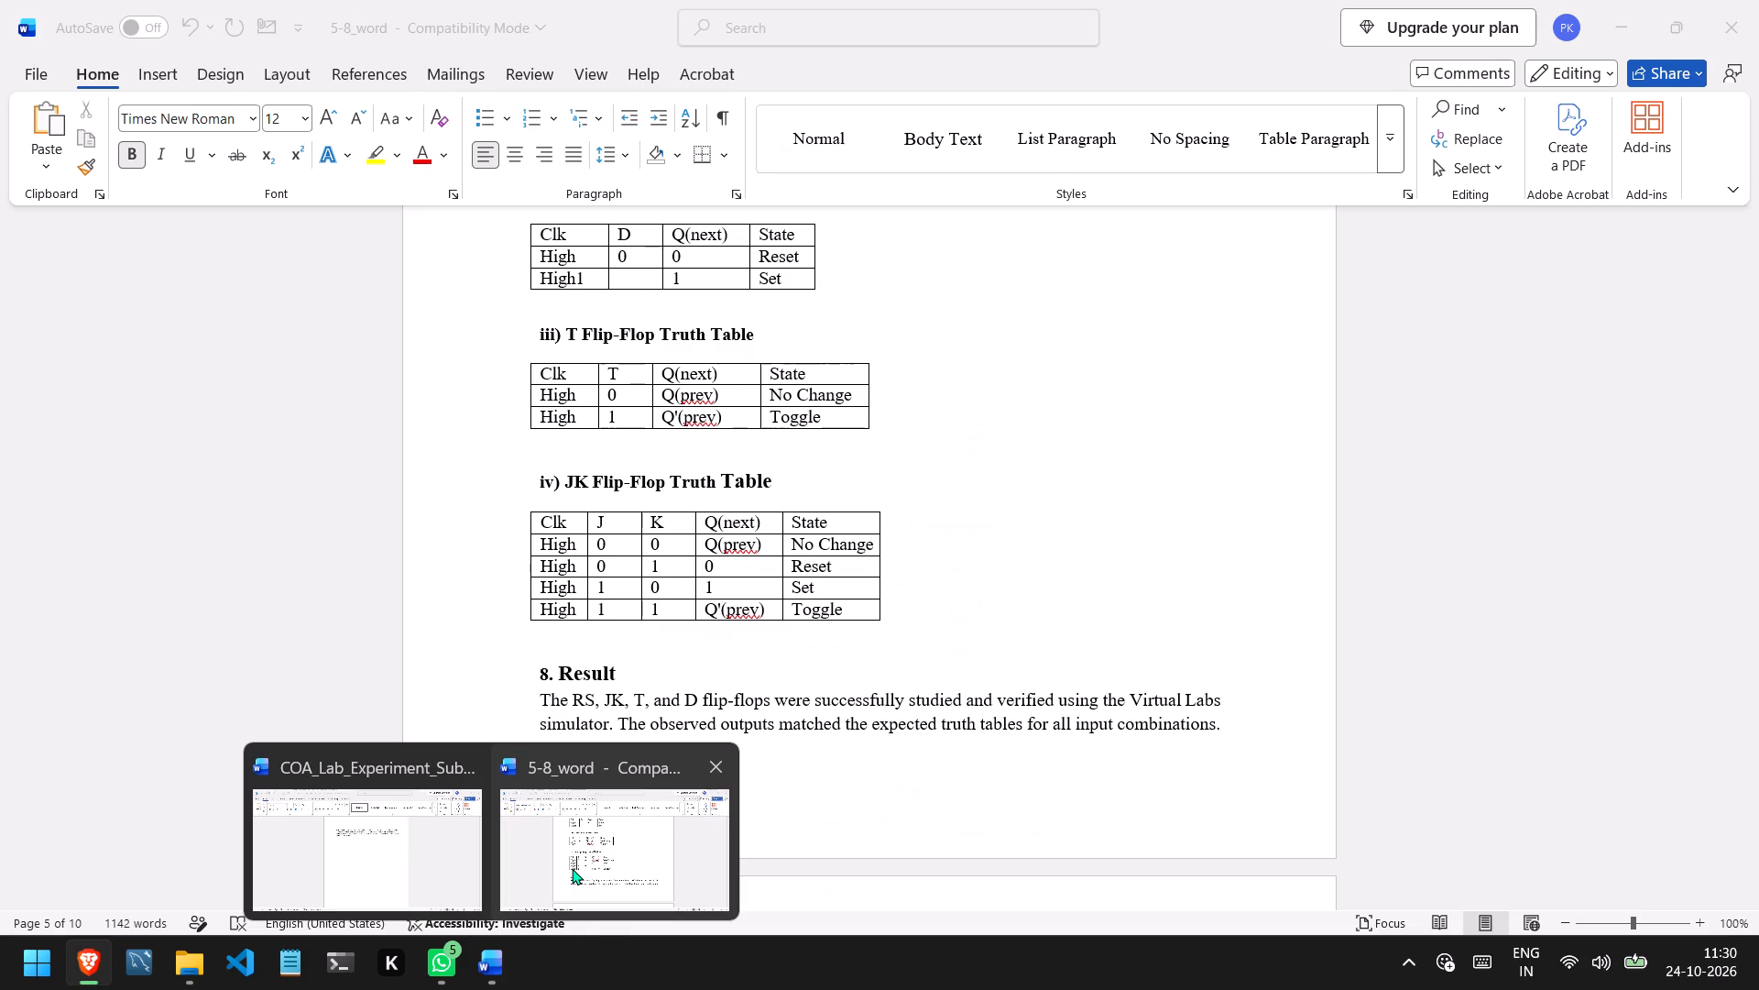
Switch to 5-8_word in Word and examine the page layout of Experiments 6 to 8, ending at the Experiment-6 title page.
left_click(572, 868)
scroll(572, 868, "down", 6)
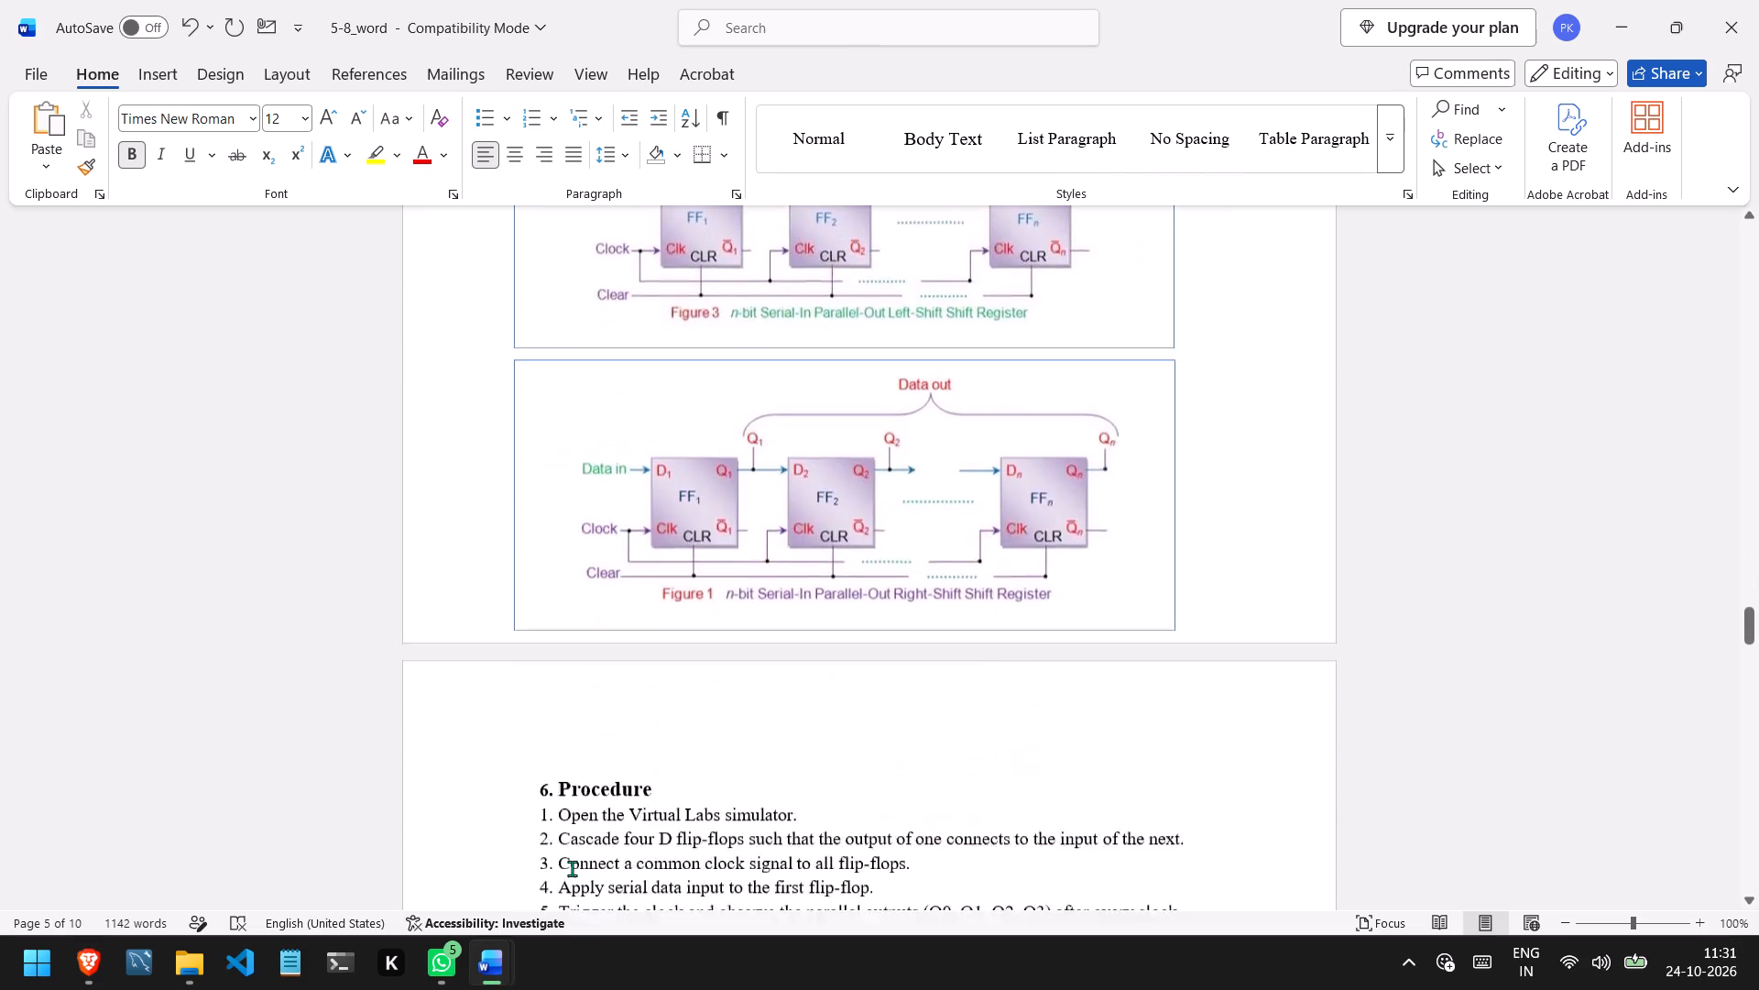
scroll(572, 868, "down", 1)
scroll(572, 868, "up", 1)
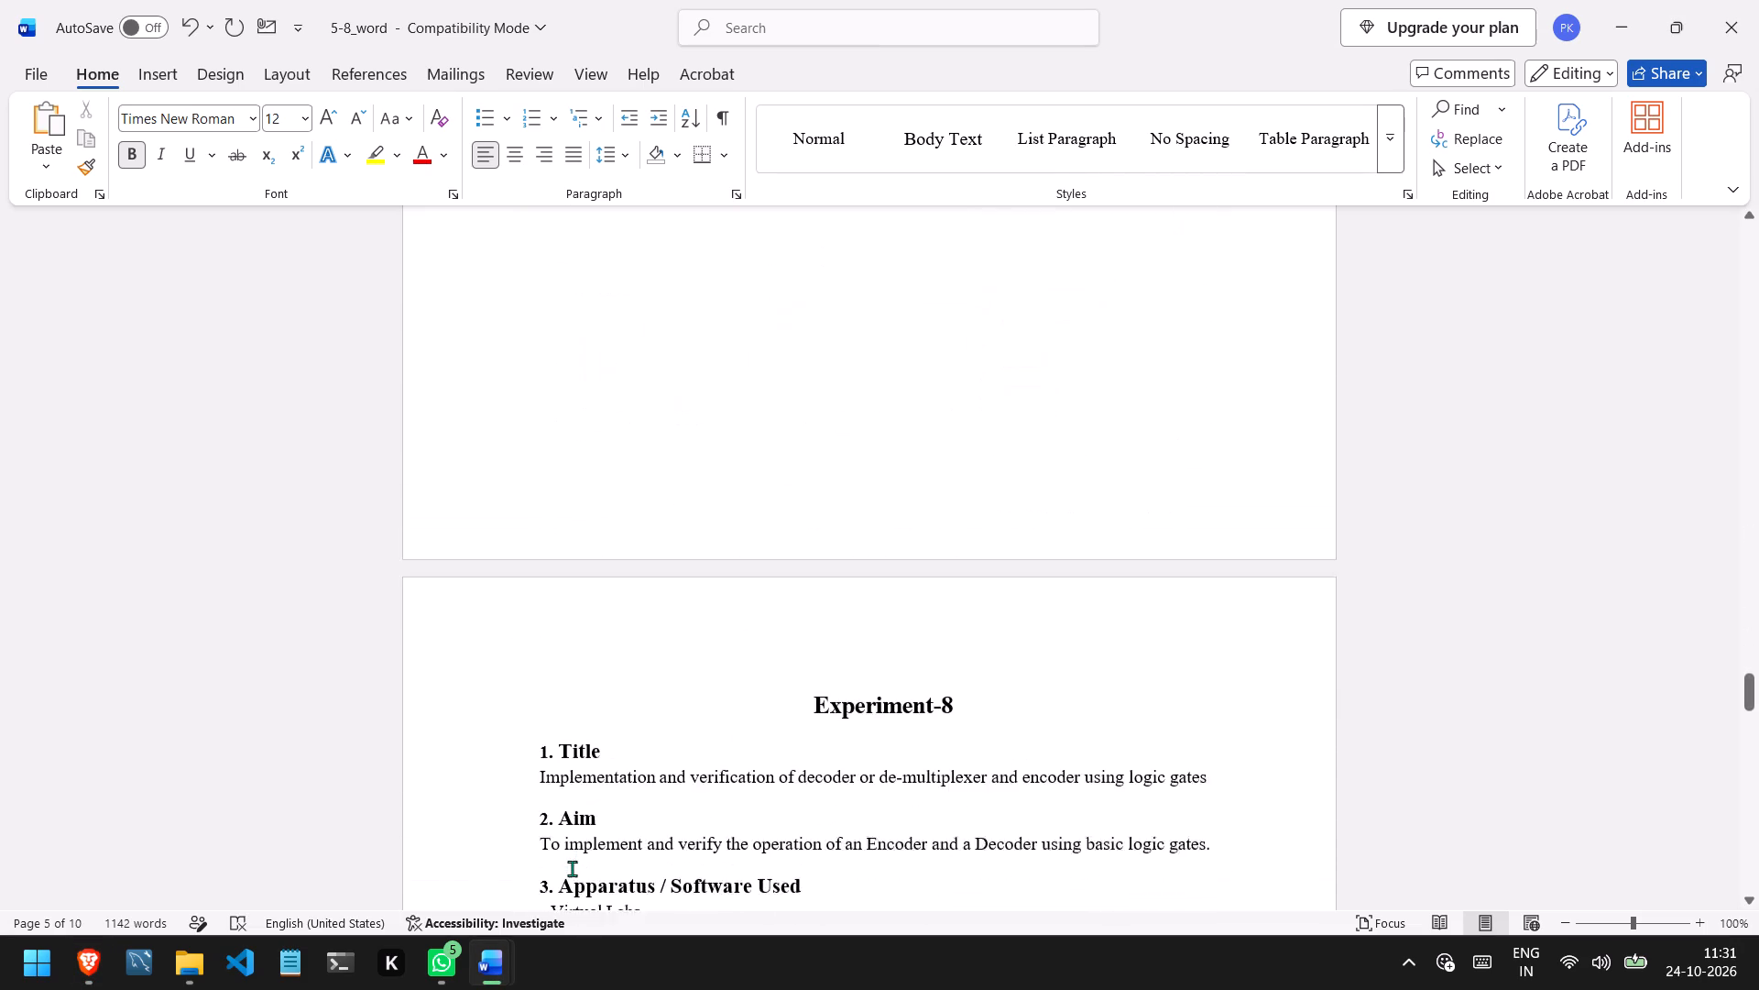
scroll(572, 868, "up", 8)
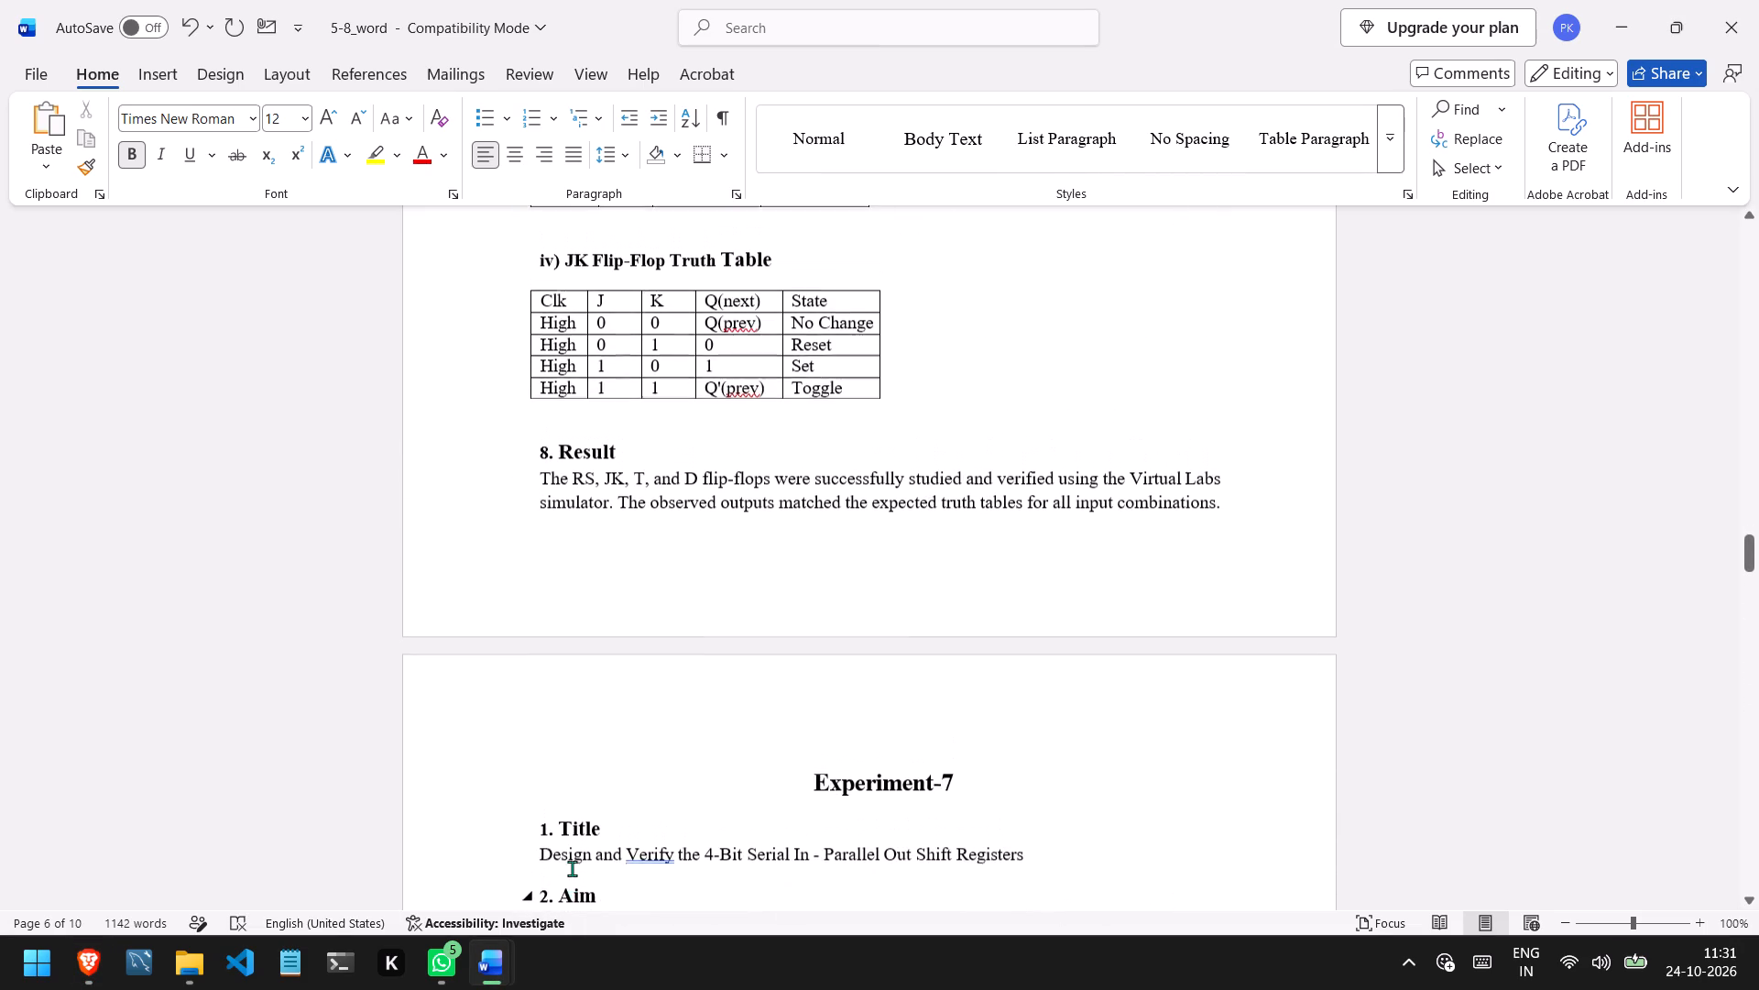
scroll(572, 868, "up", 2)
scroll(572, 868, "down", 2)
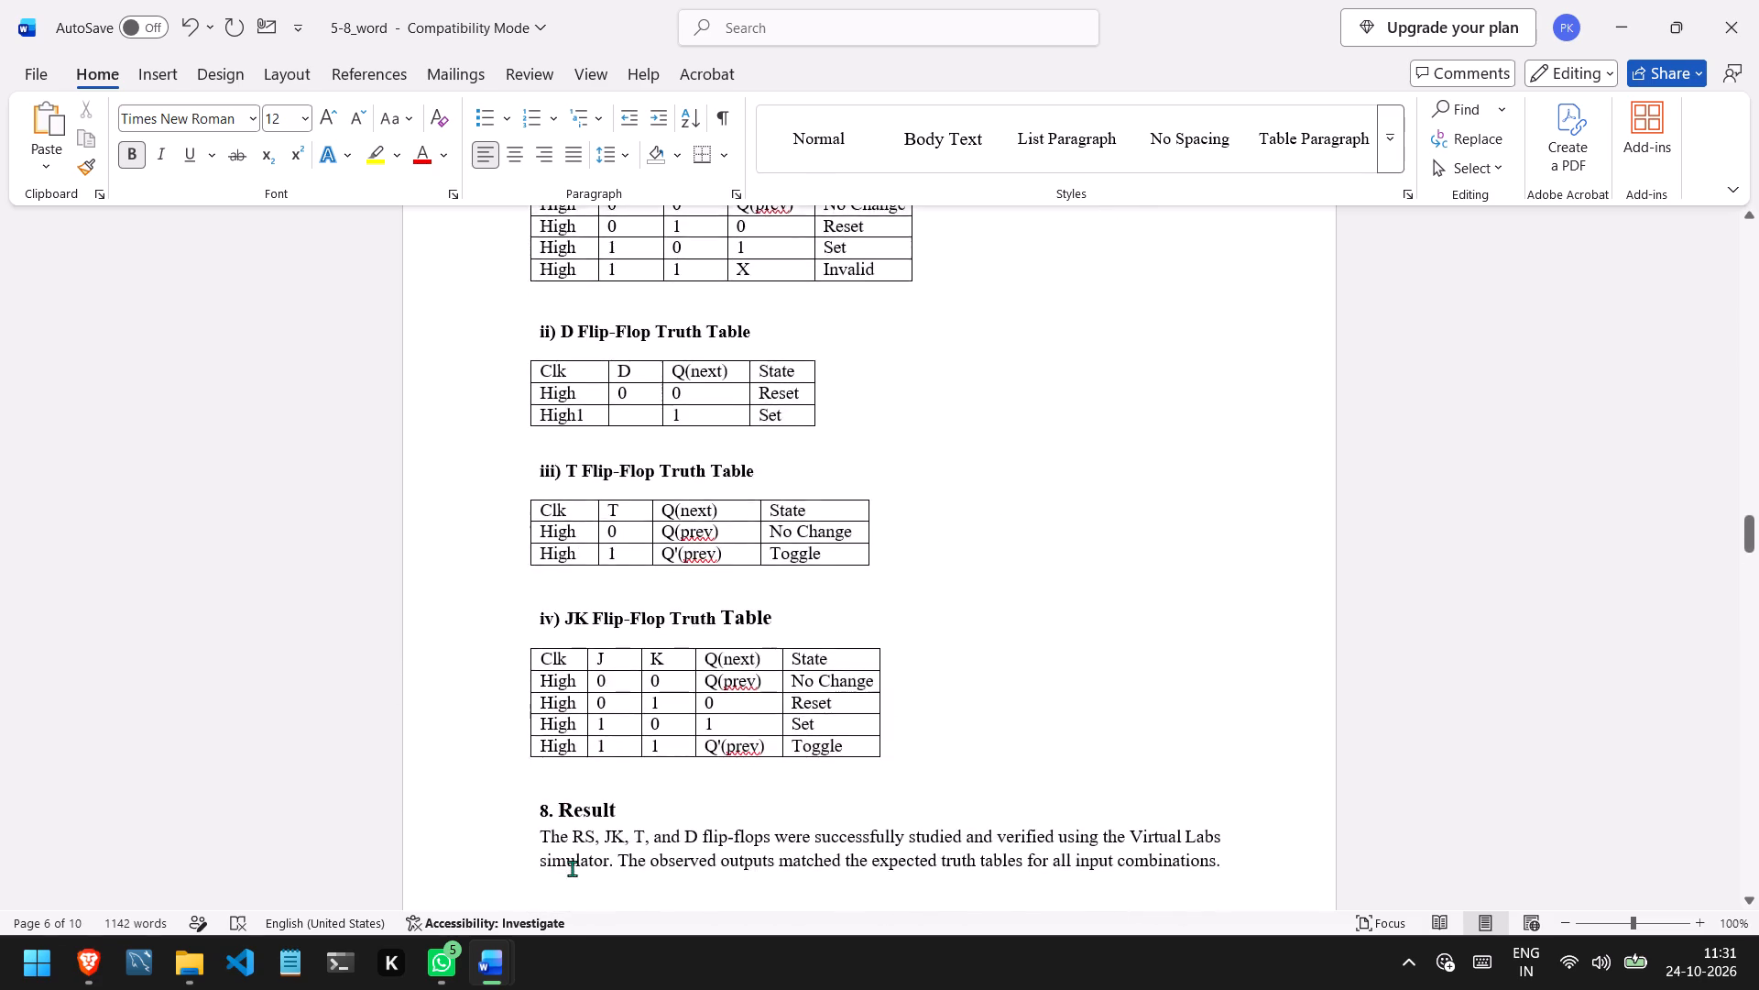
scroll(572, 868, "down", 2)
scroll(635, 445, "up", 4)
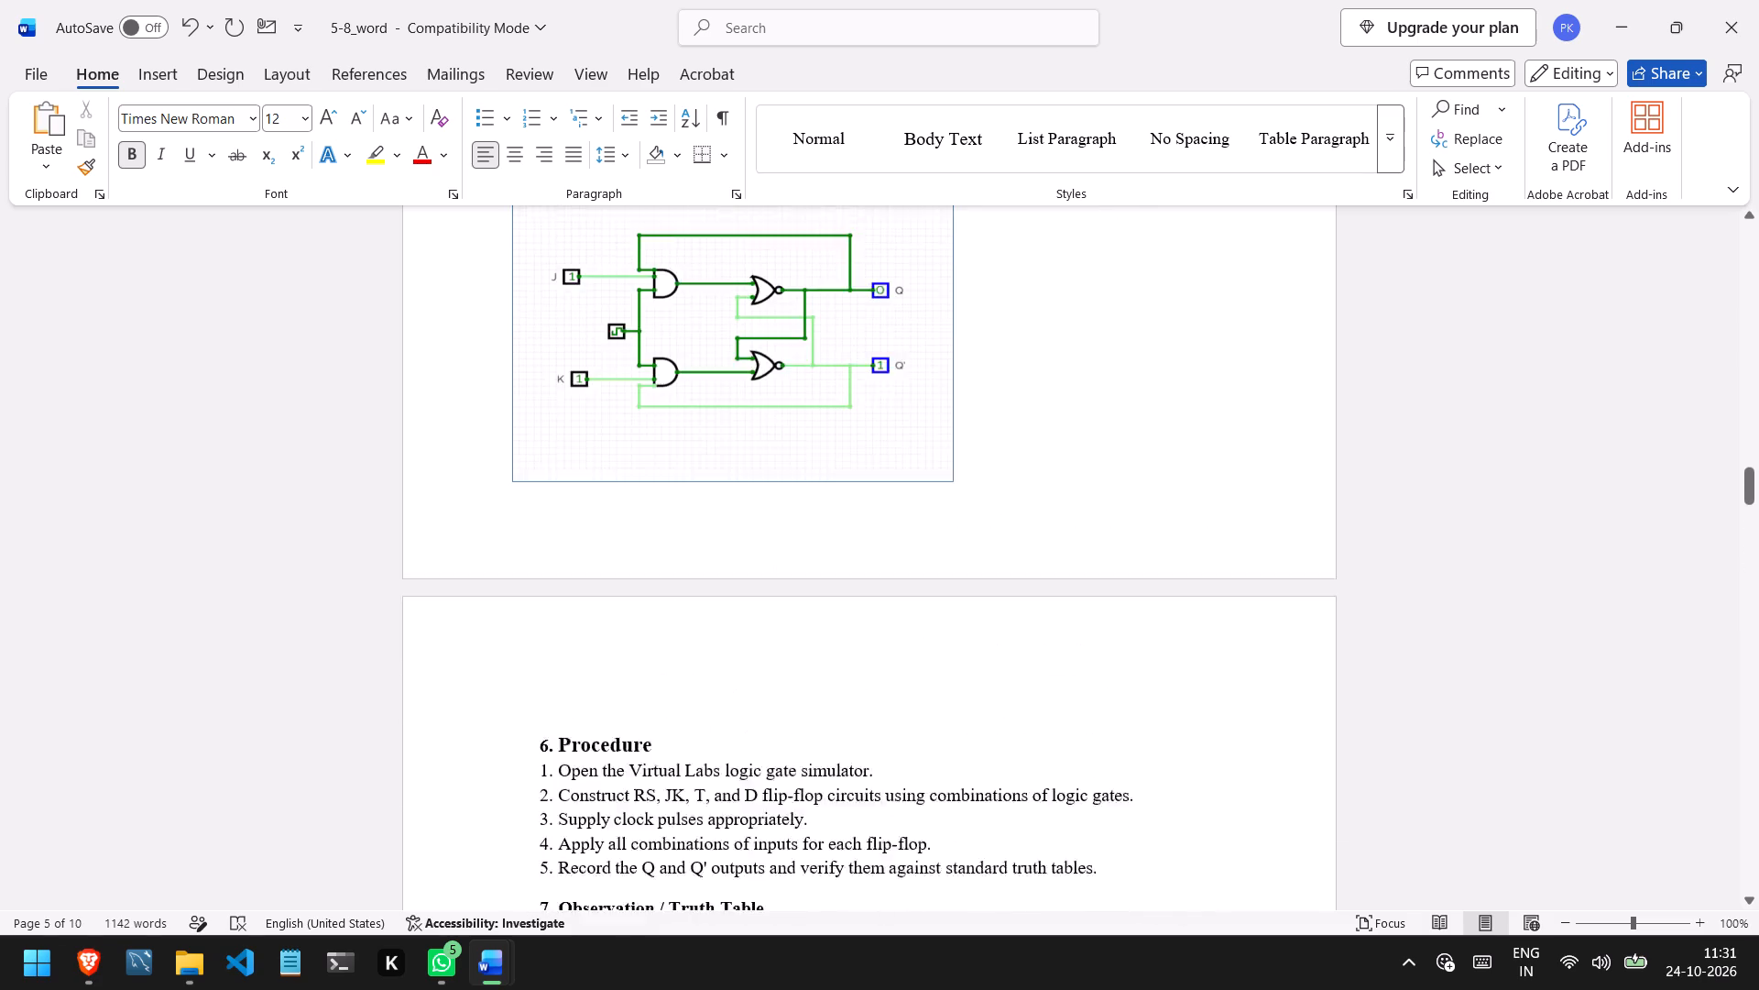
scroll(635, 445, "up", 4)
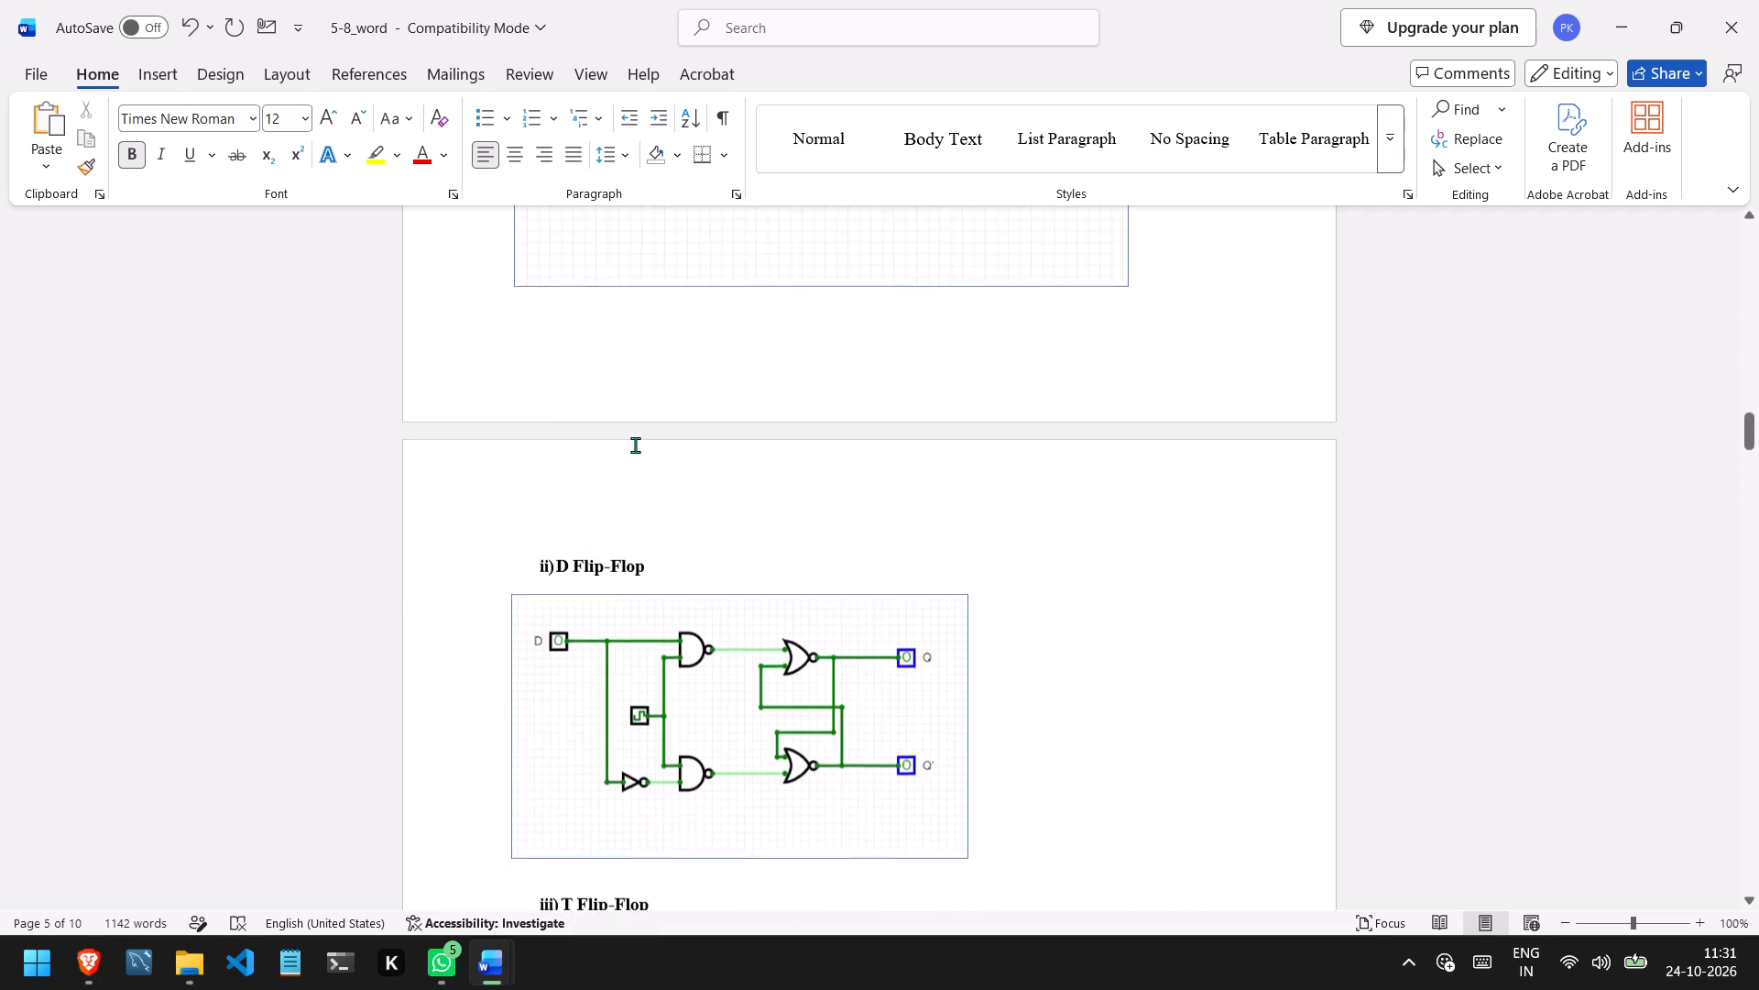
scroll(635, 445, "up", 3)
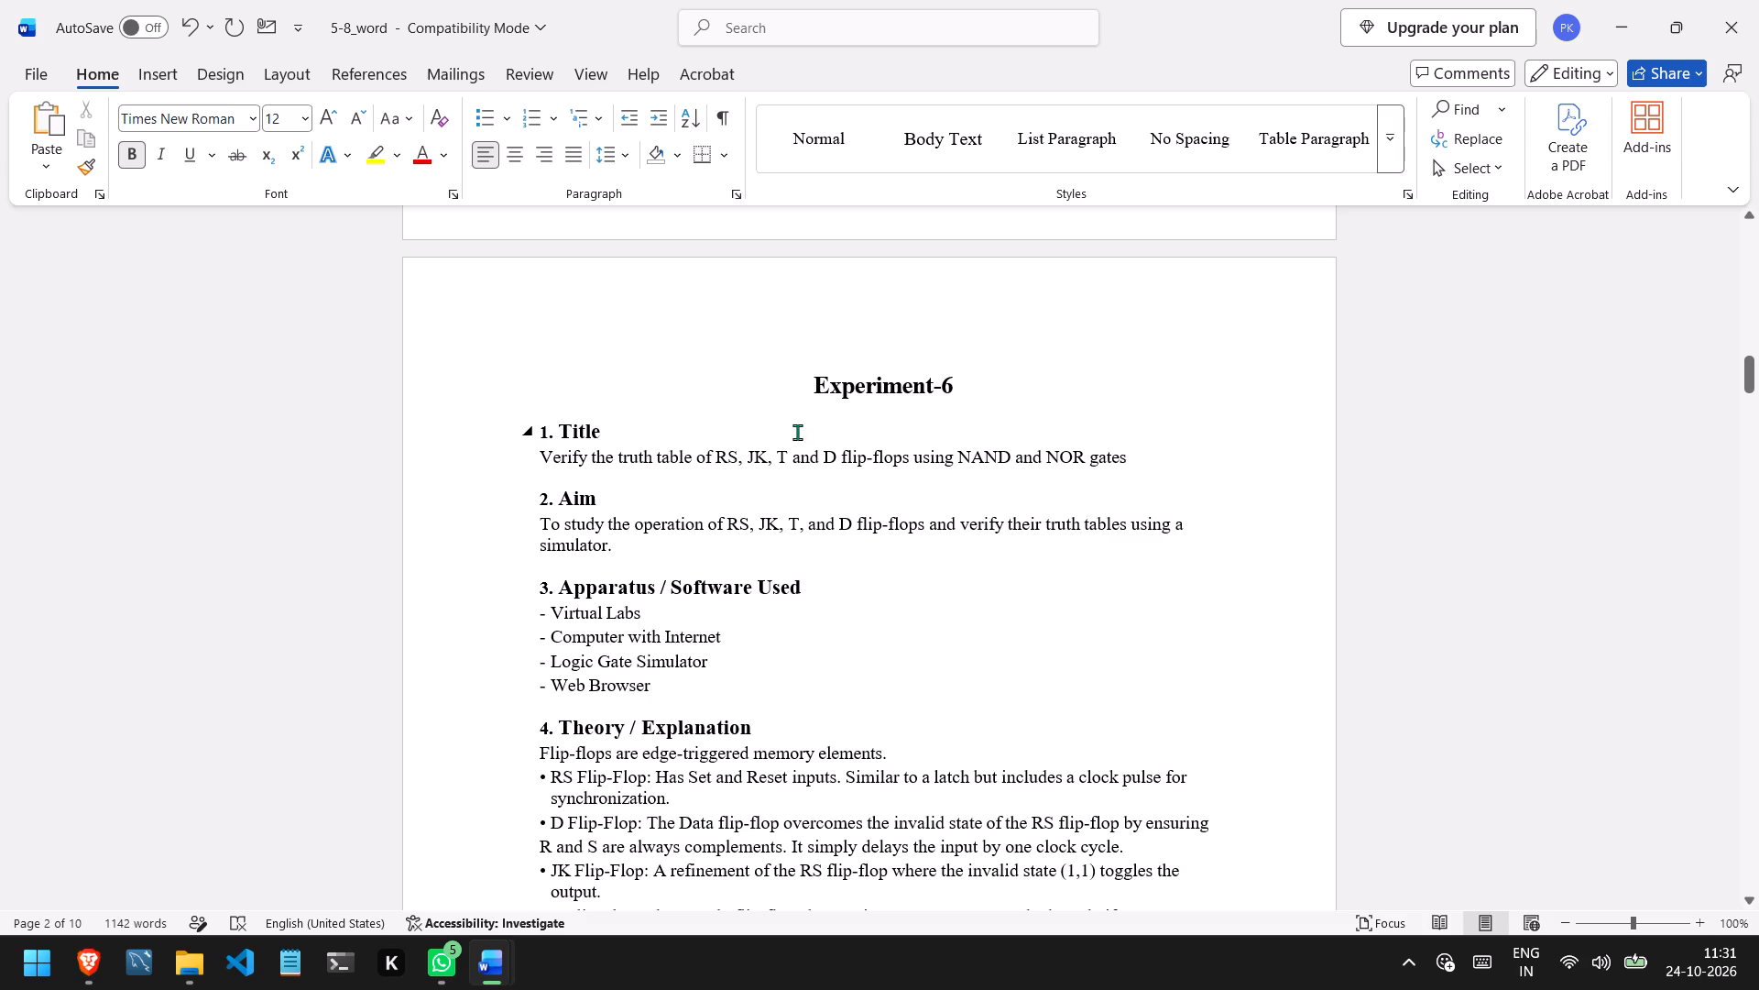
Insert "Eperiment" before "Title" in the first numbered heading of Experiment-6.
left_click(555, 434)
type("EX")
key("BackSpace")
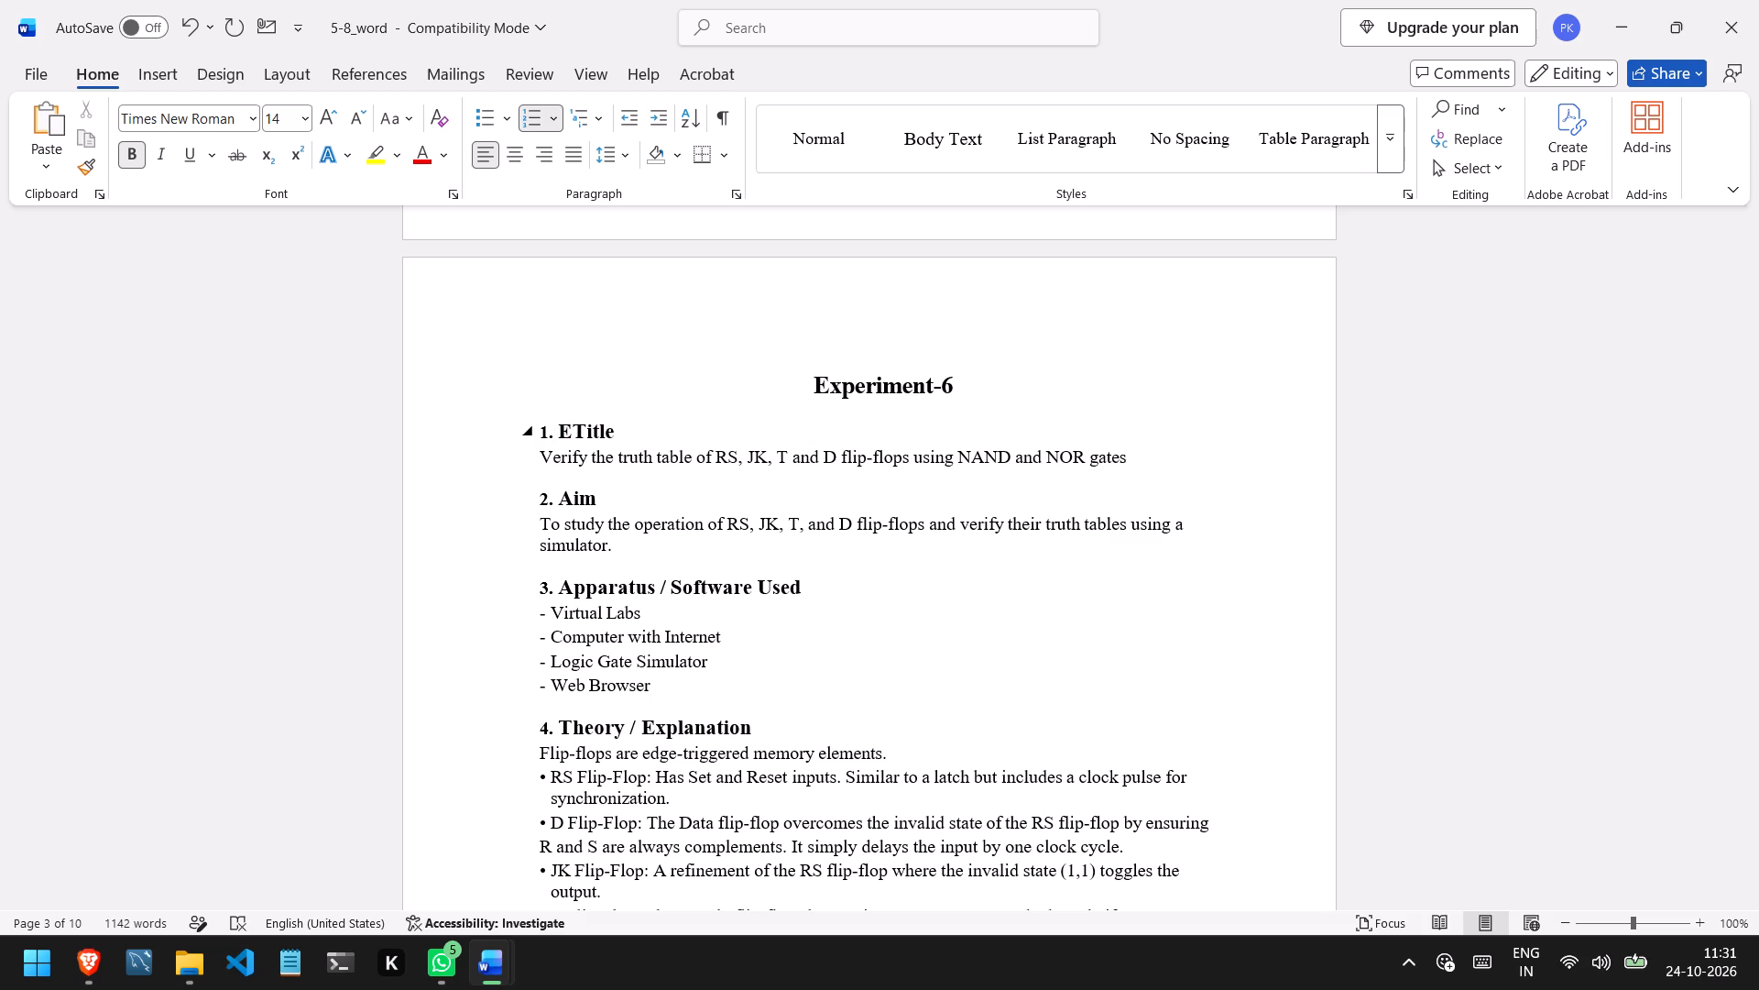
type("periment")
key("space")
left_click_drag(964, 383, 809, 390)
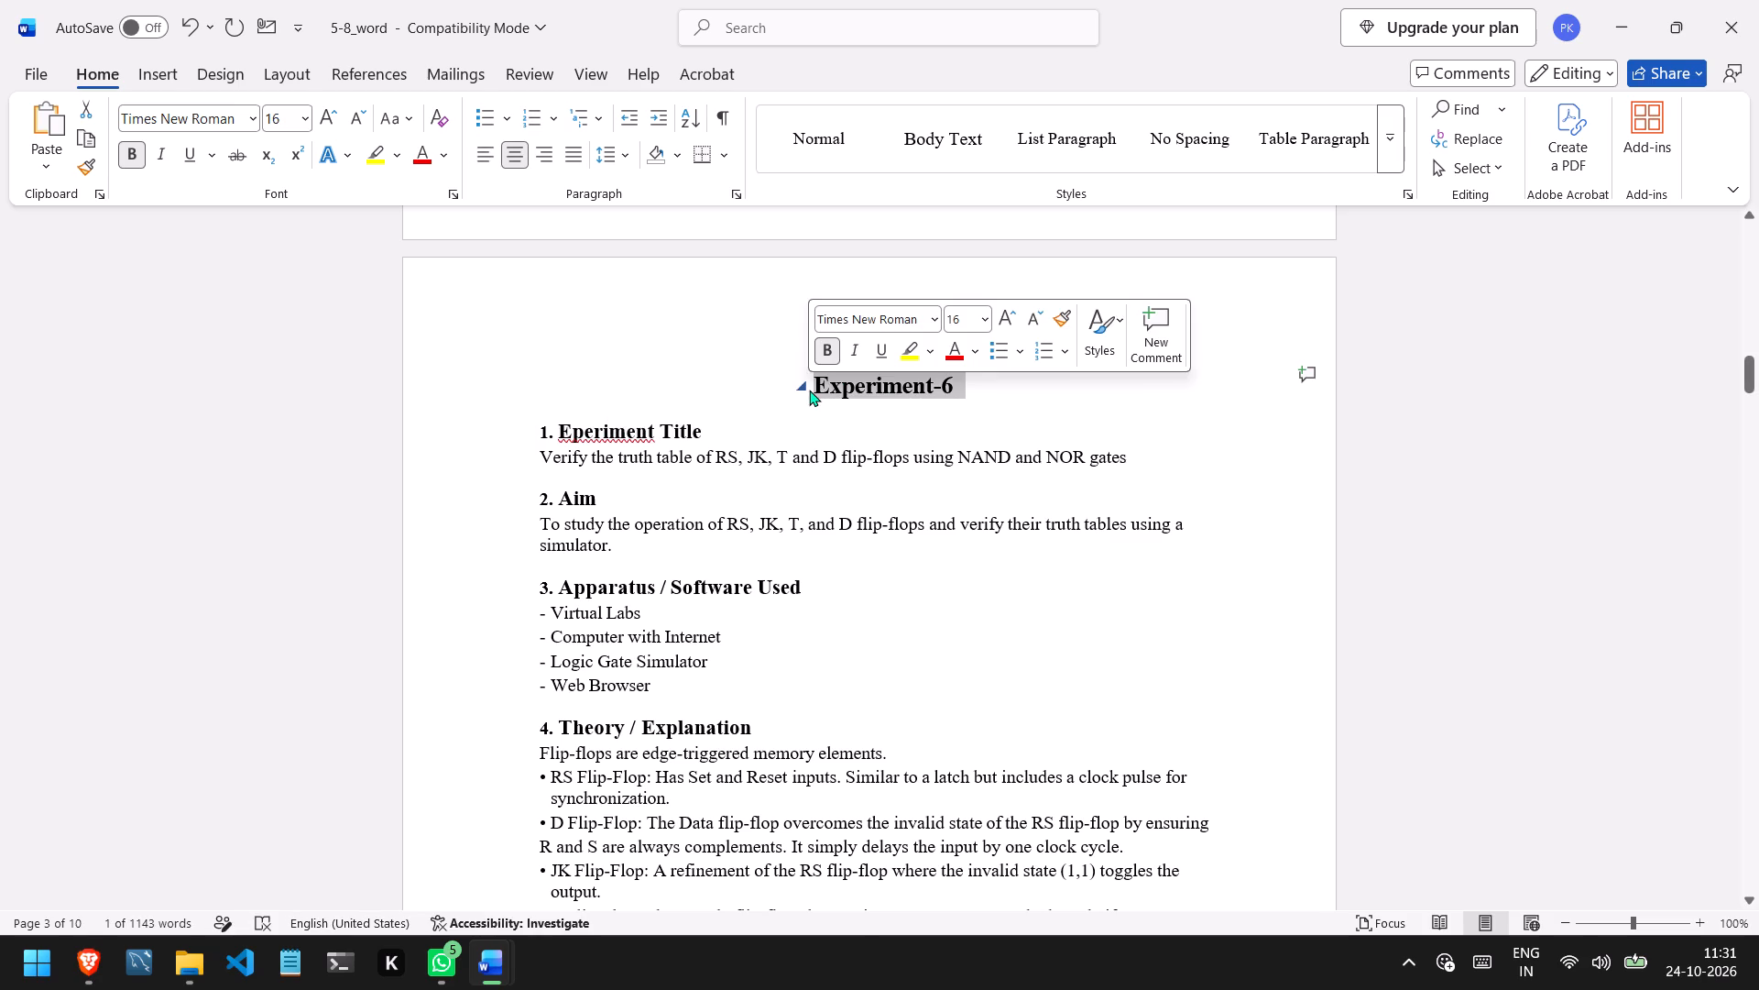
Switch to 4-74.pdf in Brave and examine its remaining pages from Experiment-7 to the Experiment 22 section near the end.
key("super+1")
scroll(816, 459, "up", 1)
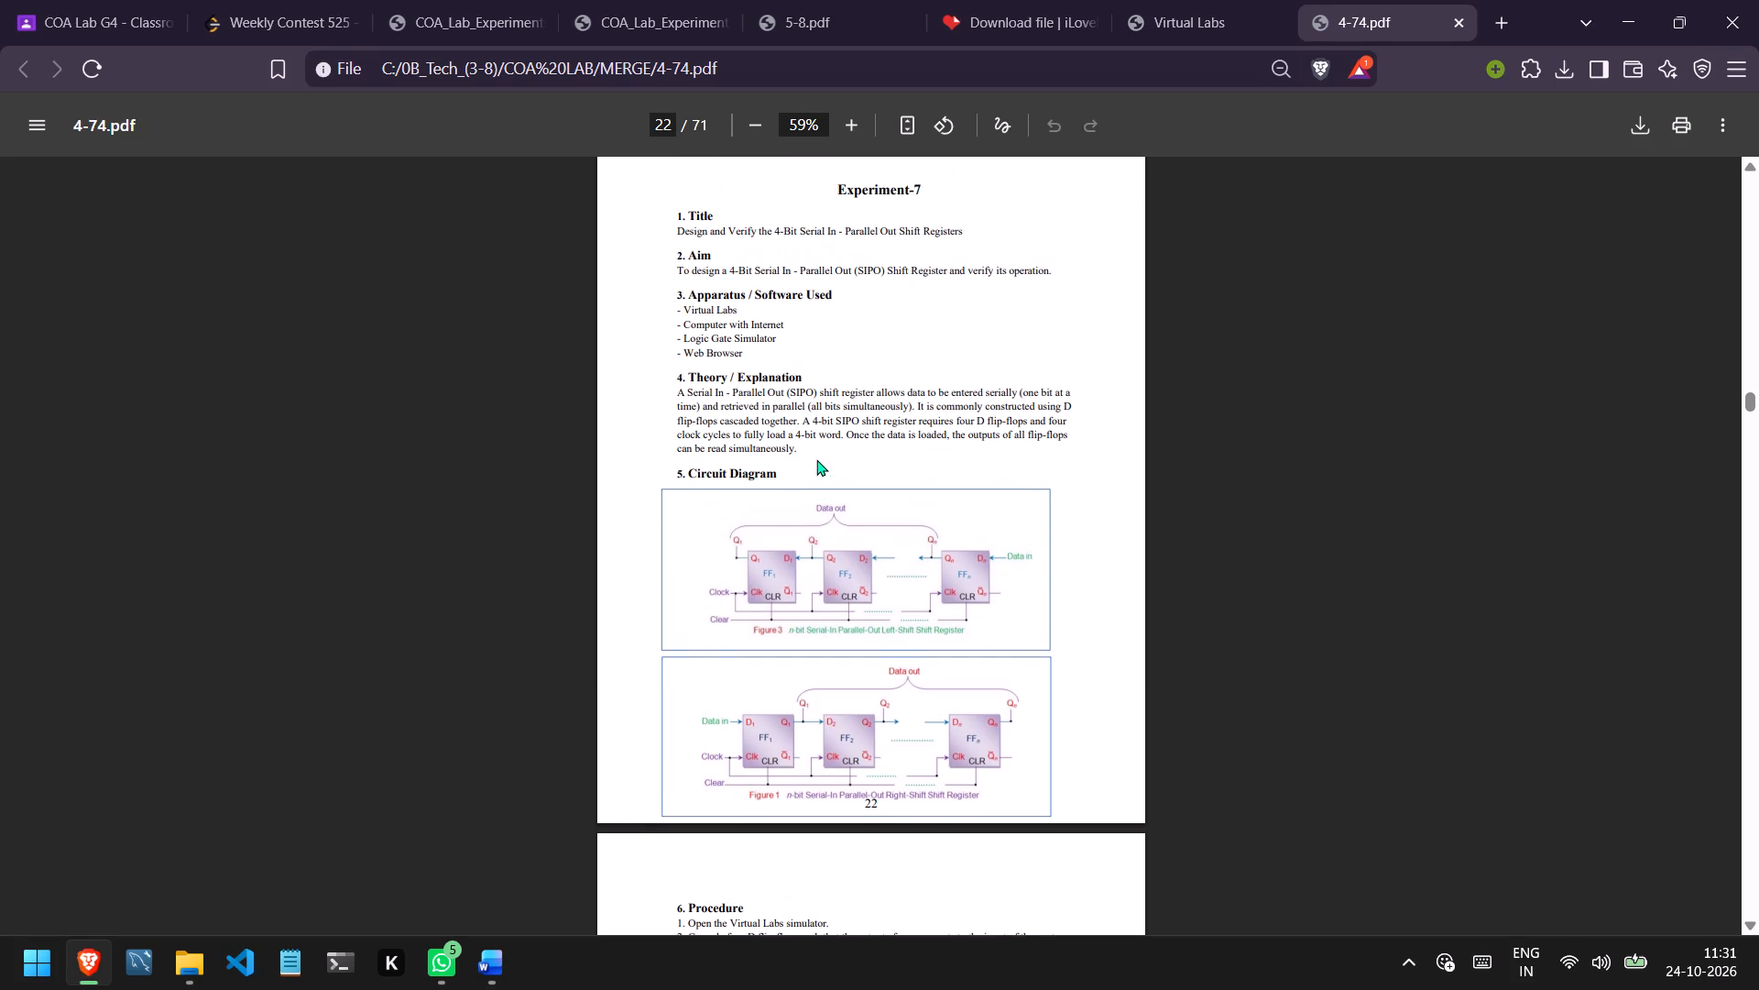
scroll(816, 459, "down", 20)
scroll(816, 459, "down", 16)
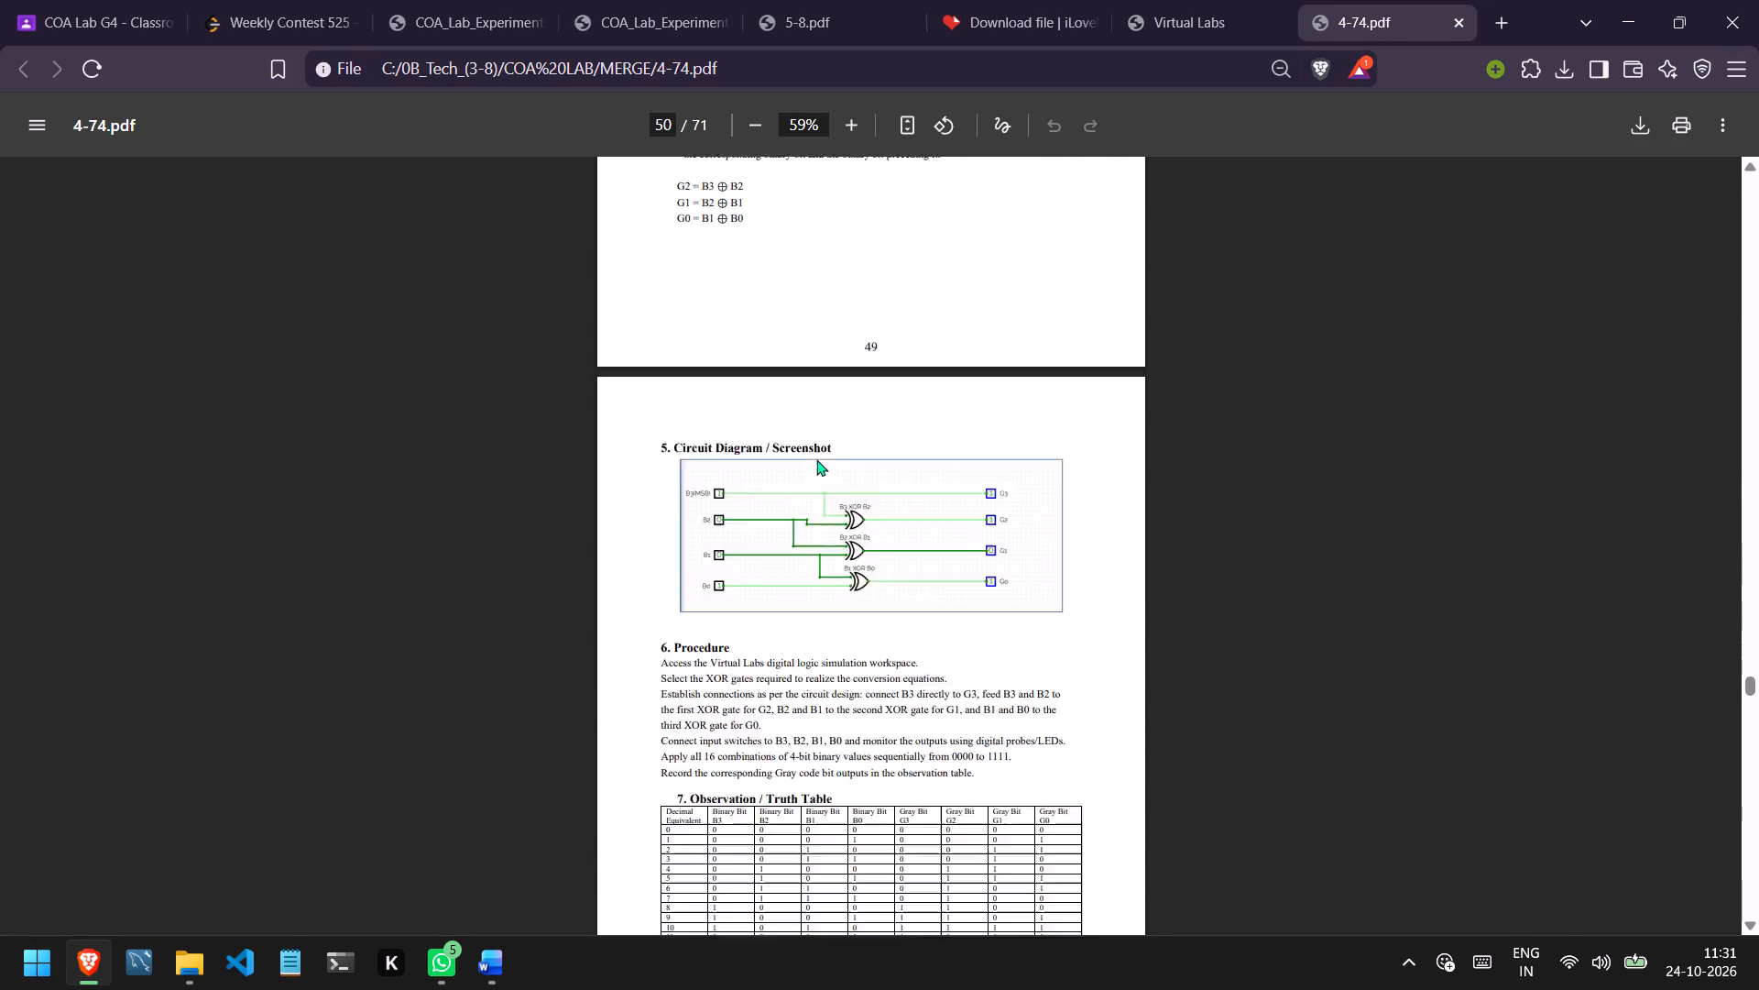
scroll(816, 459, "down", 18)
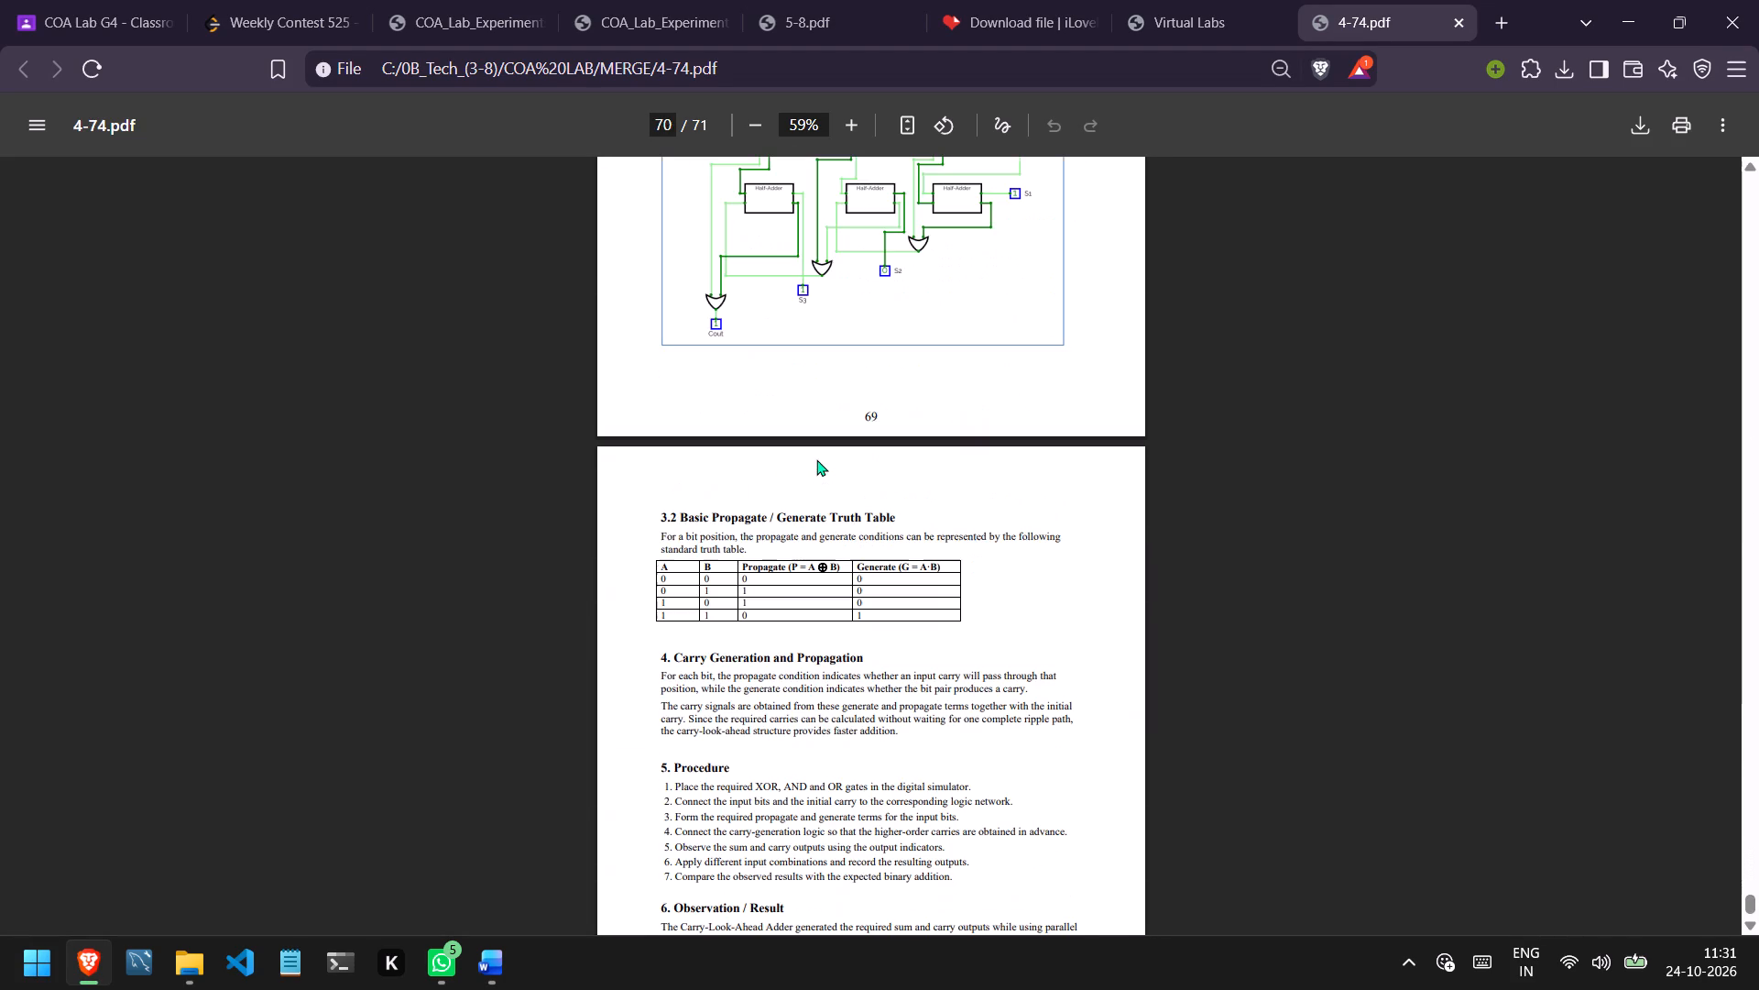
scroll(816, 459, "down", 9)
scroll(816, 459, "up", 6)
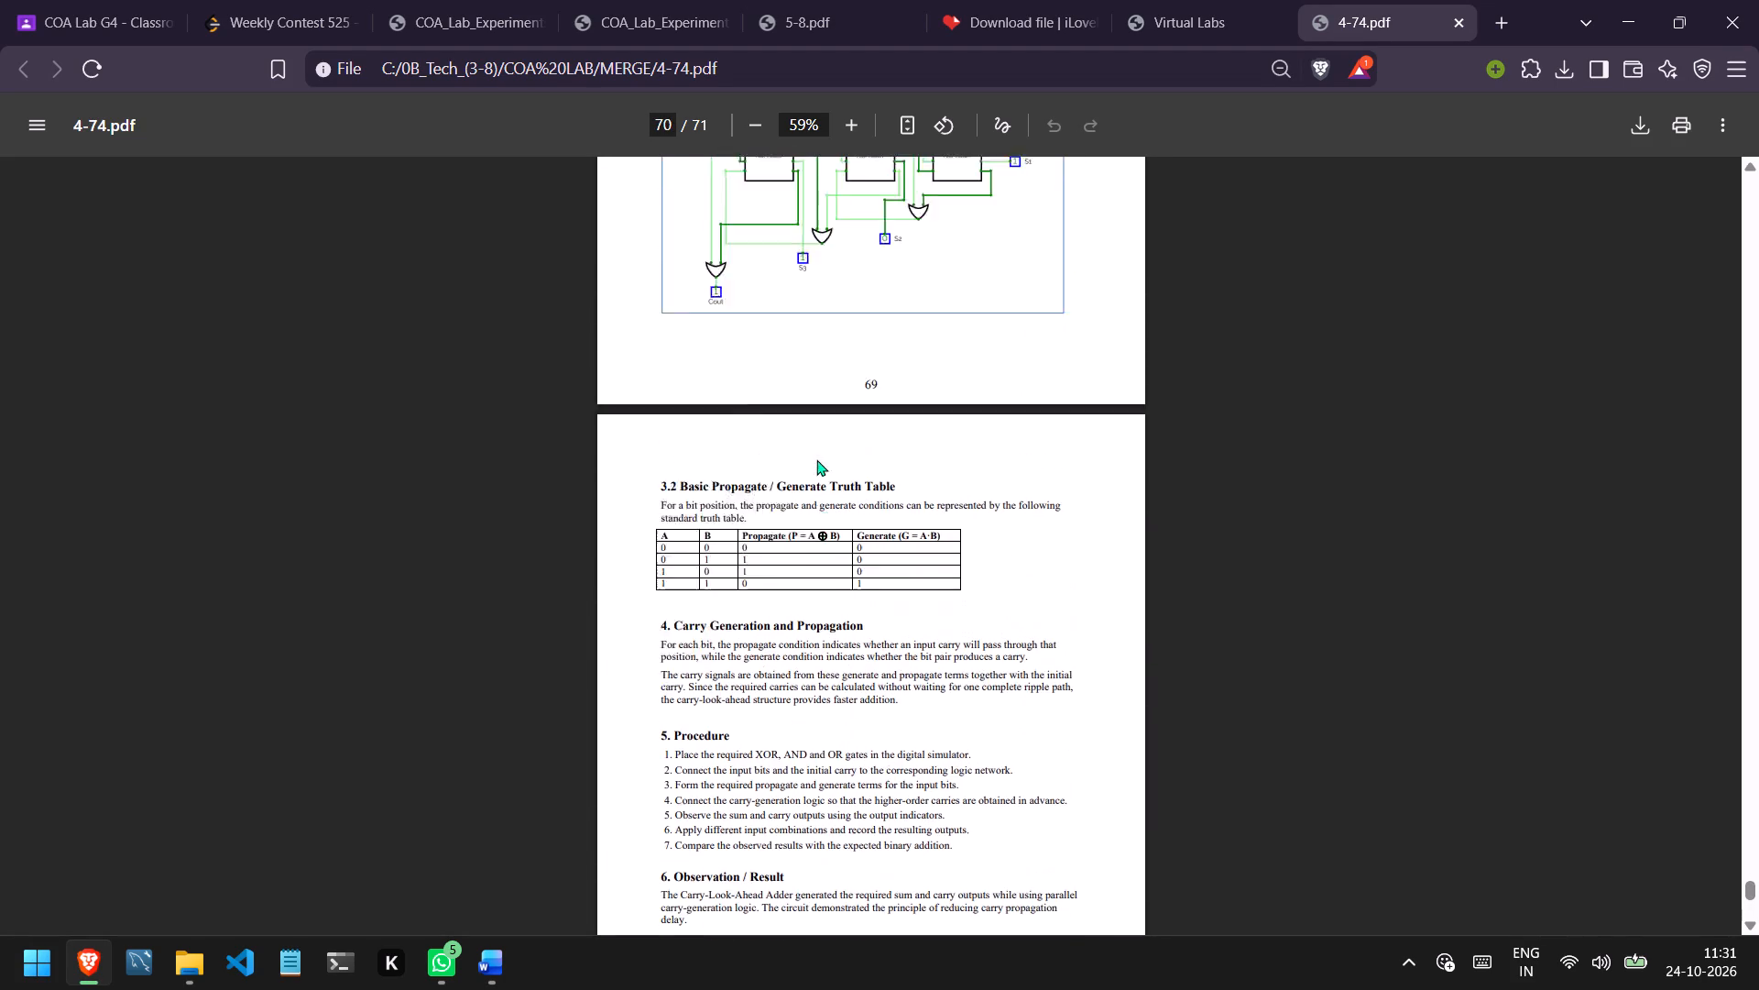
scroll(816, 459, "up", 5)
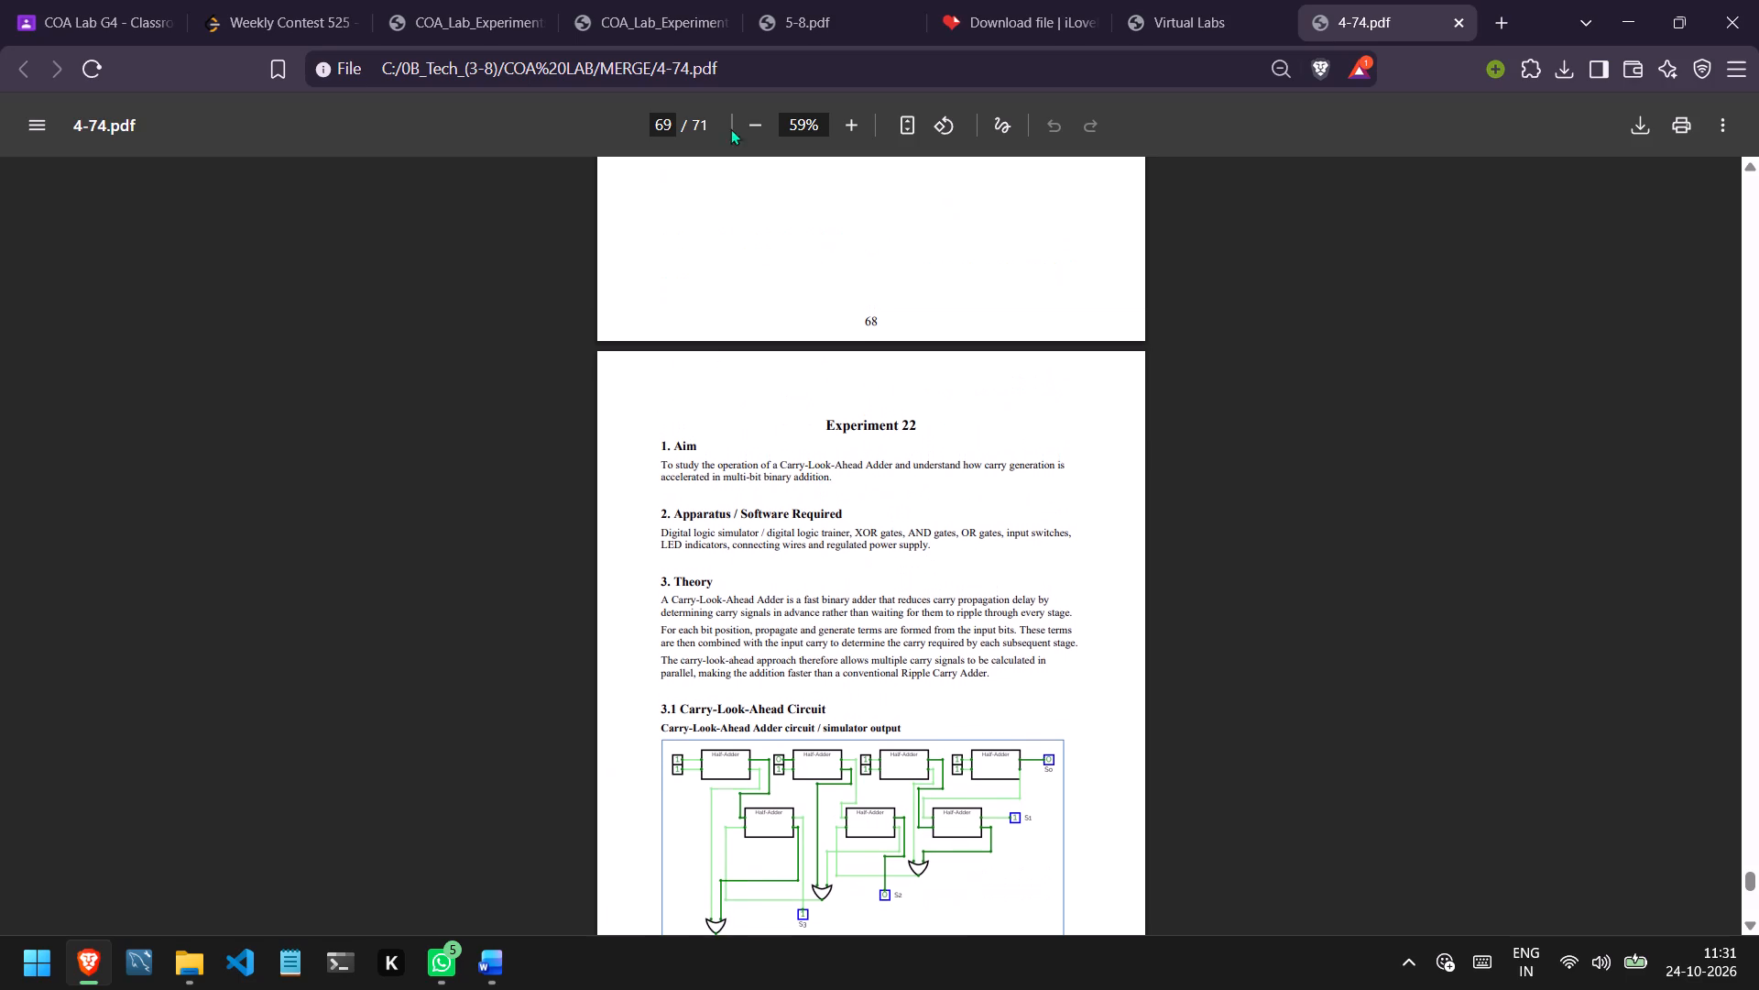
Switch to the COA Lab G4 class stream and look through its posts up to the newest assignments.
left_click(110, 0)
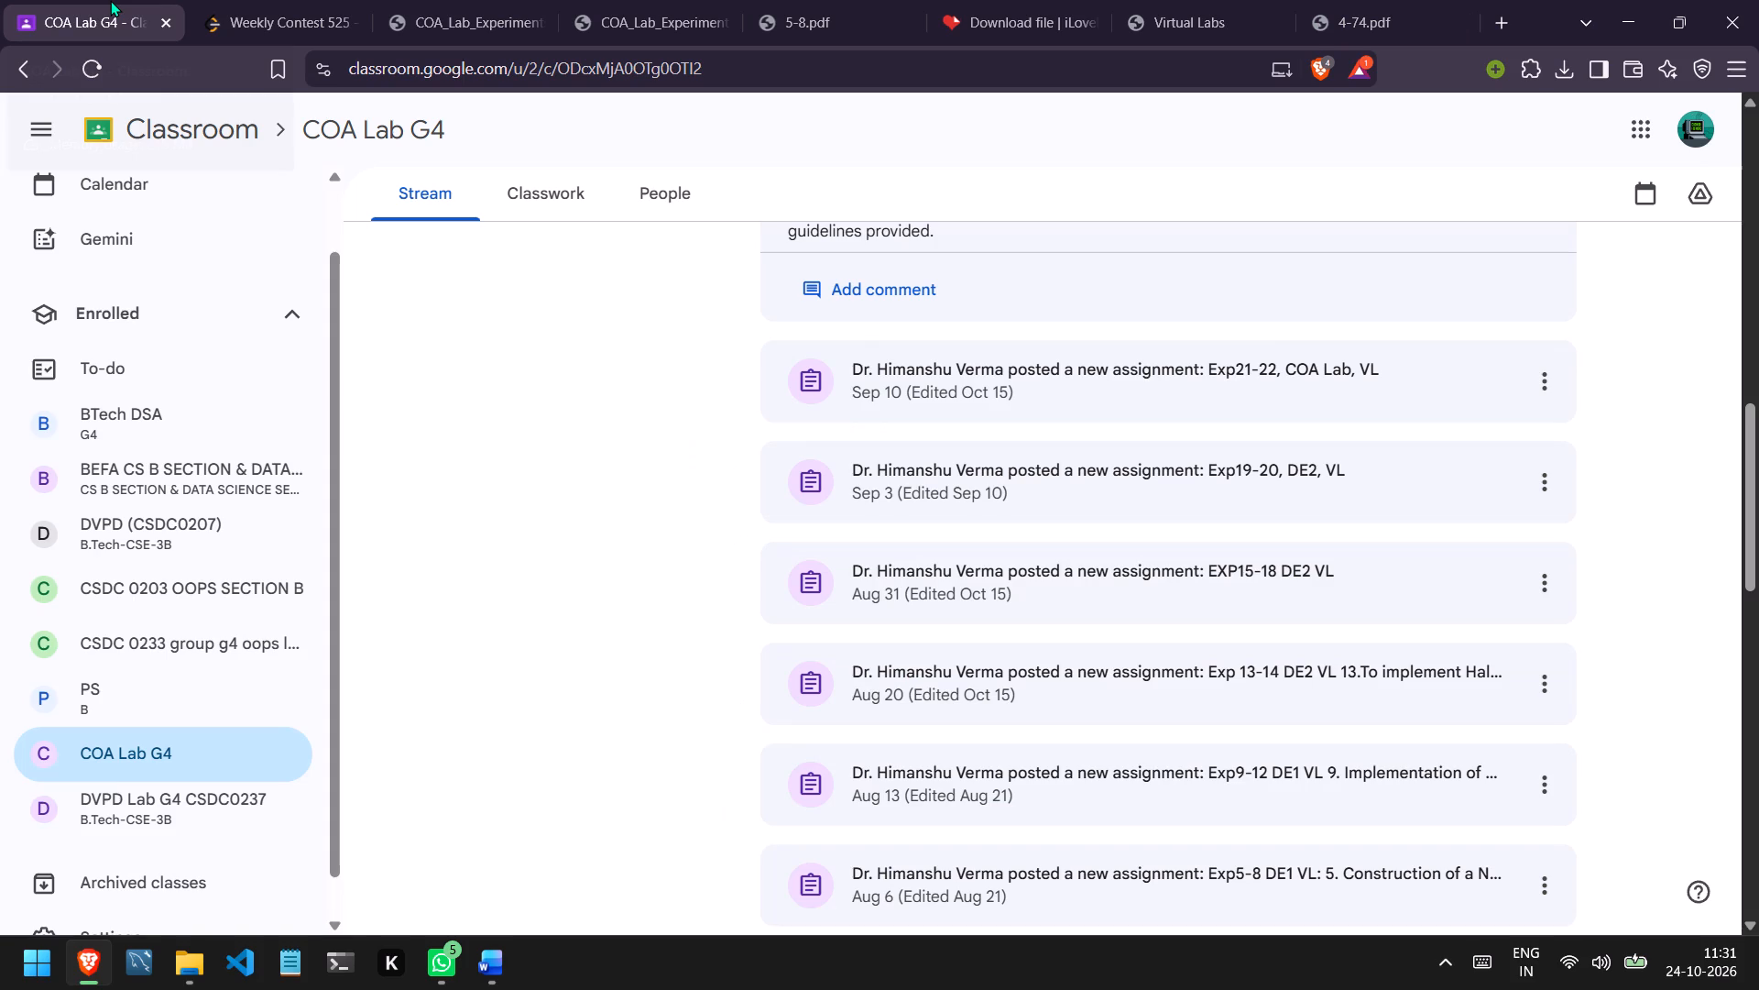
scroll(1113, 303, "up", 4)
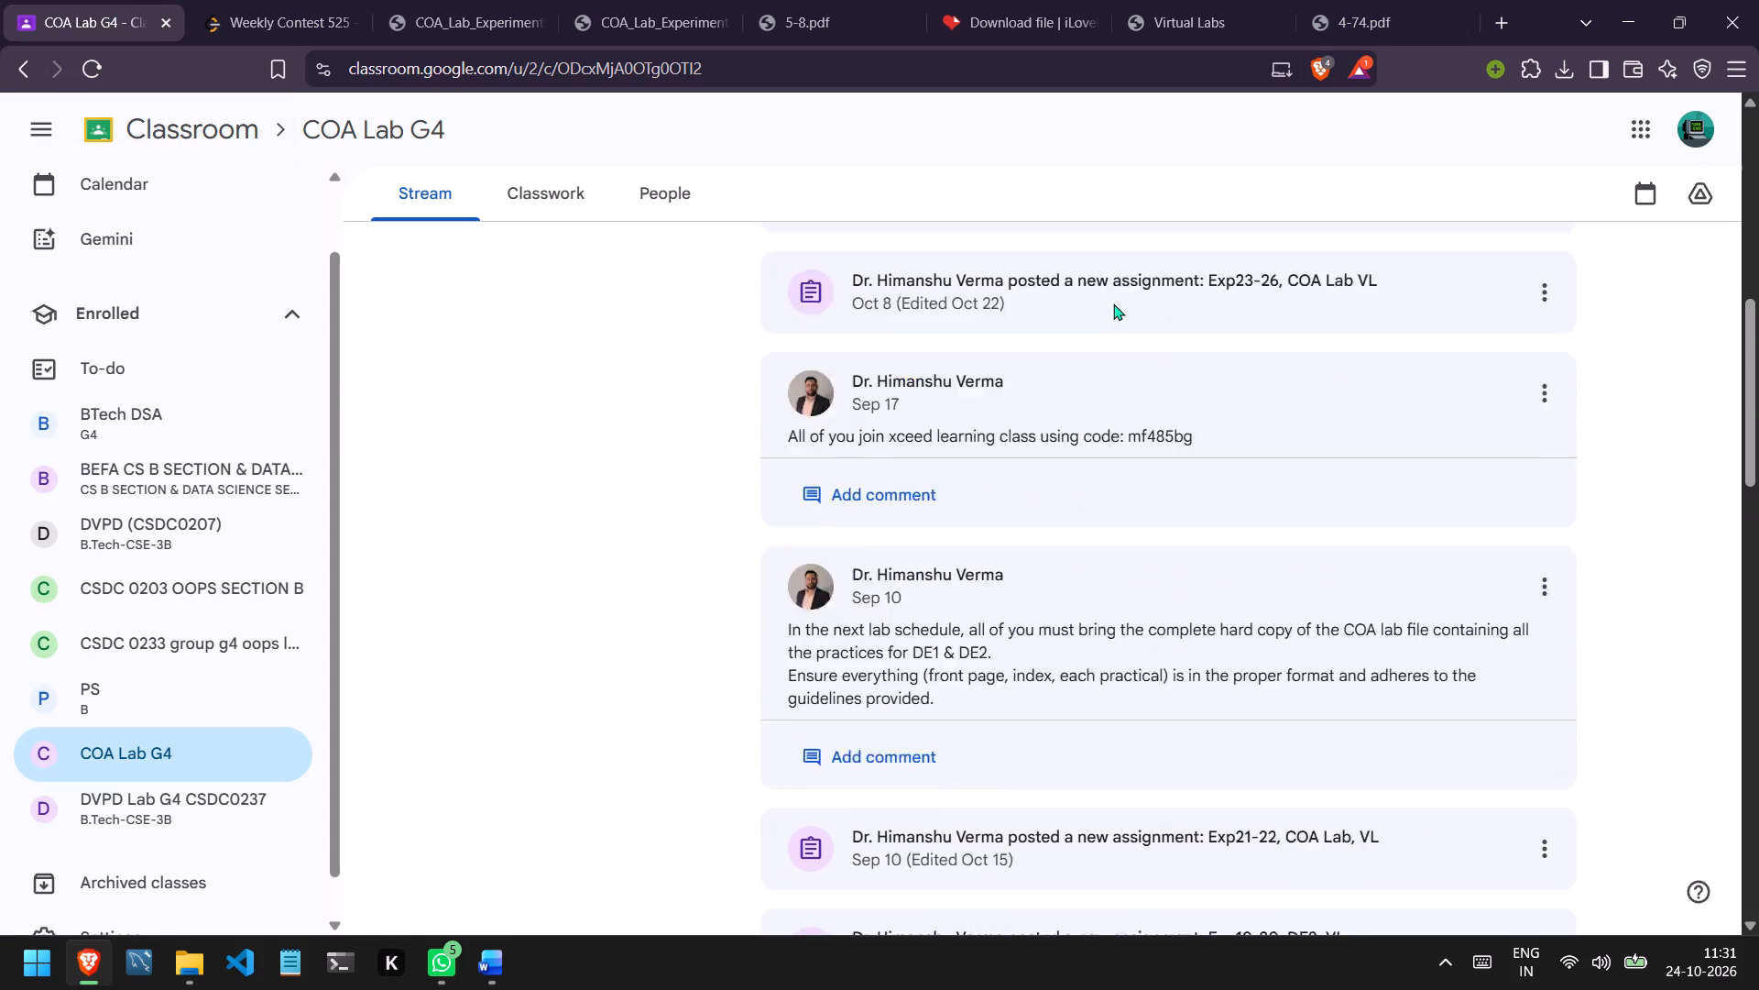
scroll(1113, 303, "up", 3)
scroll(1078, 417, "up", 5)
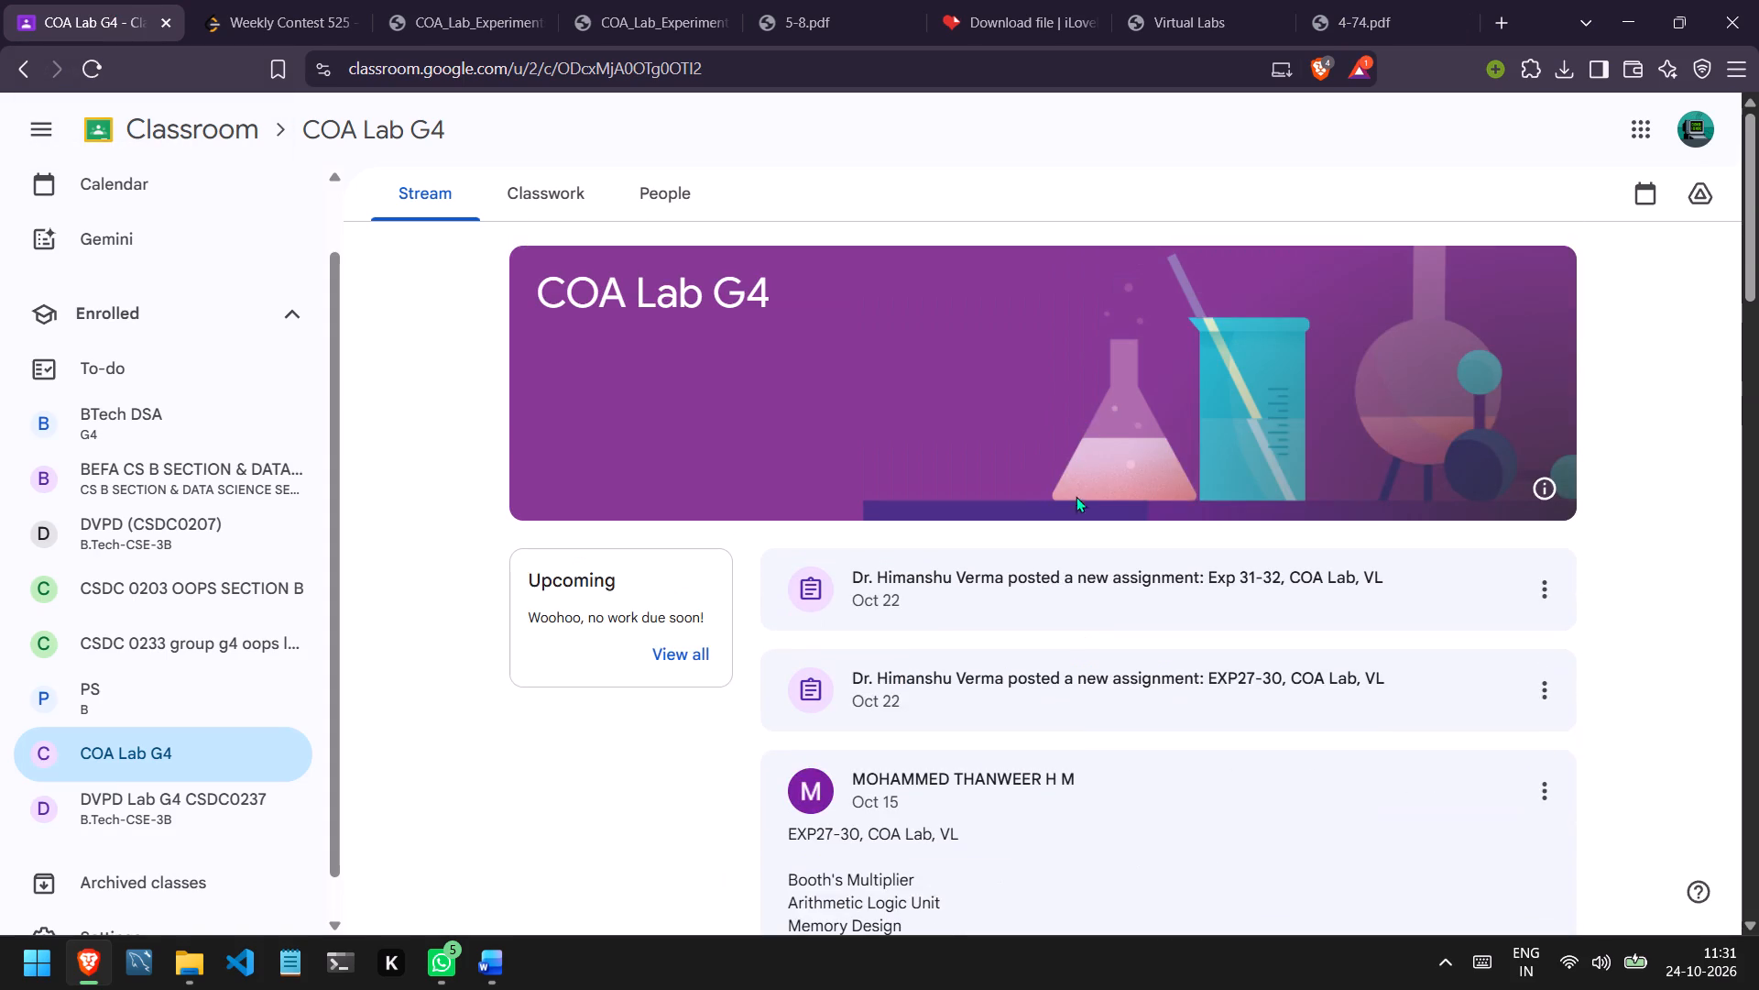
Open the Exp 31-32 assignment and examine the submitted Lab10.pdf from its cover and index to the Experiment 31 page.
double_click(1080, 611)
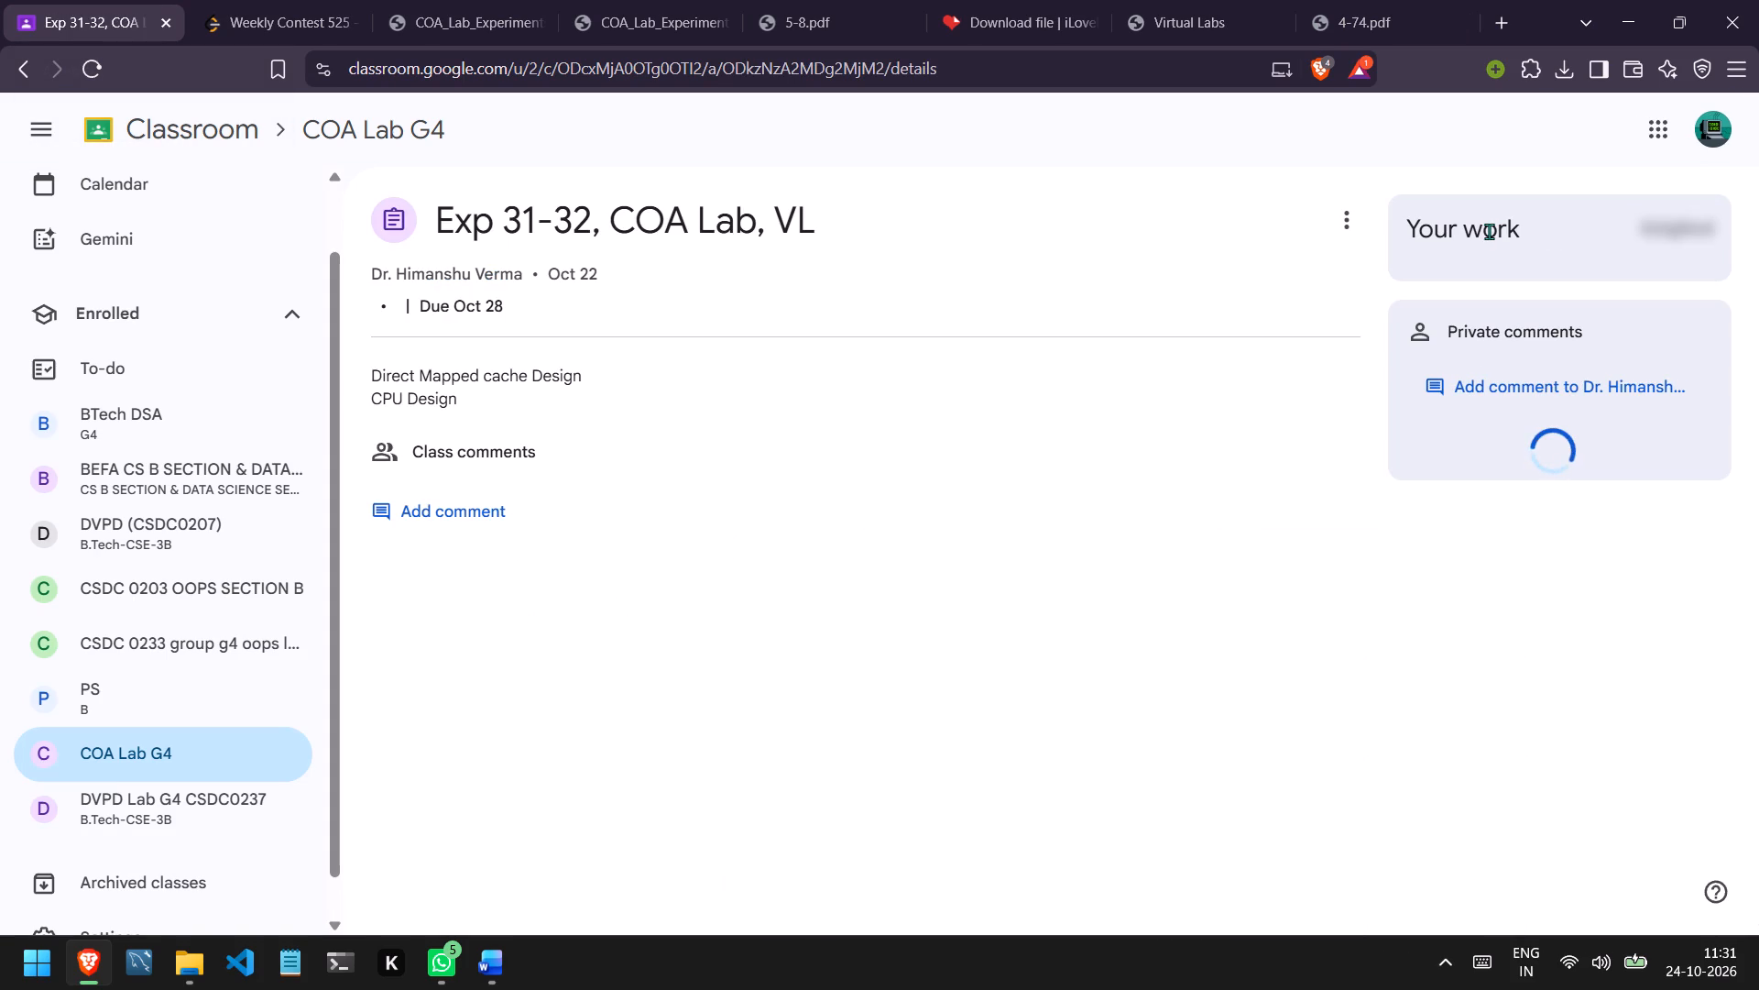
left_click(1462, 311)
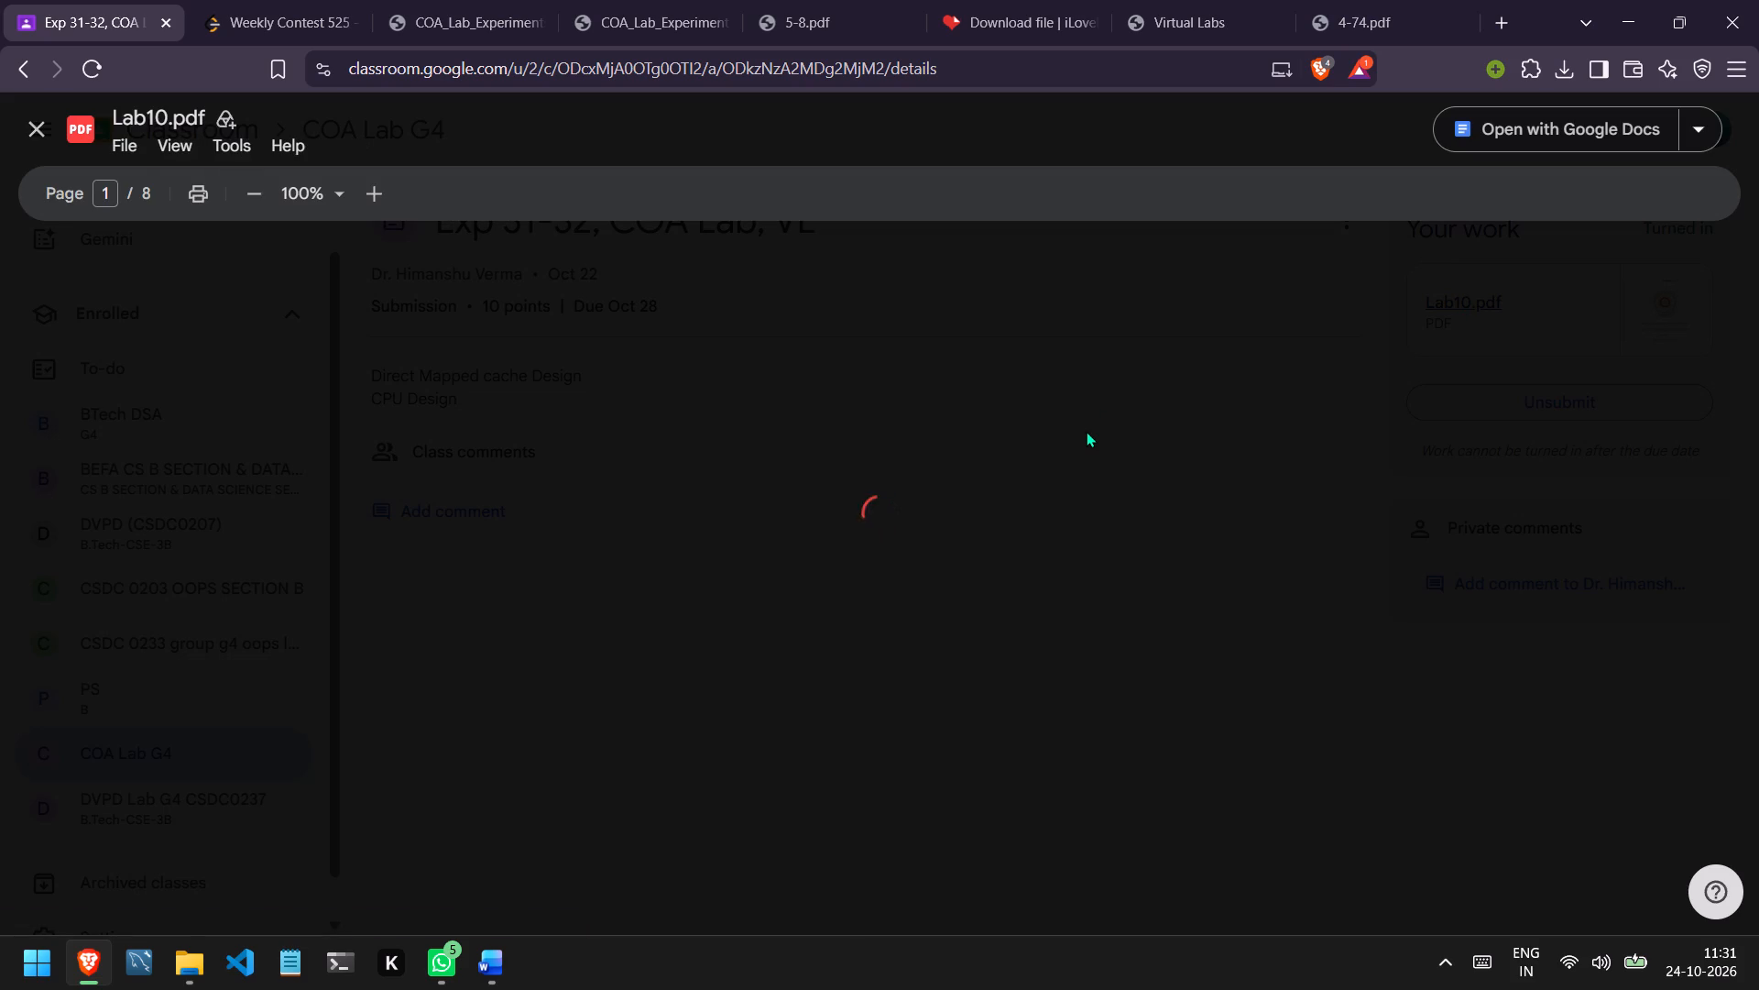
scroll(1086, 431, "down", 4)
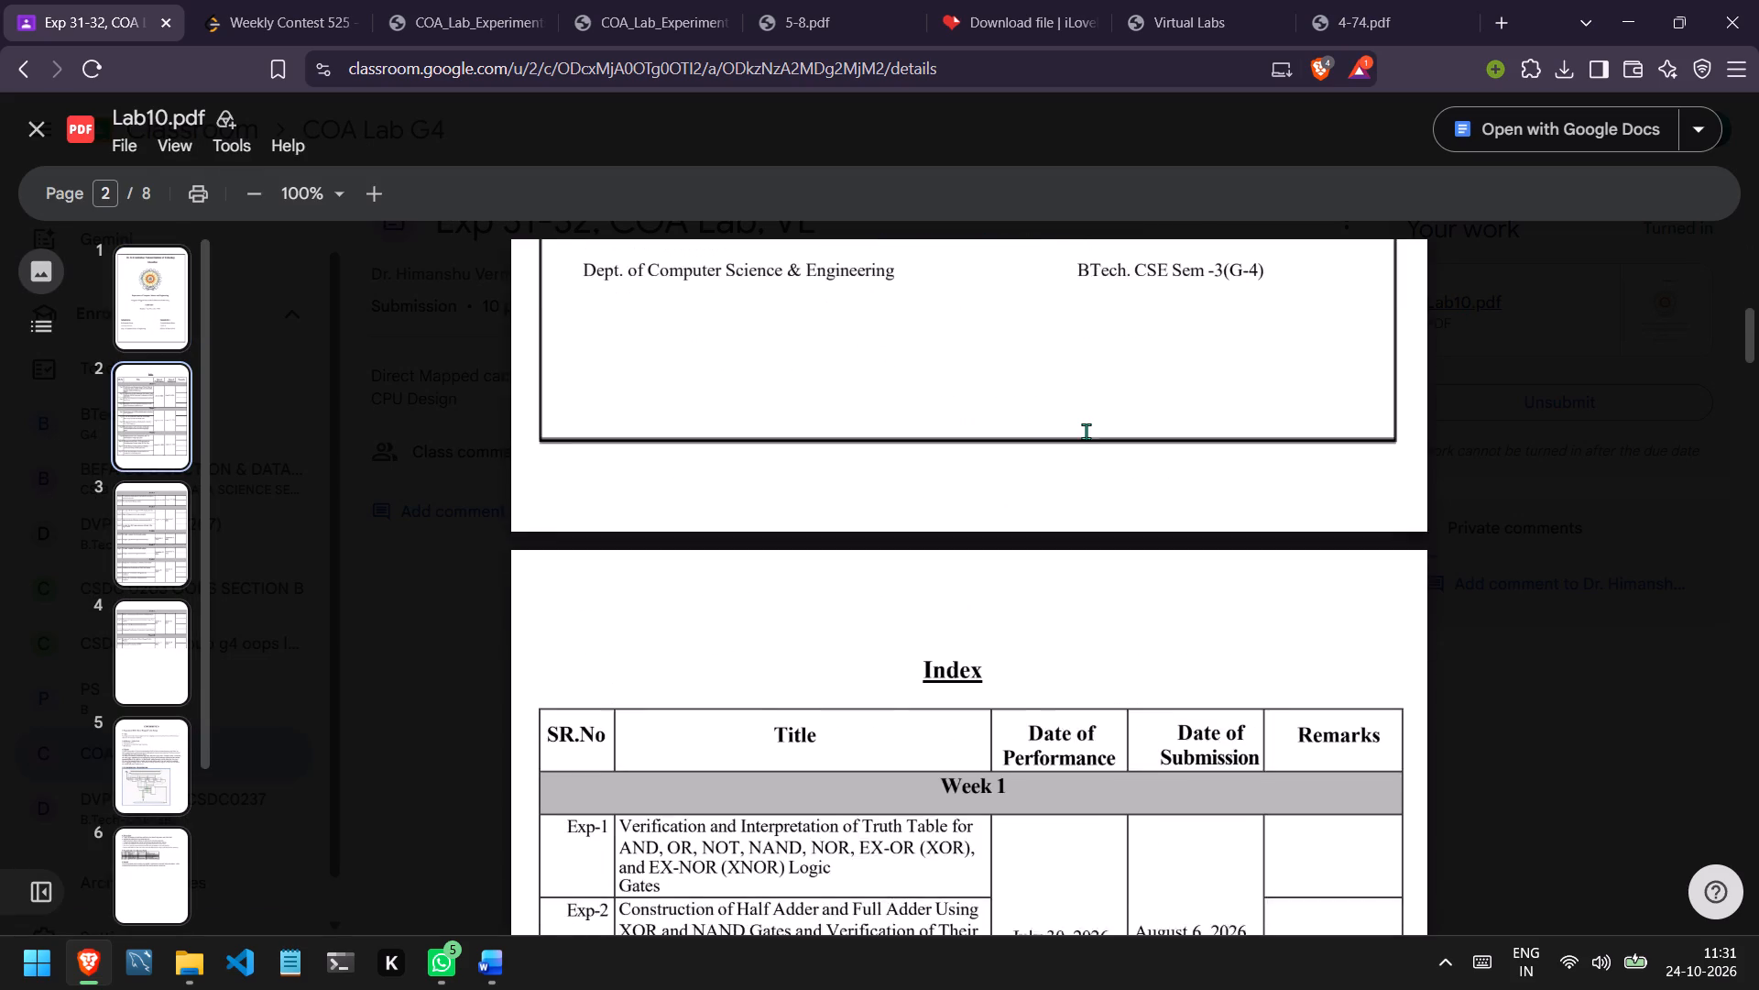
scroll(1086, 431, "down", 10)
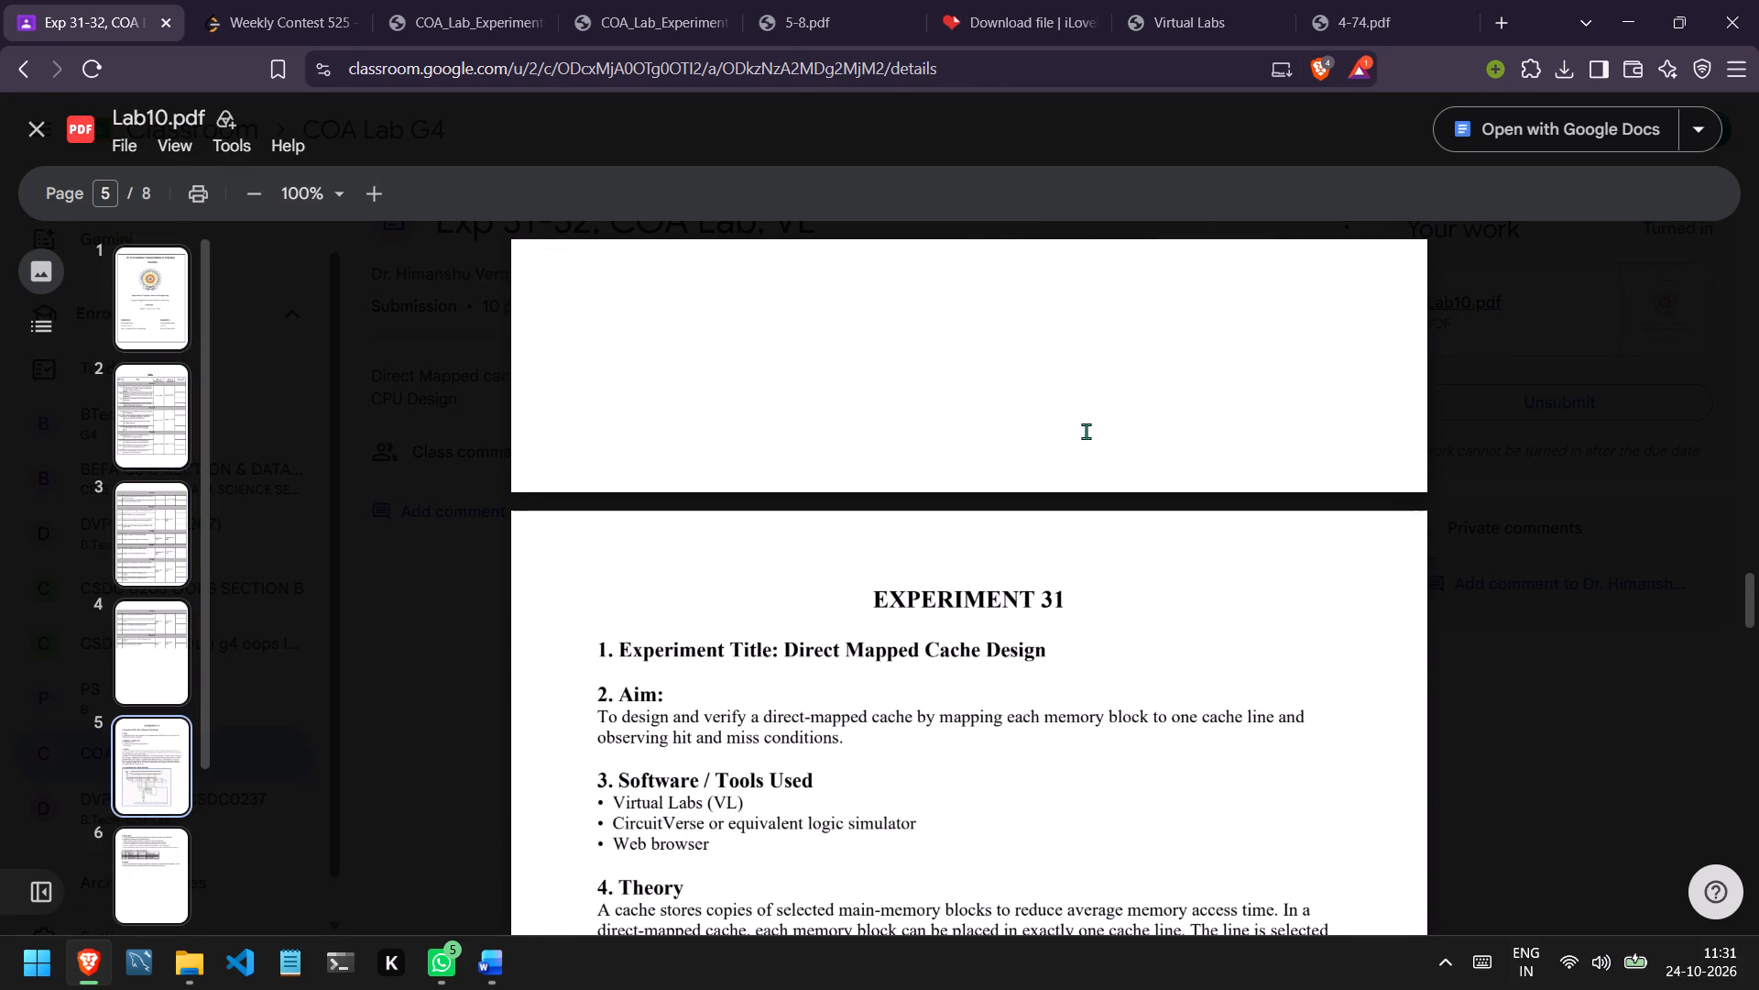
scroll(1086, 431, "down", 1)
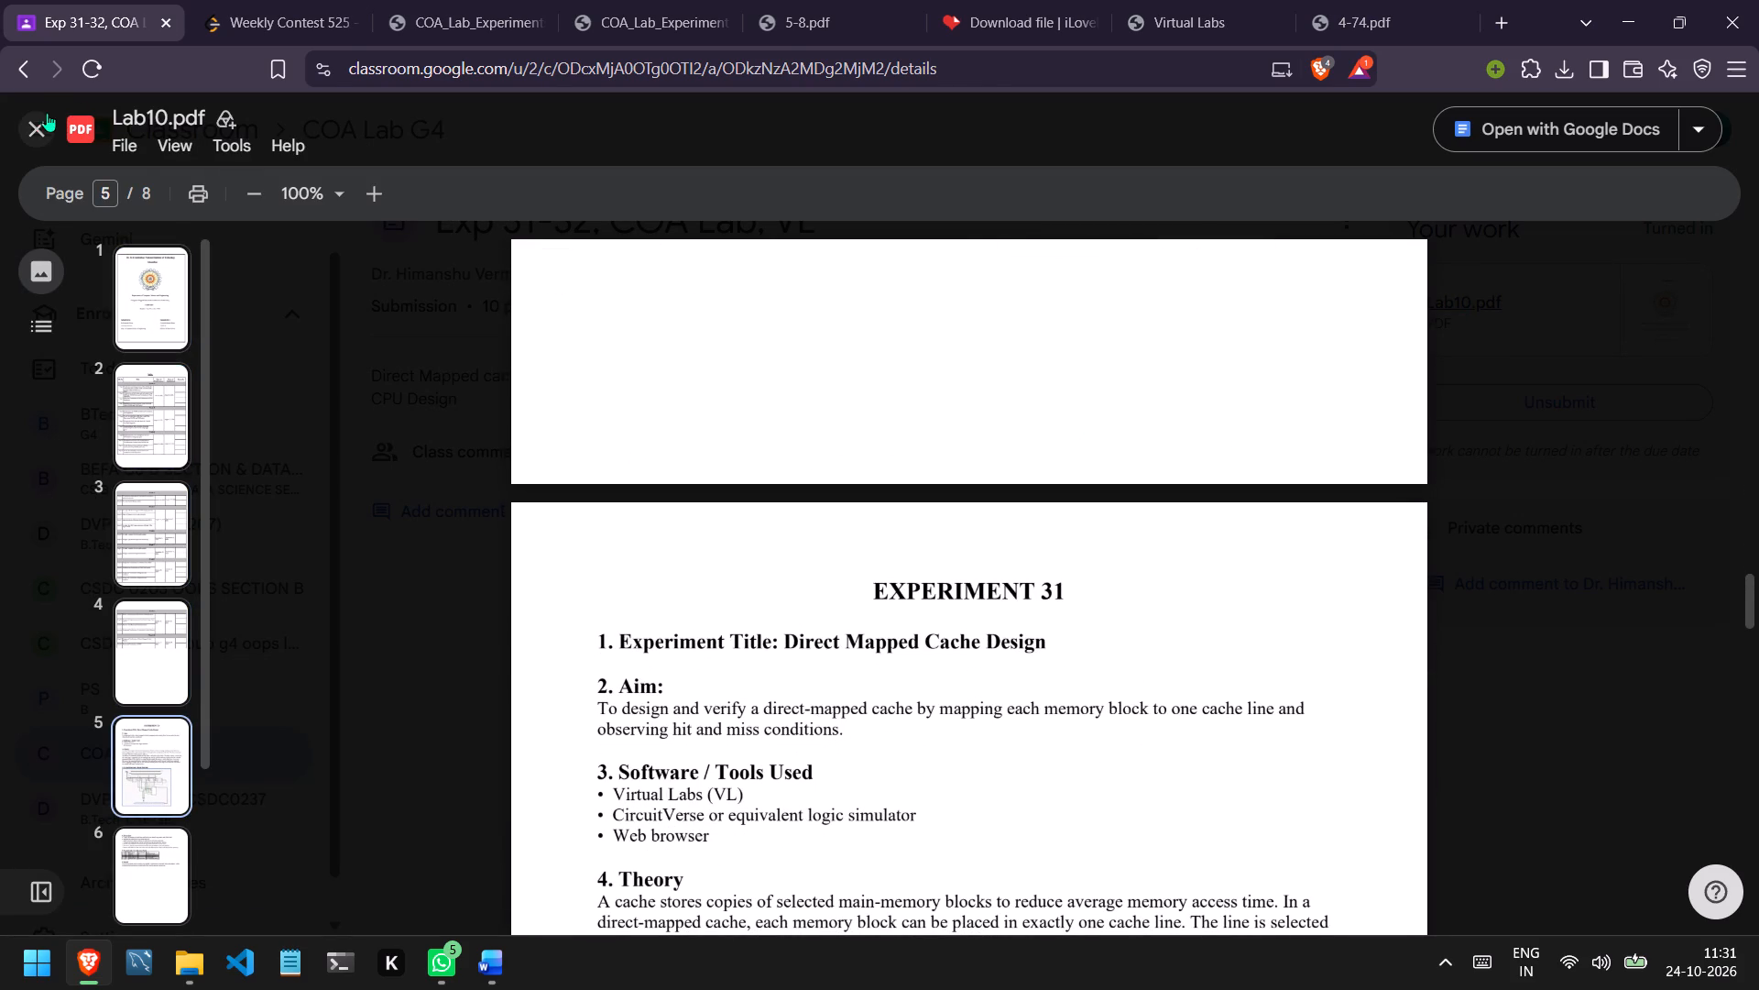
left_click(41, 113)
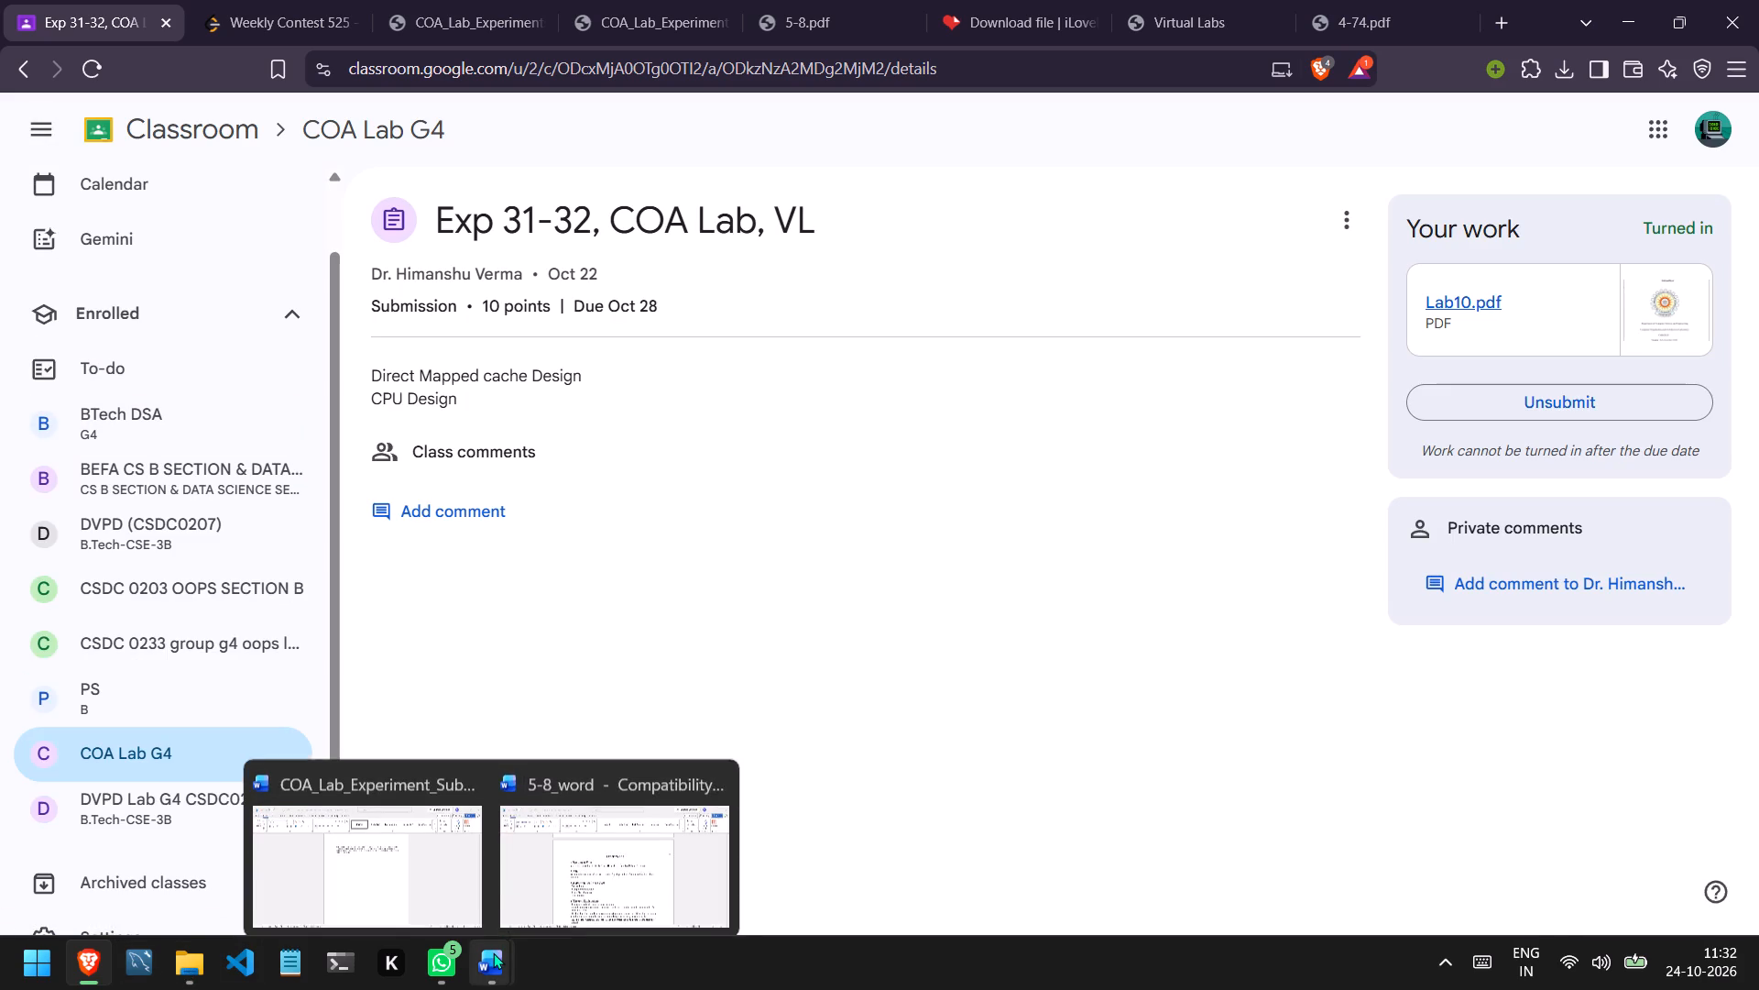
Switch to 5-8_word in Word and add a space and colon after Experiment-6's "Eperiment Title" heading.
left_click(499, 852)
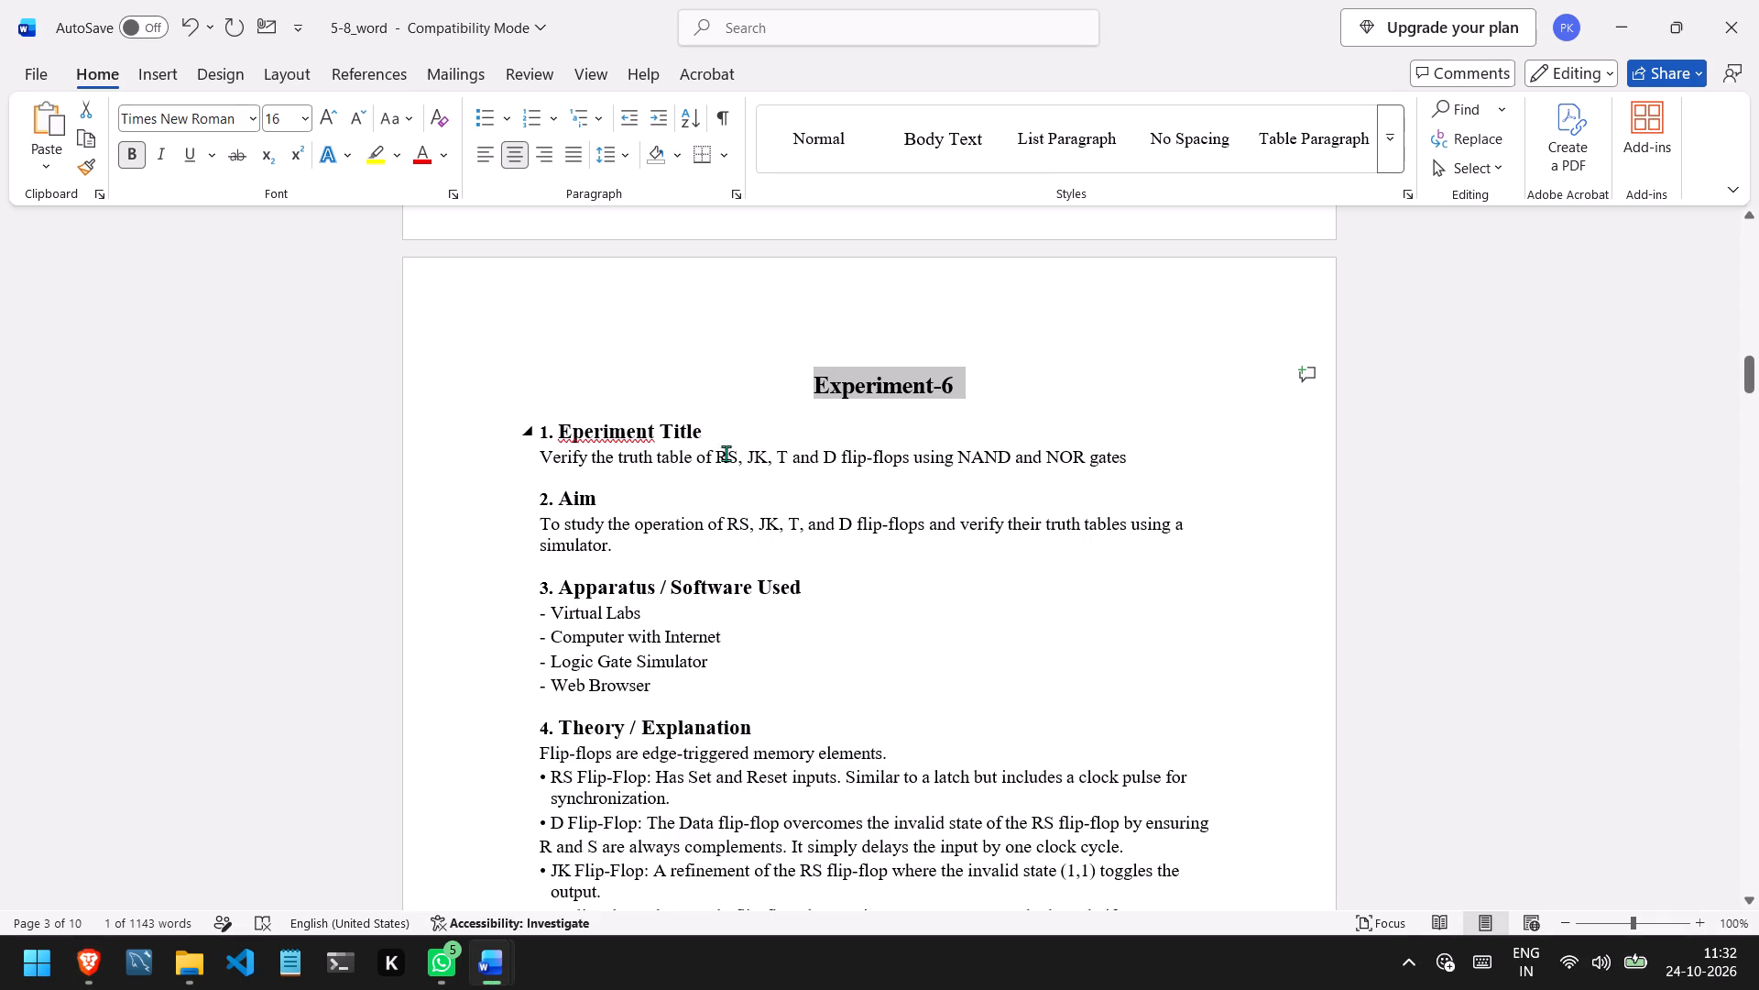
left_click(717, 442)
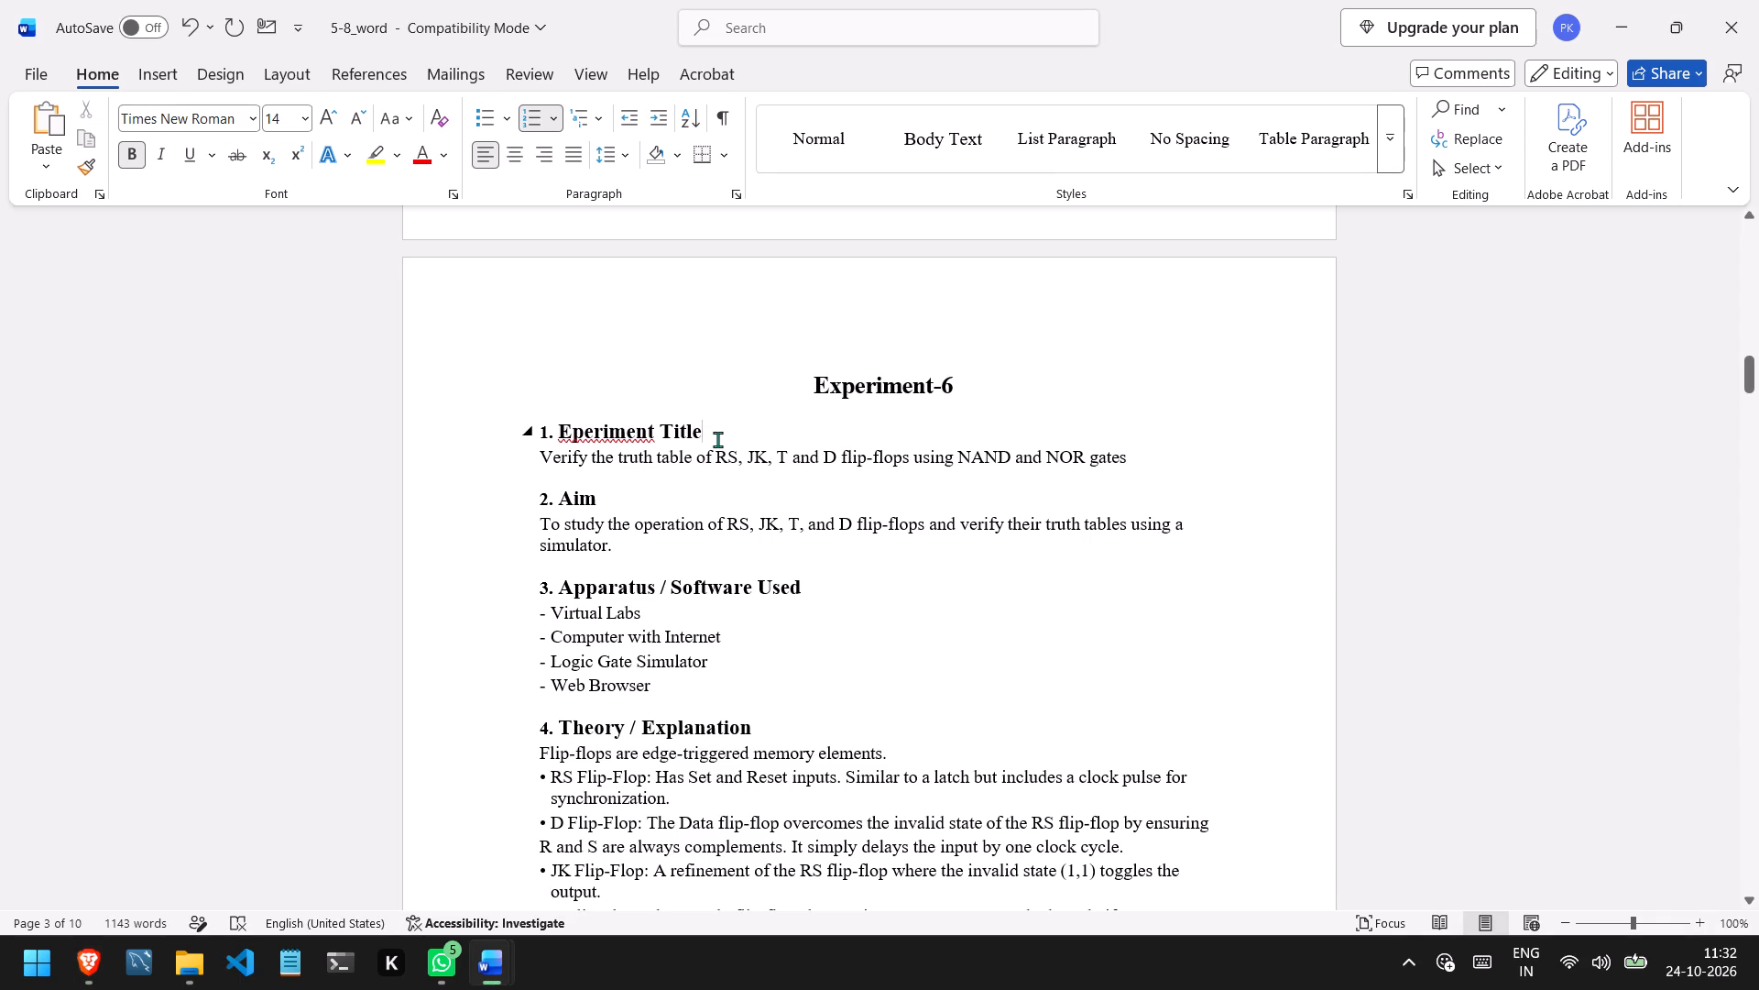
key("shift+colon")
key("Left")
key("space")
Separate the RS, D, JK and T flip-flop bullets in Experiment-6's Theory / Explanation with unbulleted blank lines.
scroll(717, 439, "down", 1)
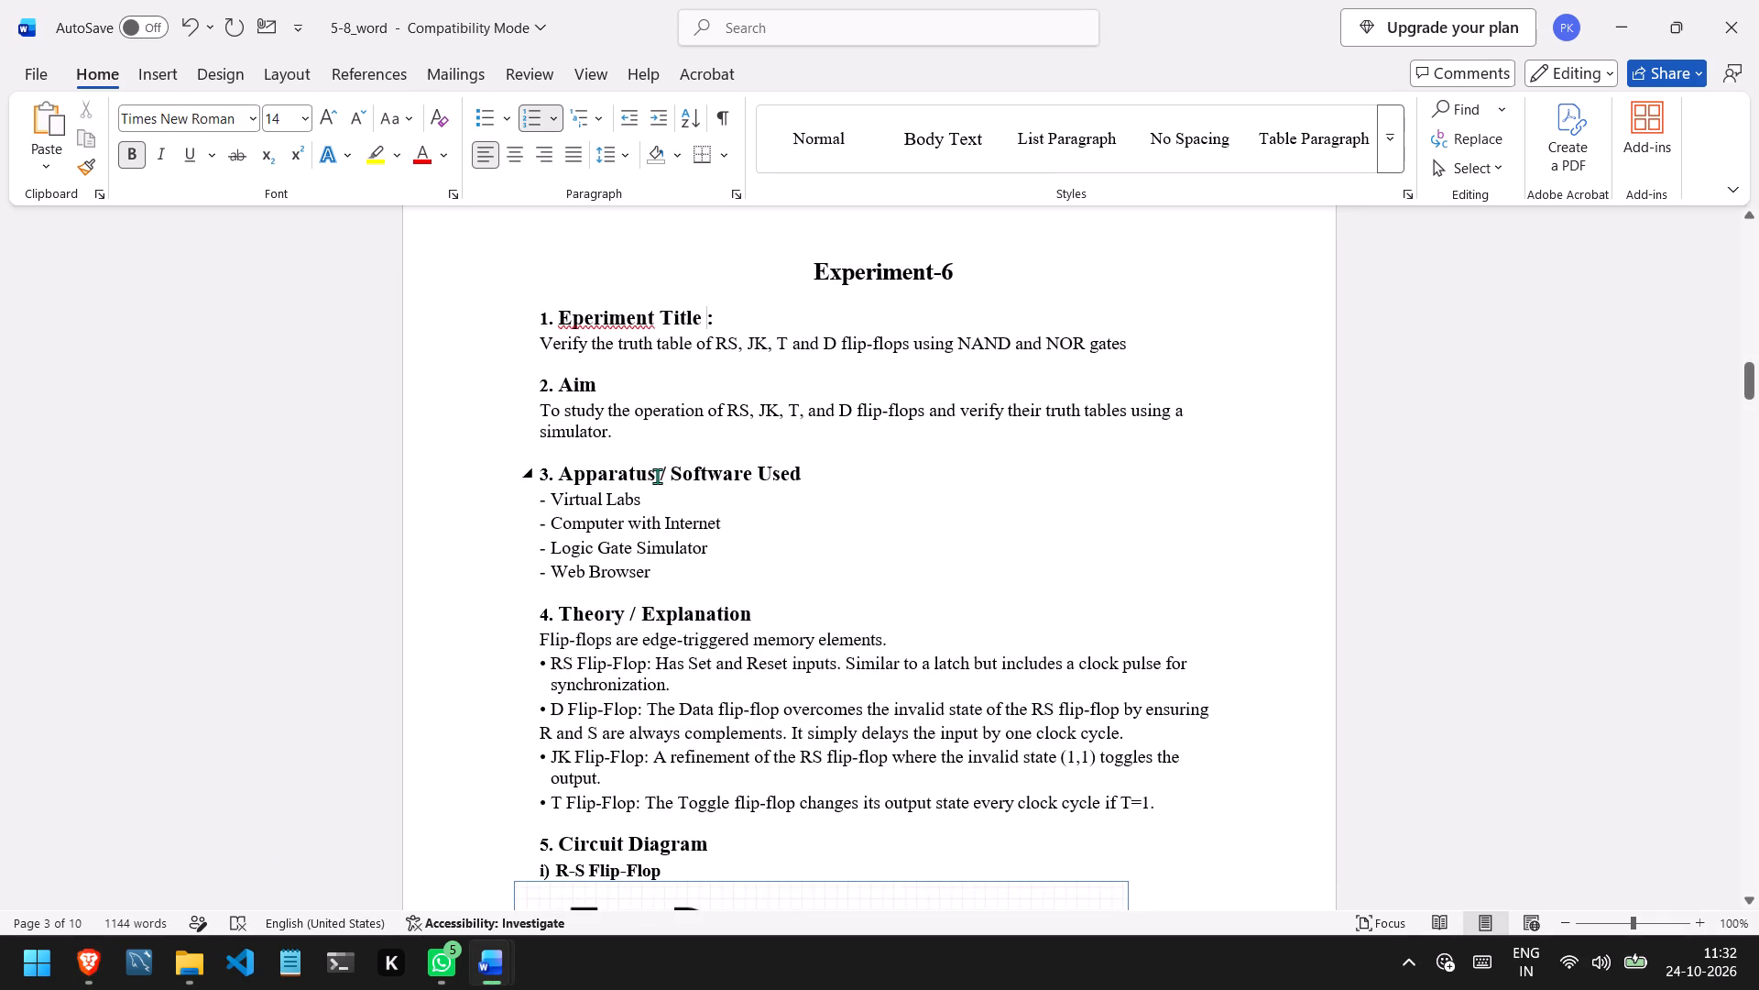
scroll(678, 576, "down", 2)
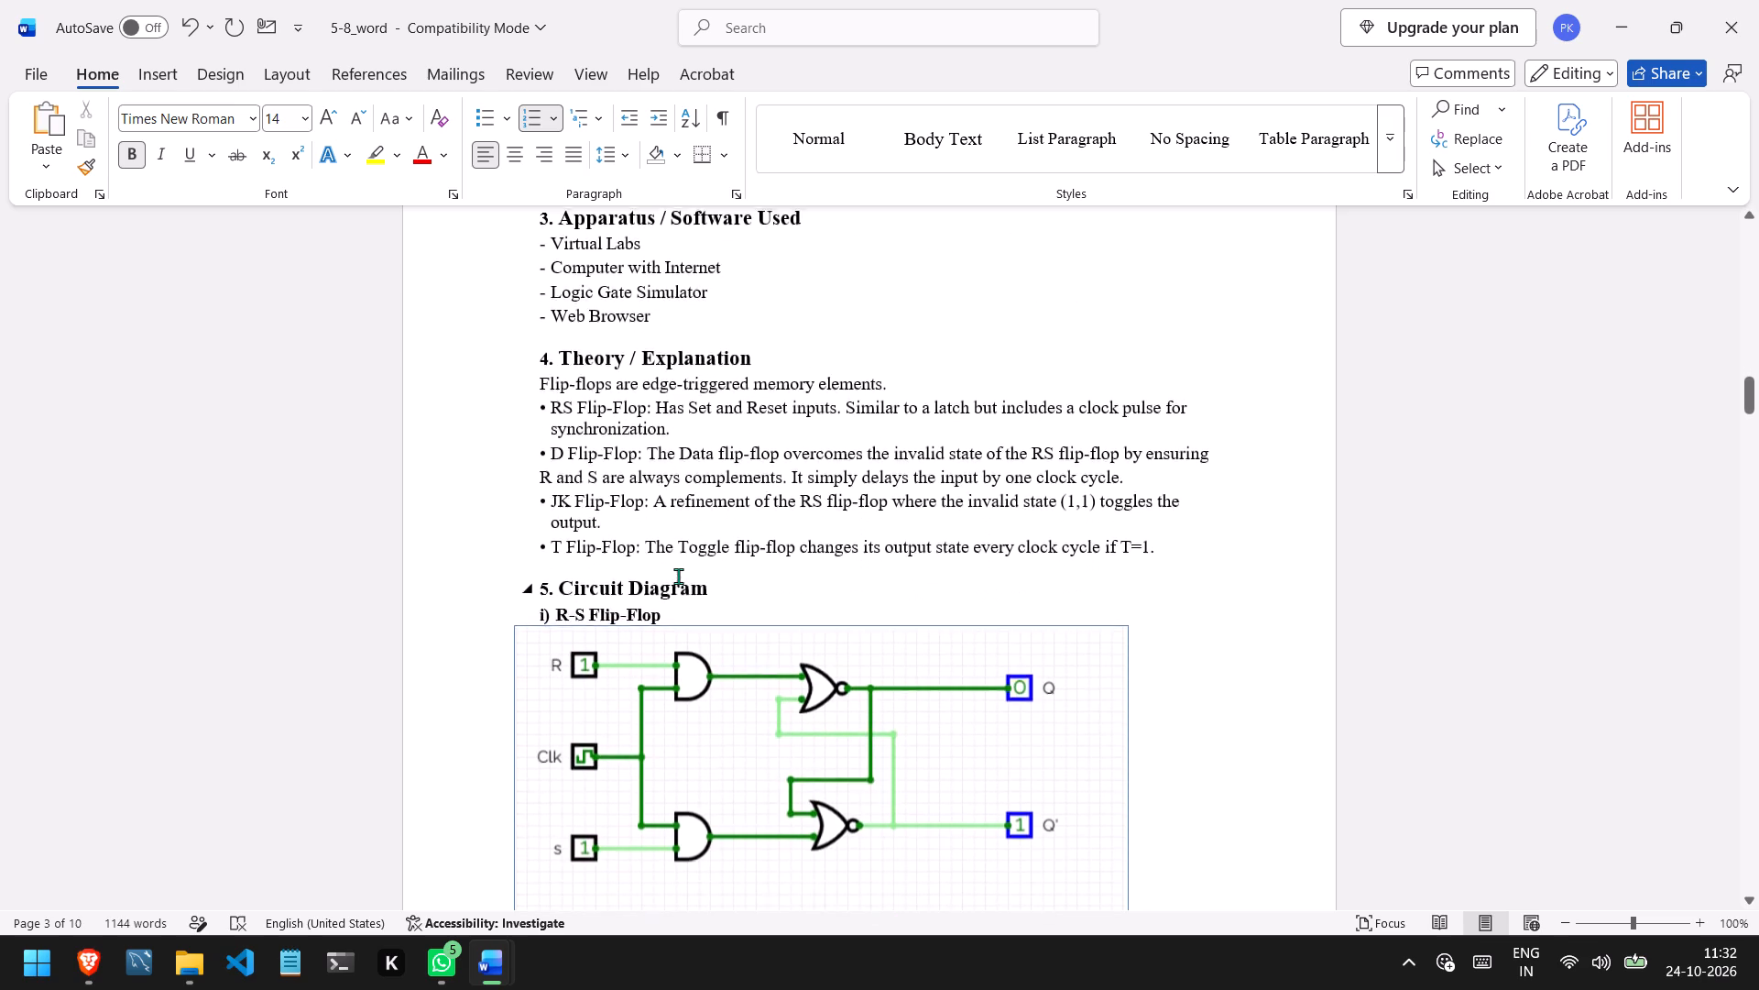
left_click(717, 427)
key("Return")
key("BackSpace")
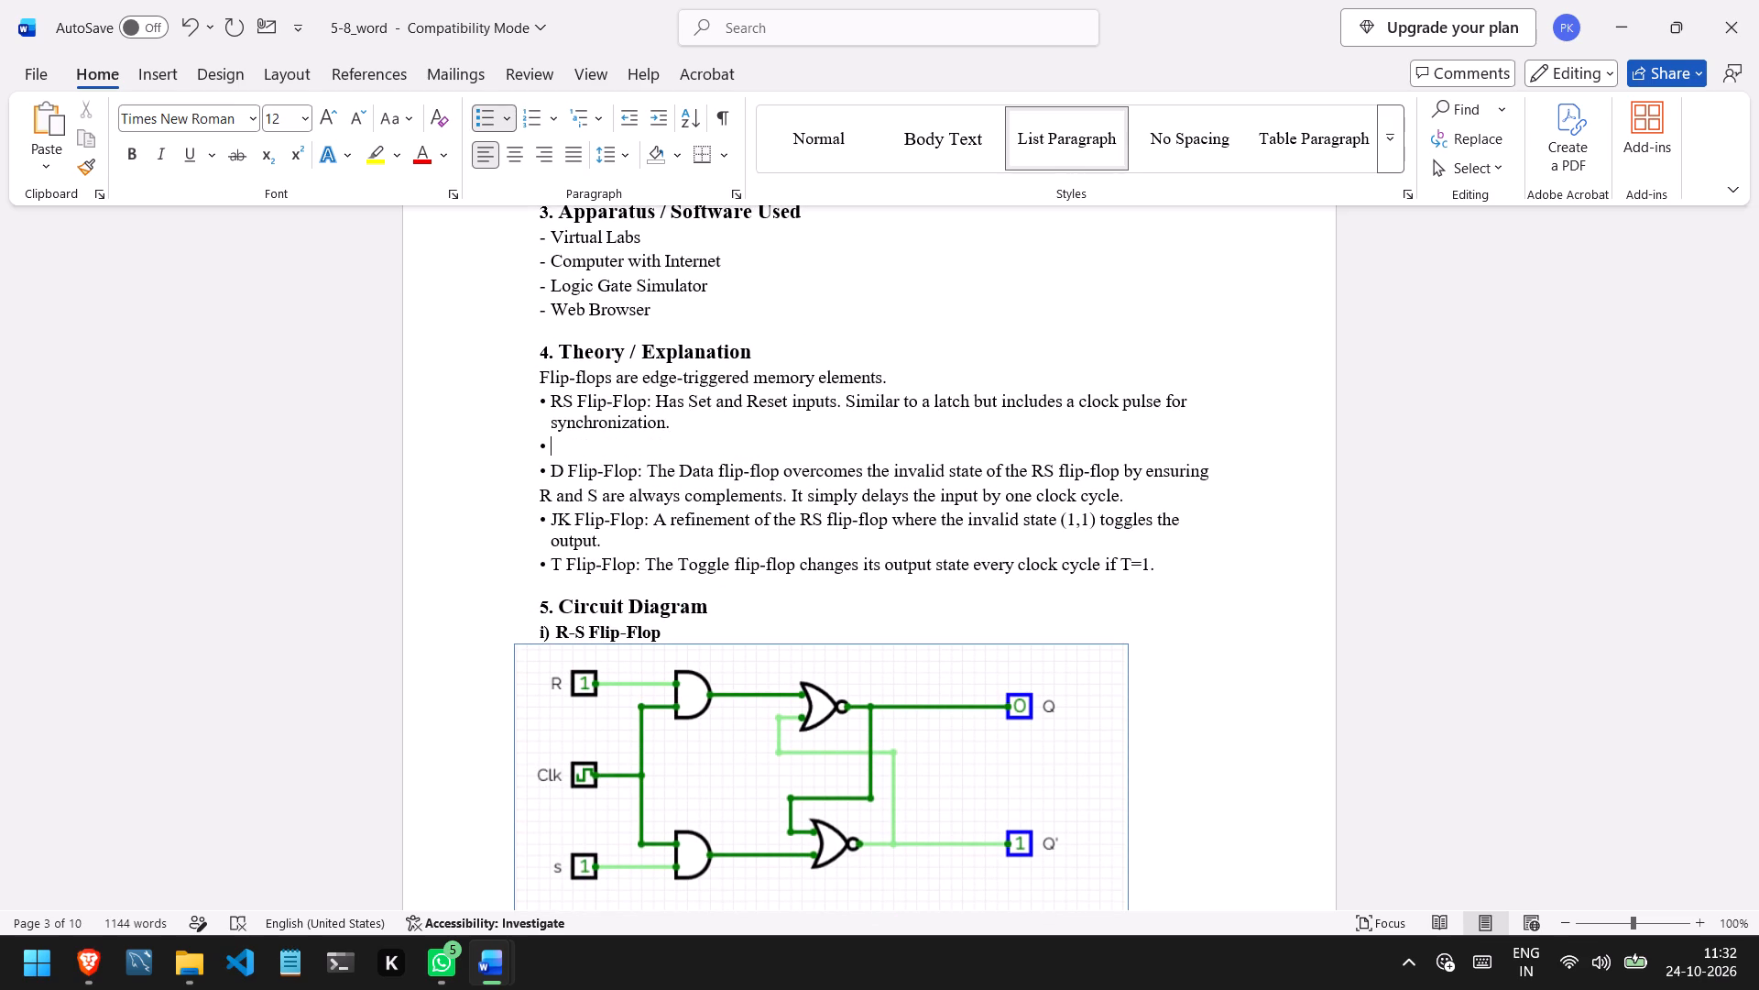
left_click(1128, 500)
key("Return")
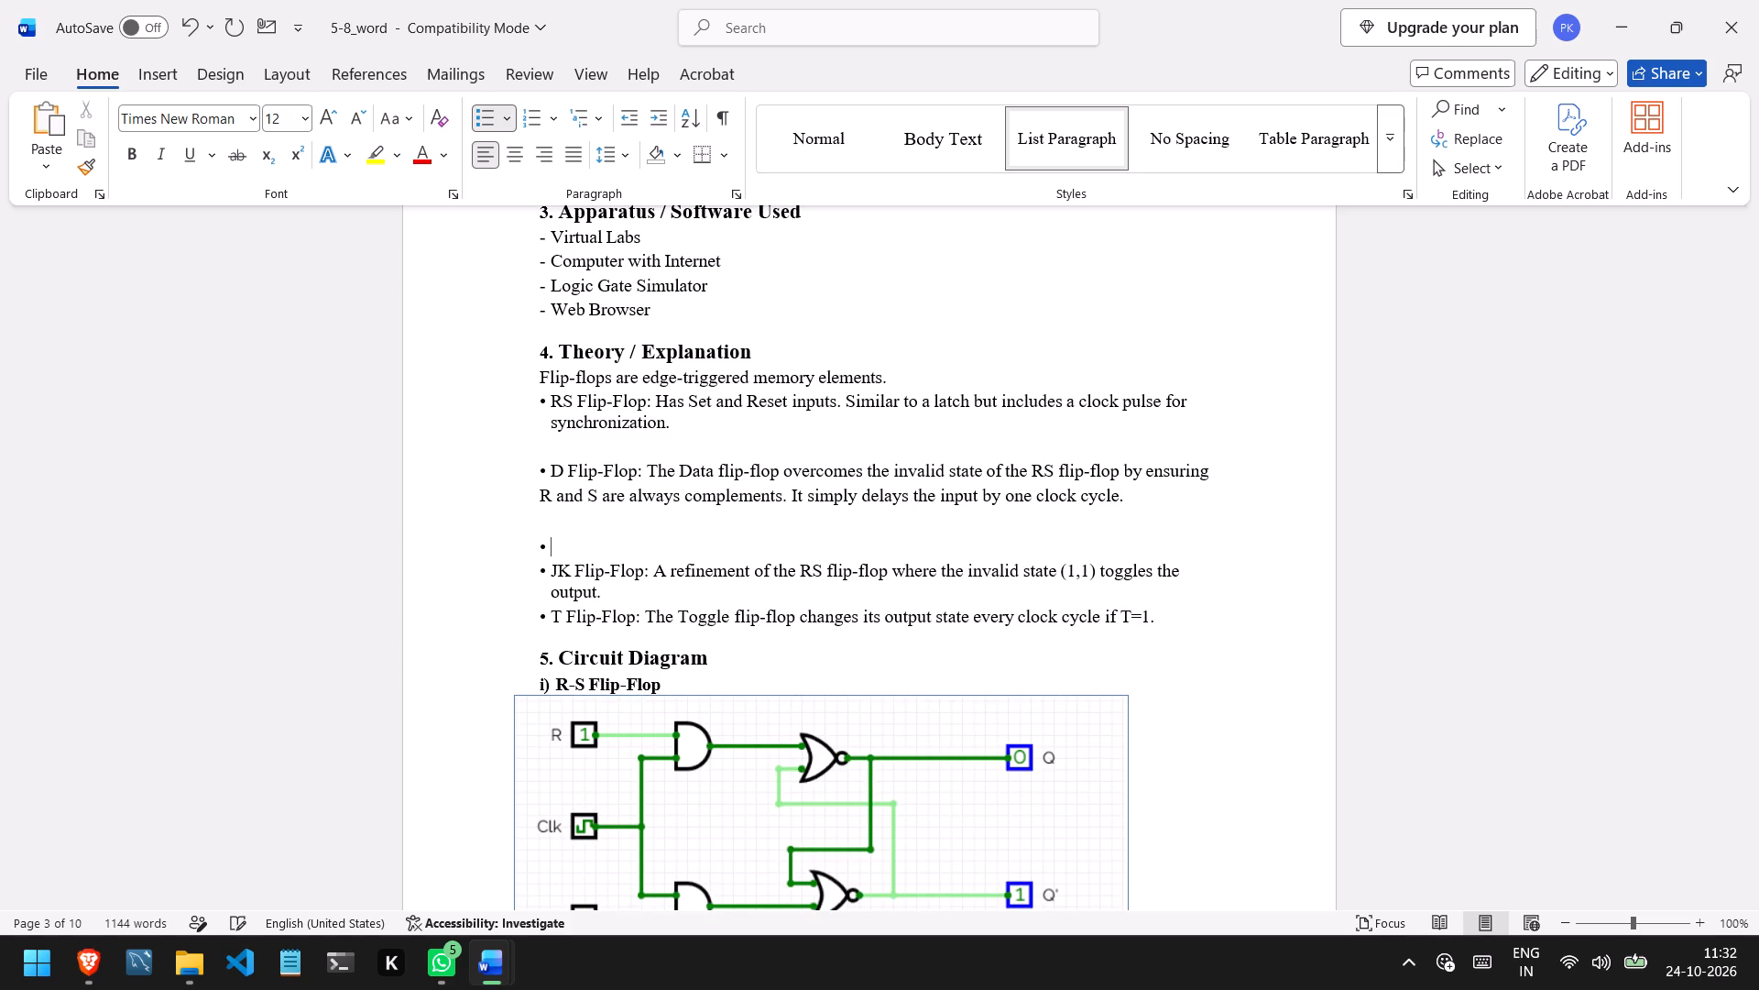
key("BackSpace")
key("BackSpace")
key("BackSpace")
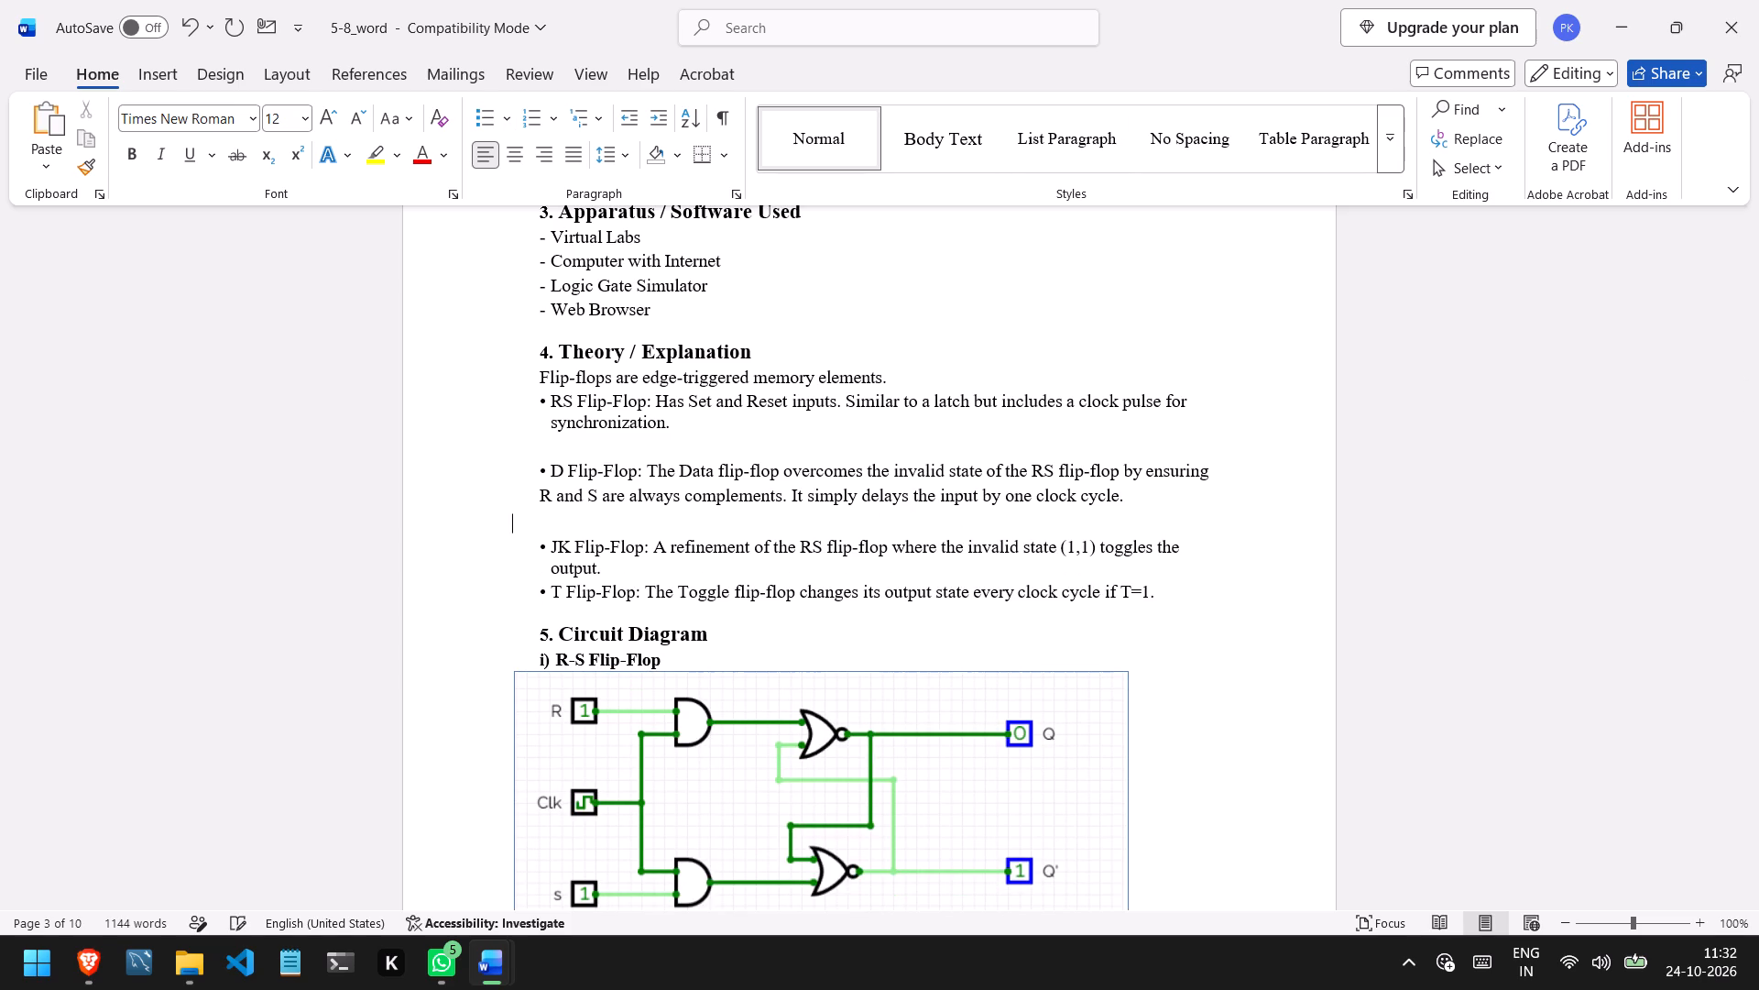
left_click(961, 563)
key("Return")
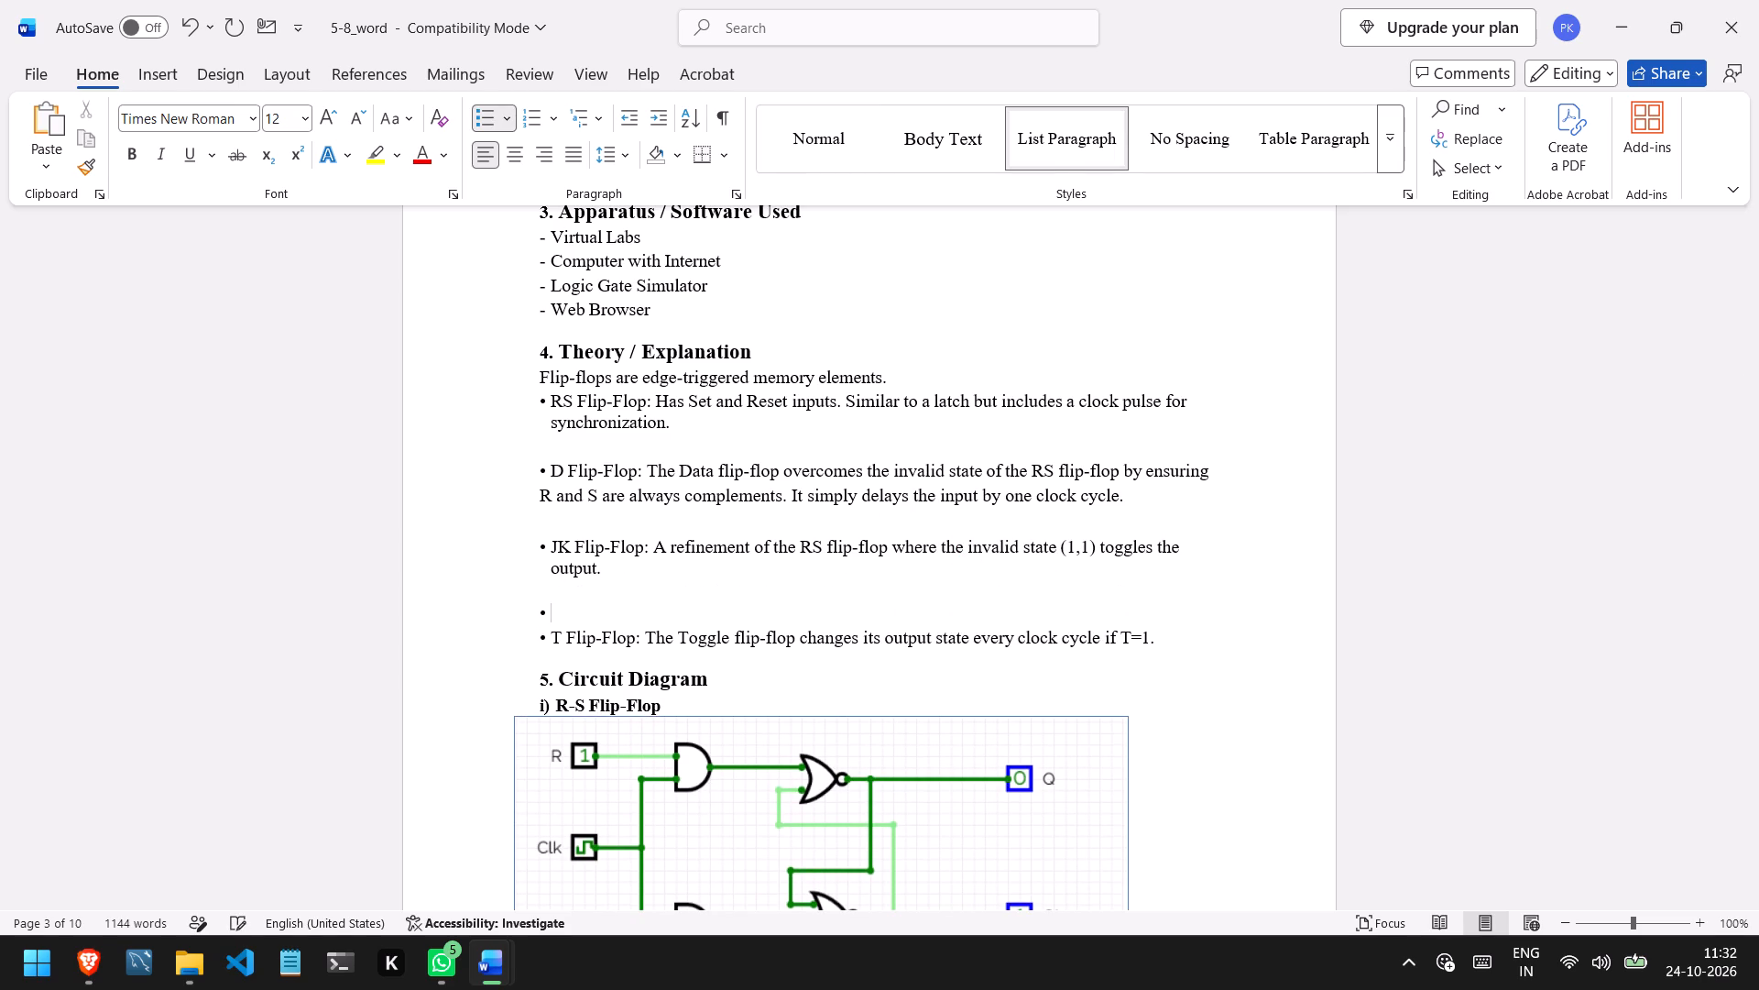
key("BackSpace")
key("BackSpace")
key("BackSpace")
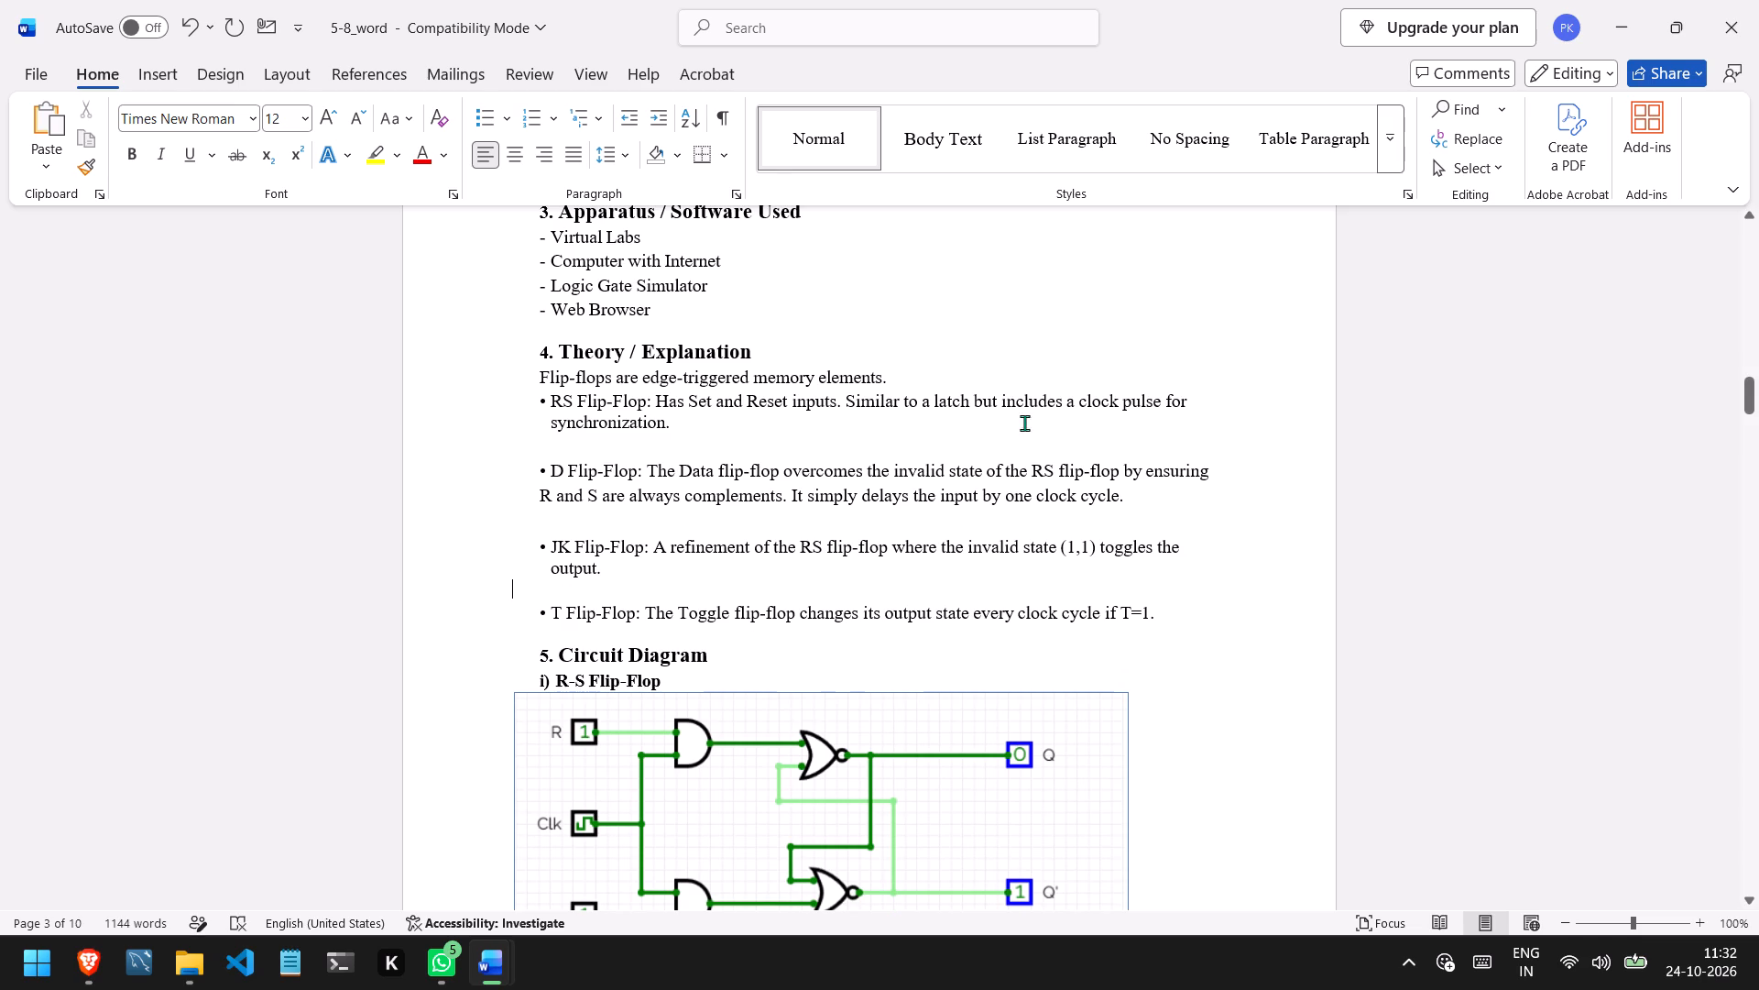
Replace the full stop after "memory elements" with a space and colon, and add a blank line below that sentence.
left_click(960, 379)
key("BackSpace")
key("shift+colon")
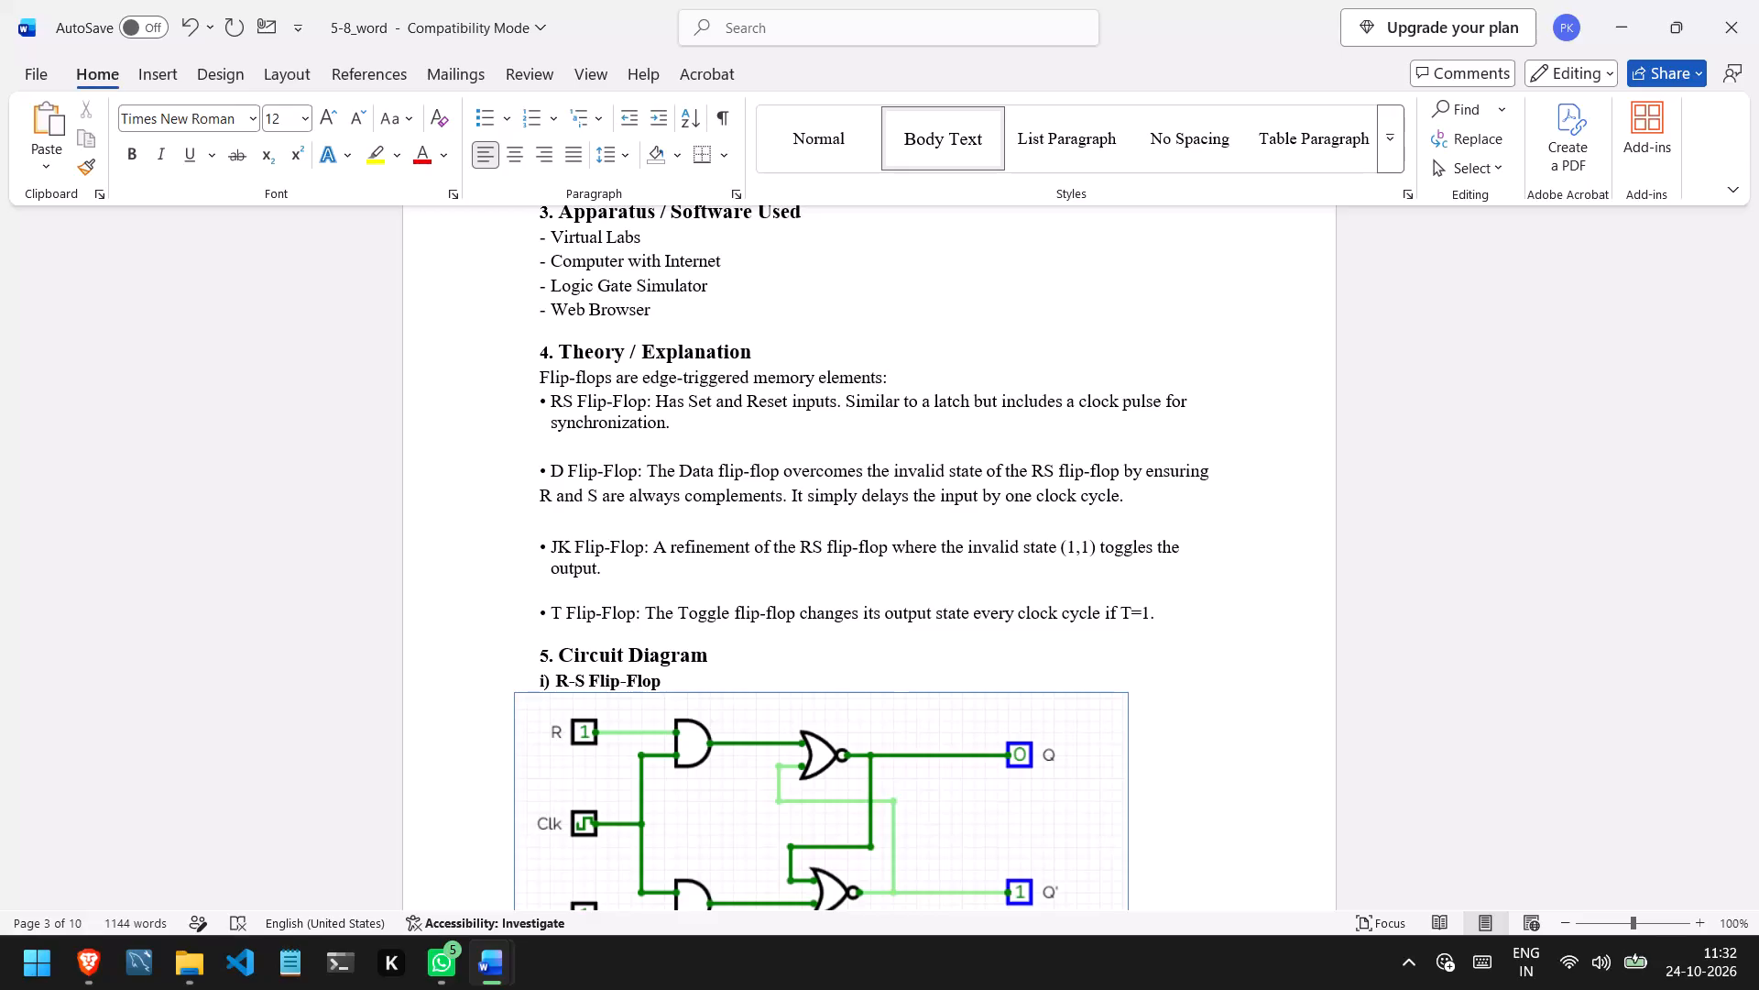
key("Left")
key("space")
key("Right")
key("Return")
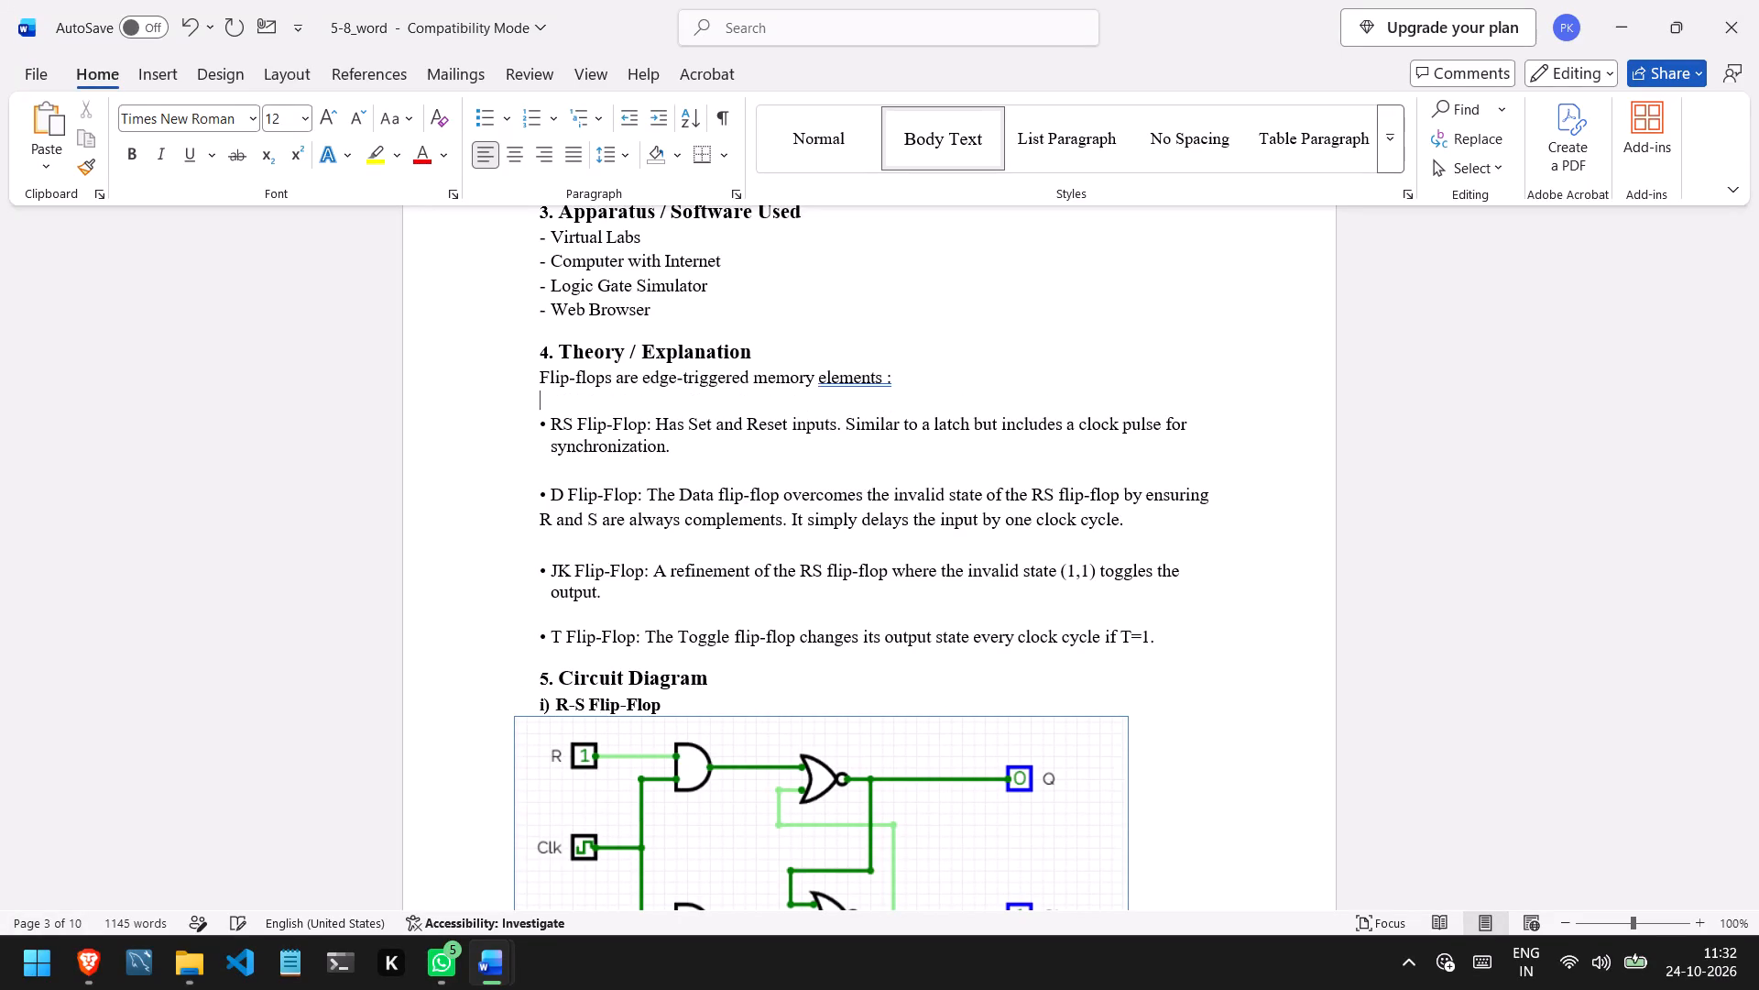
Set the "Observation / Truth Table" heading text in Experiment-6 to 14 pt.
scroll(960, 379, "down", 5)
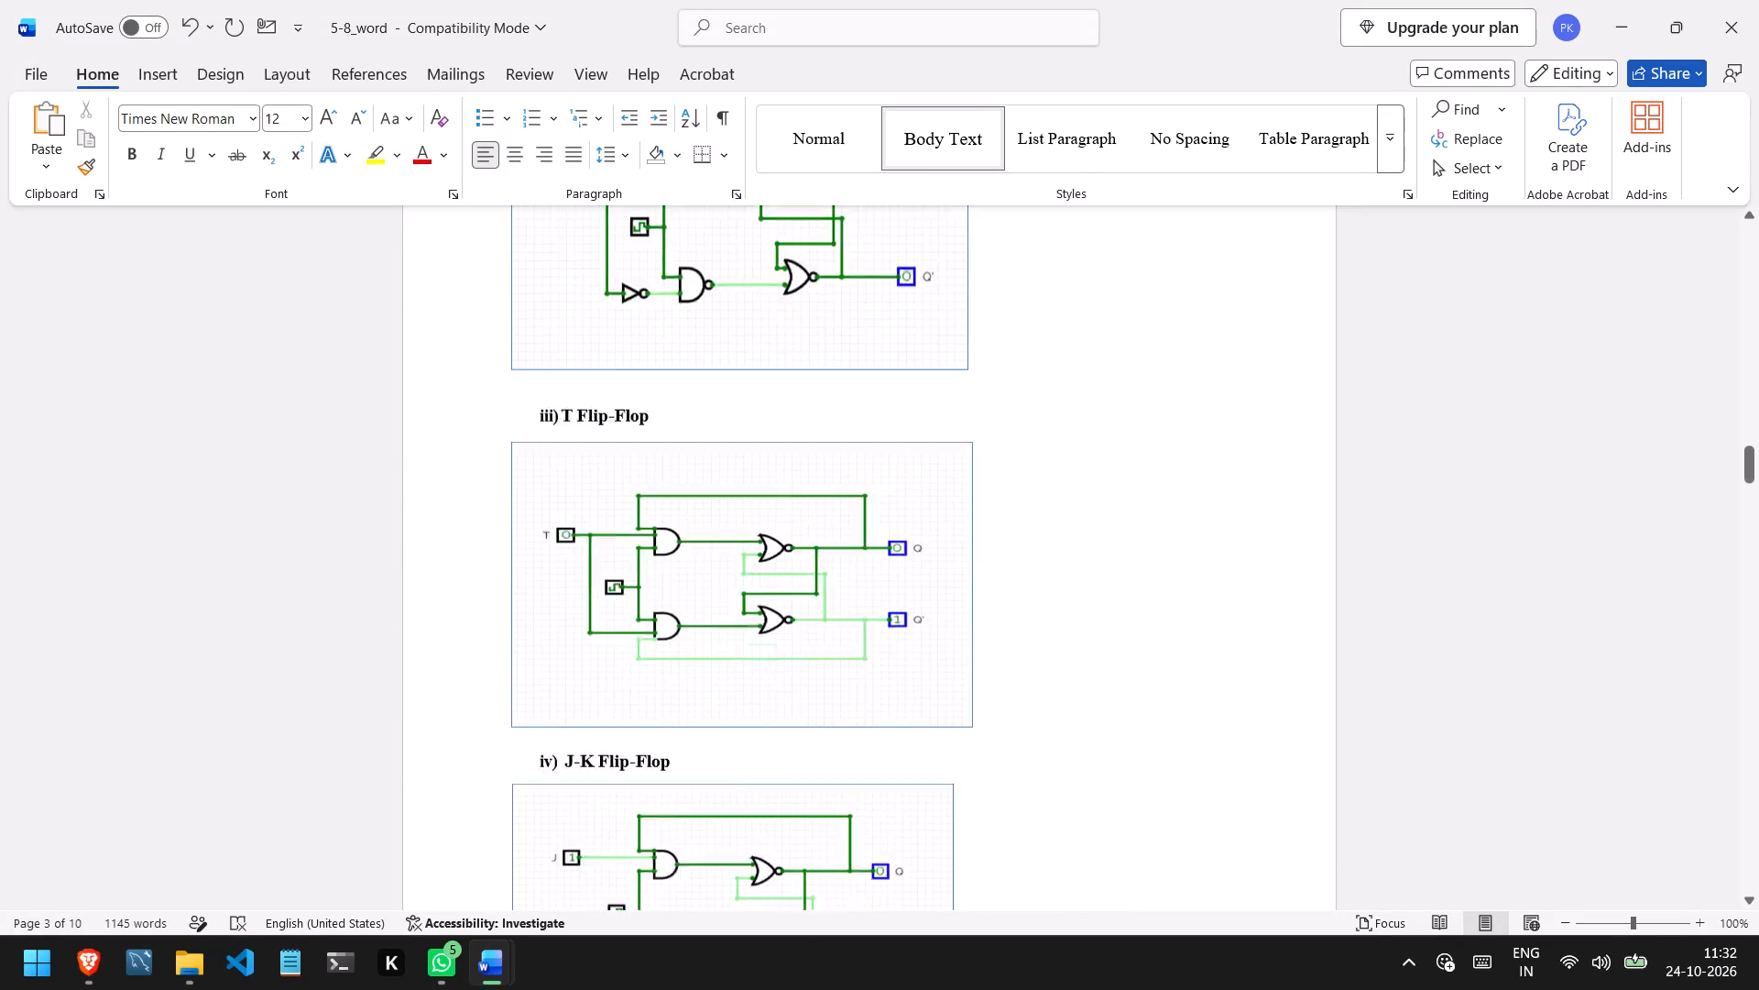
scroll(960, 379, "down", 5)
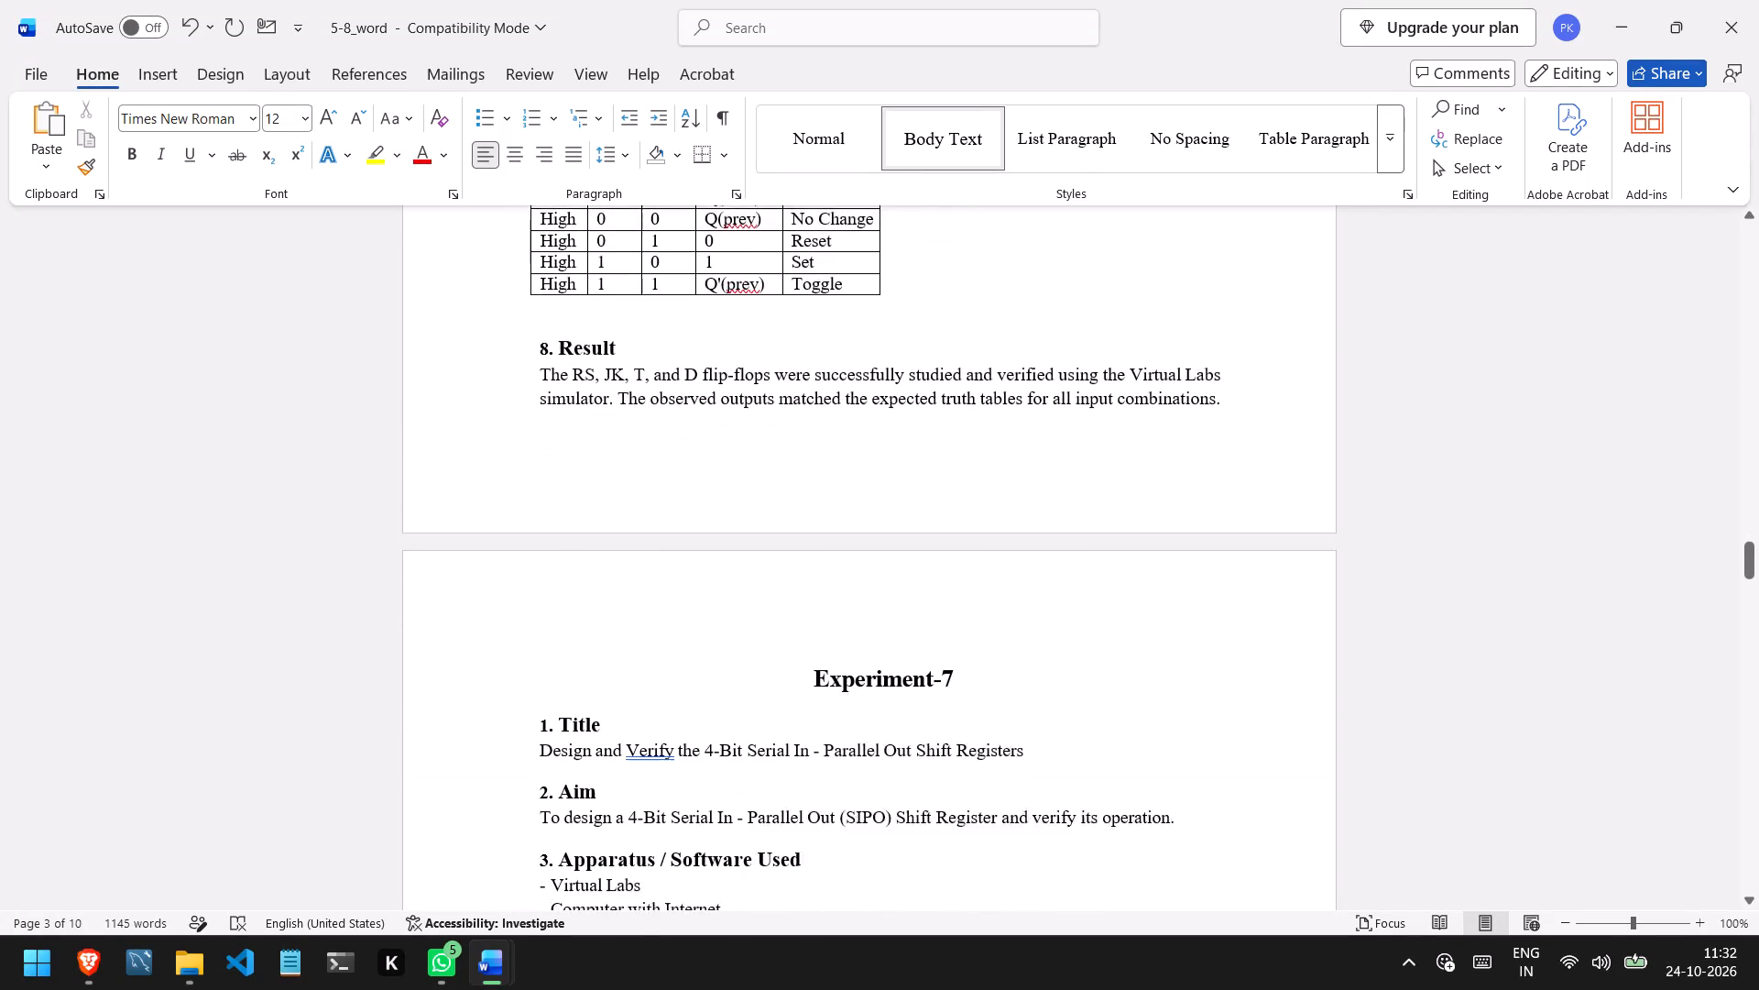
scroll(960, 379, "up", 2)
scroll(960, 379, "right", 1)
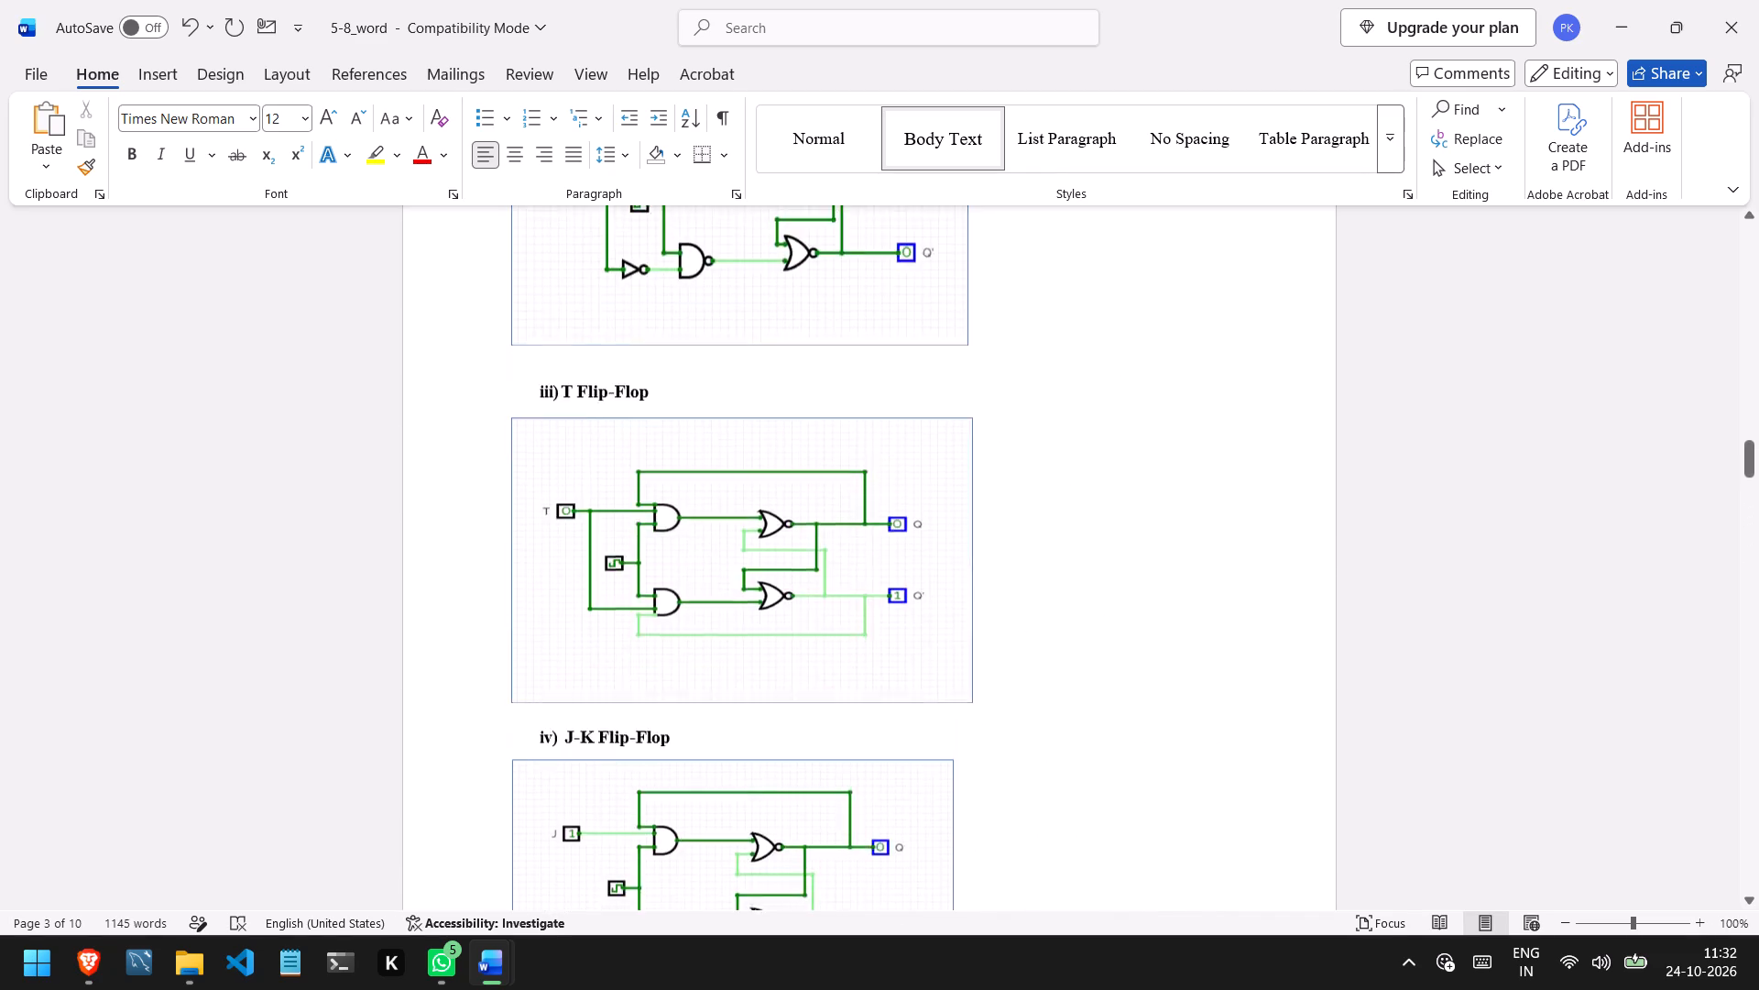
scroll(960, 379, "right", 1)
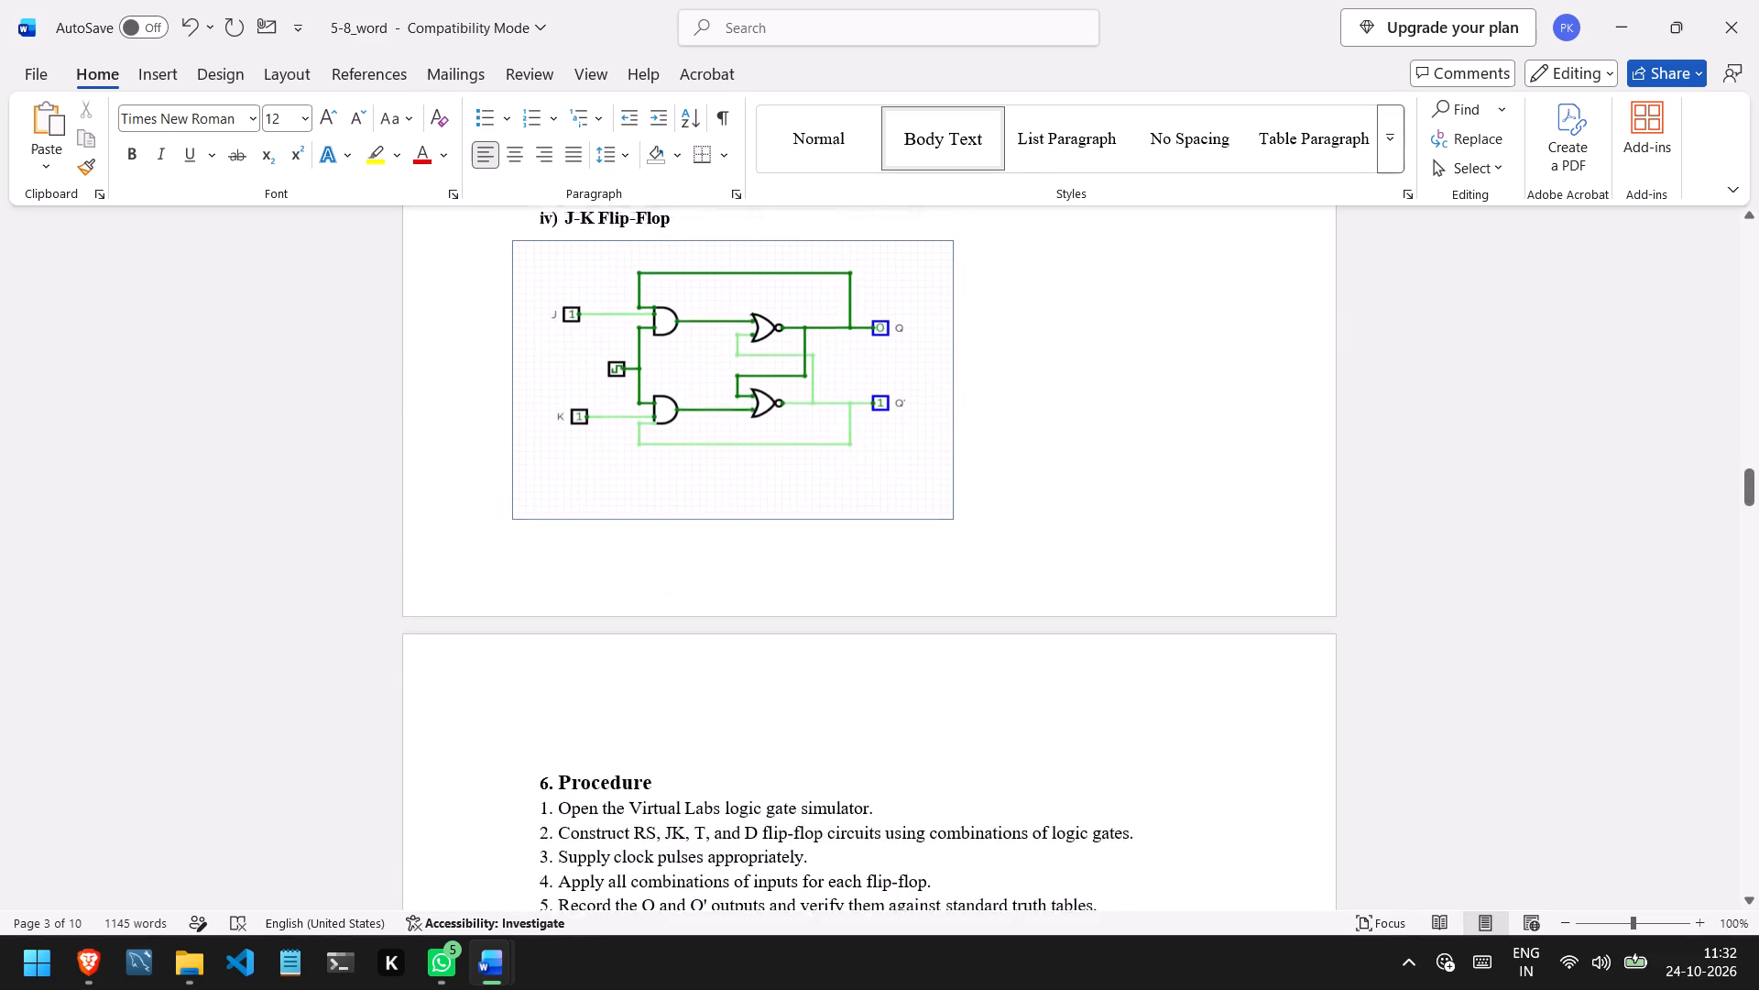
scroll(960, 379, "right", 2)
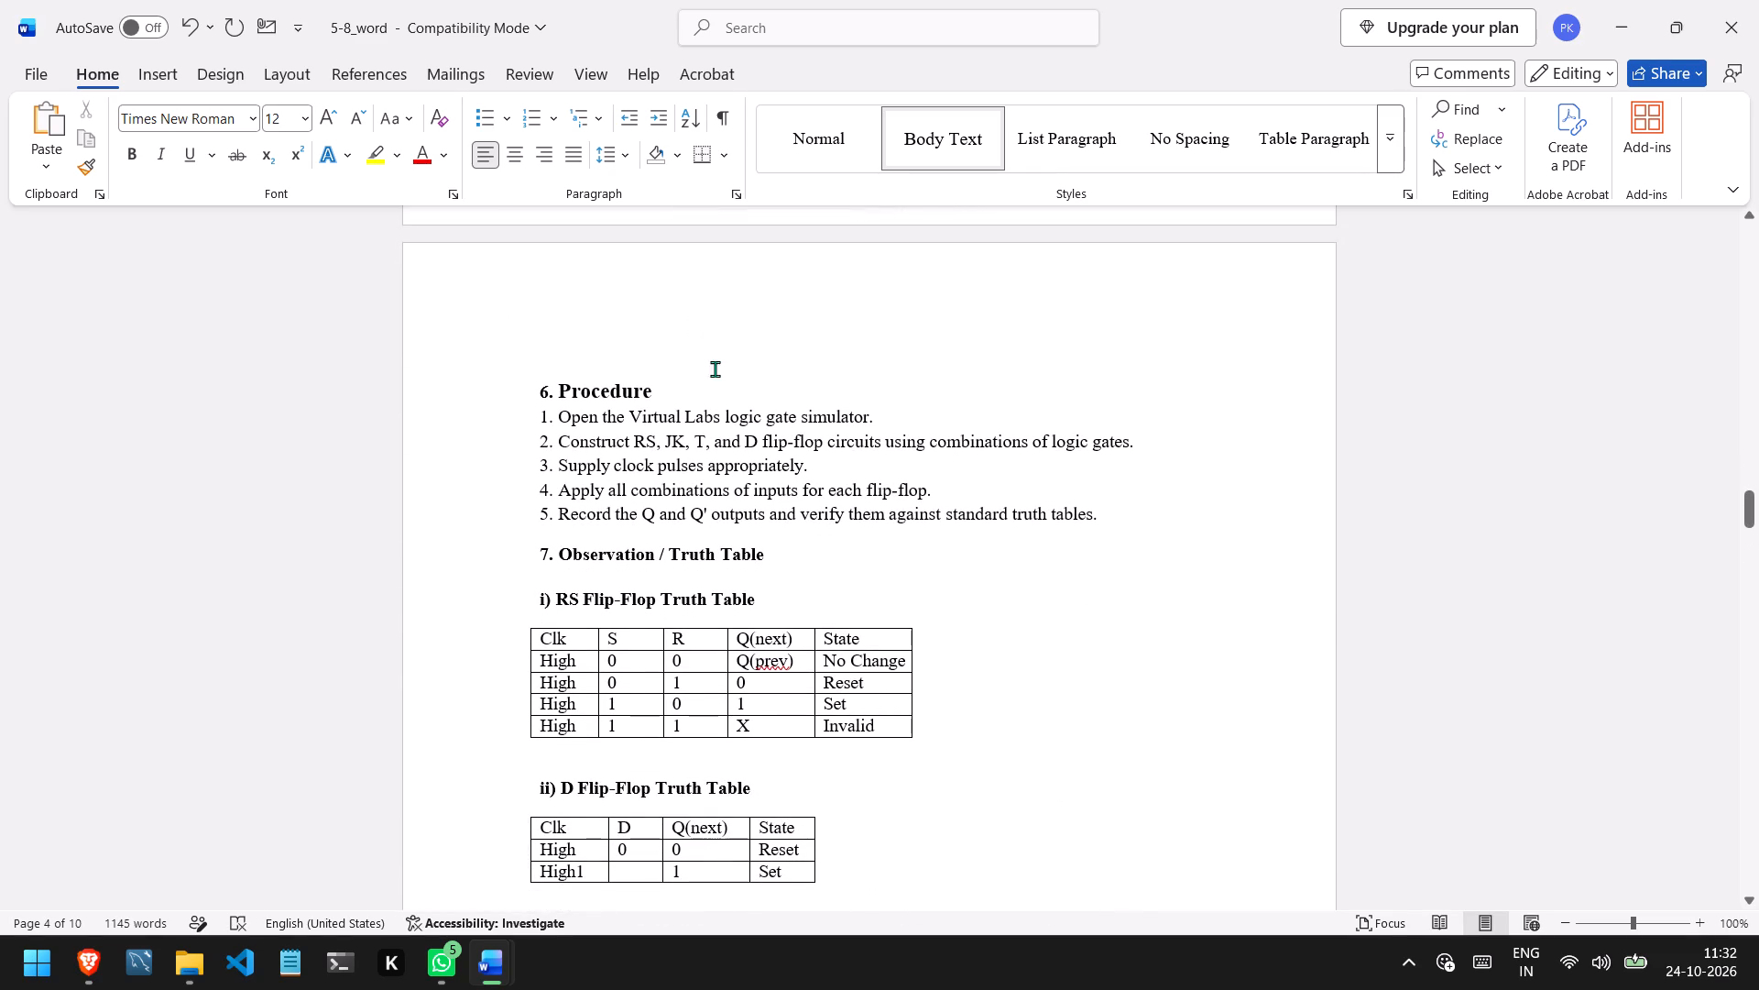
left_click(705, 391)
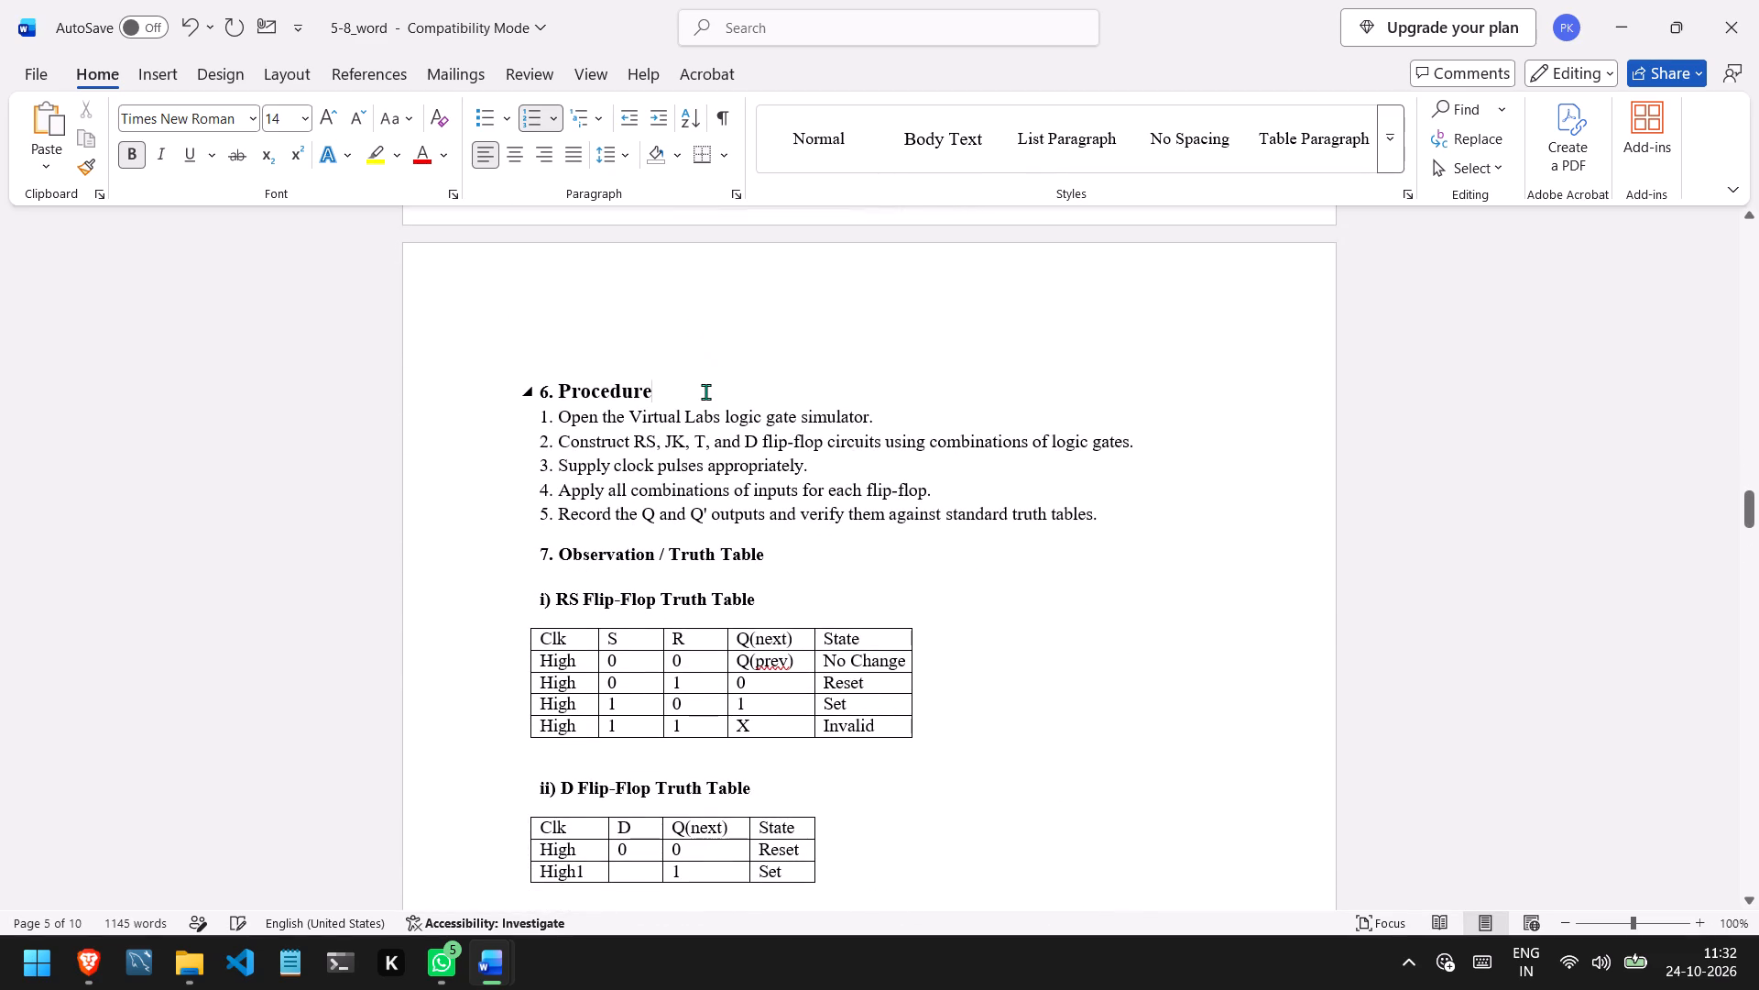
left_click_drag(777, 558, 529, 557)
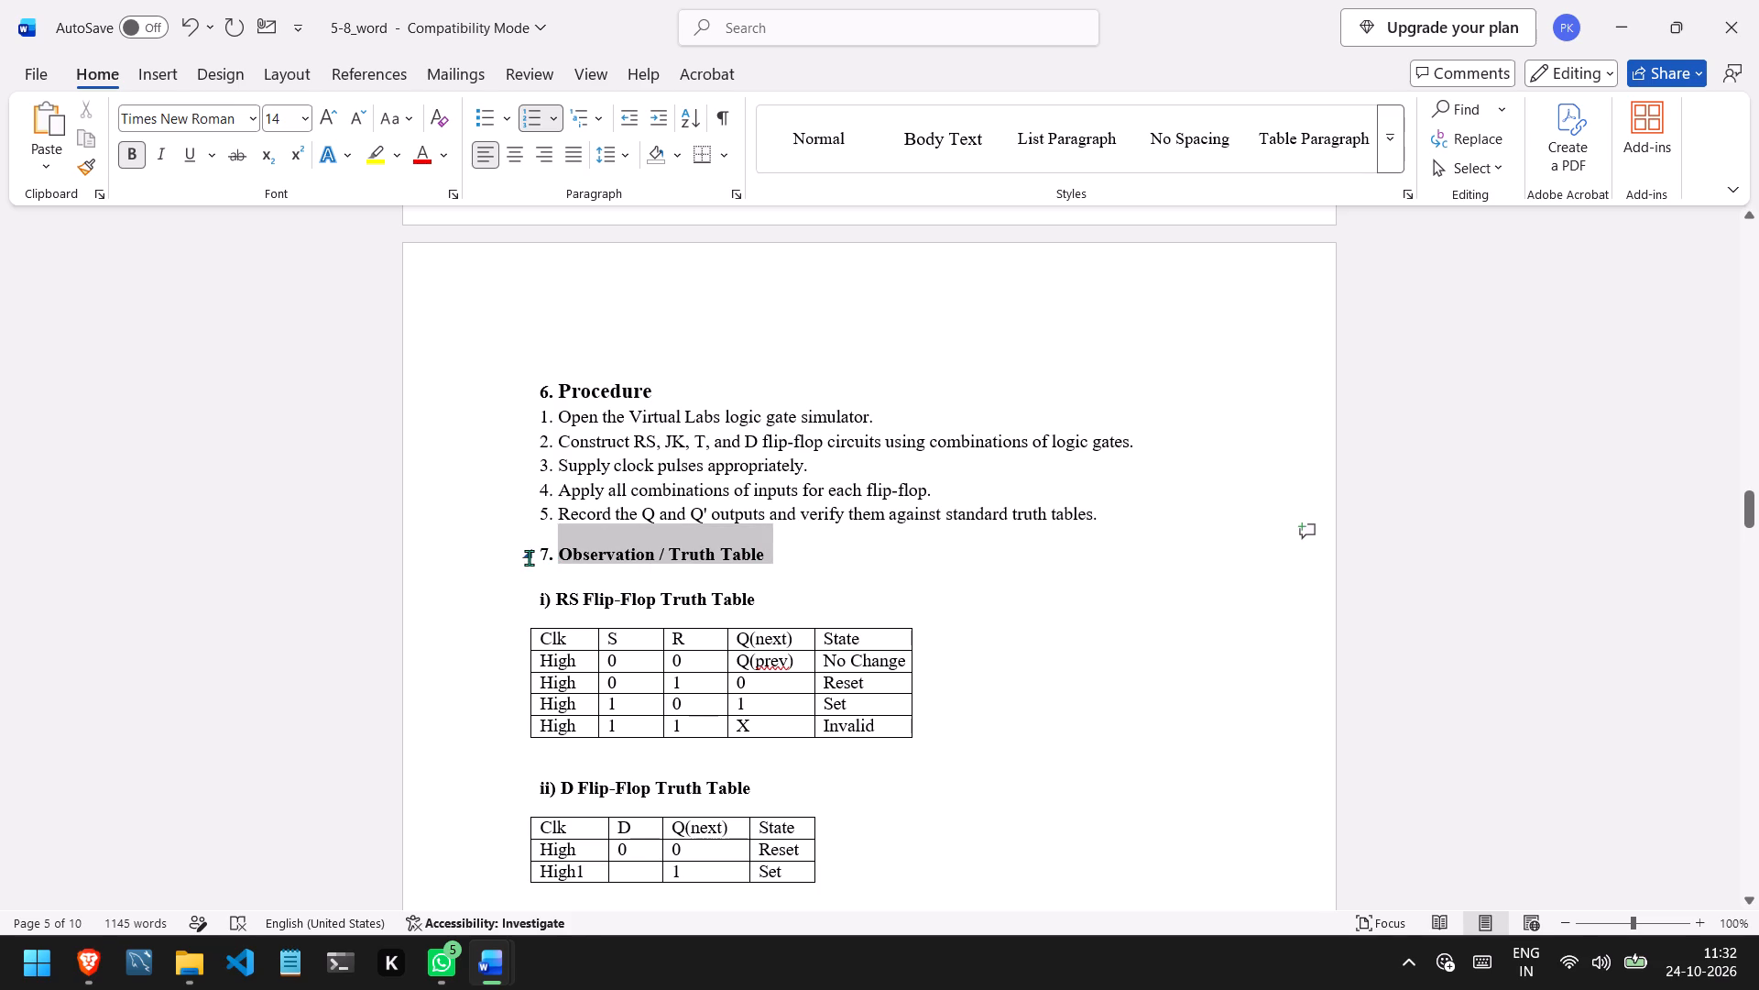
left_click_drag(529, 557, 529, 558)
left_click(727, 484)
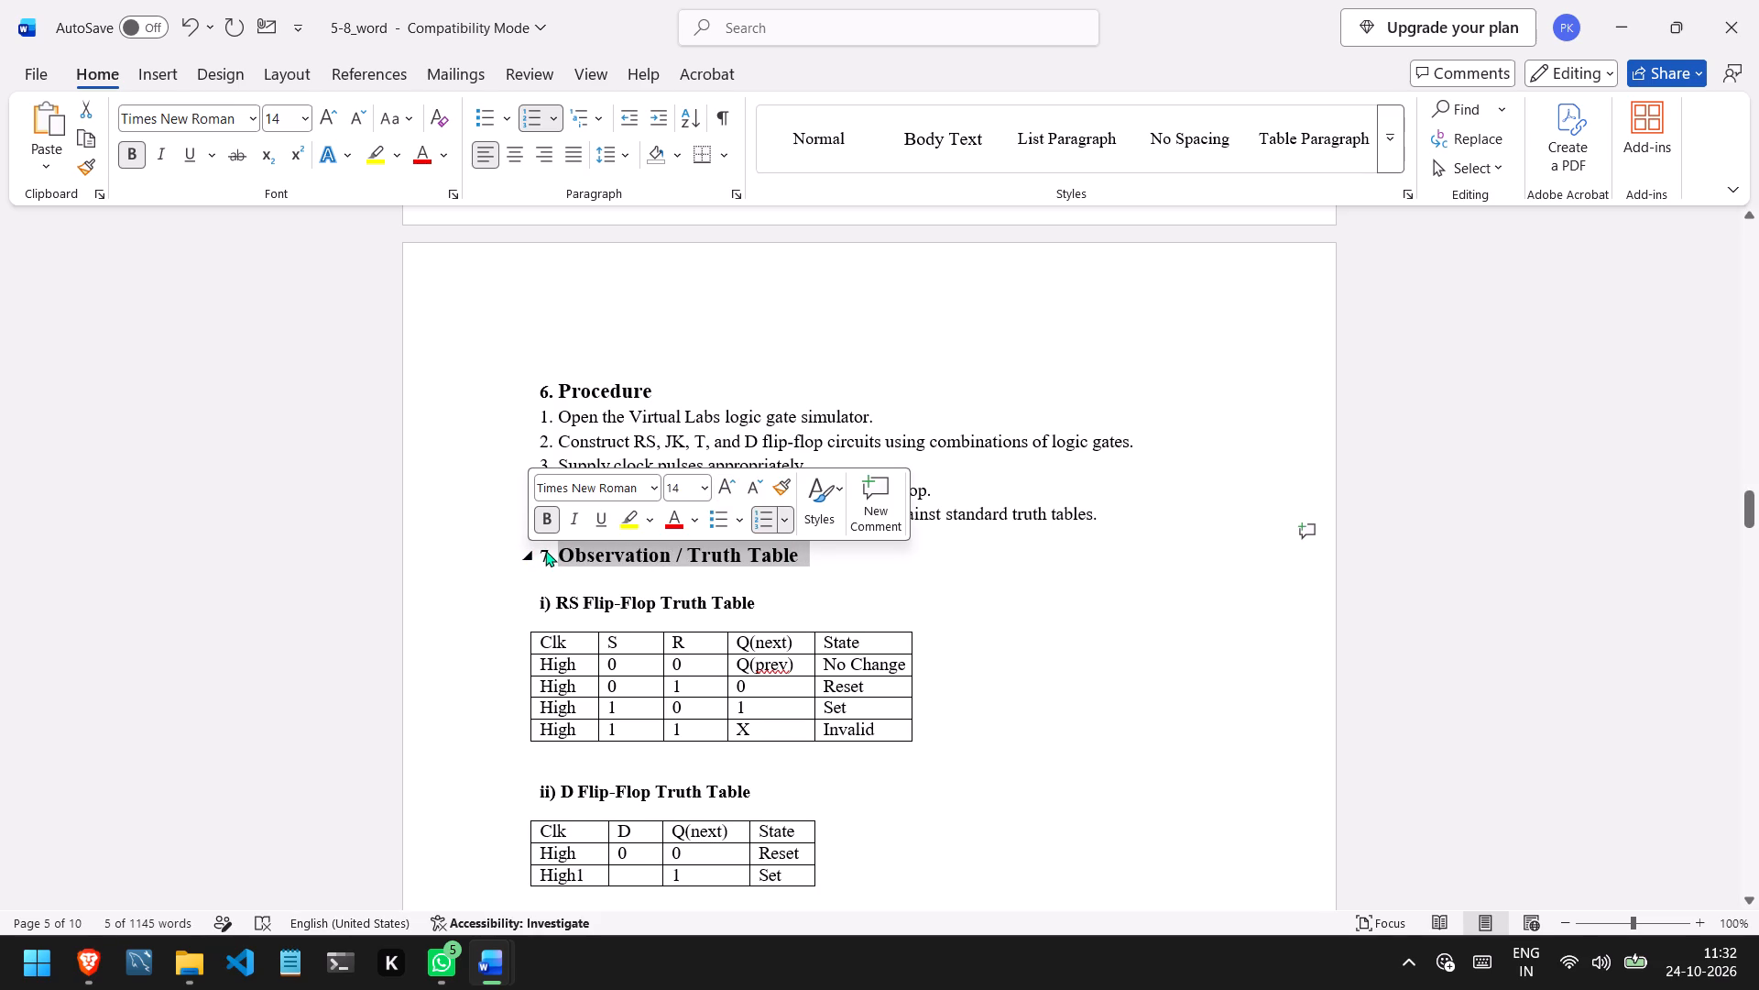
Increase the size of Experiment-6's section heading numbers, such as 6 and 7, to 14 pt.
left_click_drag(498, 550, 546, 559)
left_click_drag(552, 559, 539, 558)
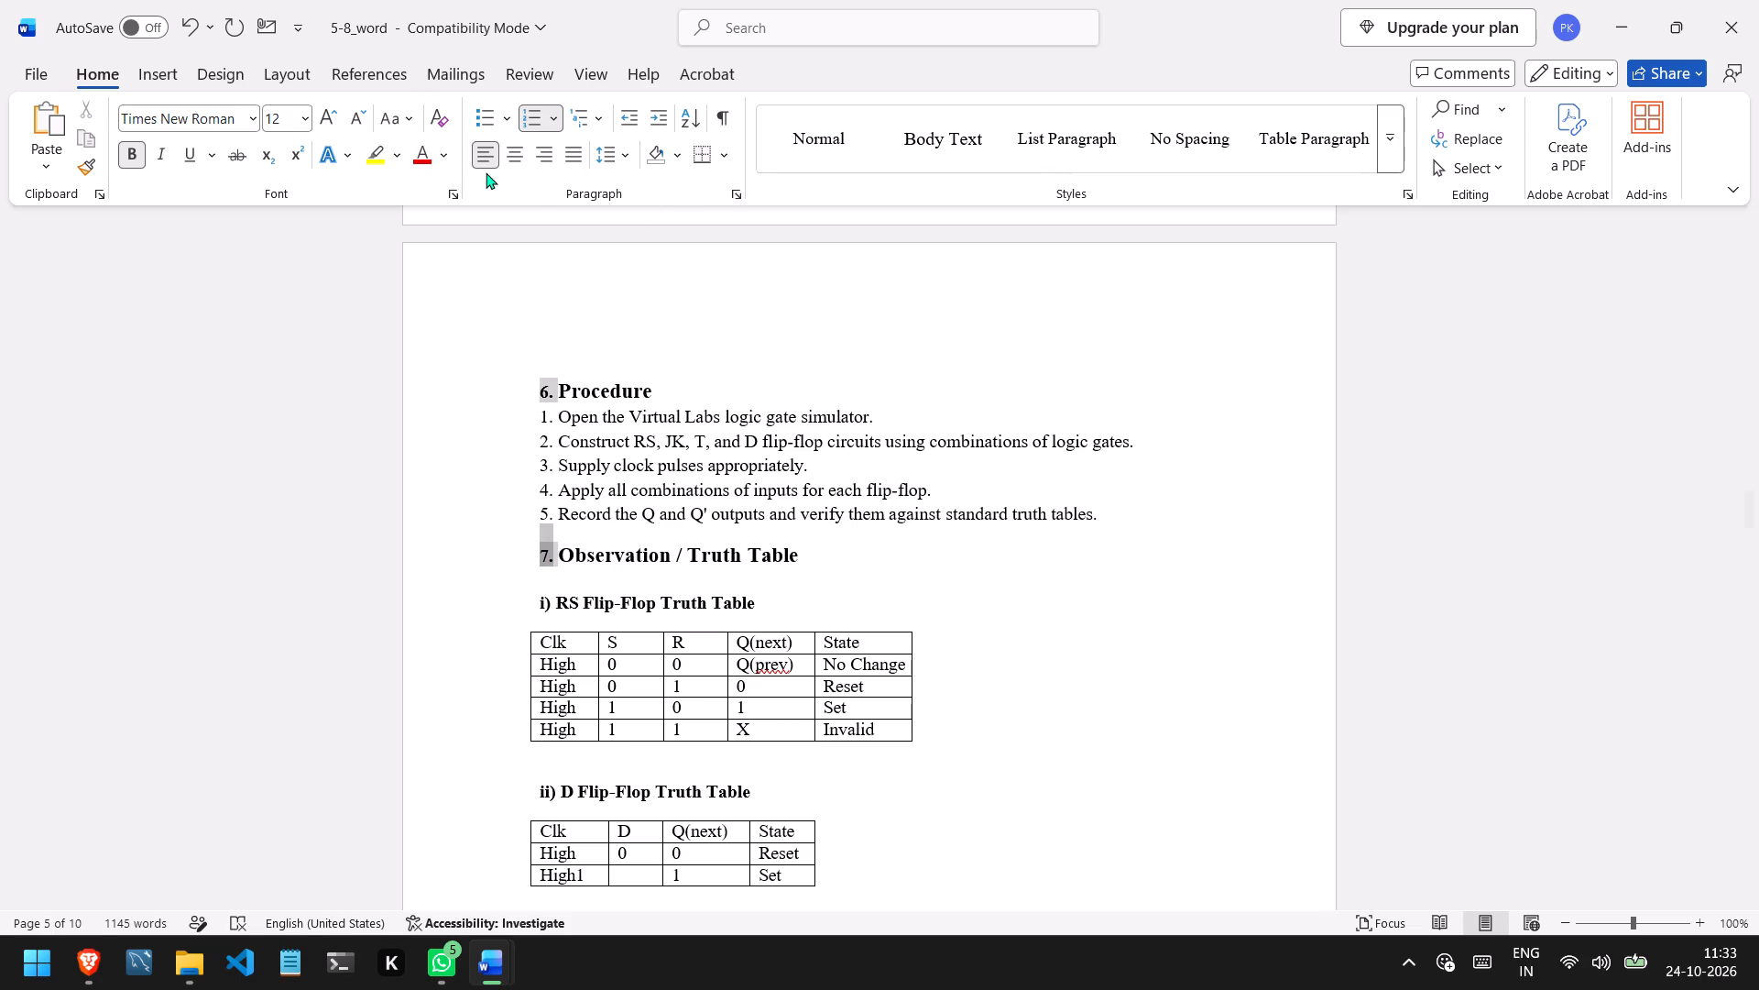
left_click(333, 122)
left_click(961, 566)
Copy the paragraph under the Result heading of Experiment-6.
scroll(961, 566, "down", 1)
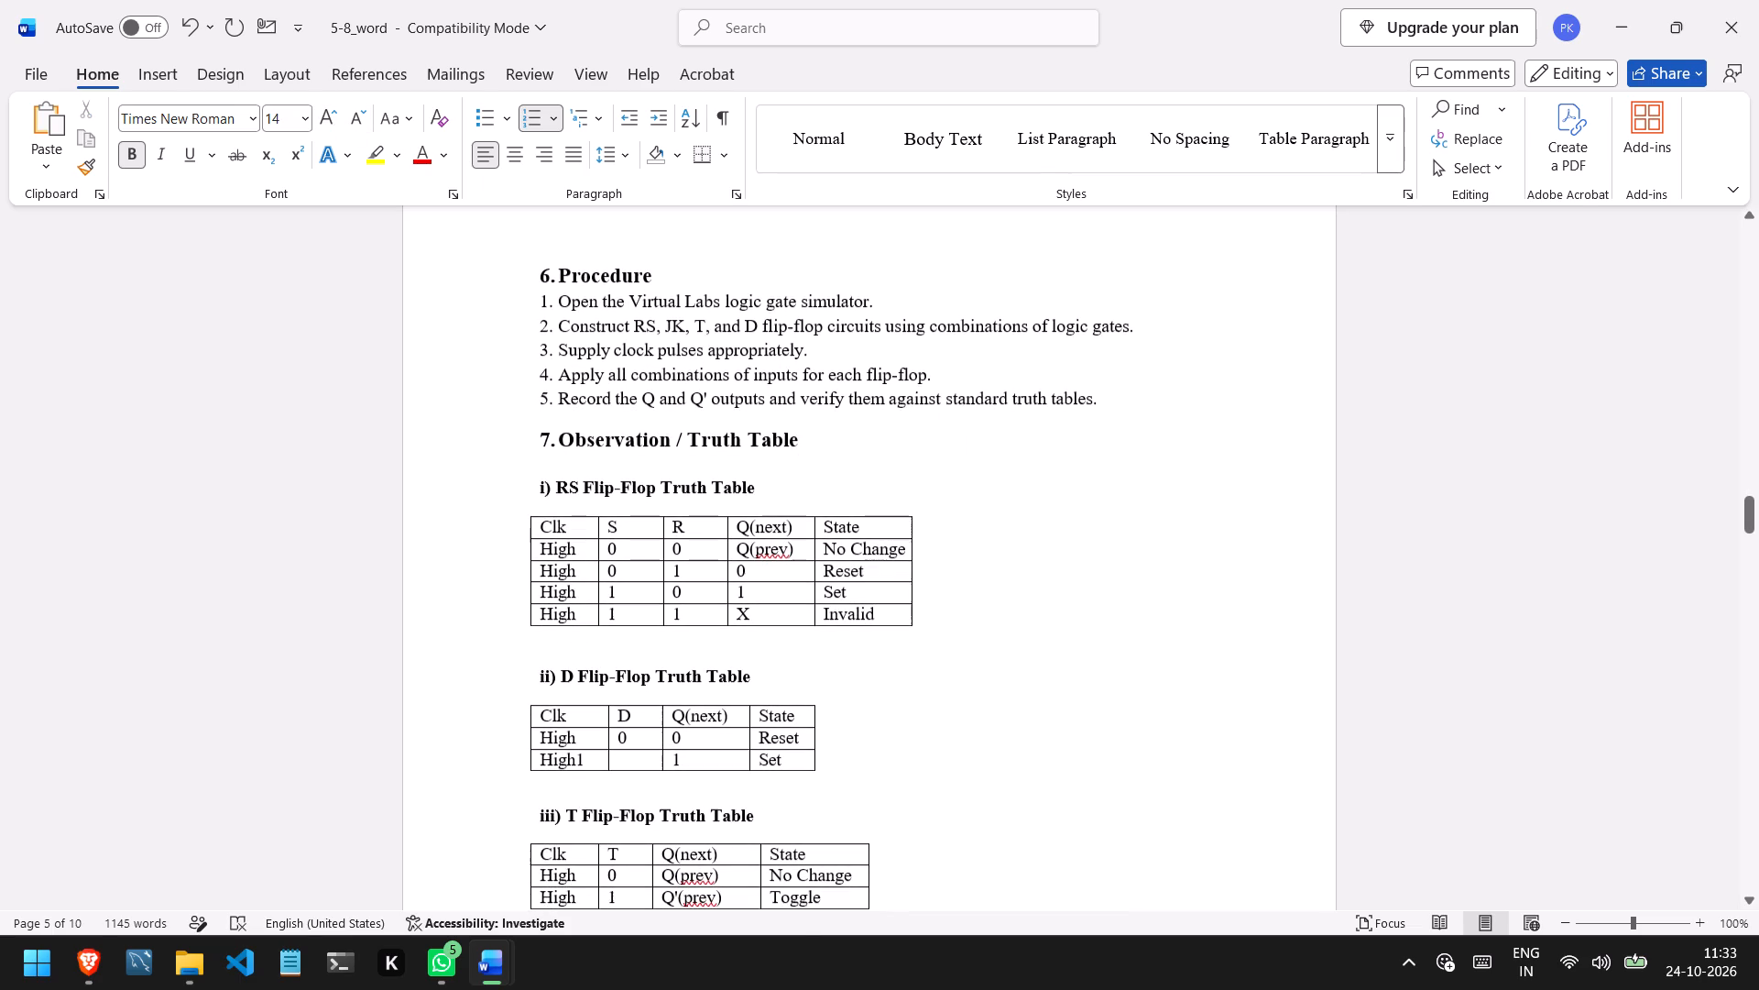
scroll(961, 566, "down", 1)
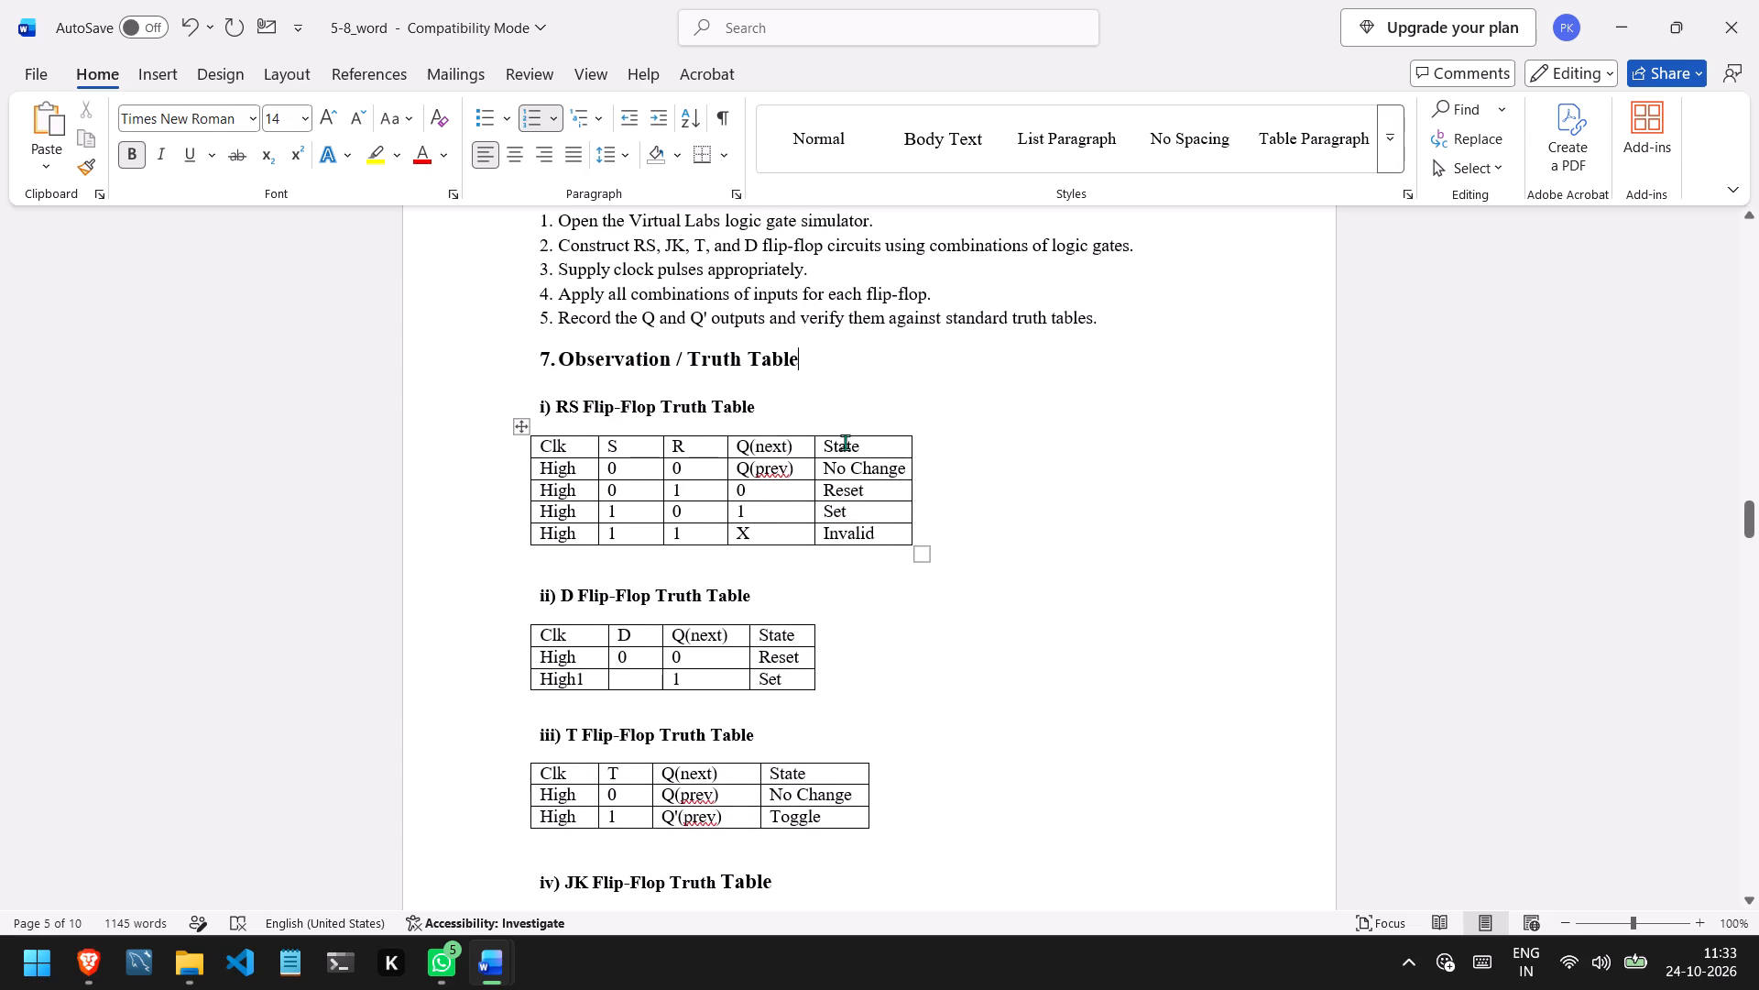
scroll(834, 361, "down", 2)
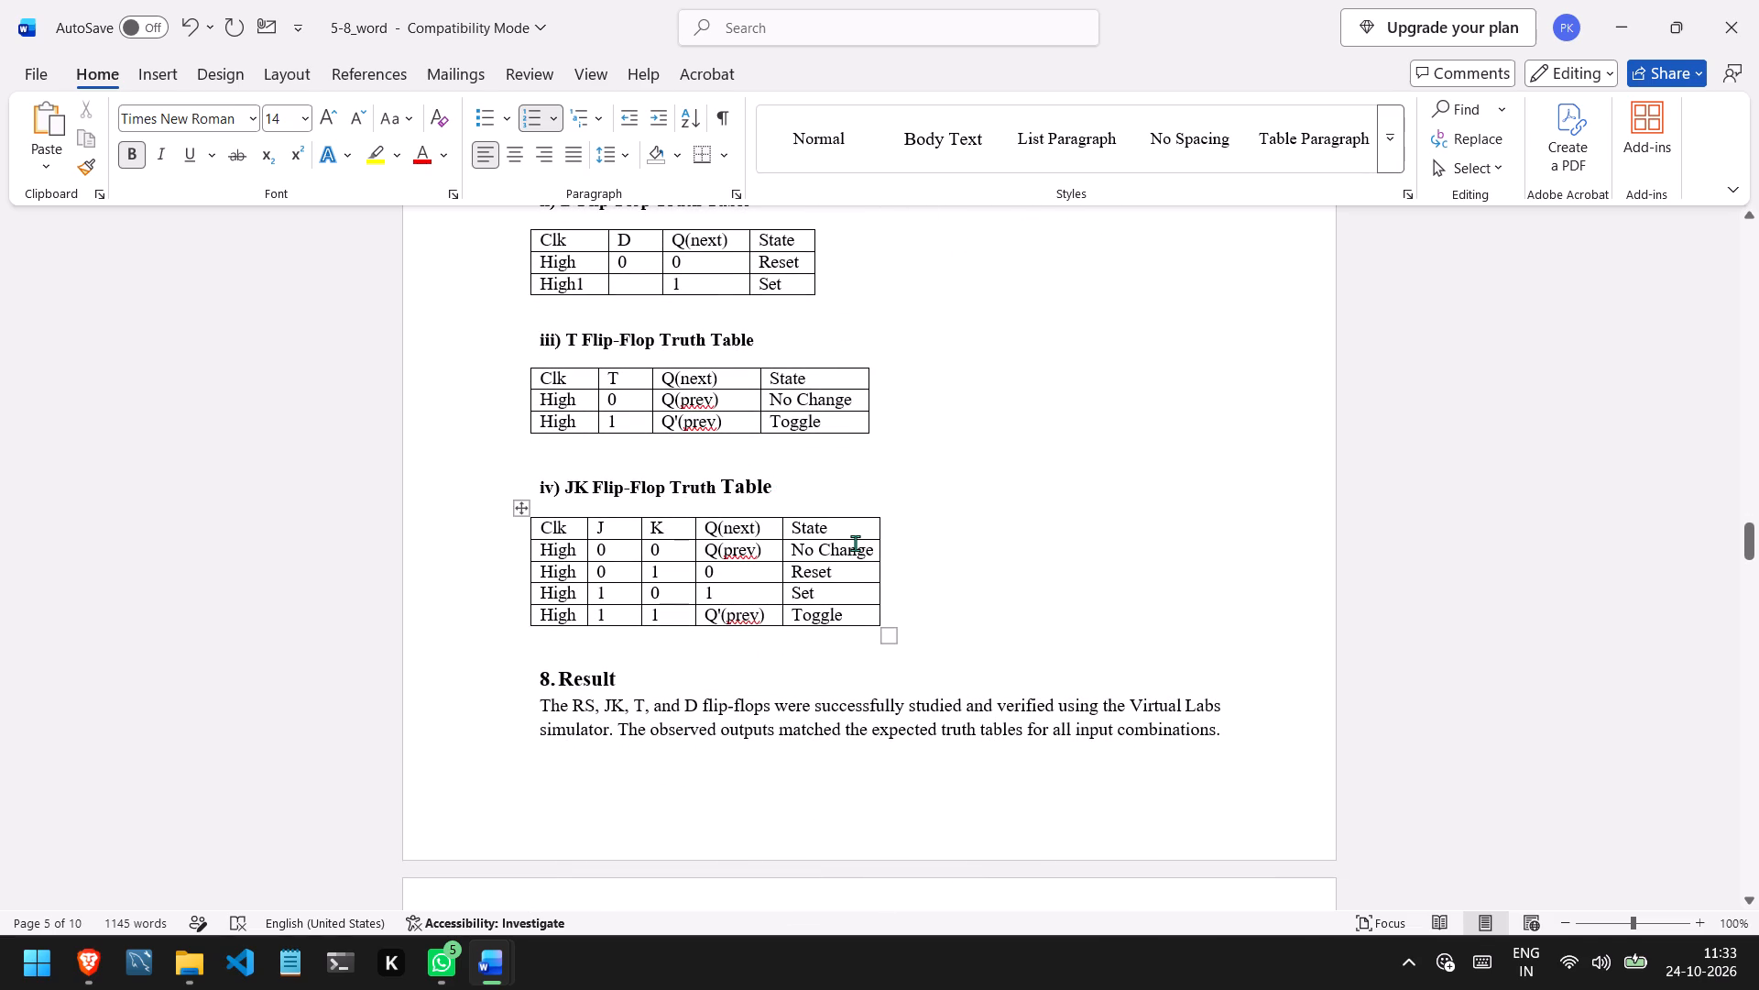
scroll(855, 543, "down", 1)
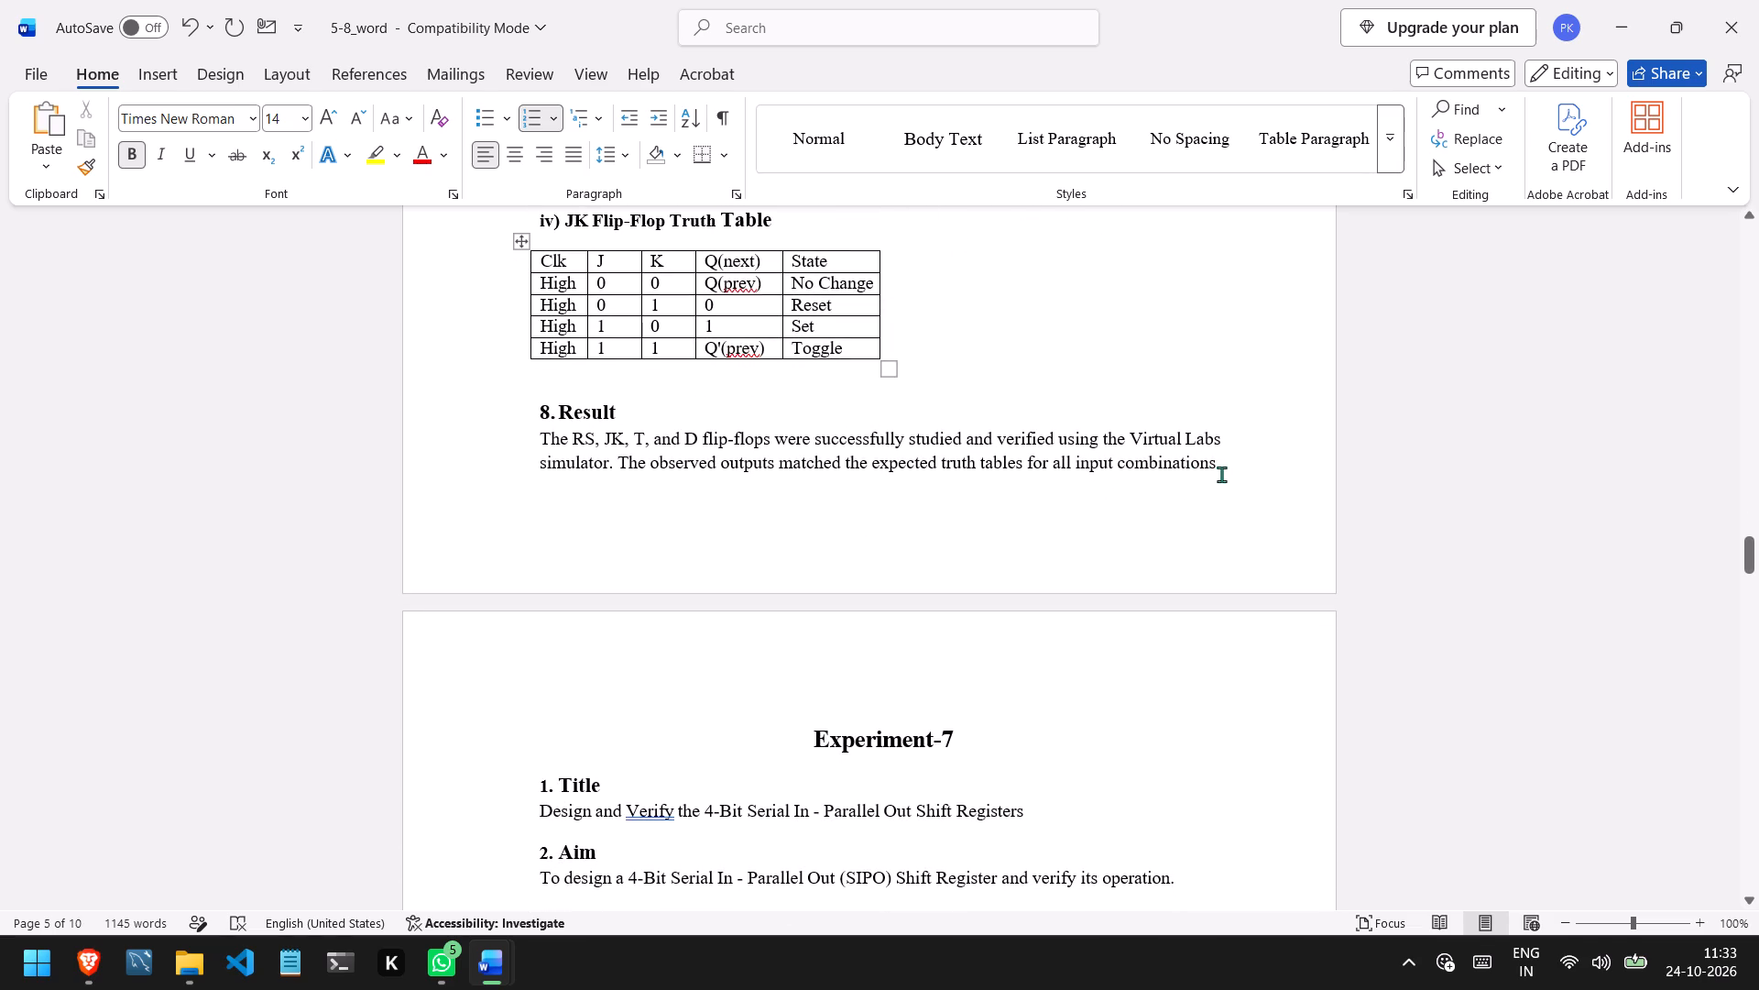
left_click_drag(1227, 466, 537, 434)
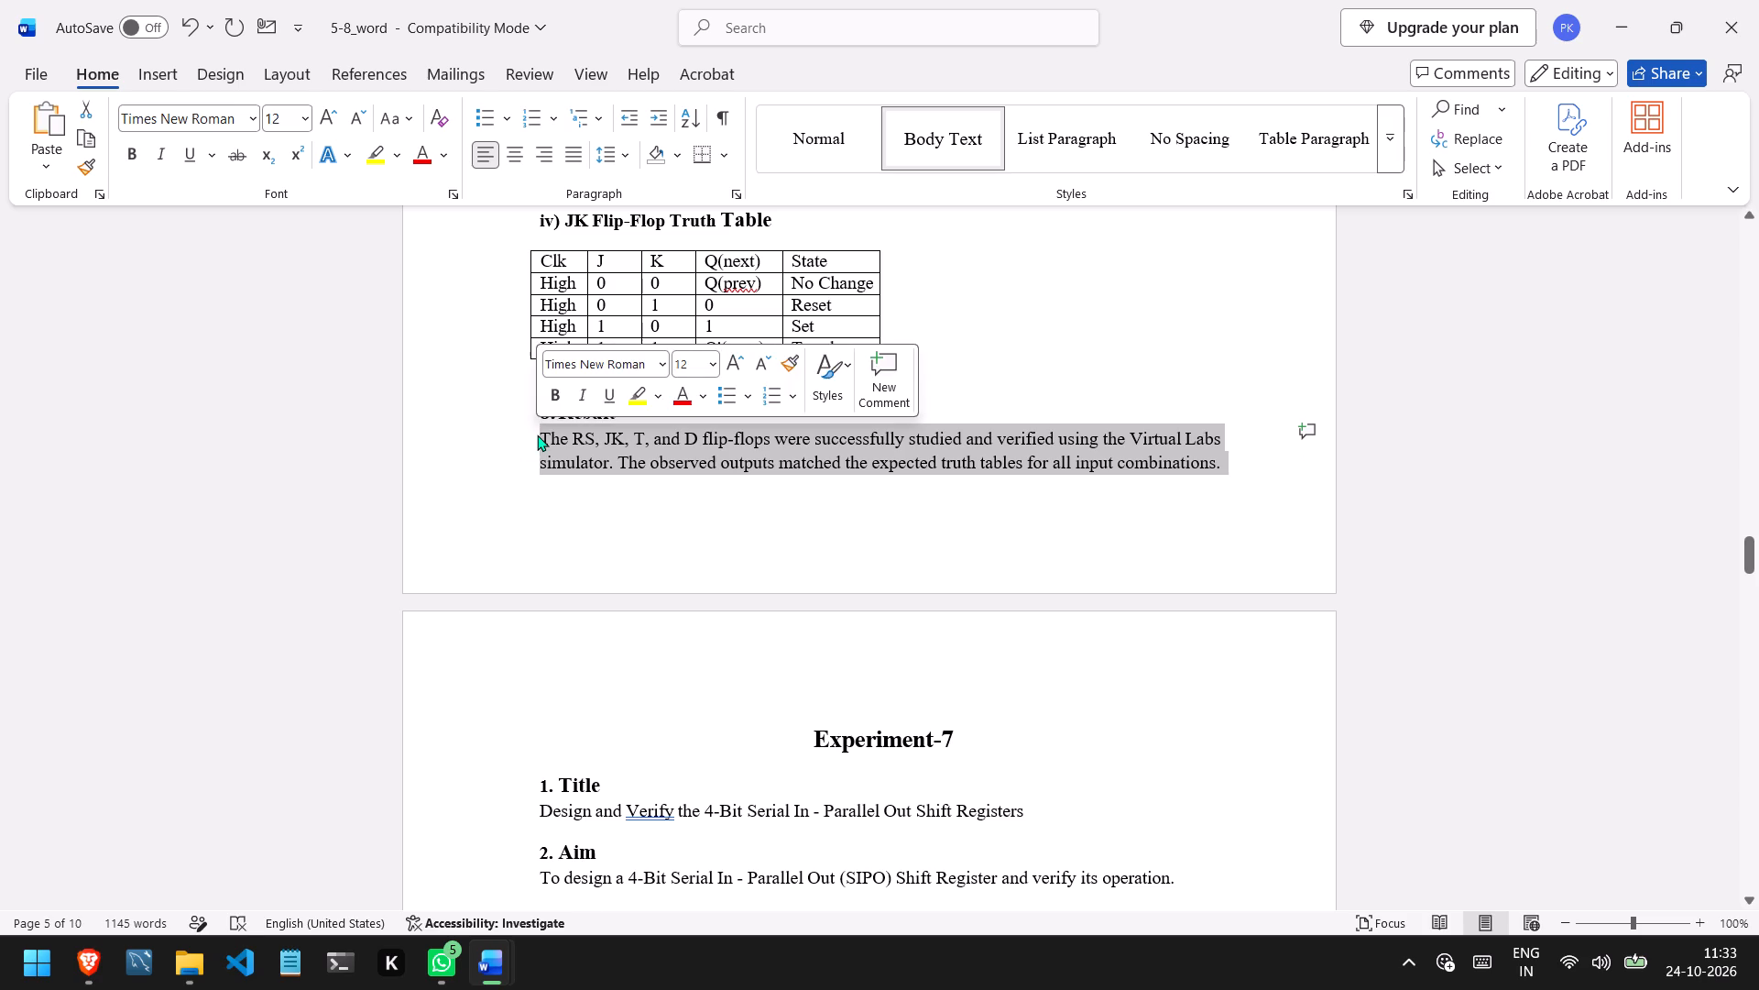
key("ctrl+c")
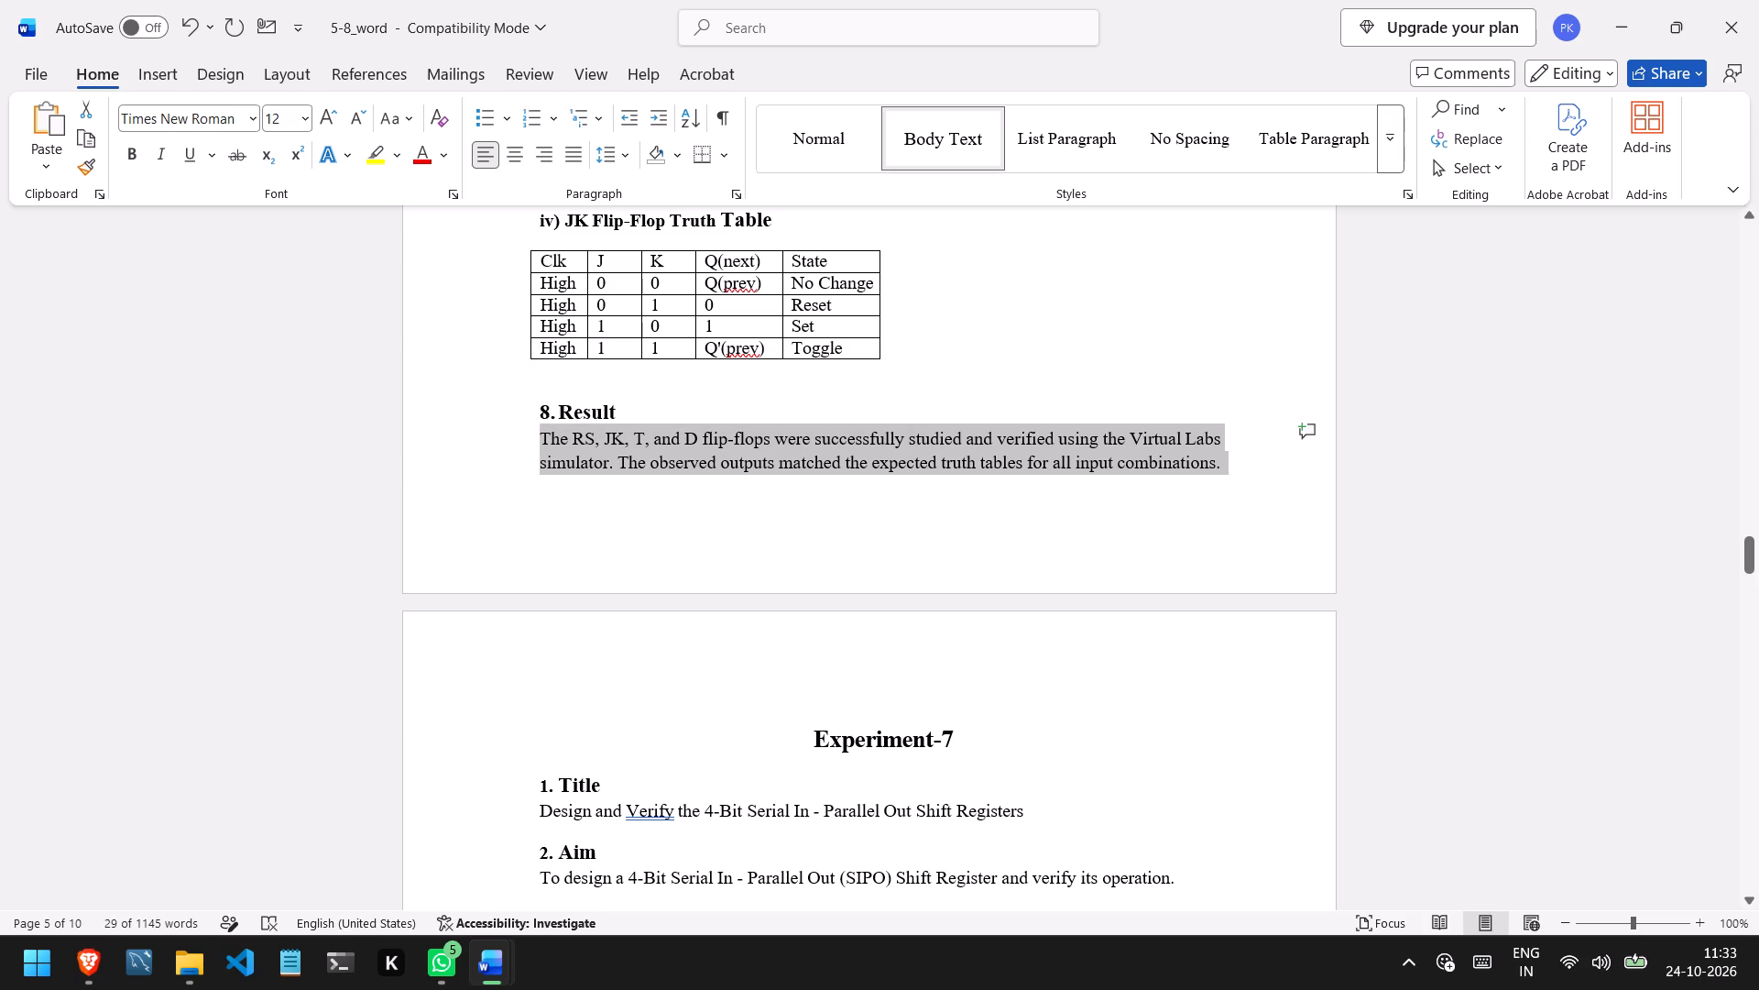
Switch to Brave and close the 4-74.pdf, Virtual Labs, iLovePDF download, 5-8.pdf and two COA_Lab_Experiment PDF tabs.
left_click(74, 954)
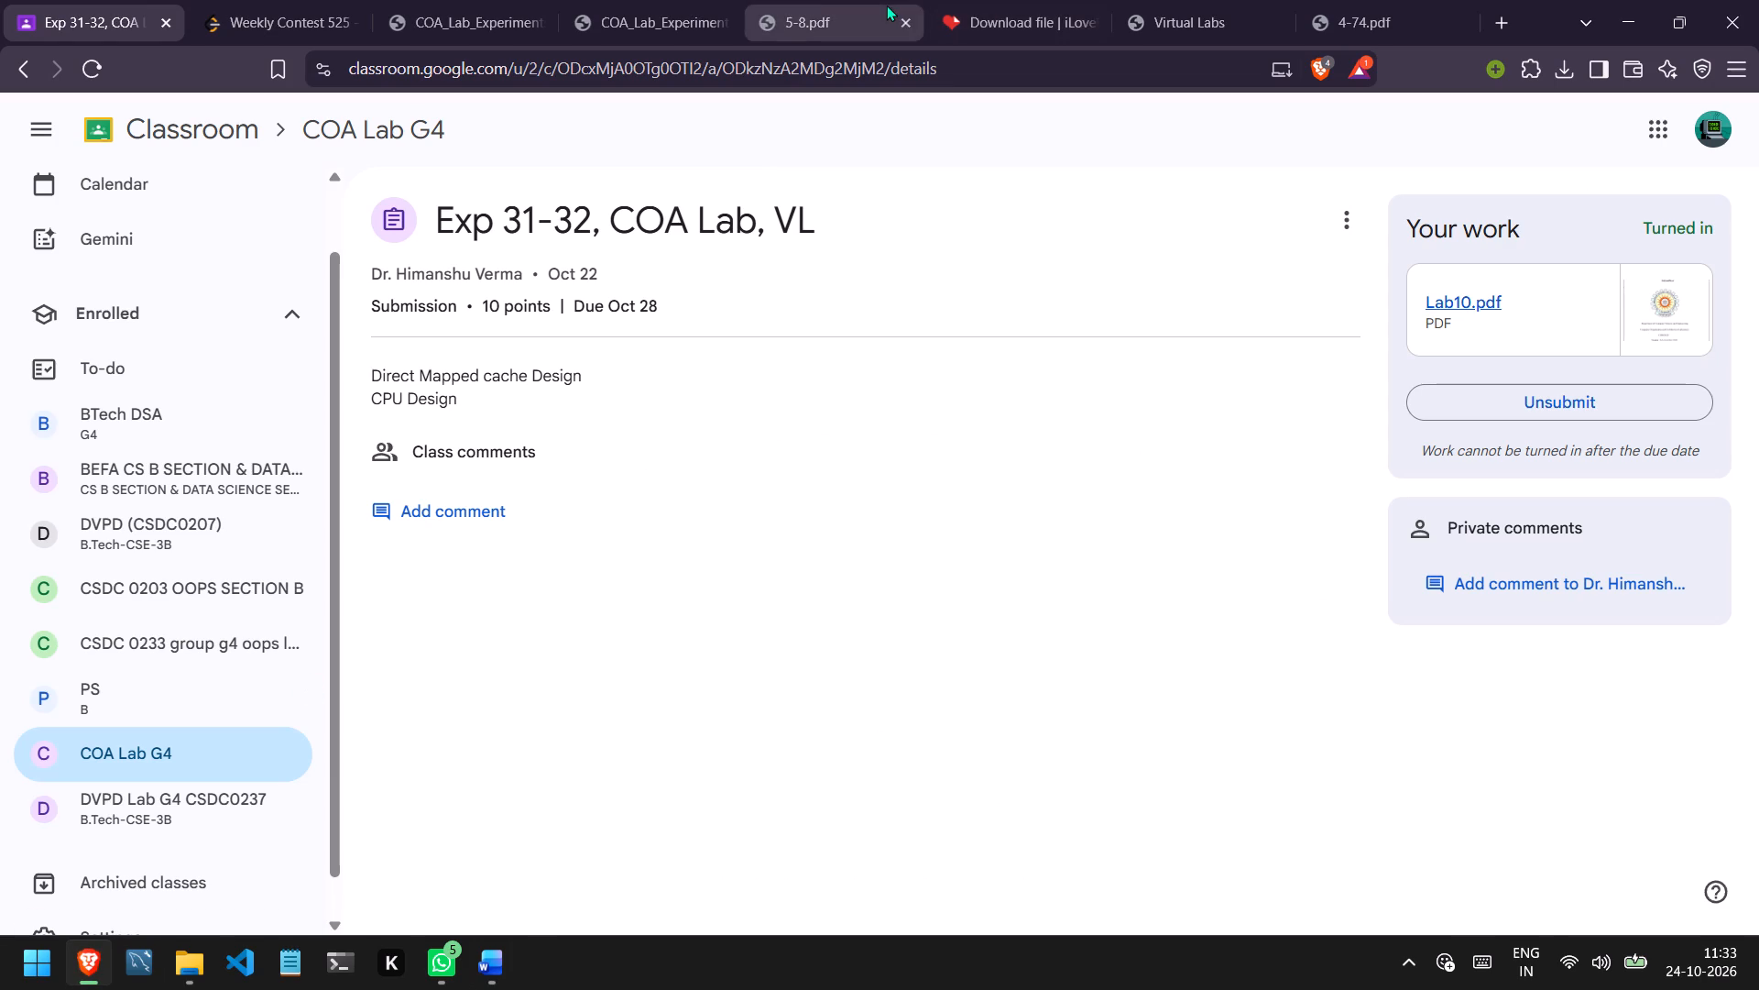
left_click(1201, 16)
left_click(1382, 0)
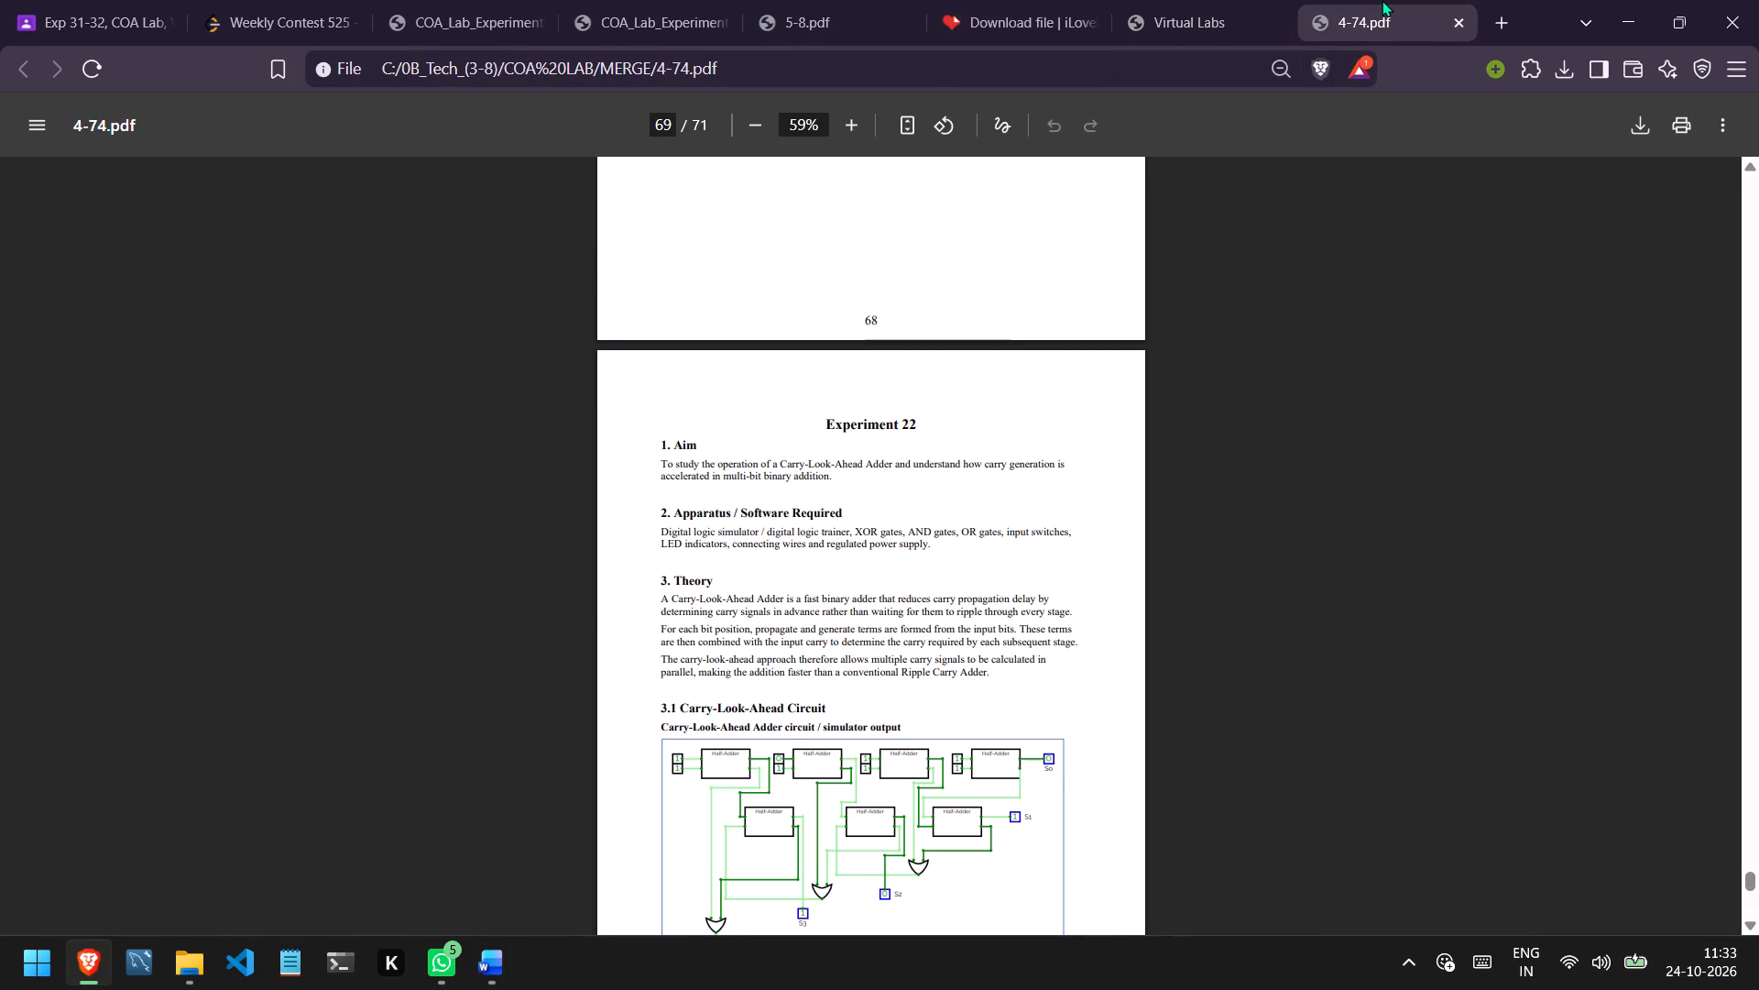
key("ctrl+w")
key("ctrl+w")
key("ctrl+w")
key("ctrl+w")
key("ctrl+w")
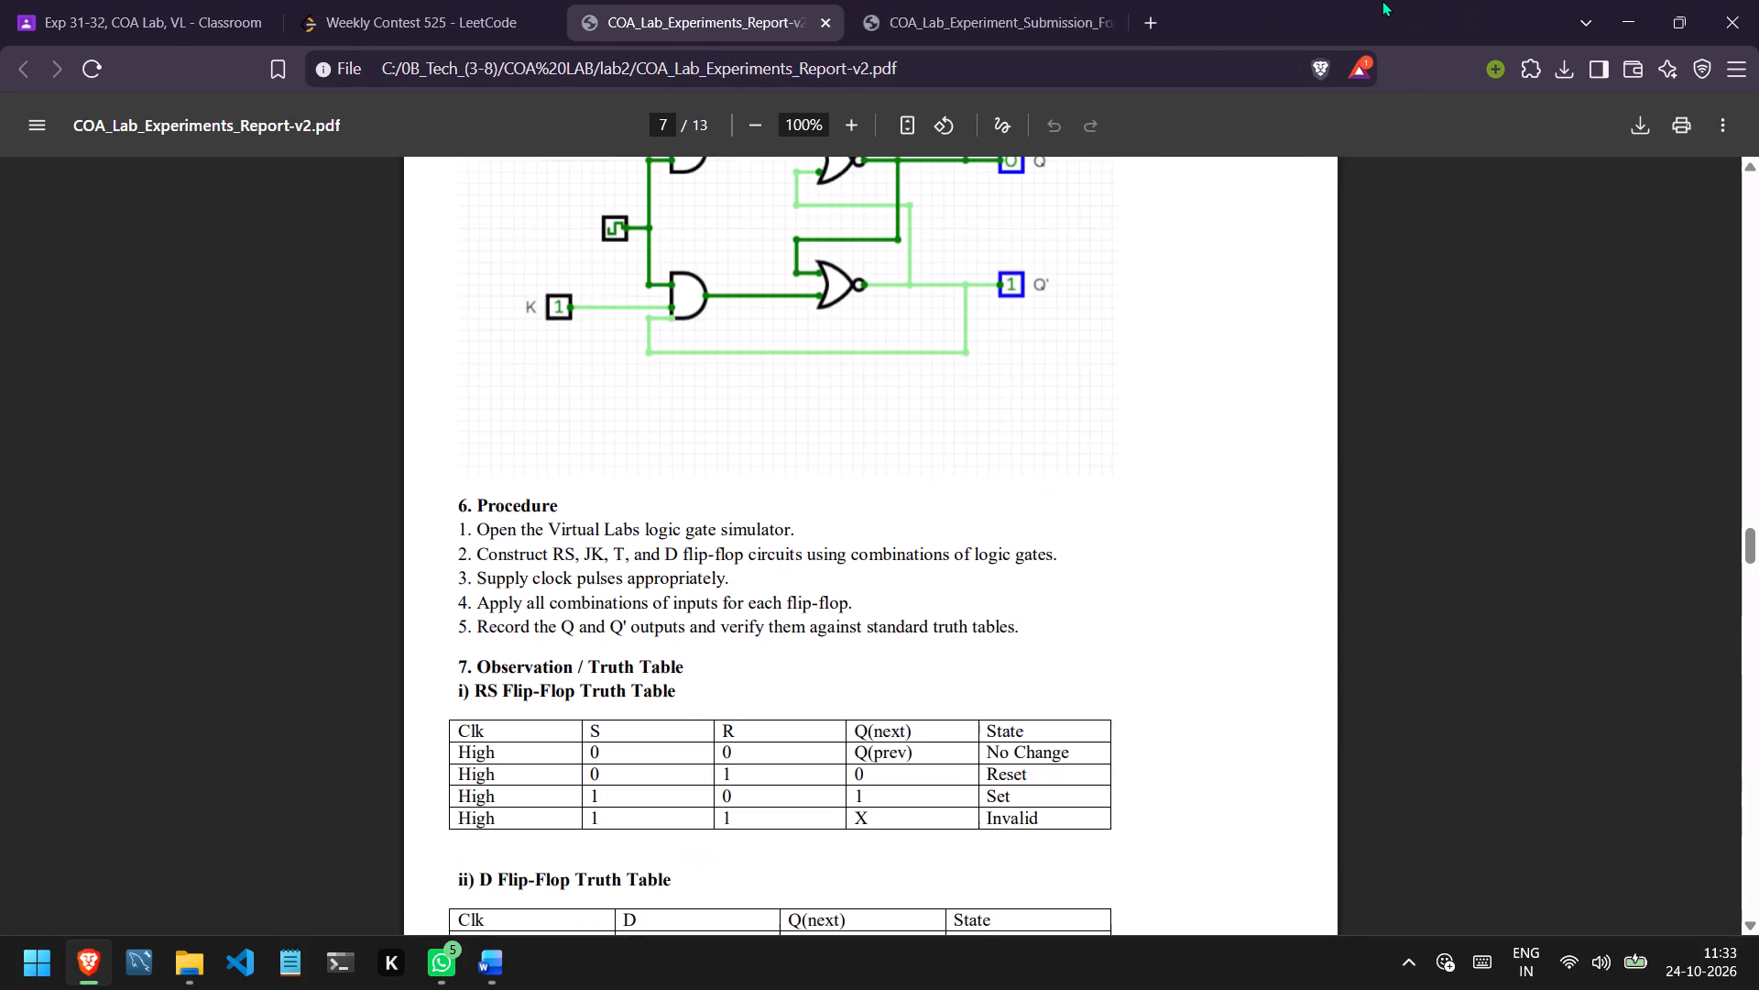
key("ctrl+w")
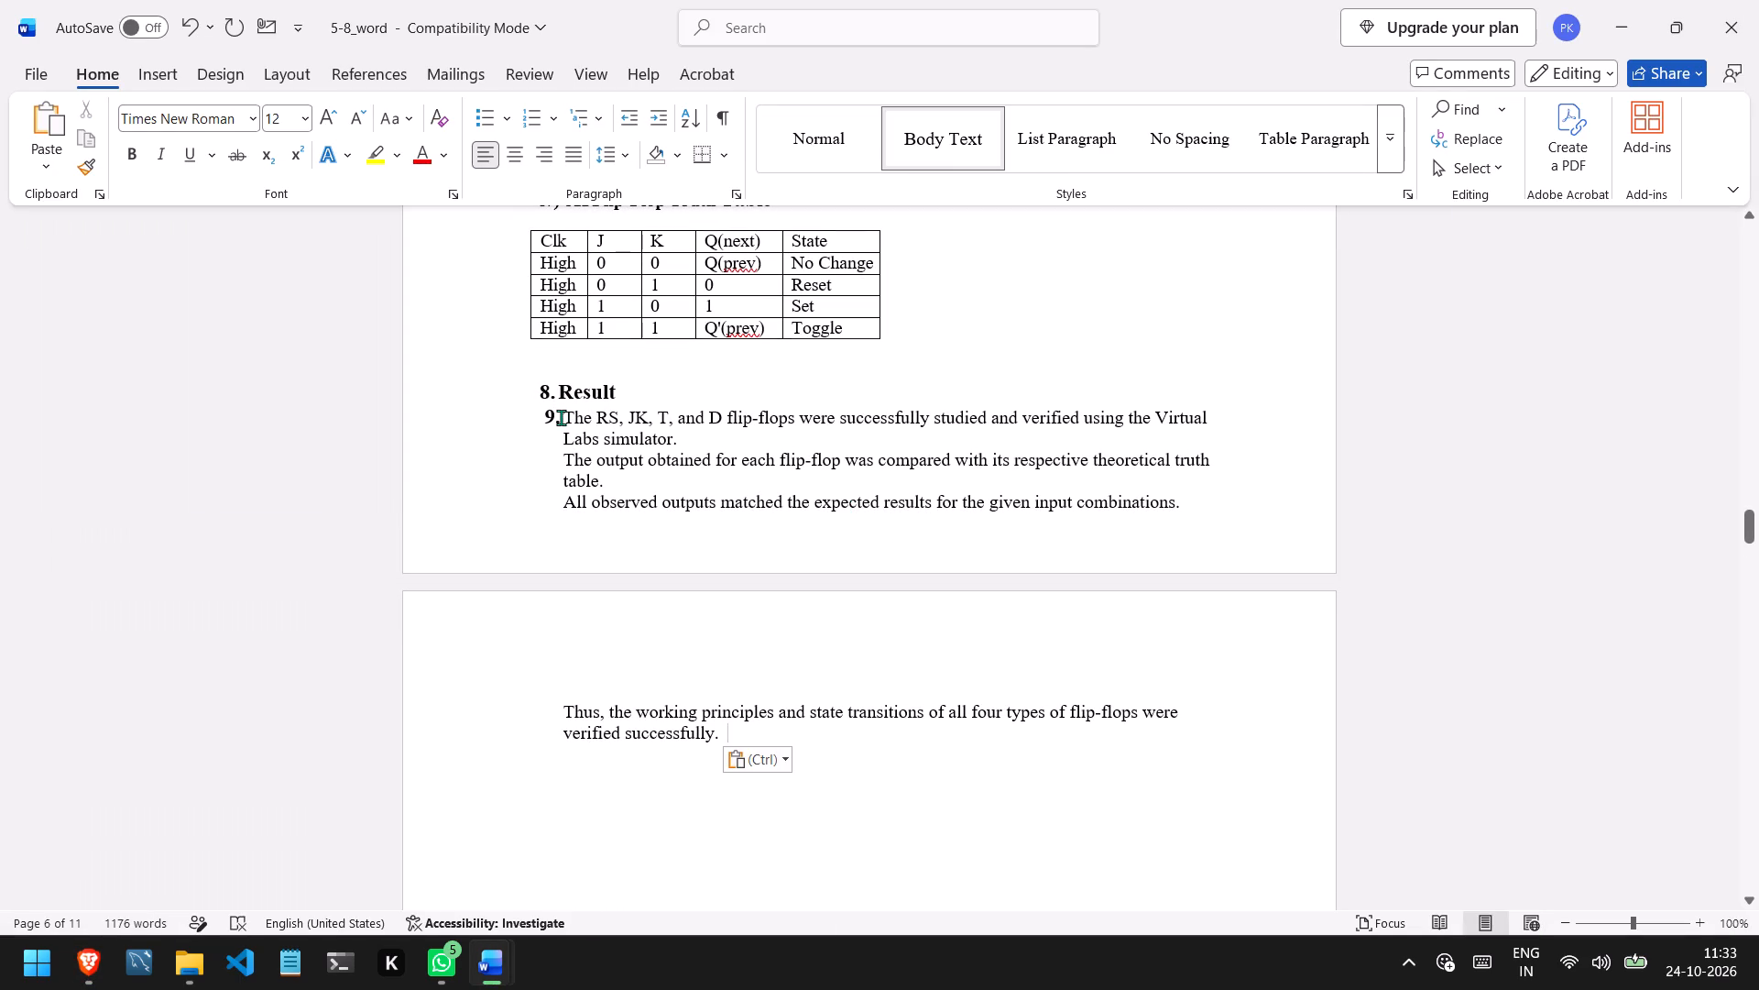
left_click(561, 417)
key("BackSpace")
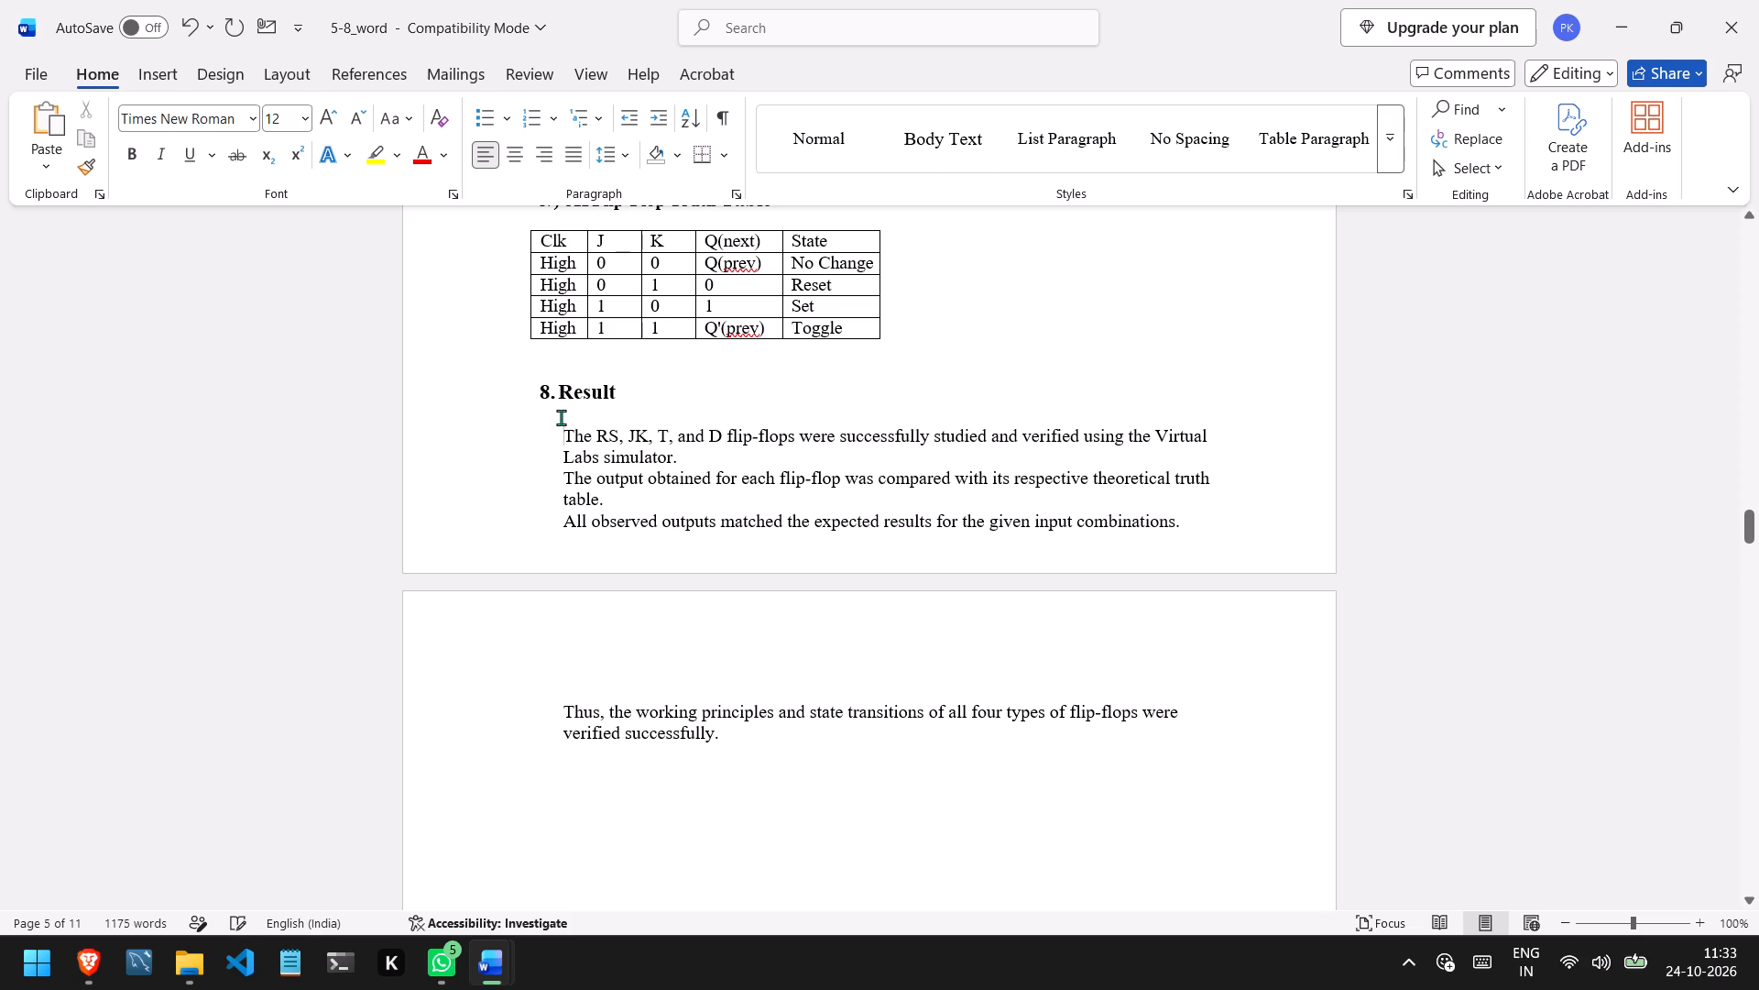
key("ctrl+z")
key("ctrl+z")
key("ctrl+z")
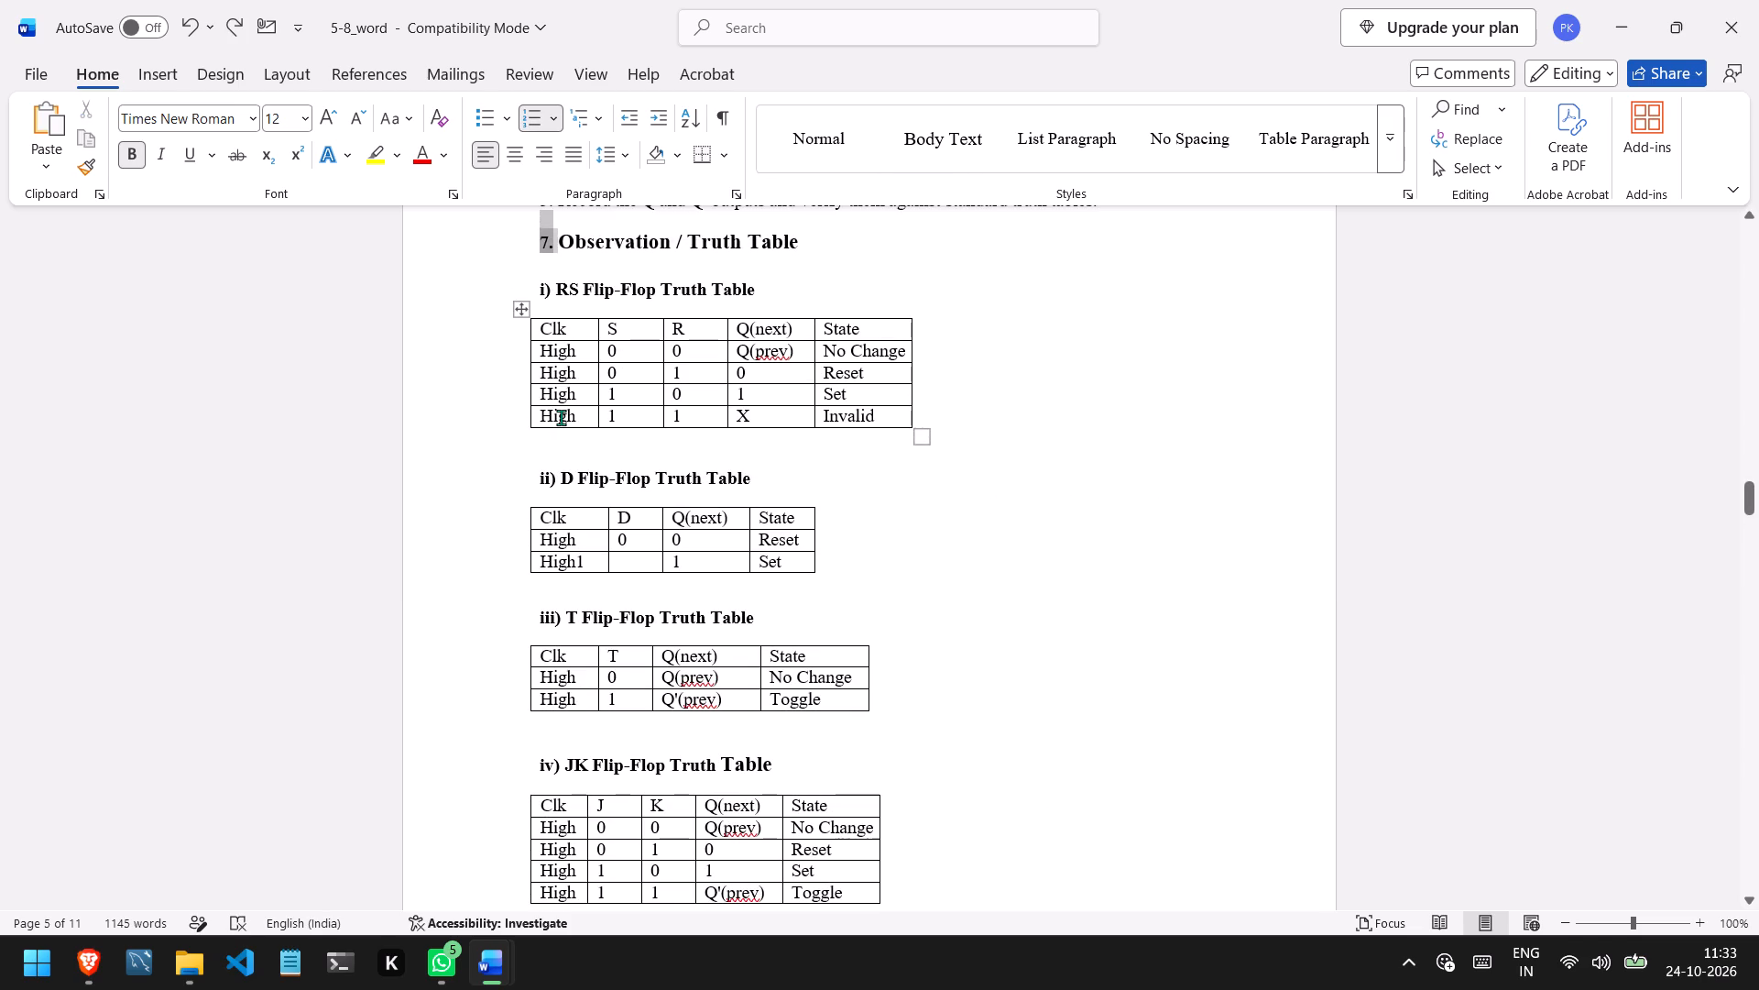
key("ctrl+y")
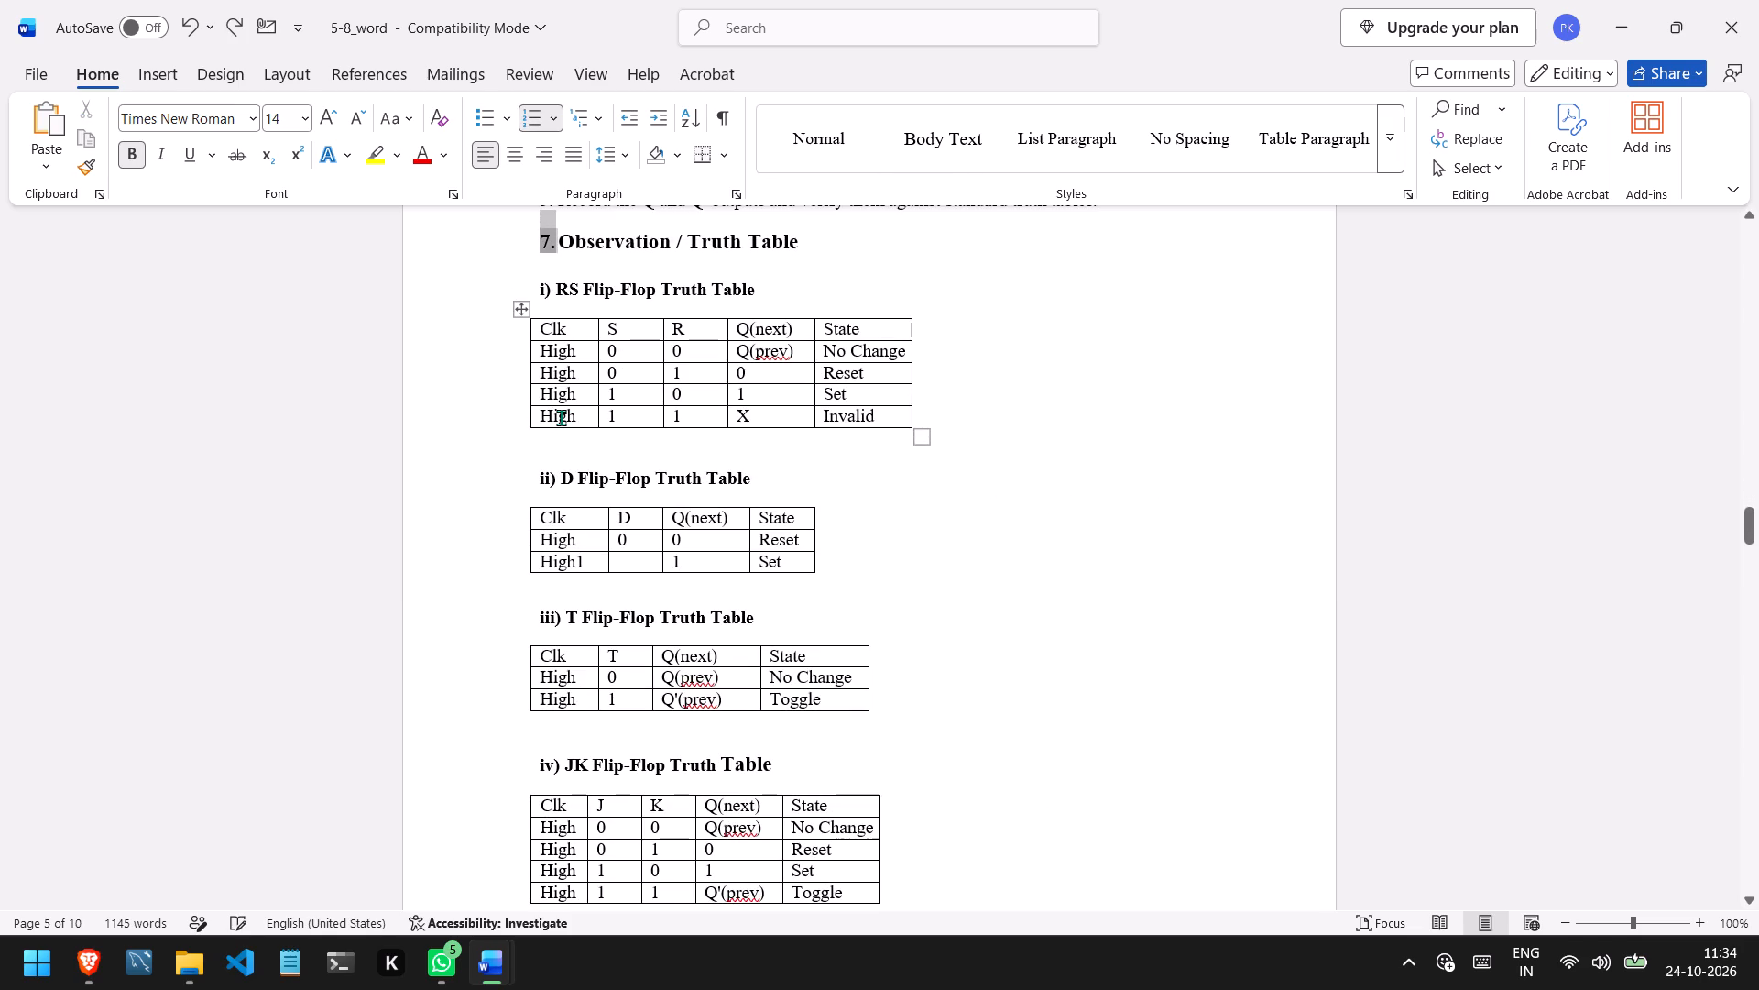
Delete Experiment-6's existing Result paragraph and paste the four-line ChatGPT answer on a new line below the Result heading.
scroll(561, 417, "down", 3)
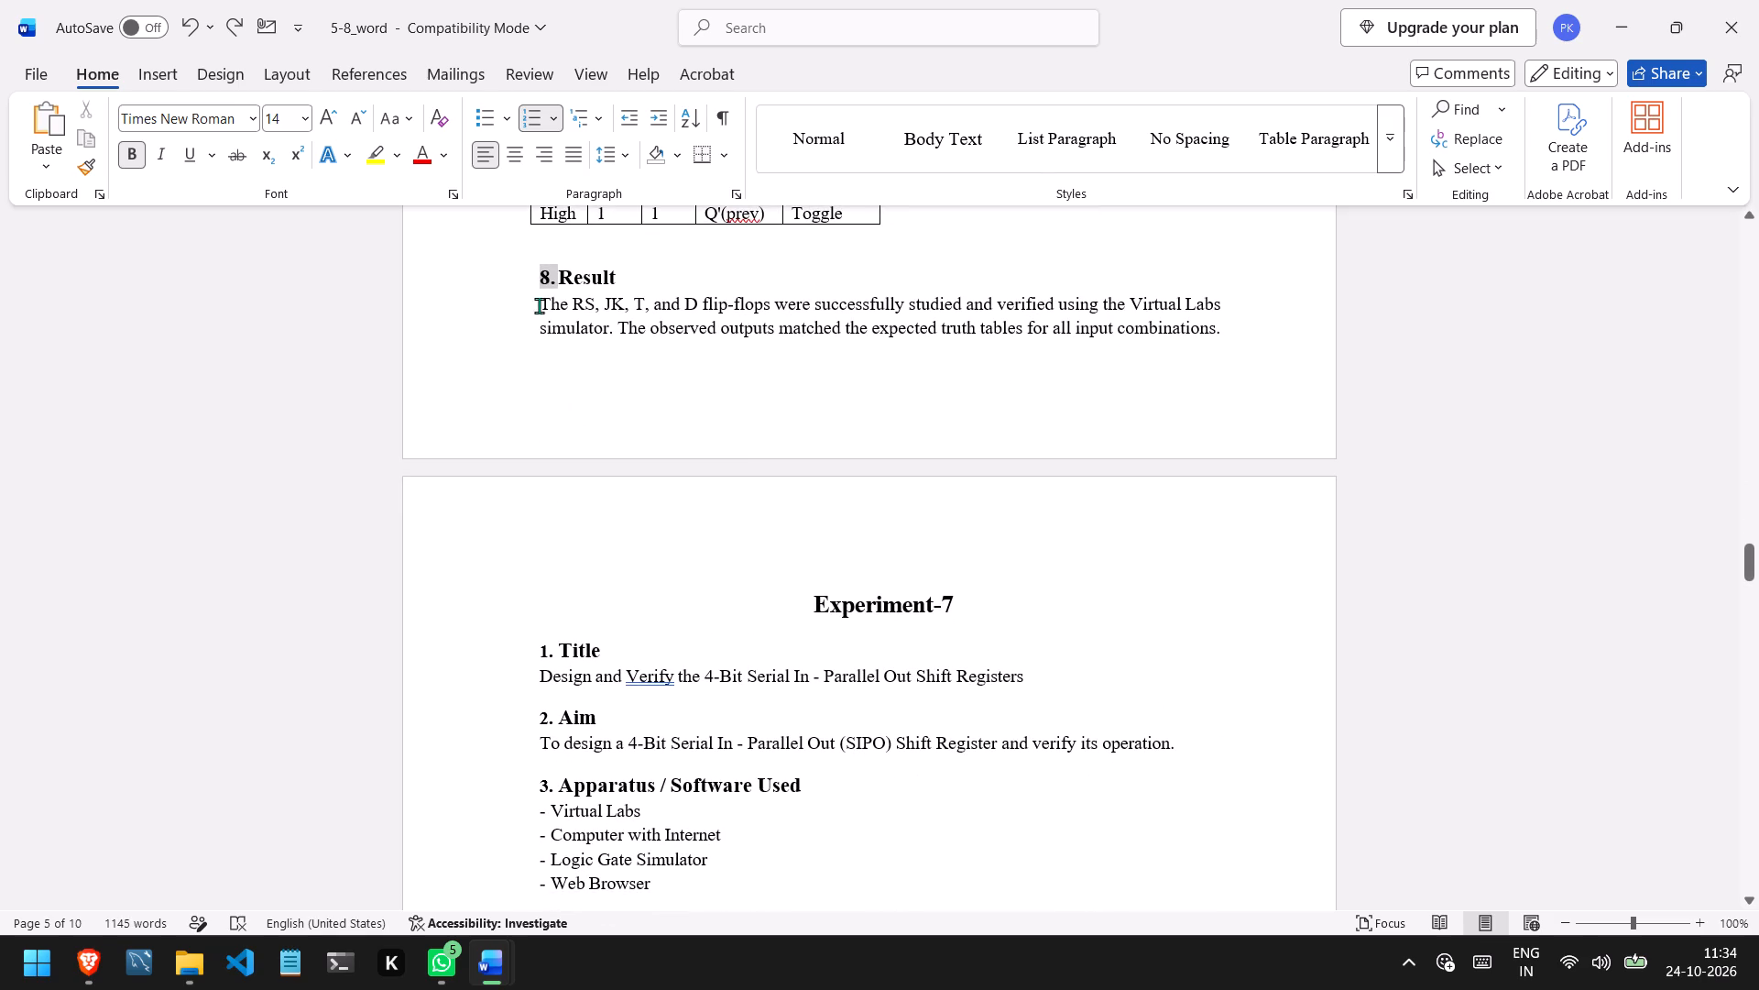
left_click_drag(541, 306, 1222, 337)
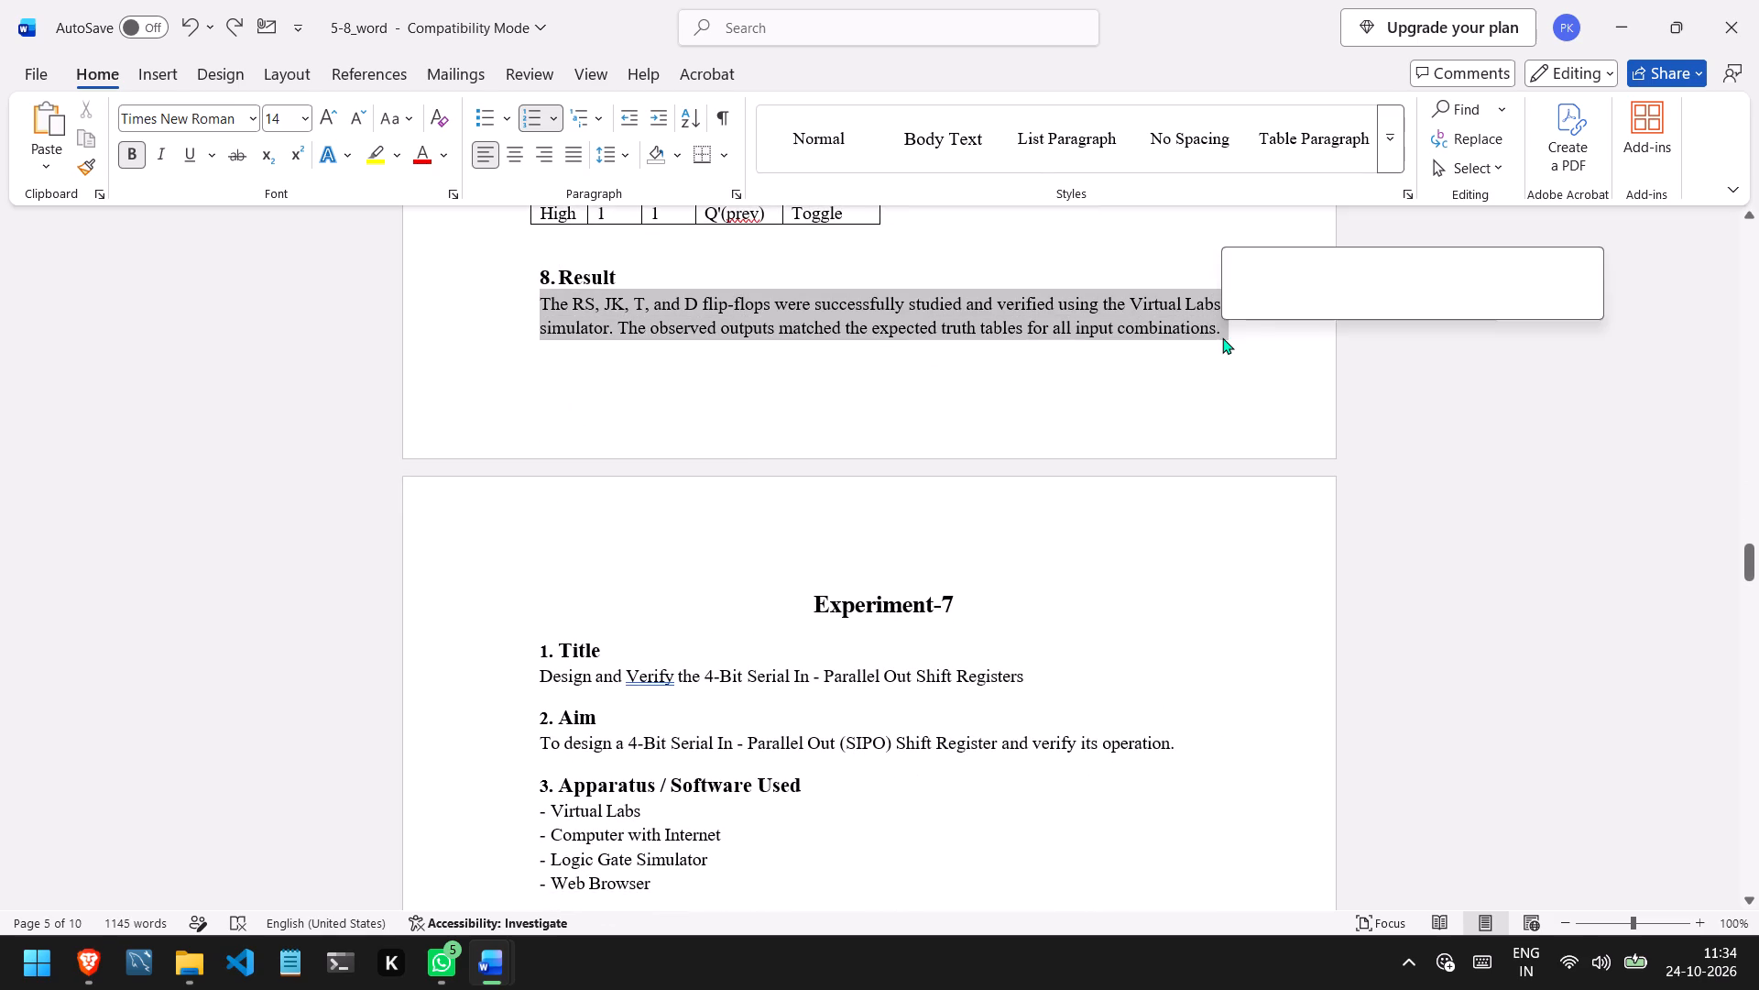
key("BackSpace")
key("BackSpace")
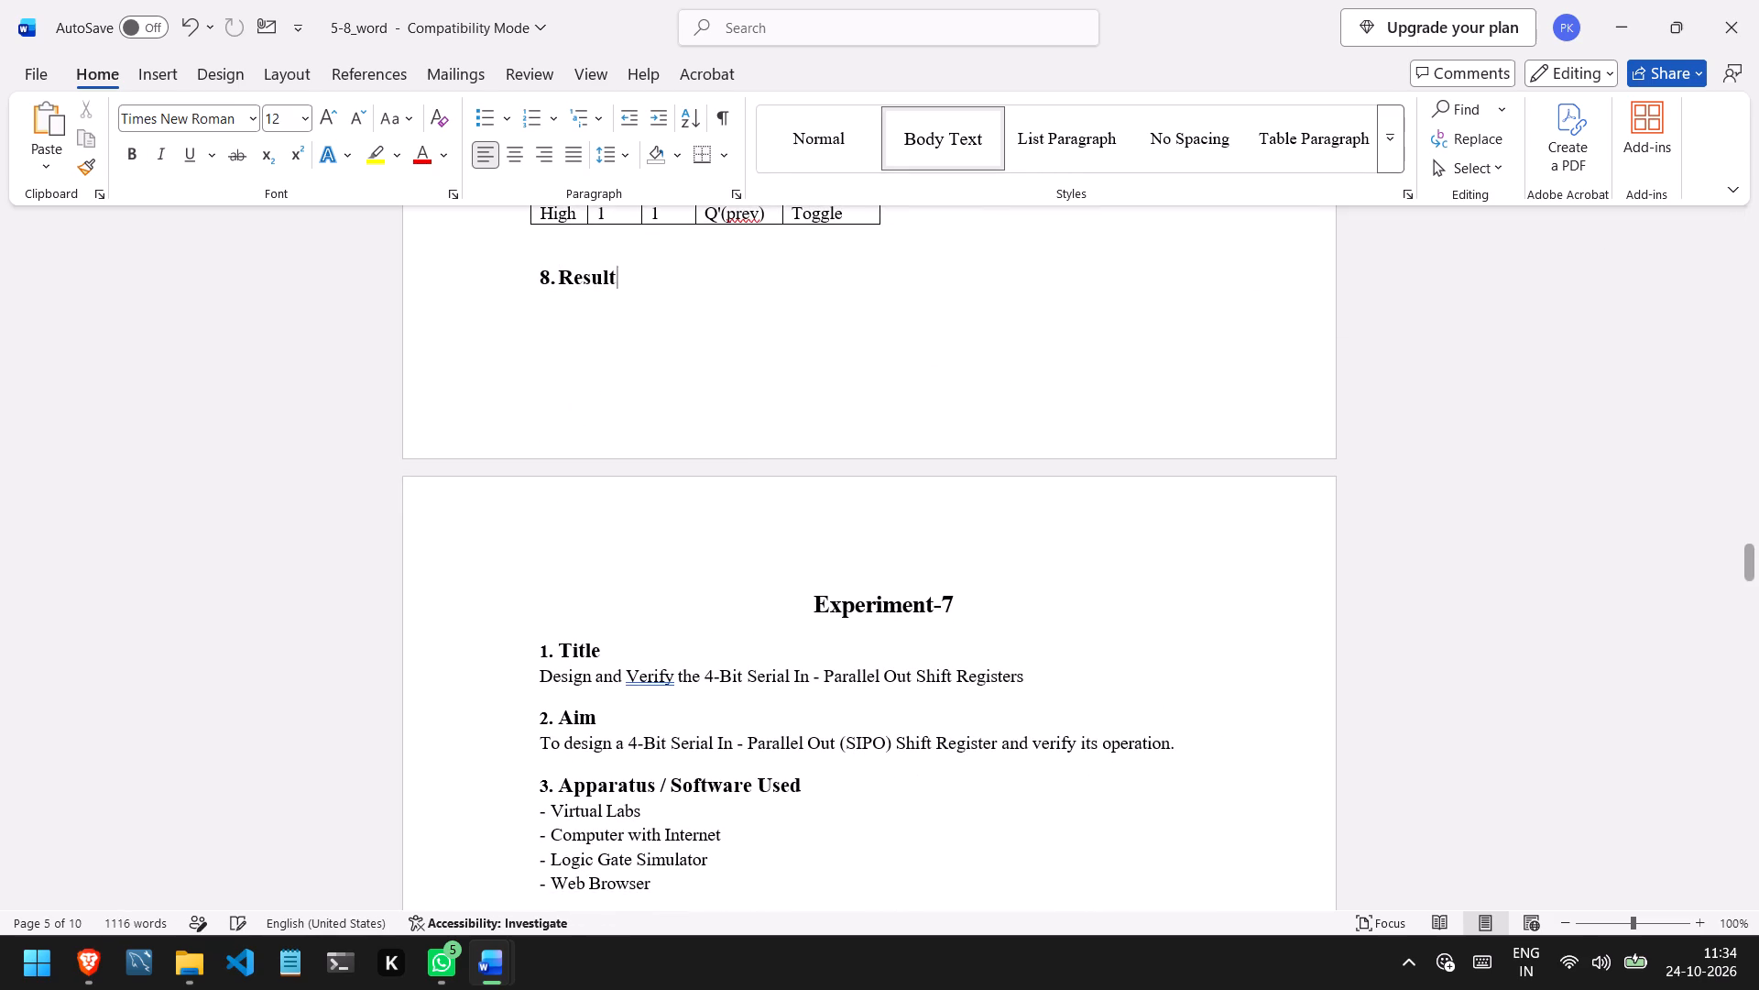
key("Return")
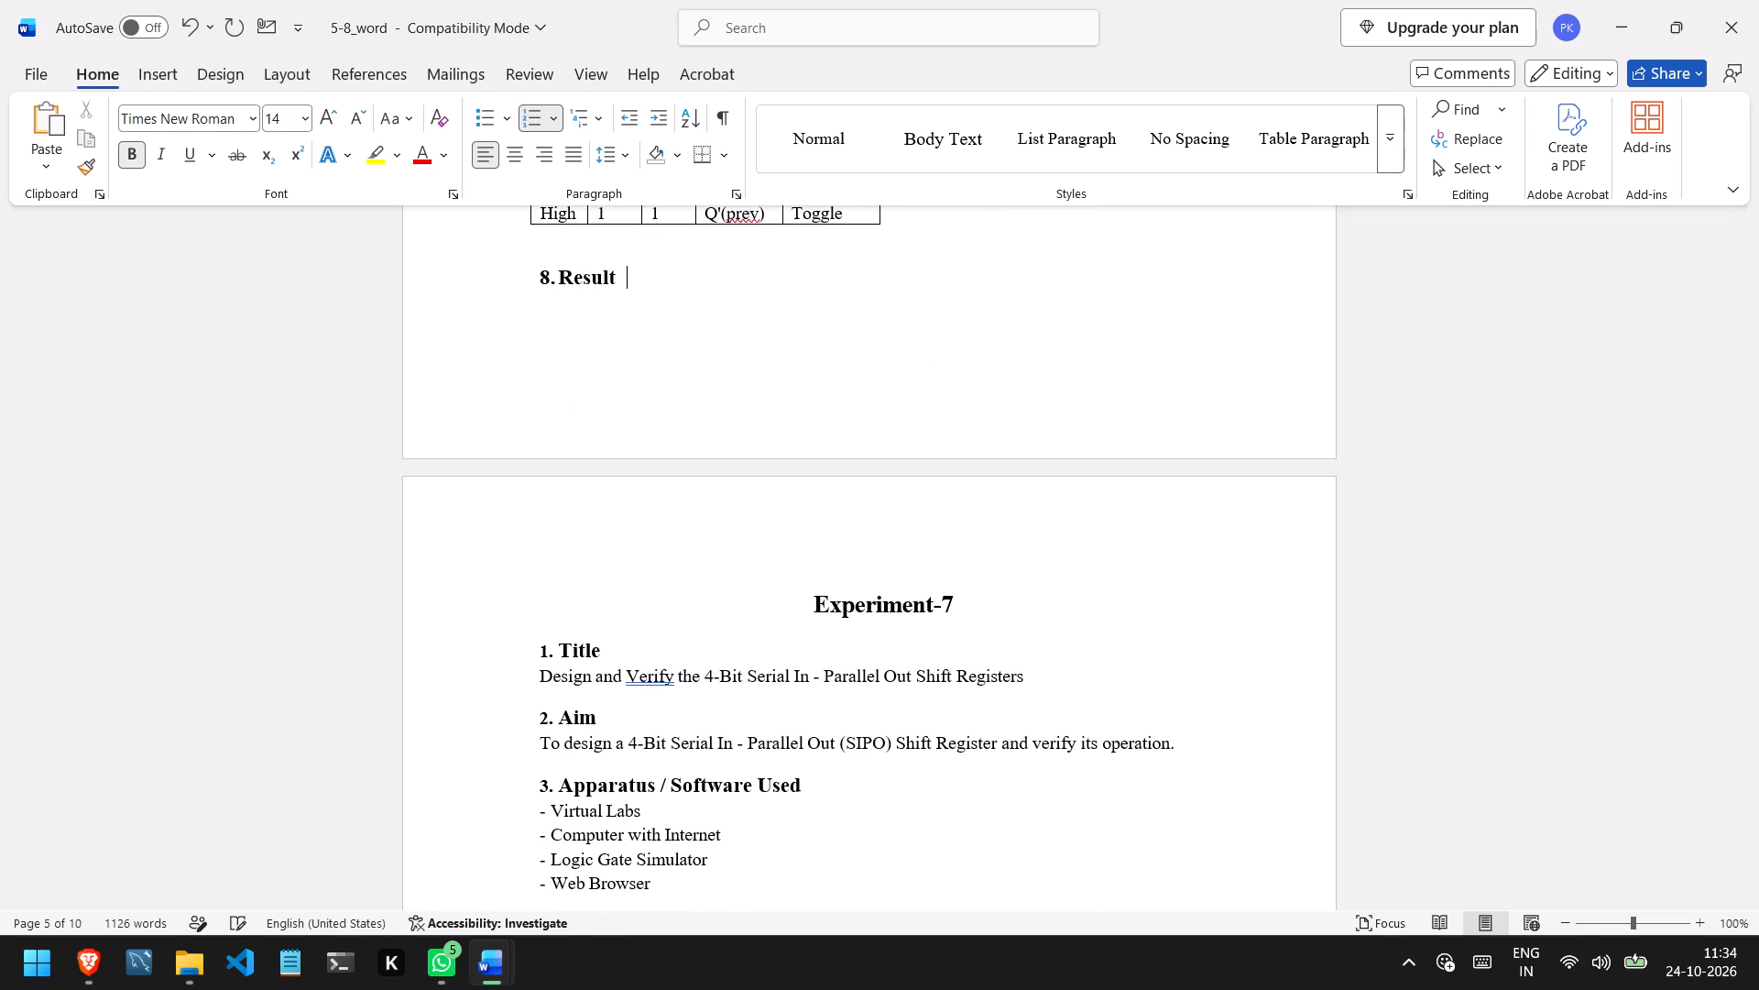
key("ctrl+v")
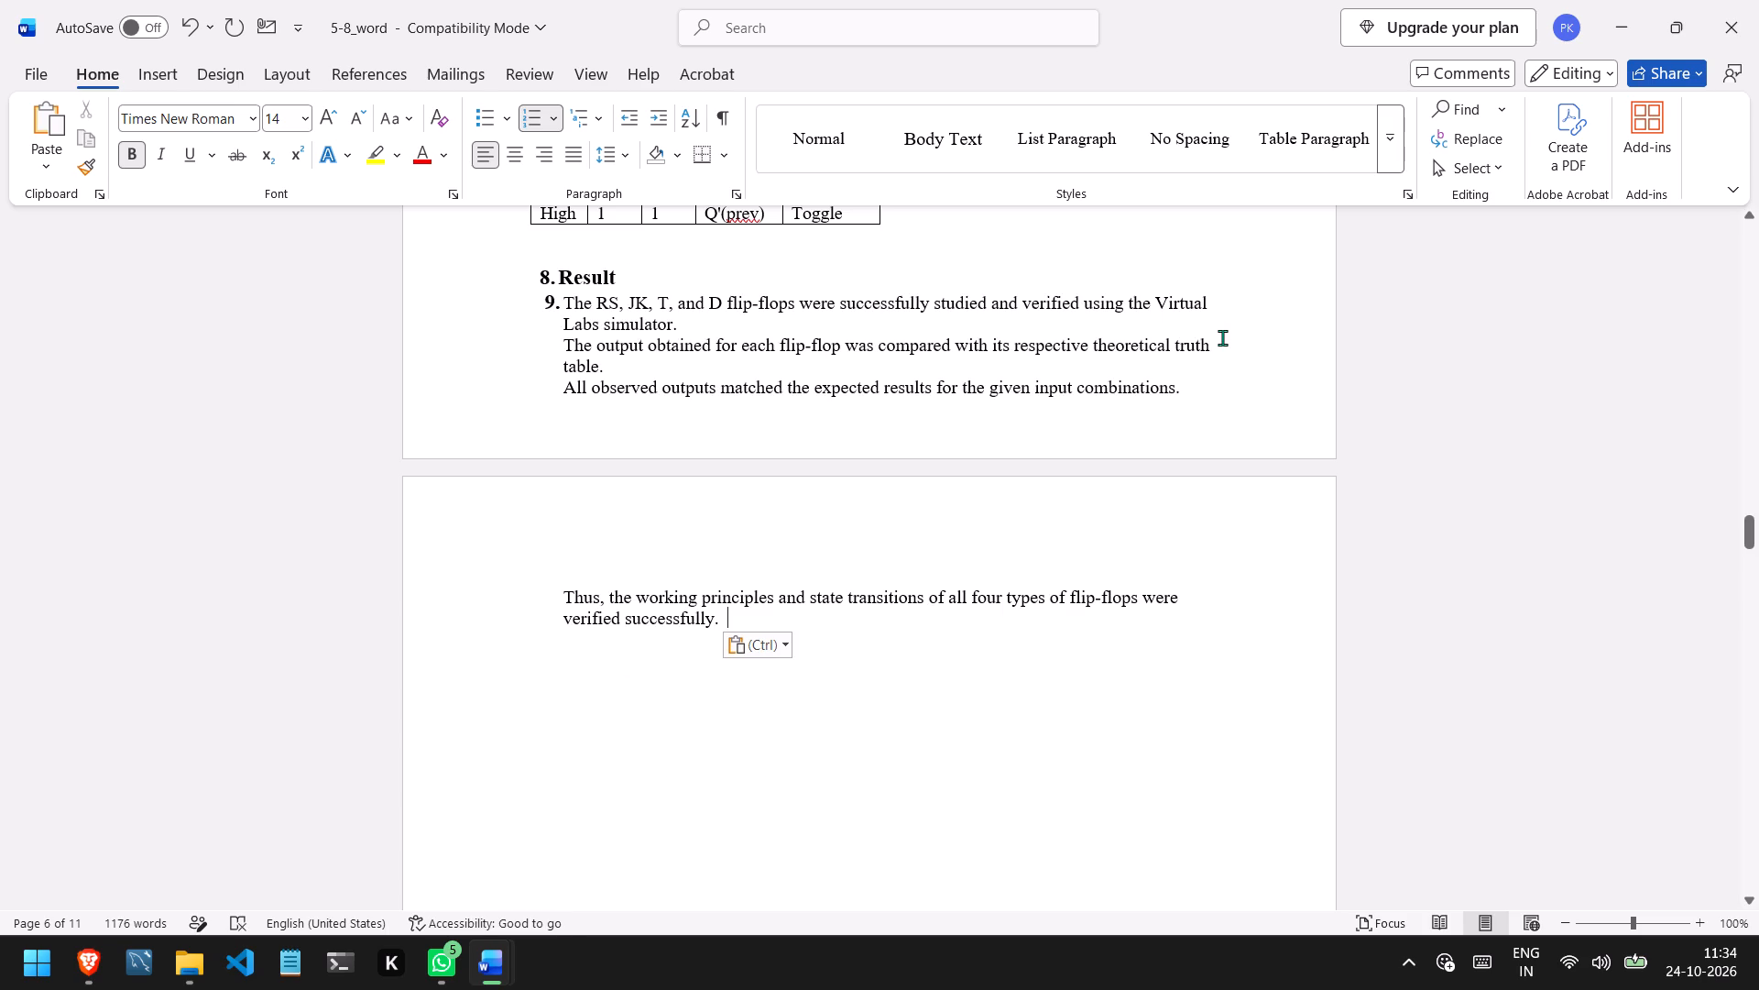
Remove the automatic list number 9 from the pasted Result text.
left_click(563, 311)
key("BackSpace")
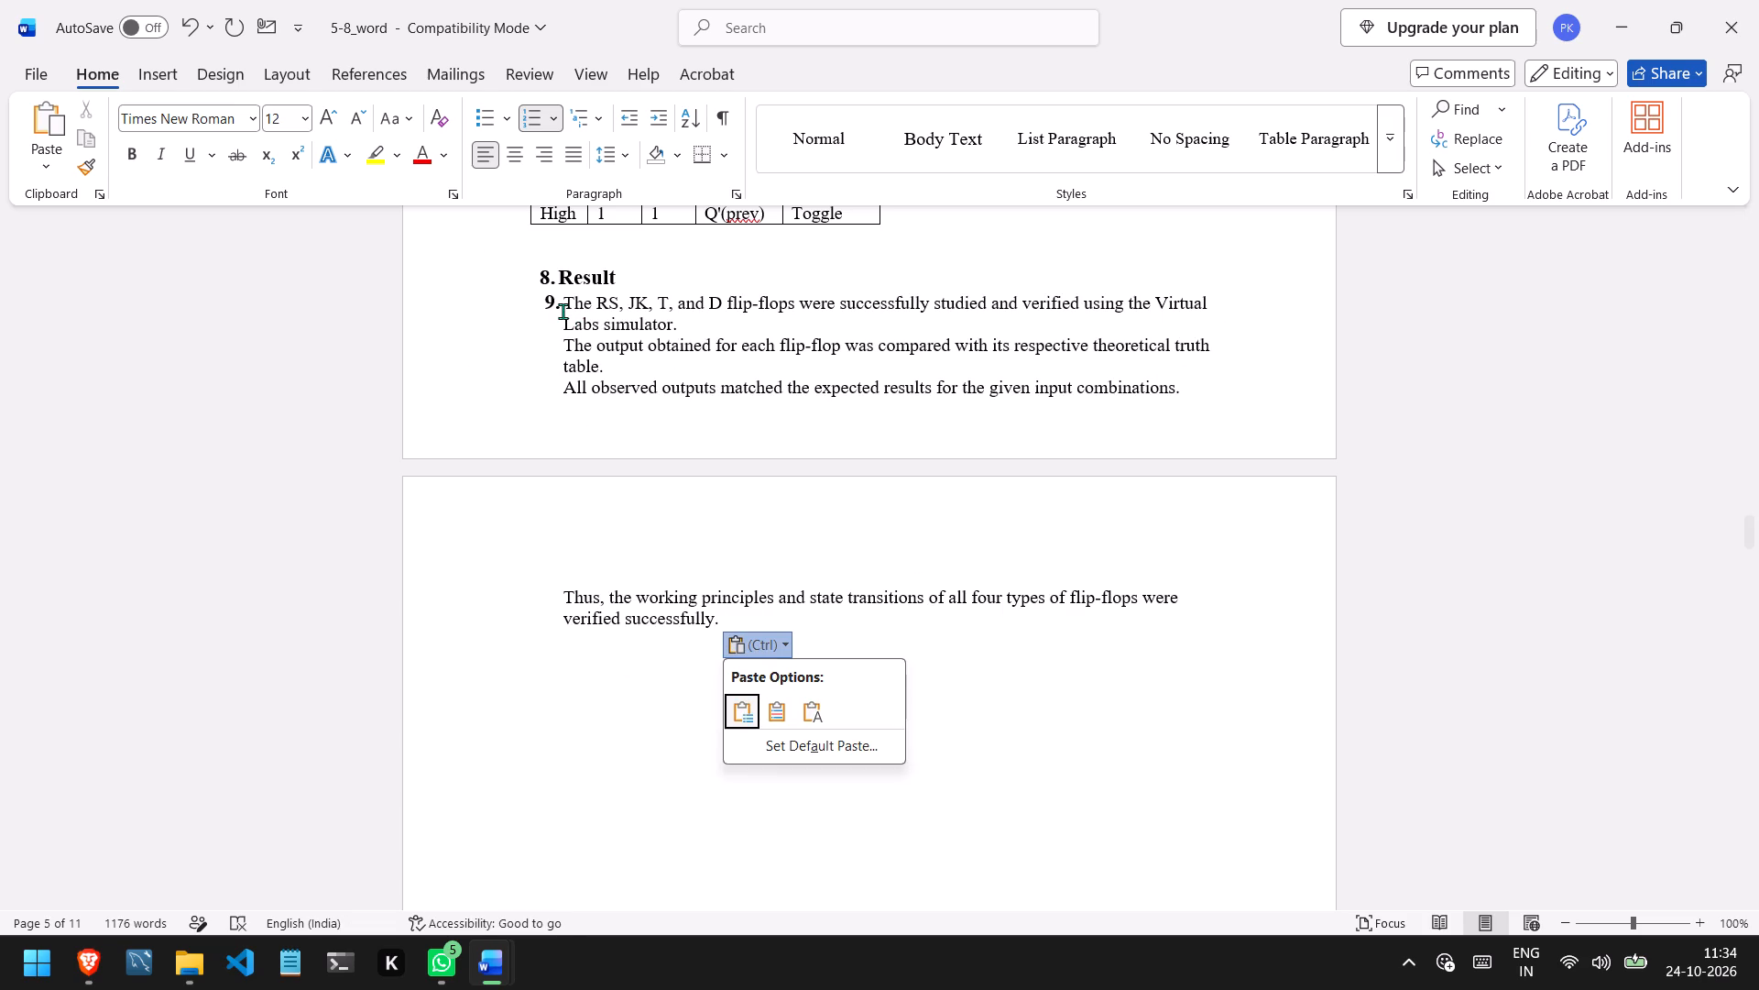
left_click(563, 311)
key("BackSpace")
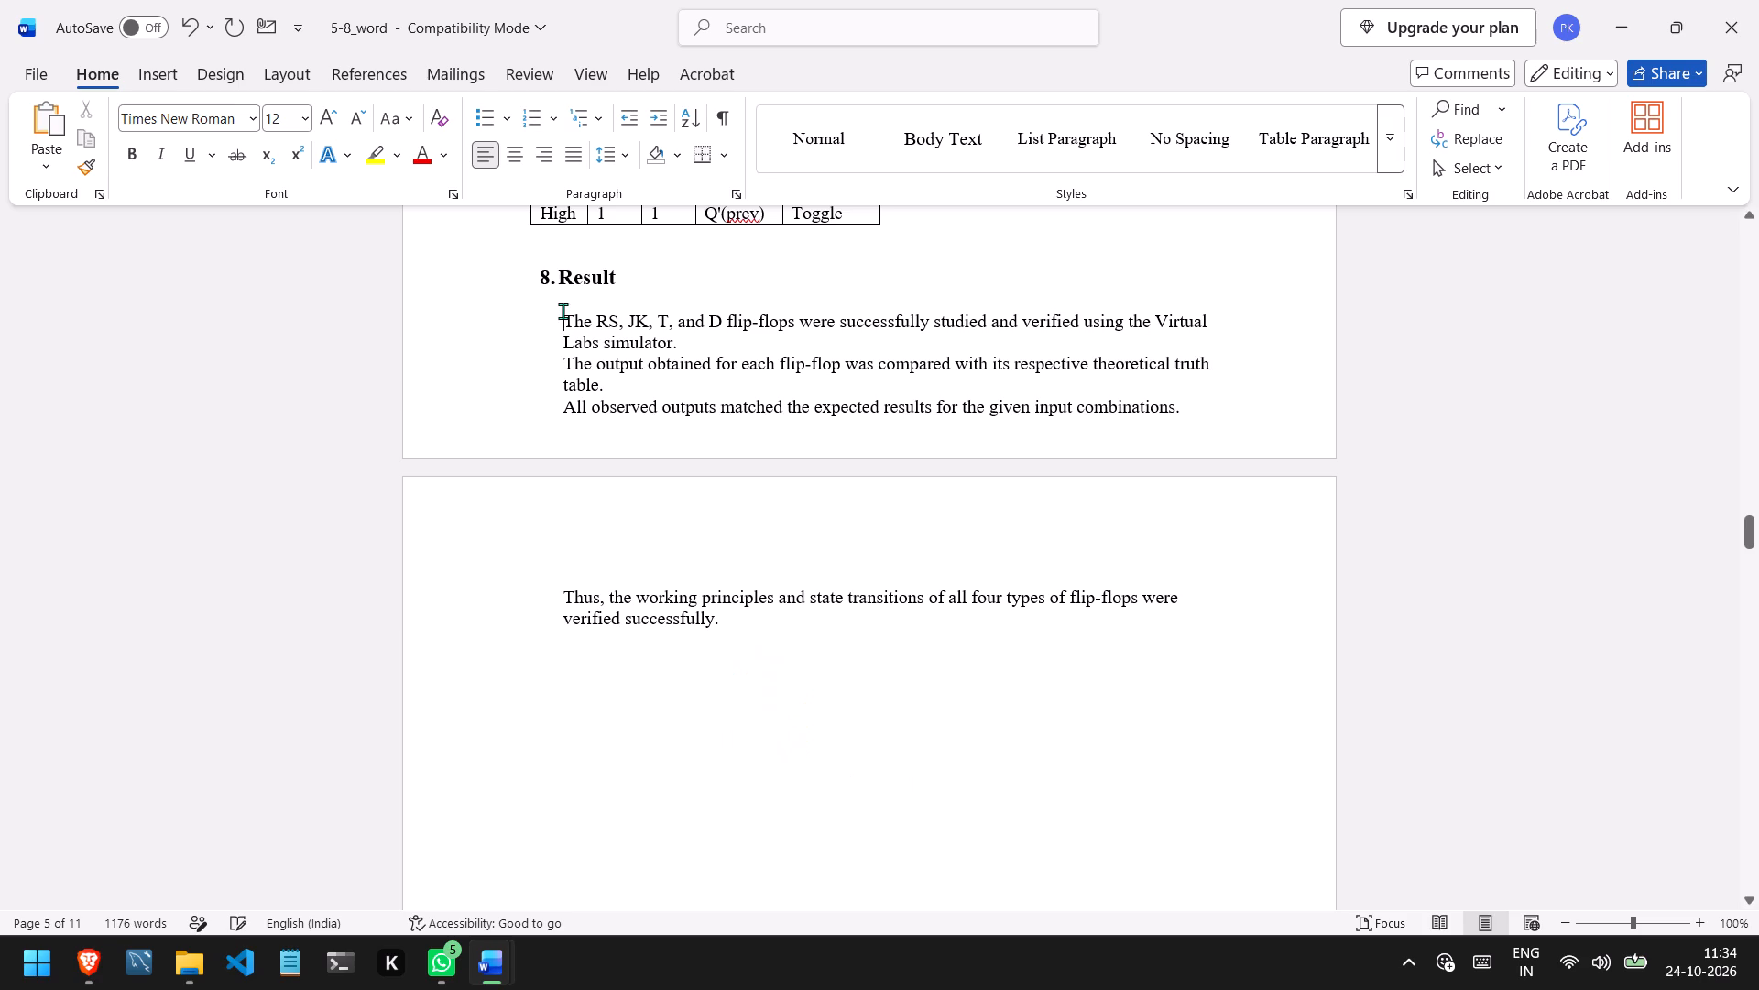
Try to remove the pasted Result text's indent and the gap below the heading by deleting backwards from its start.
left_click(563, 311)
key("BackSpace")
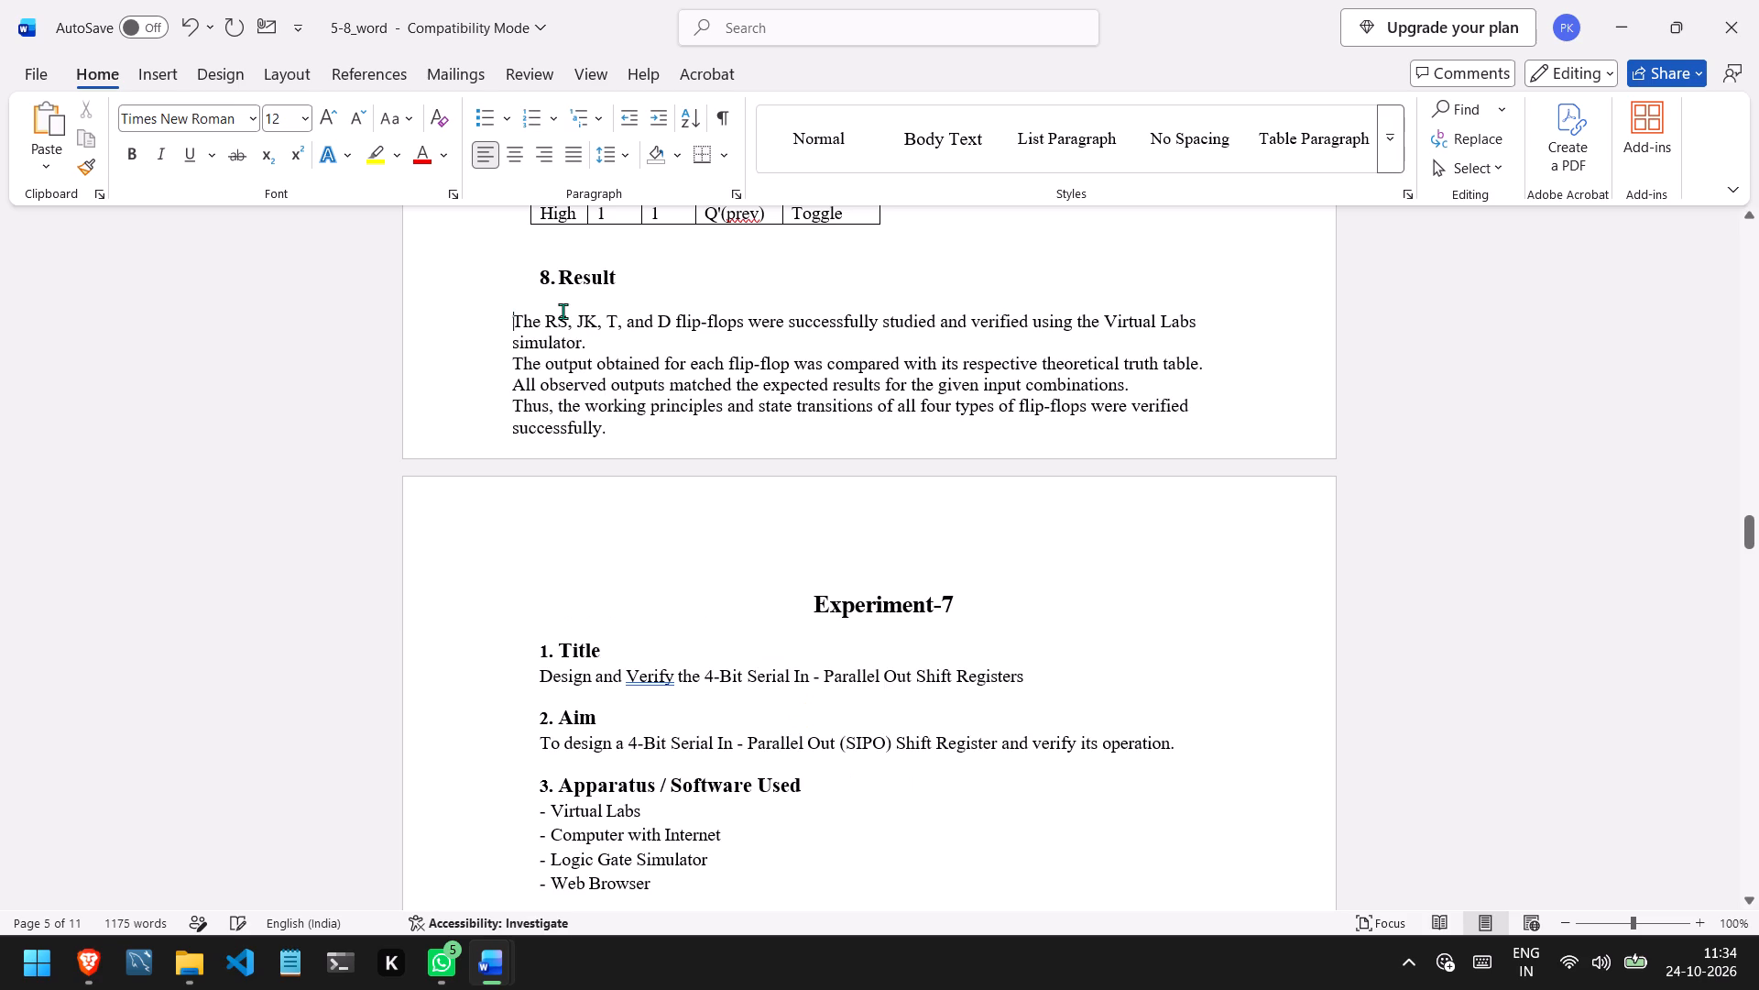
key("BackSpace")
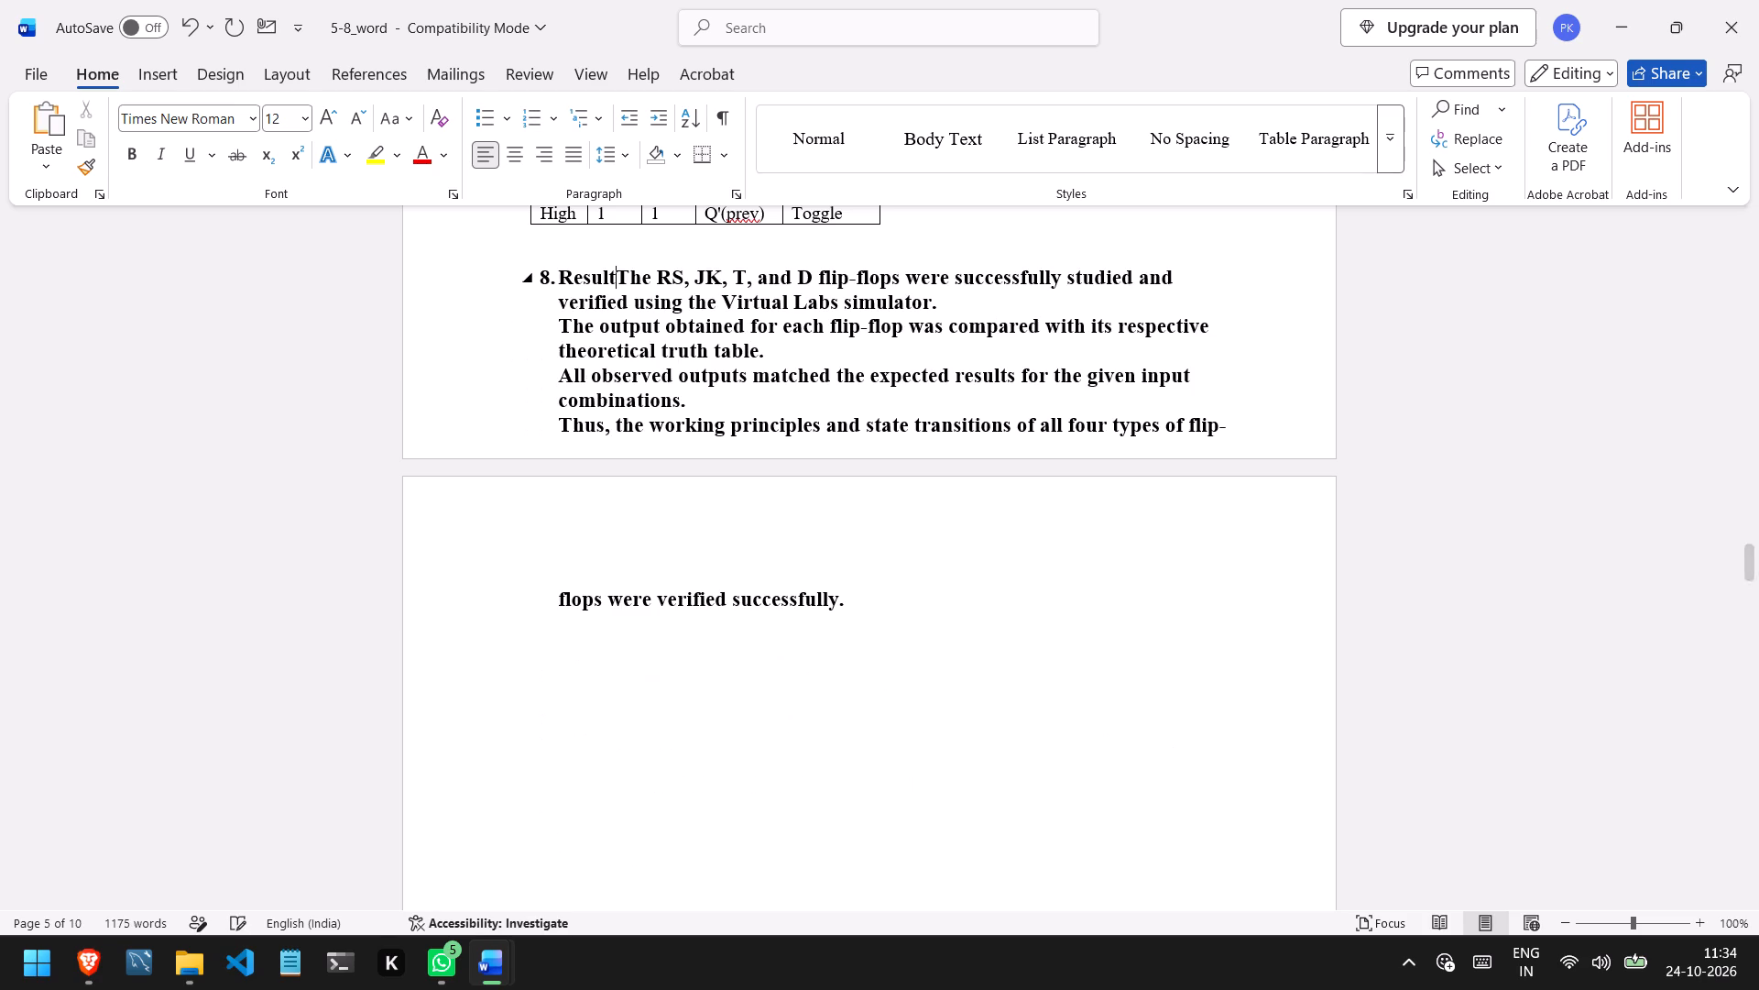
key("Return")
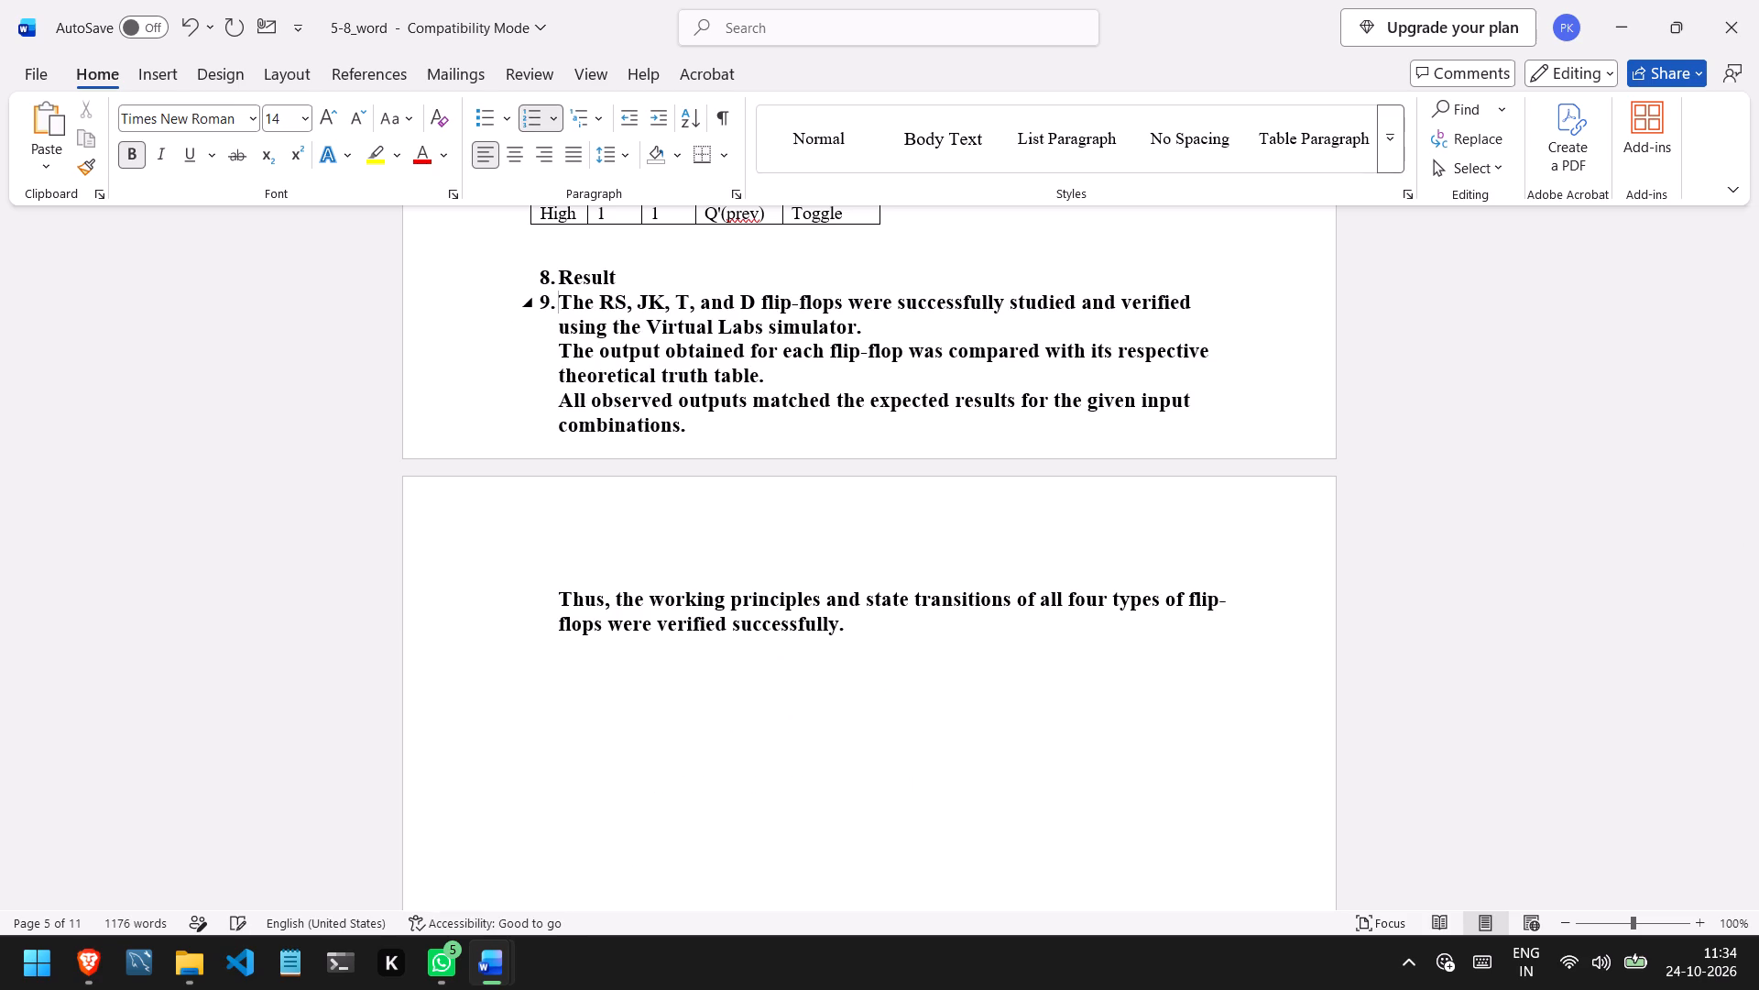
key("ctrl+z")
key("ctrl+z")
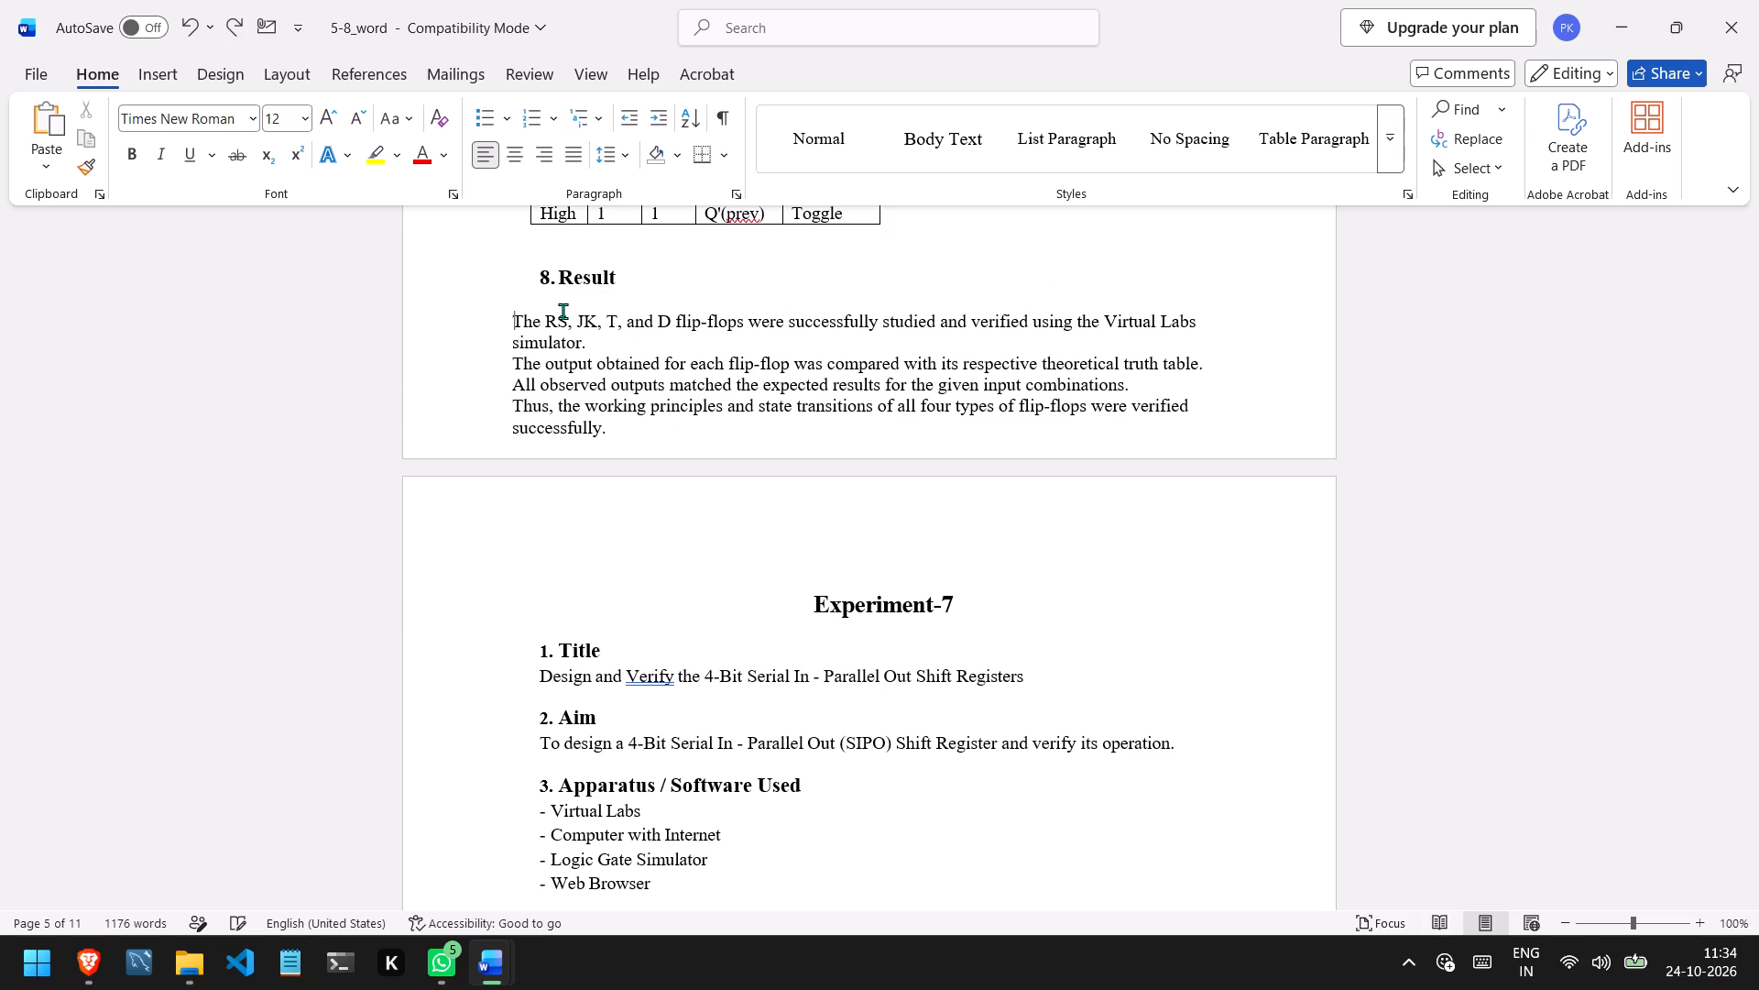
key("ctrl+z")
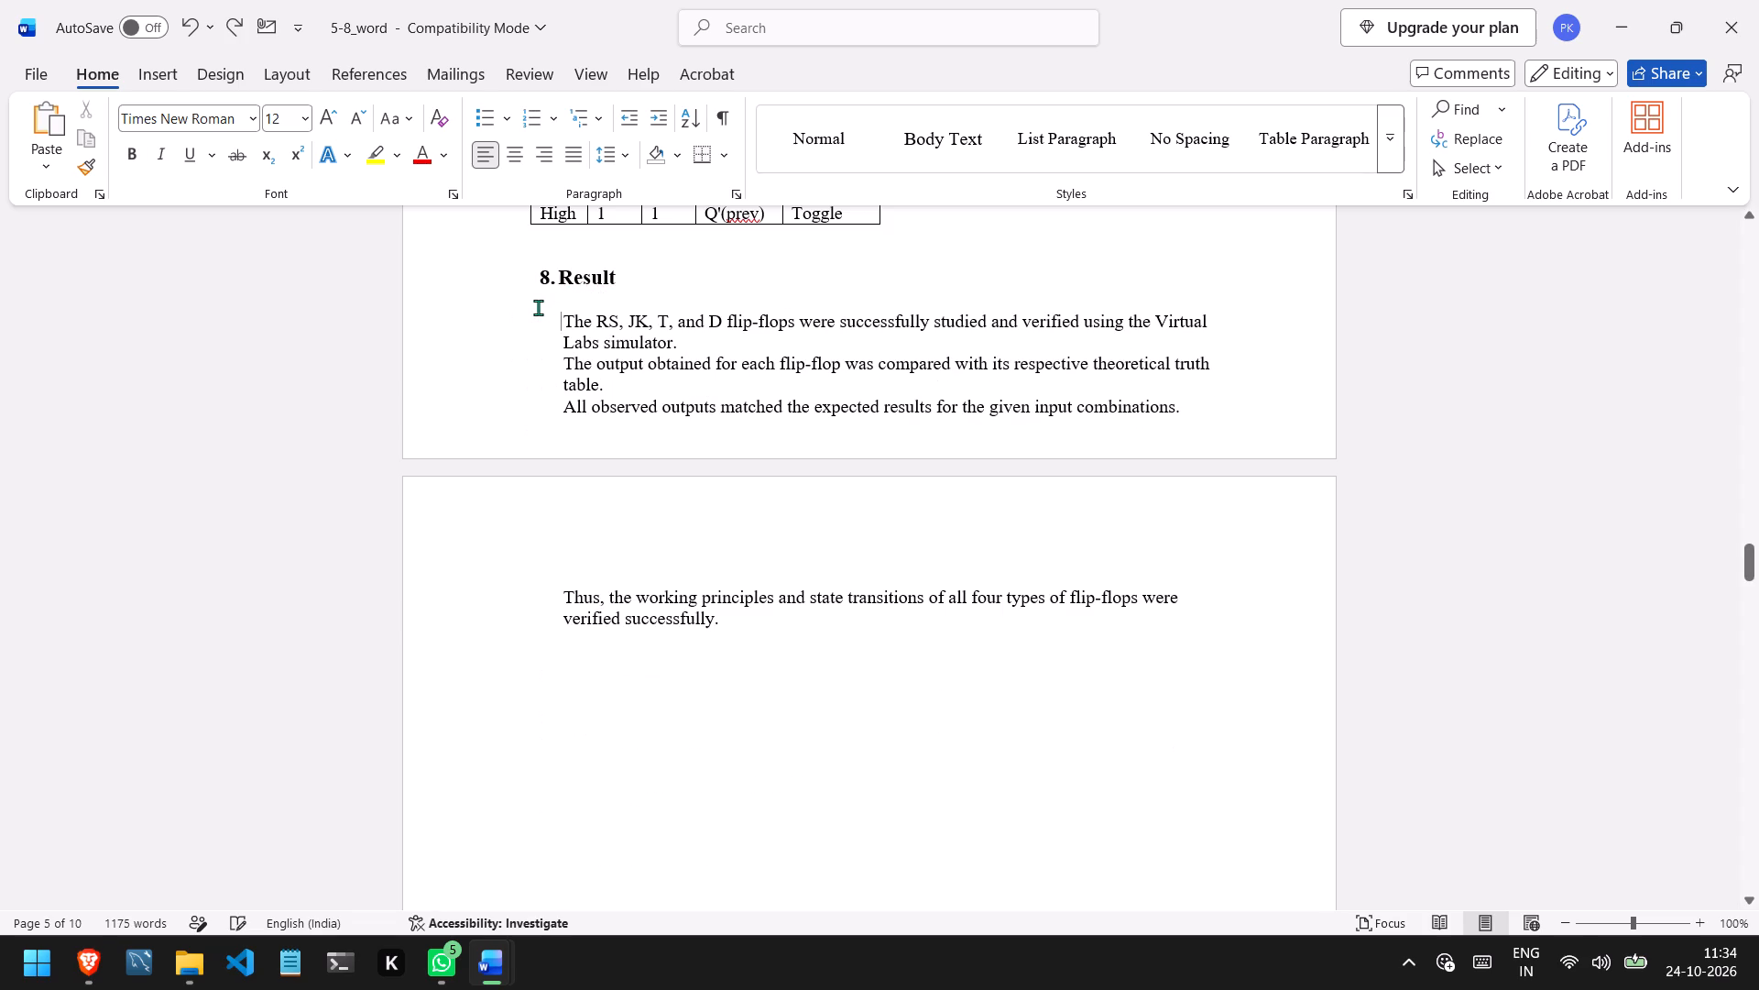
Decrease the indent of the whole pasted Result text so it lines up with the Result heading's number.
left_click_drag(562, 319, 748, 627)
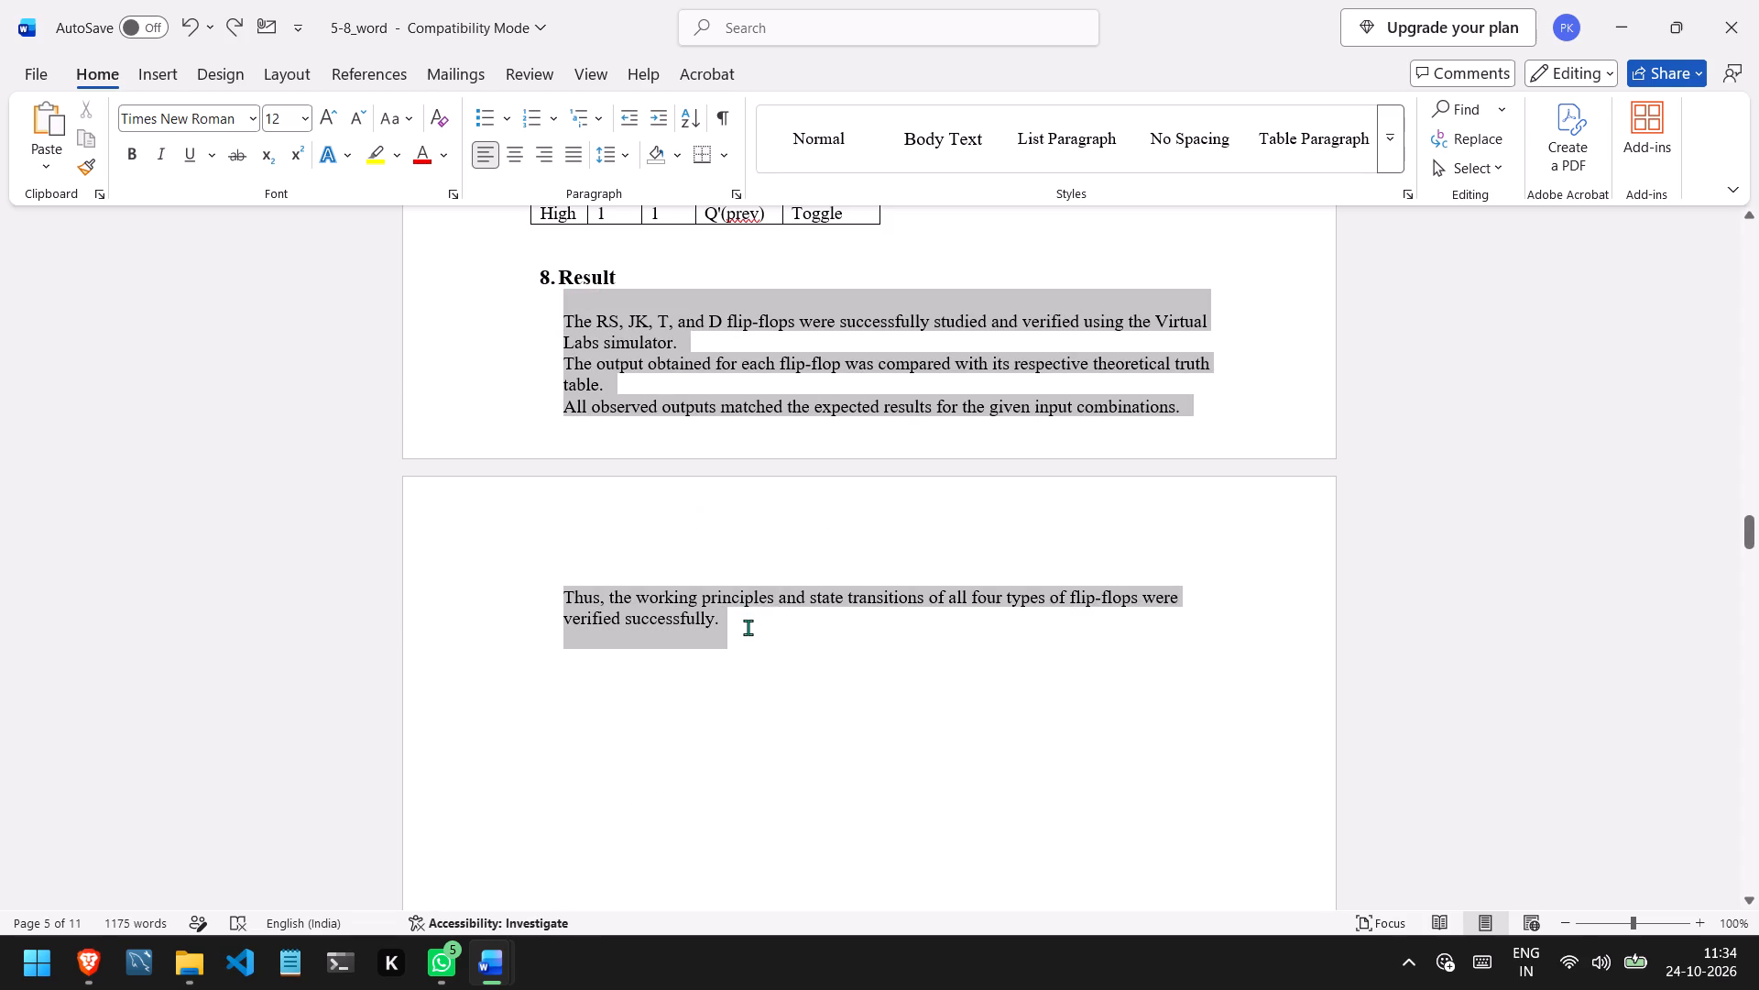
left_click_drag(748, 627, 744, 636)
left_click(628, 123)
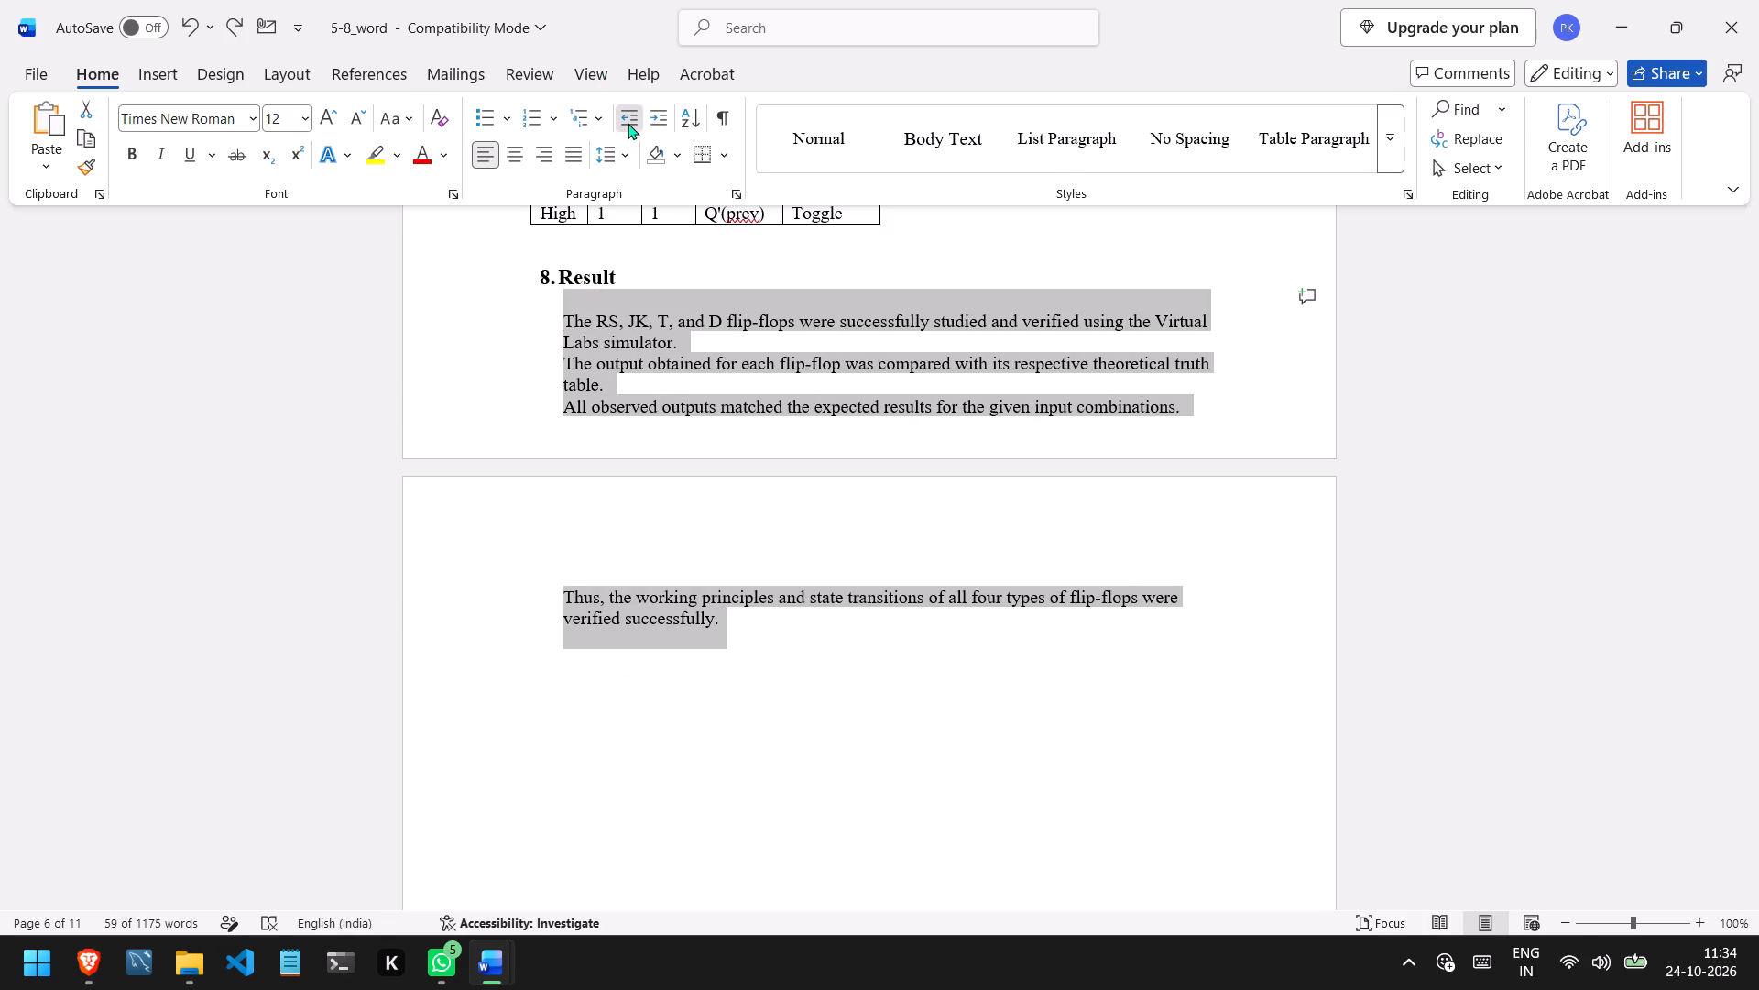
left_click(628, 123)
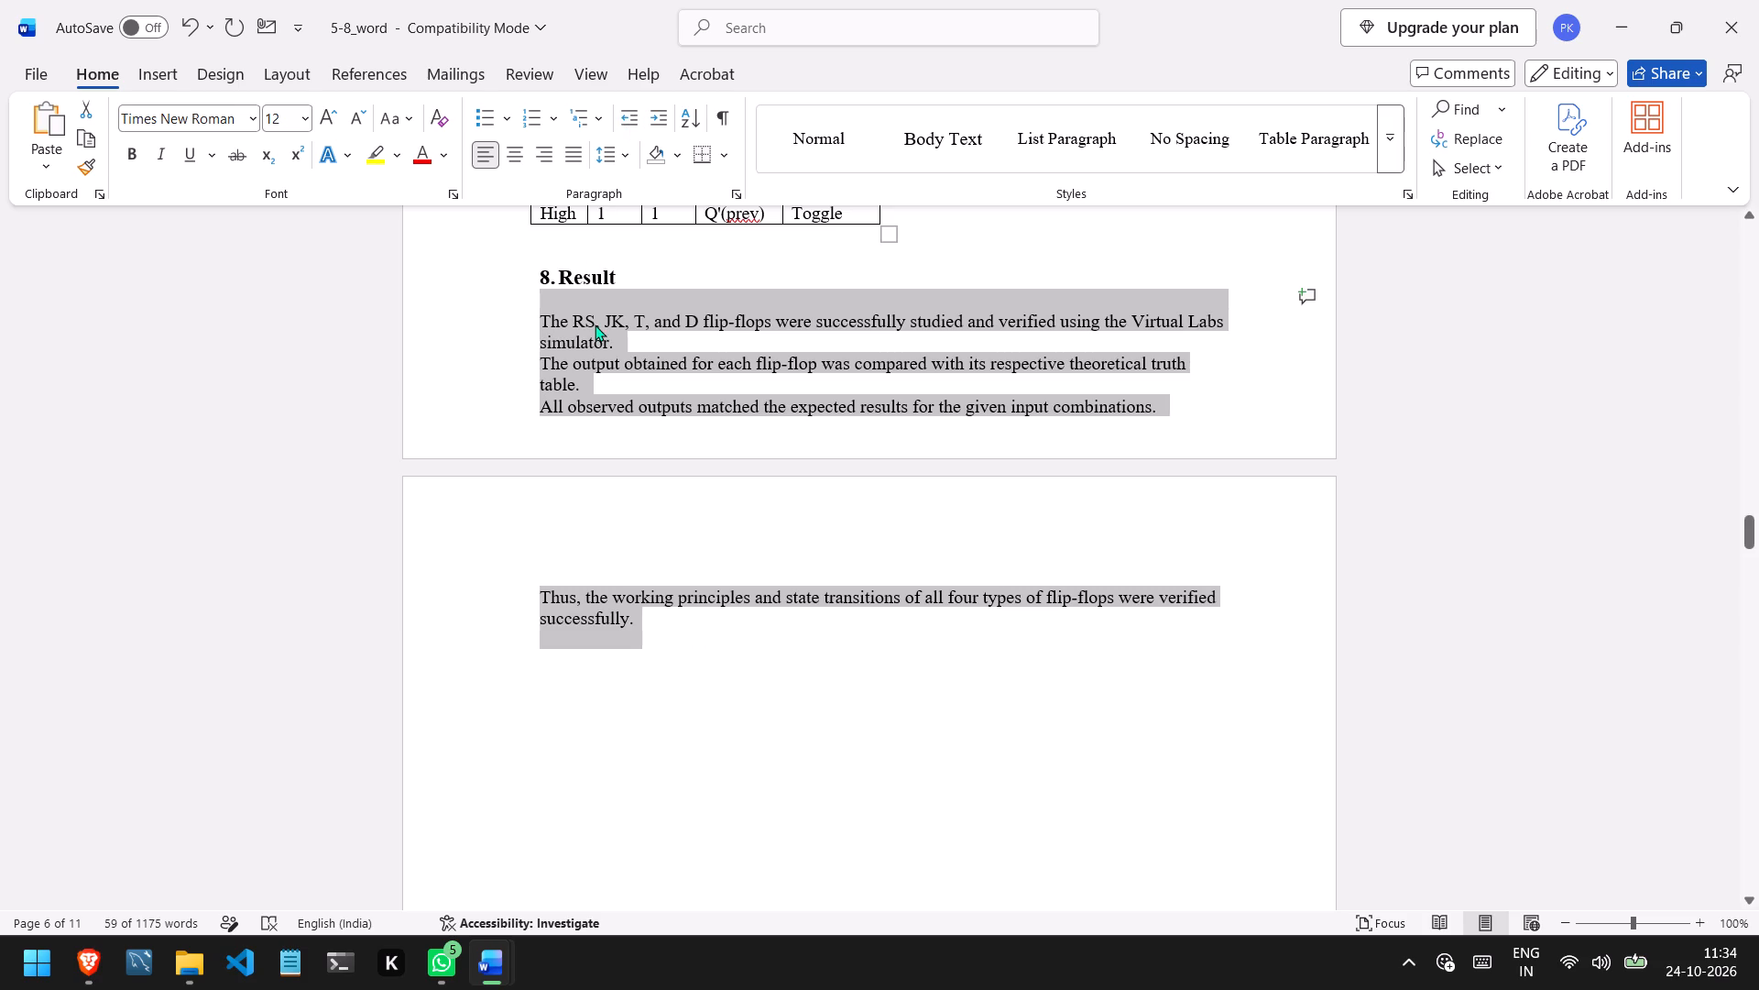
Remove the space before the paragraph from the whole pasted Result text in Experiment-6.
left_click(581, 299)
left_click(581, 299)
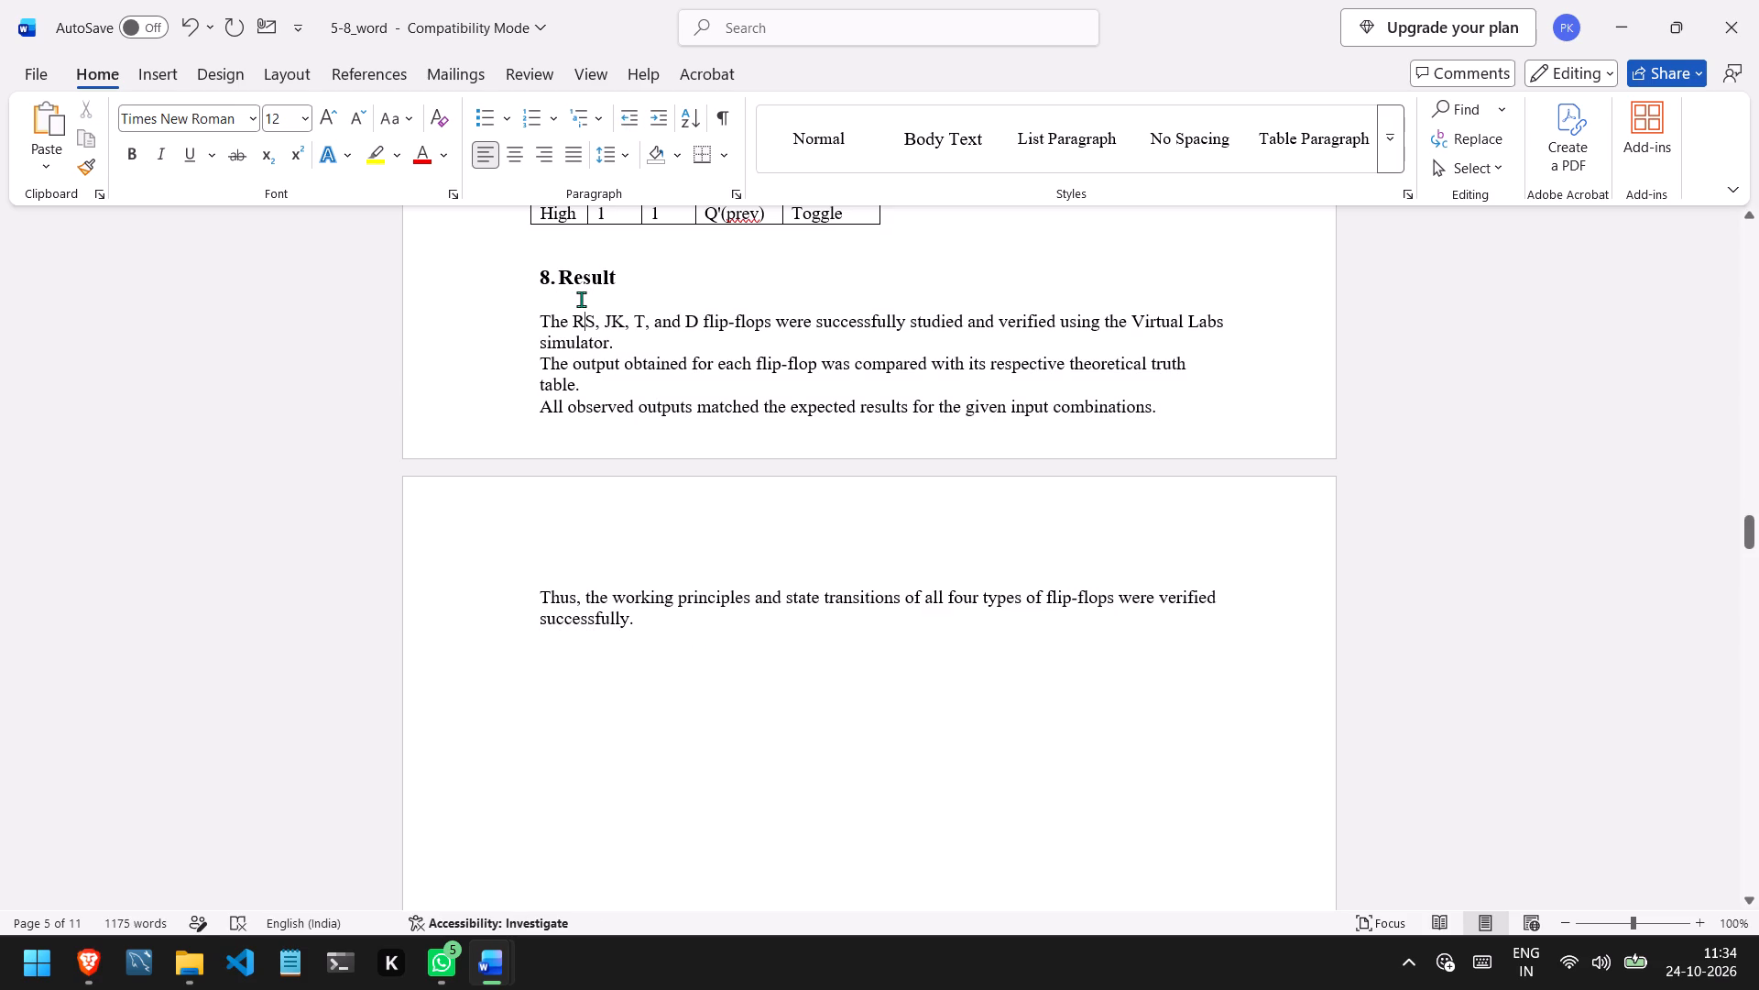
double_click(581, 299)
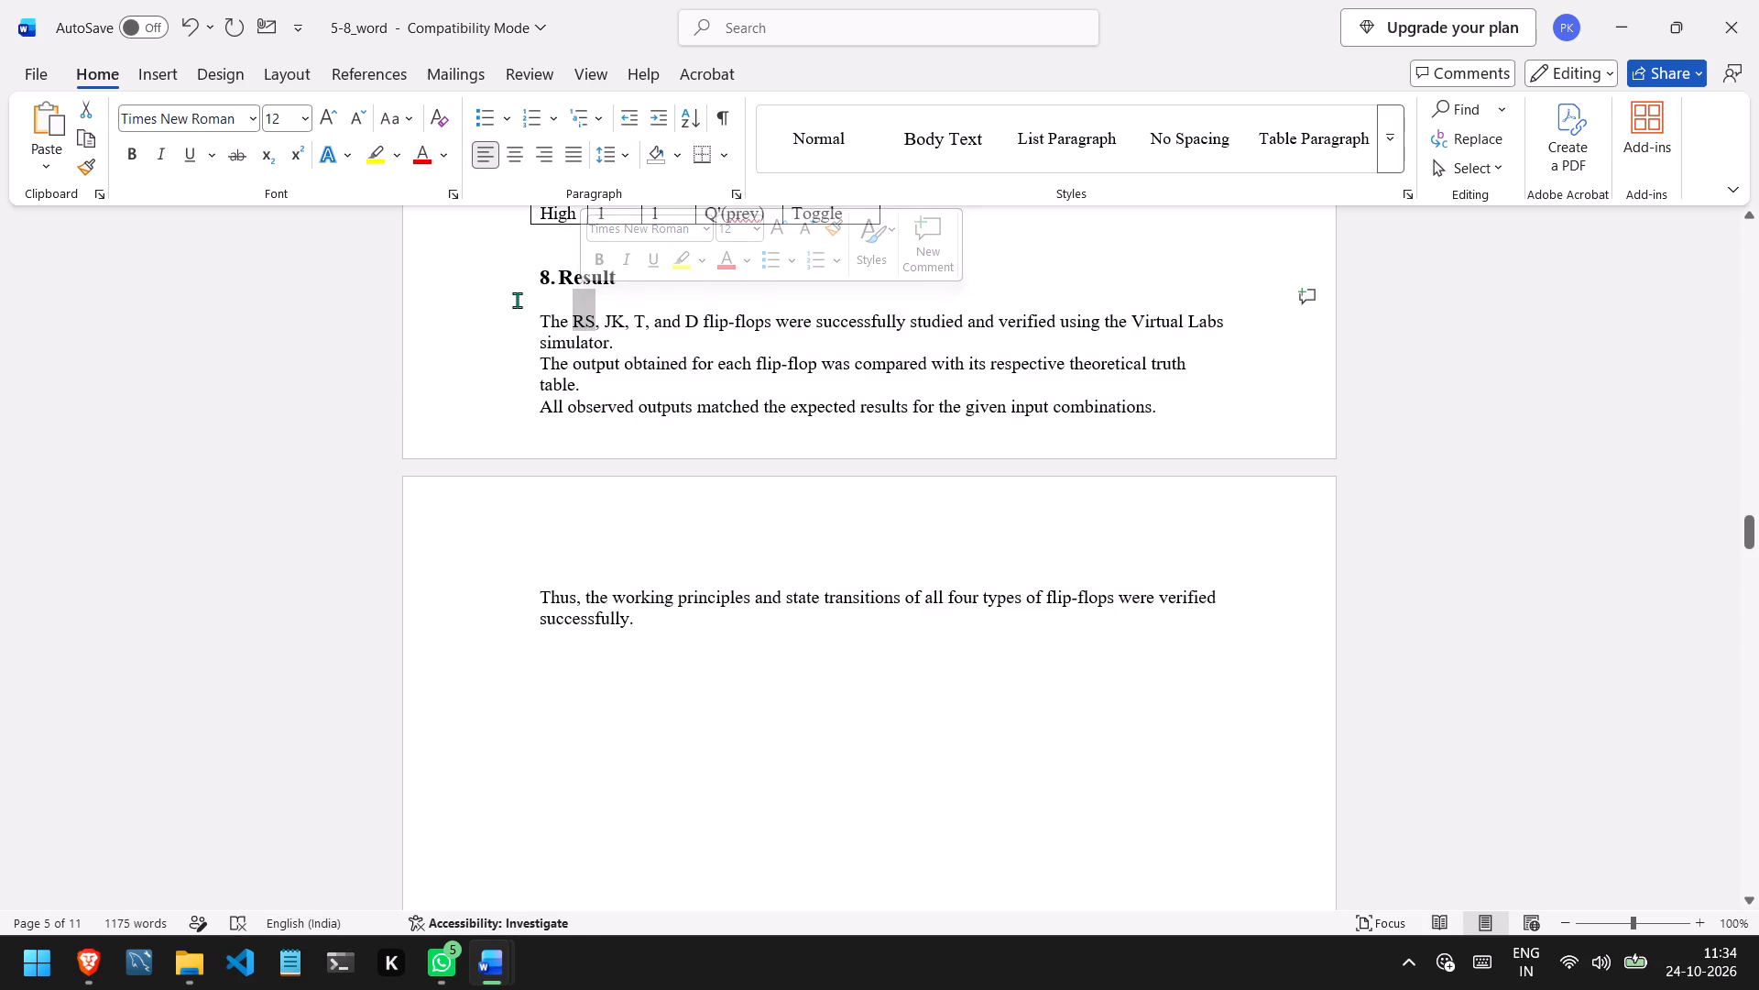
left_click_drag(541, 317, 659, 592)
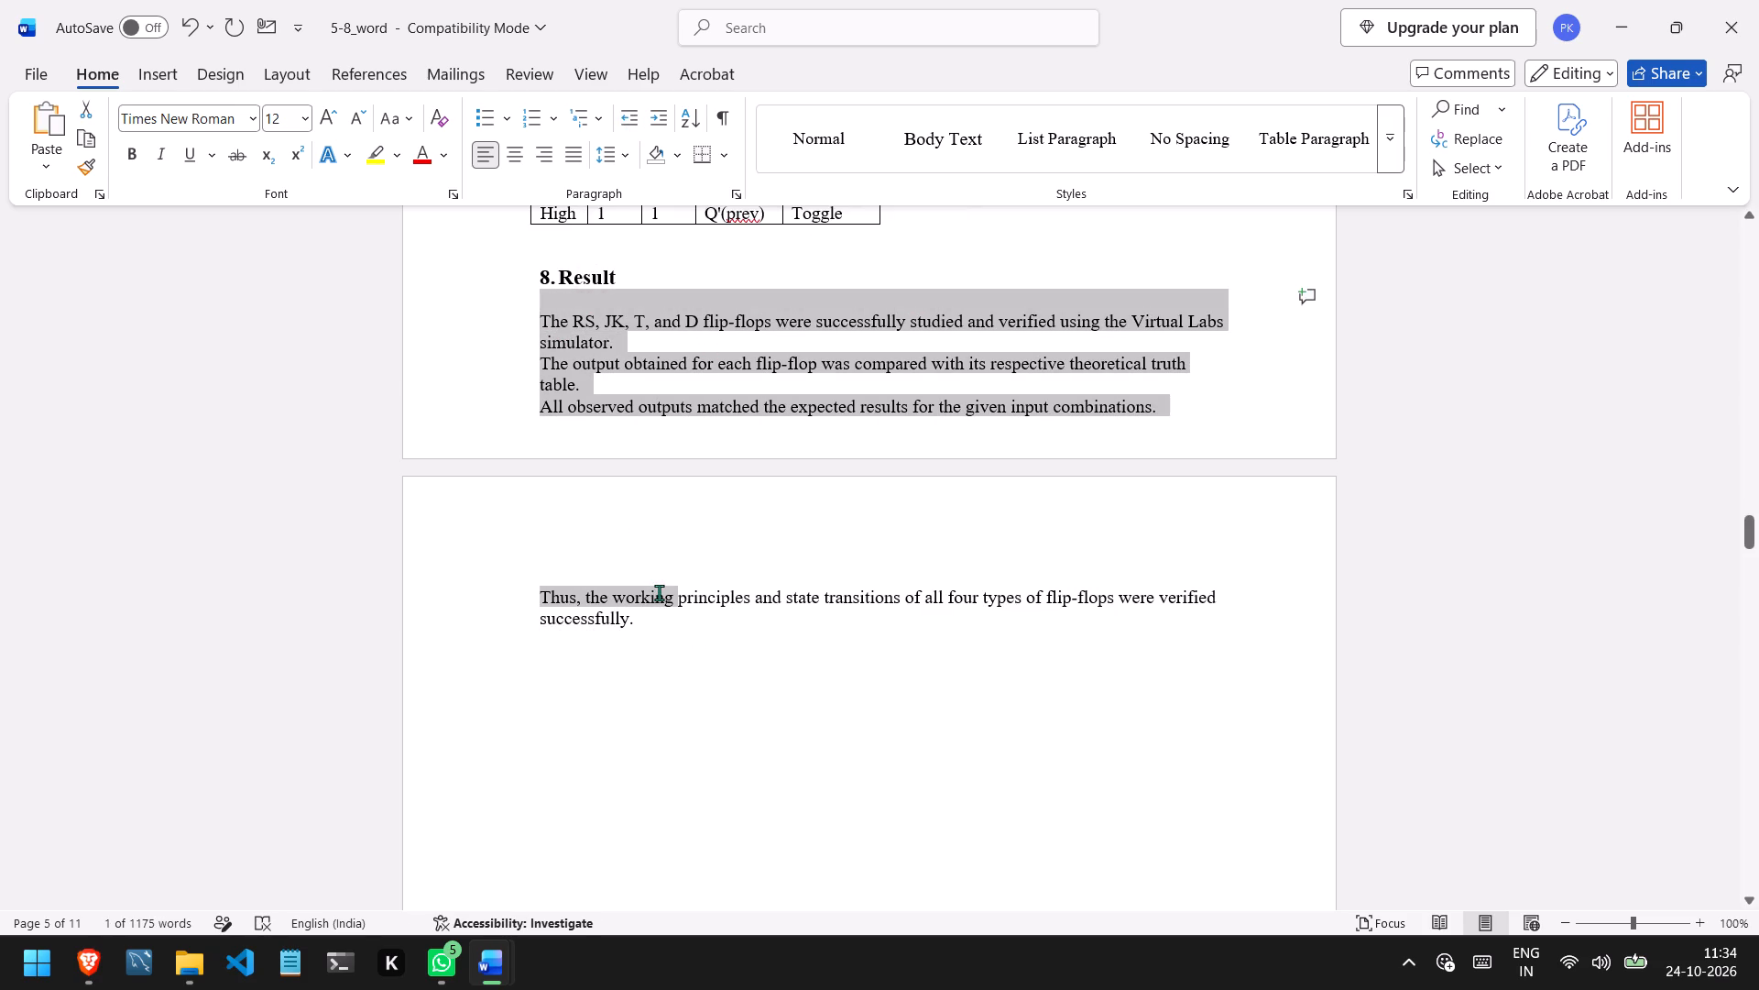
left_click_drag(659, 592, 642, 617)
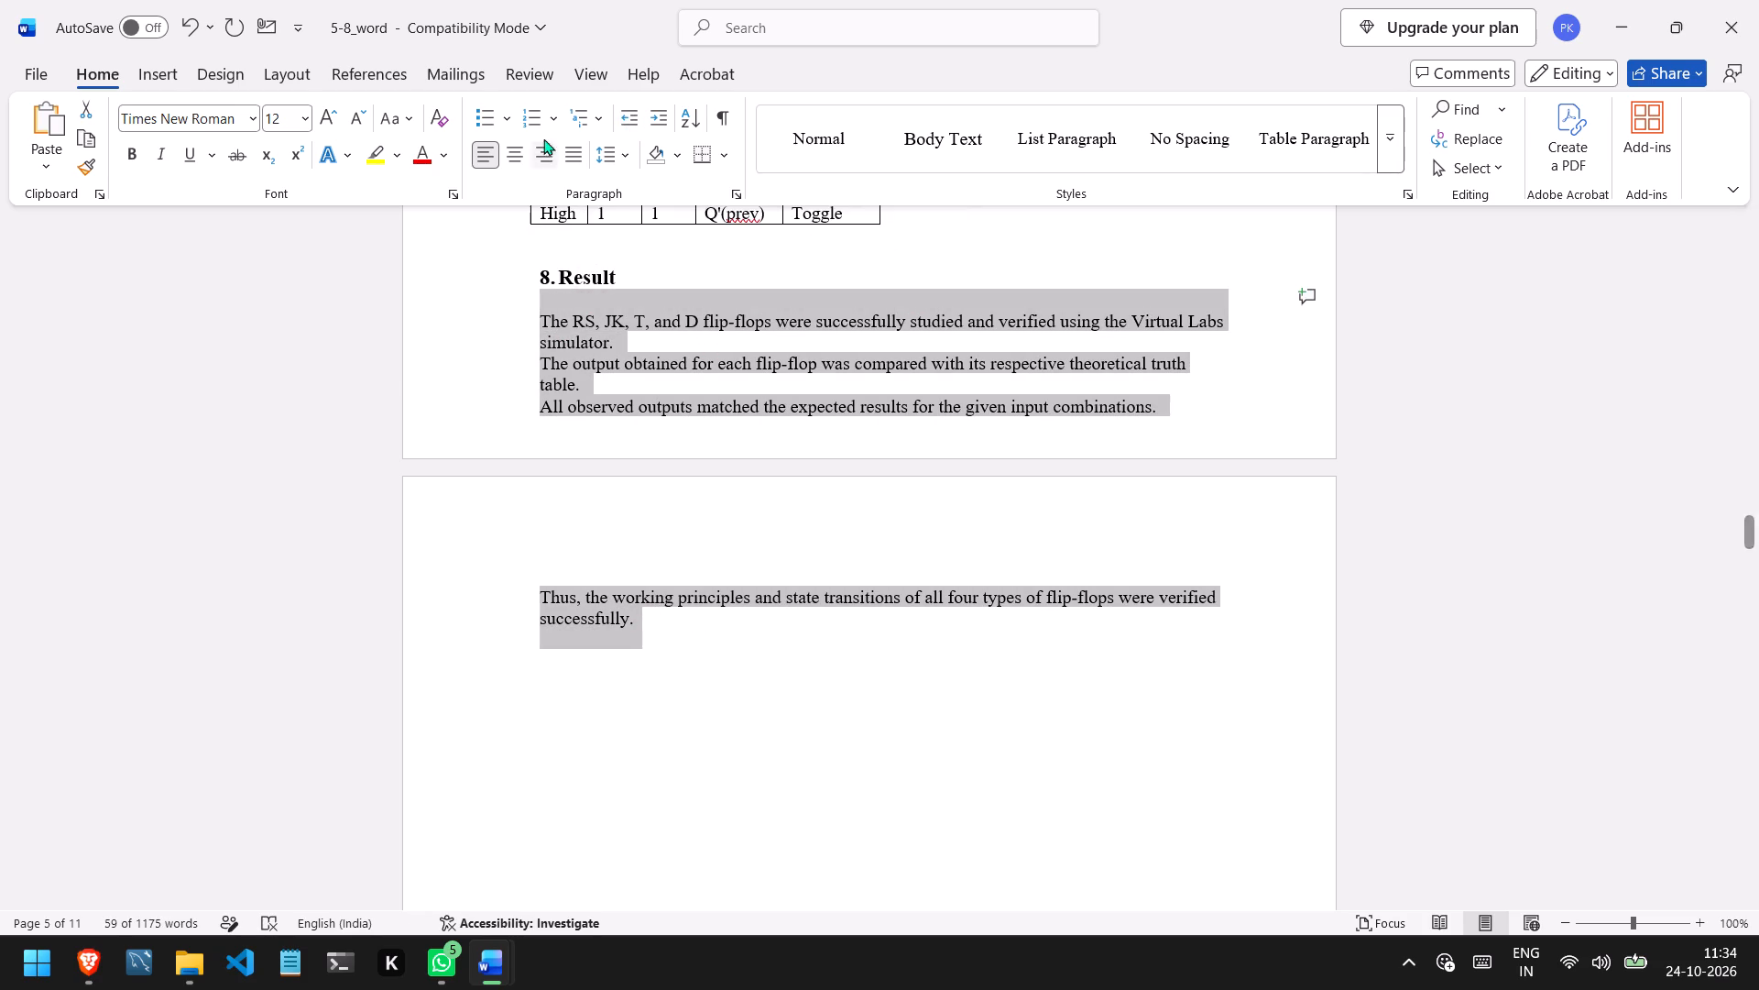
left_click(436, 152)
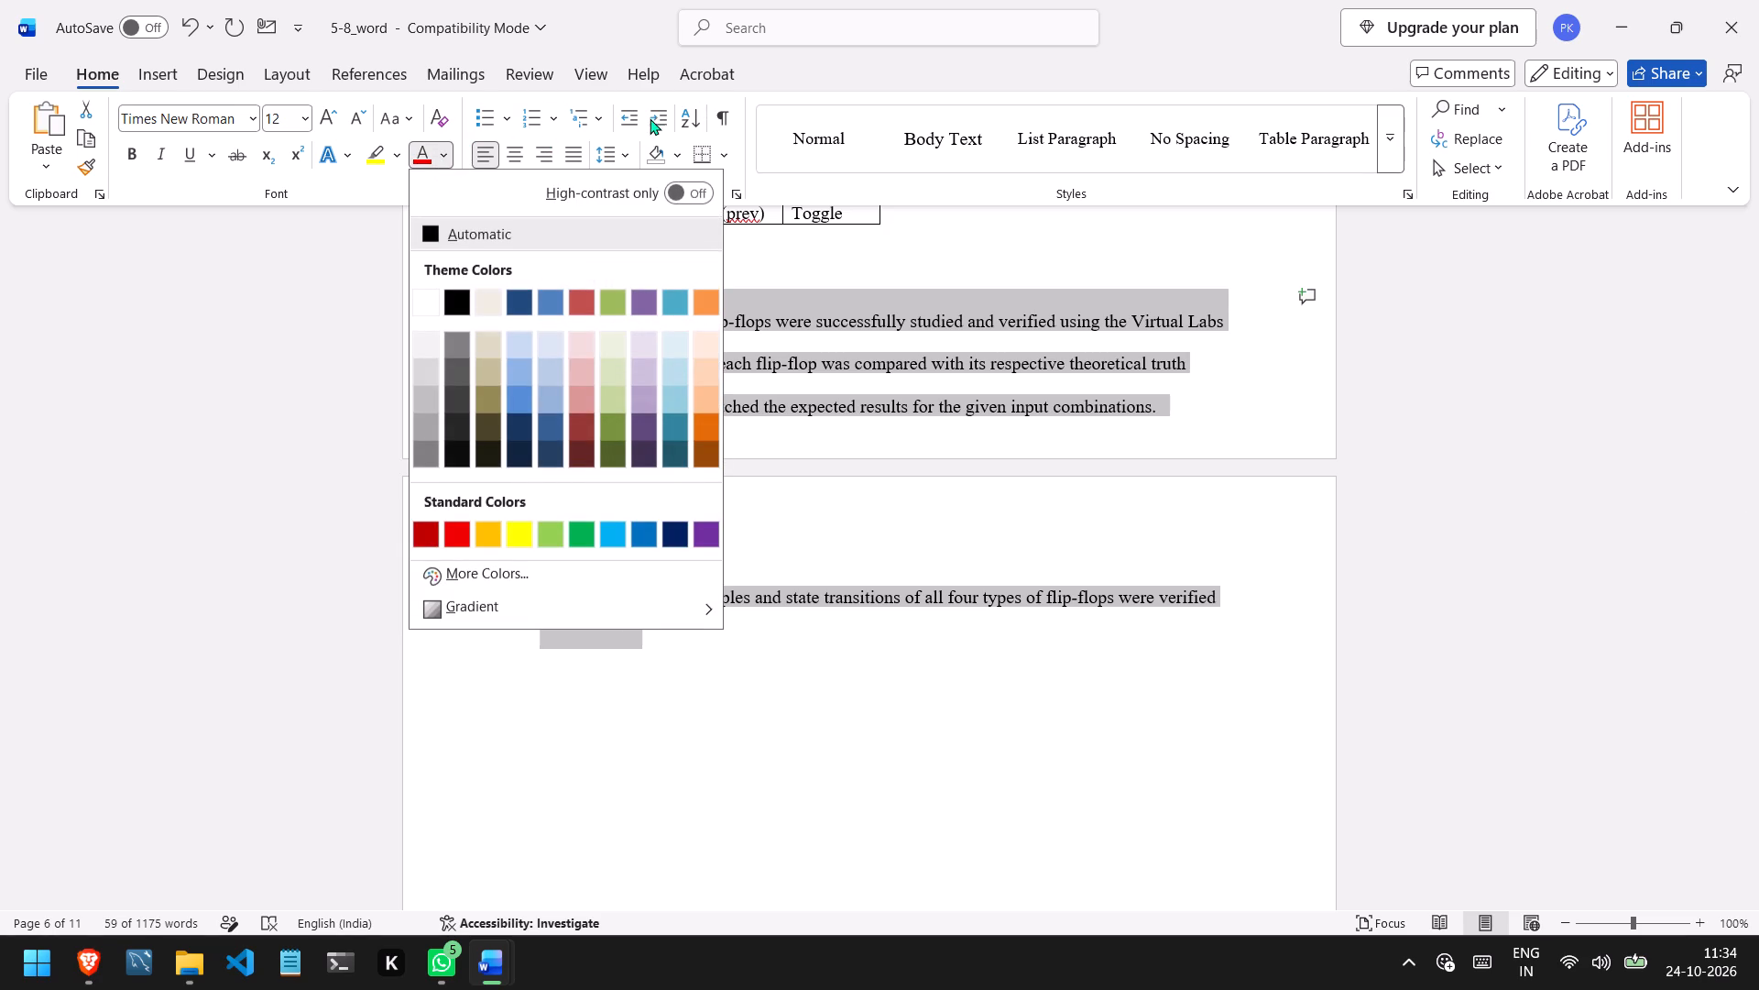
left_click(622, 155)
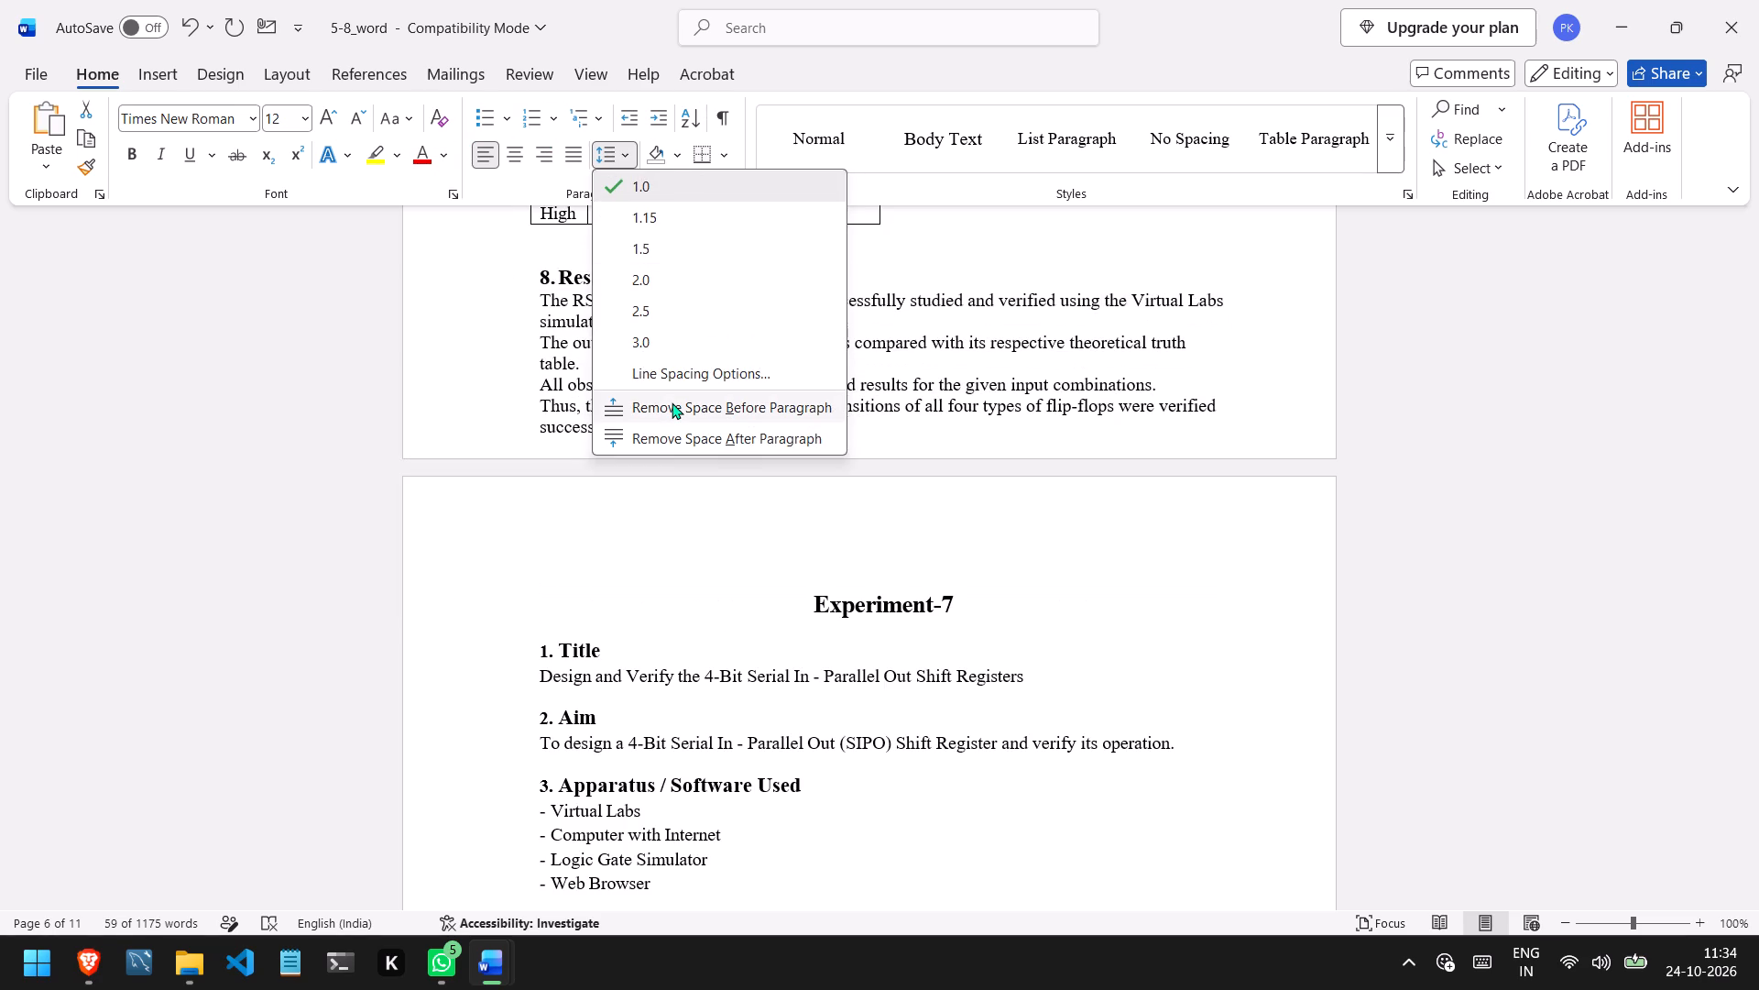
left_click(672, 402)
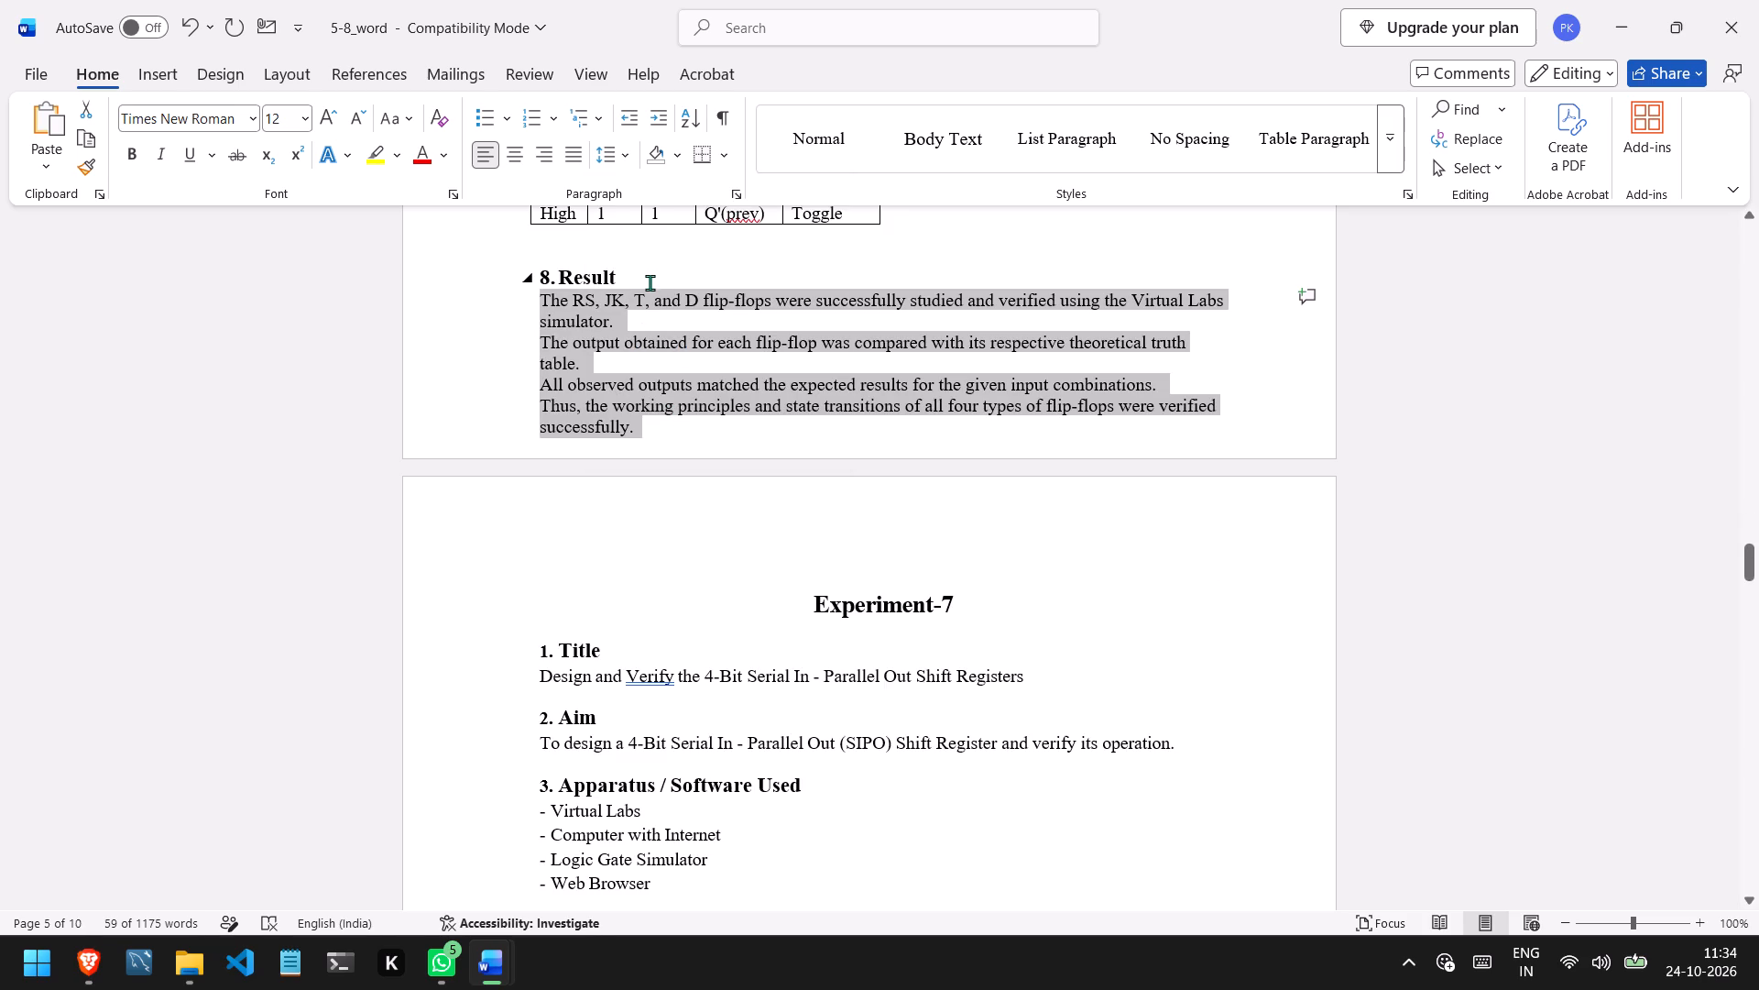
Add a colon to Experiment-6's Result heading and insert an unnumbered blank line between it and the text.
left_click(648, 280)
key("shift+colon")
key("Return")
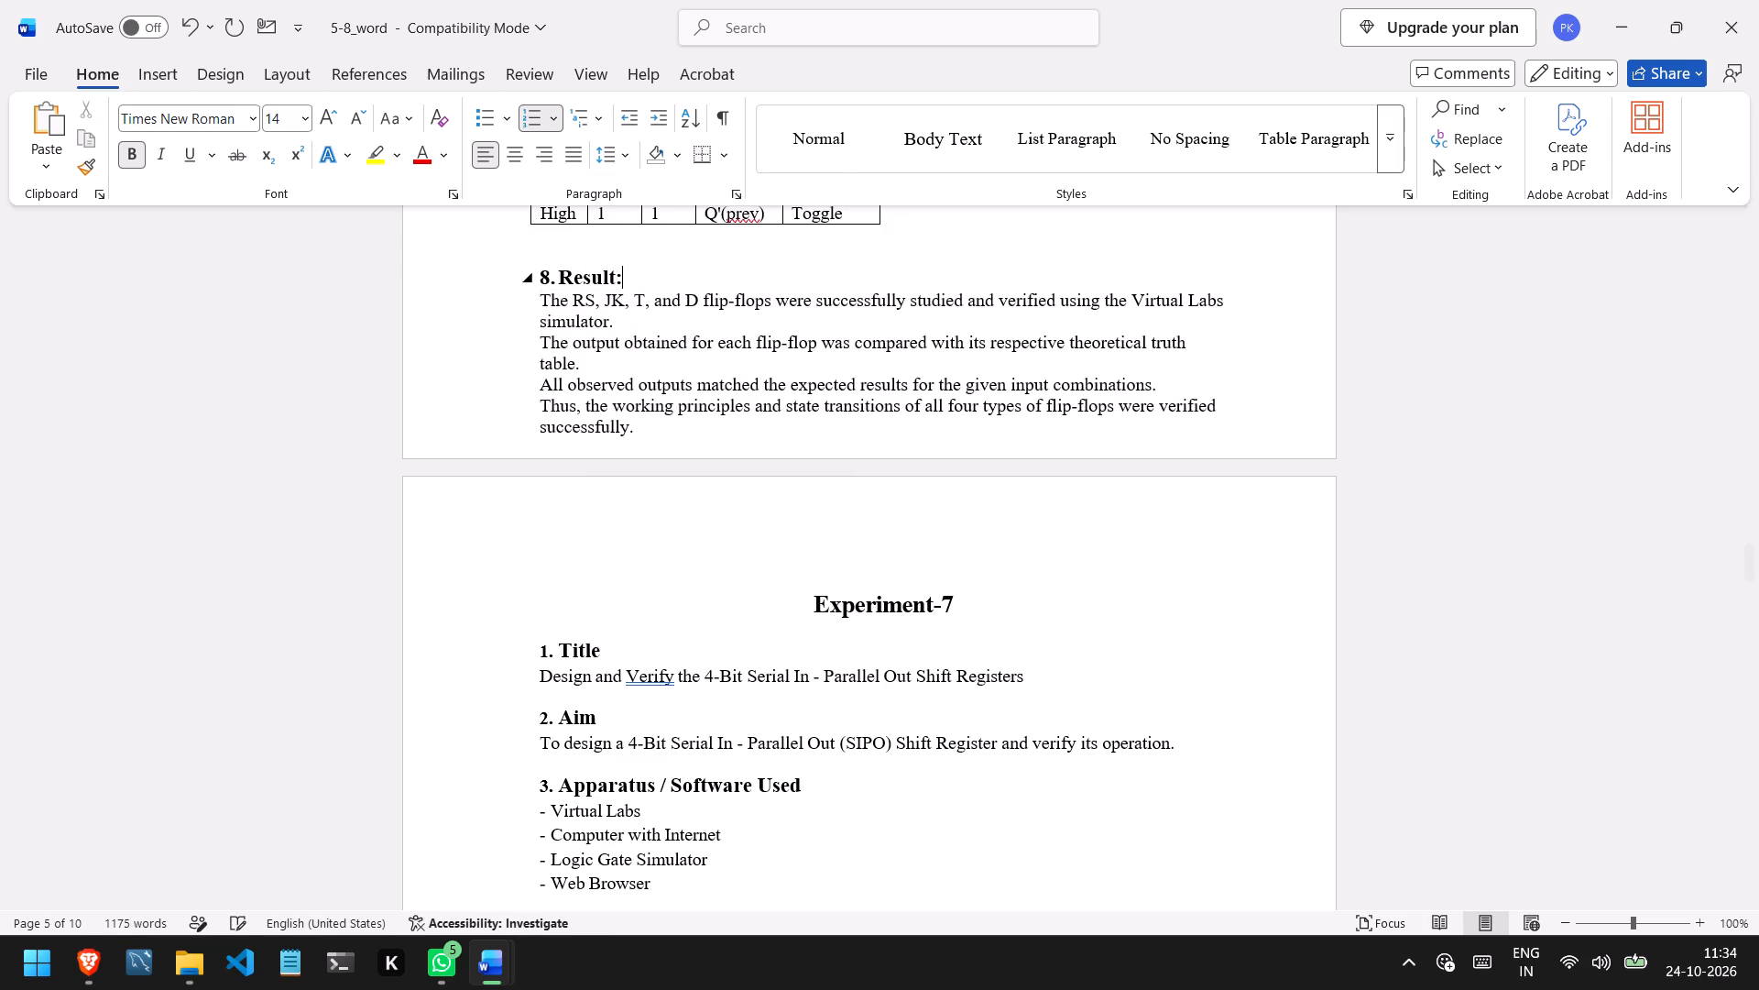
key("BackSpace")
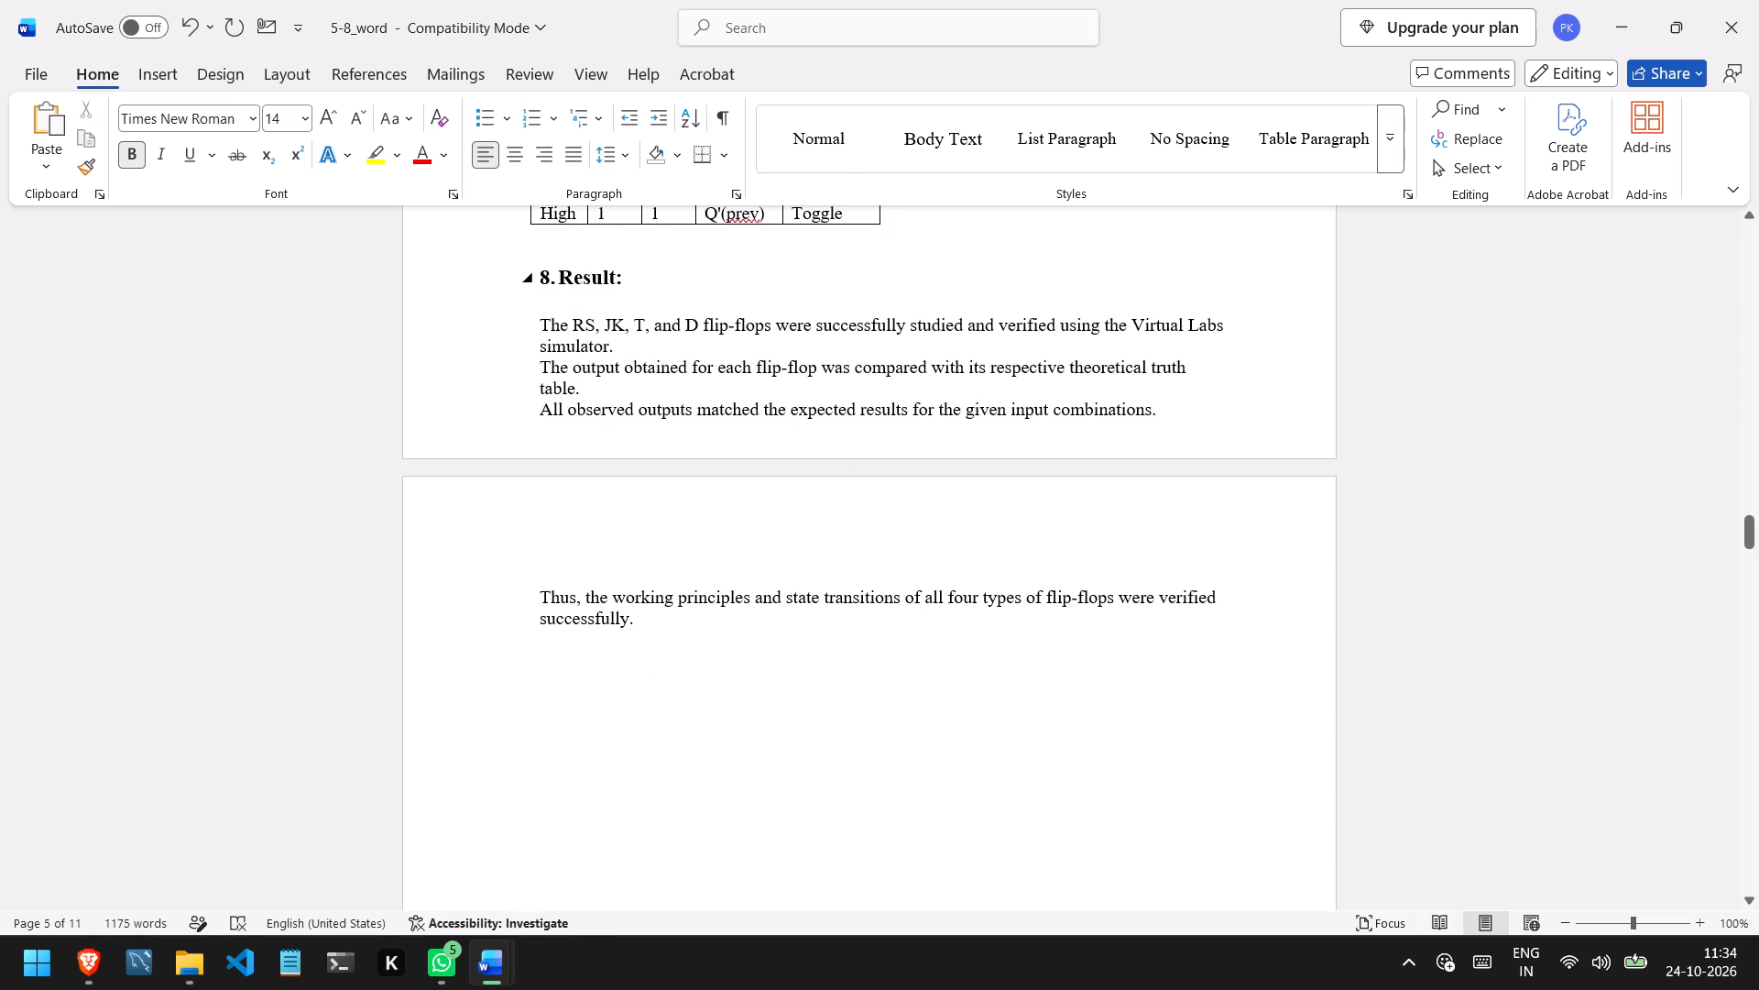
key("BackSpace")
Review the document's pages in a zoomed-out multi-page view, checking the layout of Experiments 6, 7 and 8.
scroll(648, 280, "right", 1)
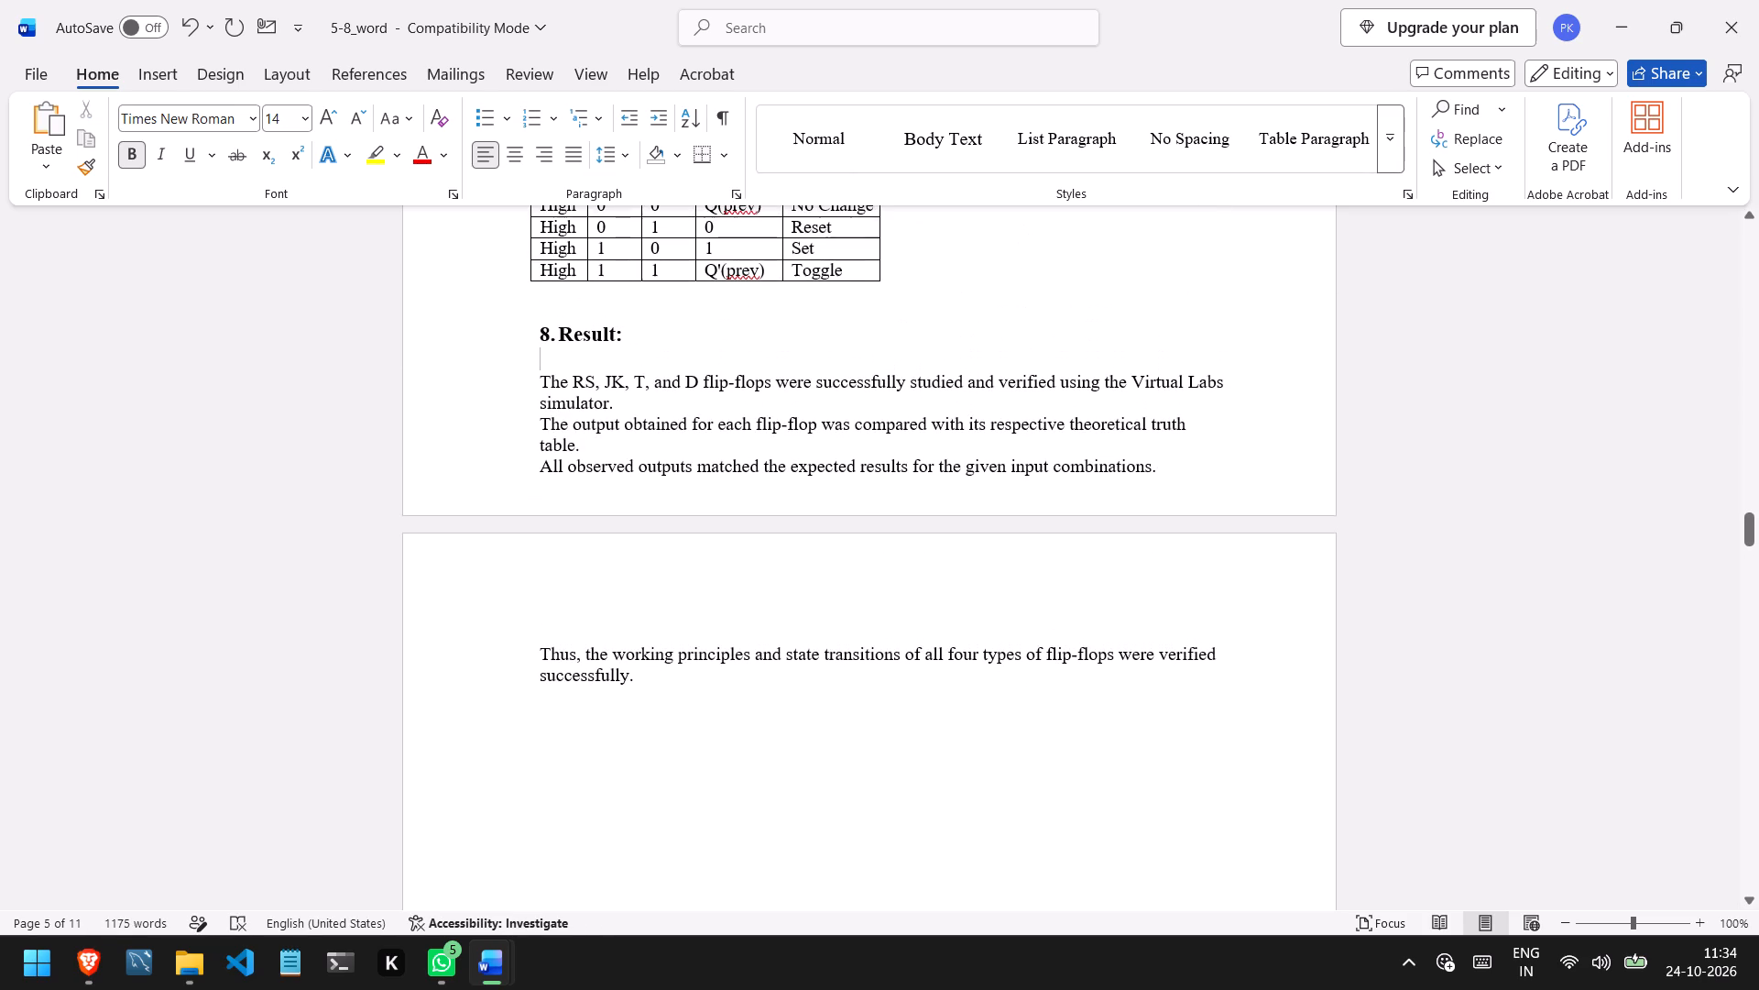
scroll(648, 280, "up", 2)
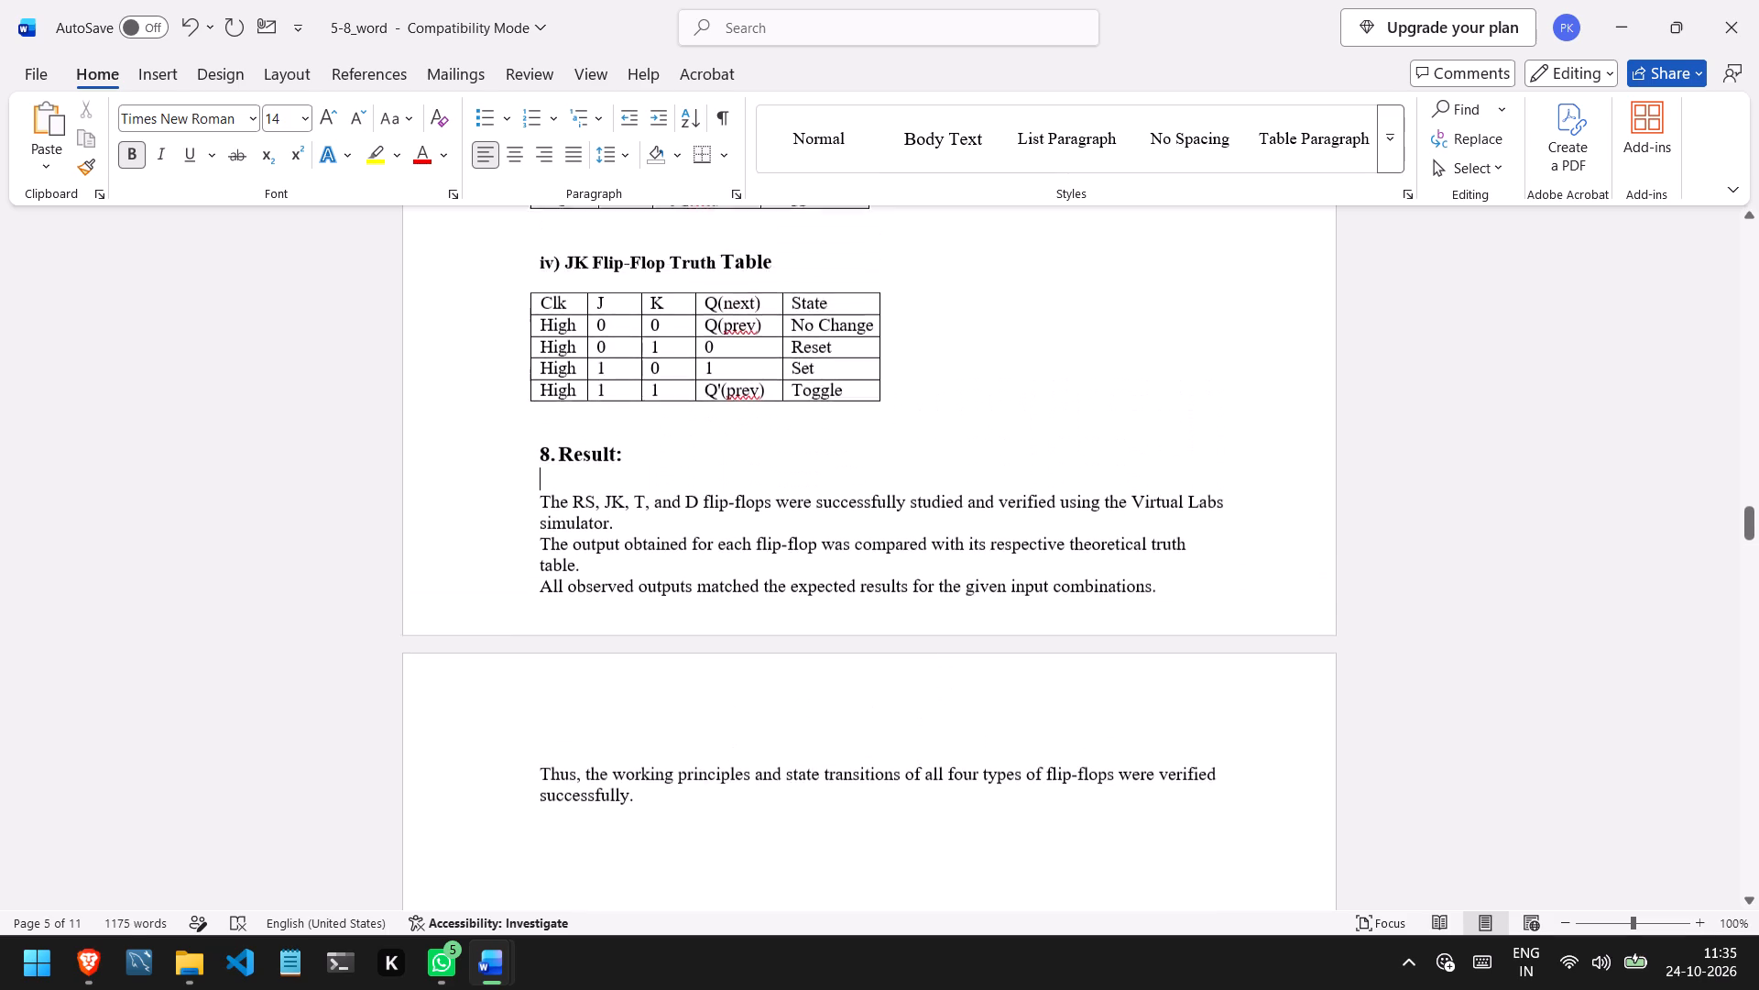
scroll(648, 280, "up", 2)
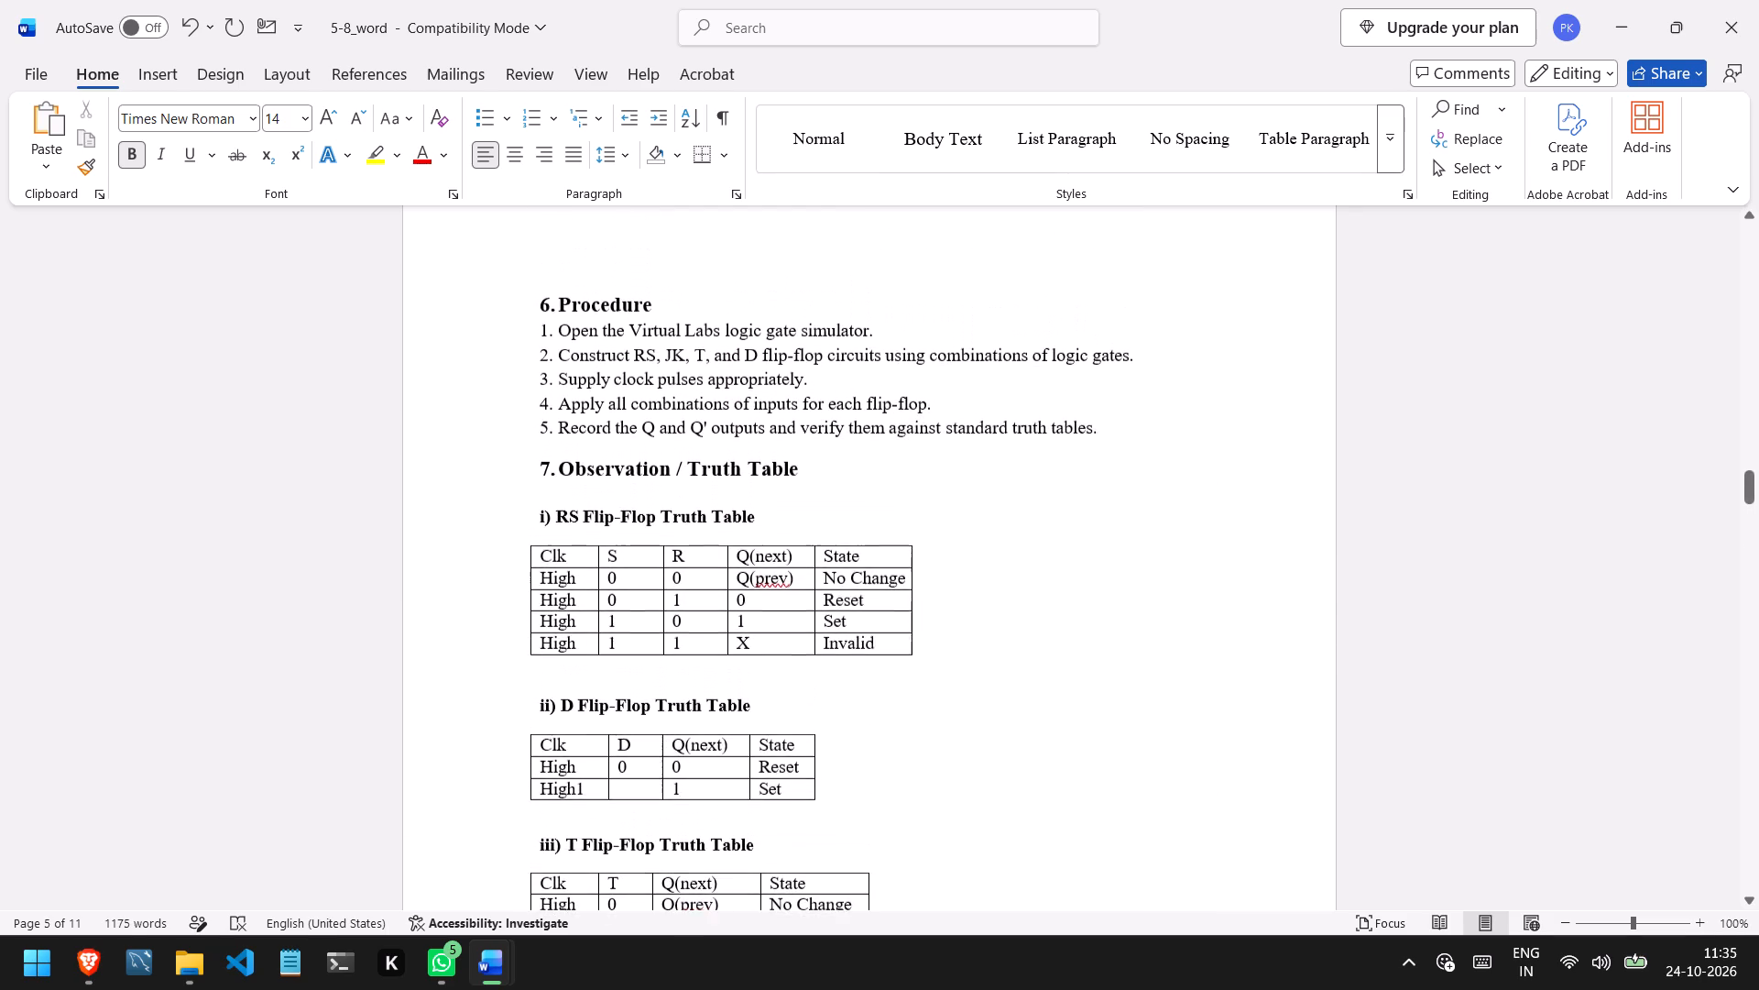
scroll(648, 280, "up", 1)
scroll(668, 468, "up", 2)
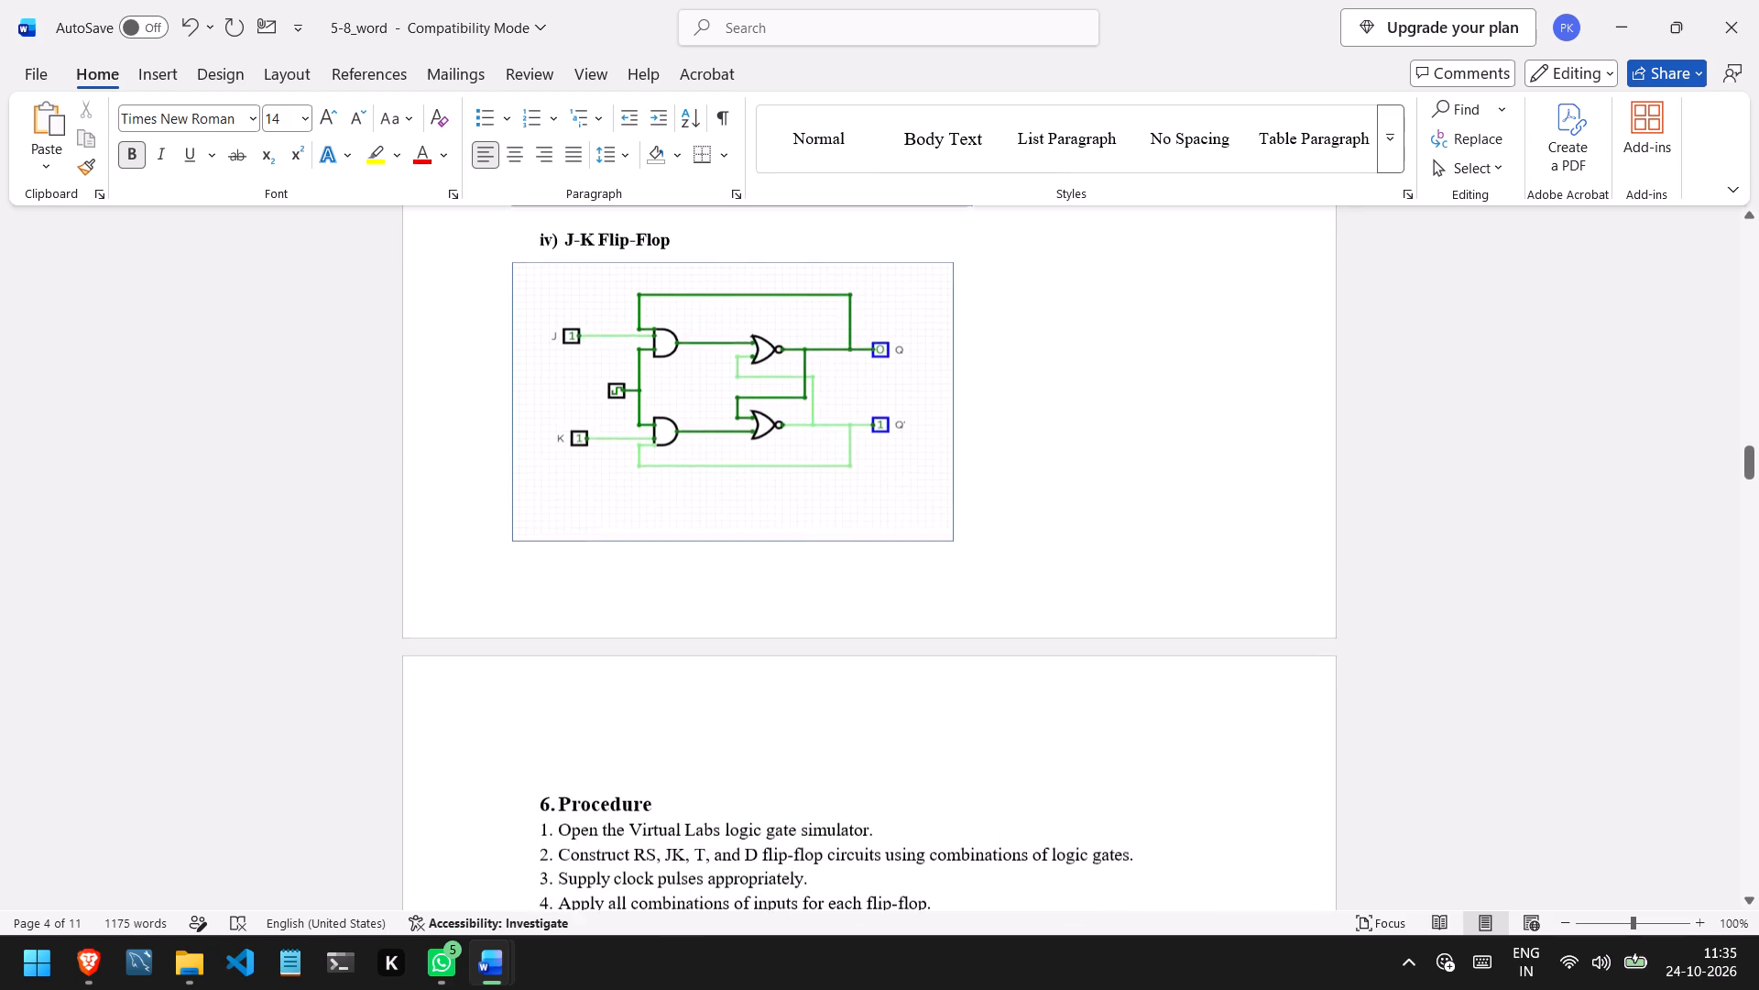
scroll(668, 468, "right", 1)
scroll(668, 468, "down", 2)
scroll(668, 468, "up", 1)
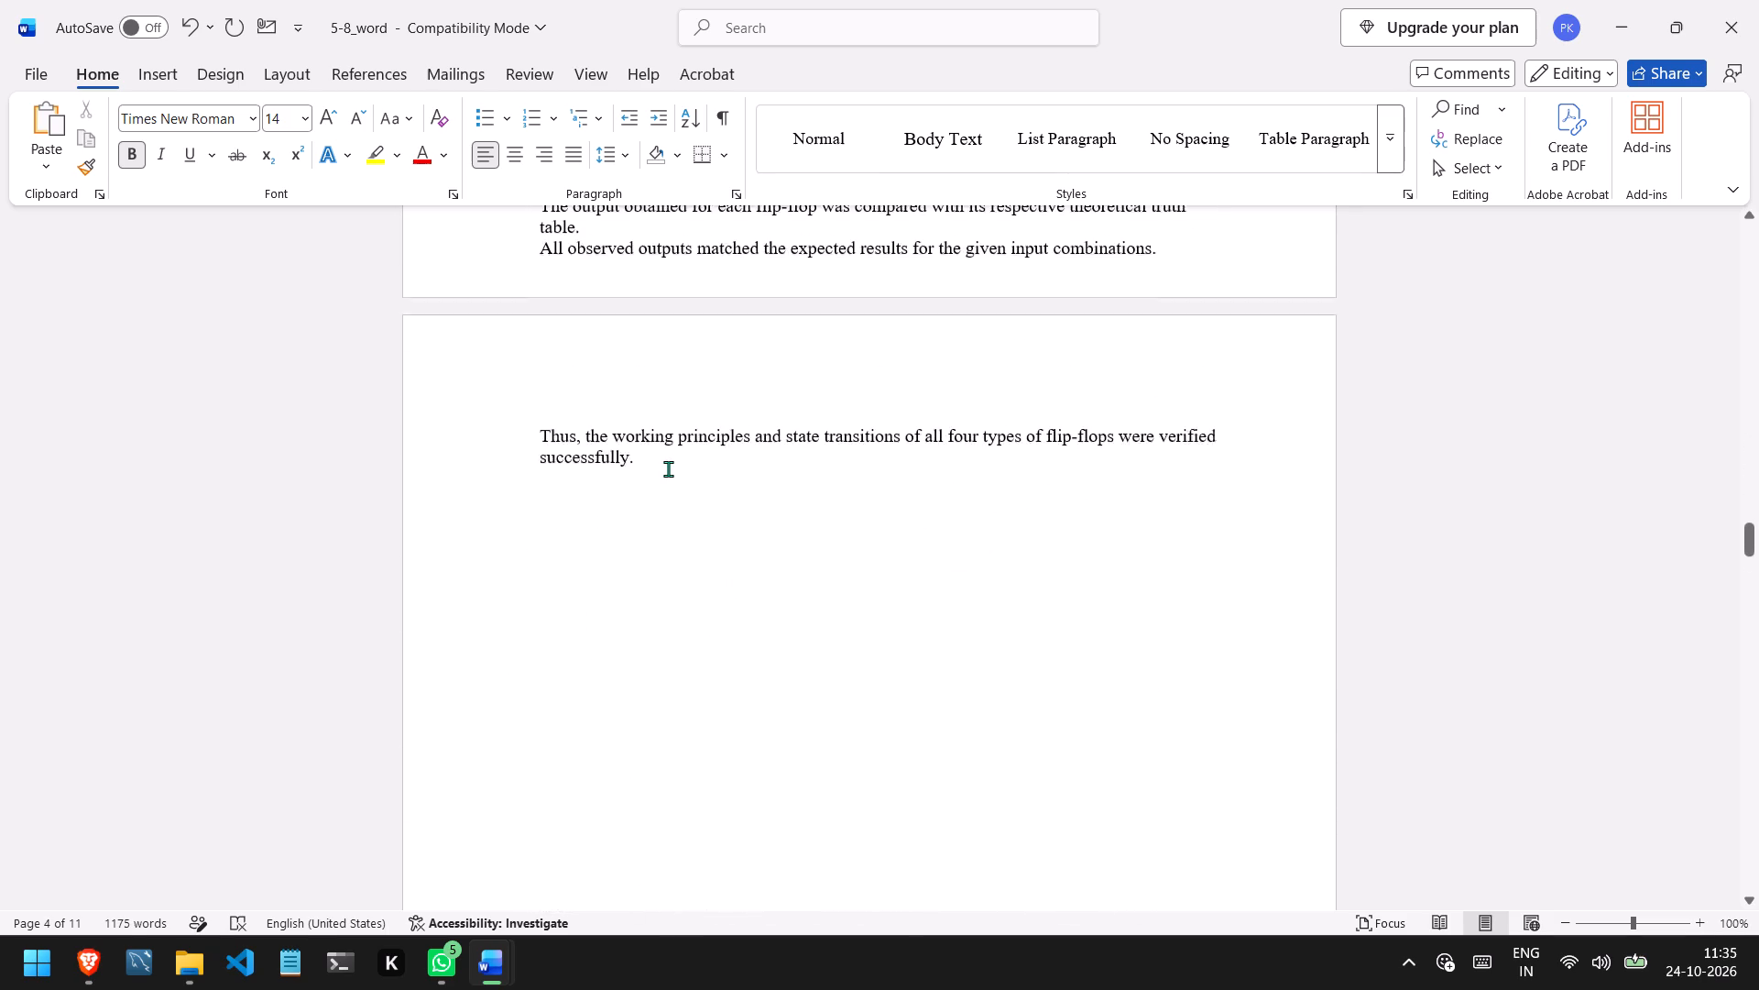
scroll(668, 468, "up", 1)
scroll(668, 468, "down", 5, "ctrl")
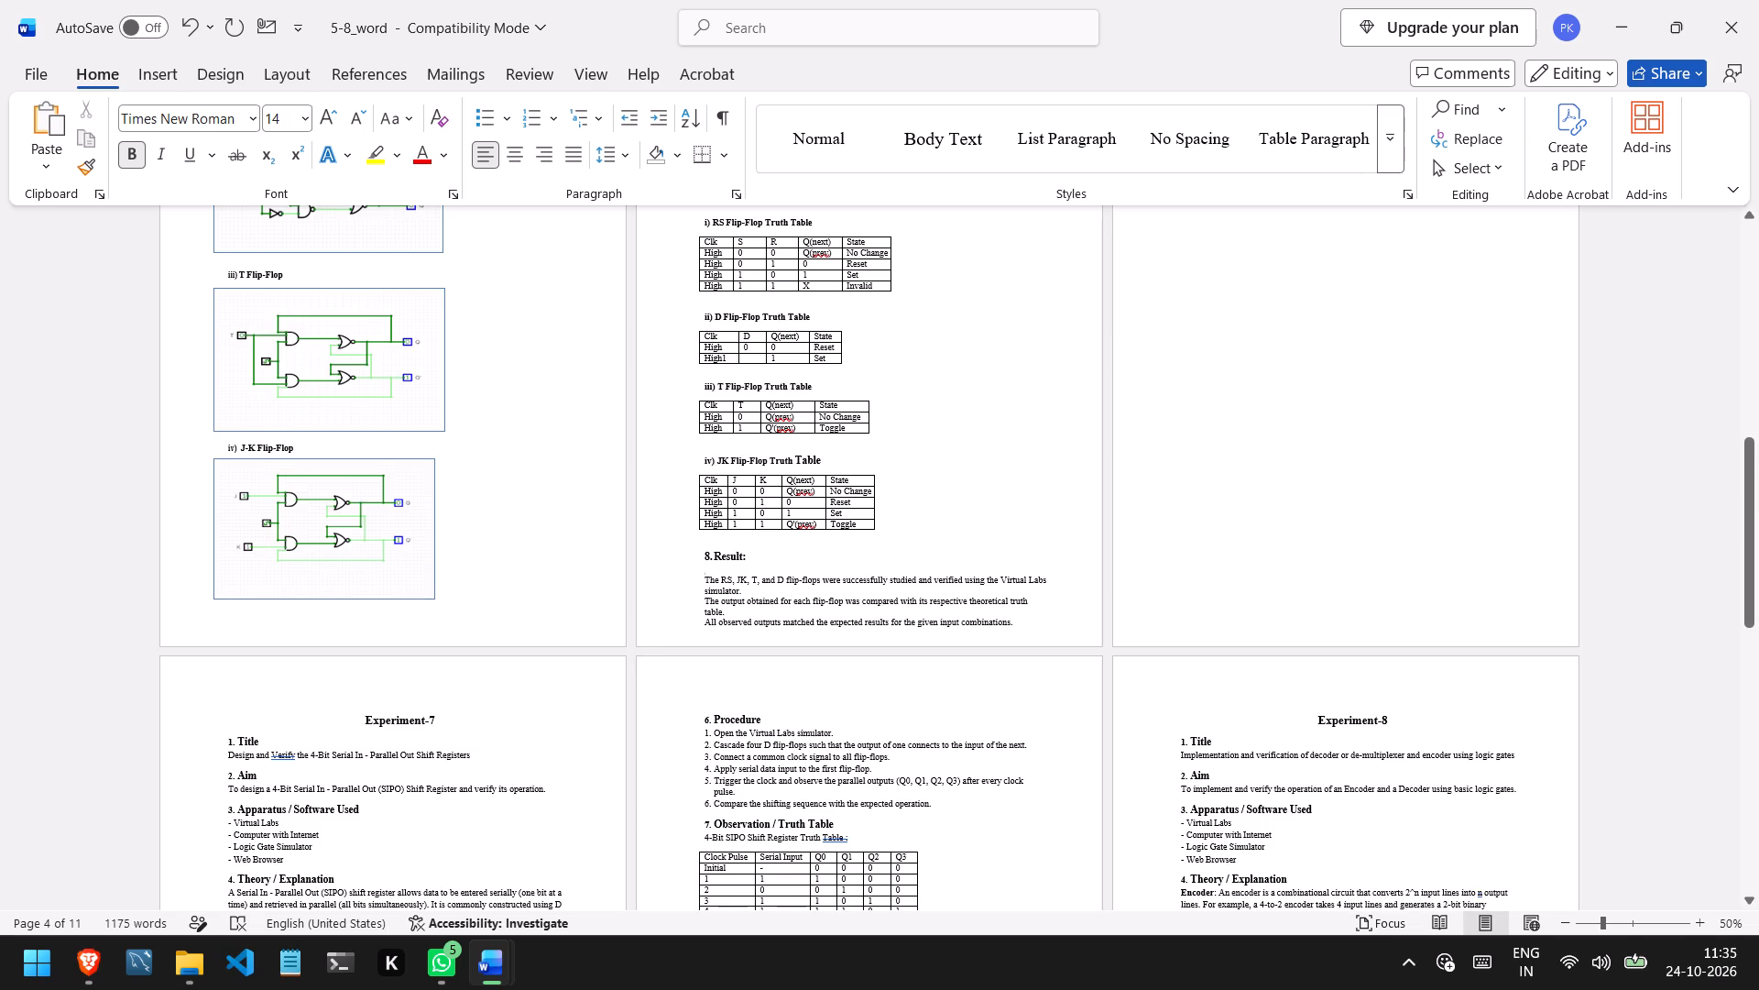
scroll(668, 468, "up", 3)
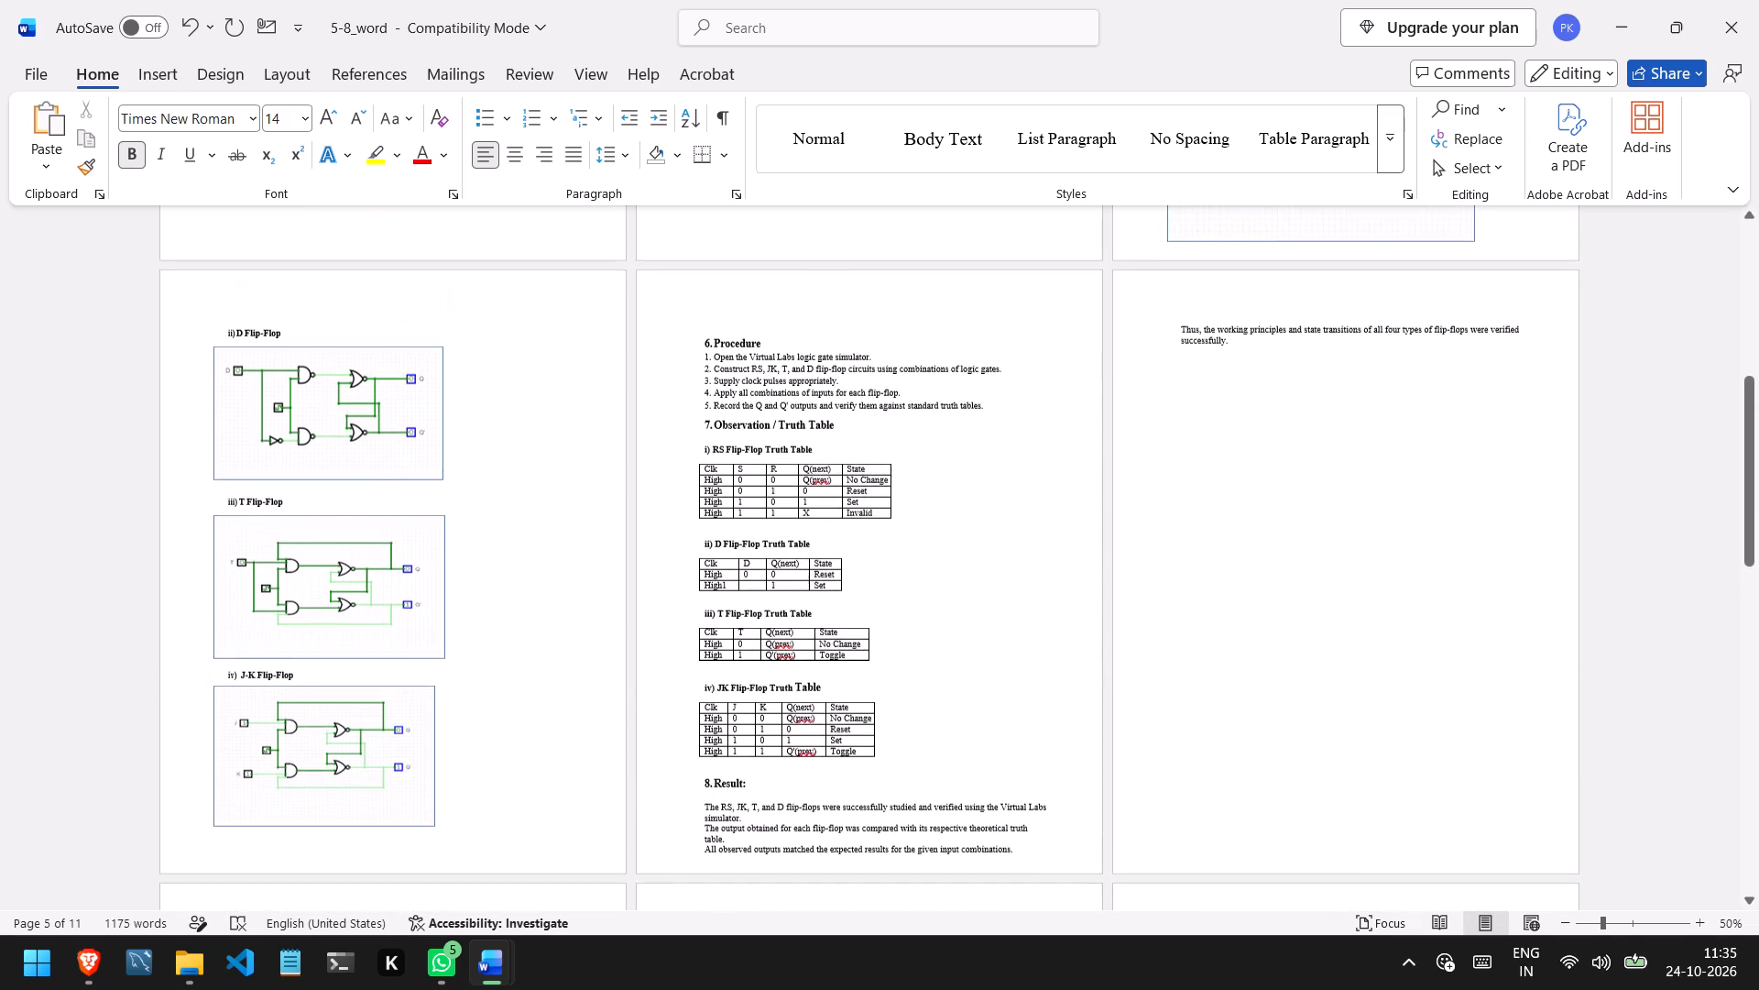
scroll(668, 468, "down", 3)
scroll(668, 468, "up", 1)
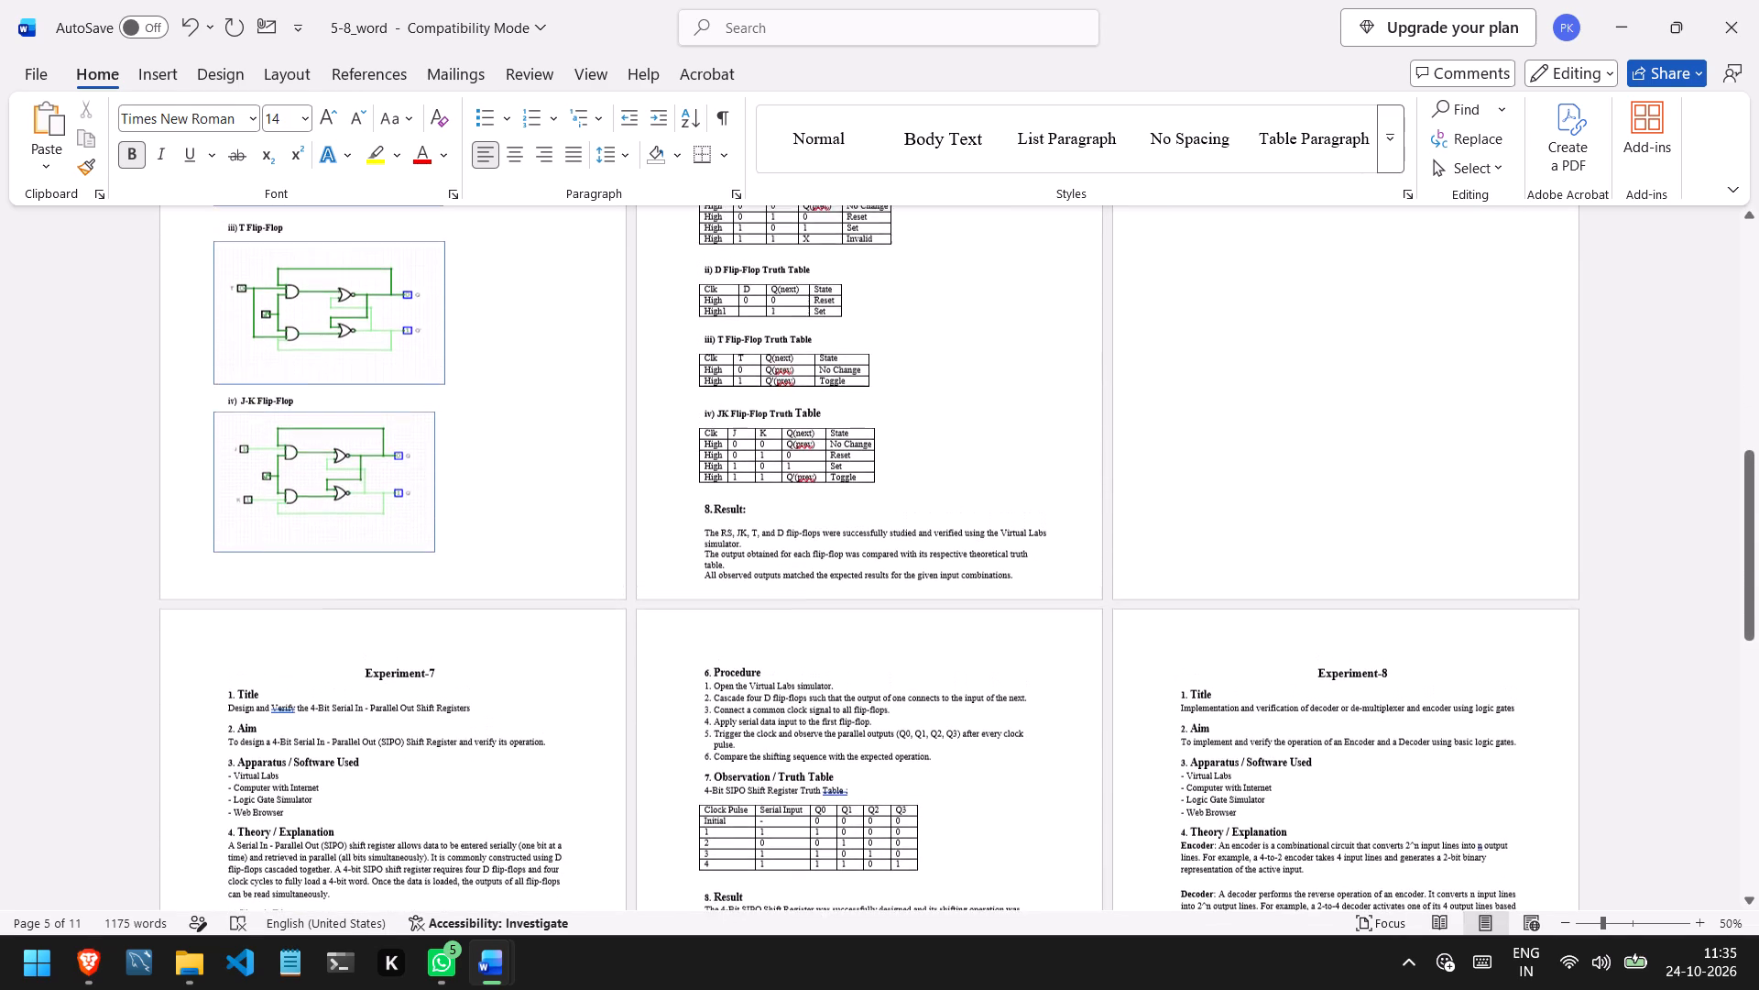
scroll(668, 468, "up", 1)
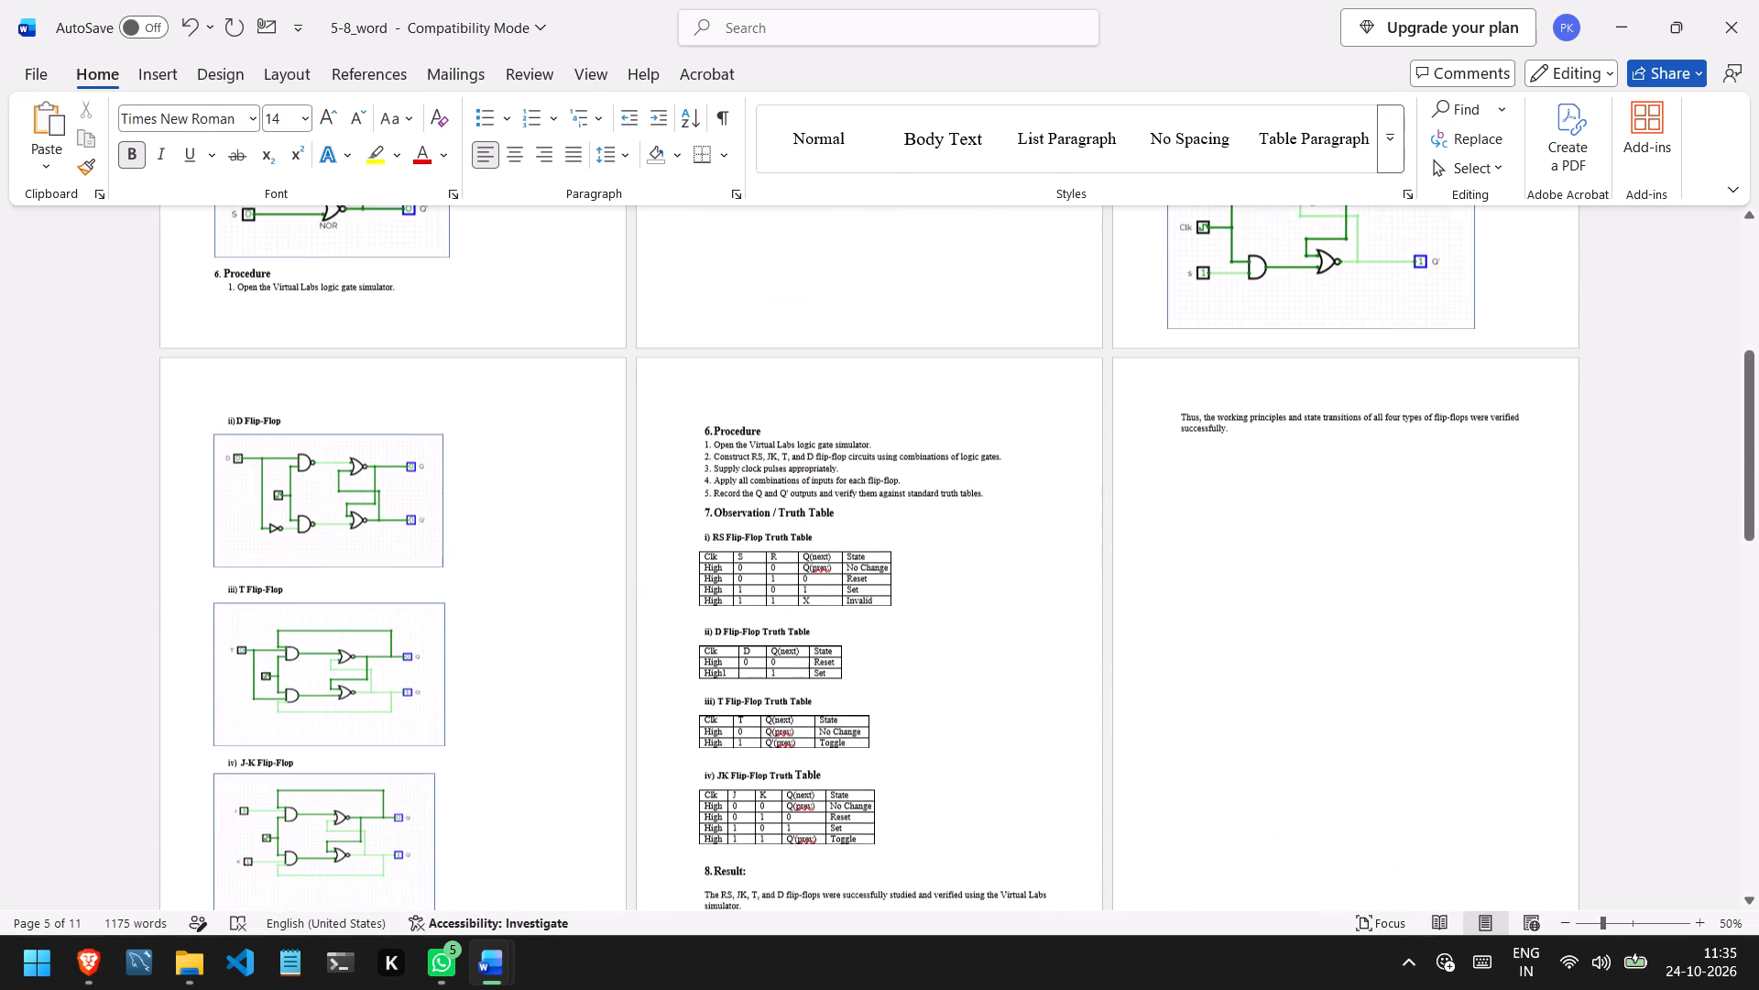
scroll(668, 468, "down", 5)
scroll(668, 468, "up", 2)
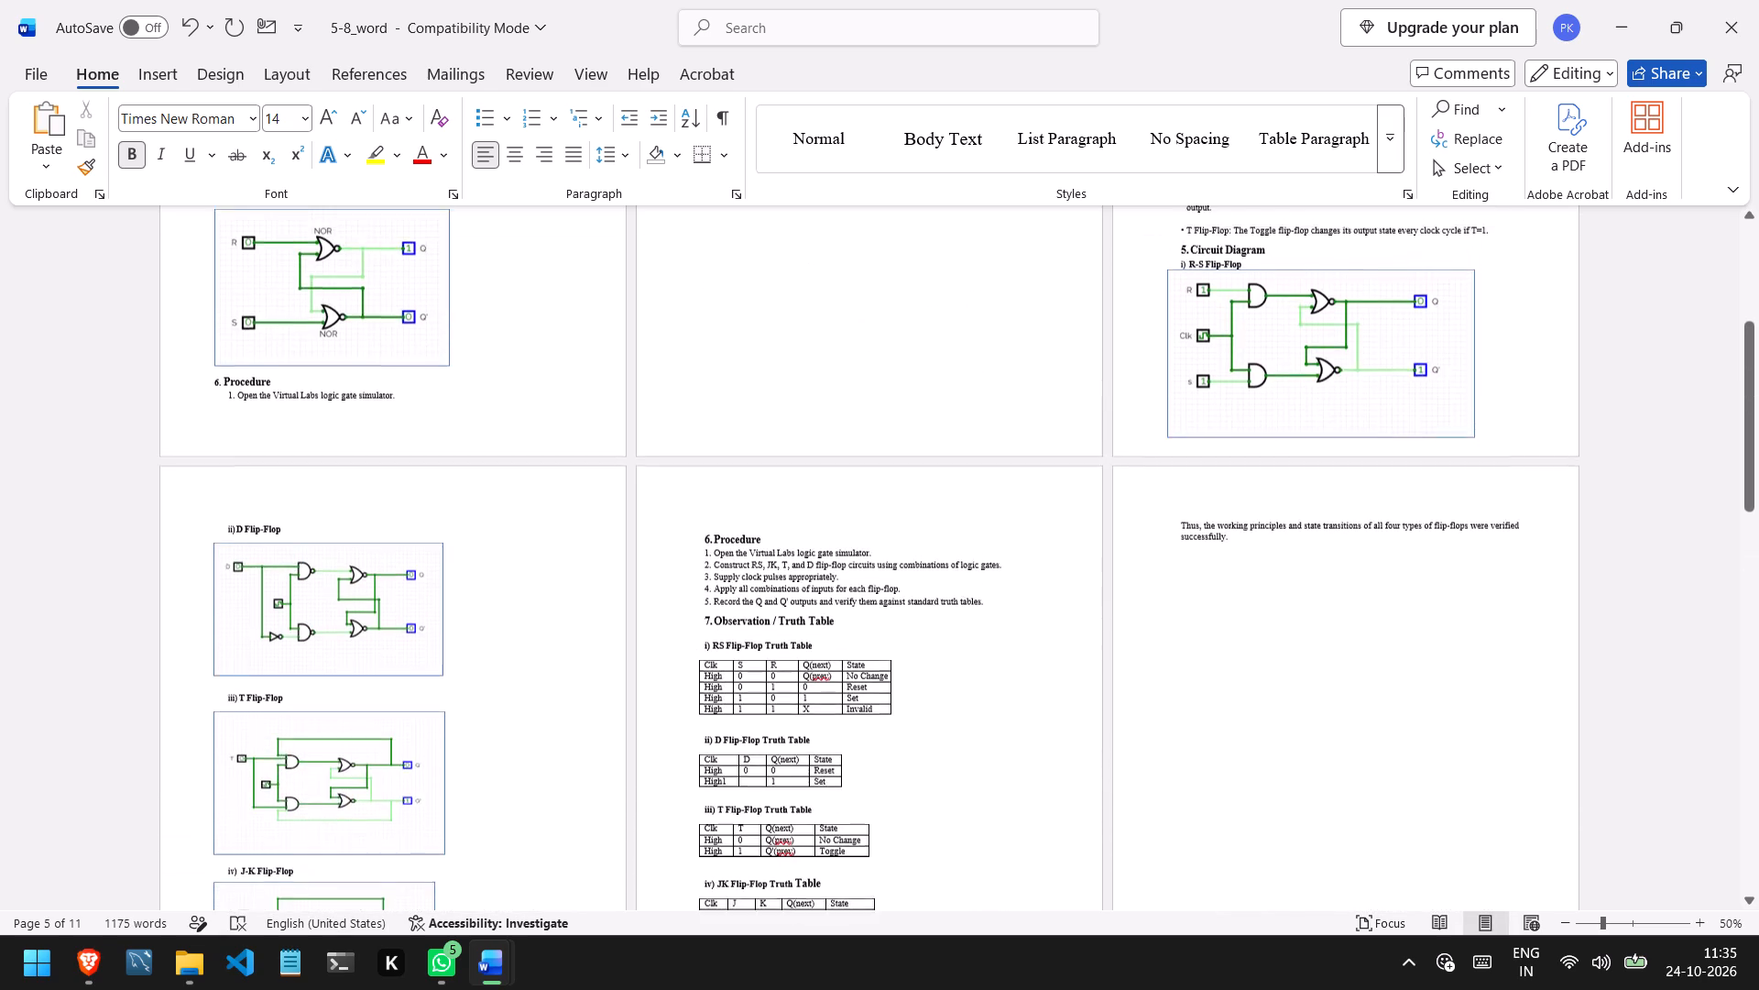
scroll(668, 468, "up", 3)
scroll(668, 468, "down", 4)
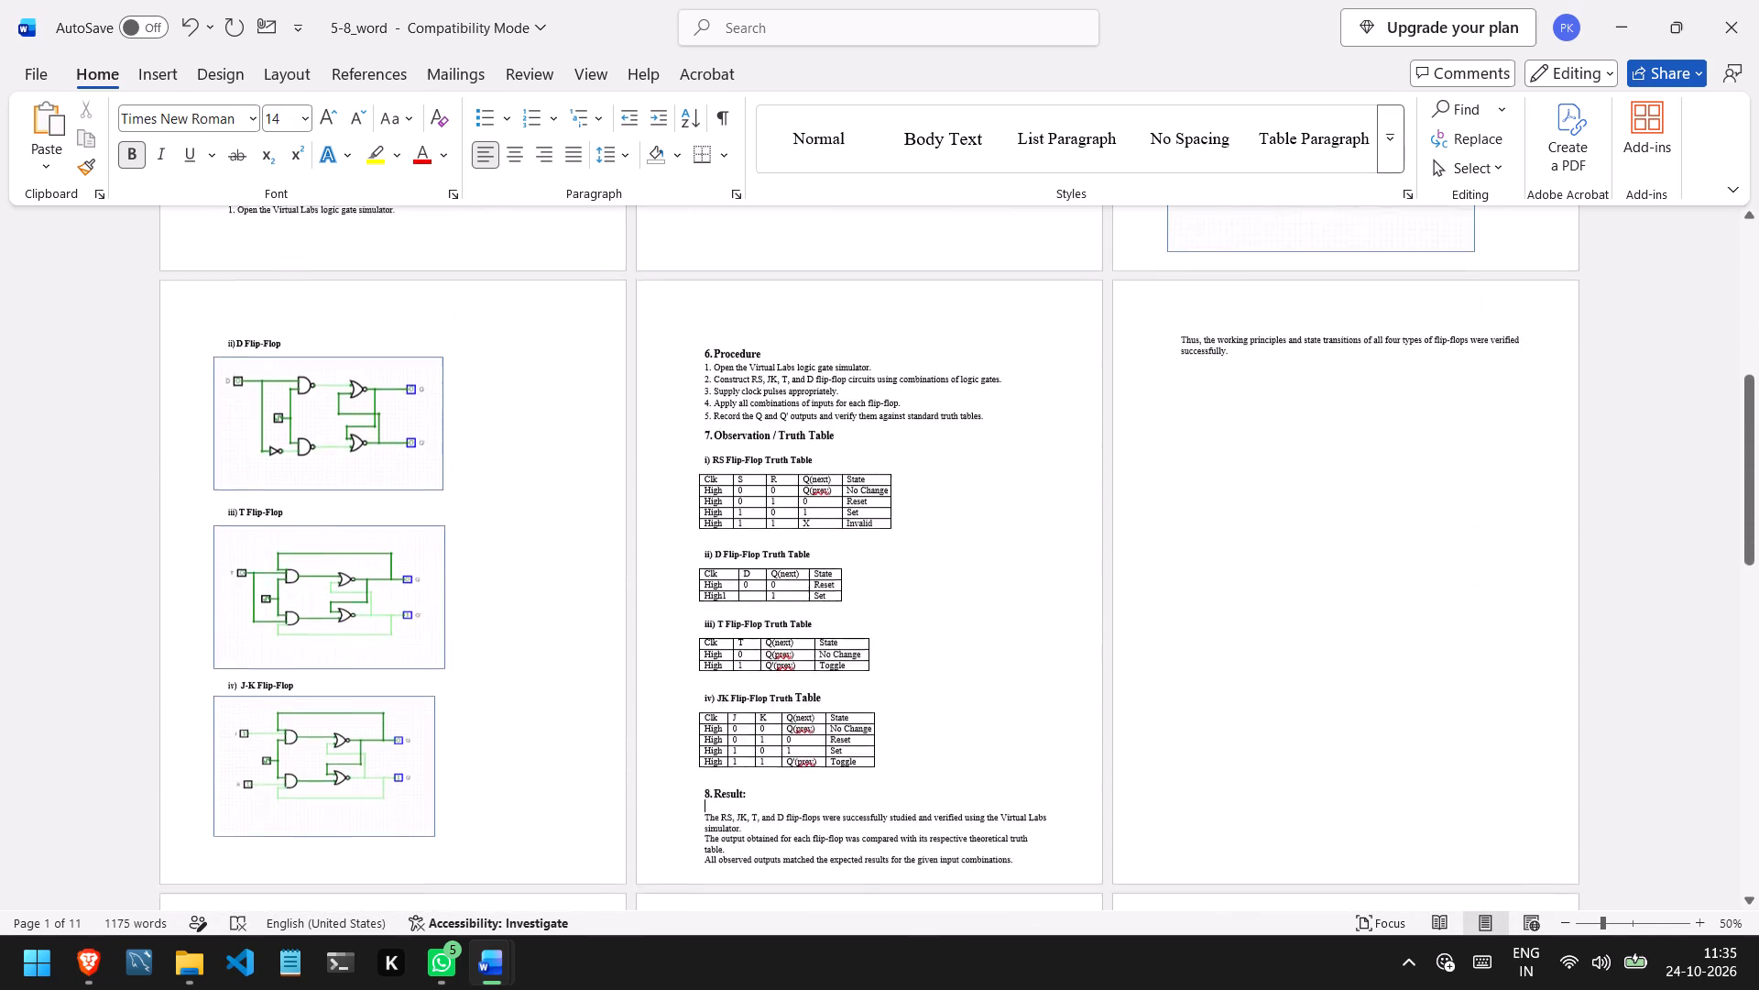
scroll(668, 468, "down", 3)
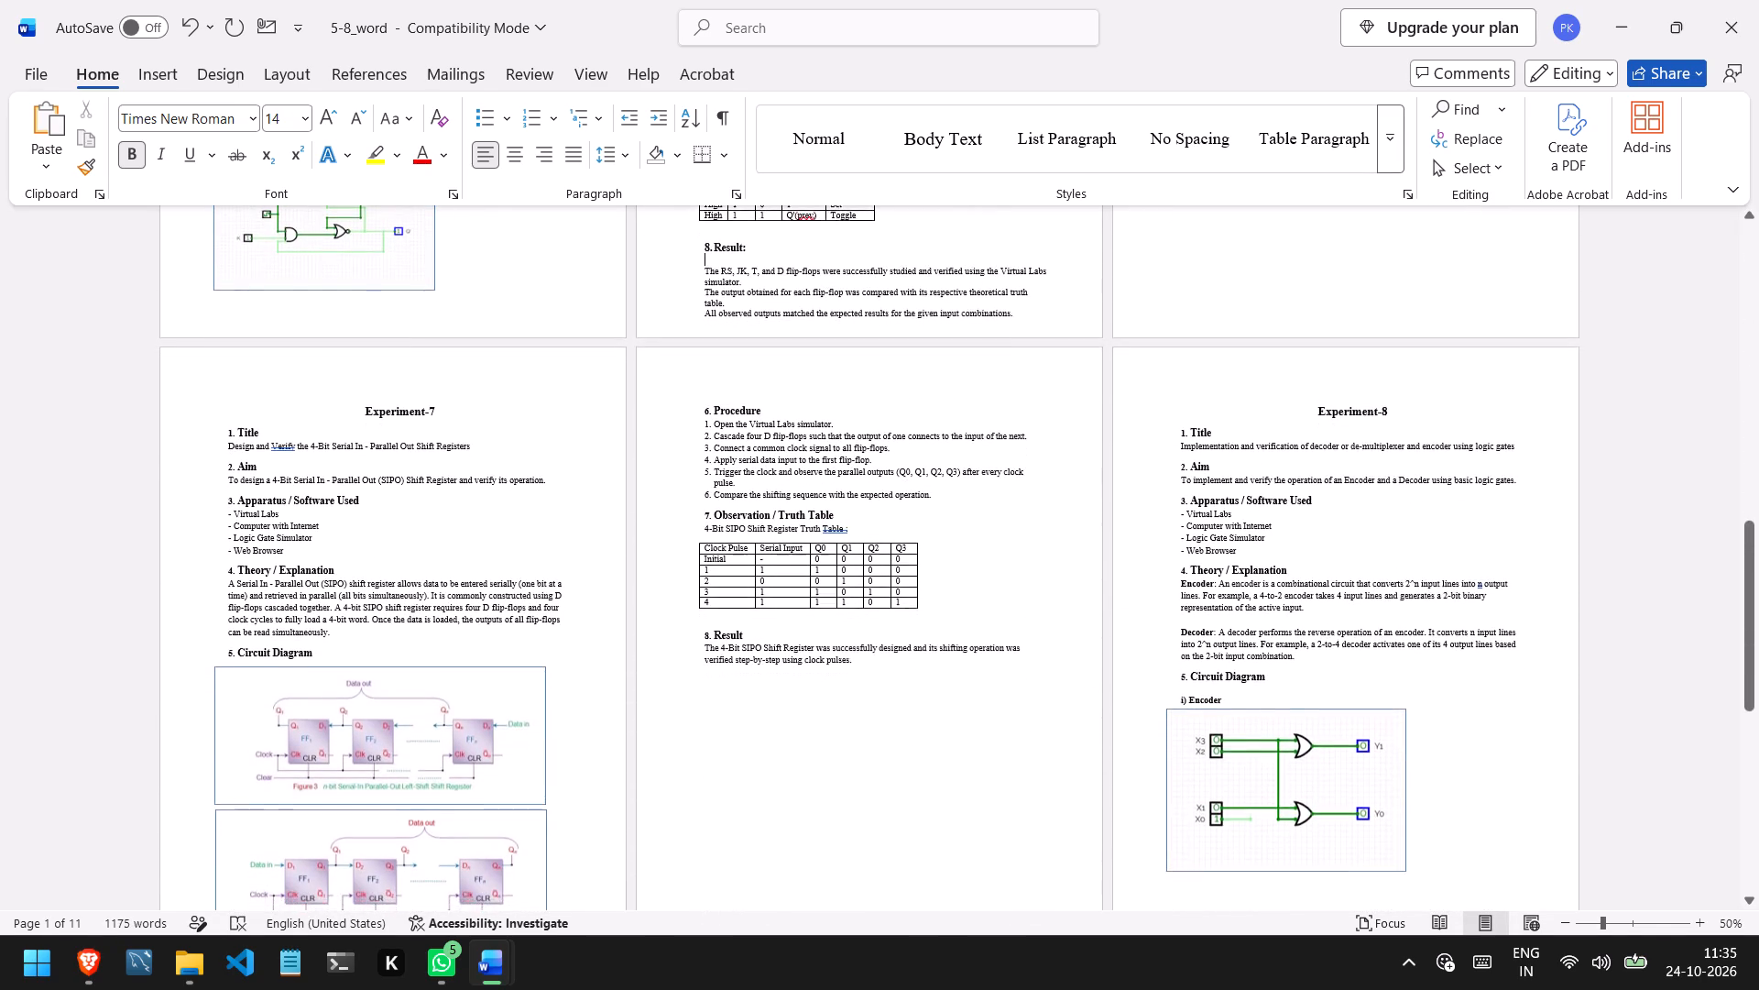
scroll(668, 468, "down", 3)
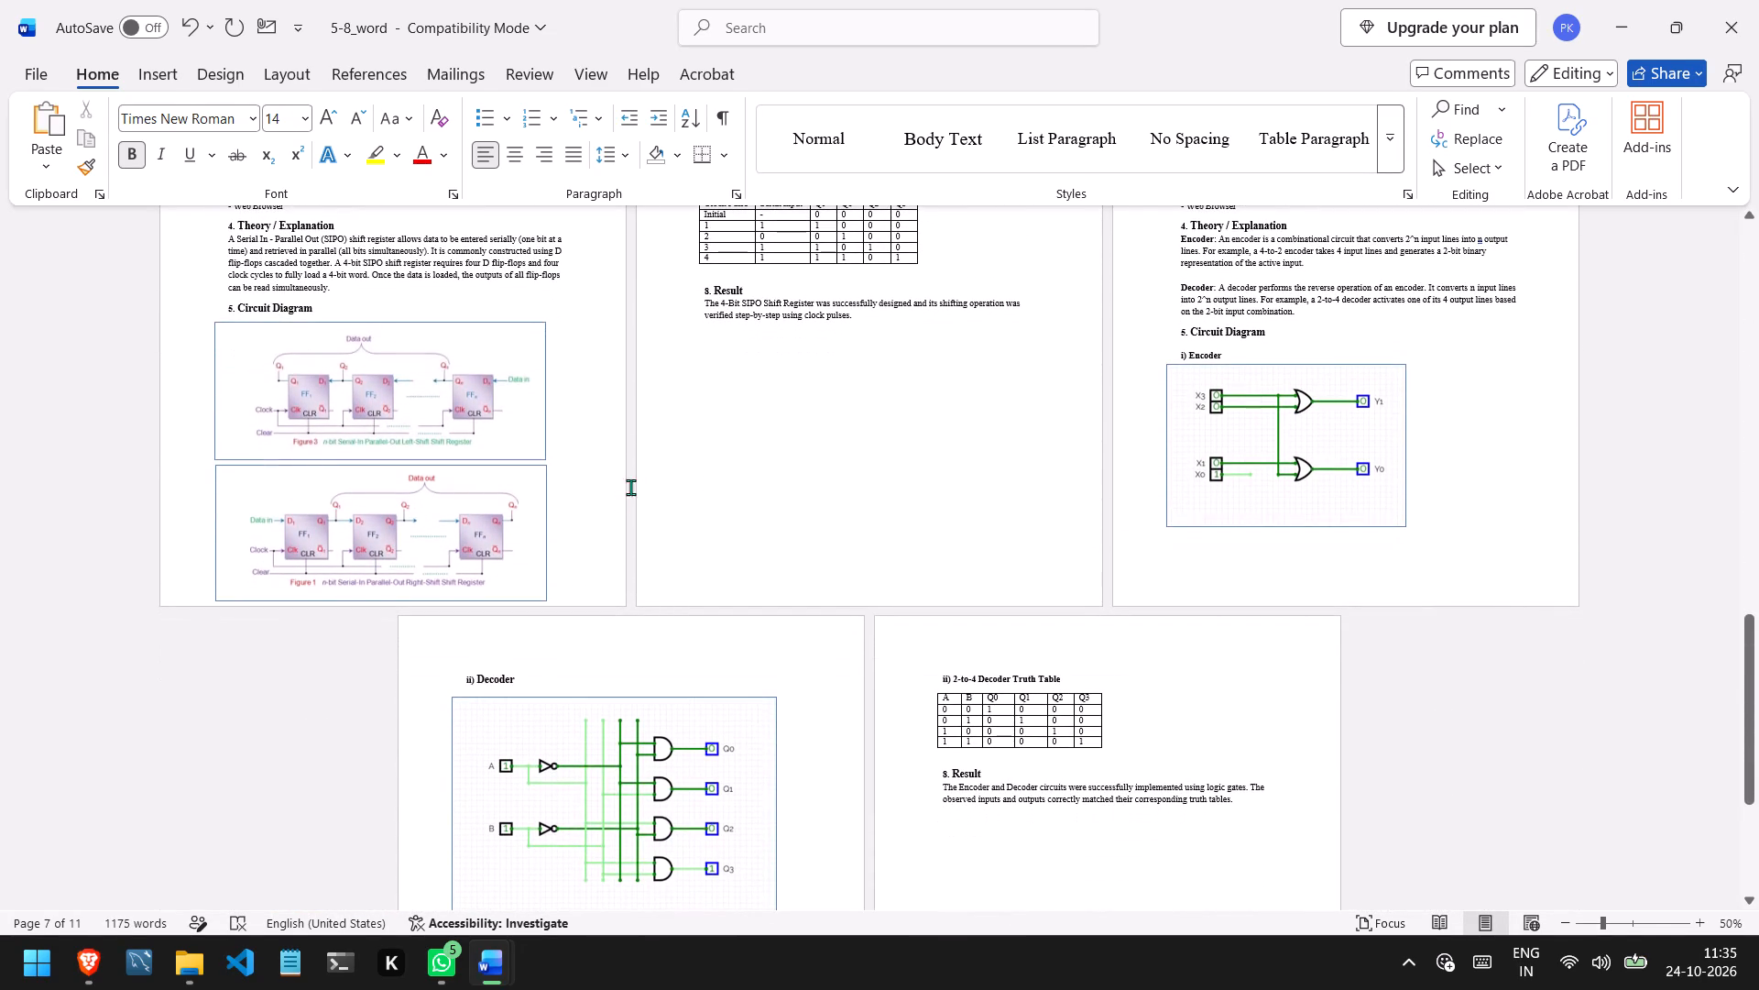
scroll(689, 595, "down", 5)
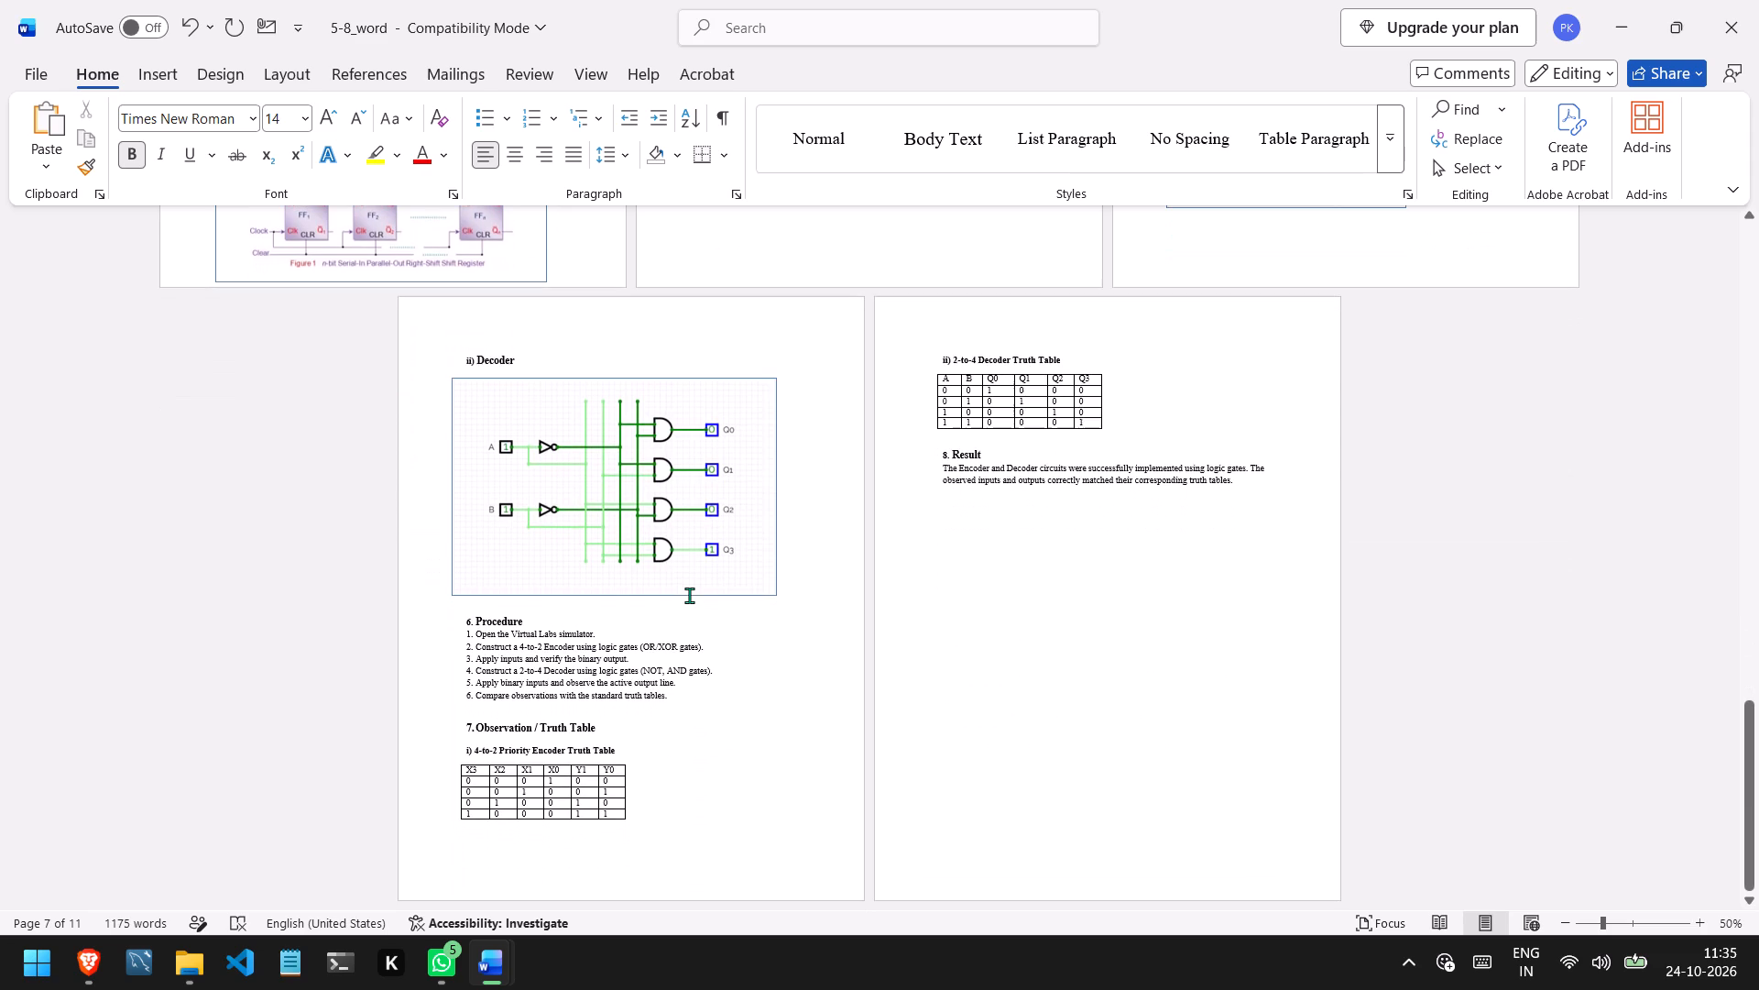
scroll(689, 595, "down", 1)
scroll(689, 595, "up", 5)
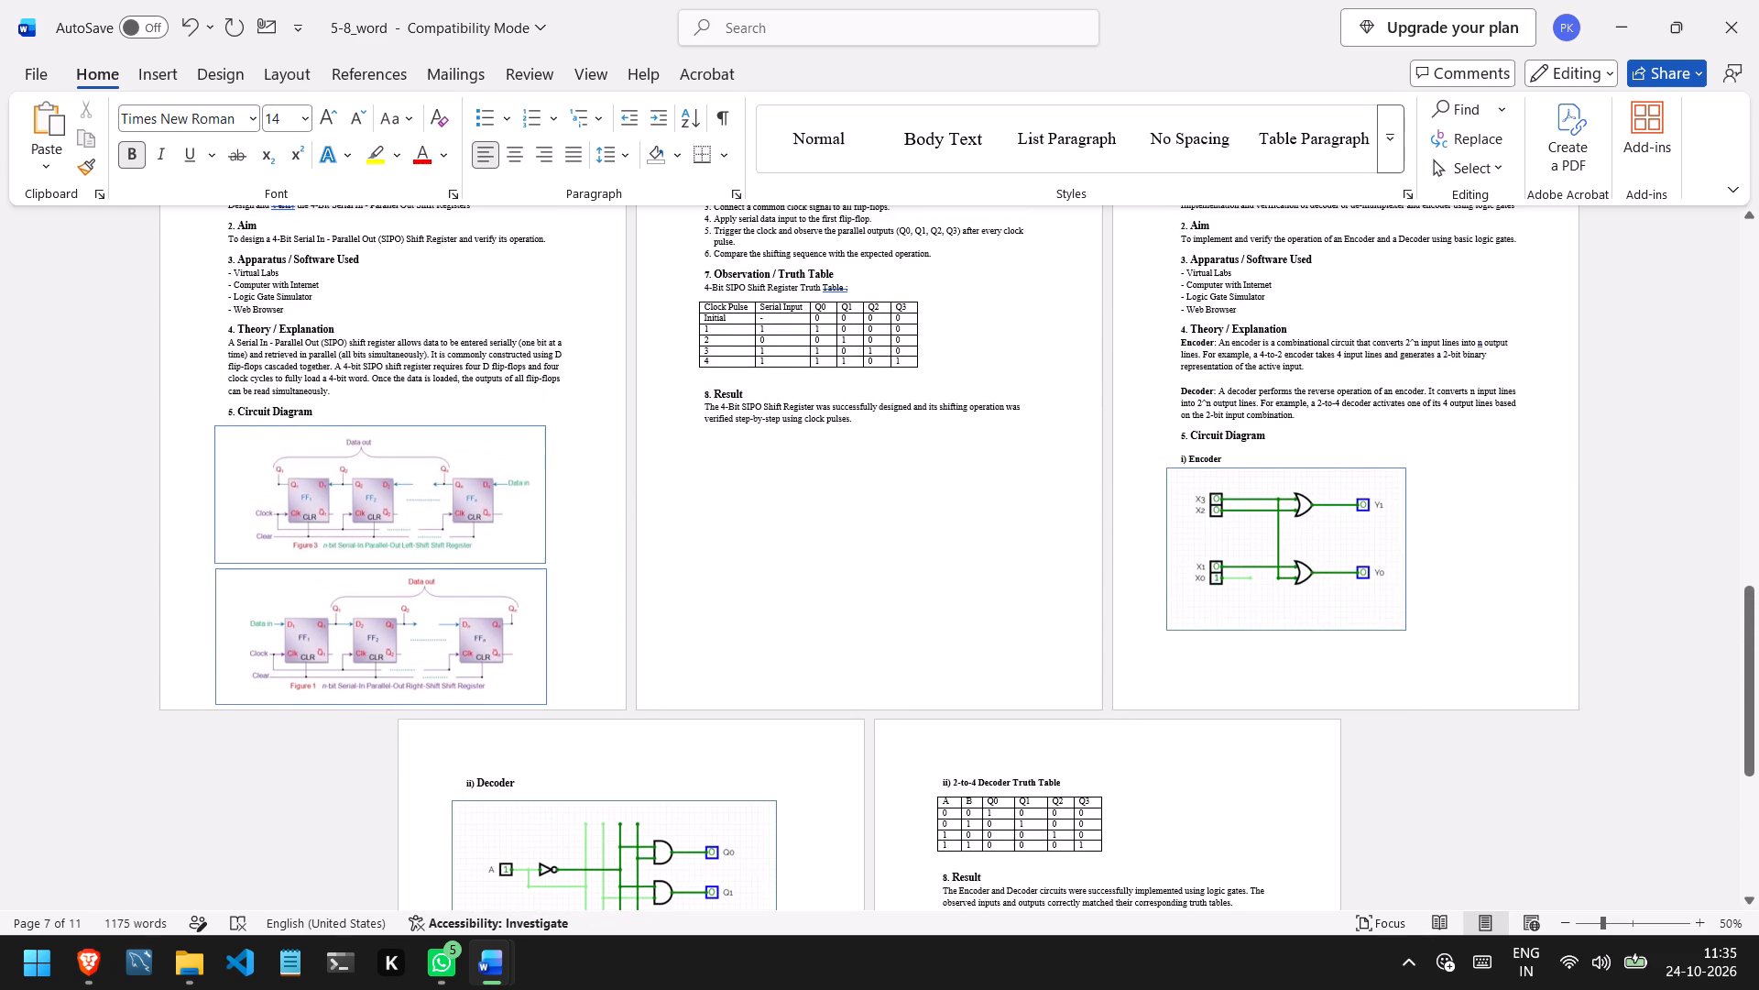
Delete both shift register images under Experiment-7's Circuit Diagram heading.
left_click(414, 511)
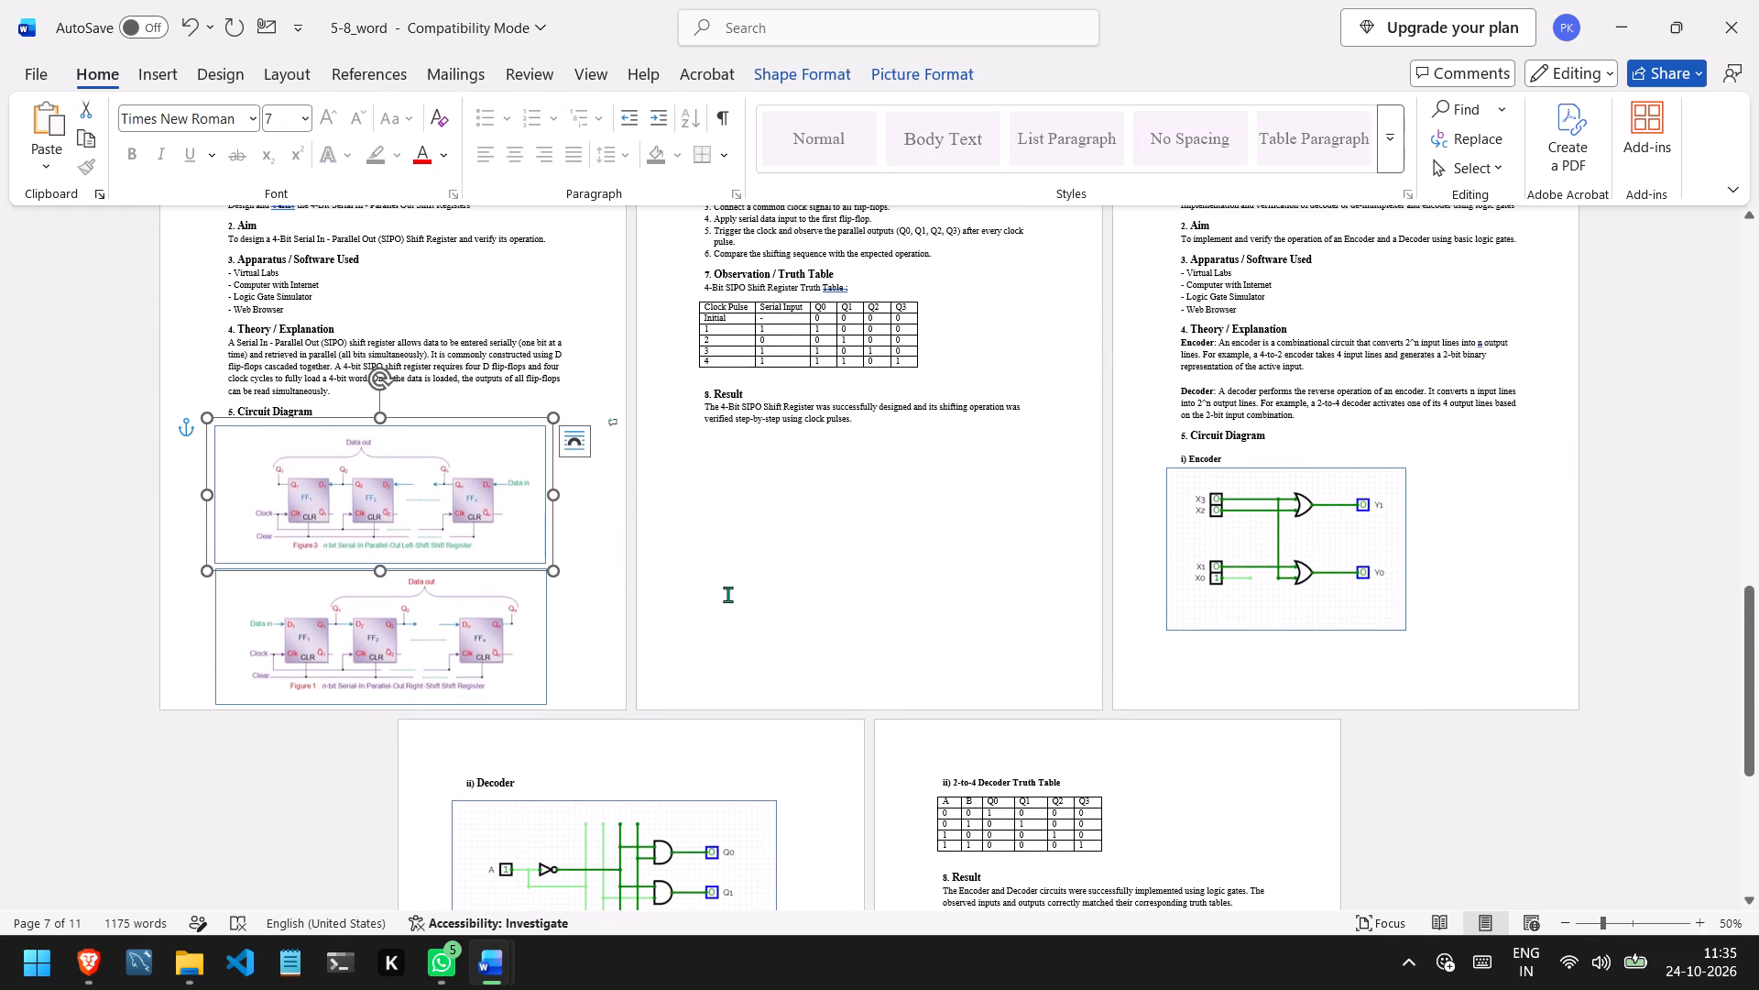
scroll(473, 503, "up", 3)
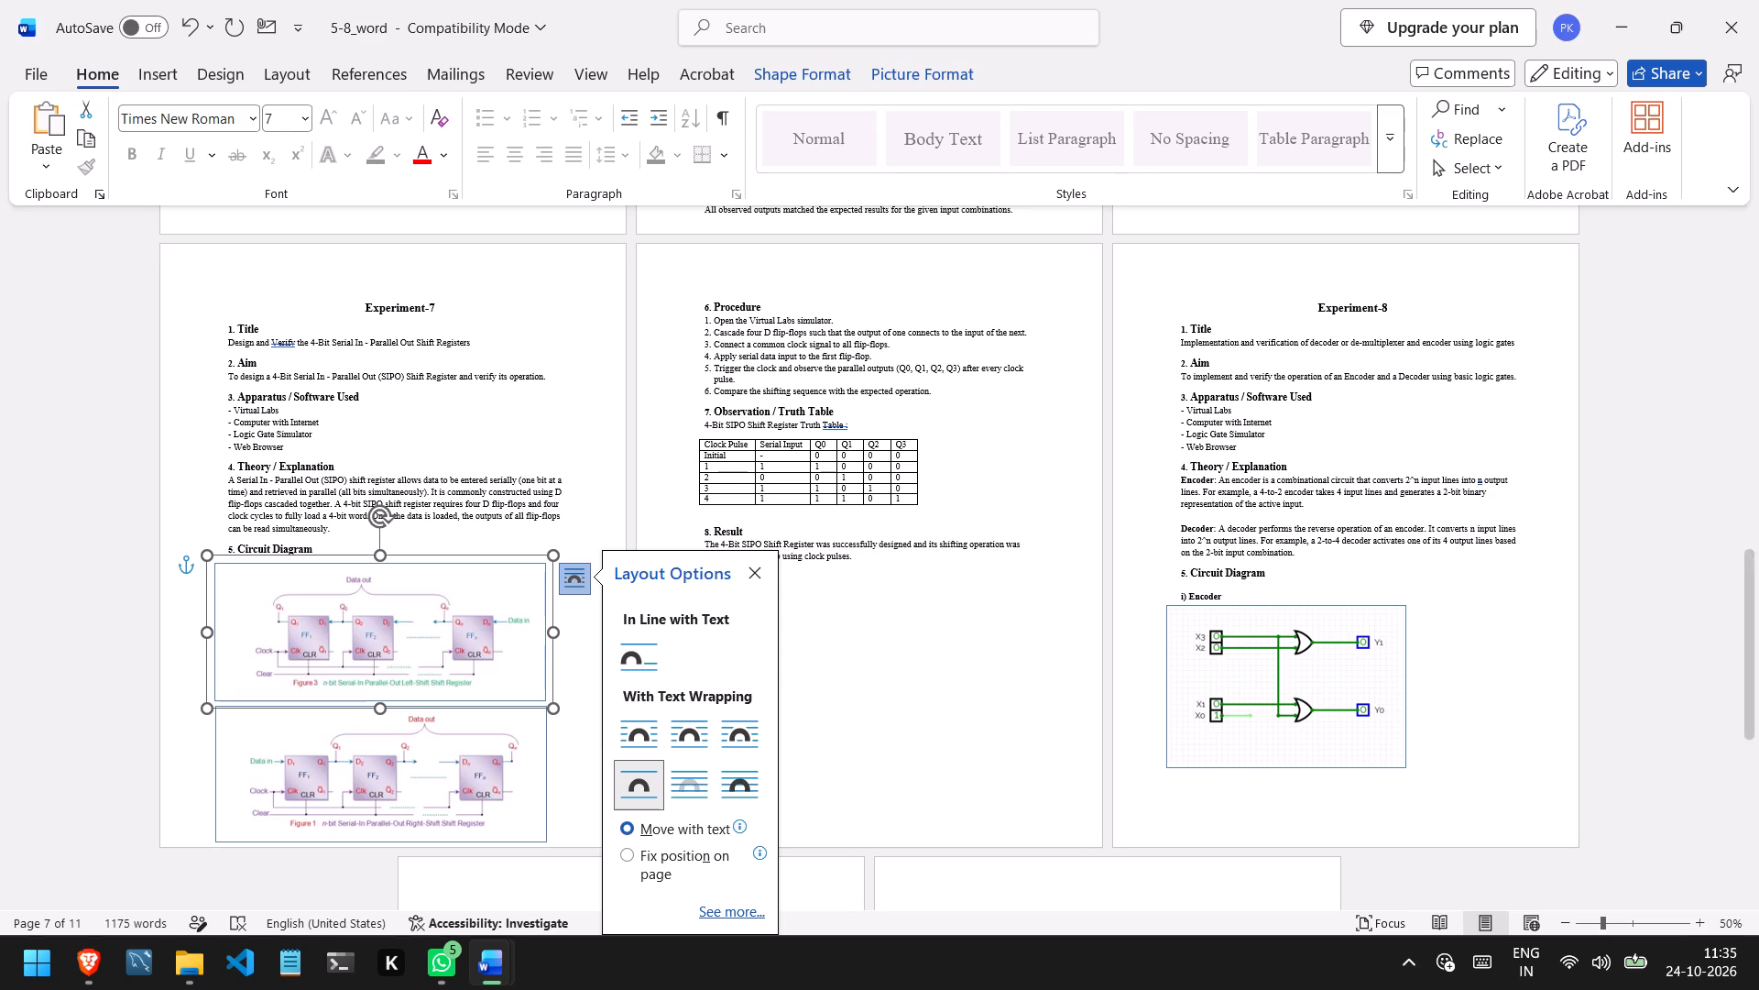
key("Delete")
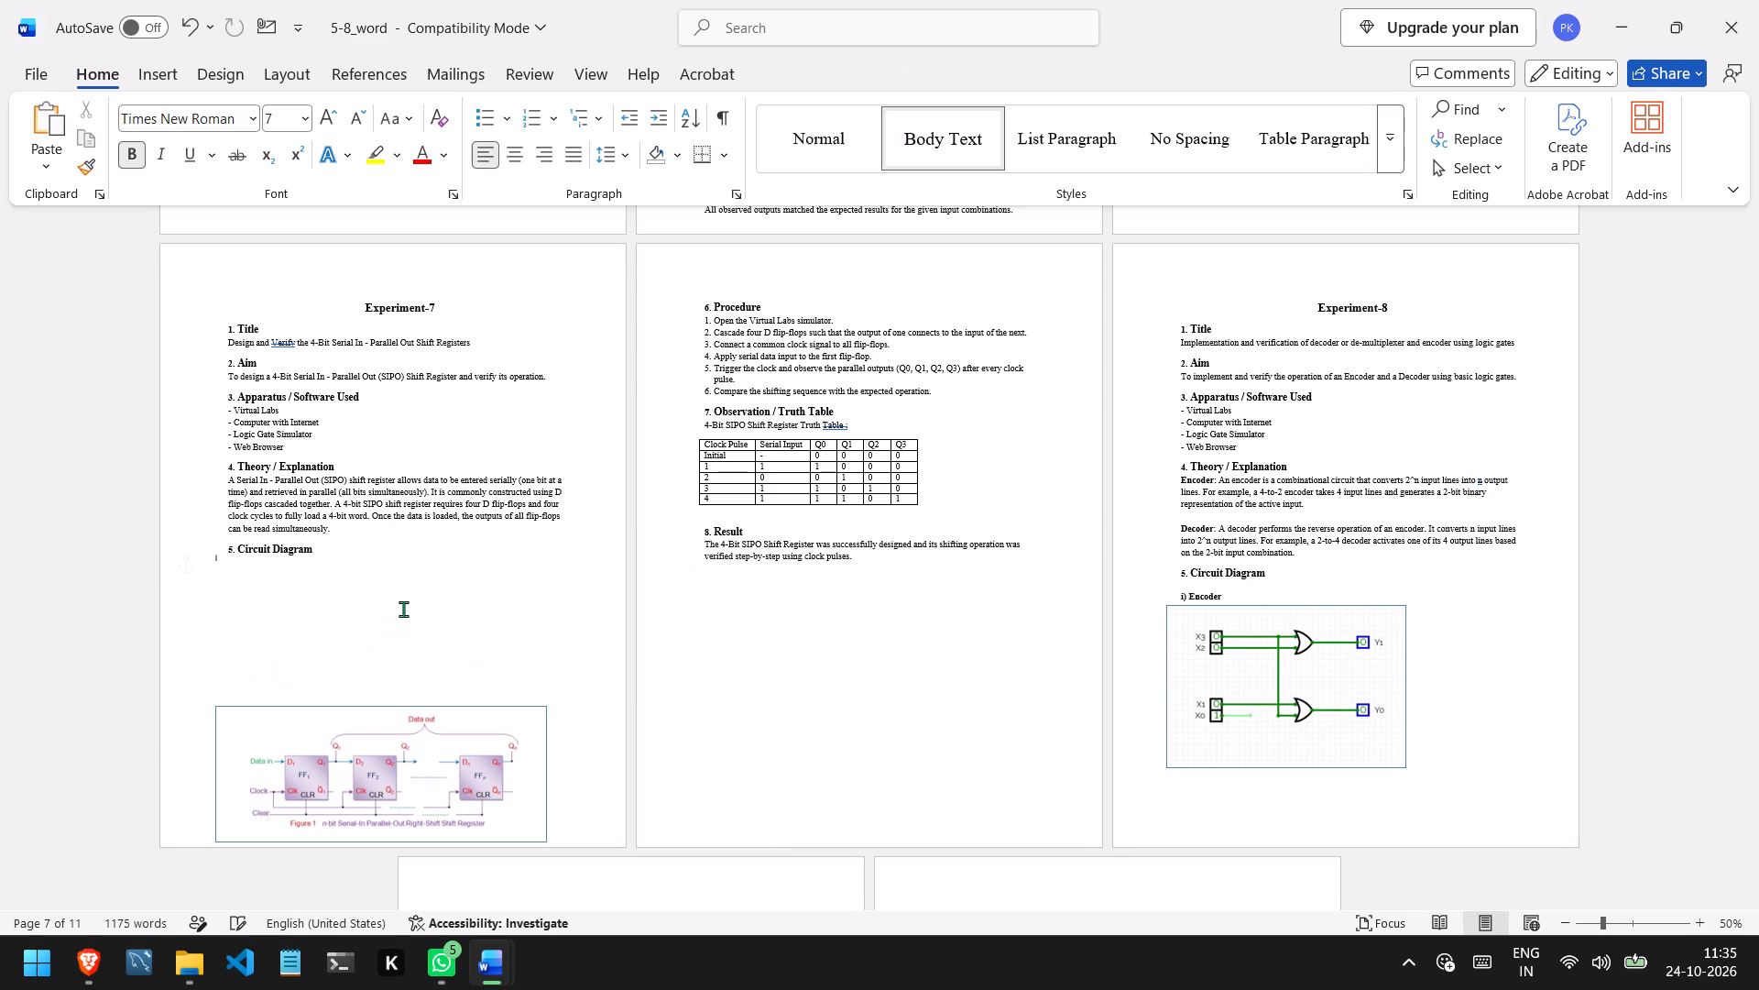
left_click(426, 785)
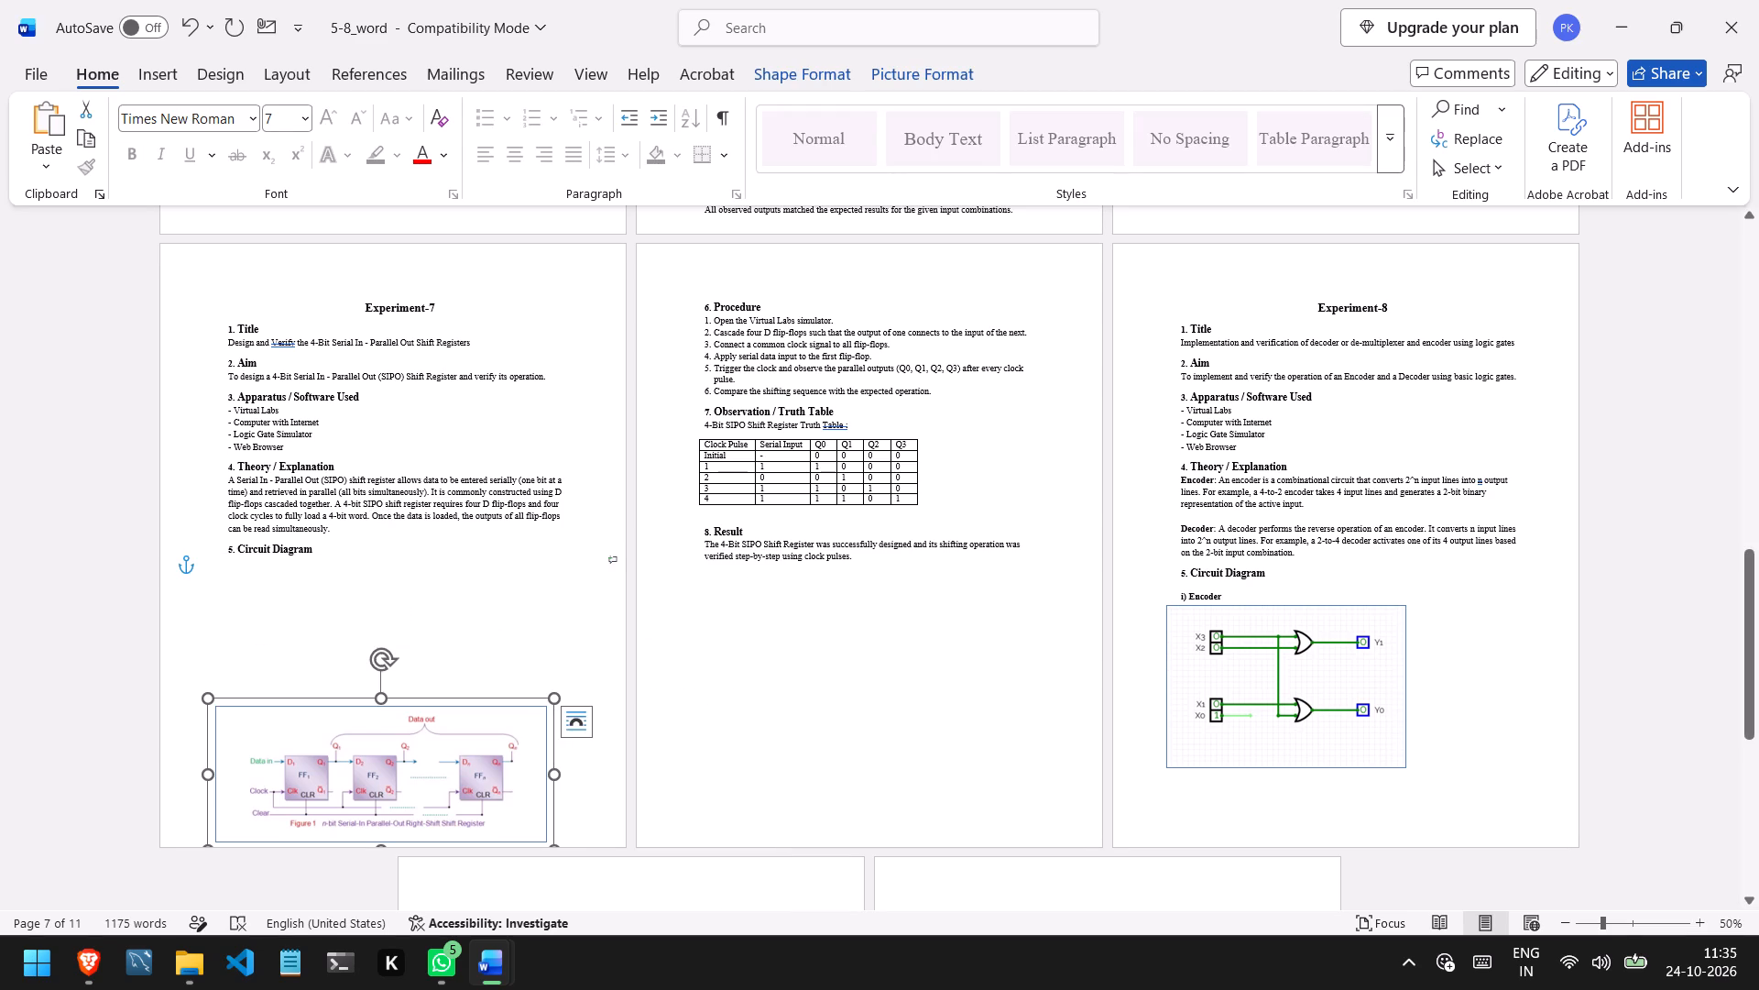
key("Delete")
Switch to Brave and search Google in a new tab for "sipo register diagram".
key("super+1")
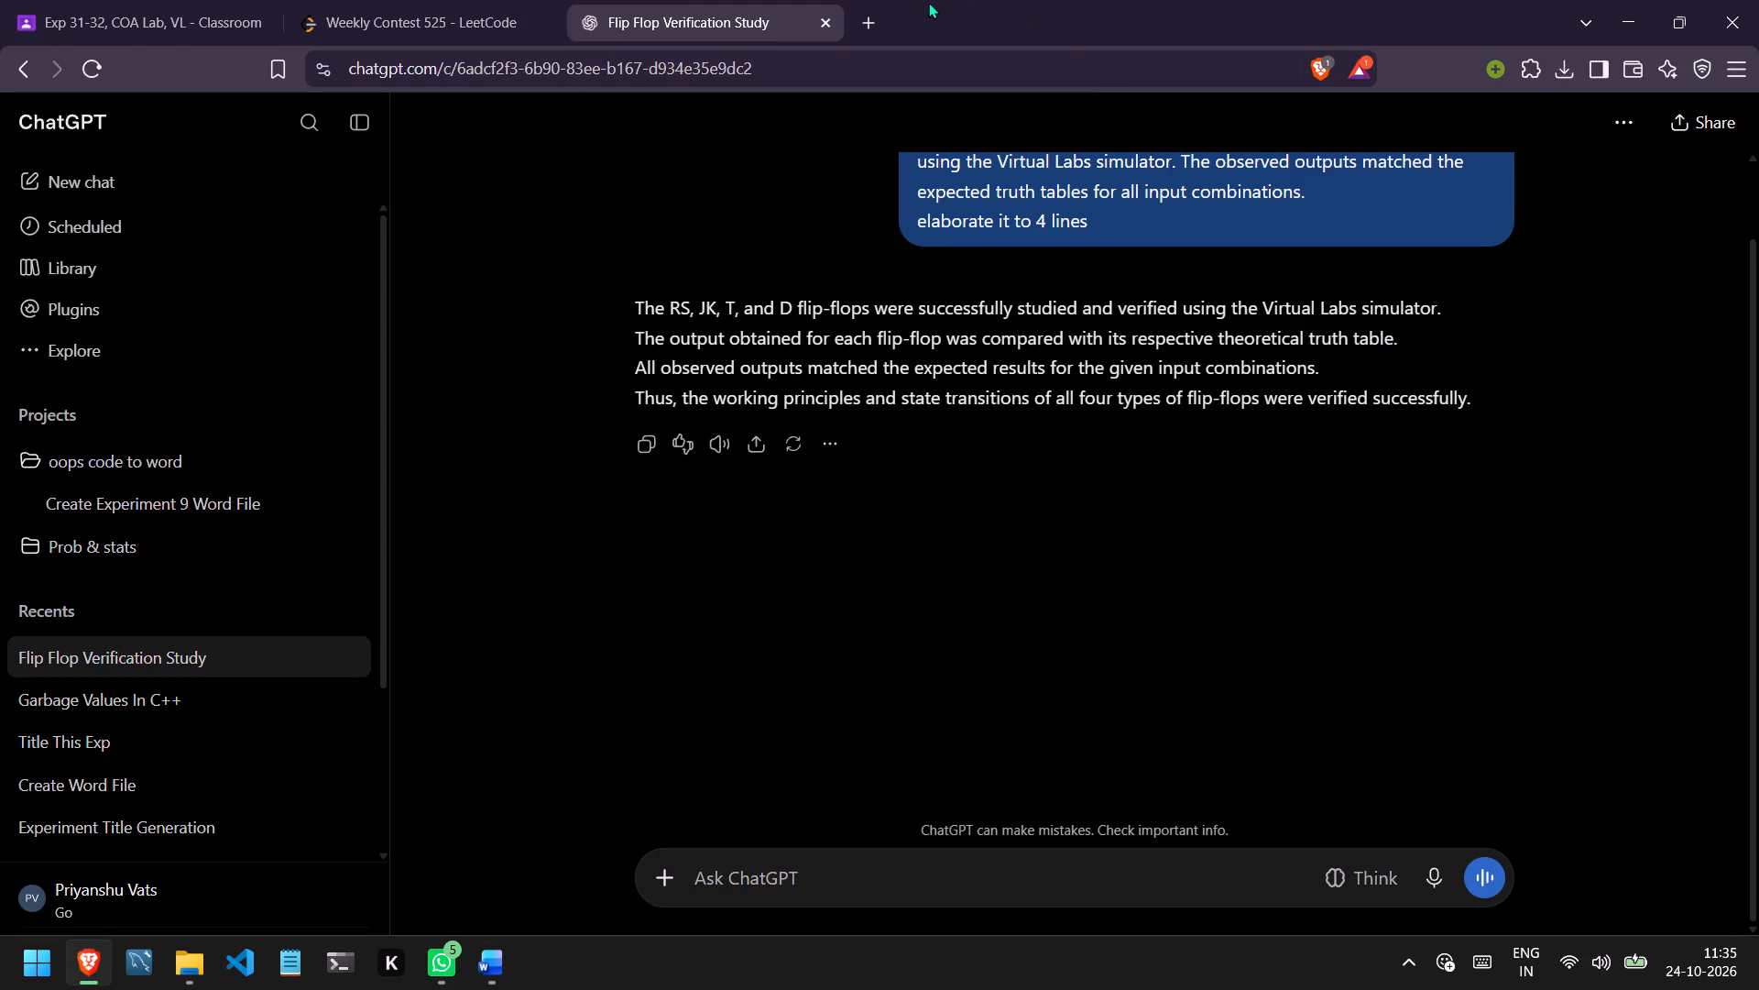
left_click(878, 15)
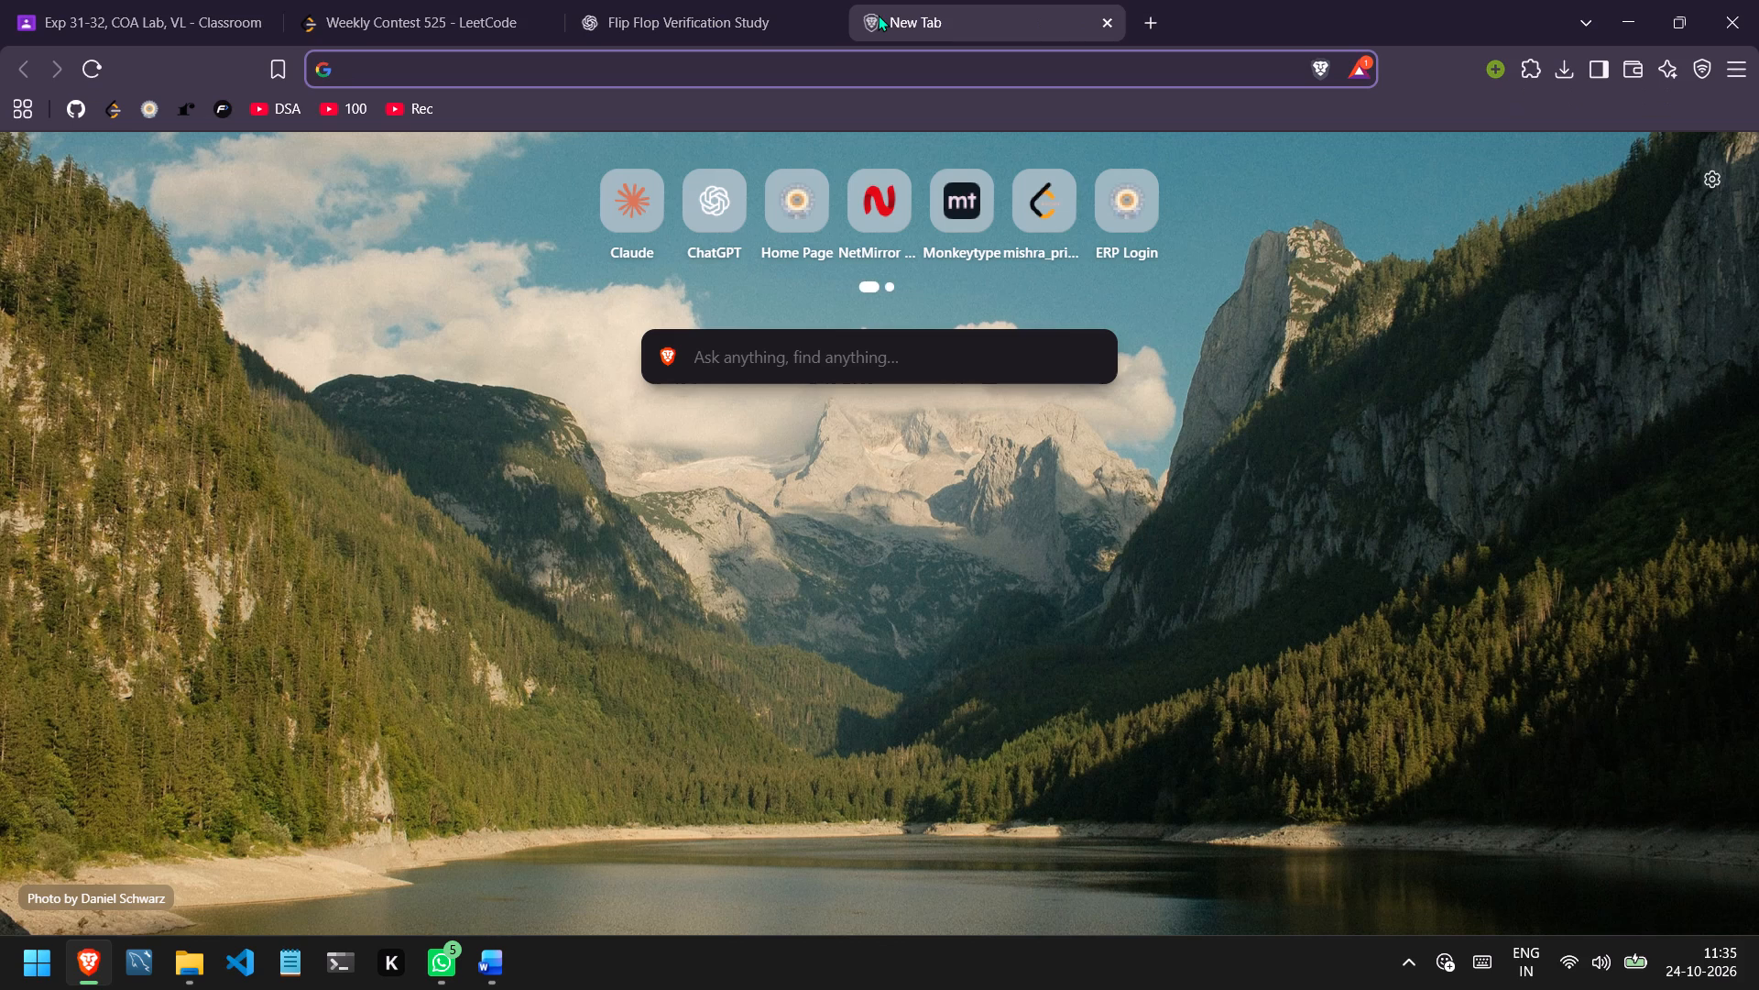
type("Si")
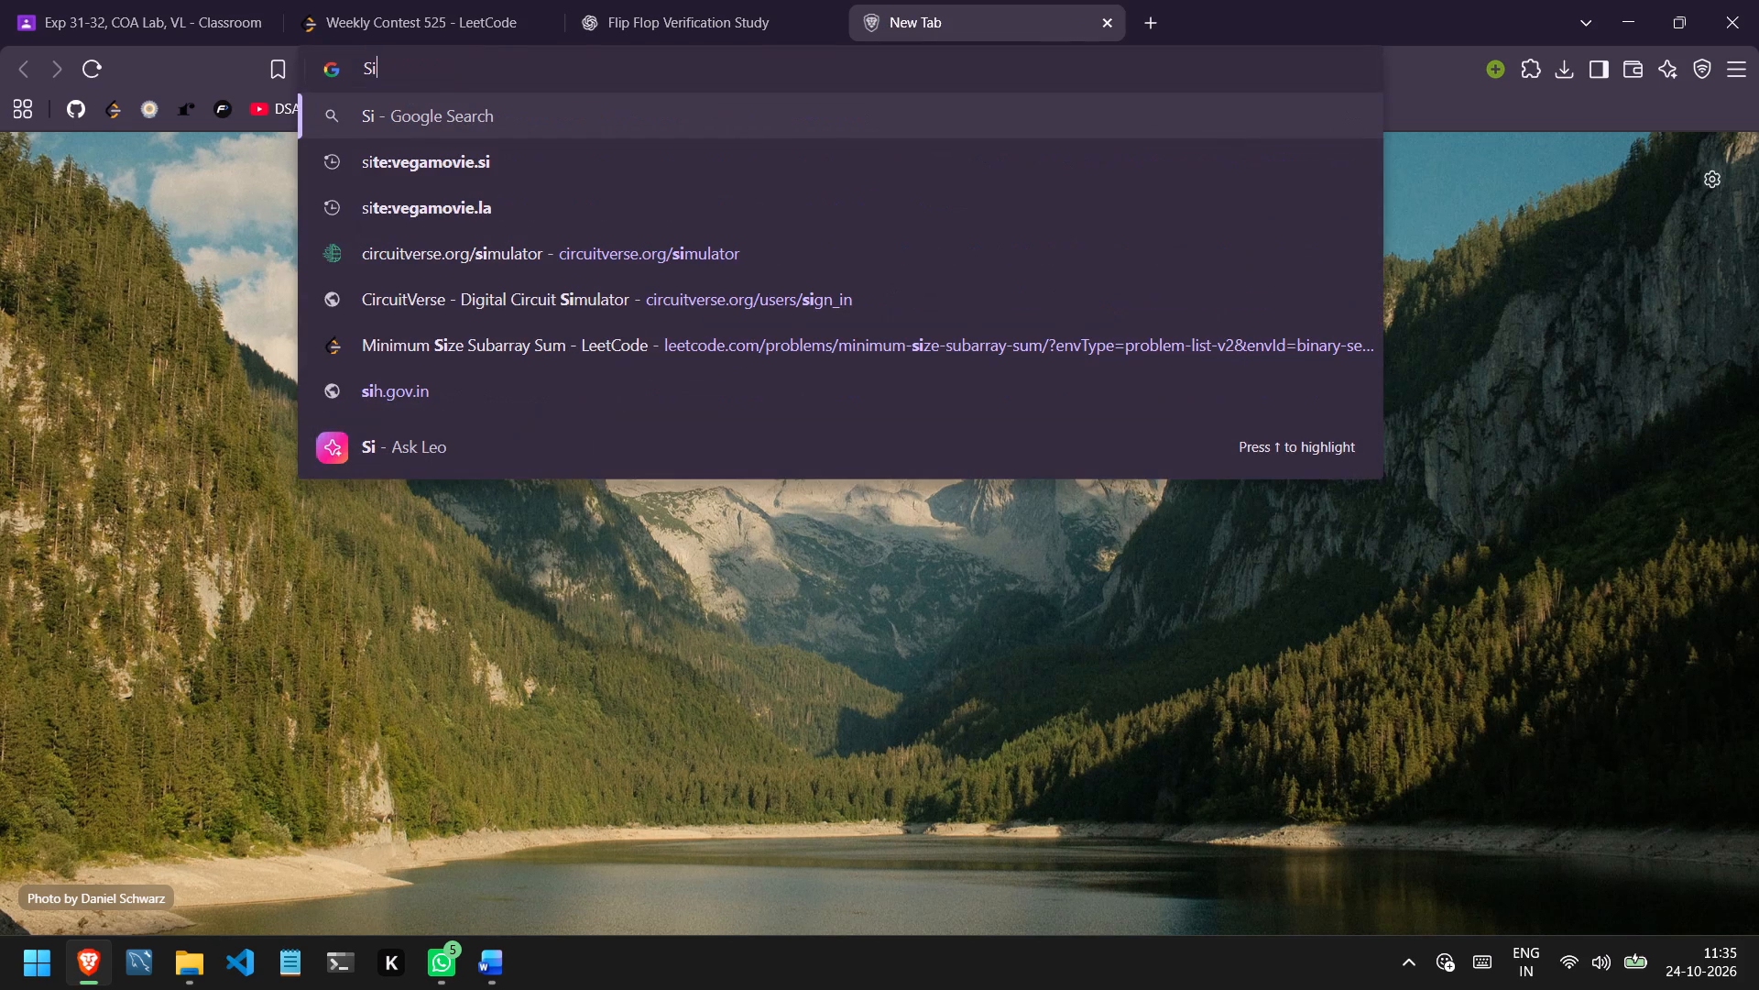
type("po reg")
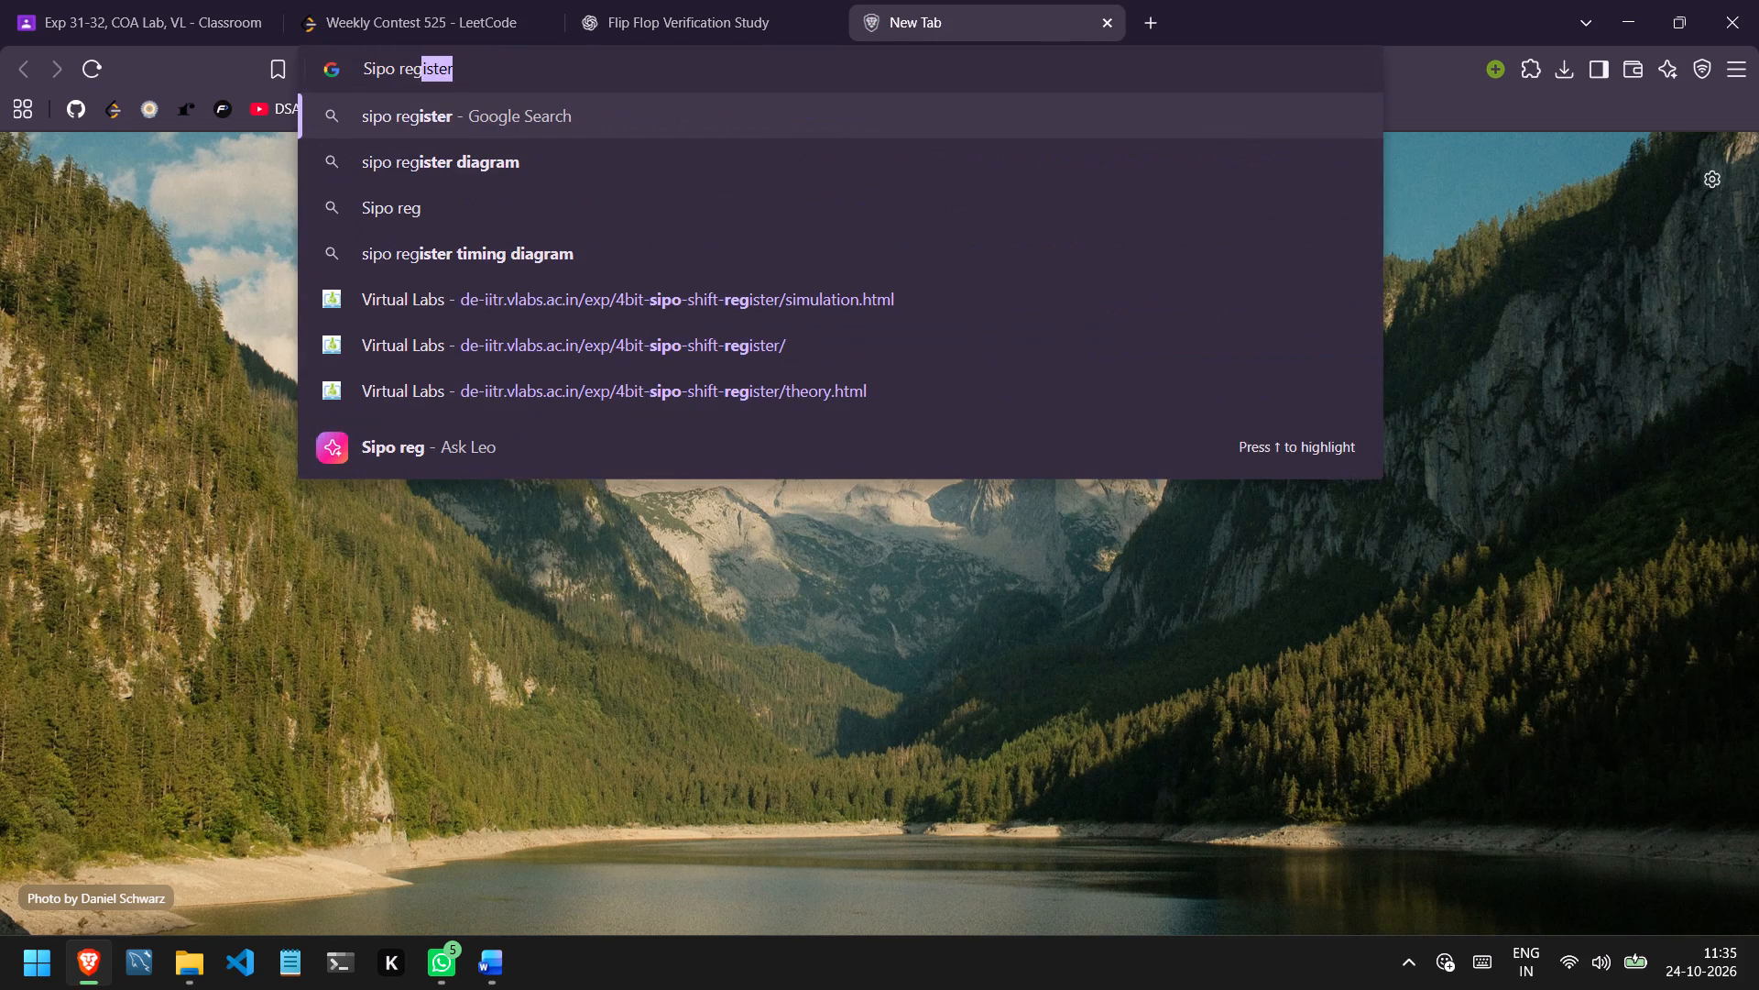
key("Tab")
key("Return")
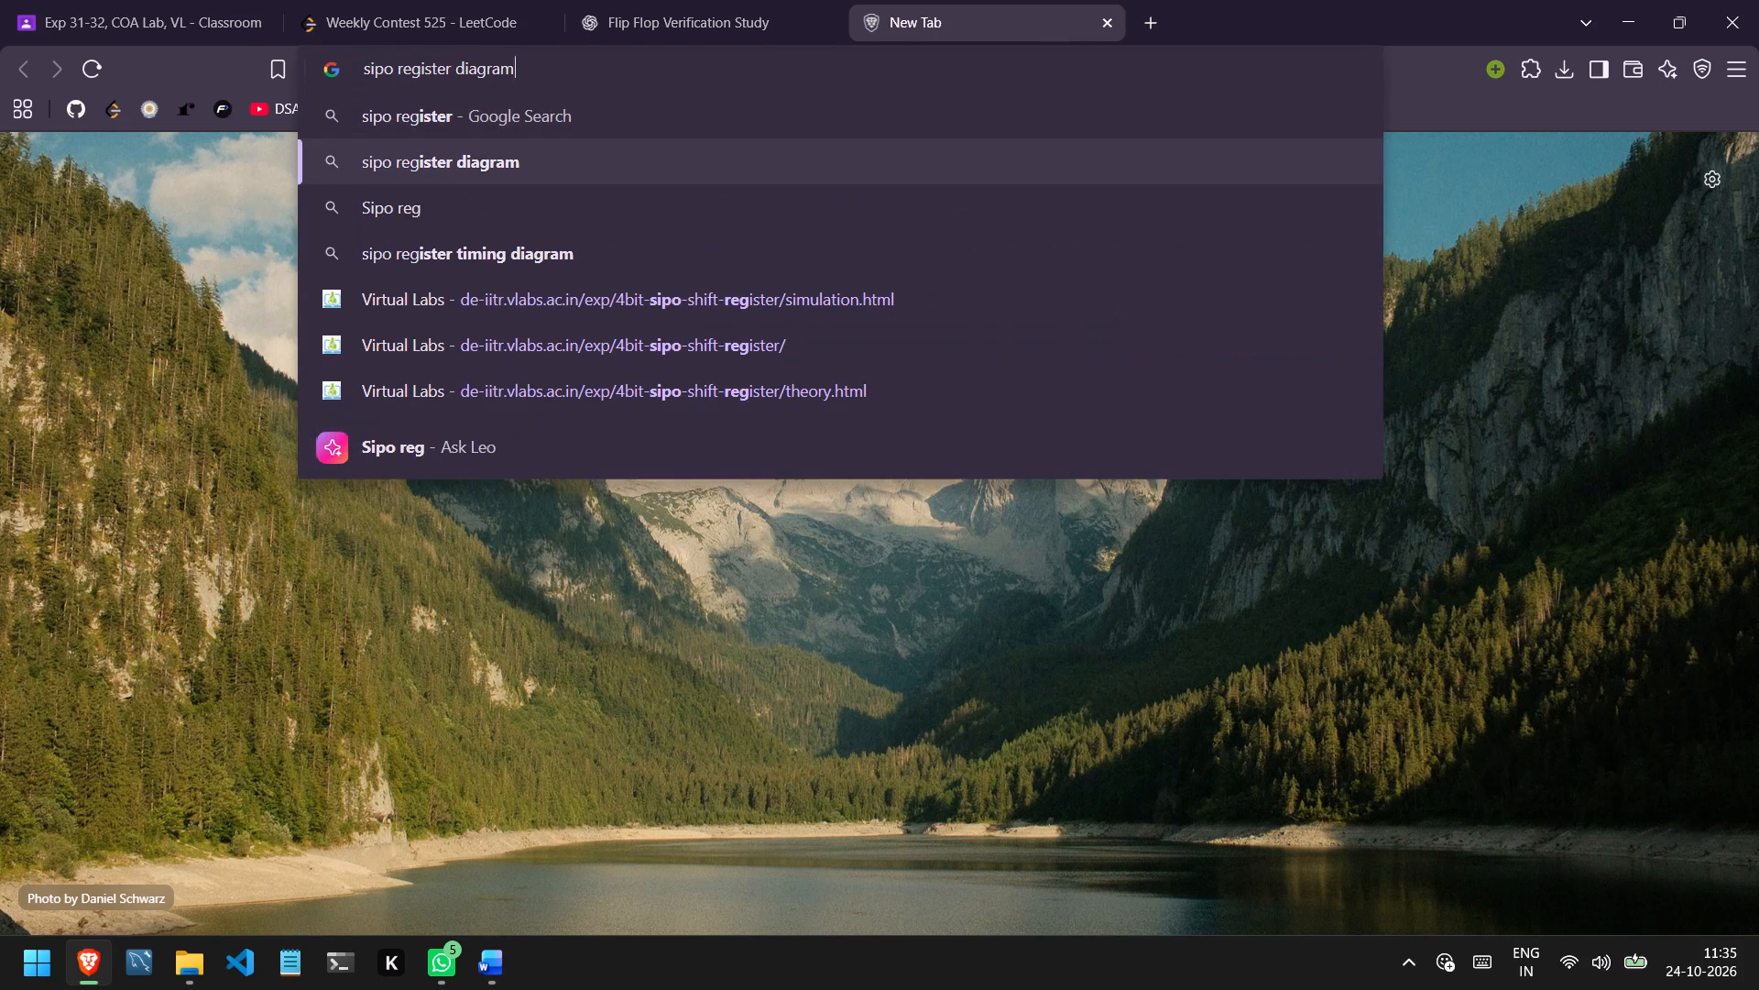
Extend the Google search to "sipo register diagram ckt vers".
left_click(858, 147)
key("space")
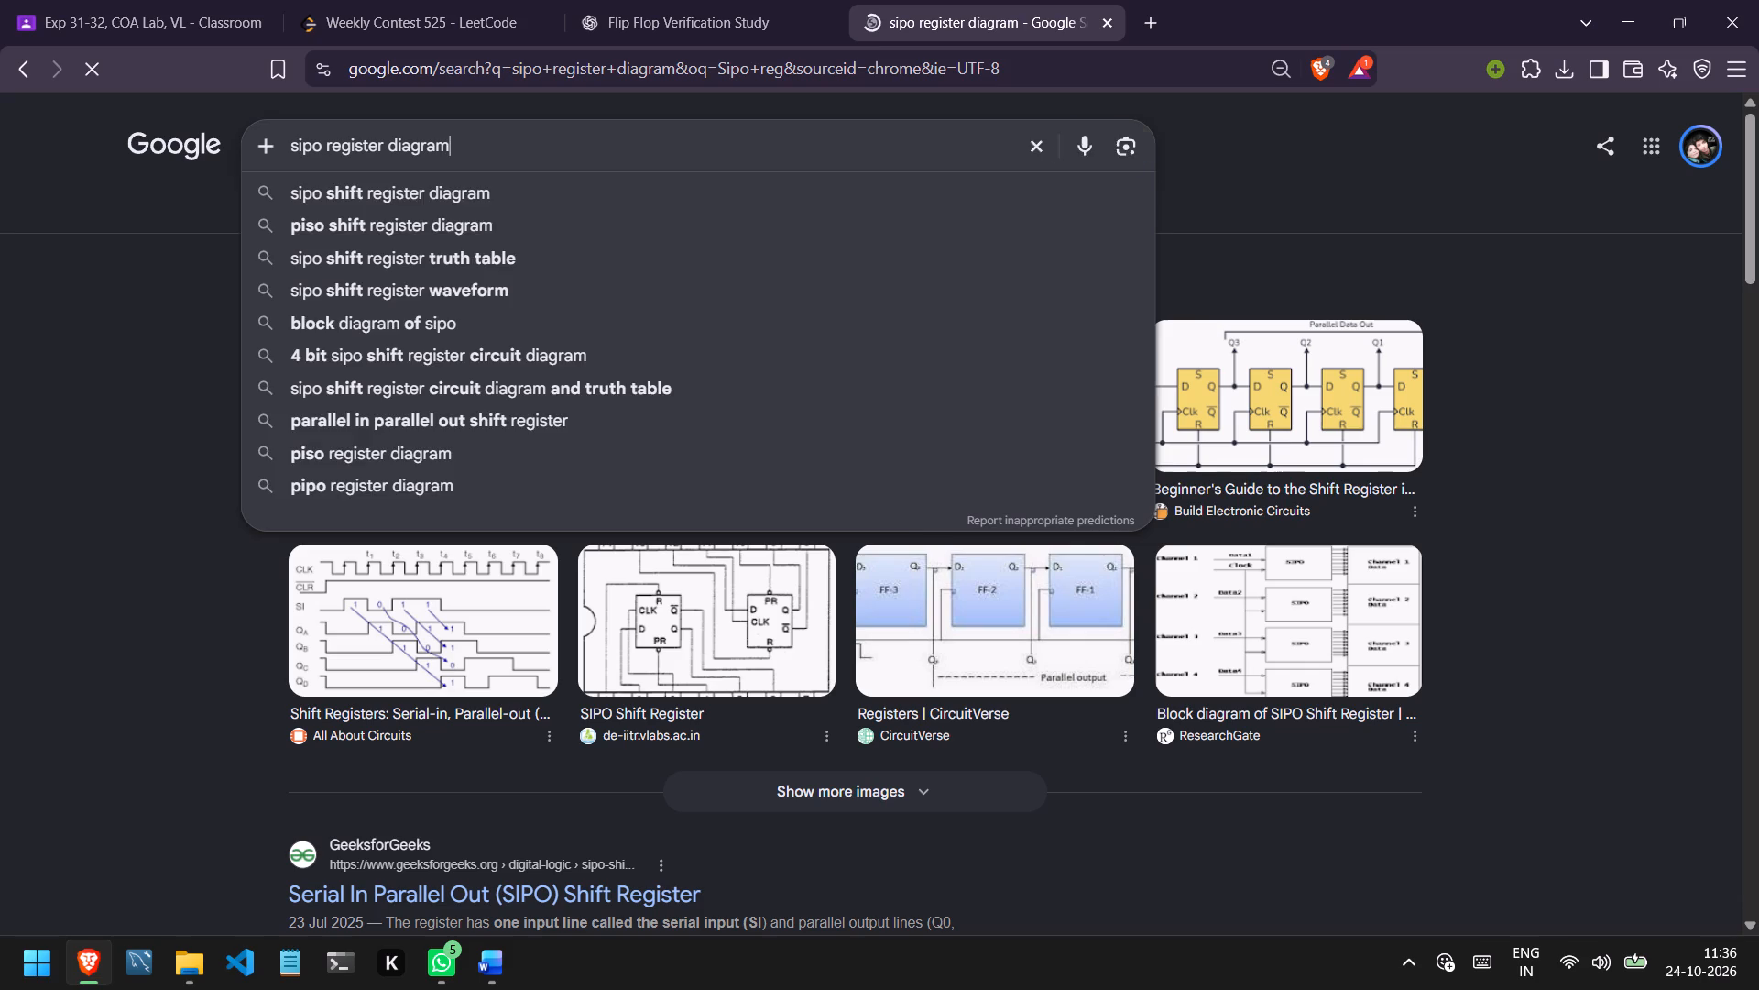
type("ckt ve")
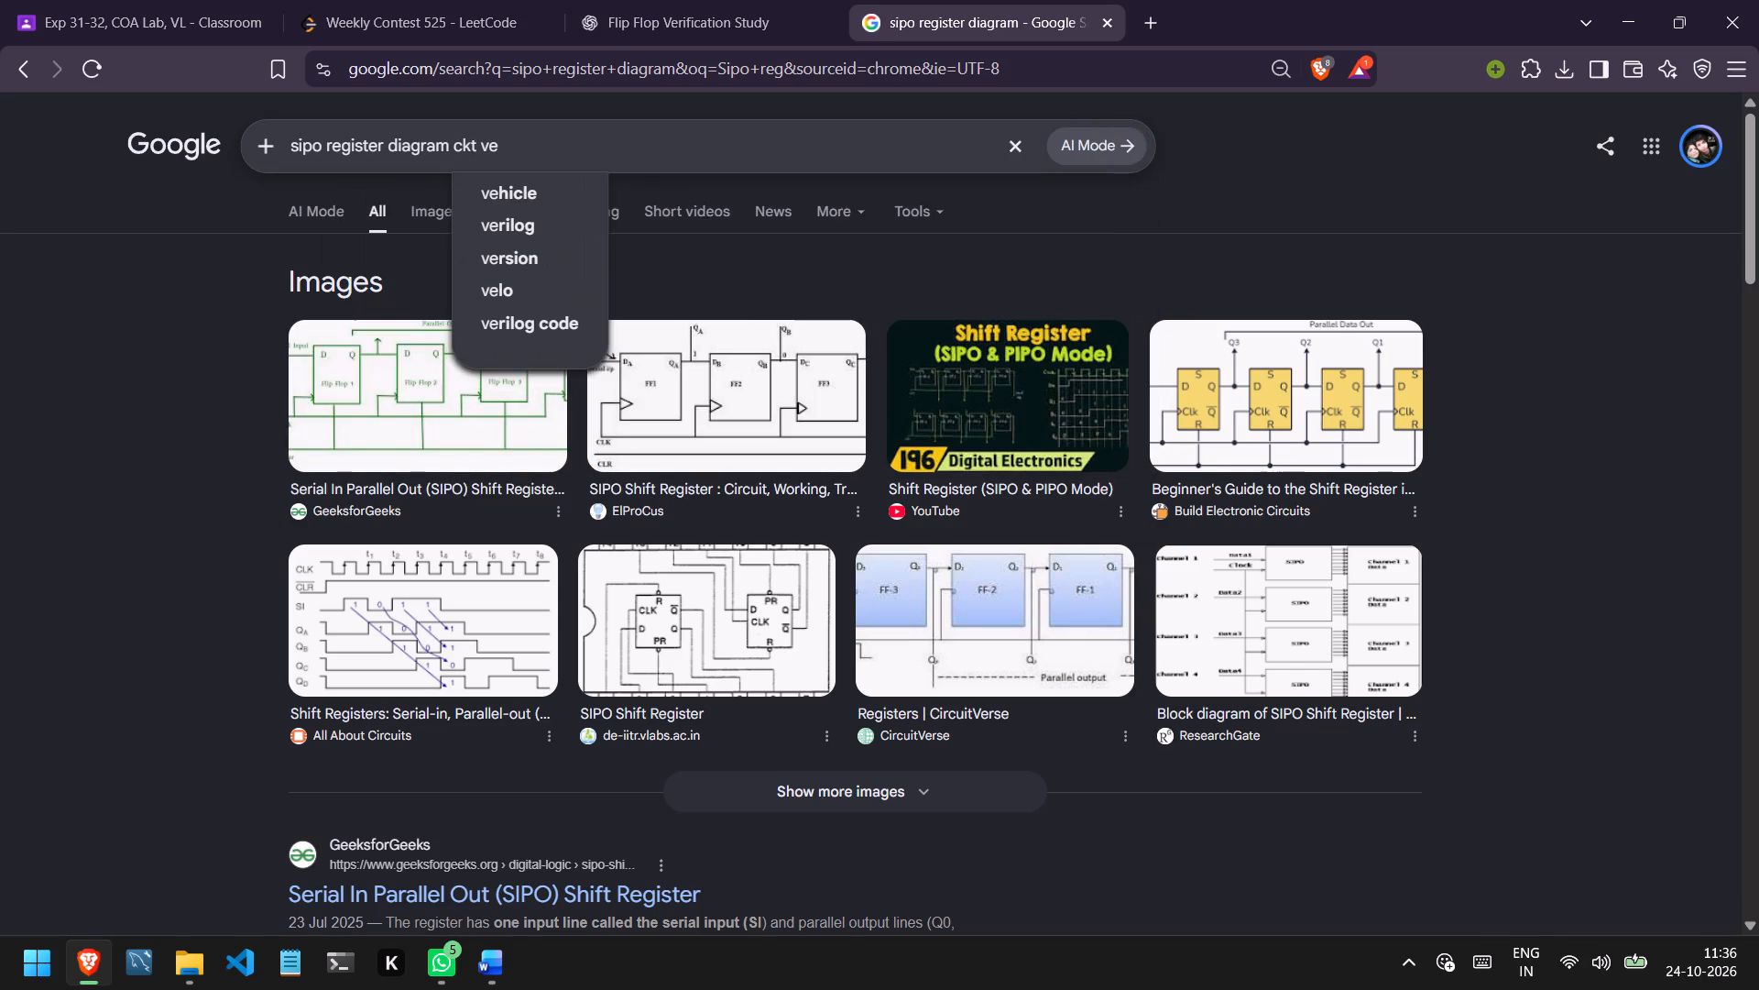
type("rs")
key("Return")
key("e")
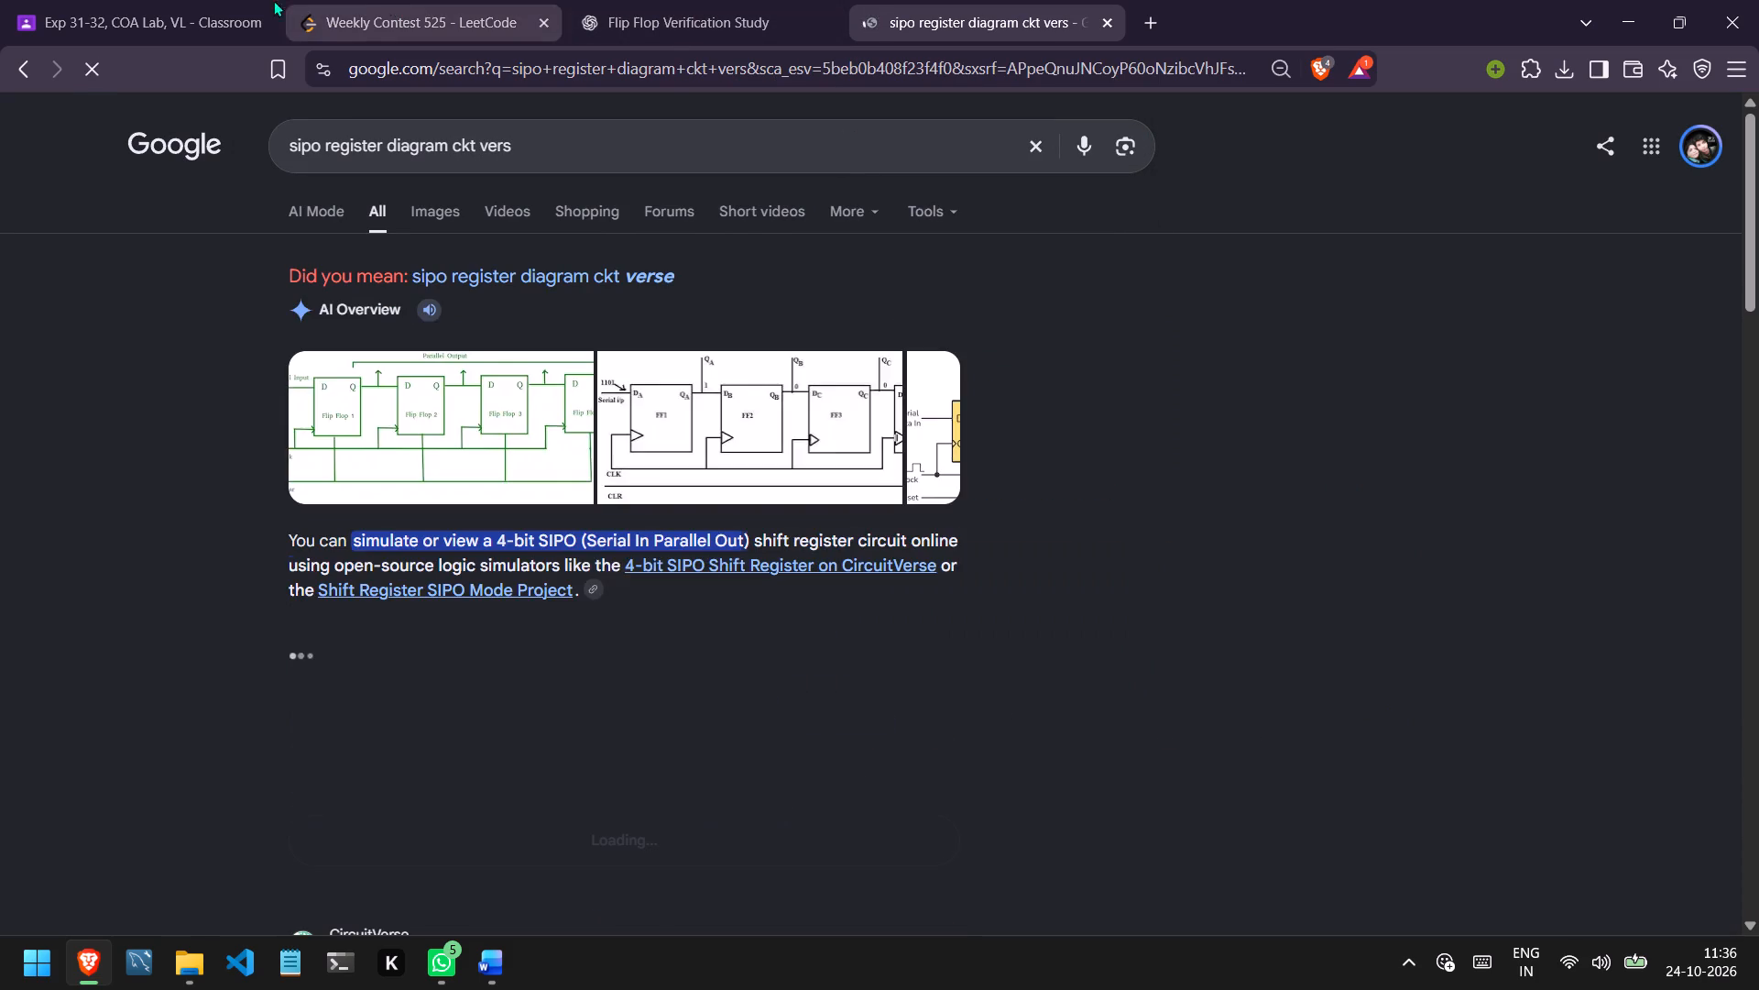
In Classroom's COA Lab G4 stream, find and open the Exp5-8 DE1 VL assignment to check its details.
left_click(151, 2)
scroll(461, 475, "right", 10)
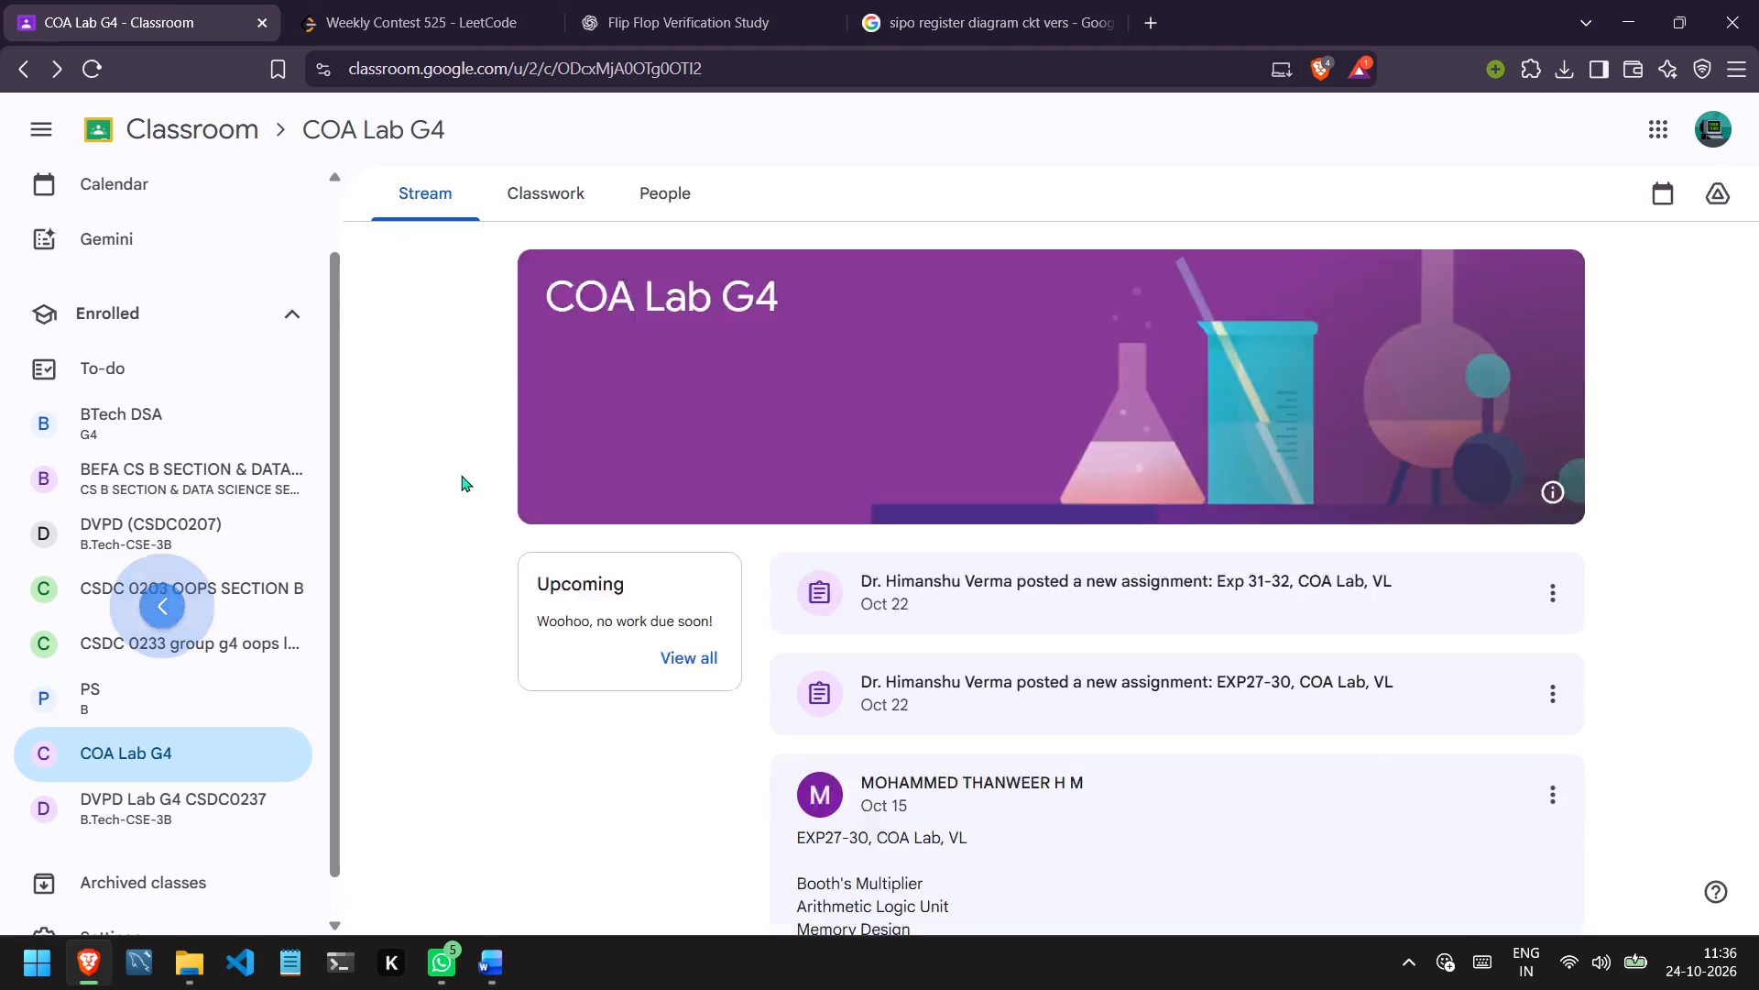
scroll(461, 475, "down", 18)
scroll(461, 475, "up", 2)
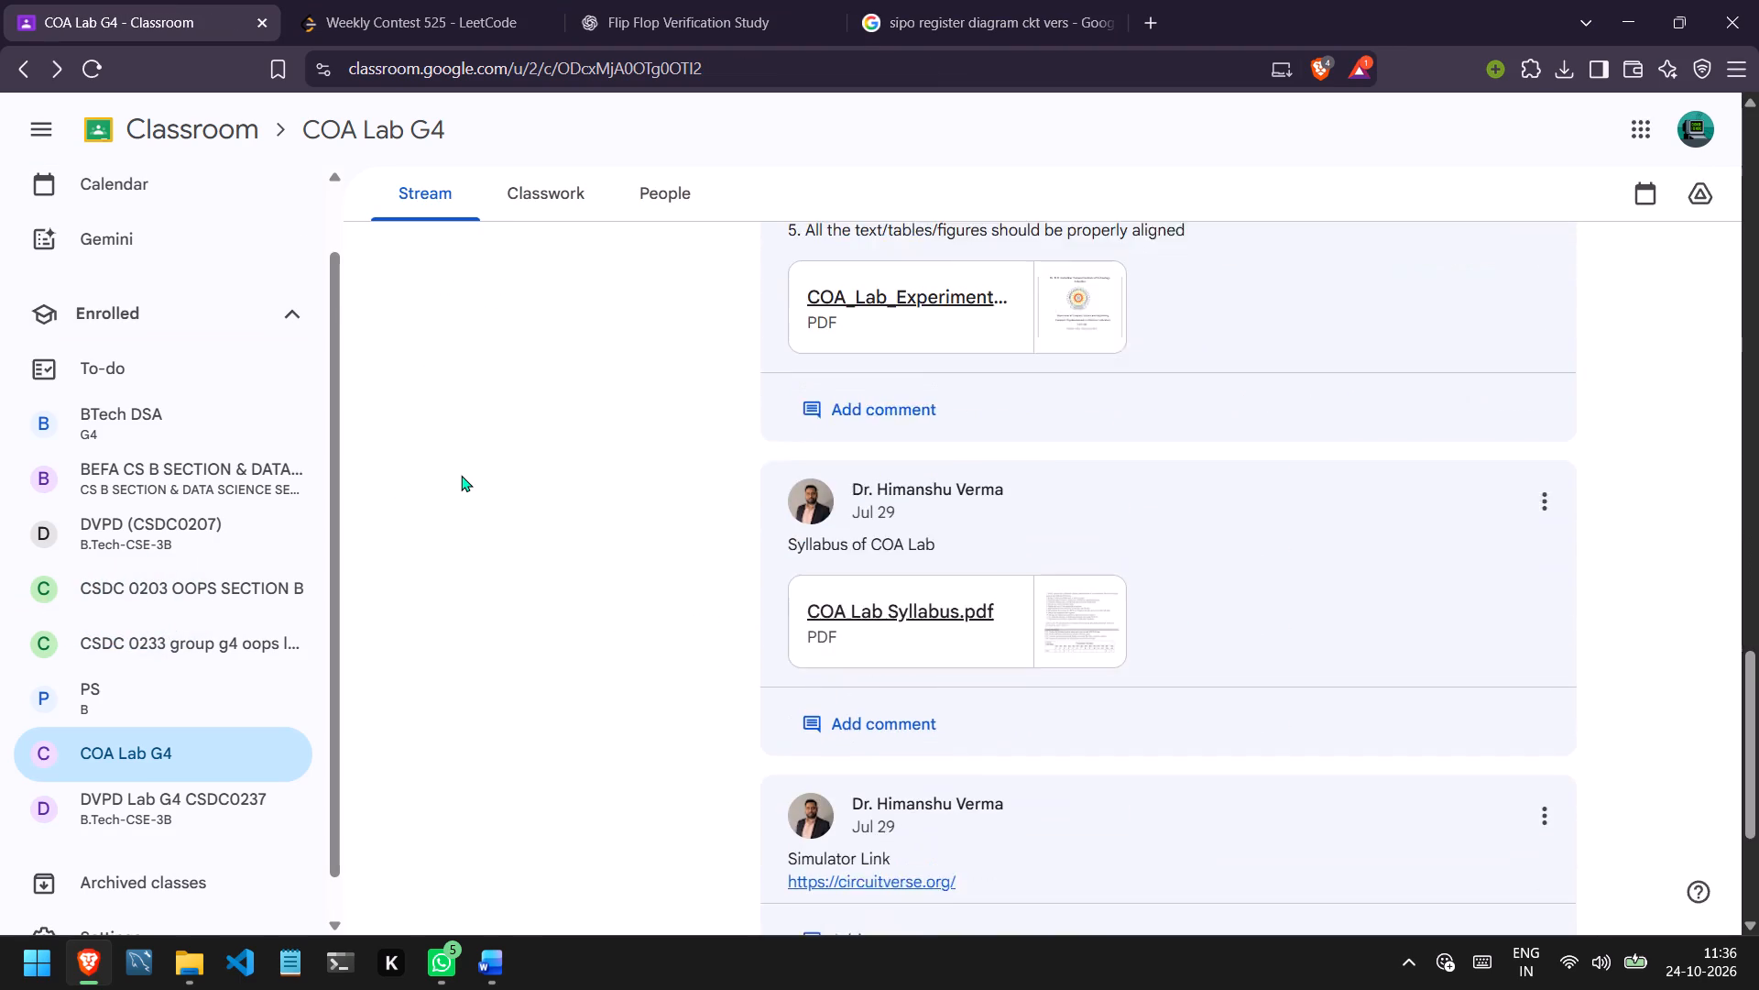
scroll(461, 475, "up", 5)
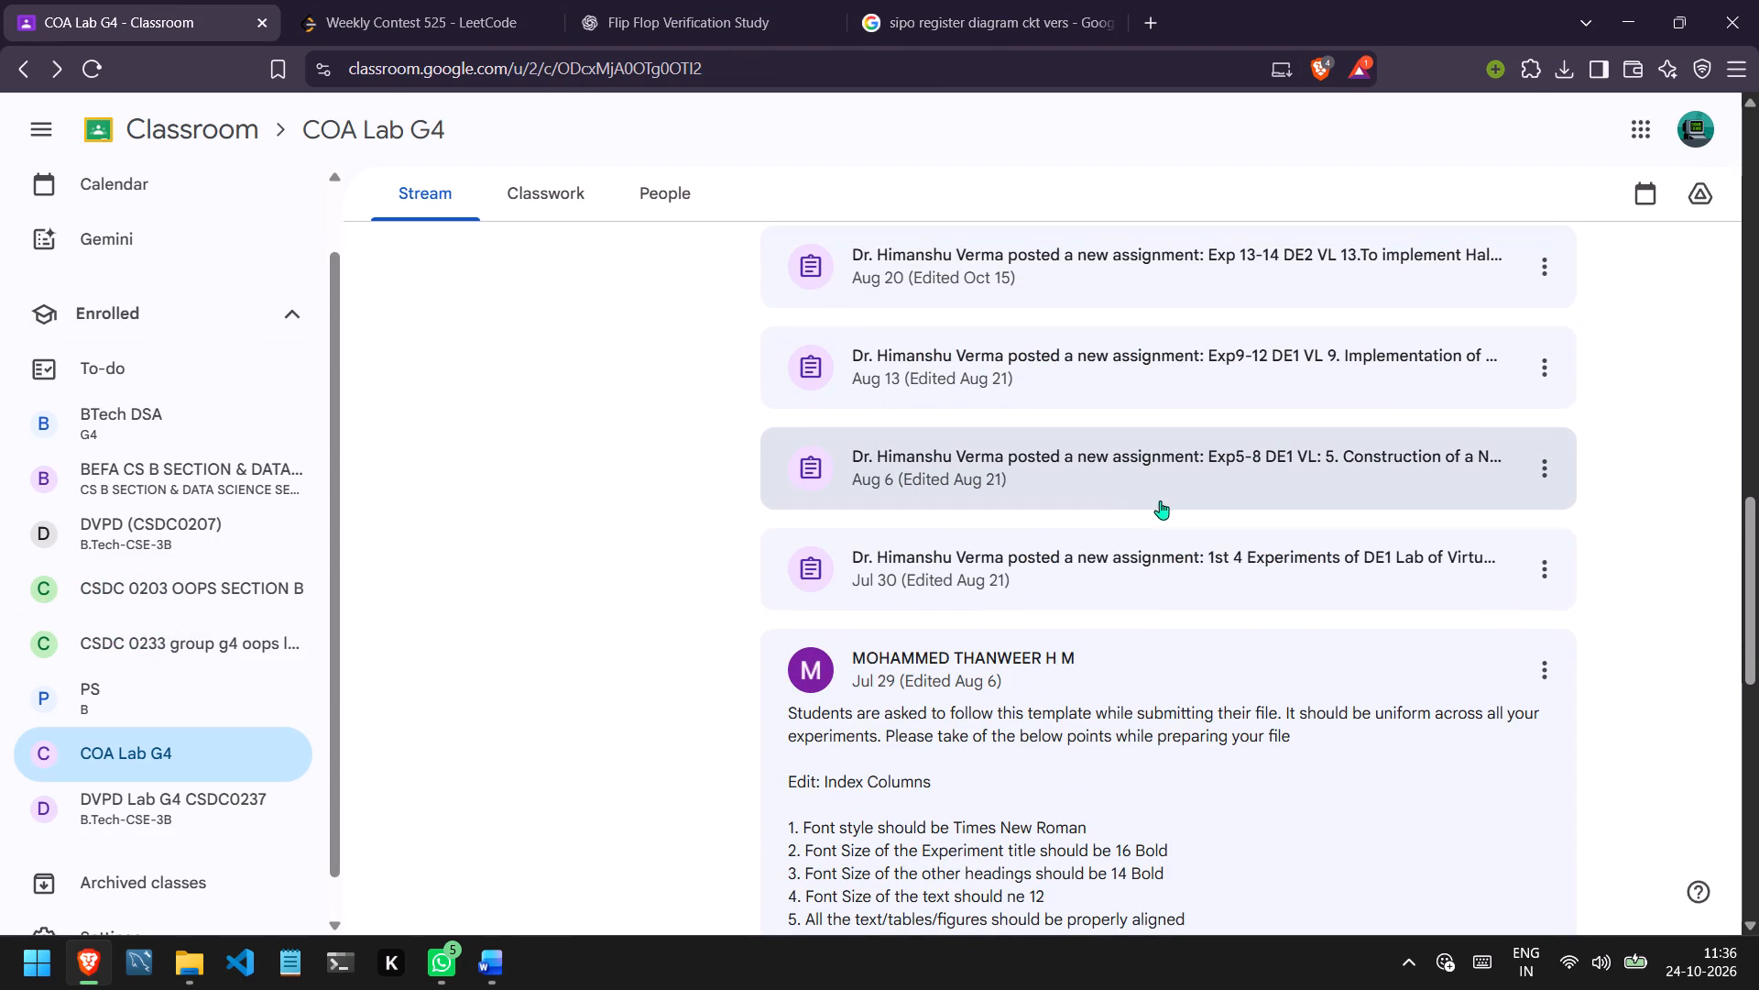
double_click(1143, 485)
scroll(901, 462, "down", 1)
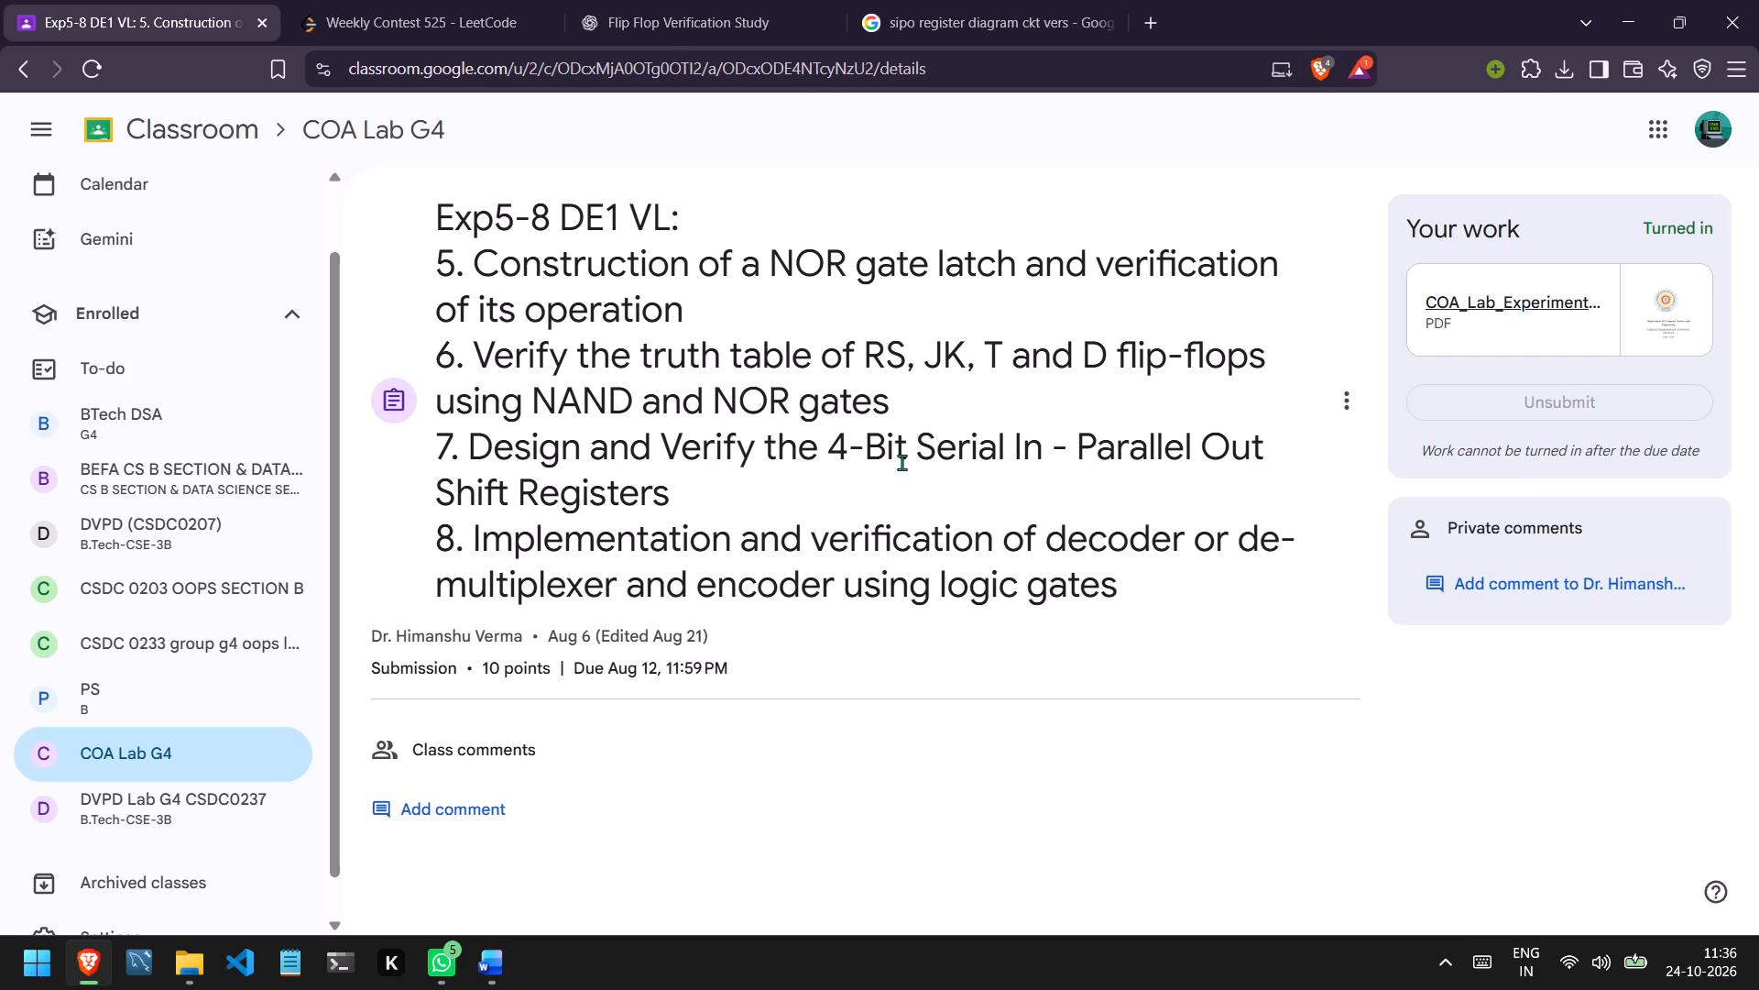
Open CircuitVerse's "4 bit SIPO Shift Register" project from the search results, examine its circuit diagram, and return to the results.
left_click(980, 4)
scroll(601, 470, "down", 5)
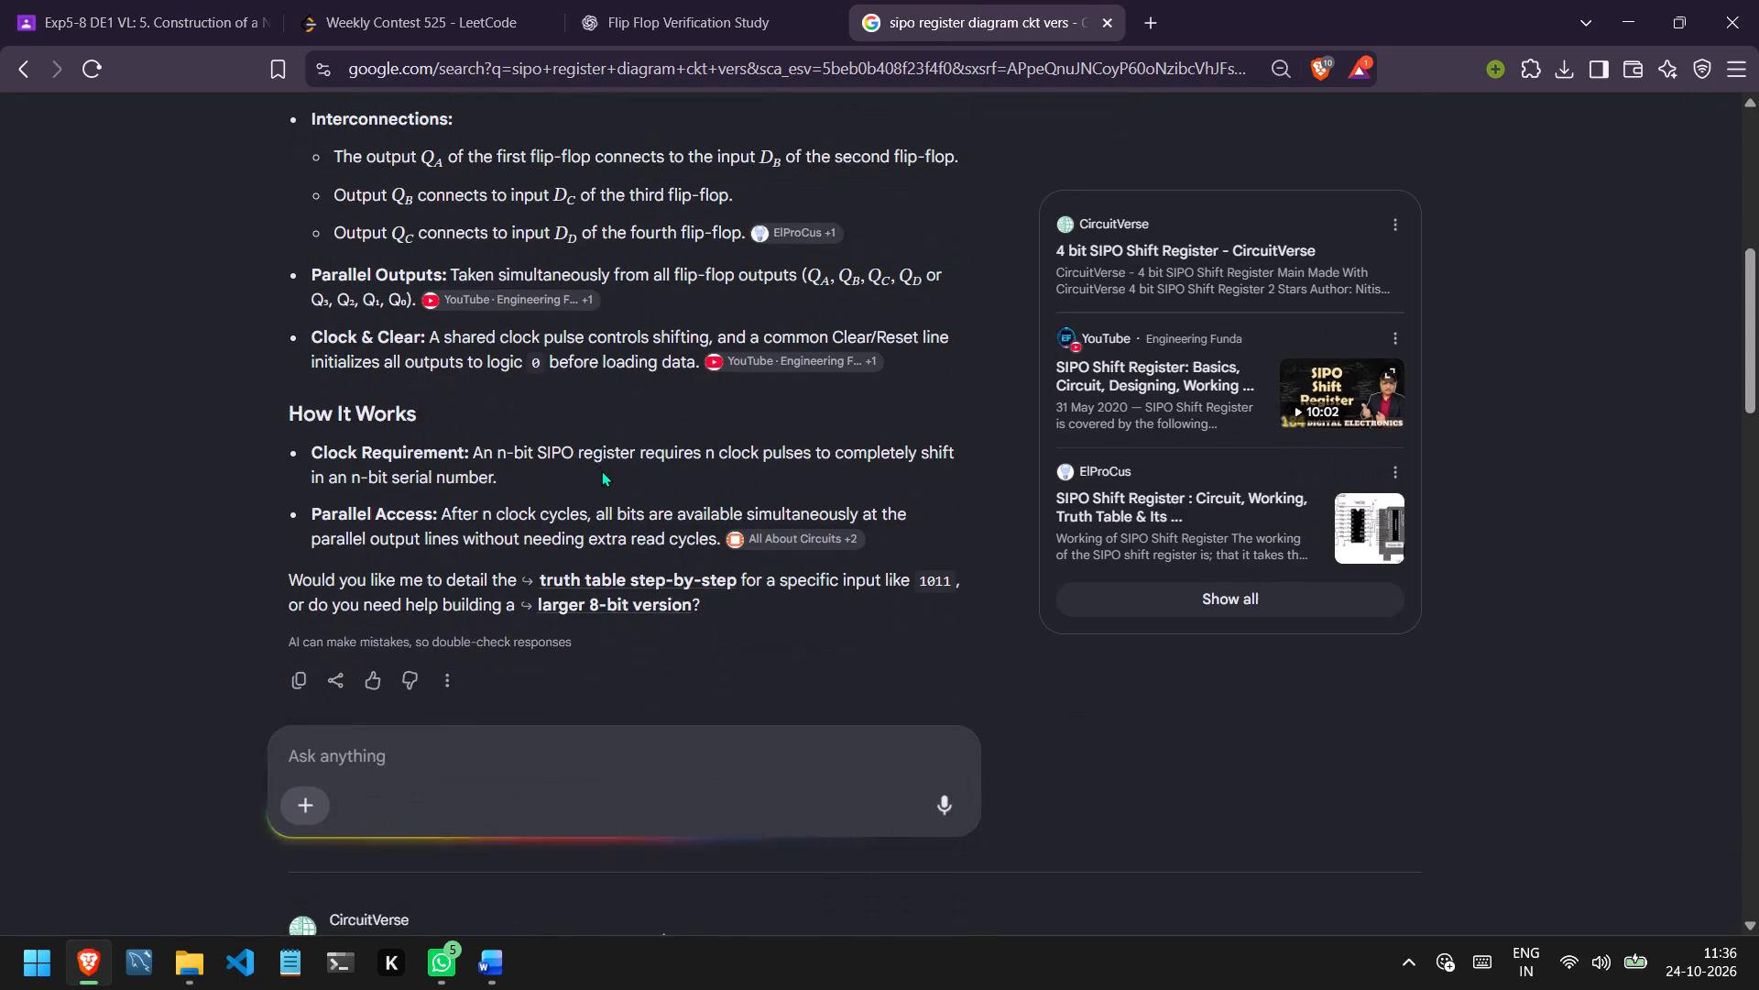
scroll(601, 470, "down", 1)
double_click(467, 517)
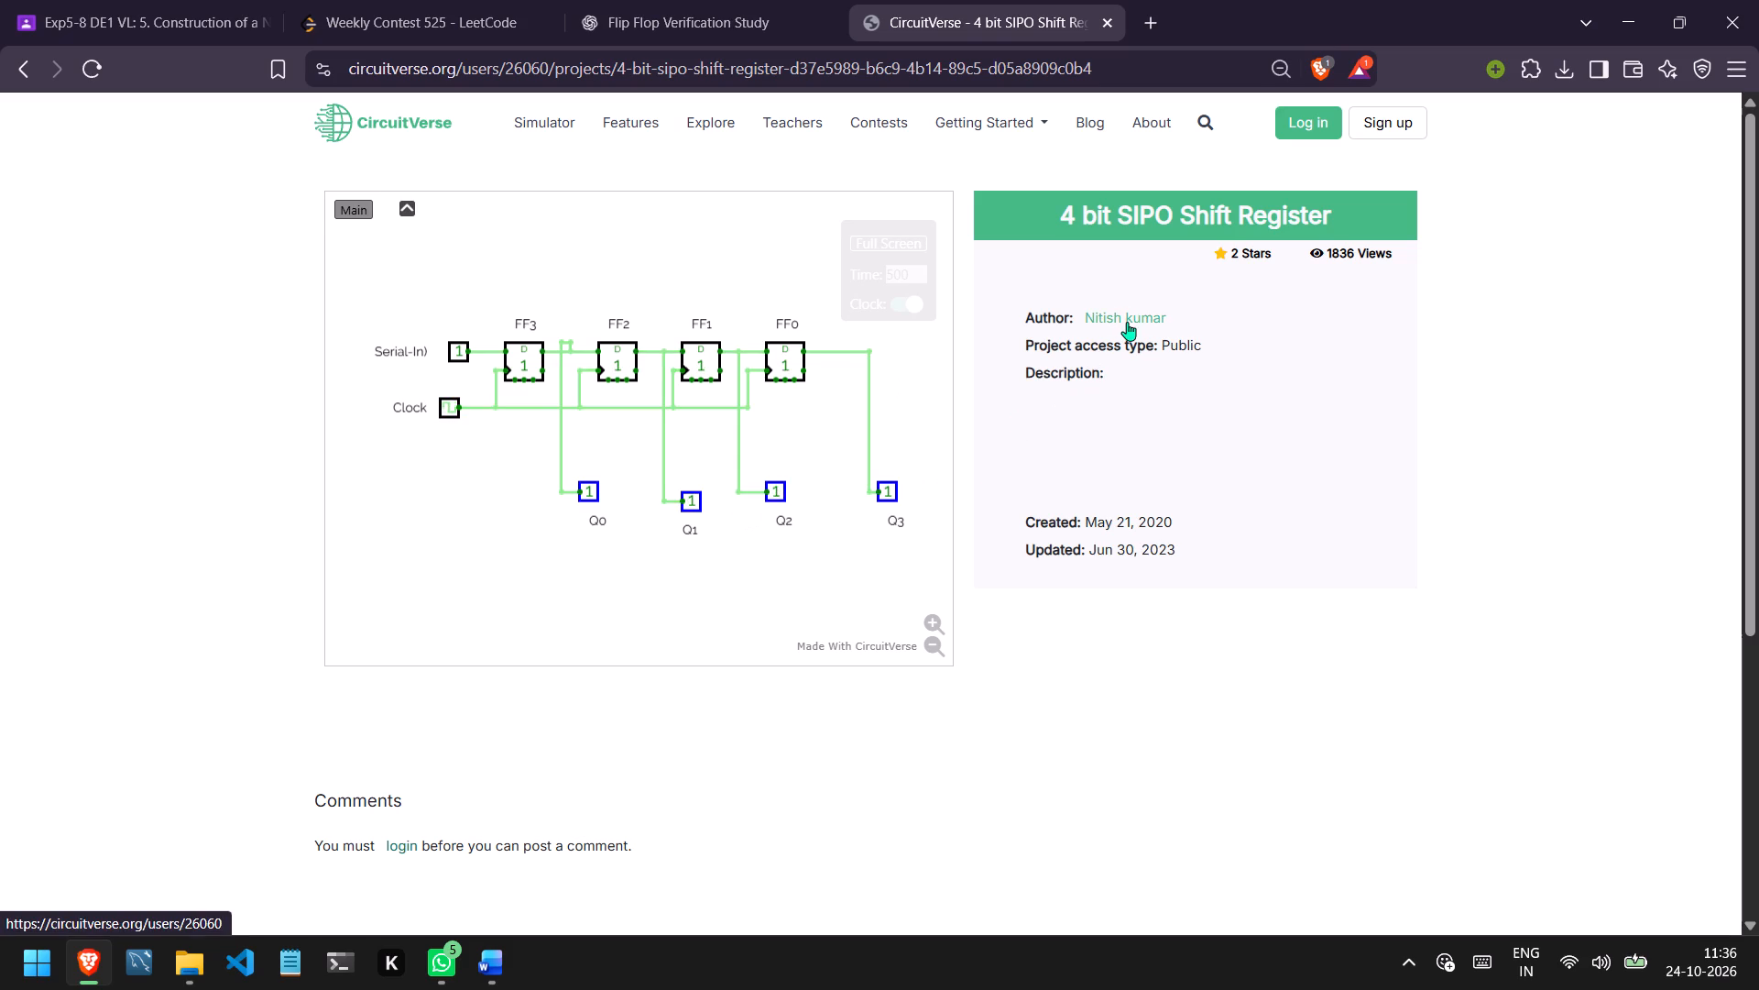
left_click(625, 696)
scroll(556, 650, "up", 1)
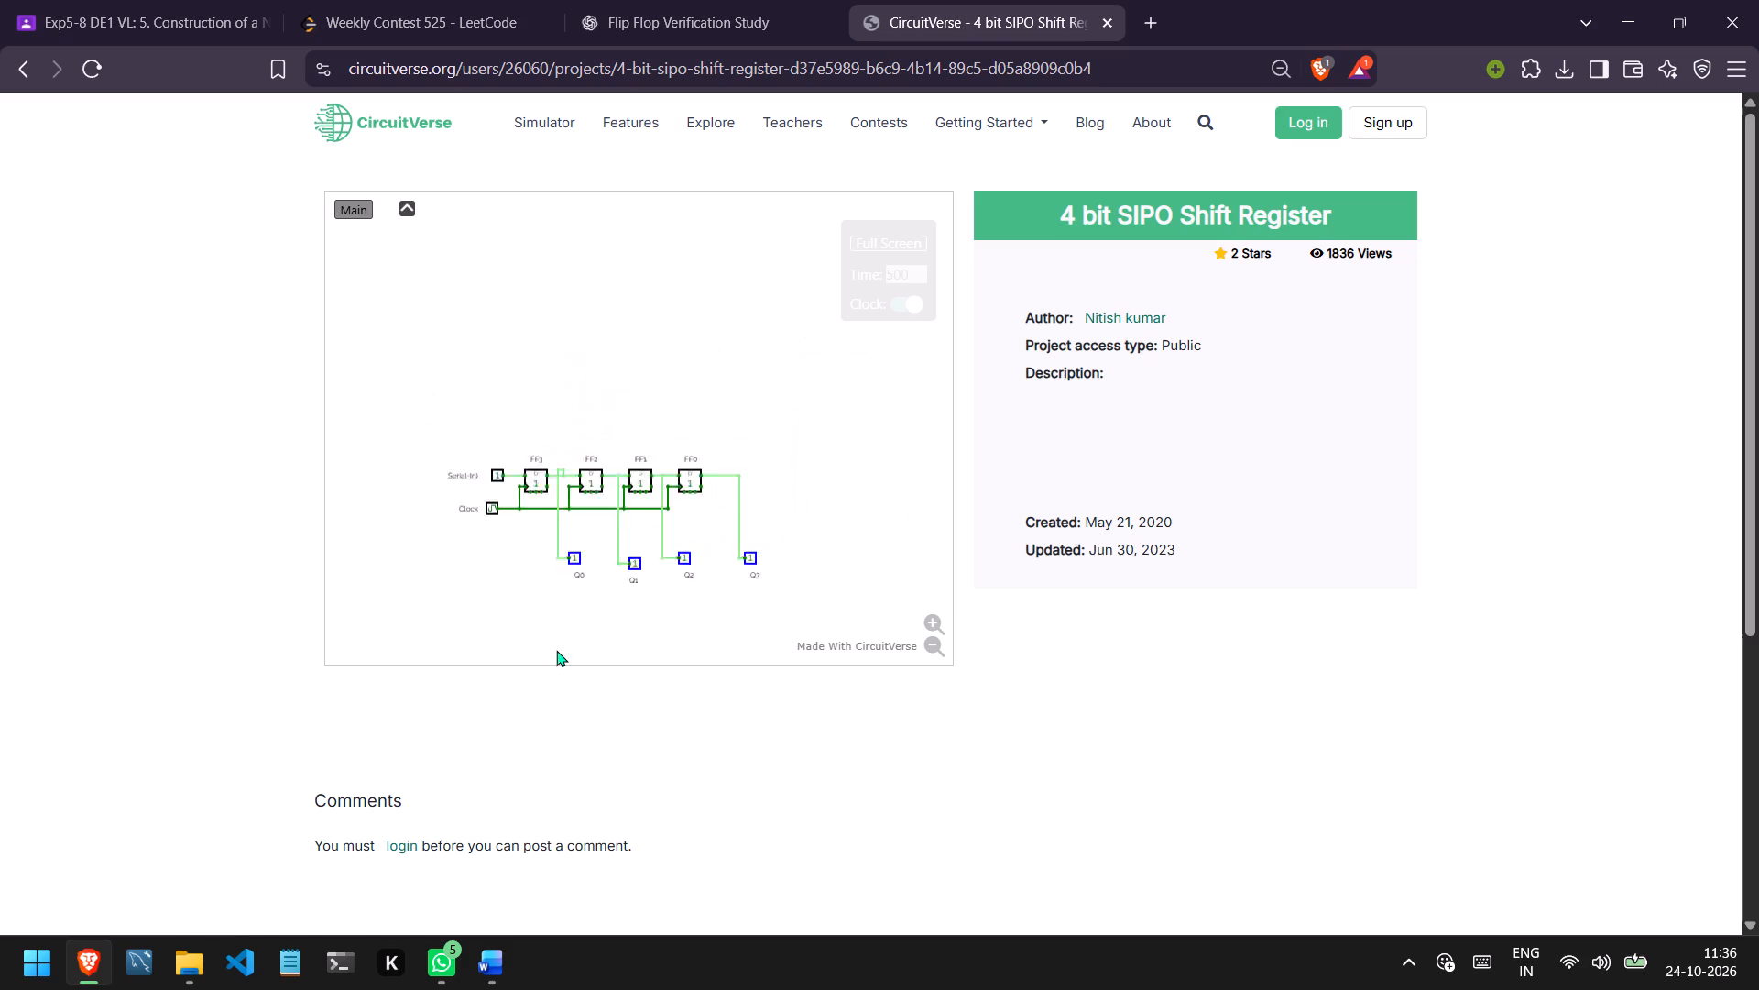
left_click(667, 515)
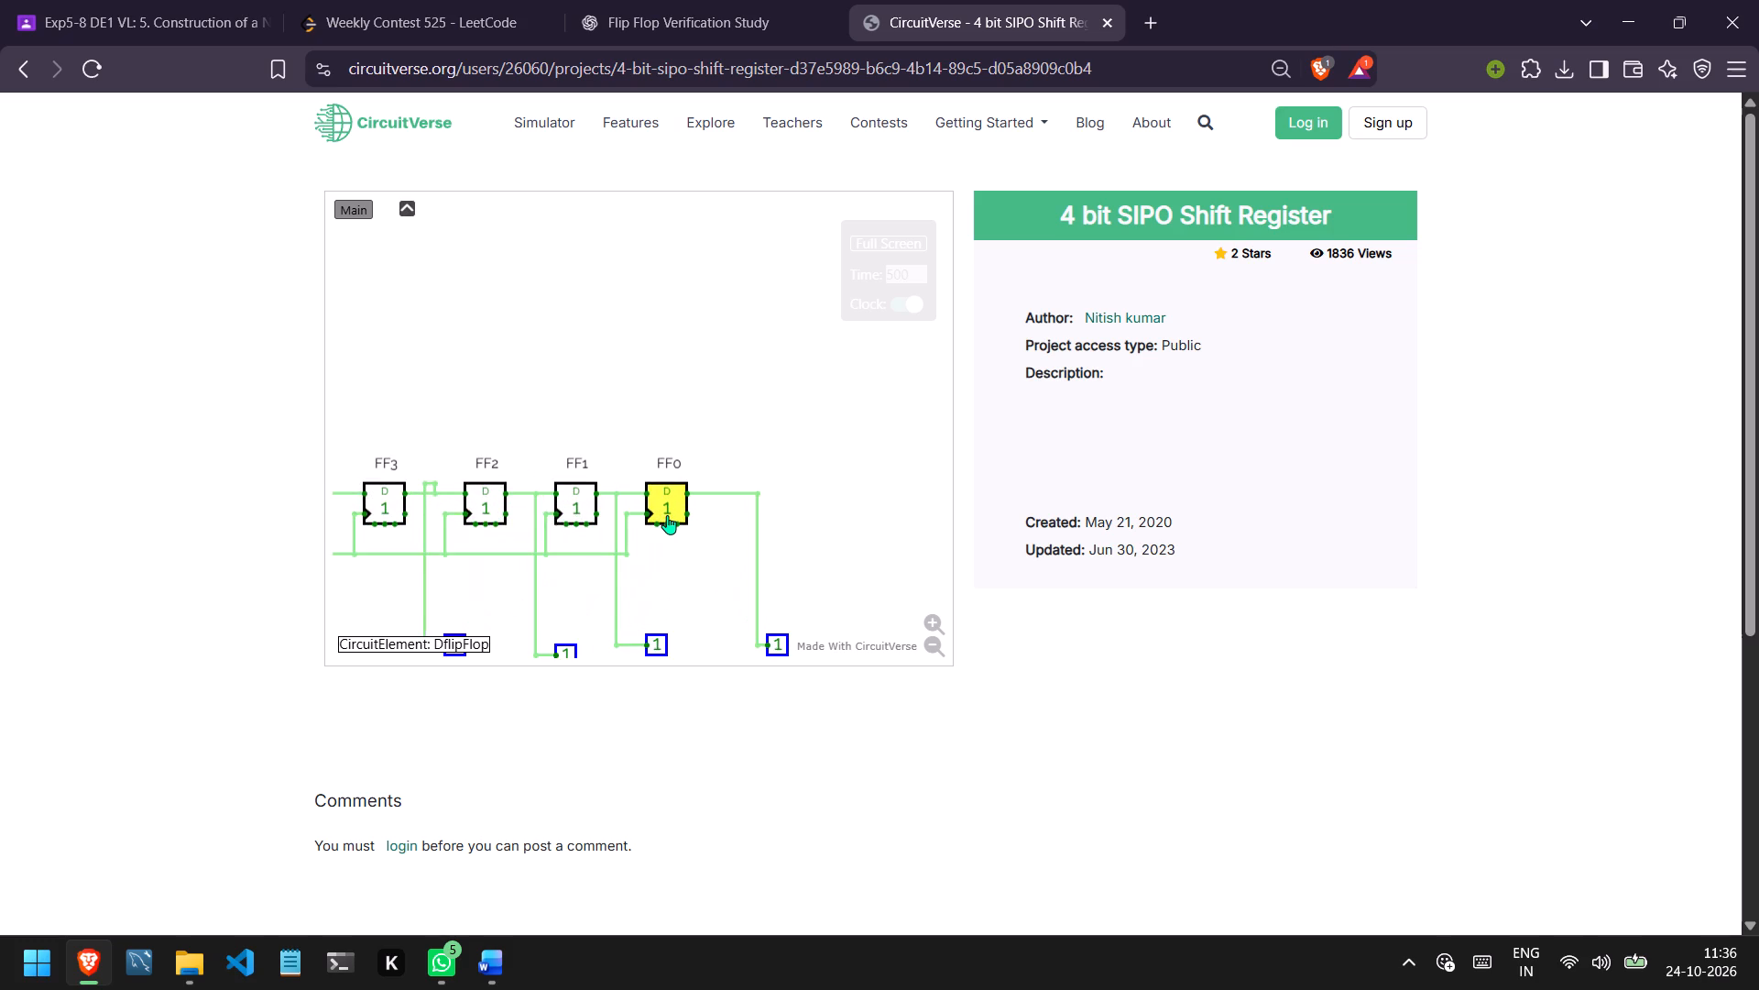
left_click_drag(614, 388, 747, 353)
scroll(747, 353, "up", 1)
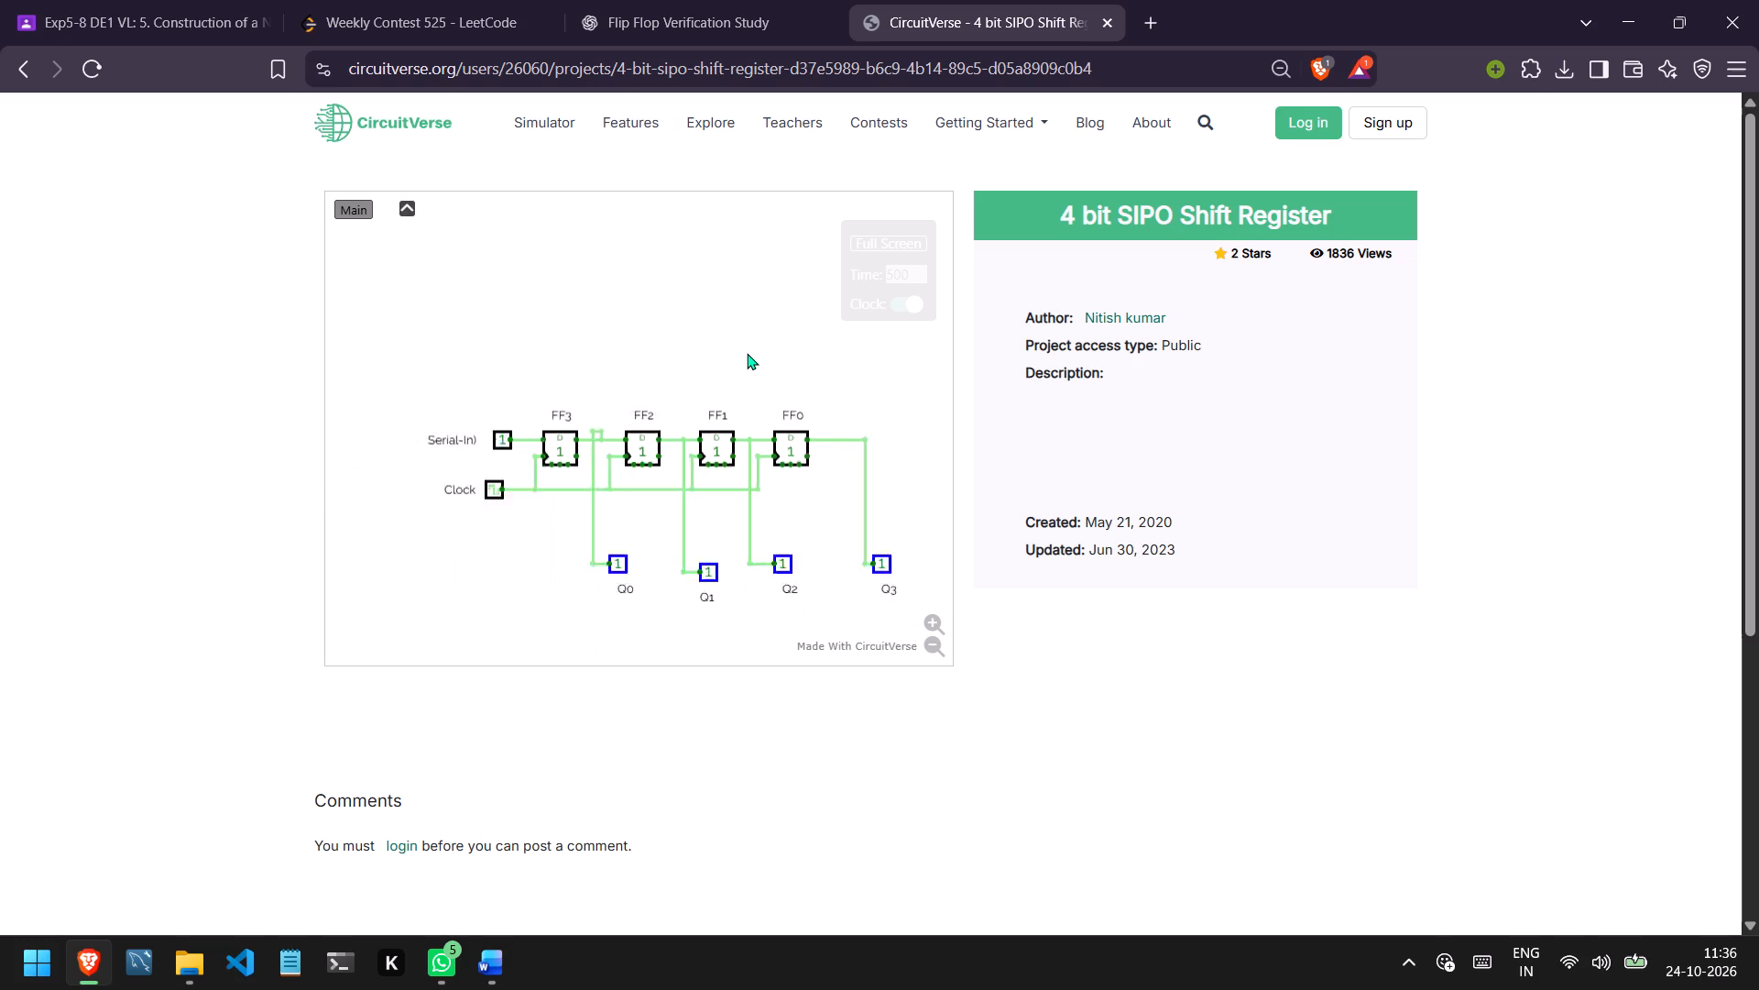
scroll(747, 353, "up", 1)
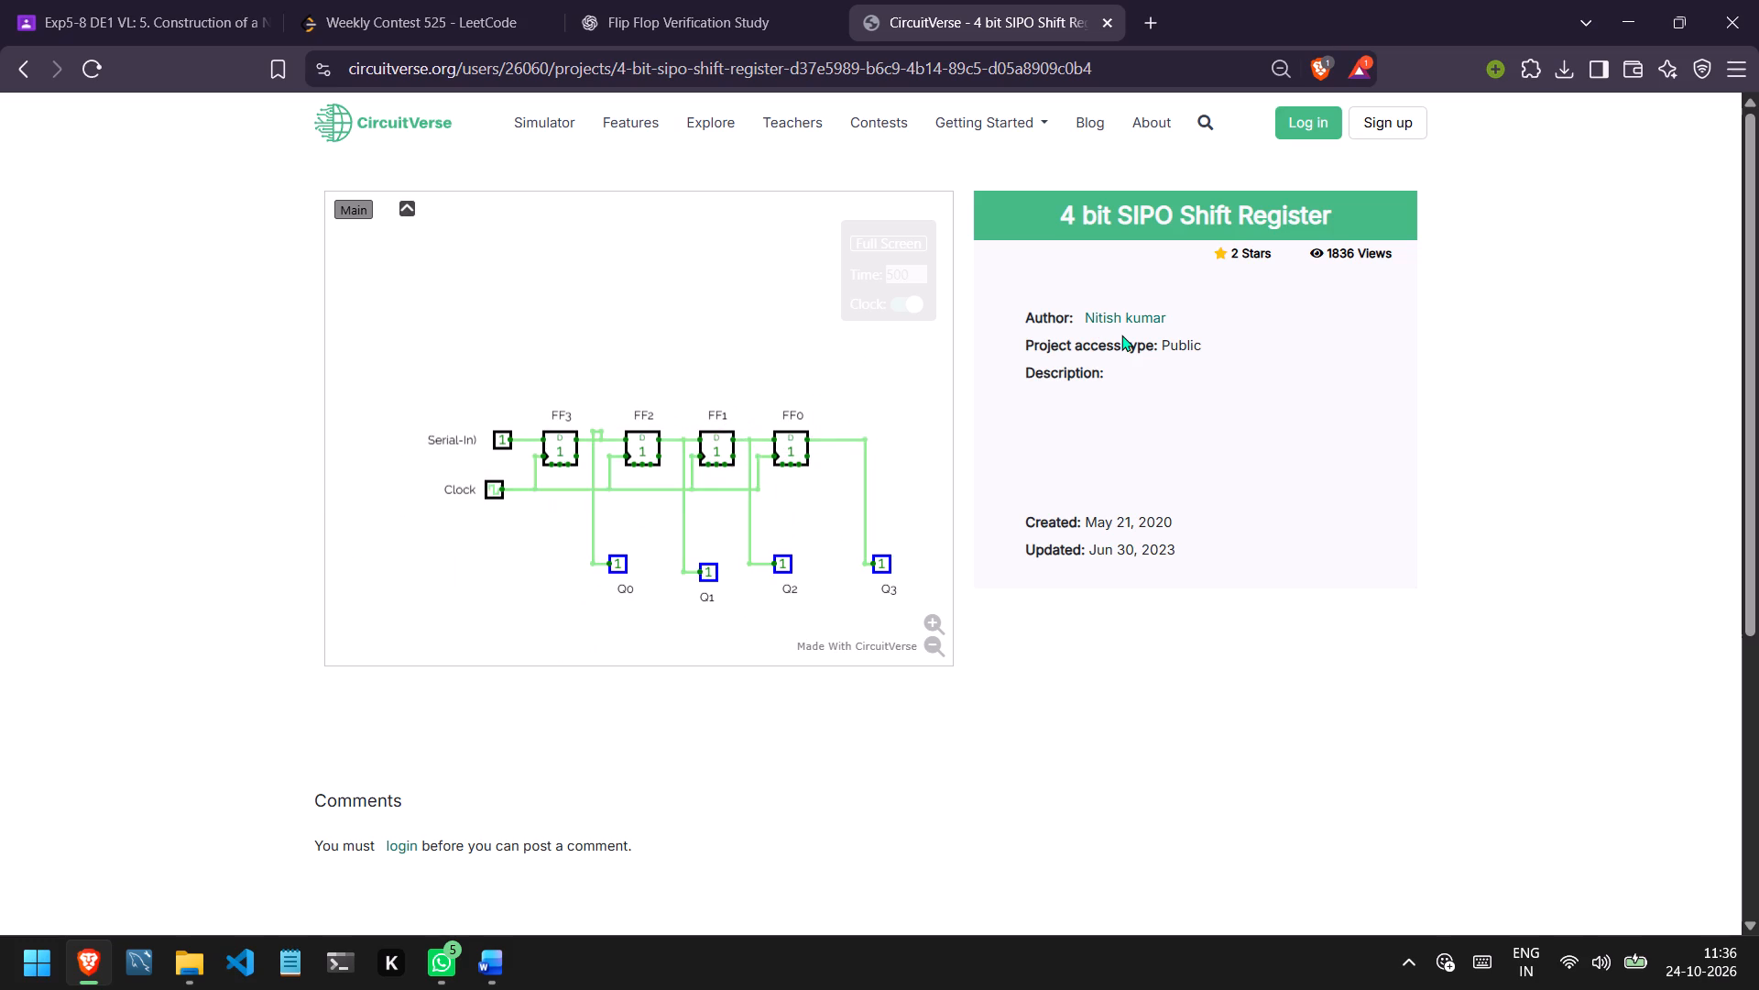
double_click(785, 588)
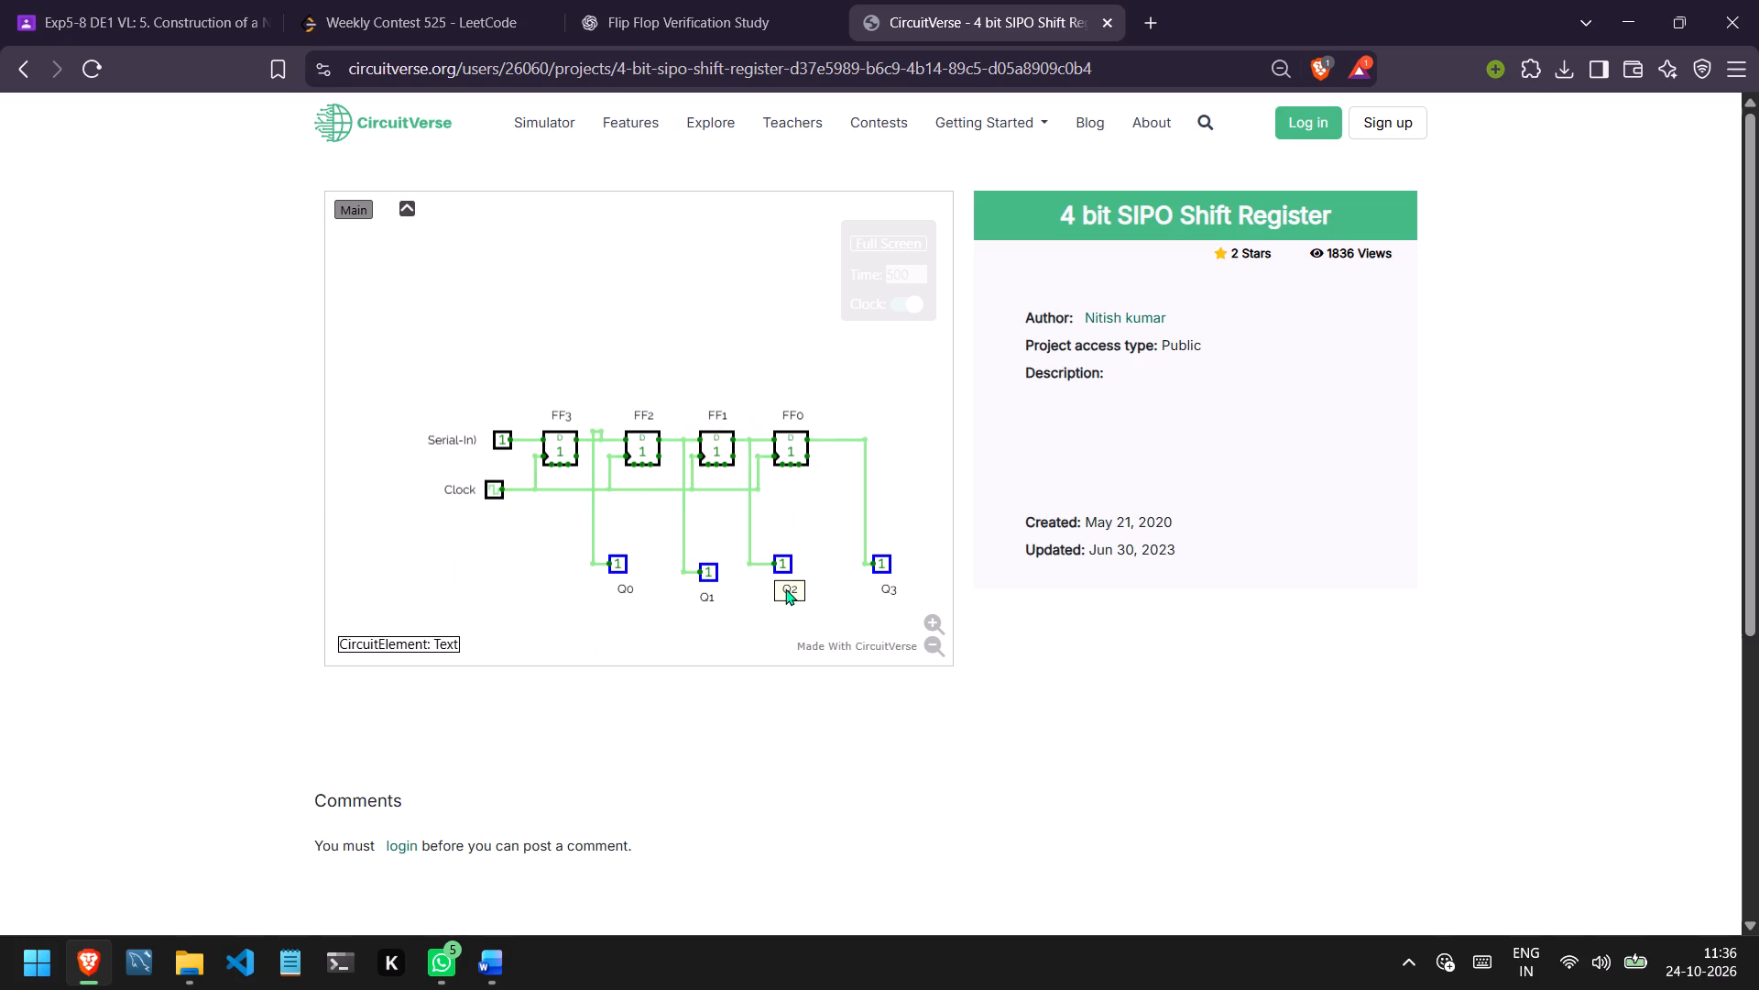
scroll(785, 588, "right", 8)
scroll(165, 192, "right", 10)
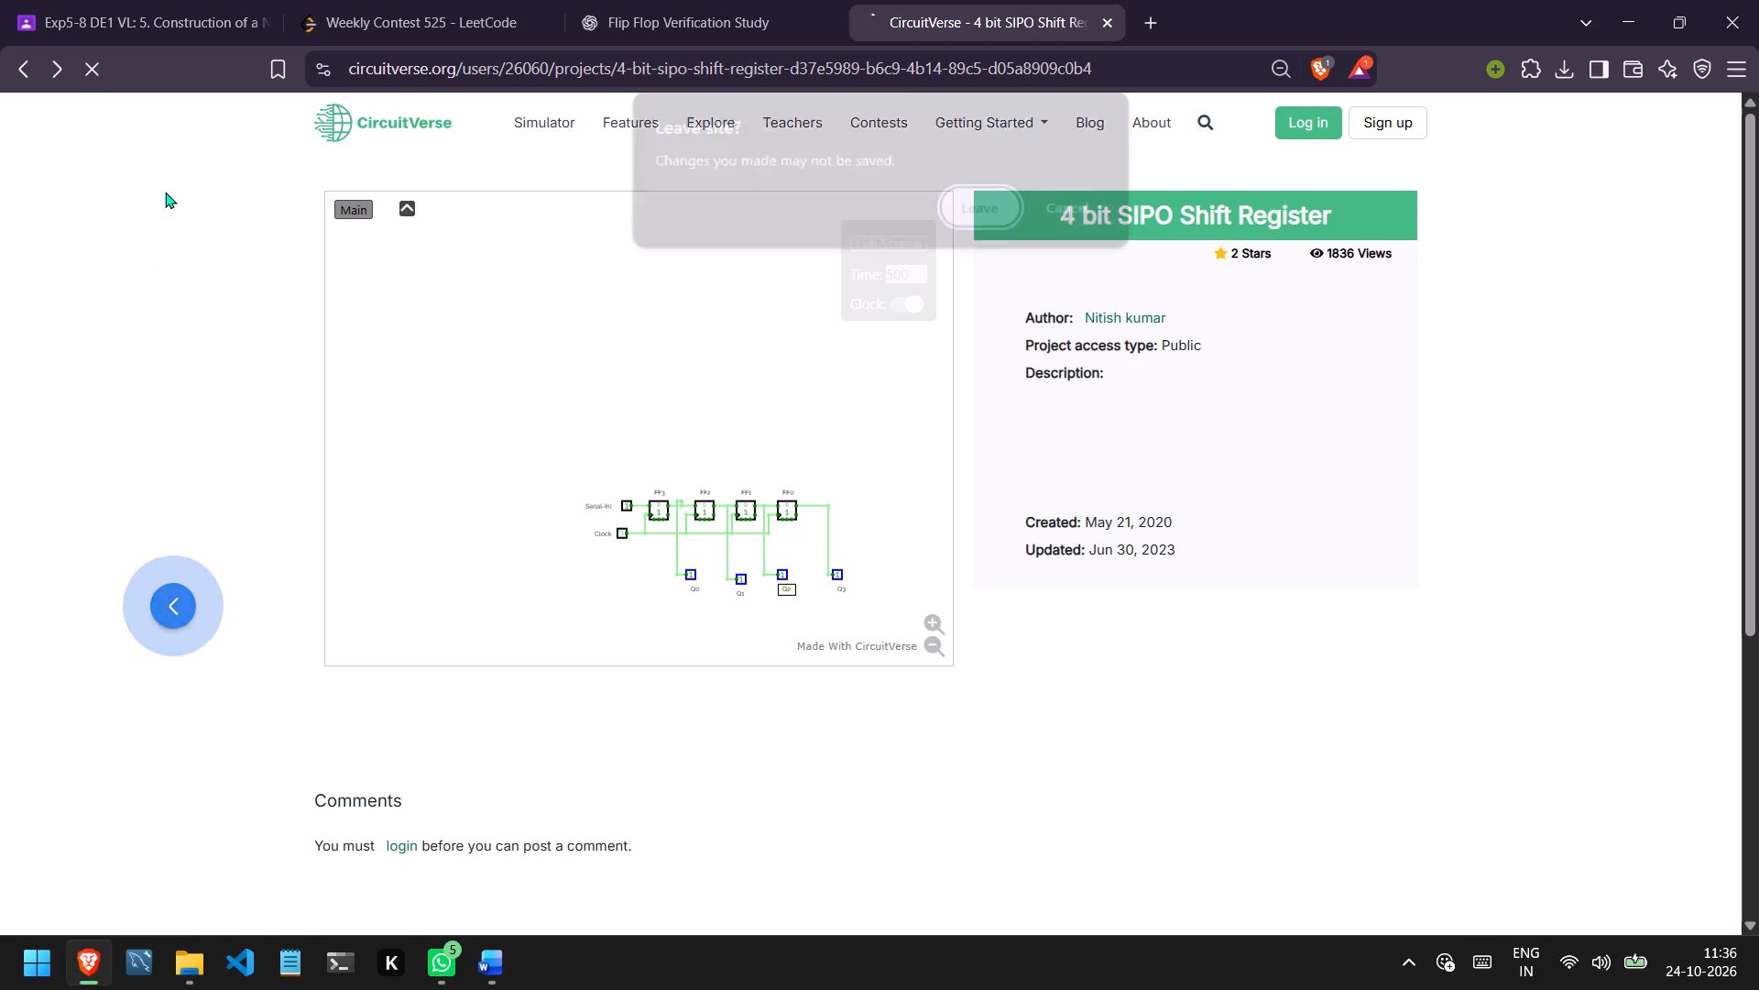
key("Return")
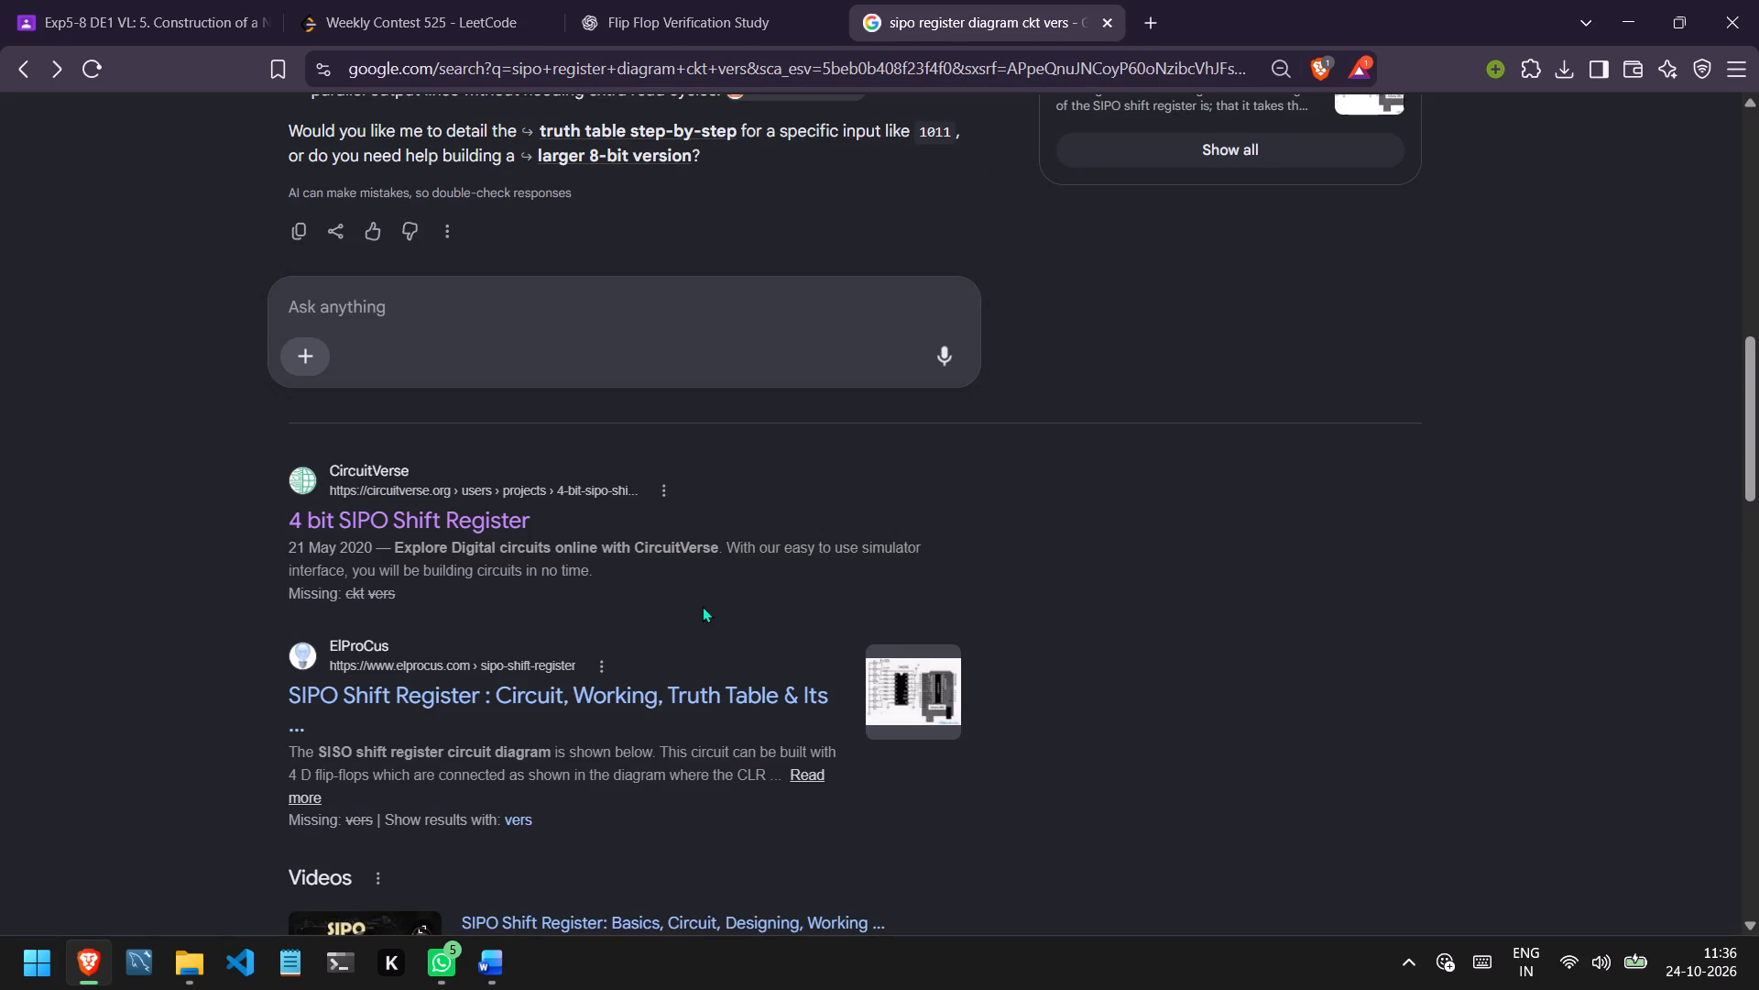
Open CircuitVerse's "4 Bit SIPO" project from the search results, examine its diagram and description, and return to the results.
scroll(615, 722, "down", 6)
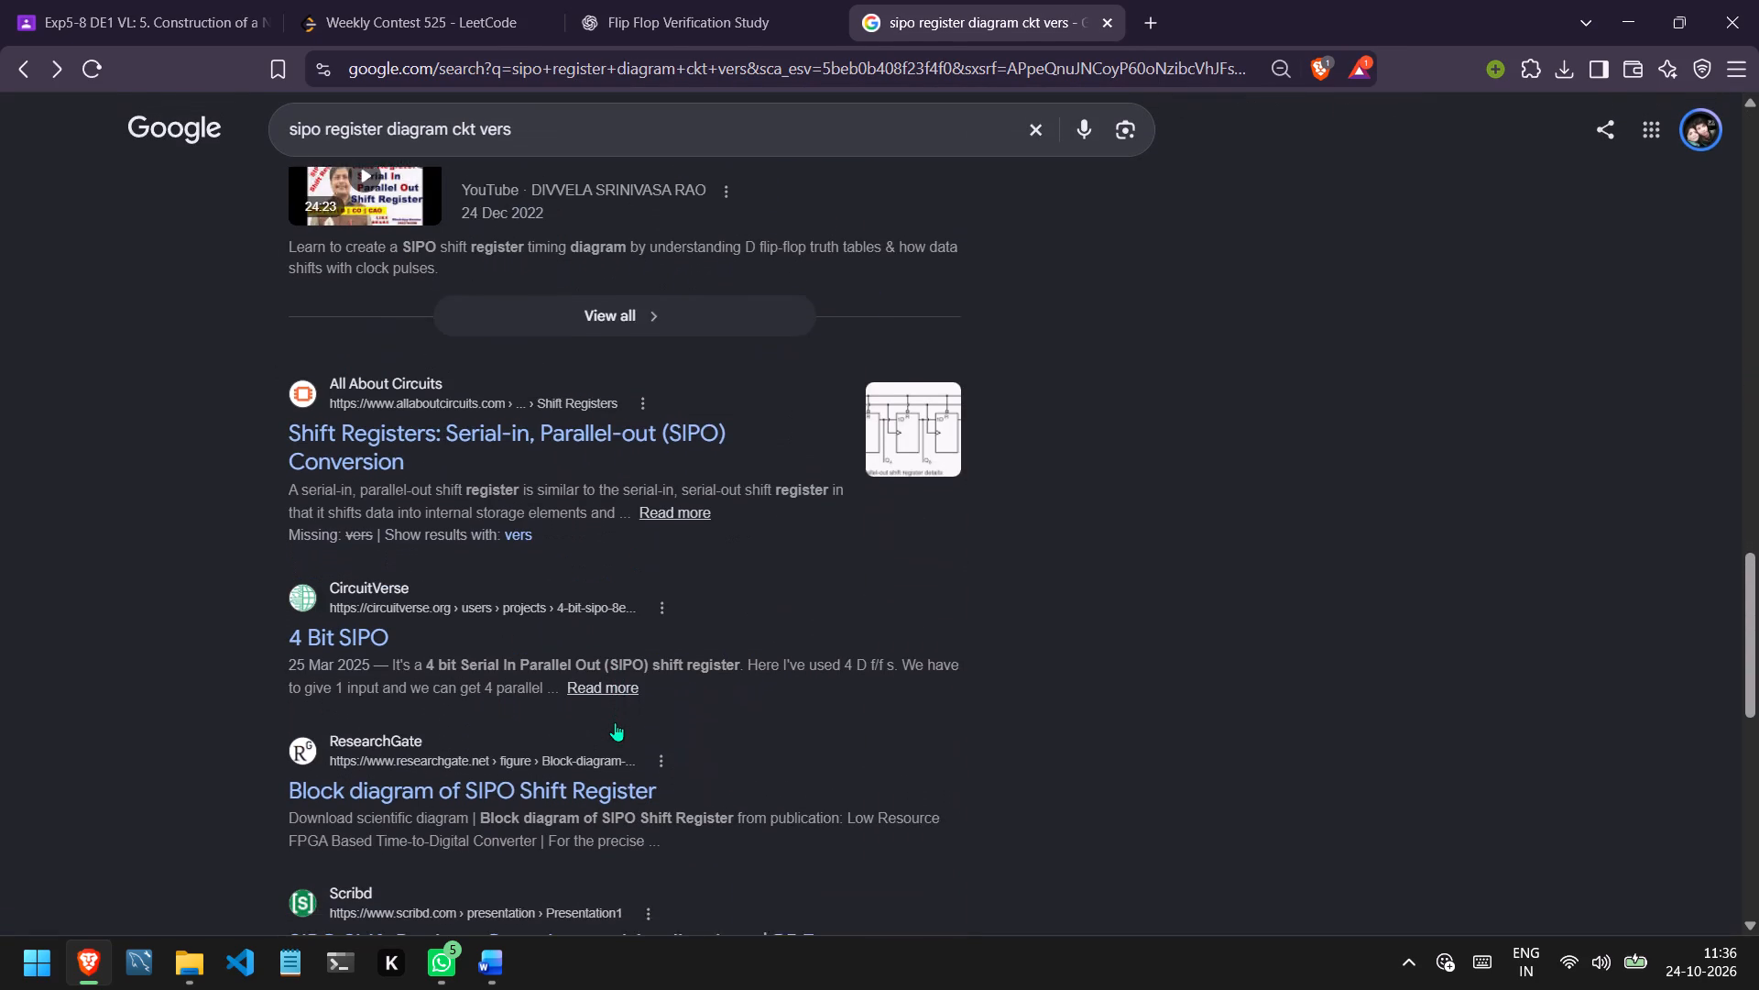
double_click(348, 602)
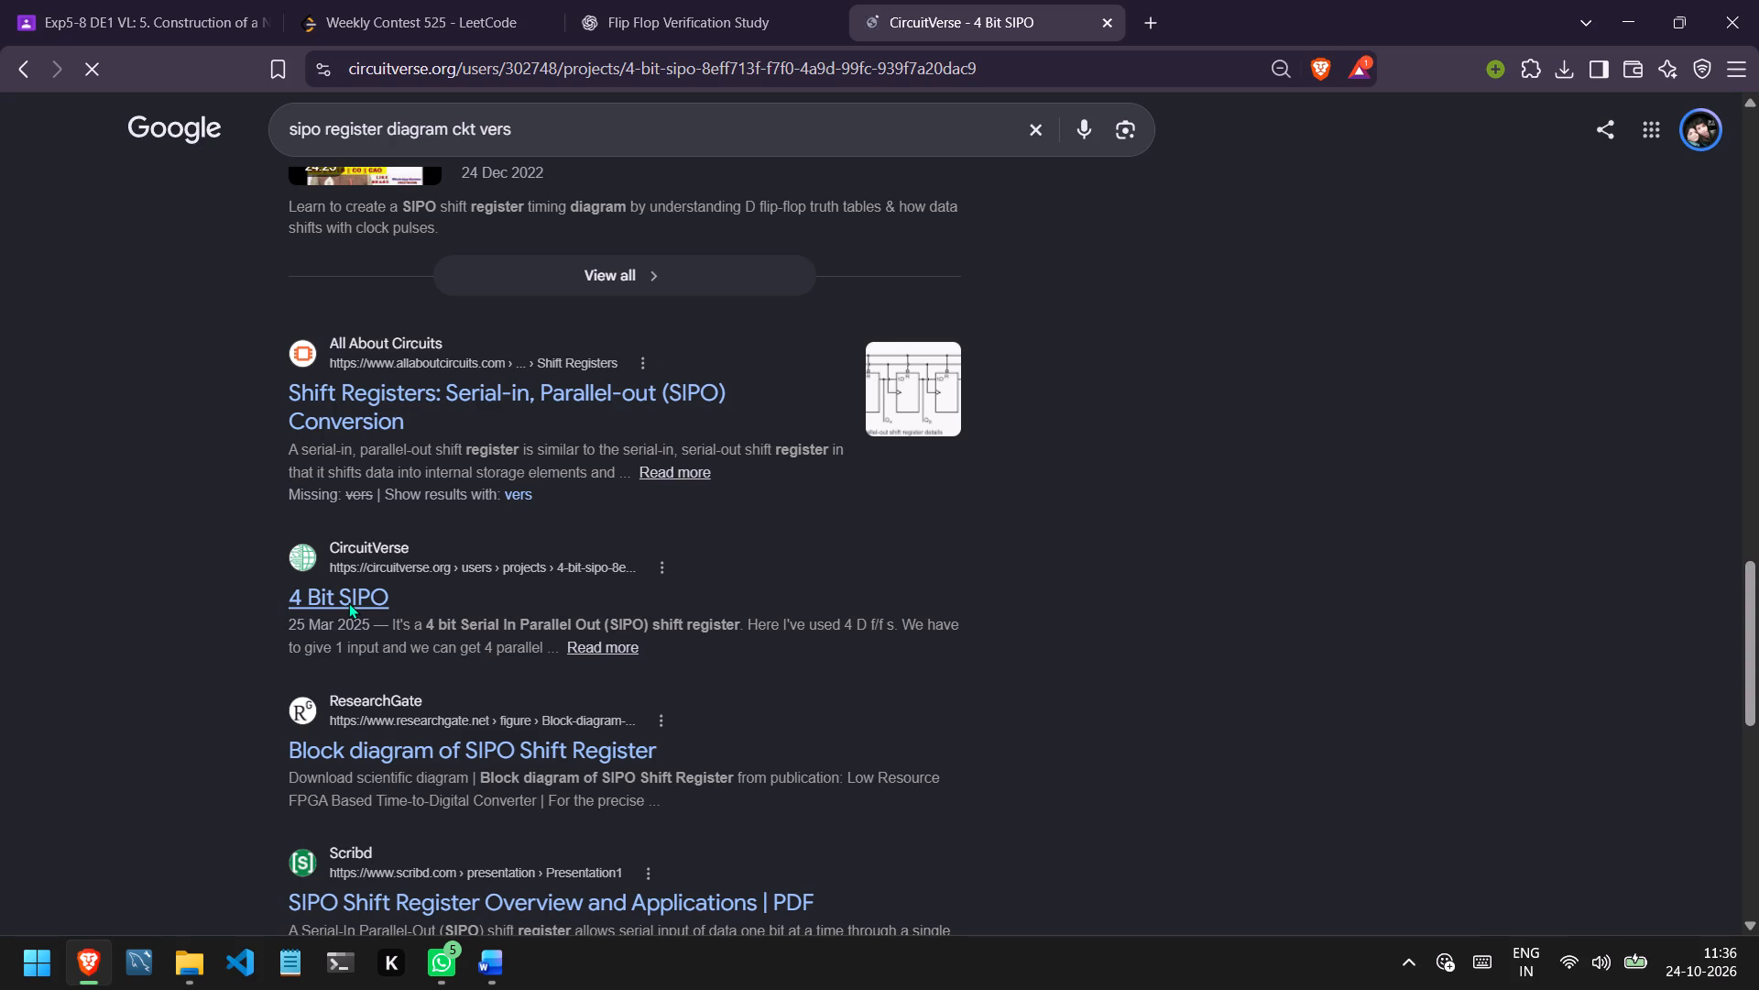
scroll(567, 564, "down", 4)
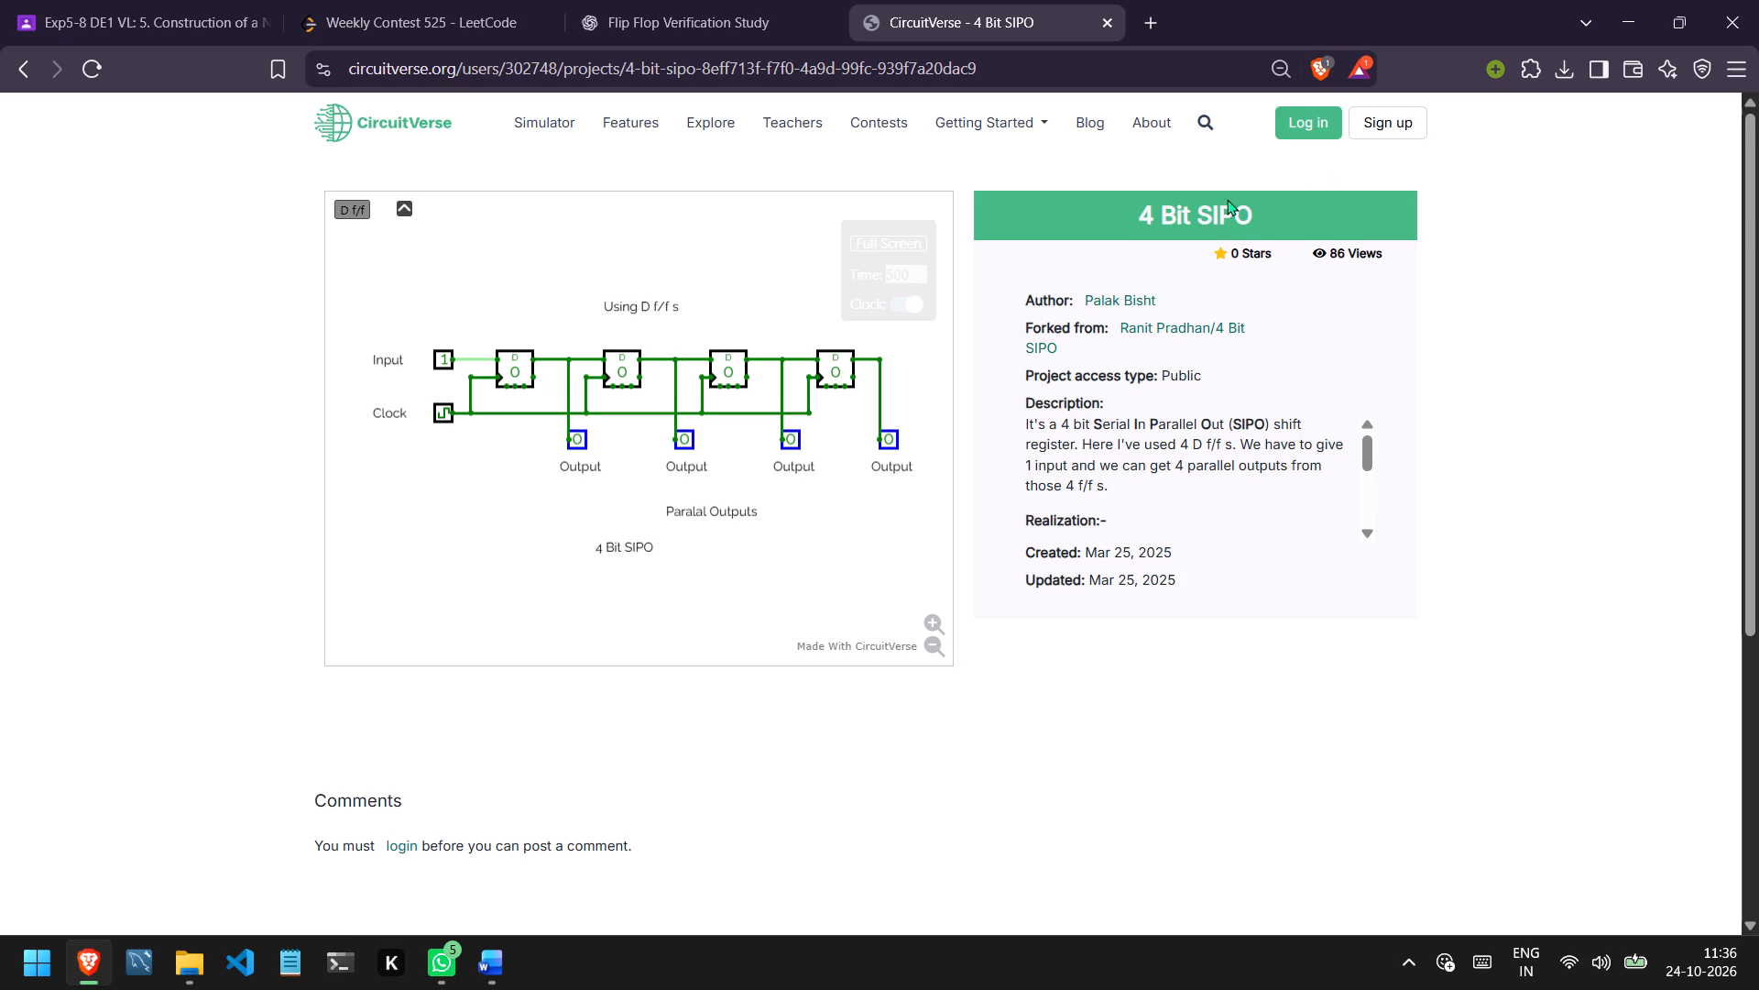
scroll(1121, 407, "right", 1)
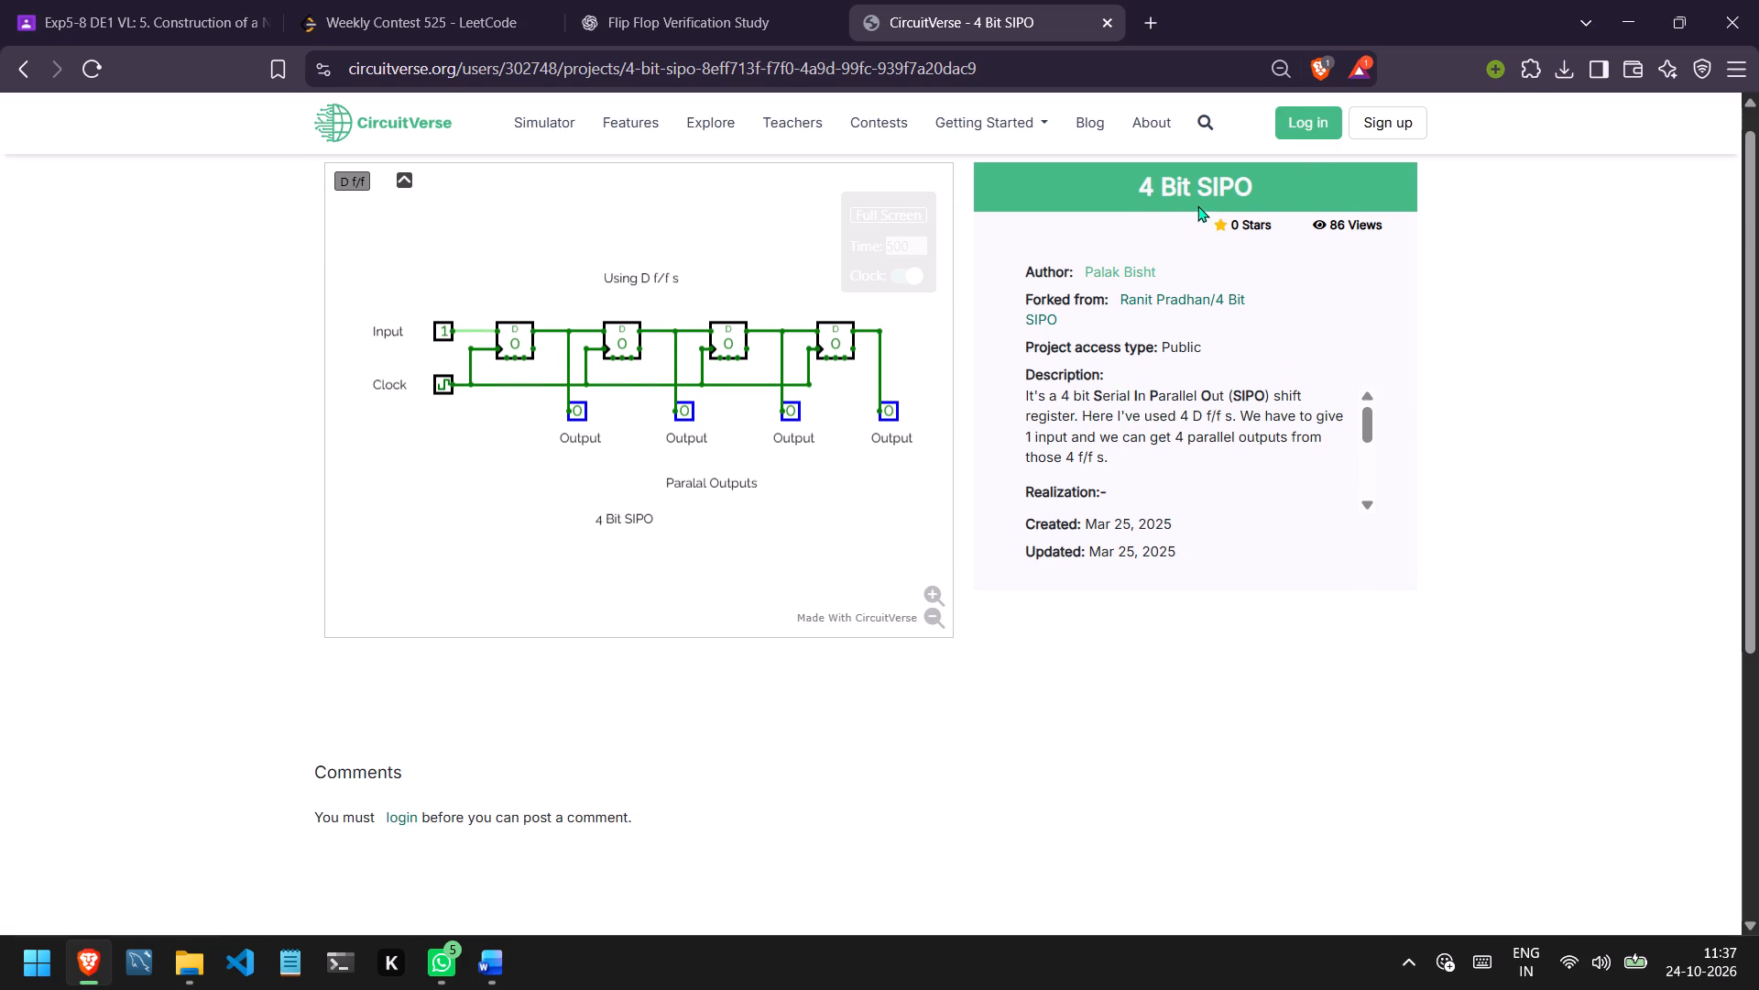
scroll(876, 566, "right", 6)
scroll(759, 702, "right", 7)
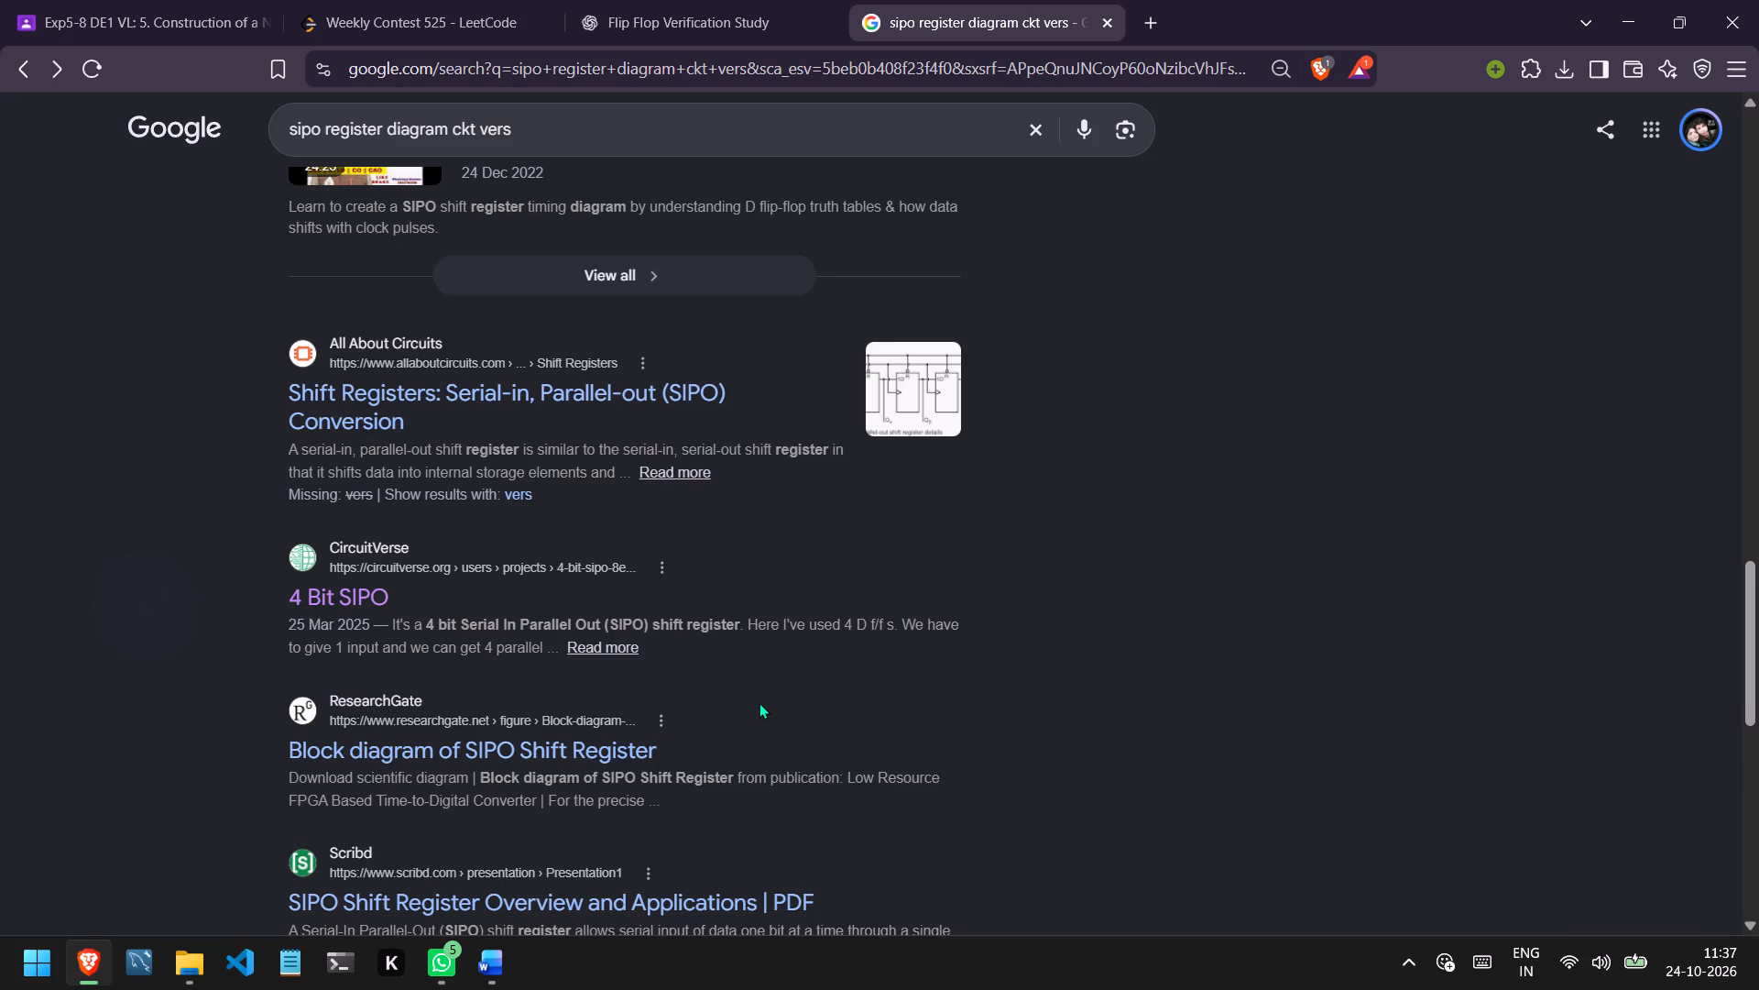
Reopen the "4 bit SIPO Shift Register" project and leave it for CircuitVerse's log-in page.
scroll(485, 434, "up", 5)
left_click(435, 423)
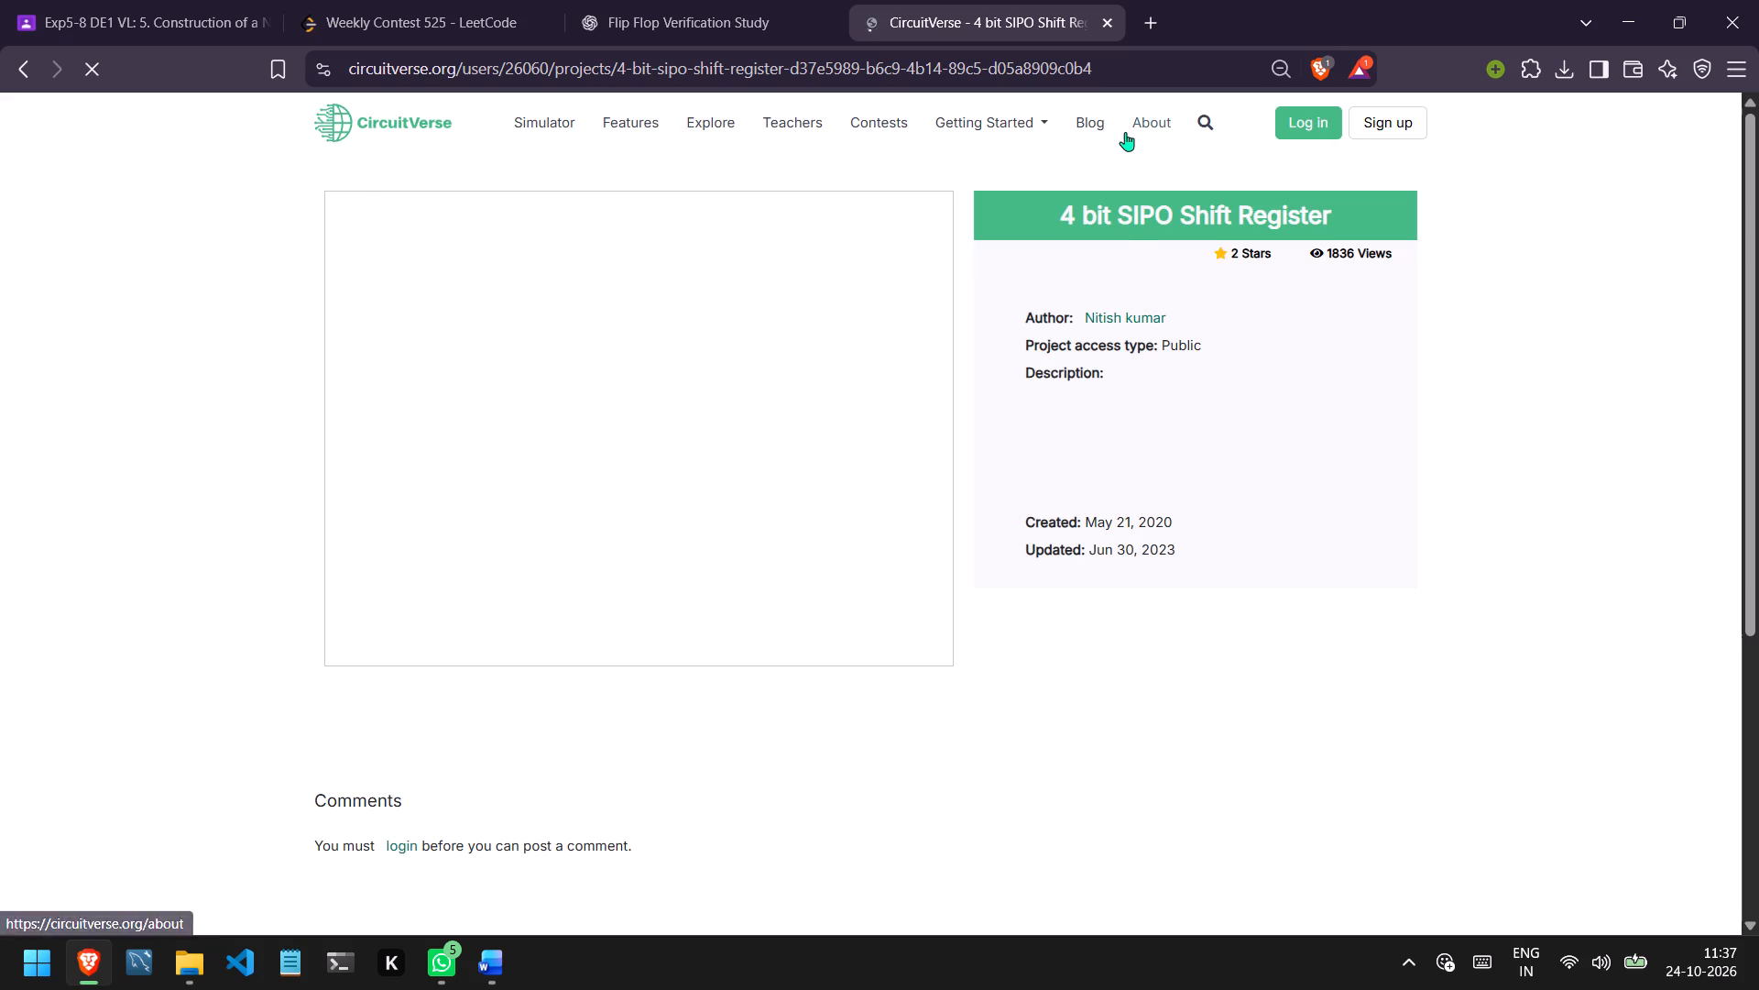
left_click(1302, 130)
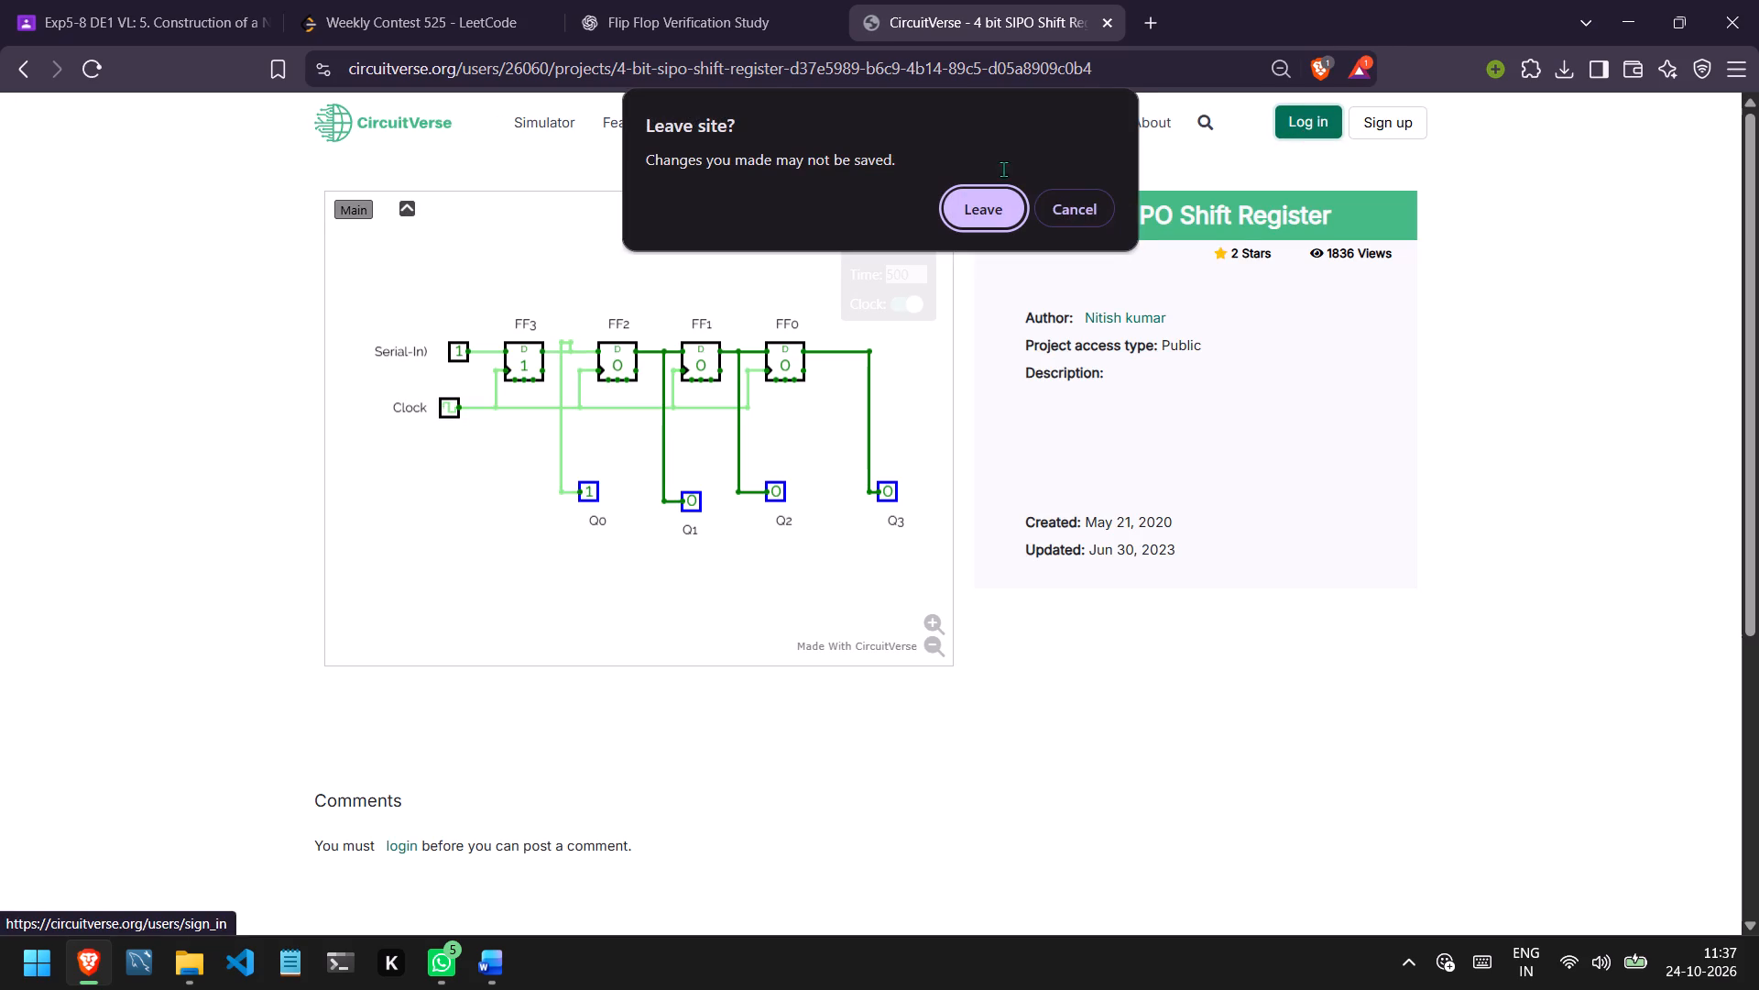
left_click(990, 201)
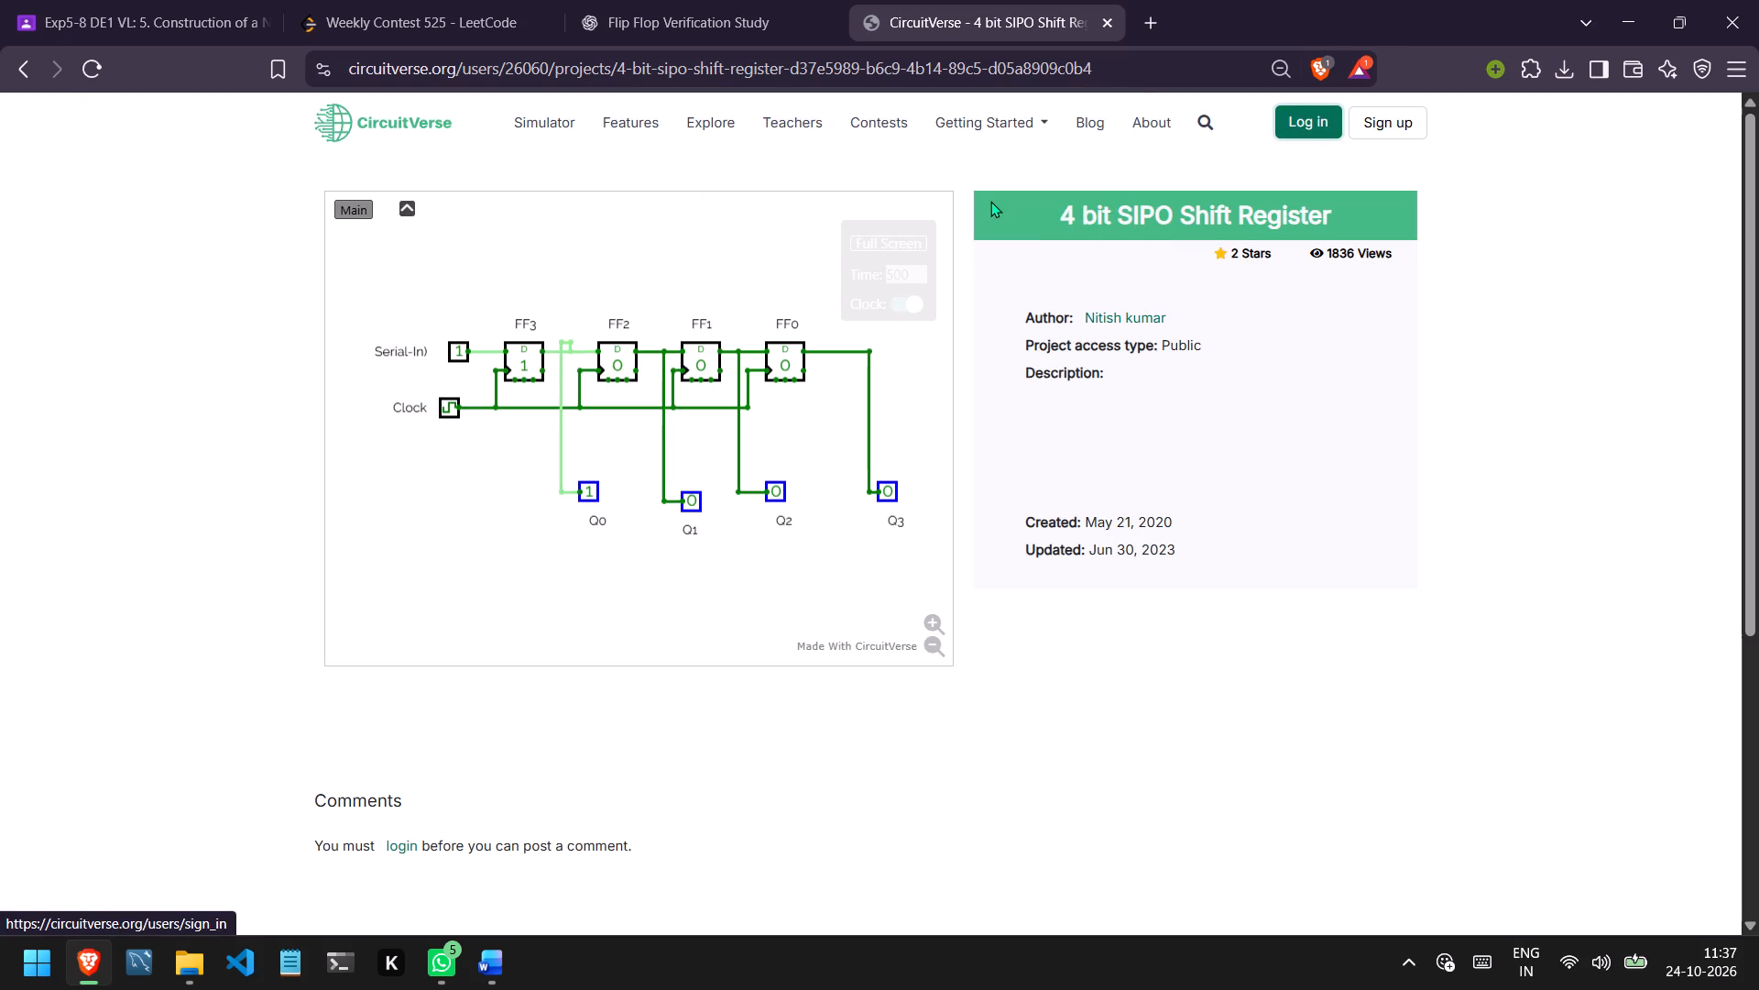
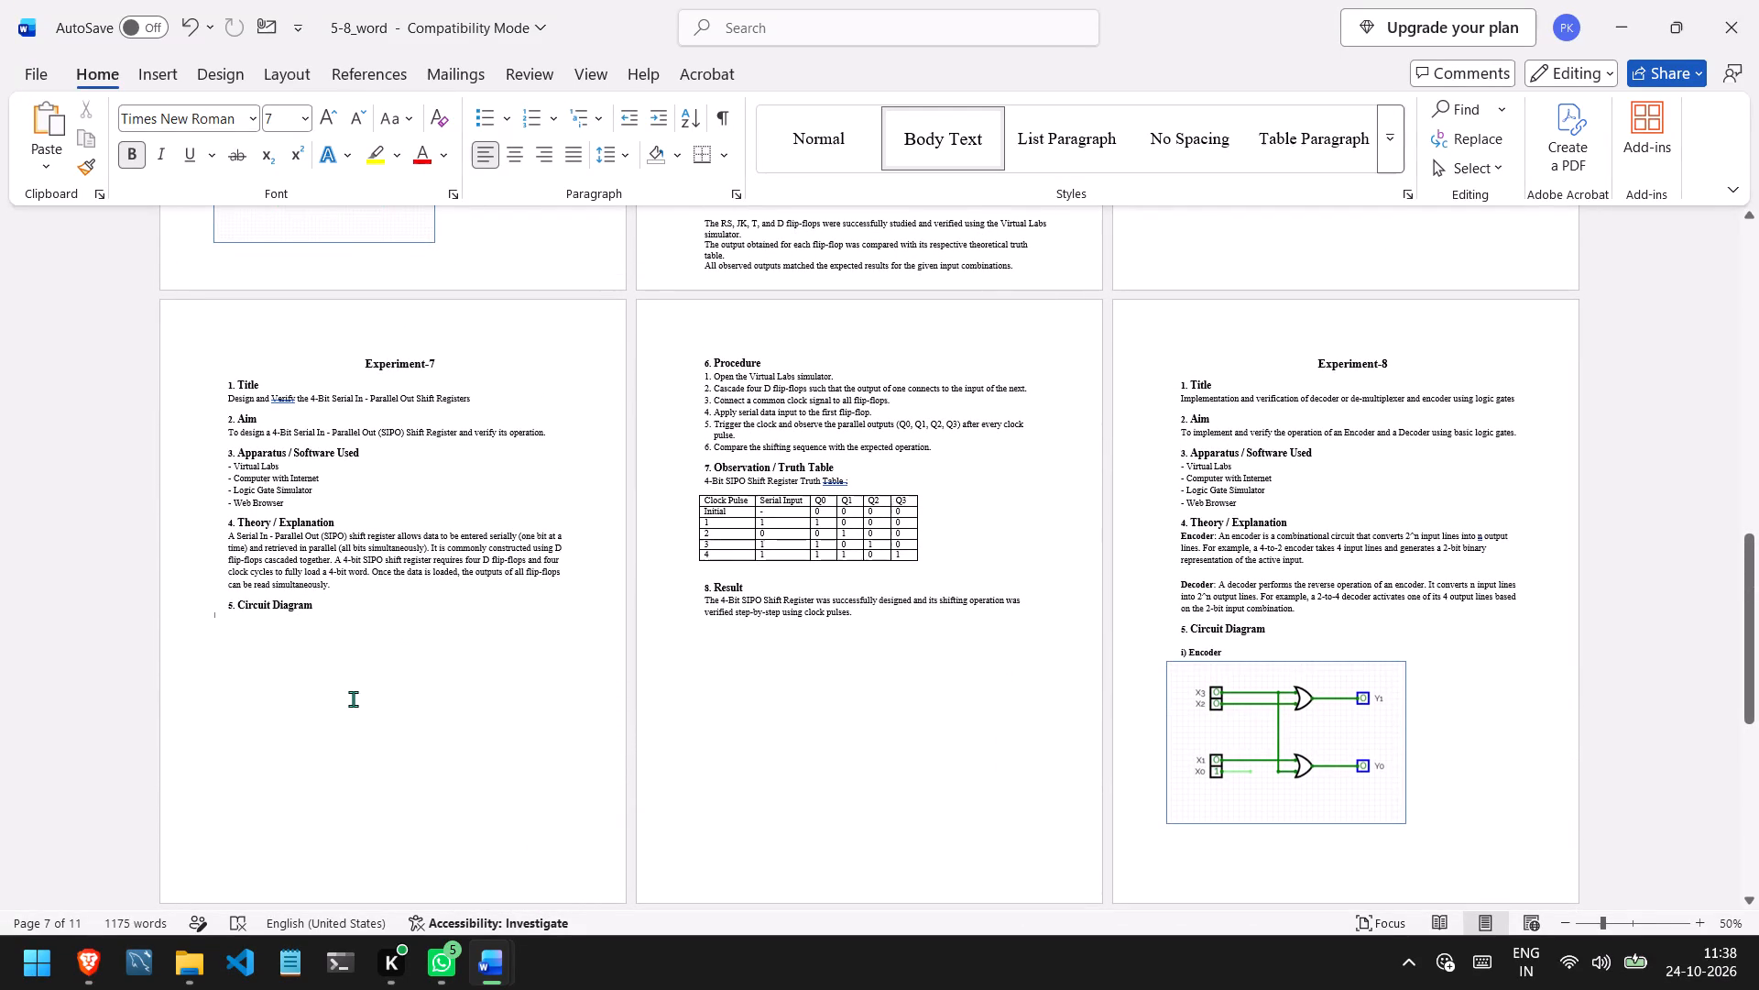
Paste the copied 4-bit SIPO shift register diagram under Experiment-7's Circuit Diagram heading in the Word document.
key("ctrl+v")
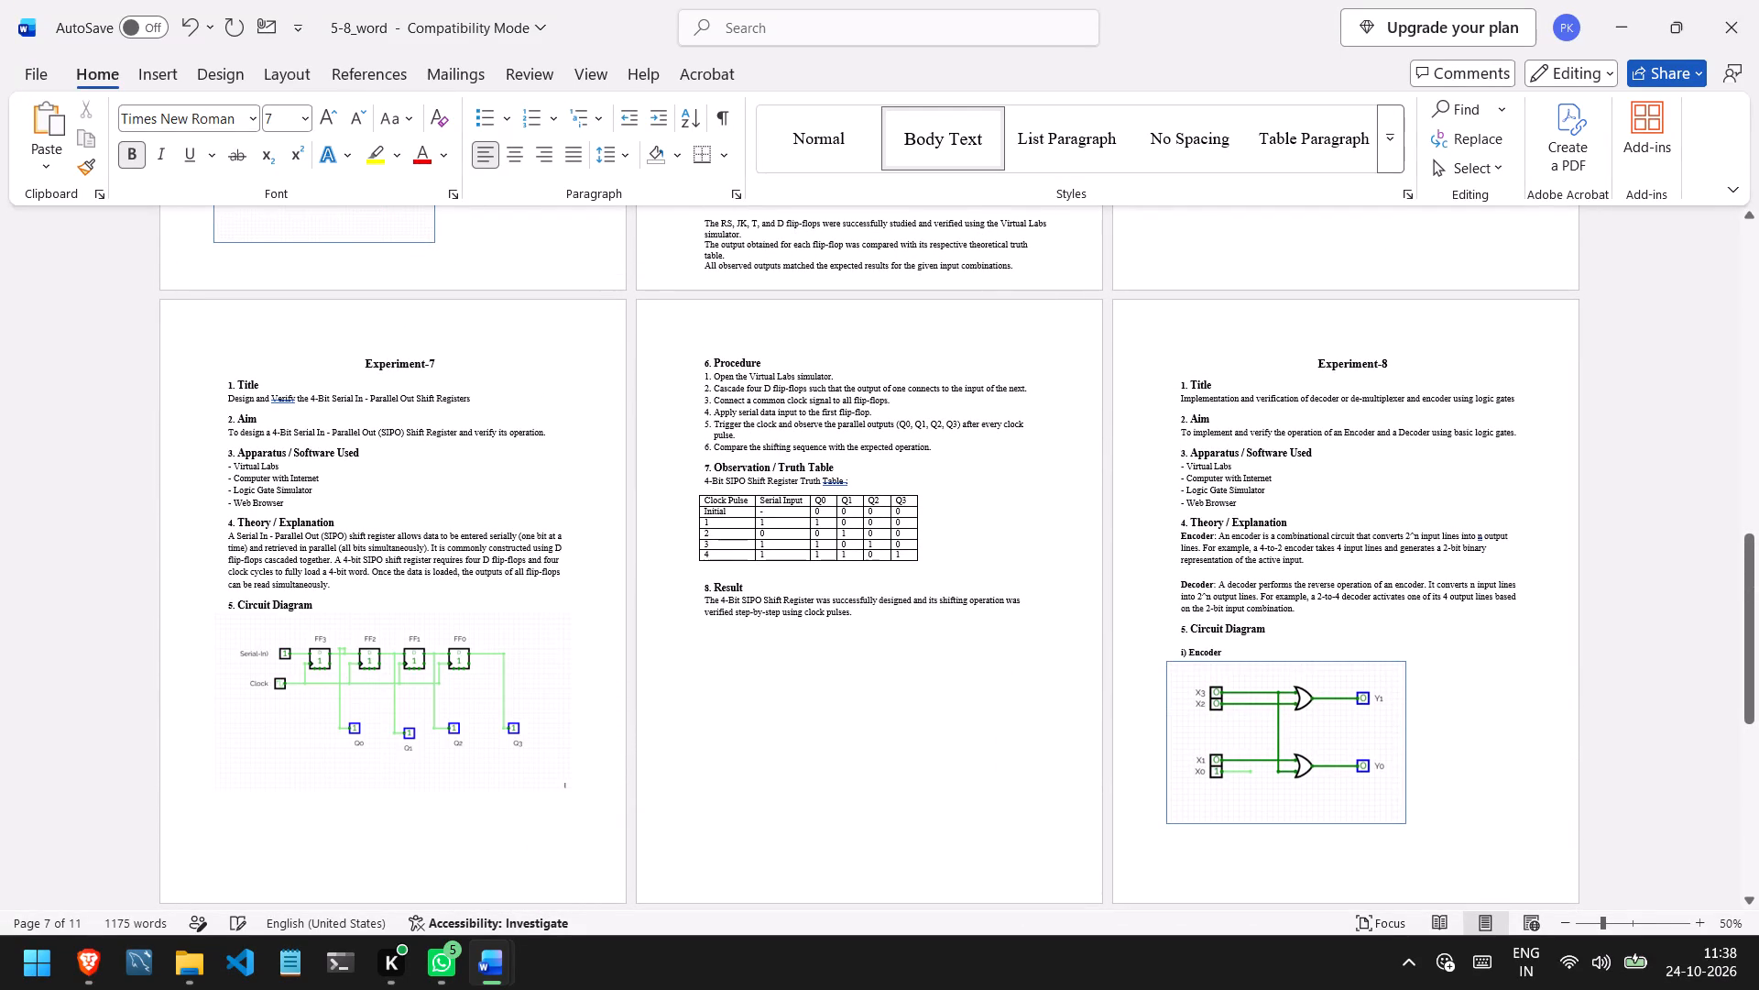
left_click_drag(353, 698, 354, 721)
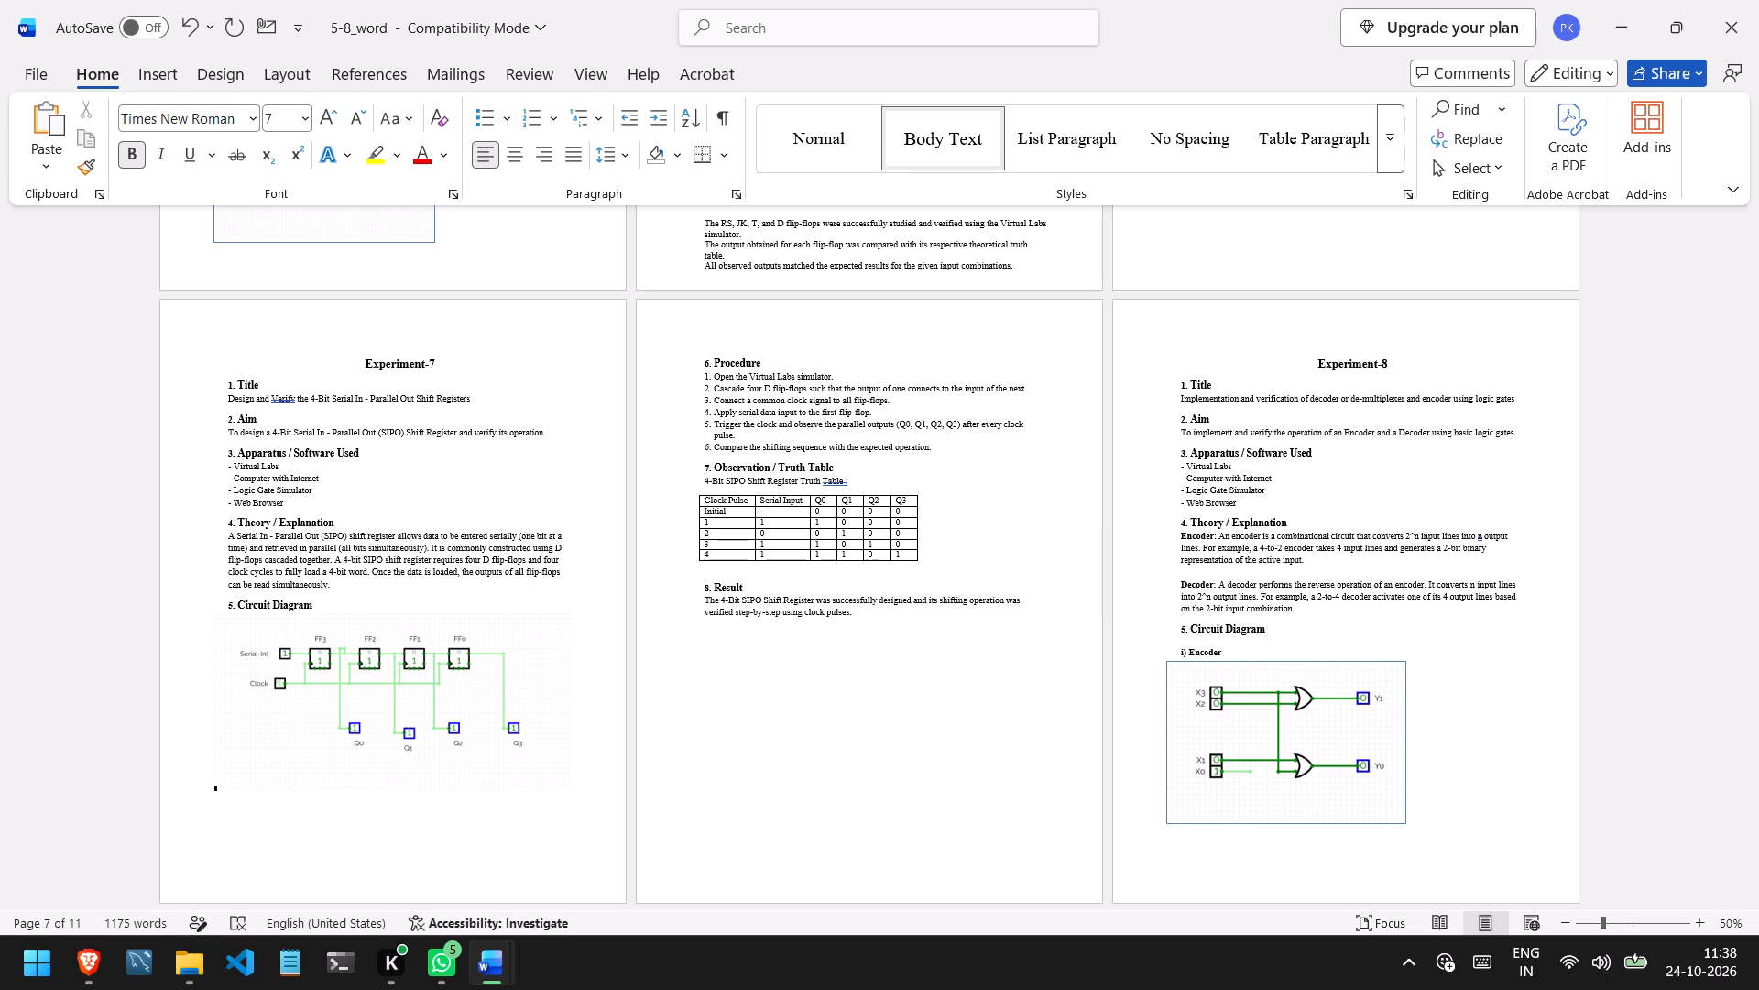
Split Experiment-7's theory text so "A 4-bit SIPO shift register requires" starts a new paragraph without a leading space.
left_click(405, 514)
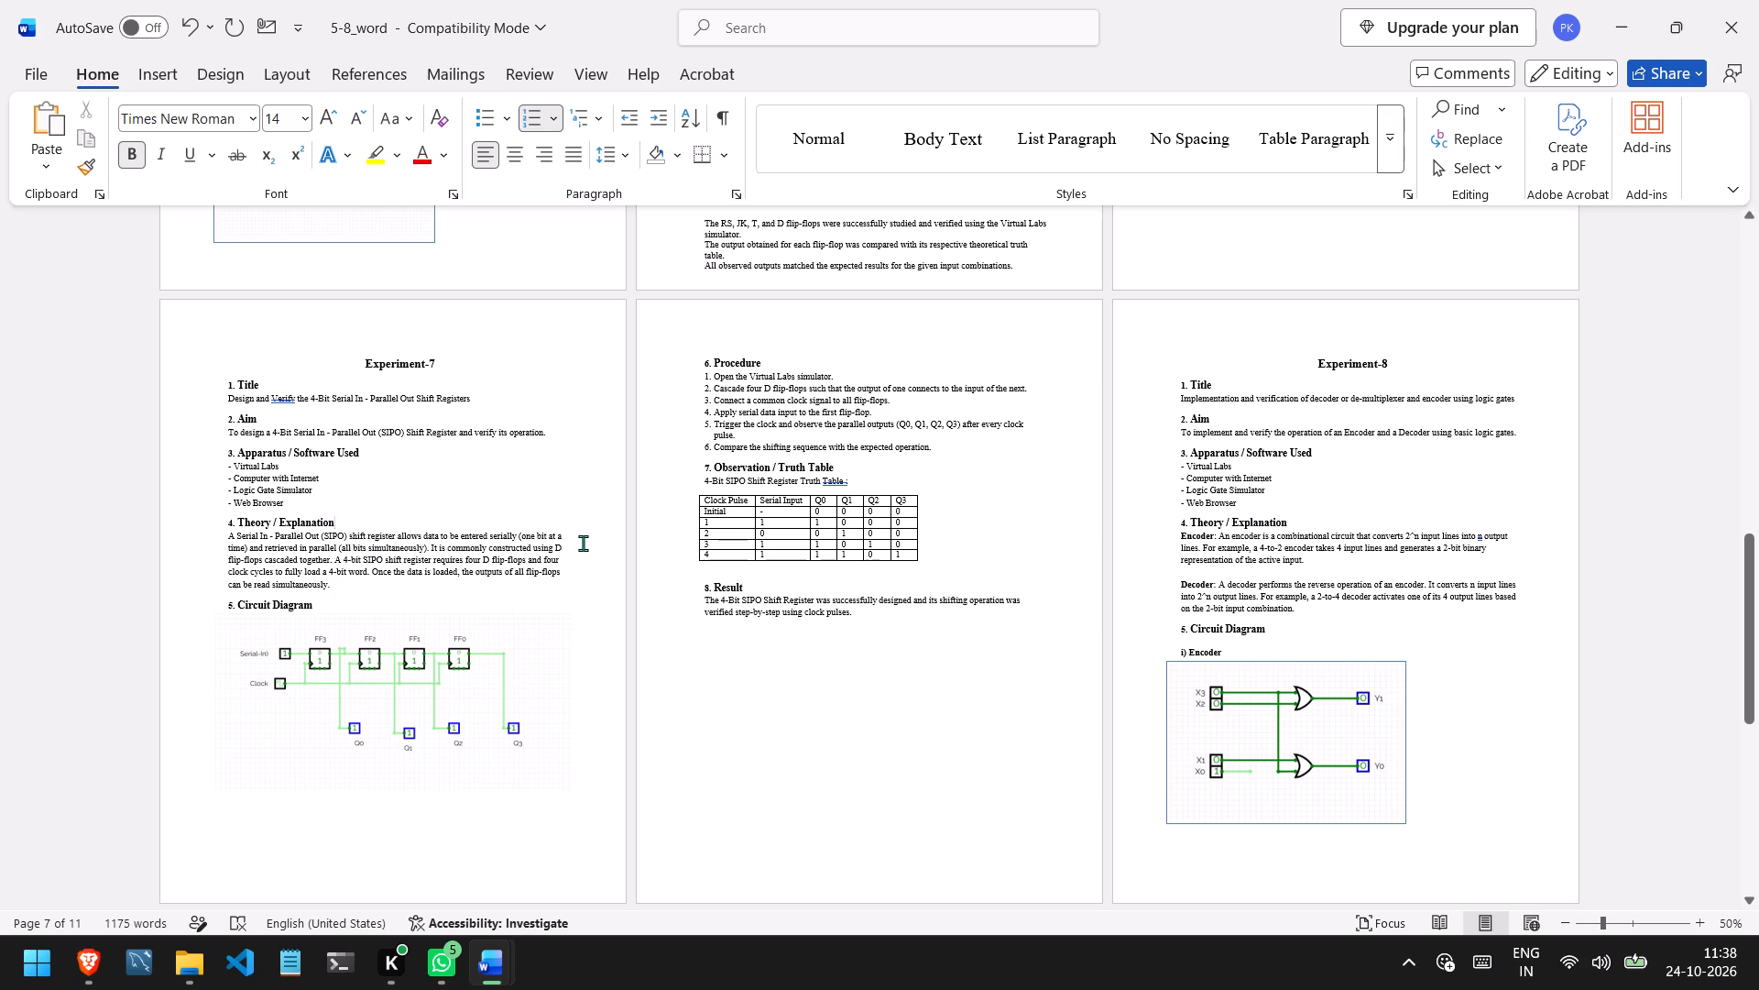
left_click(333, 560)
key("Return")
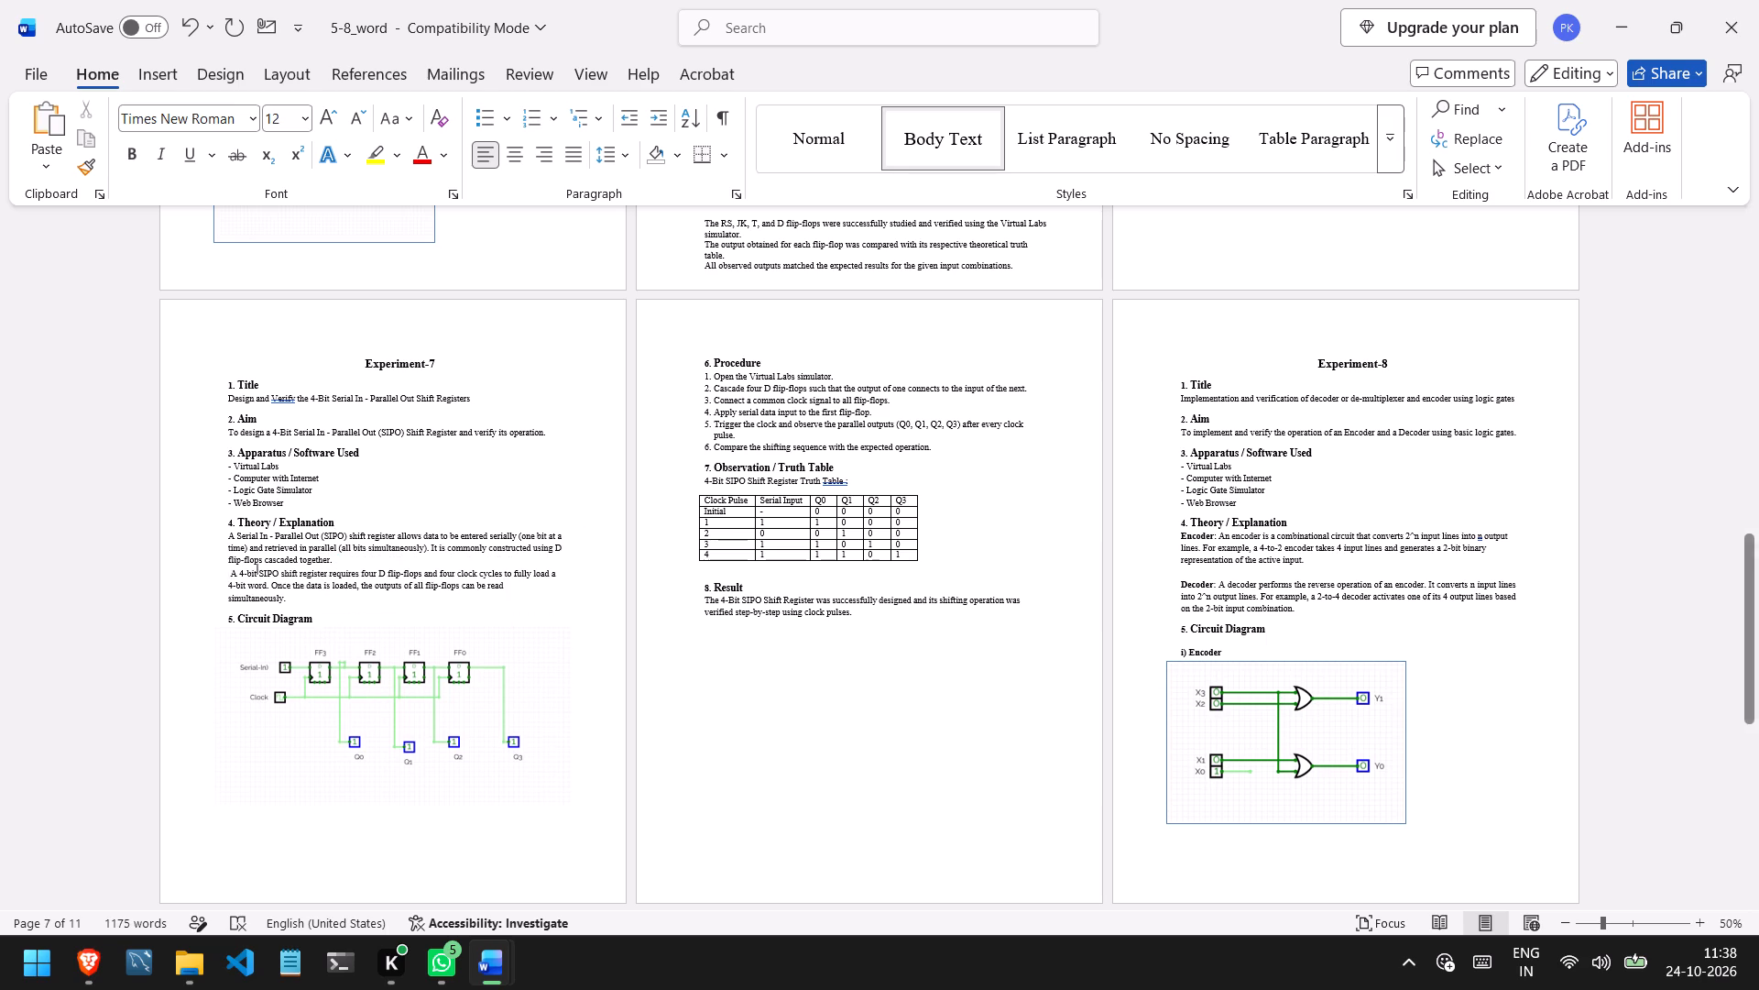
key("Right")
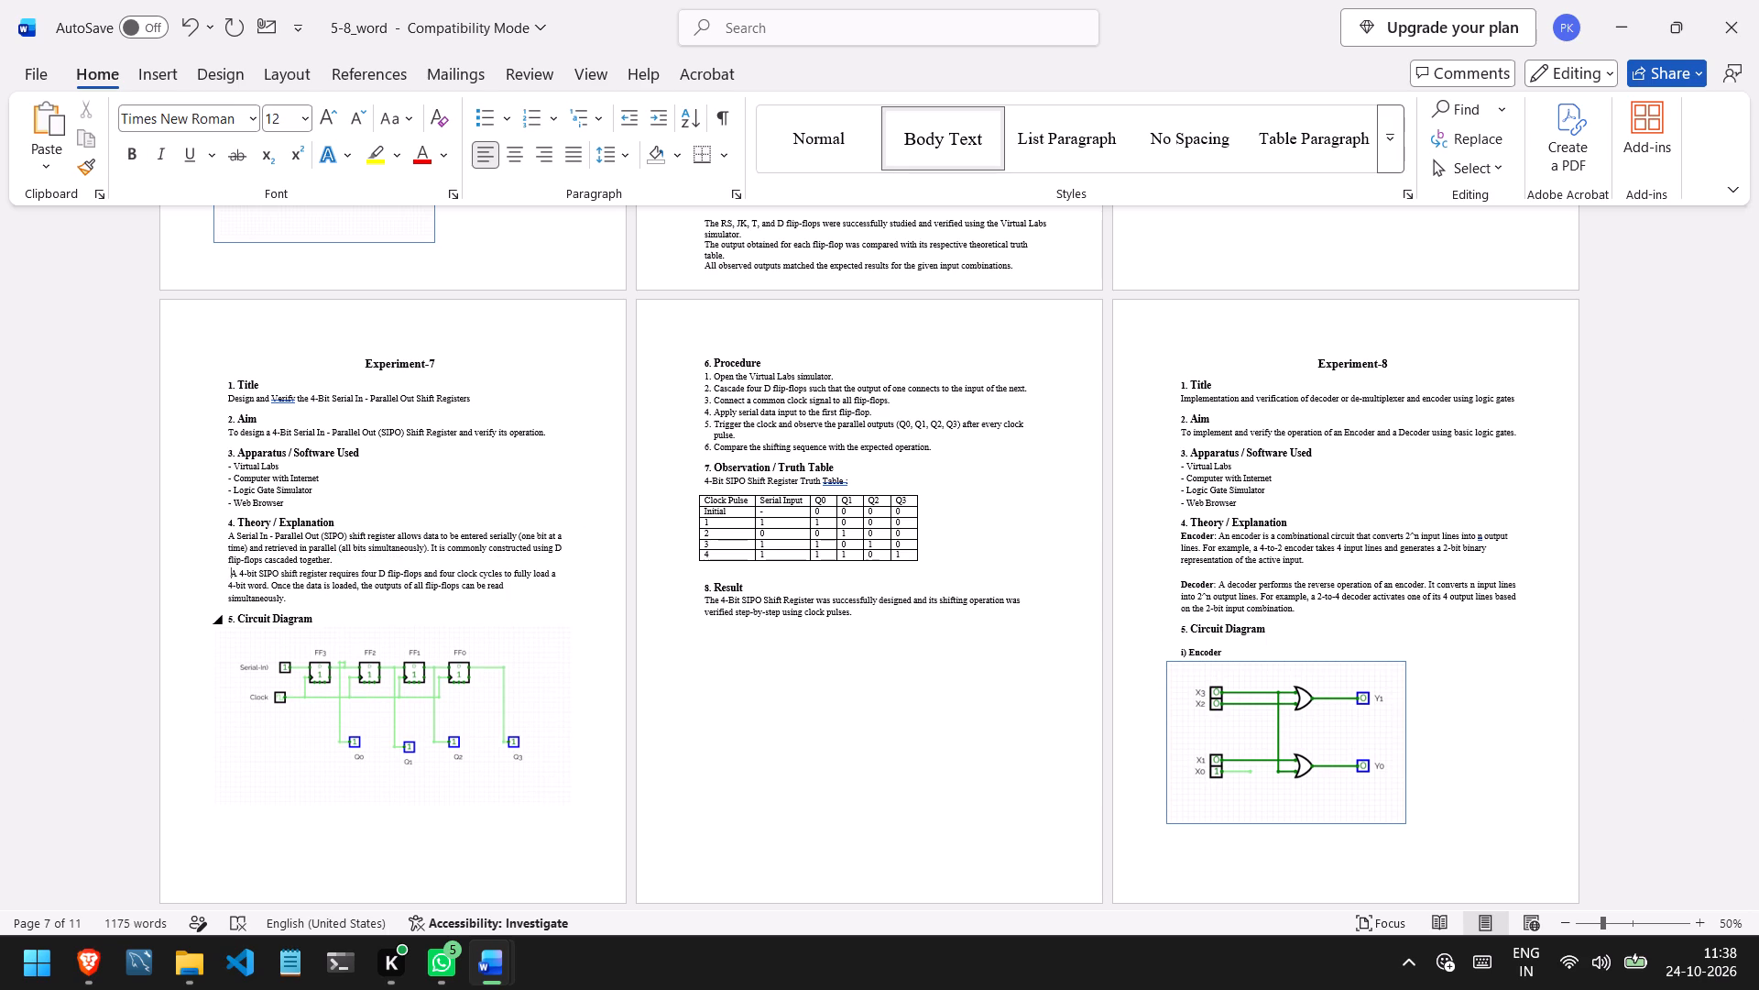
key("BackSpace")
Examine the layout and formatting of the pages from Experiment-5 through Experiment-8.
scroll(352, 622, "down", 1)
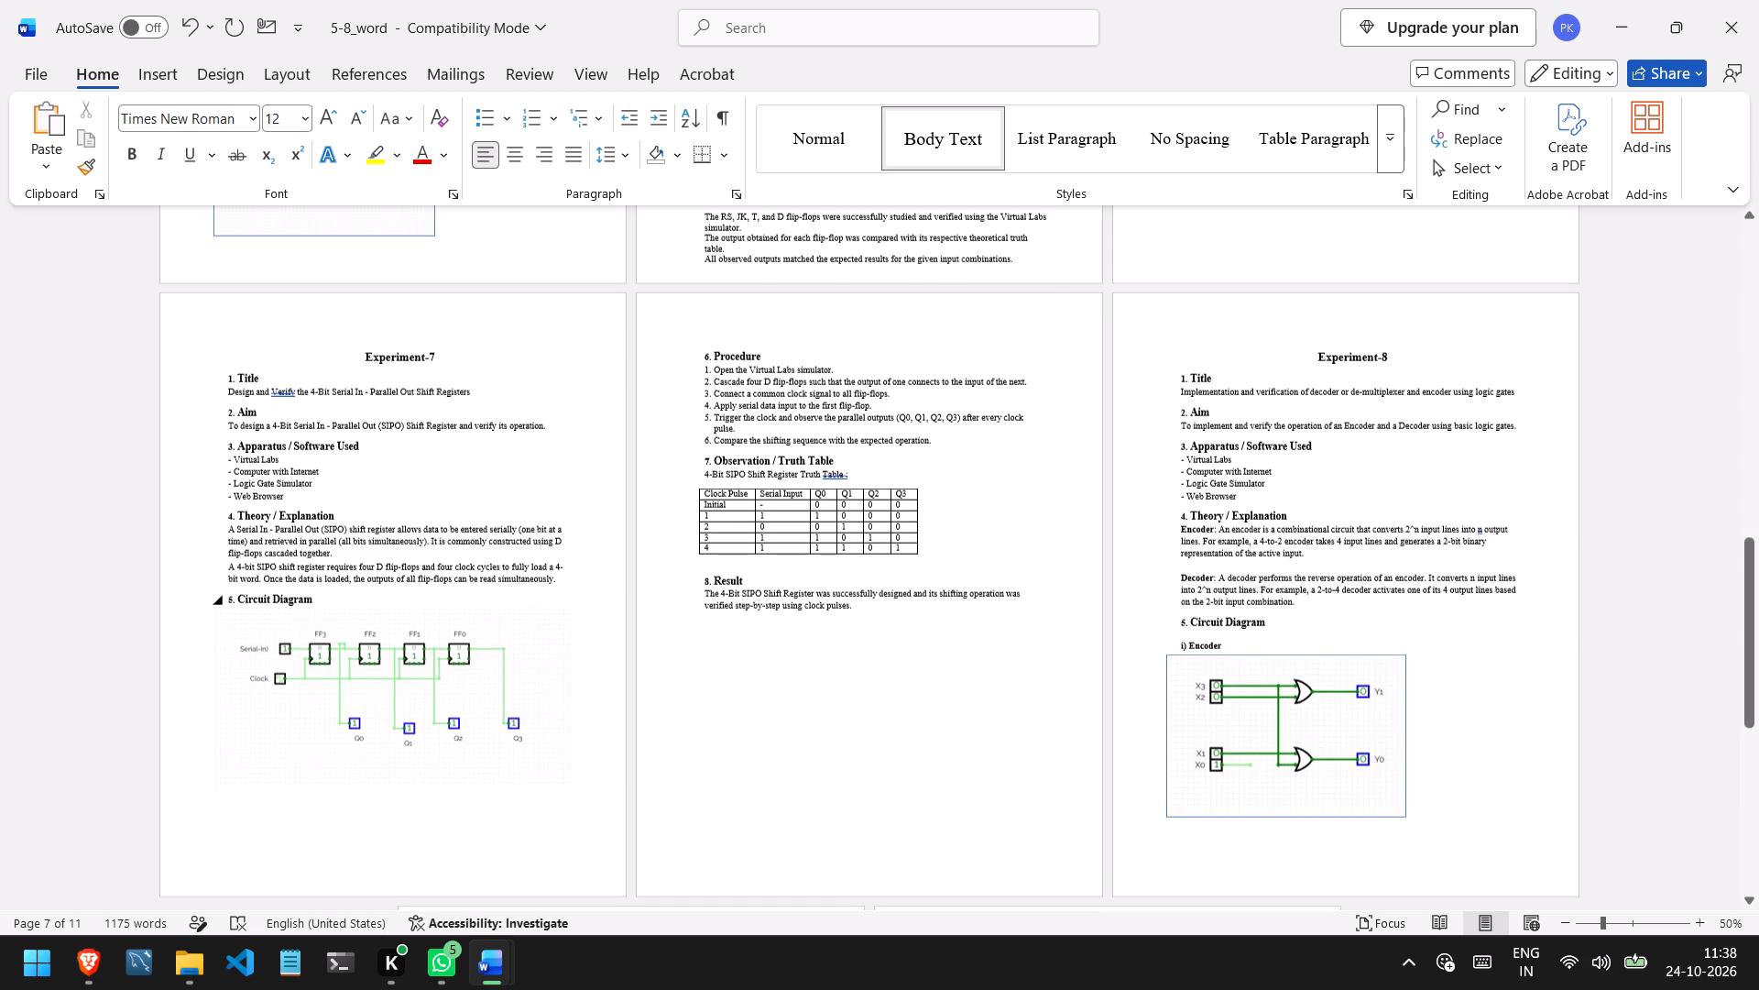
scroll(352, 622, "down", 1)
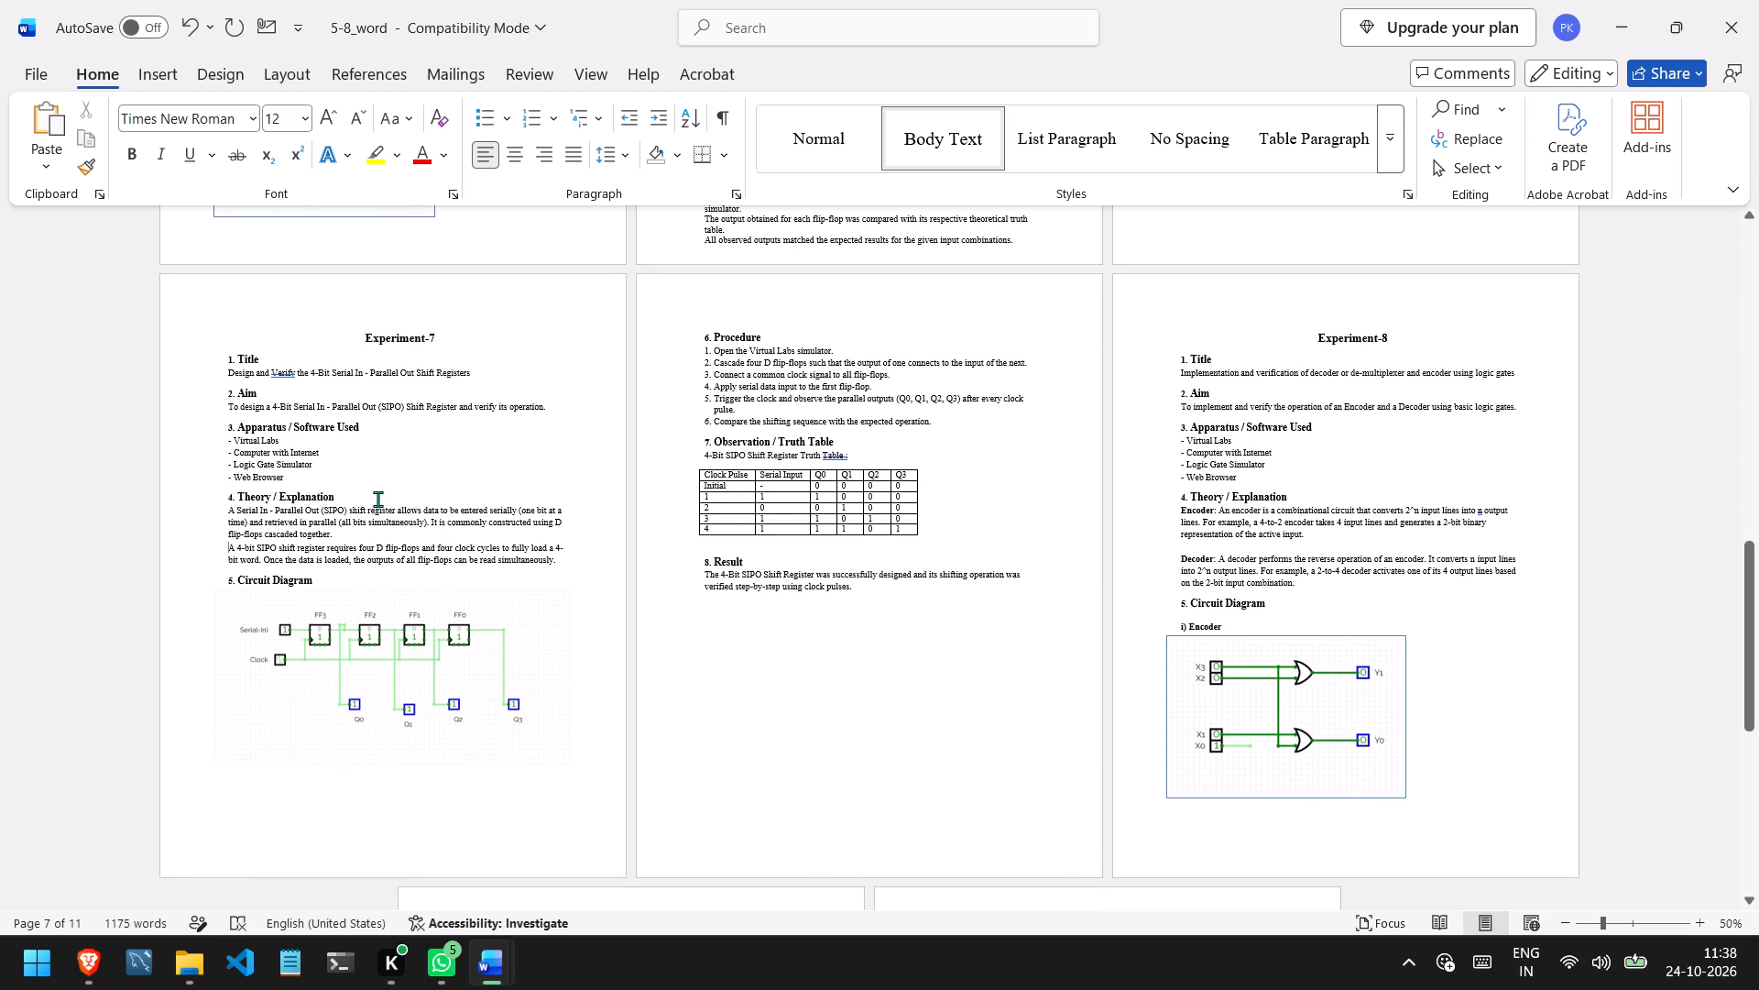
scroll(535, 455, "down", 1)
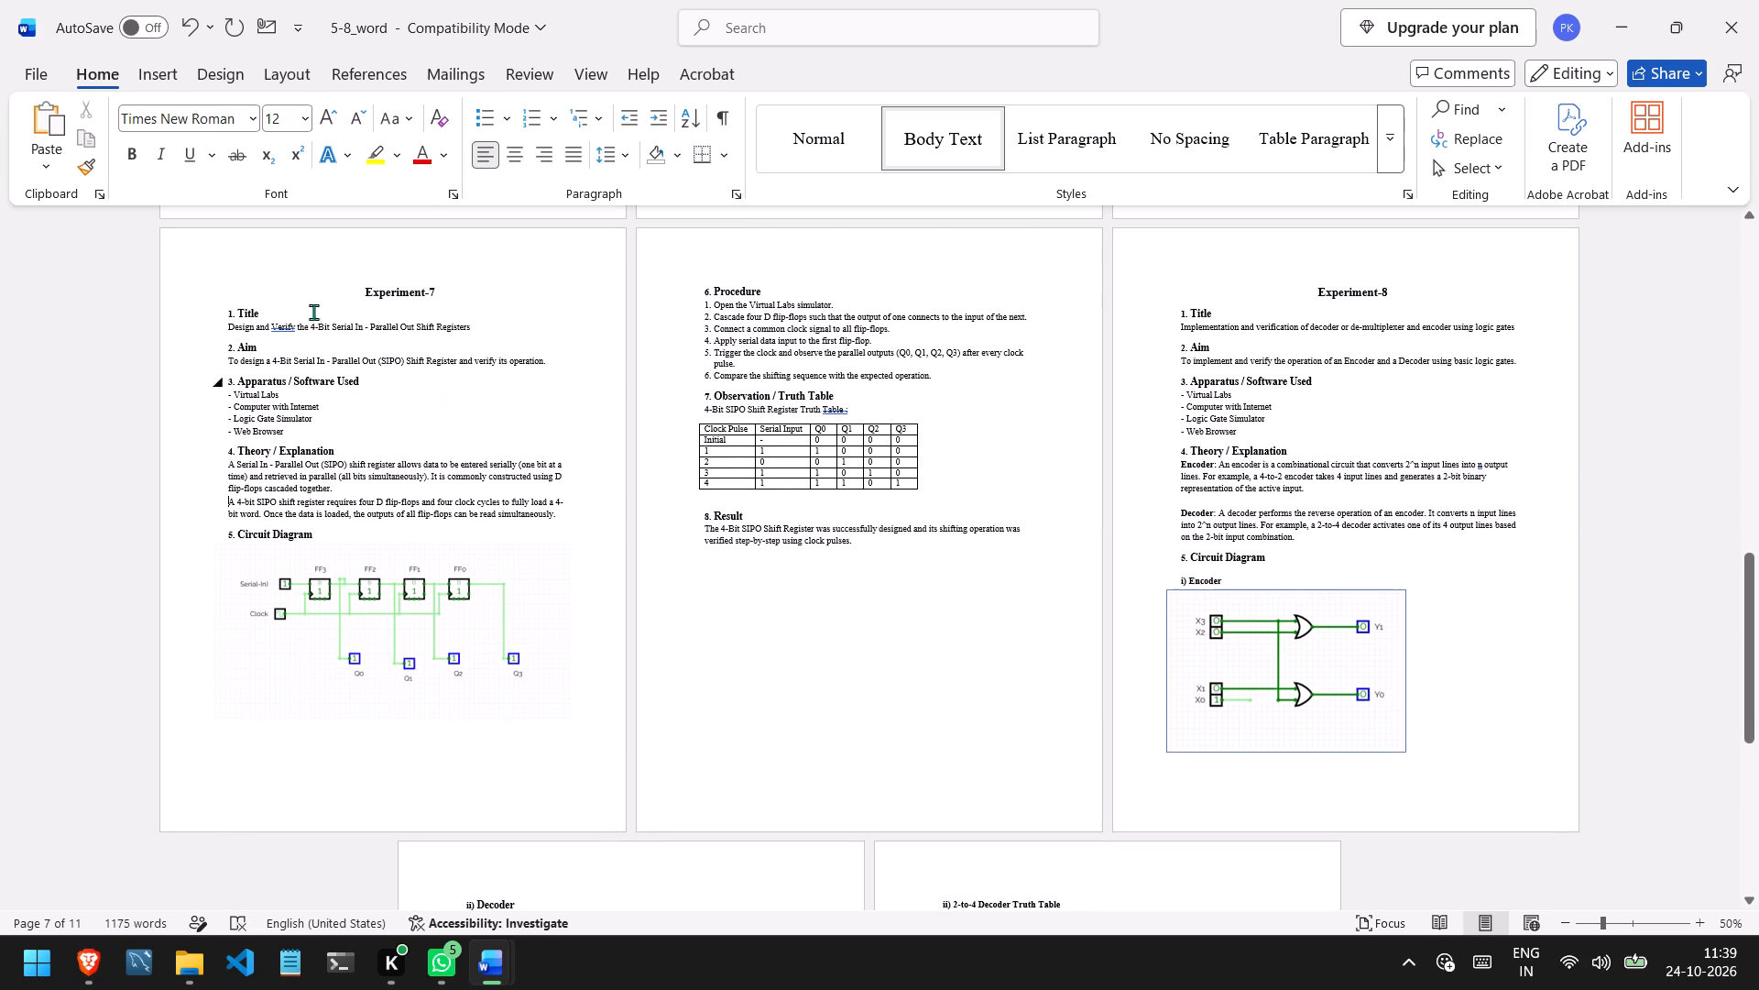
scroll(468, 560, "down", 3)
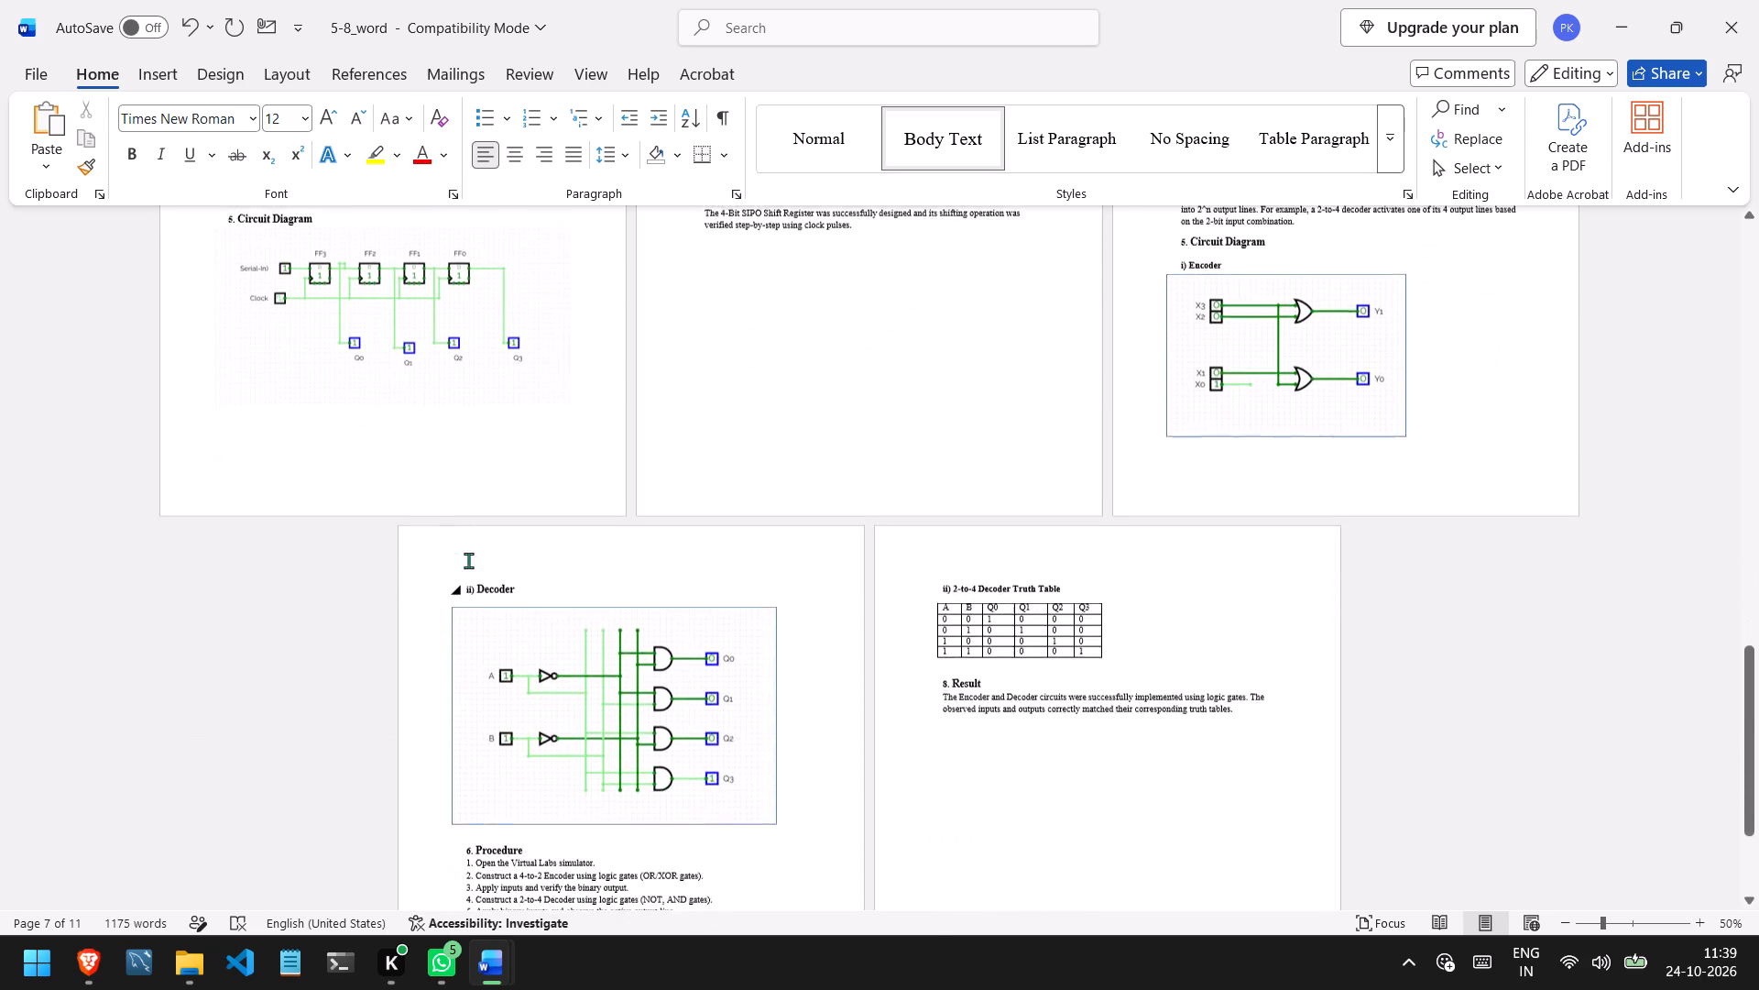
scroll(468, 560, "down", 1)
scroll(468, 560, "up", 3)
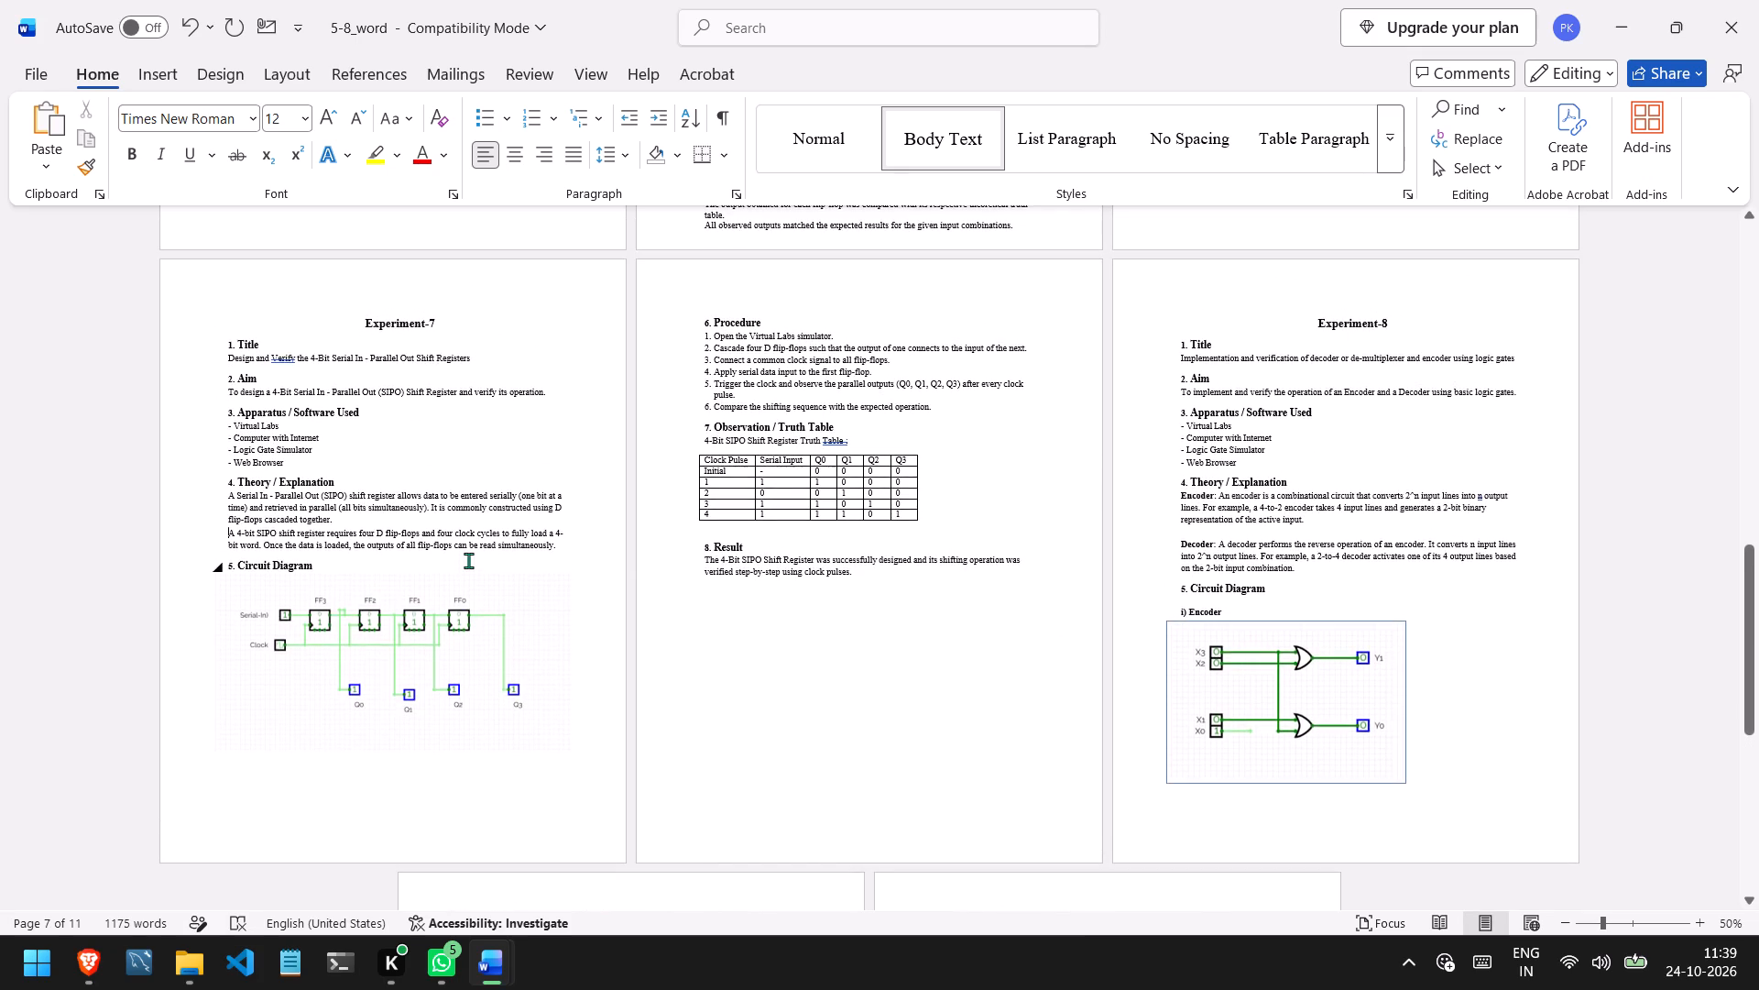
scroll(468, 560, "up", 6)
scroll(468, 560, "down", 1)
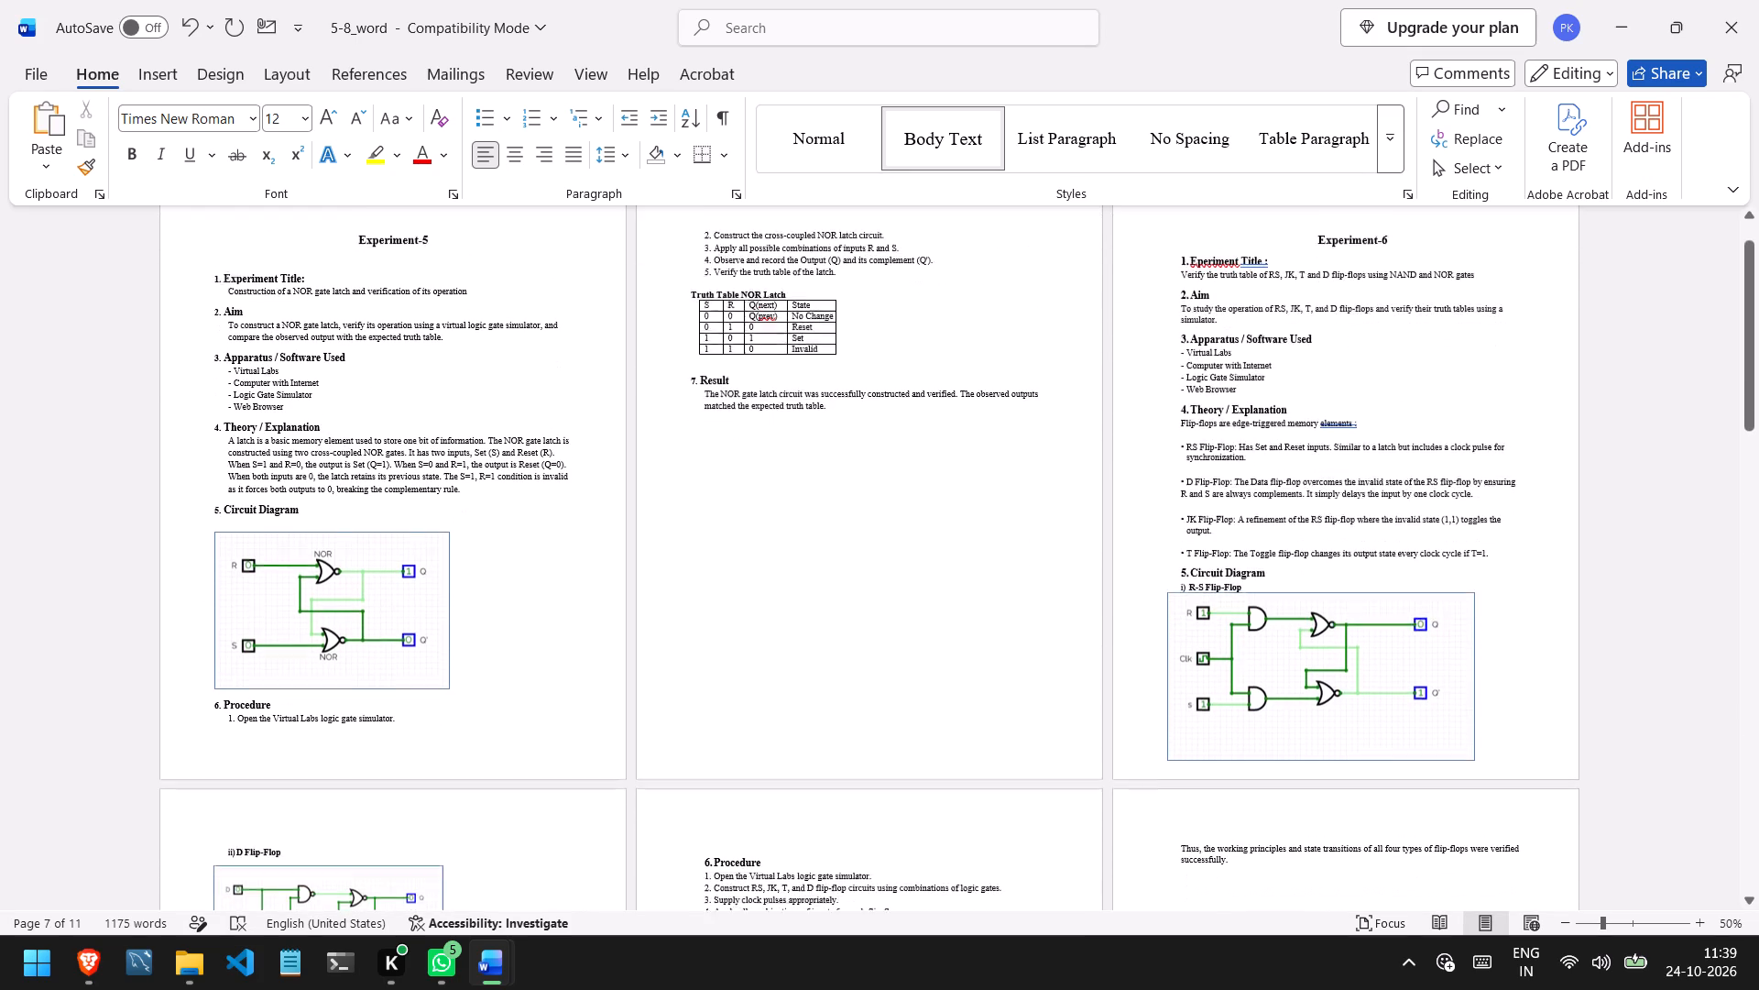
scroll(468, 560, "down", 4)
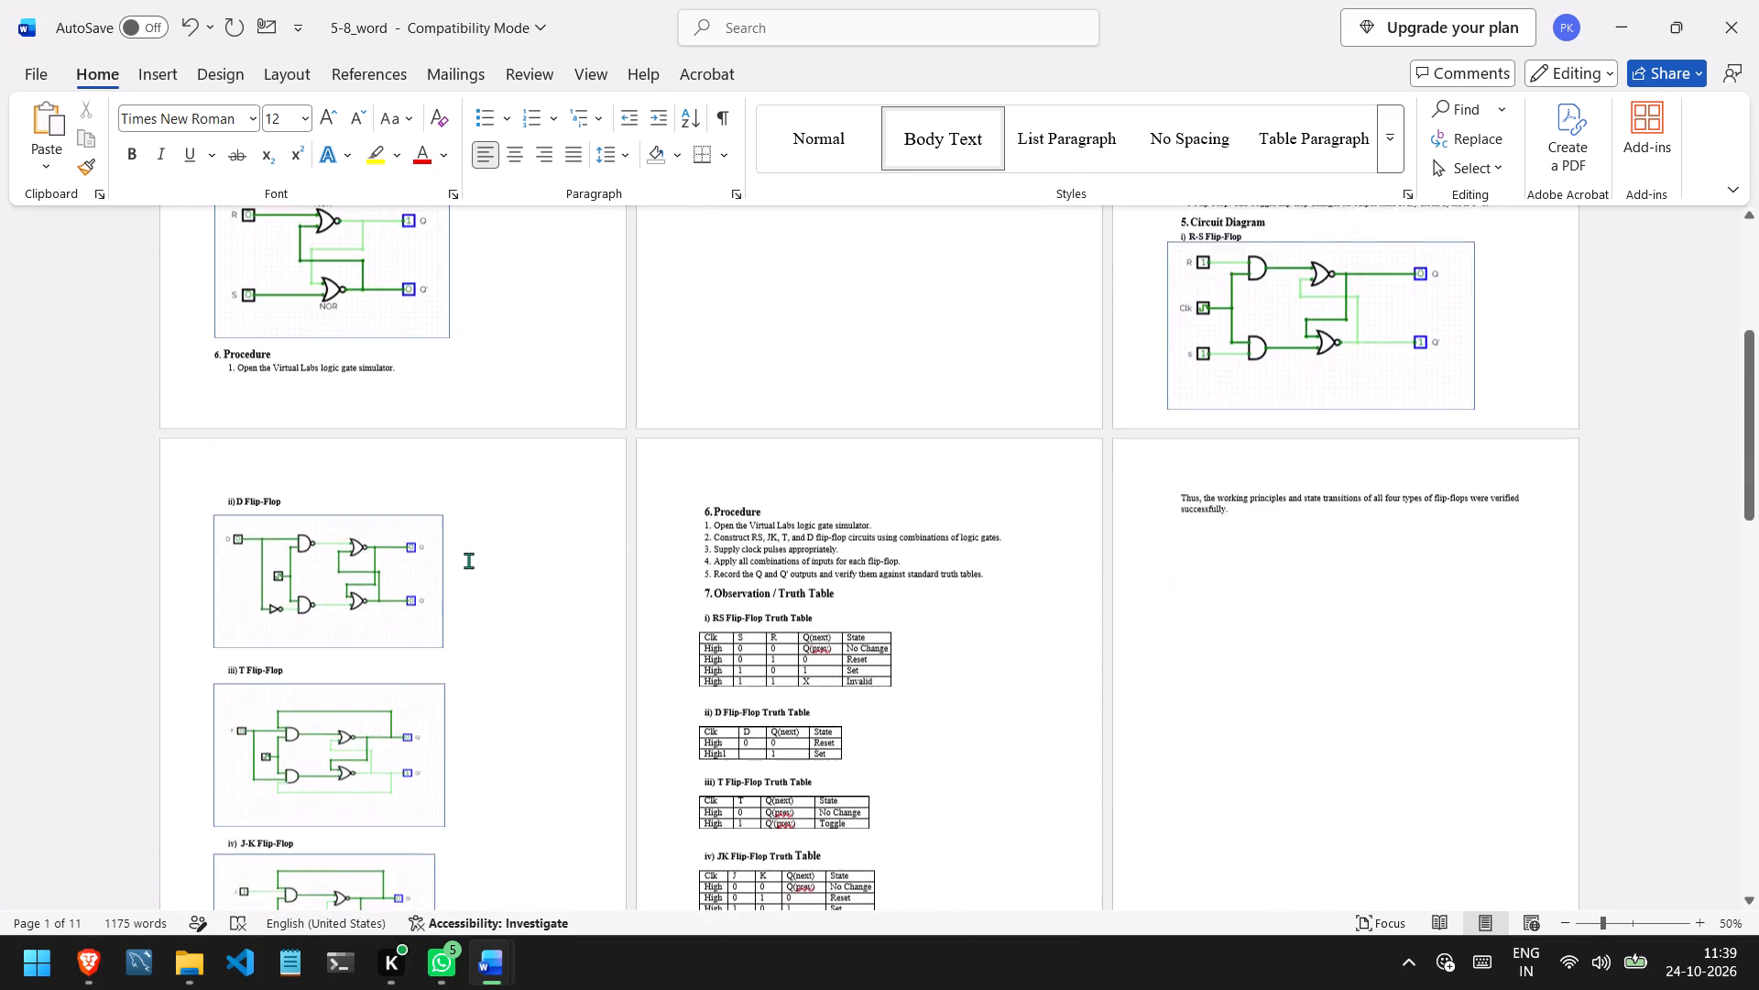
scroll(468, 560, "down", 1)
scroll(468, 560, "up", 2)
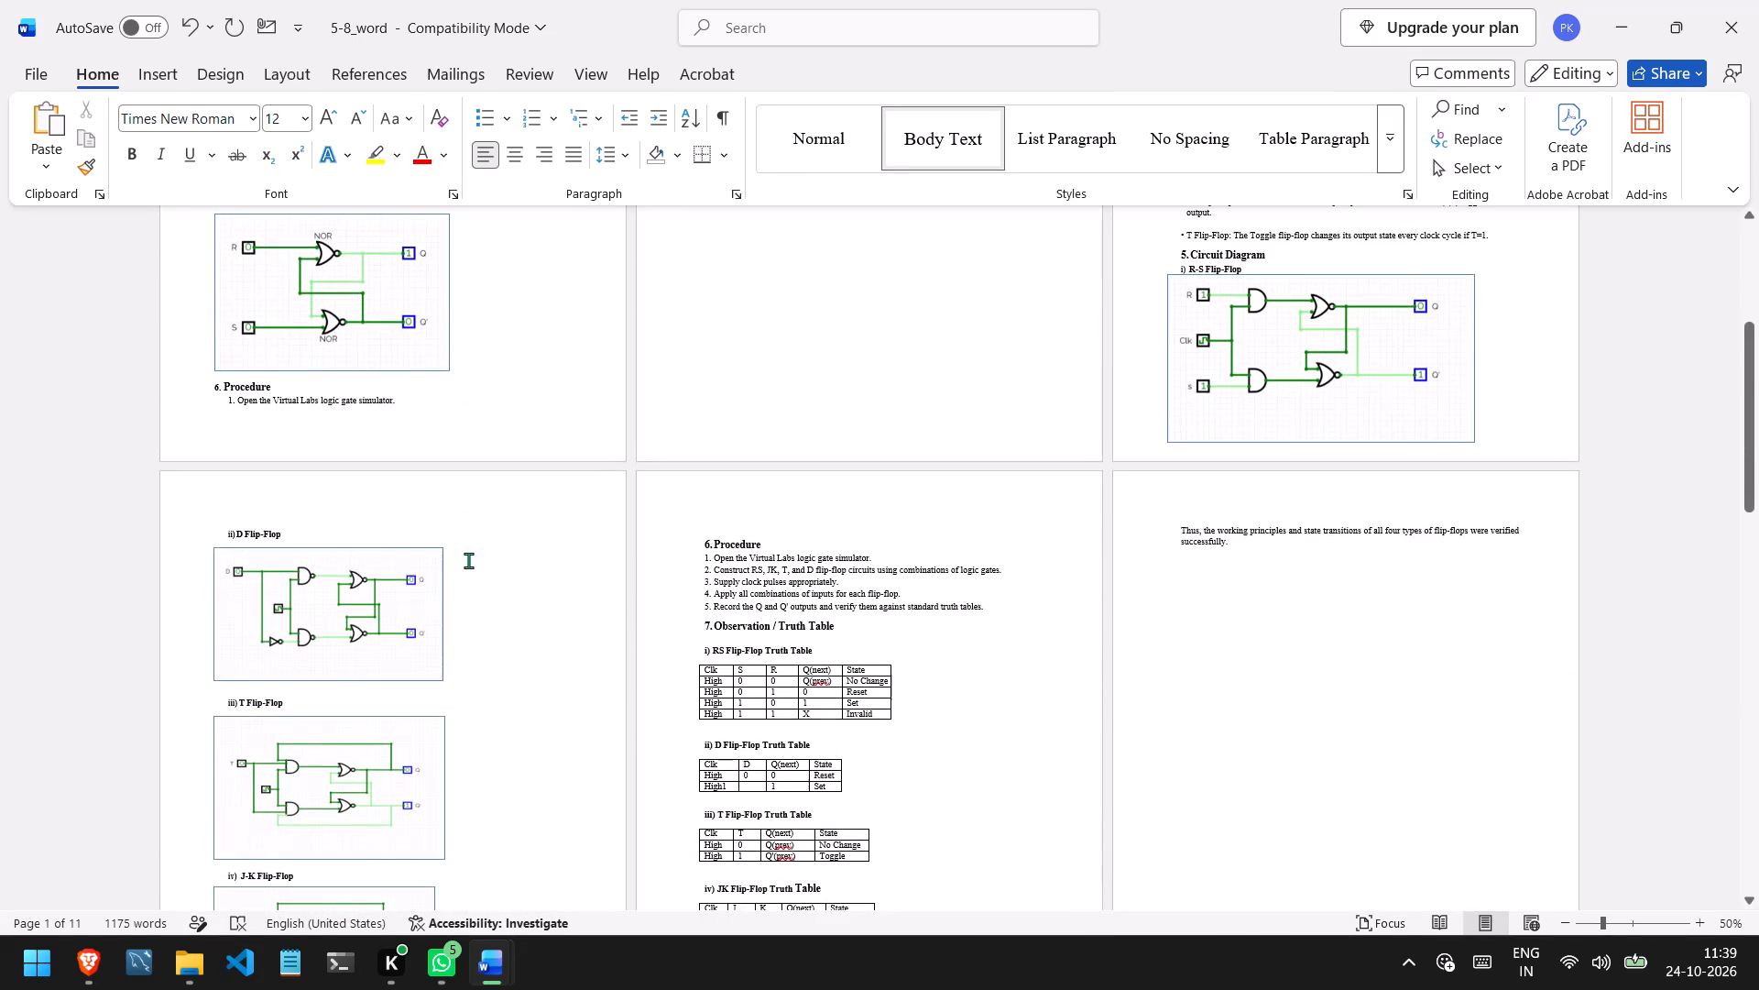
scroll(468, 560, "up", 2)
scroll(468, 560, "down", 1)
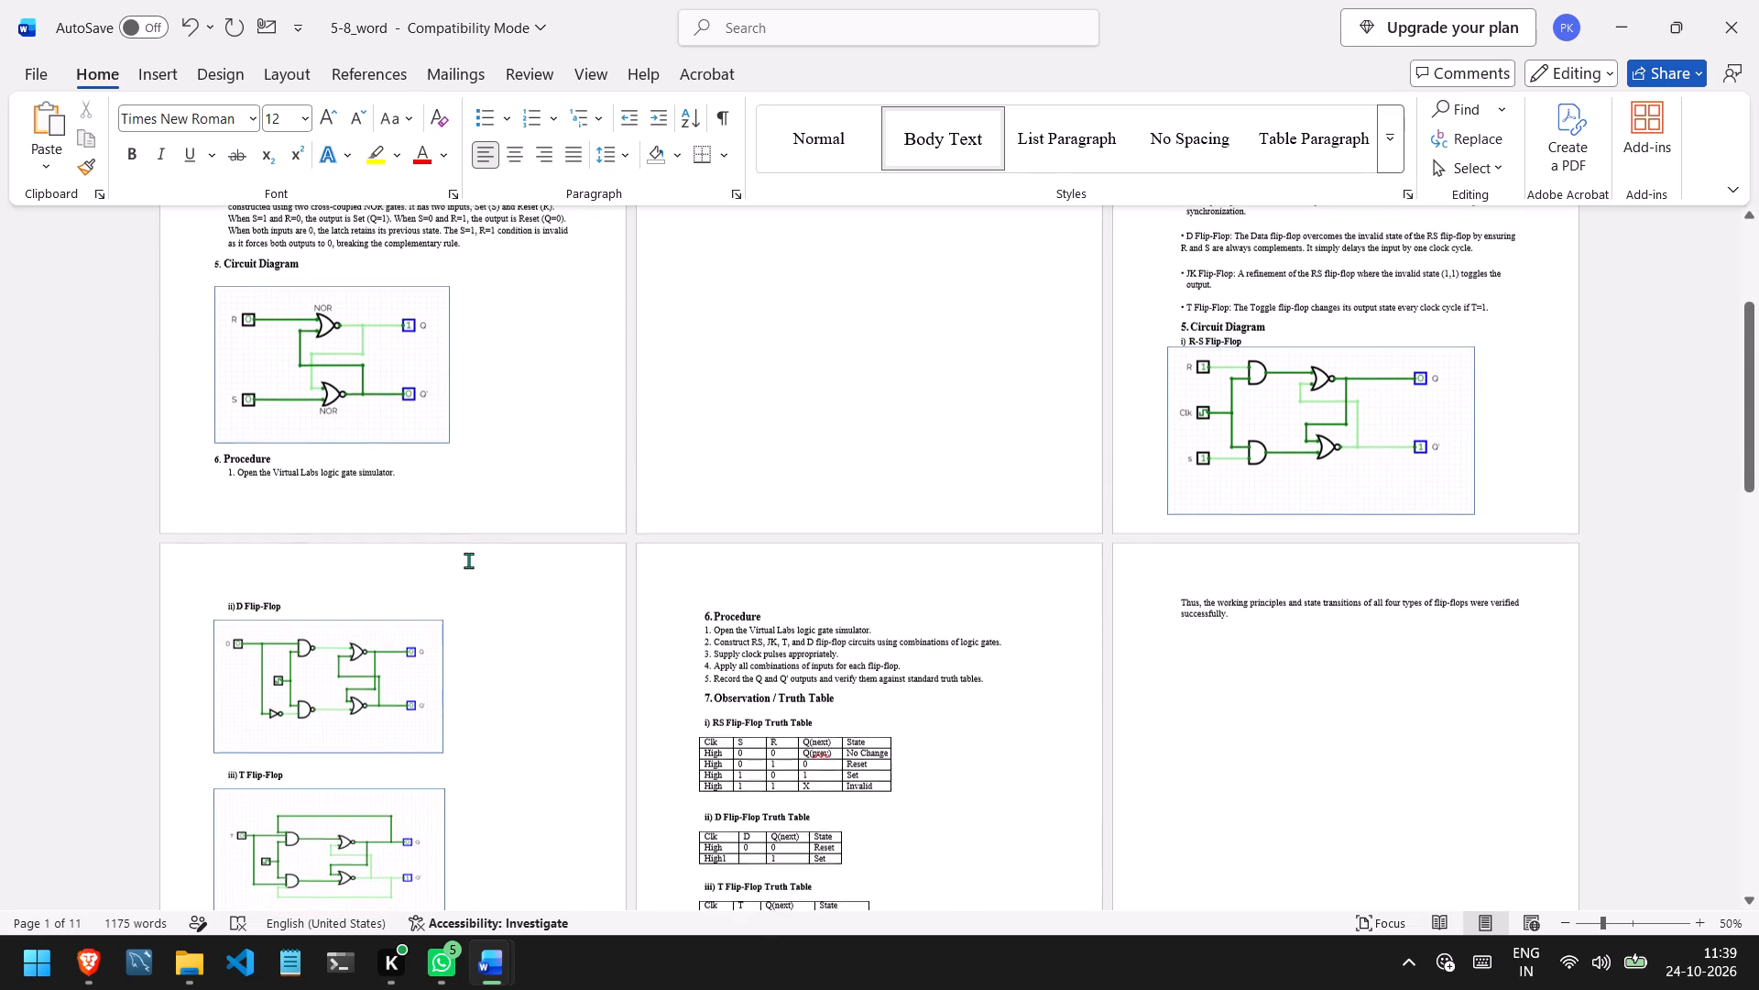
scroll(468, 560, "down", 3)
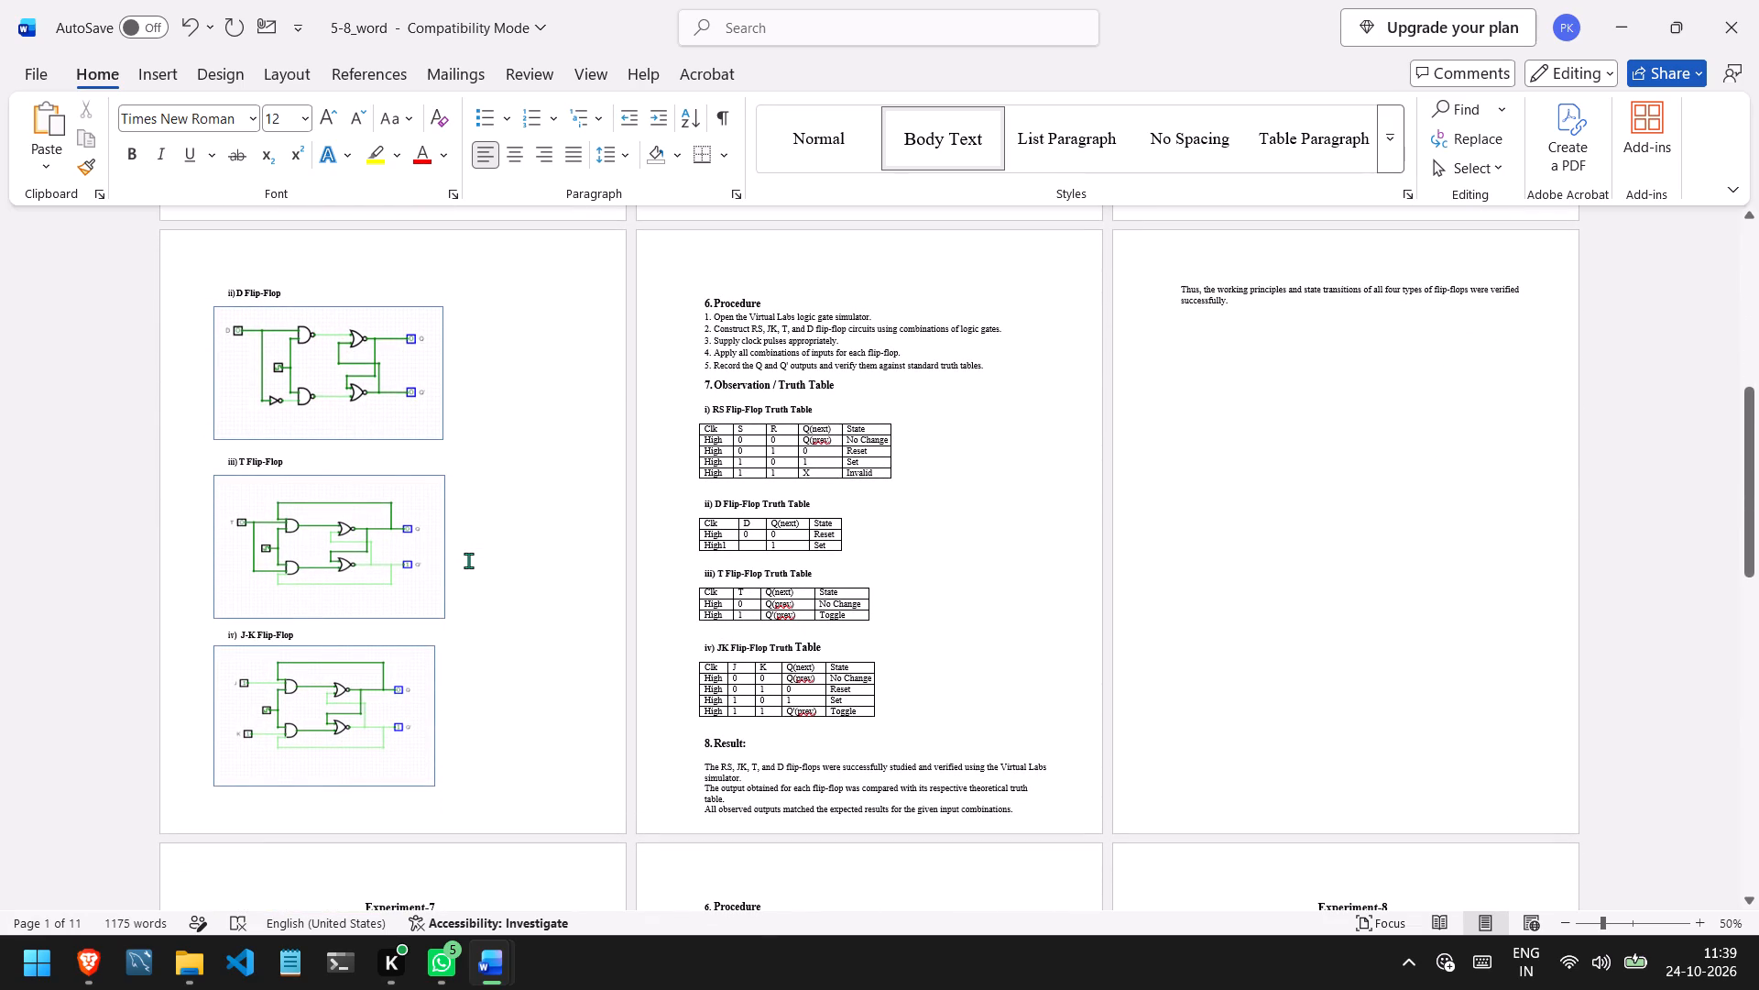
scroll(800, 618, "up", 1)
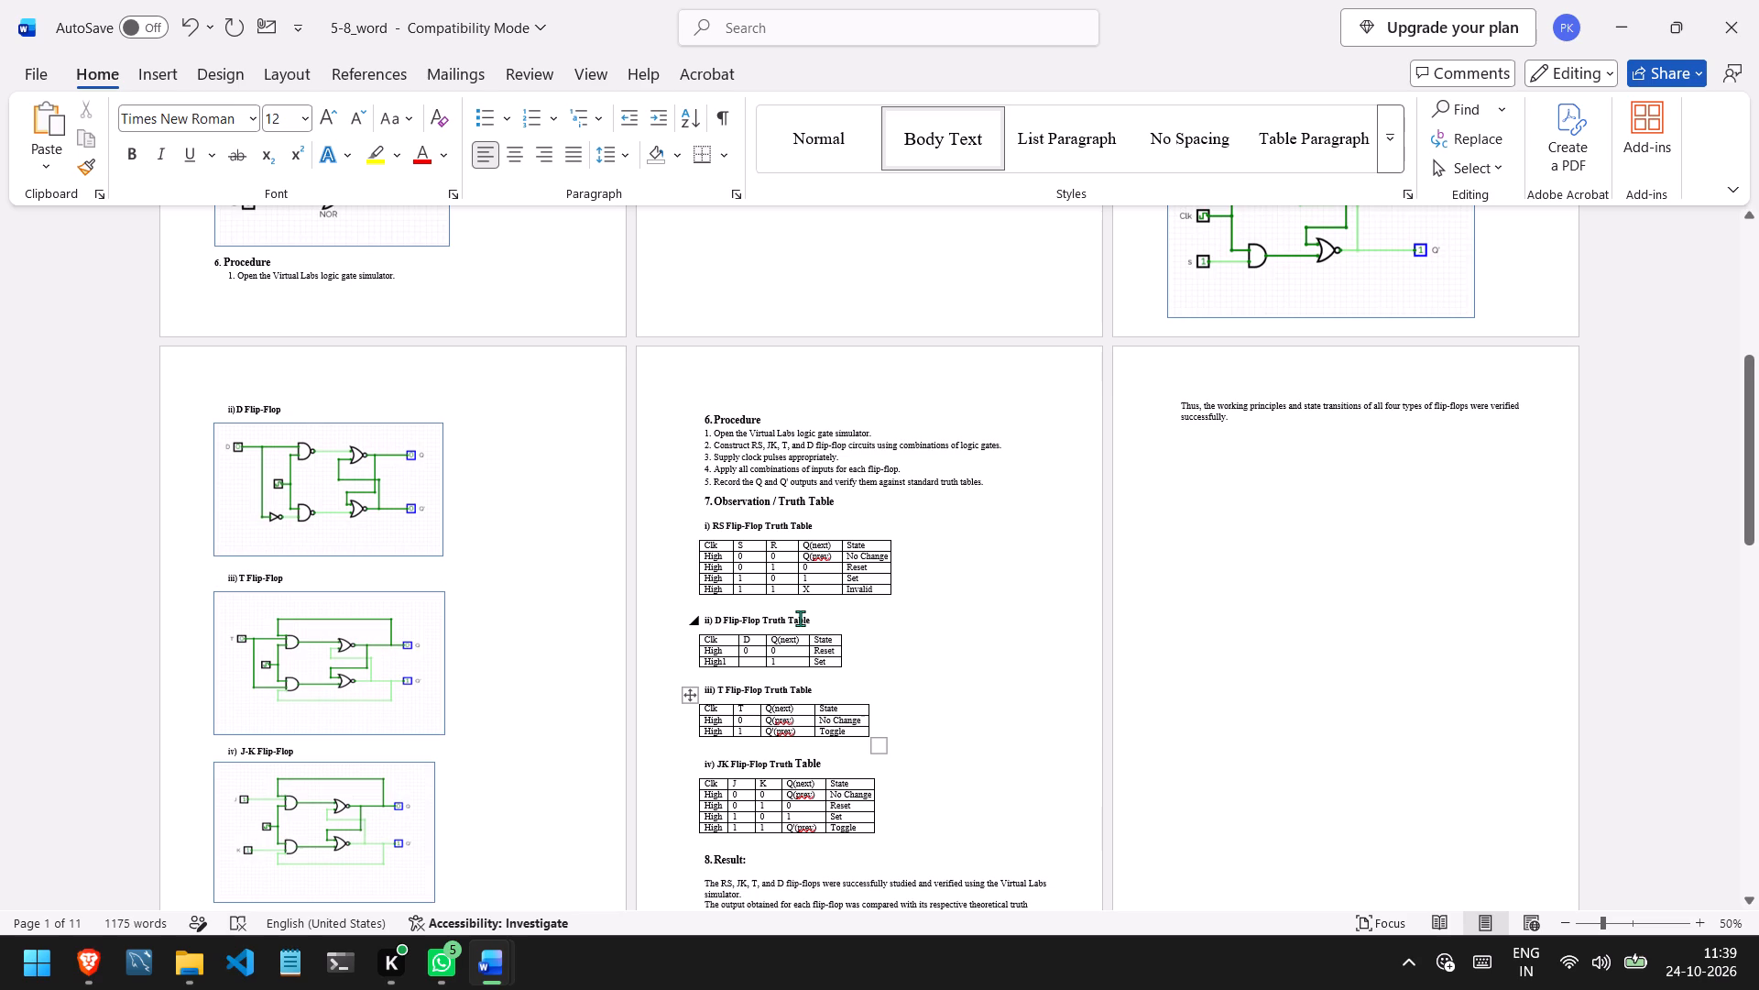
scroll(800, 618, "down", 2)
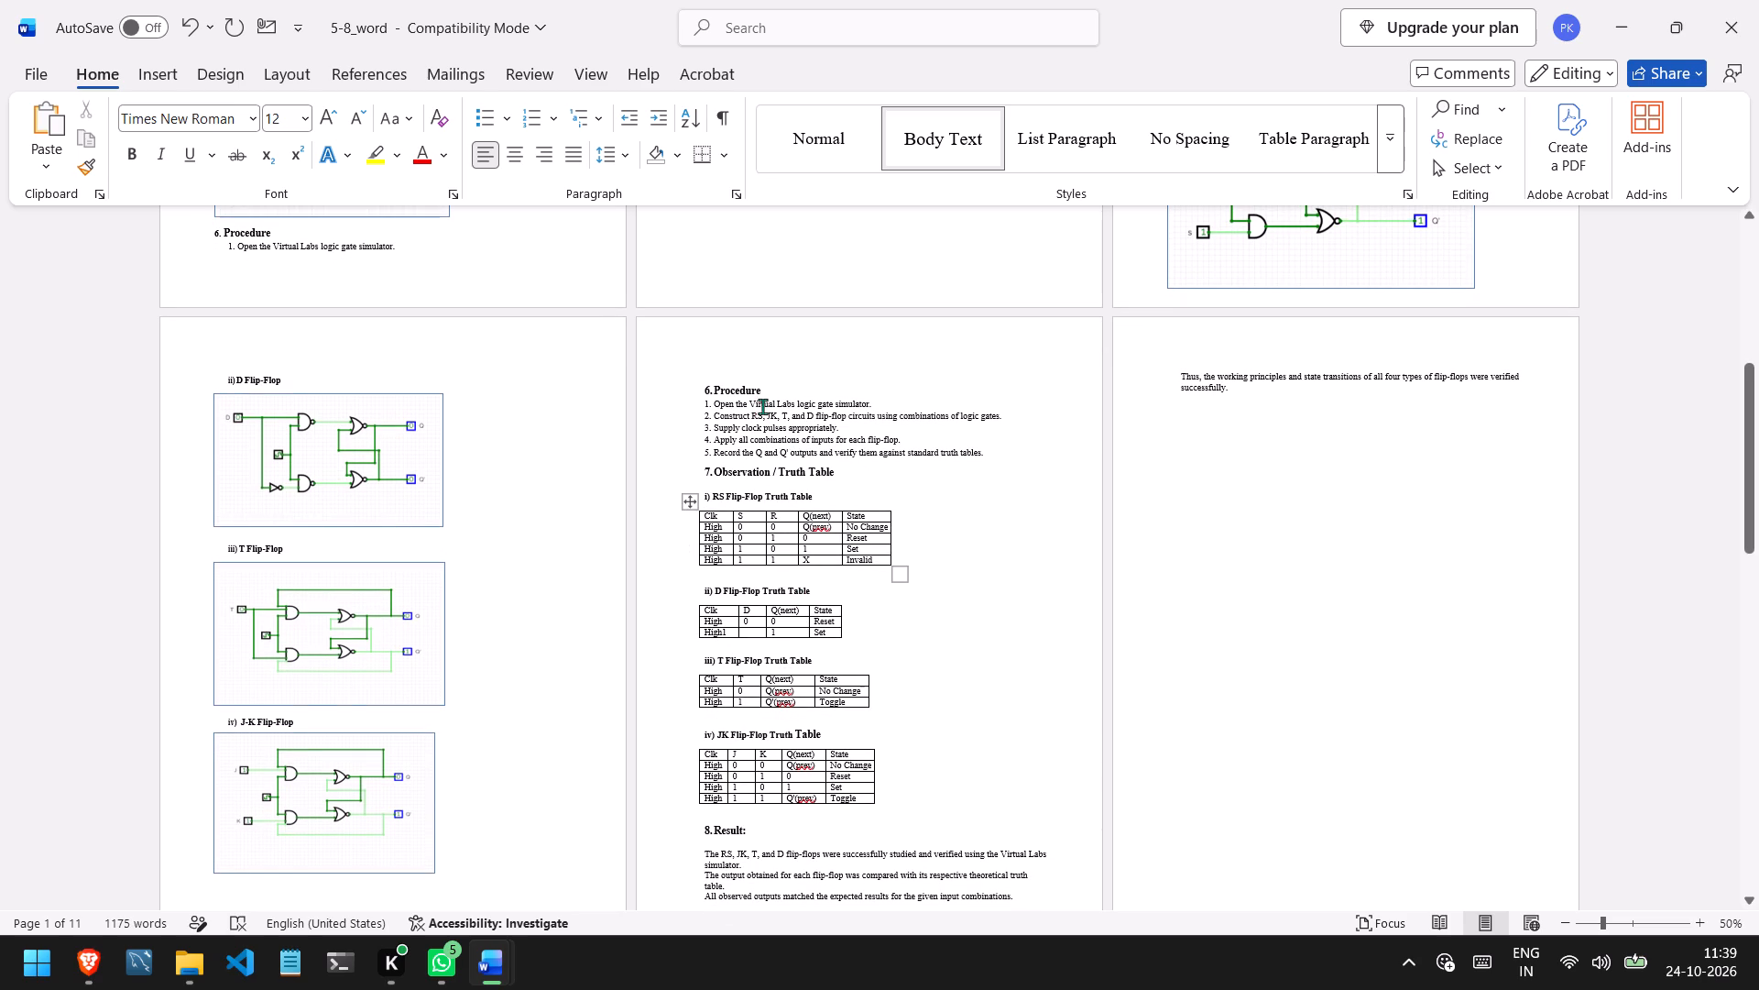
Add a colon to Experiment-6's Procedure heading and insert an unnumbered blank line beneath it.
left_click(782, 389)
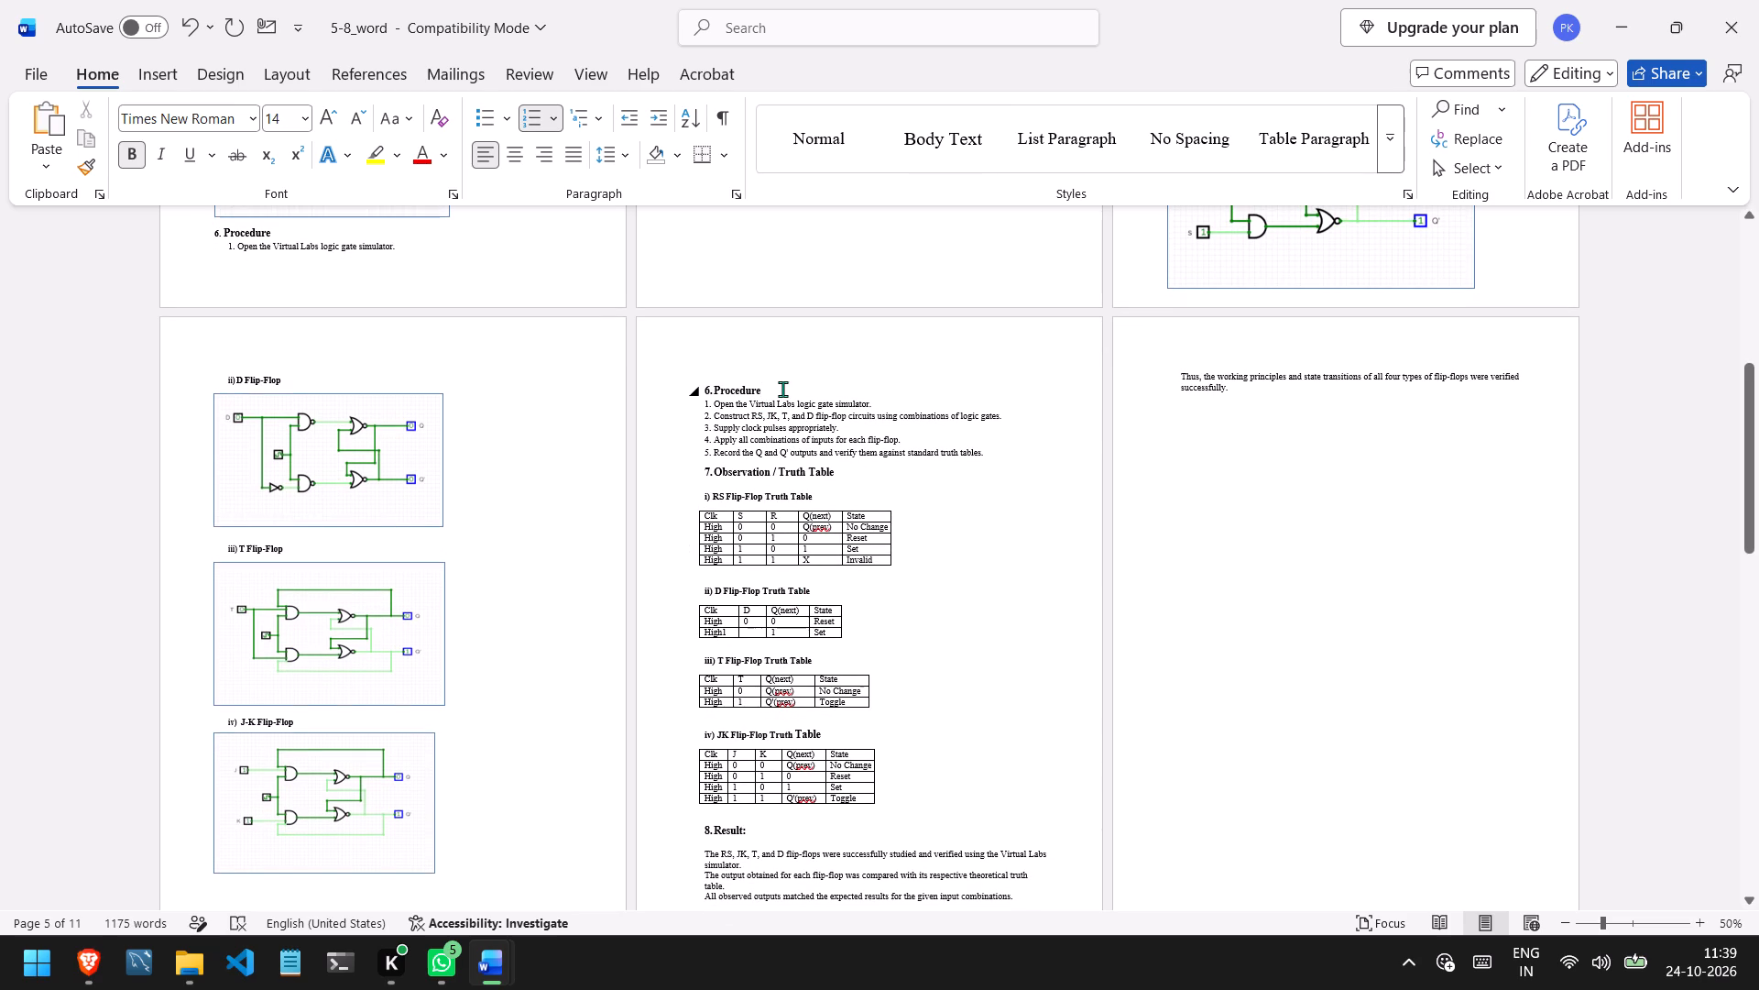
key("shift+colon")
key("Return")
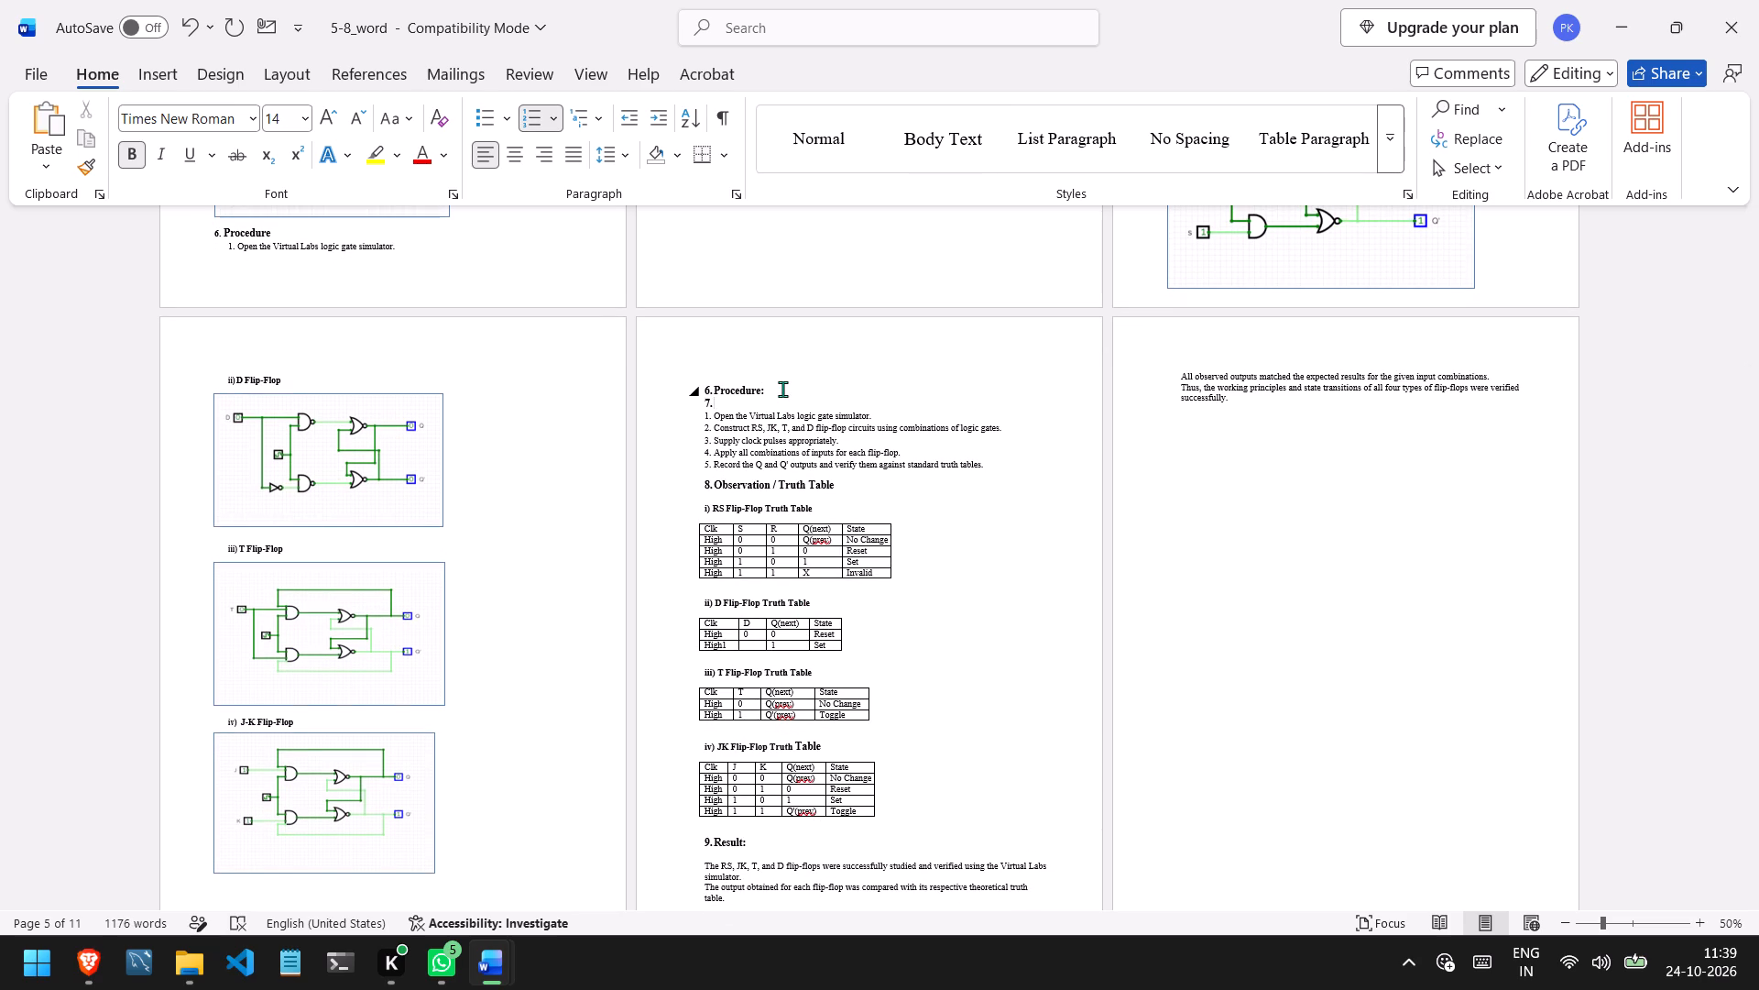
key("BackSpace")
key("BackSpace")
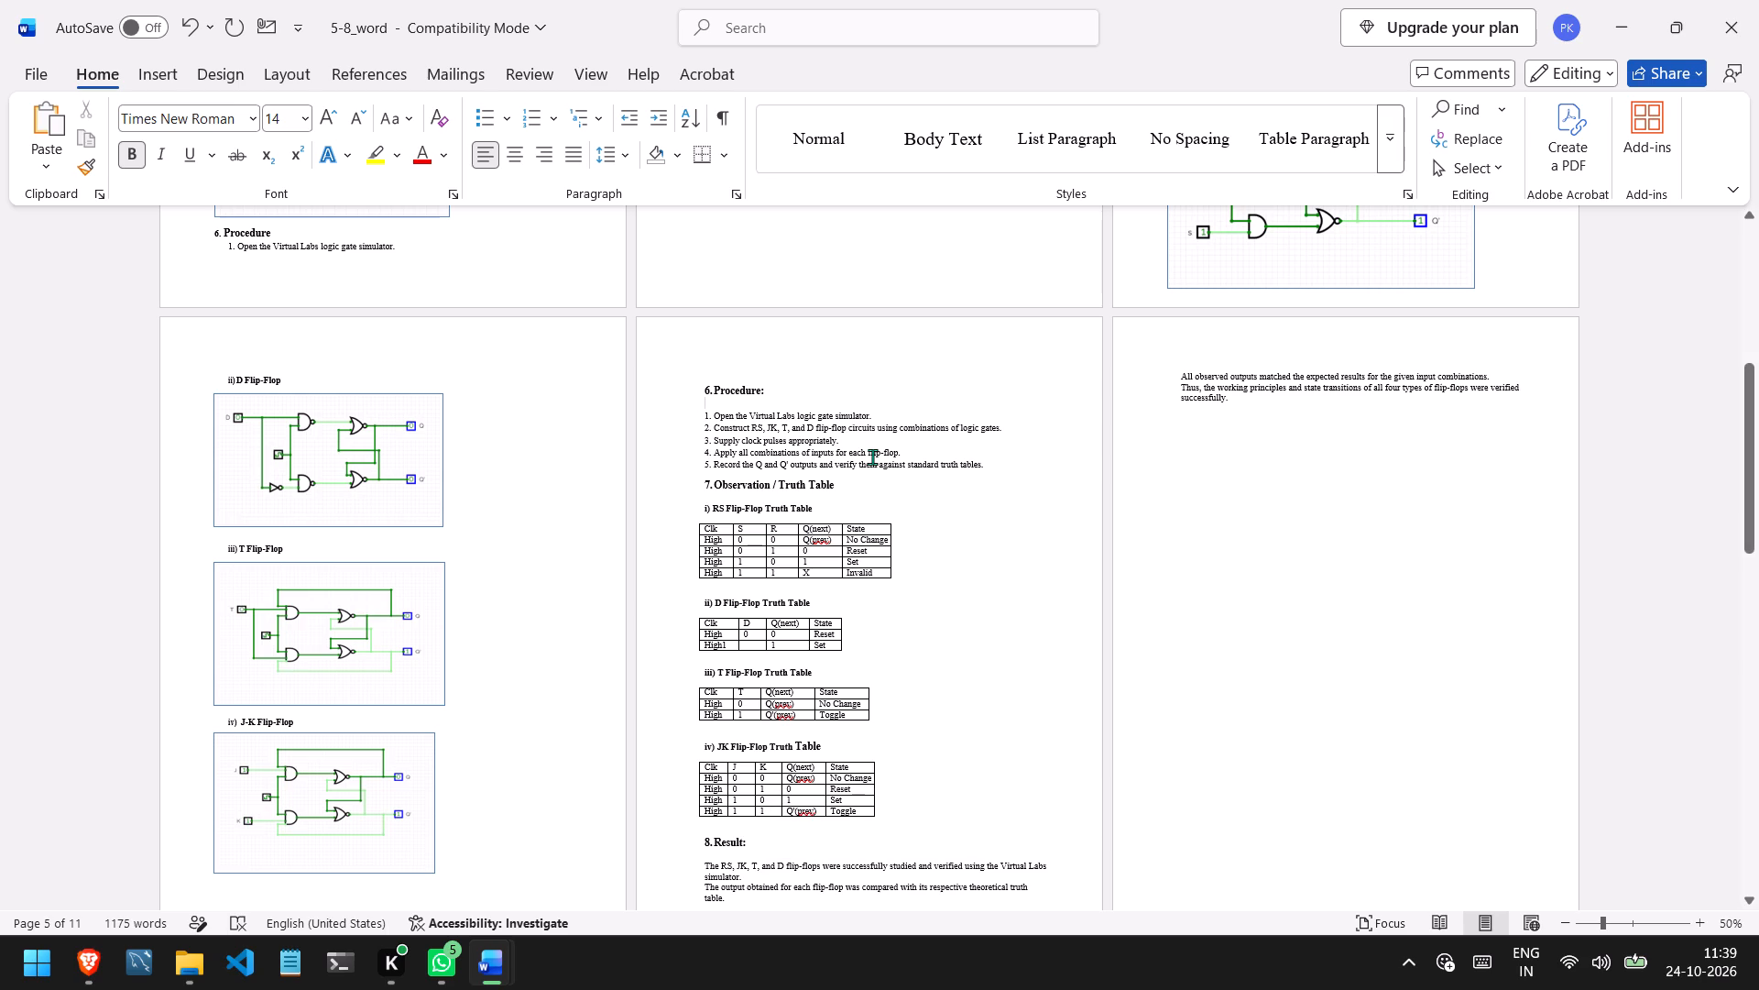
Examine the layout of Experiment-6's truth tables and result and the Experiment-7 and Experiment-8 pages.
scroll(872, 456, "down", 1)
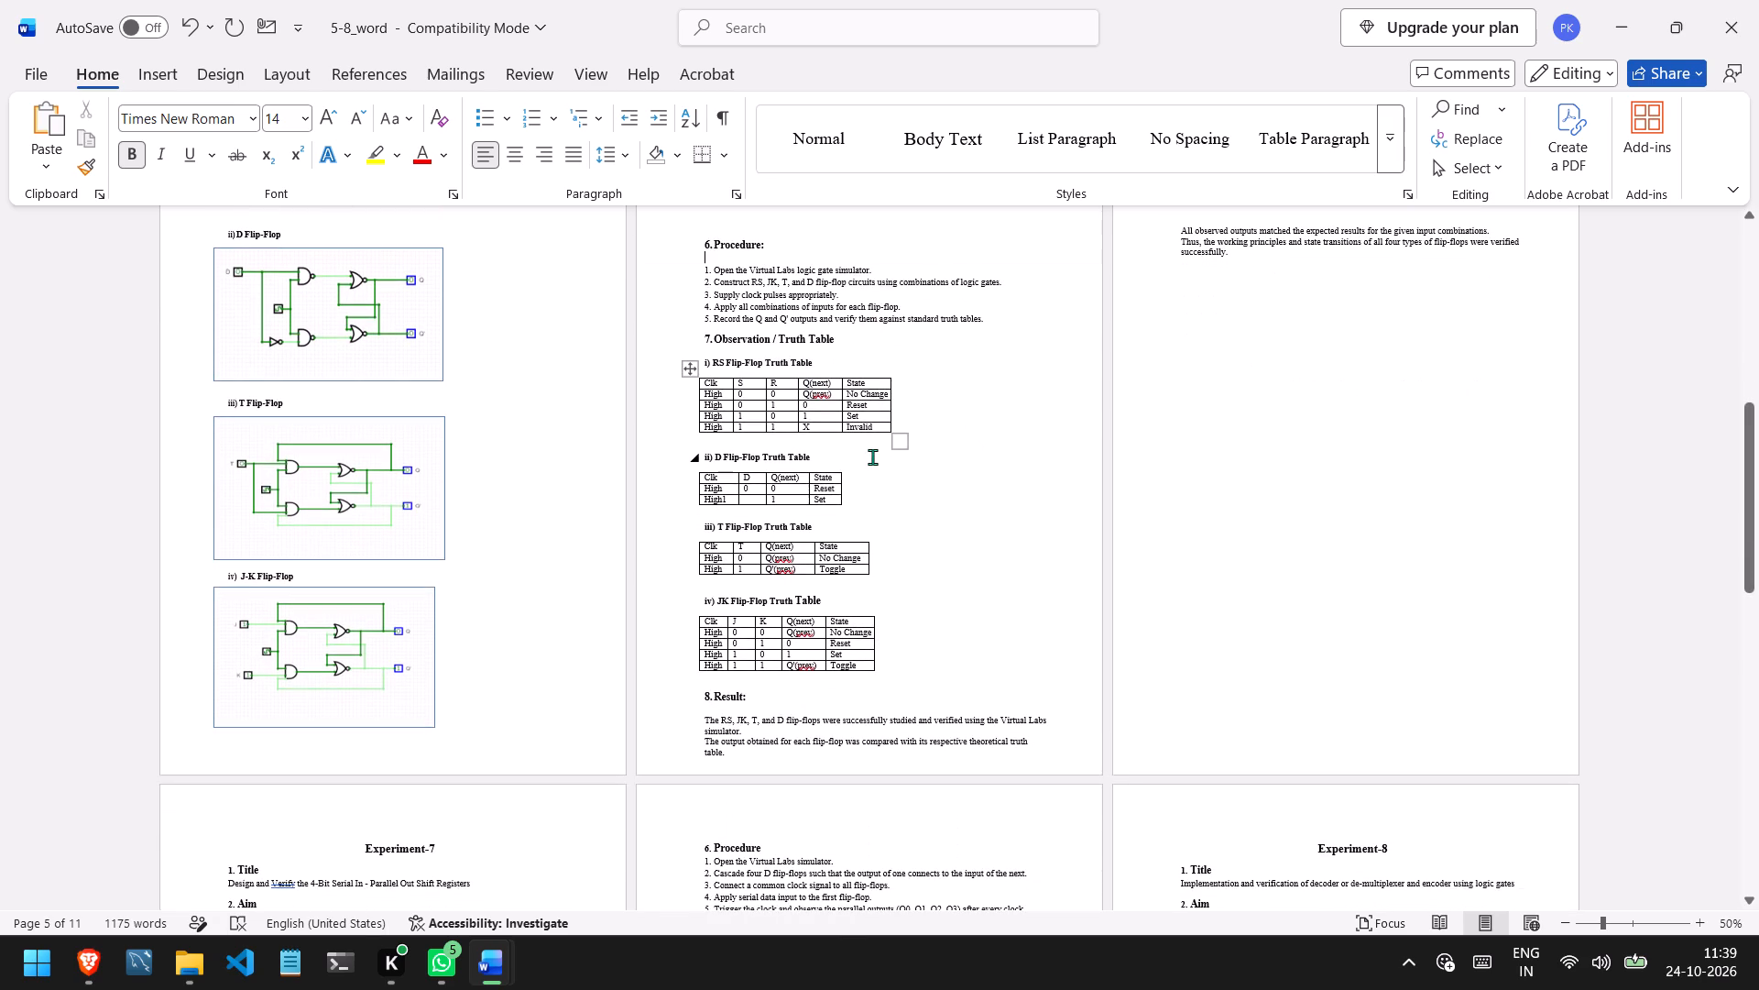
scroll(872, 456, "down", 2)
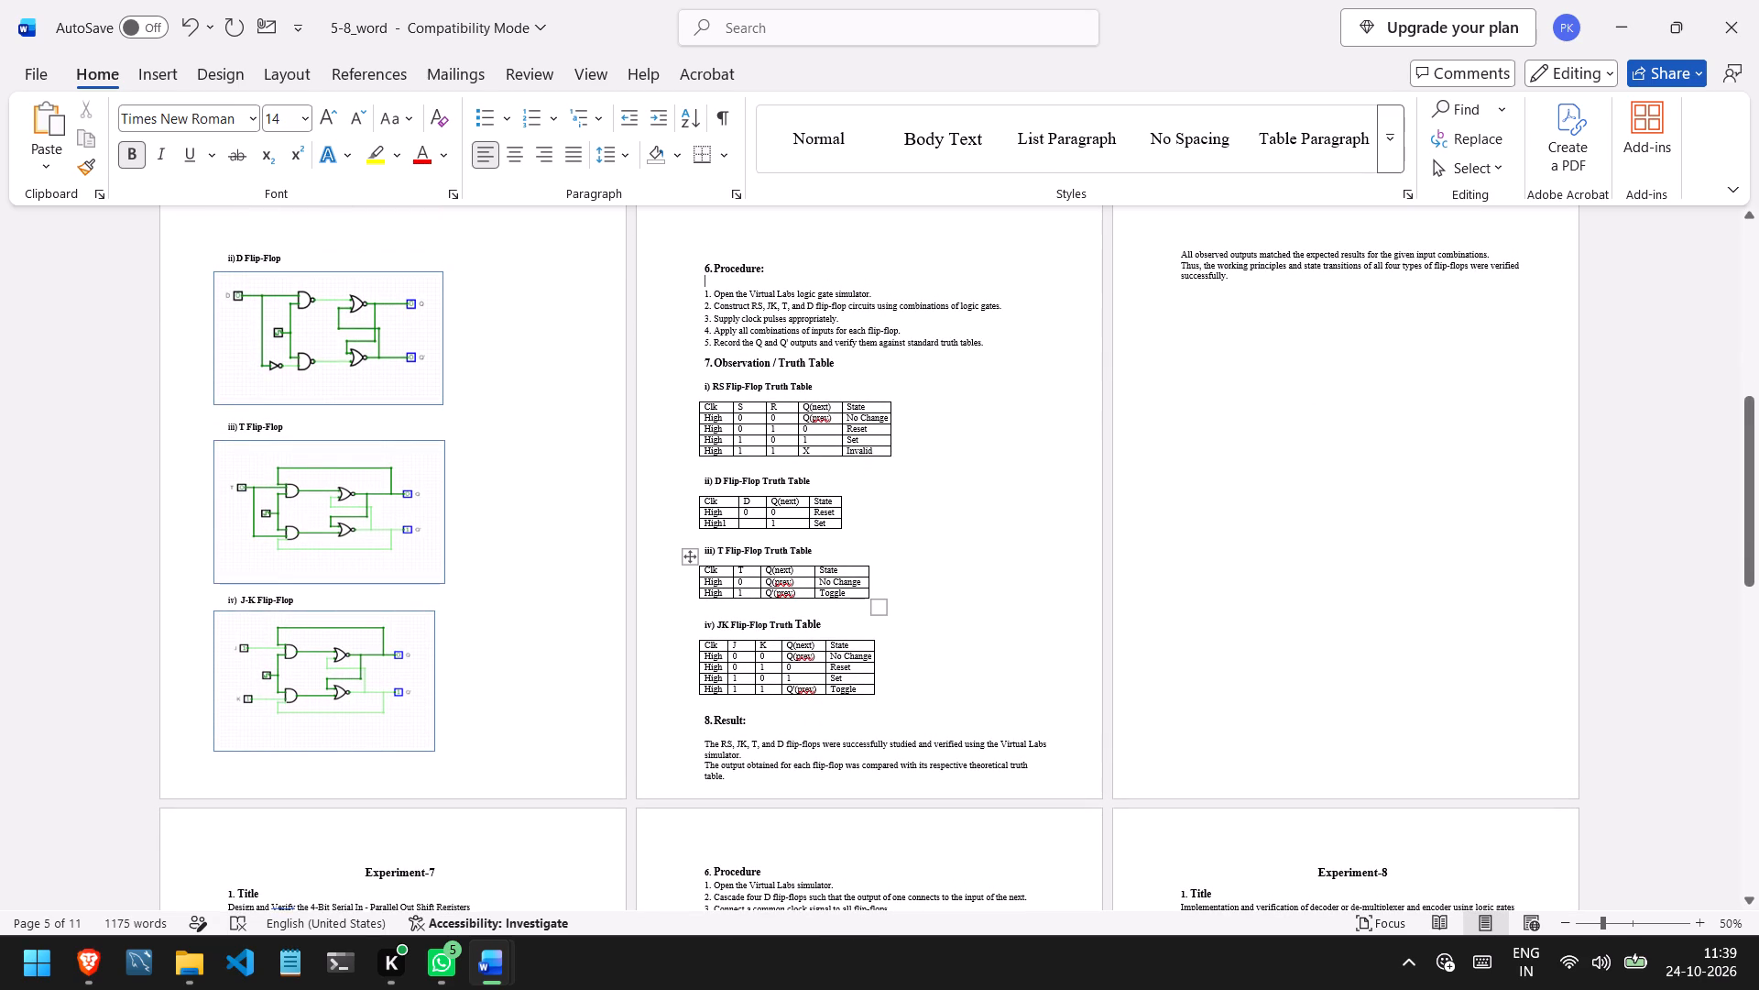
left_click(955, 523)
scroll(955, 523, "down", 3)
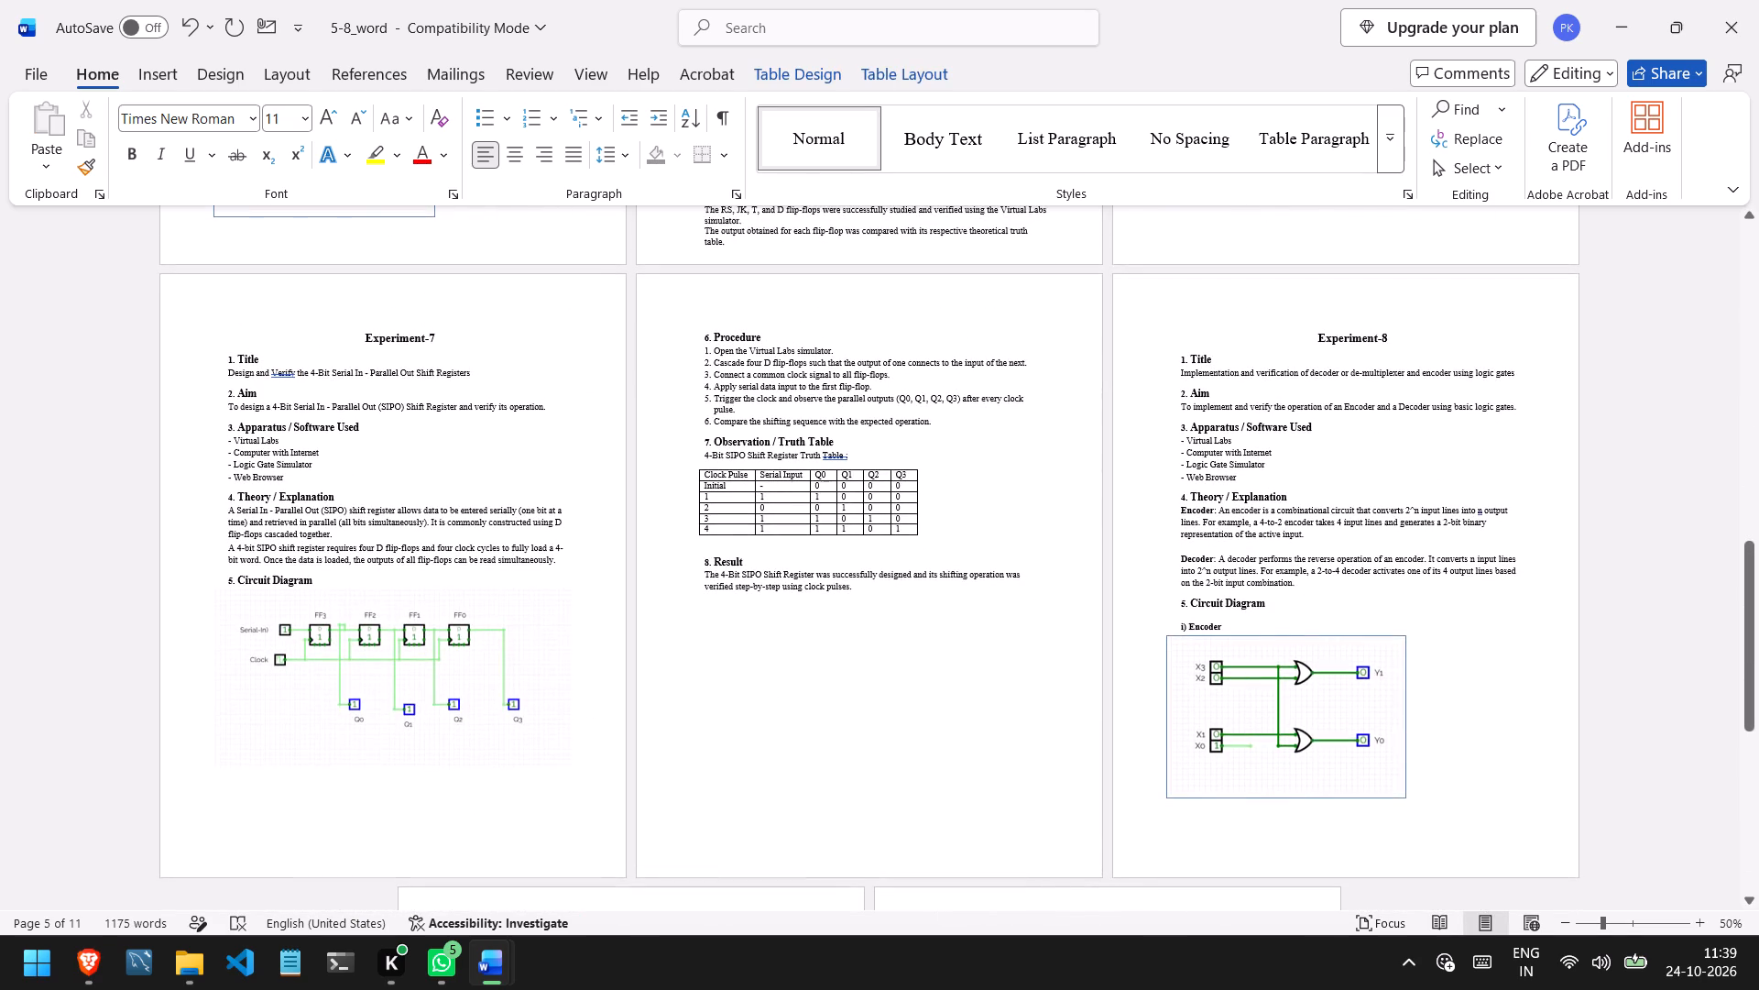
scroll(955, 523, "down", 1)
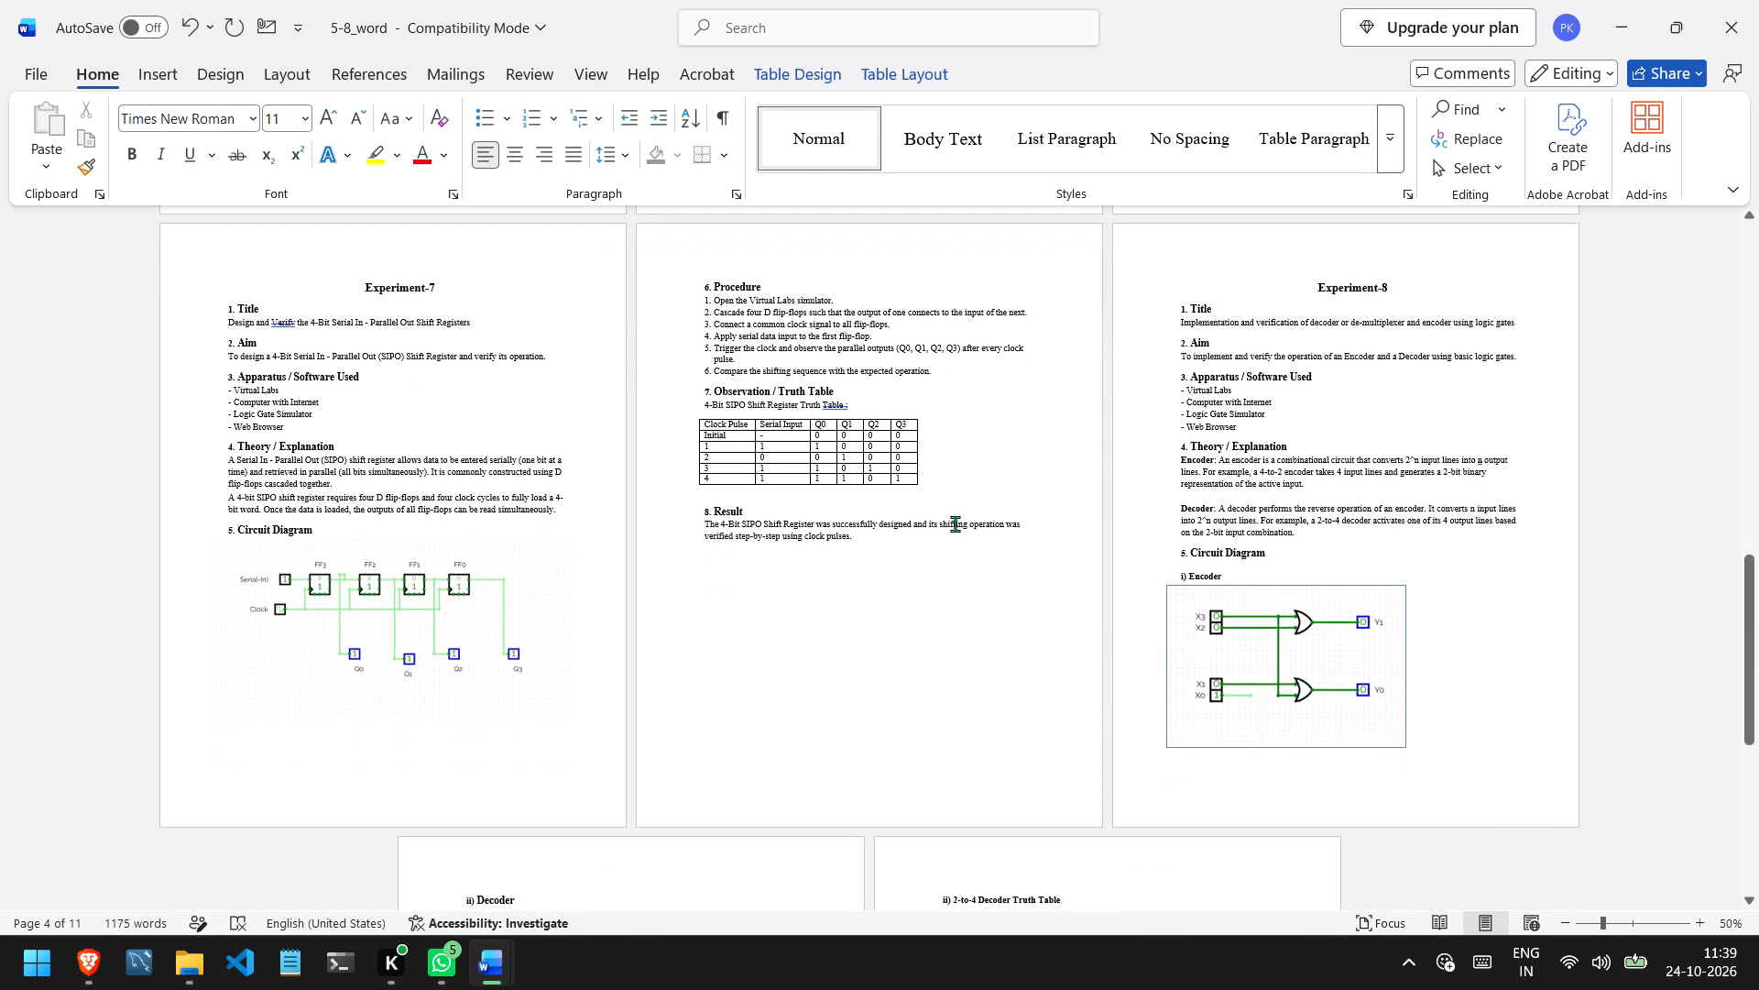
scroll(955, 523, "down", 1)
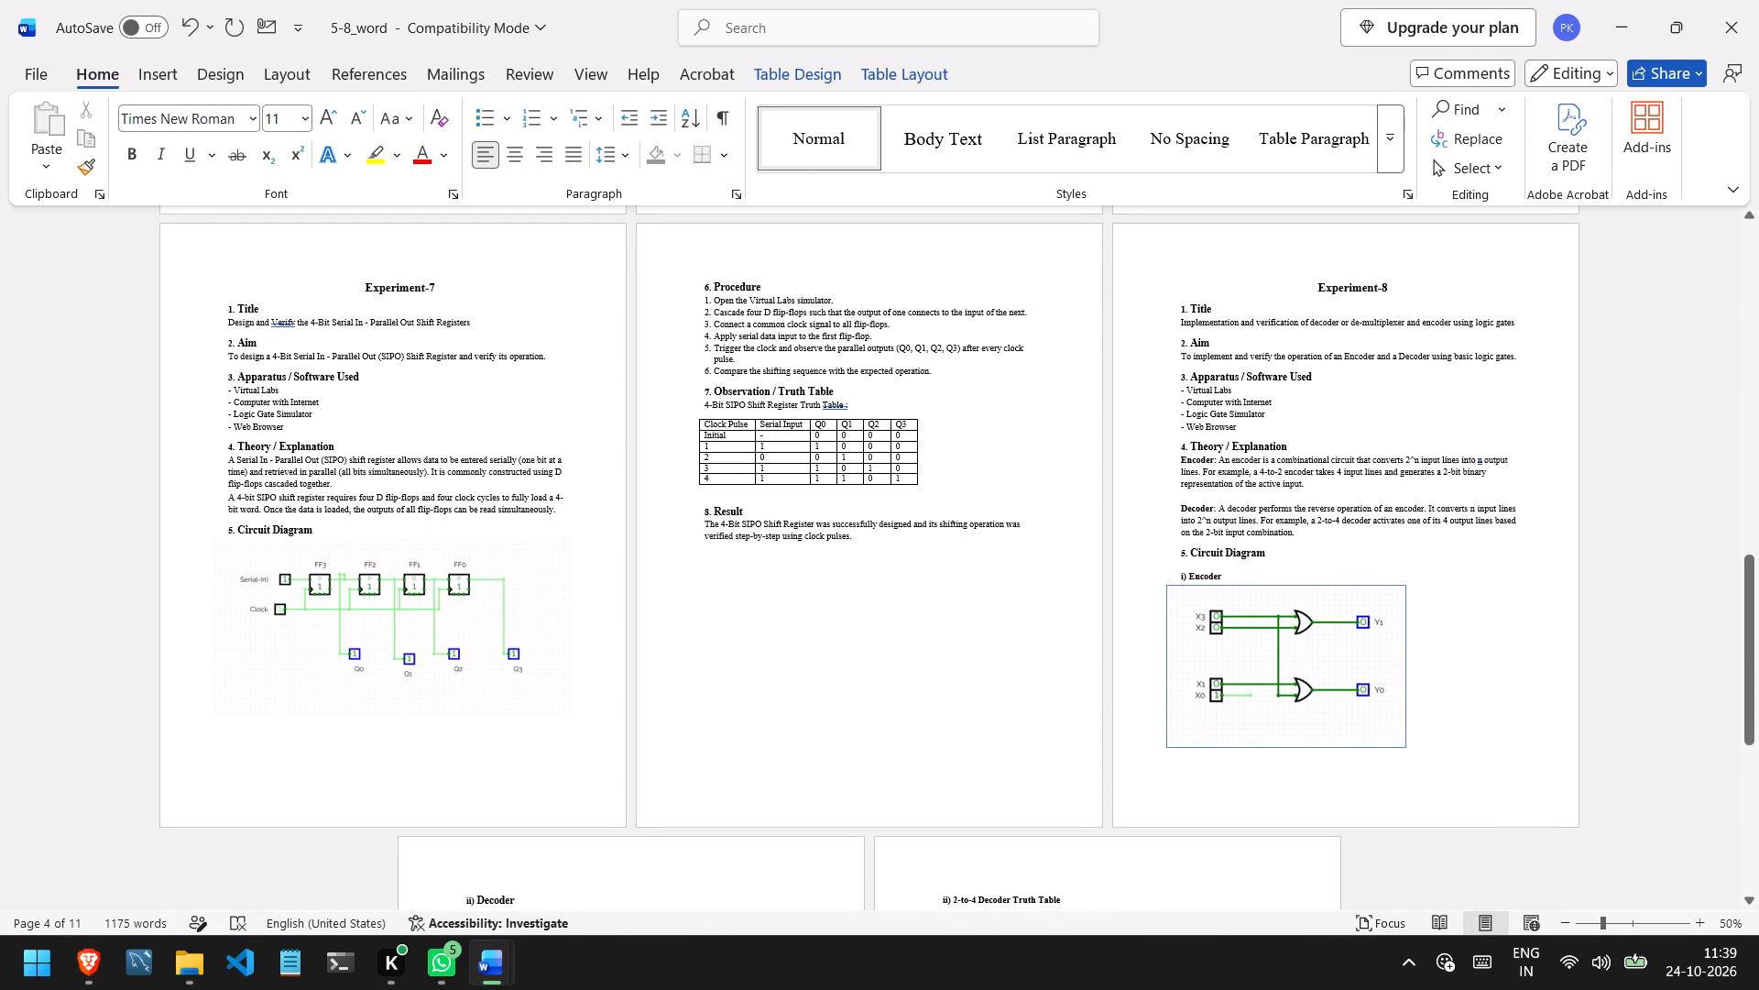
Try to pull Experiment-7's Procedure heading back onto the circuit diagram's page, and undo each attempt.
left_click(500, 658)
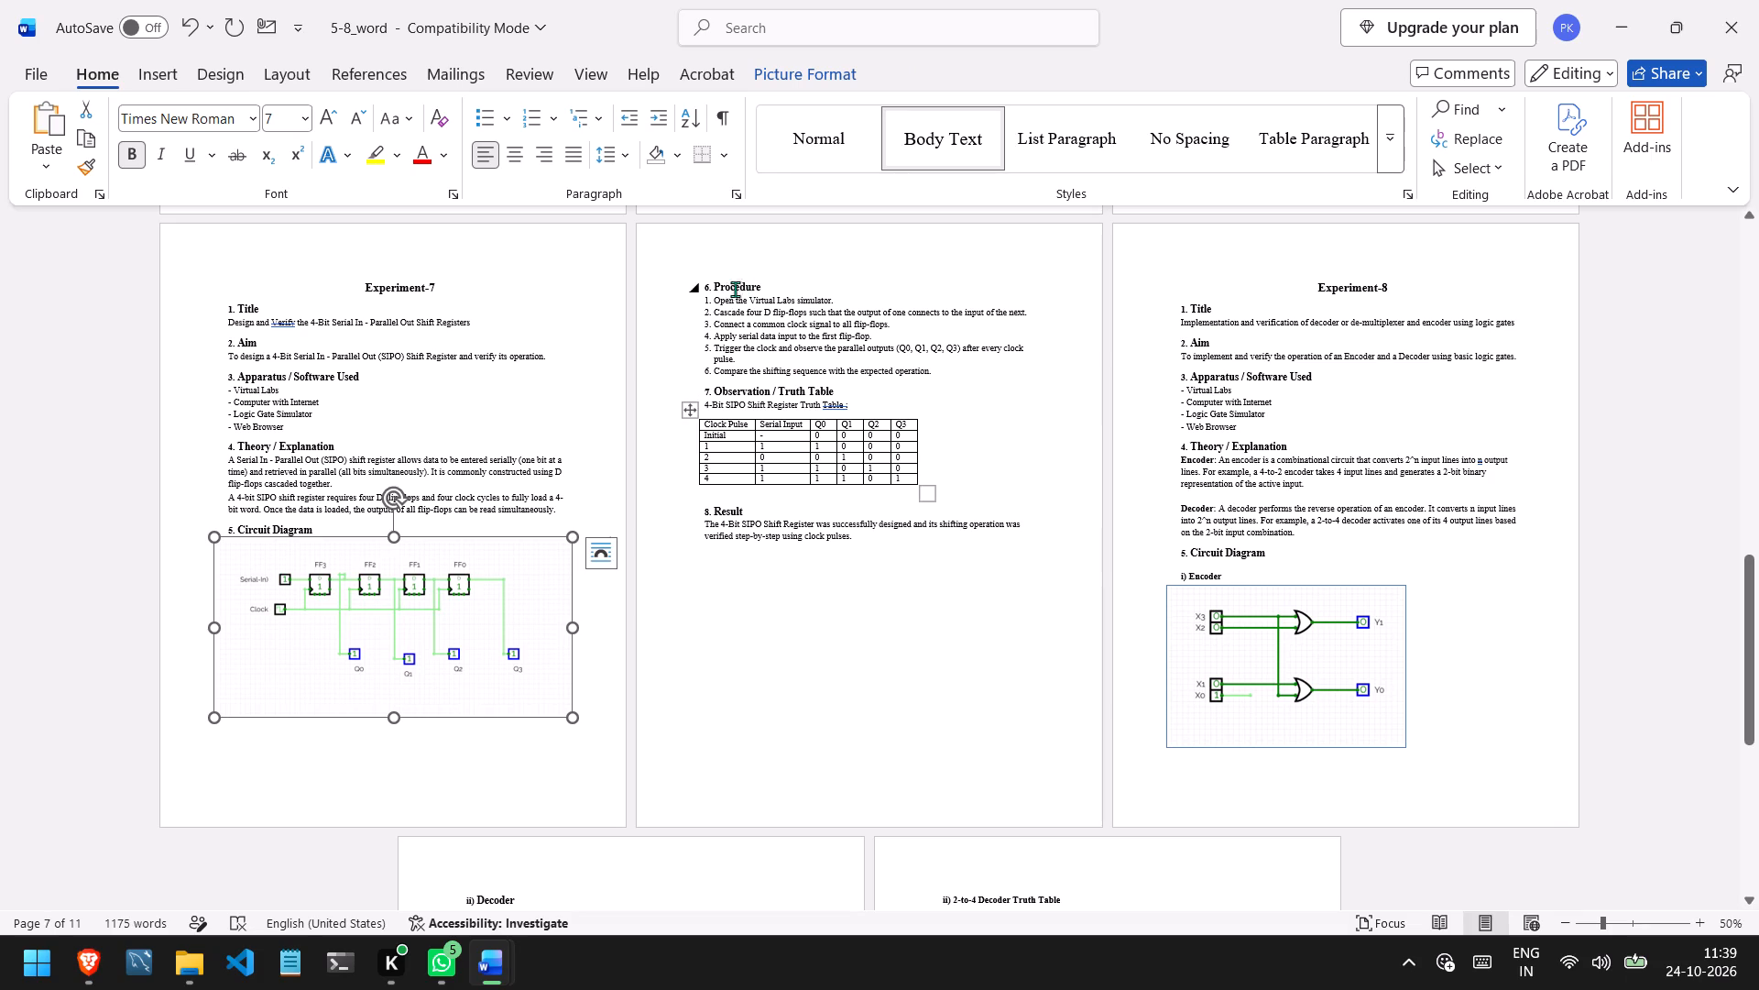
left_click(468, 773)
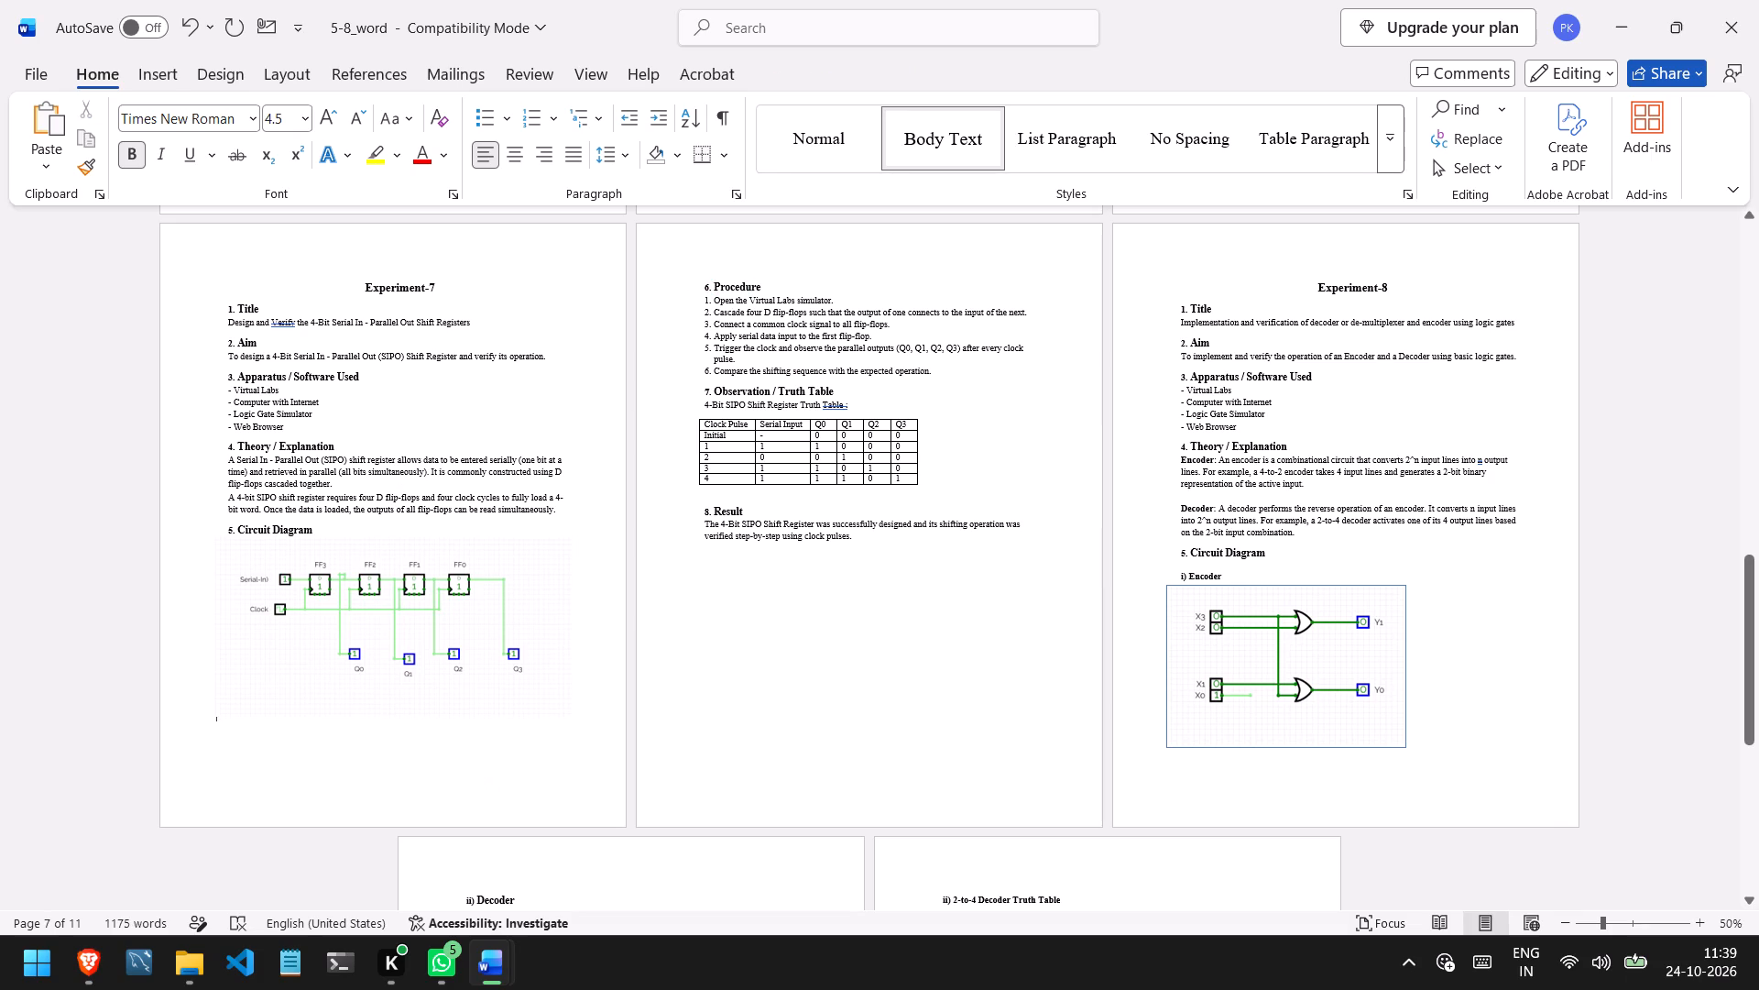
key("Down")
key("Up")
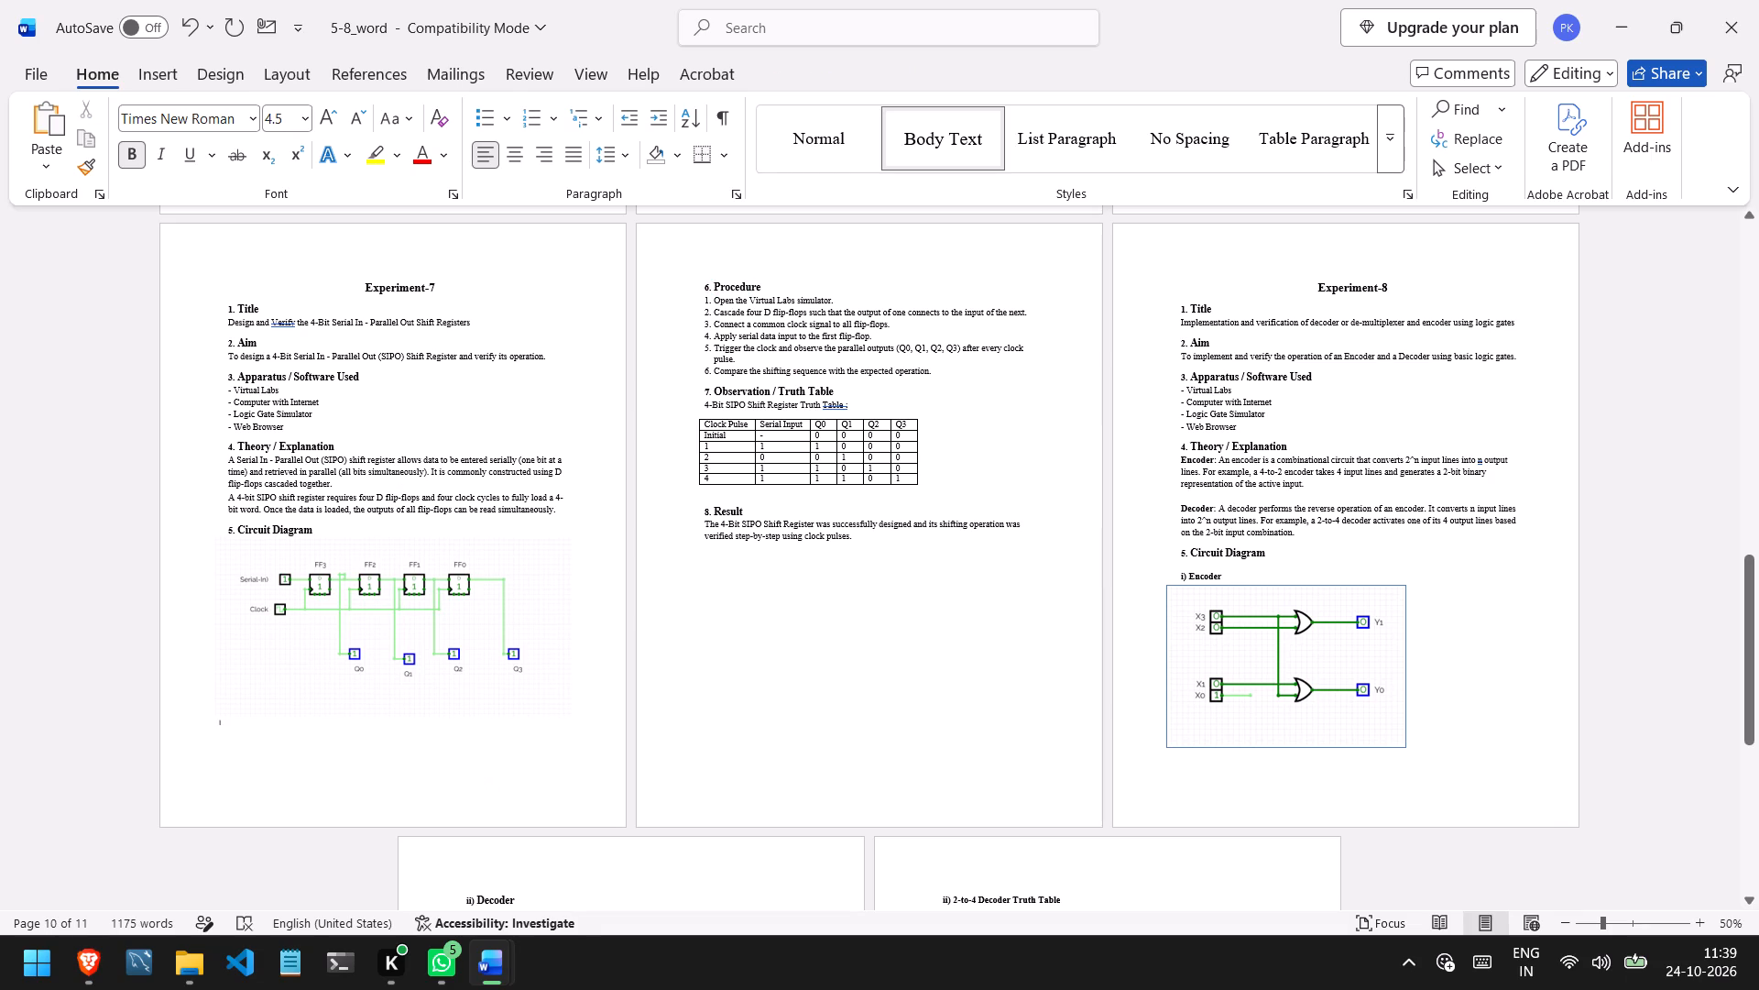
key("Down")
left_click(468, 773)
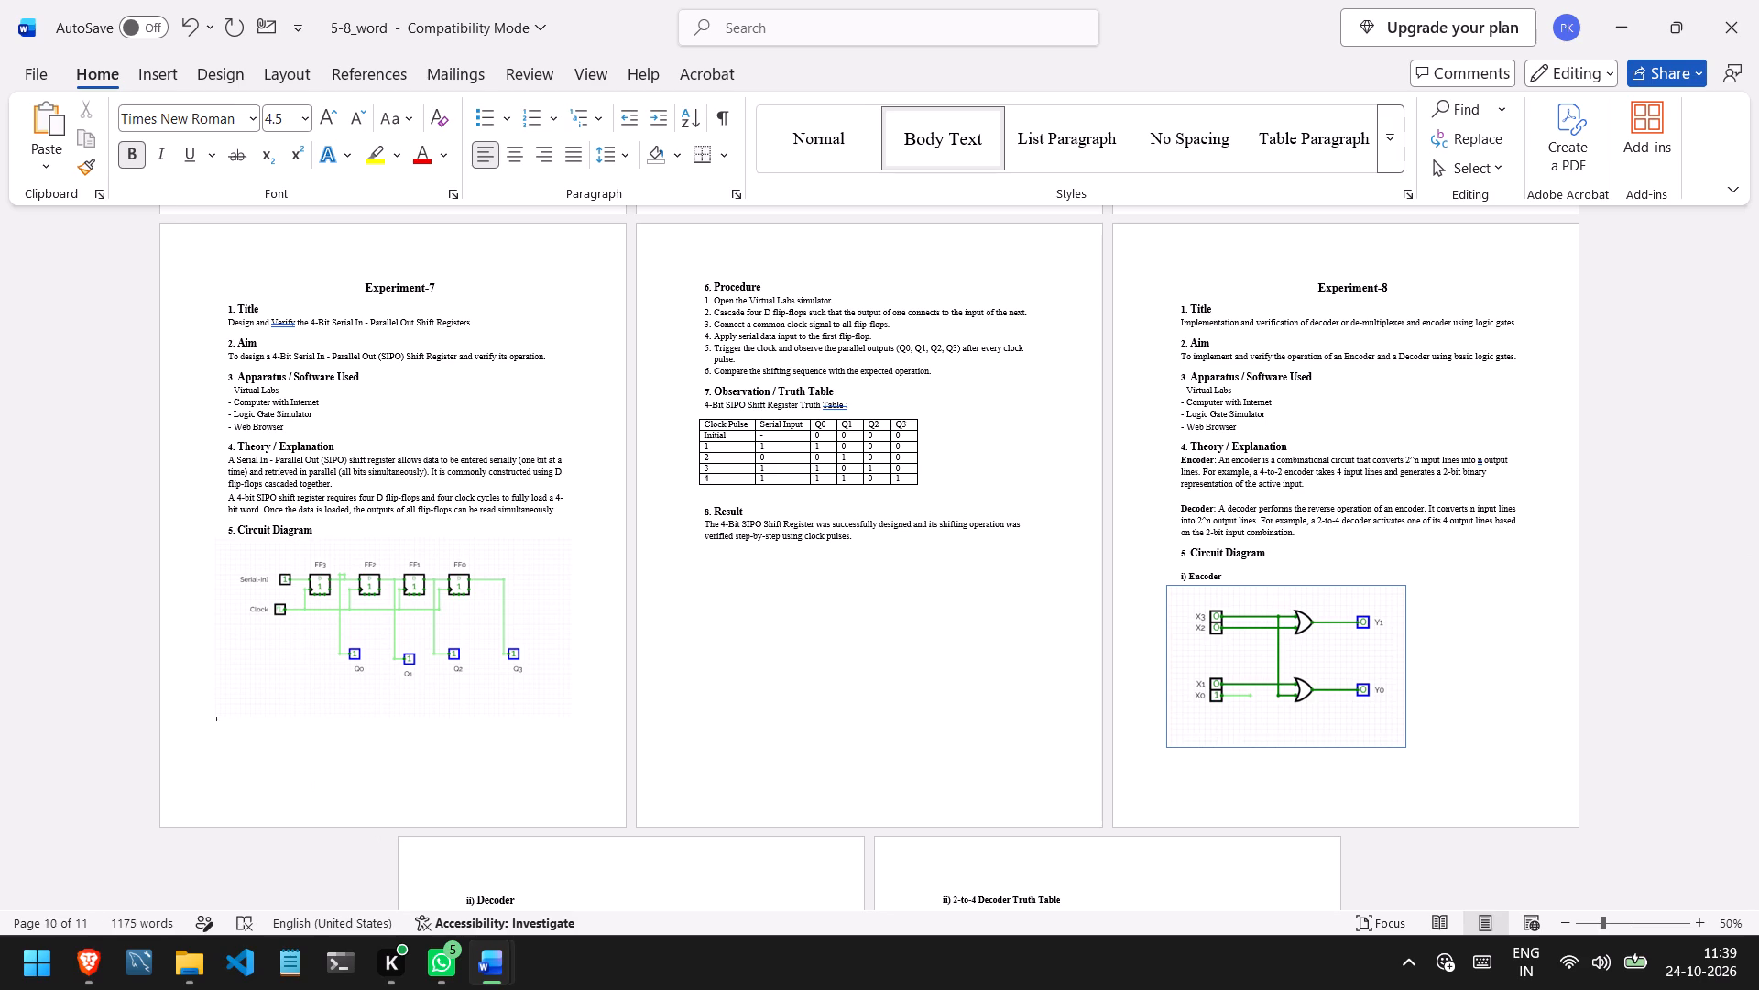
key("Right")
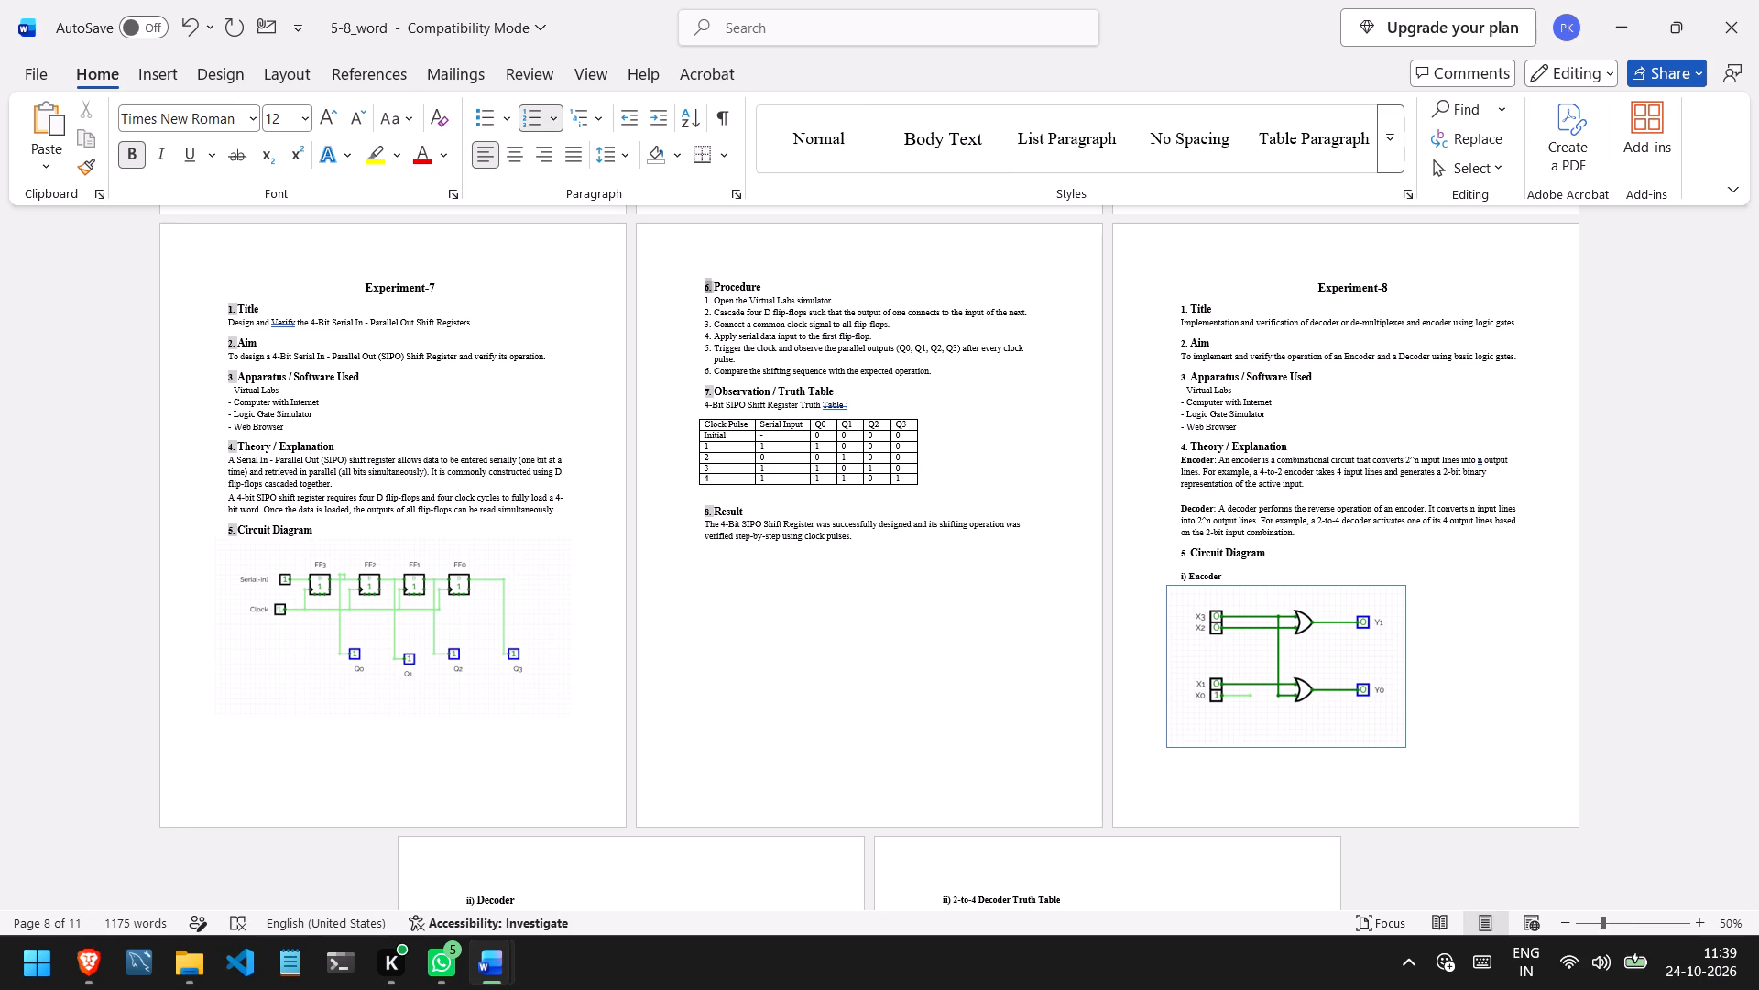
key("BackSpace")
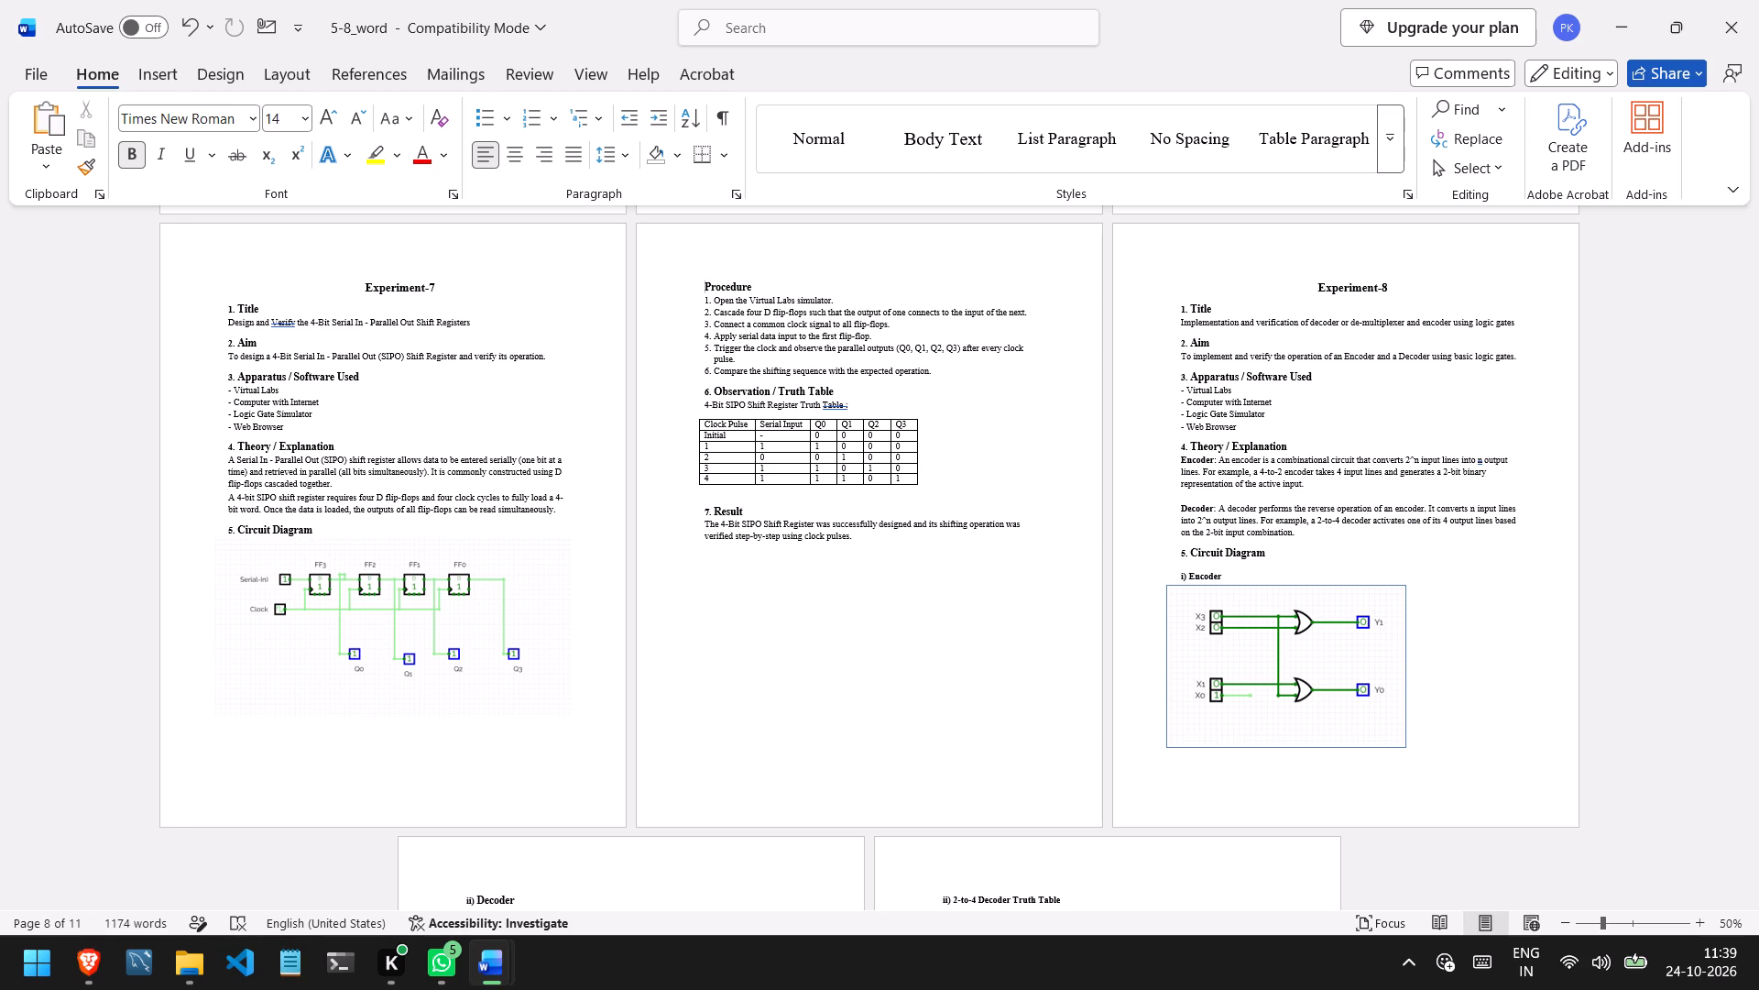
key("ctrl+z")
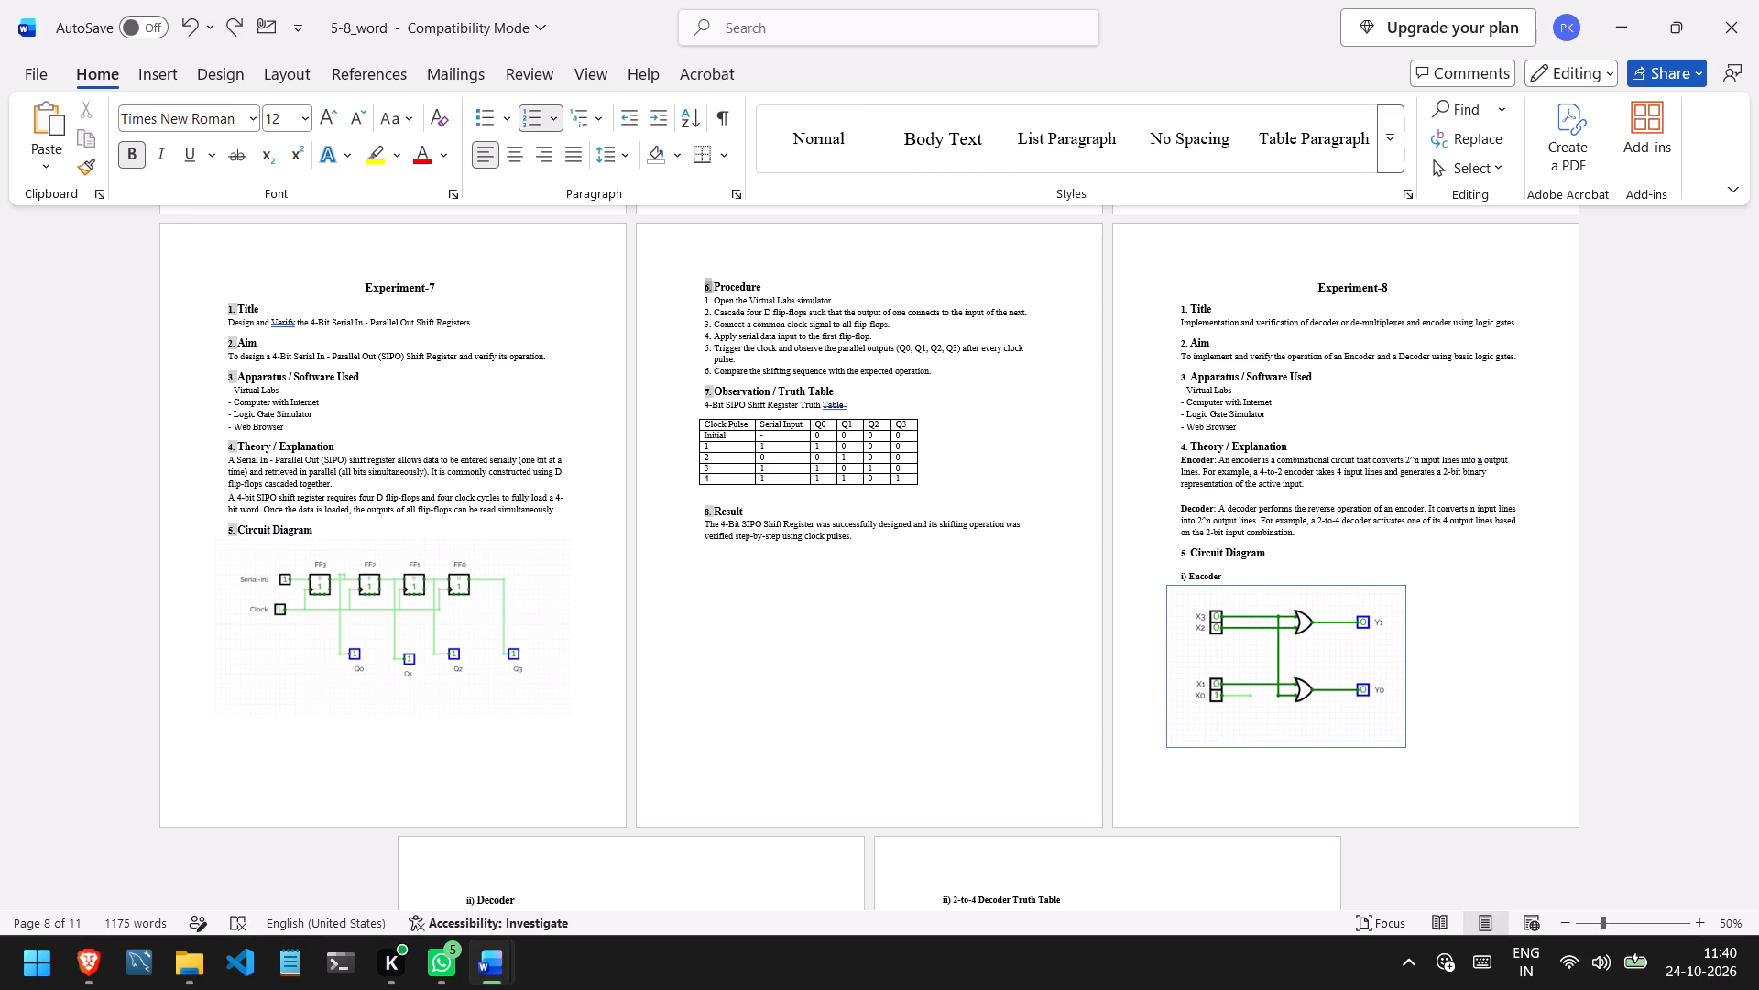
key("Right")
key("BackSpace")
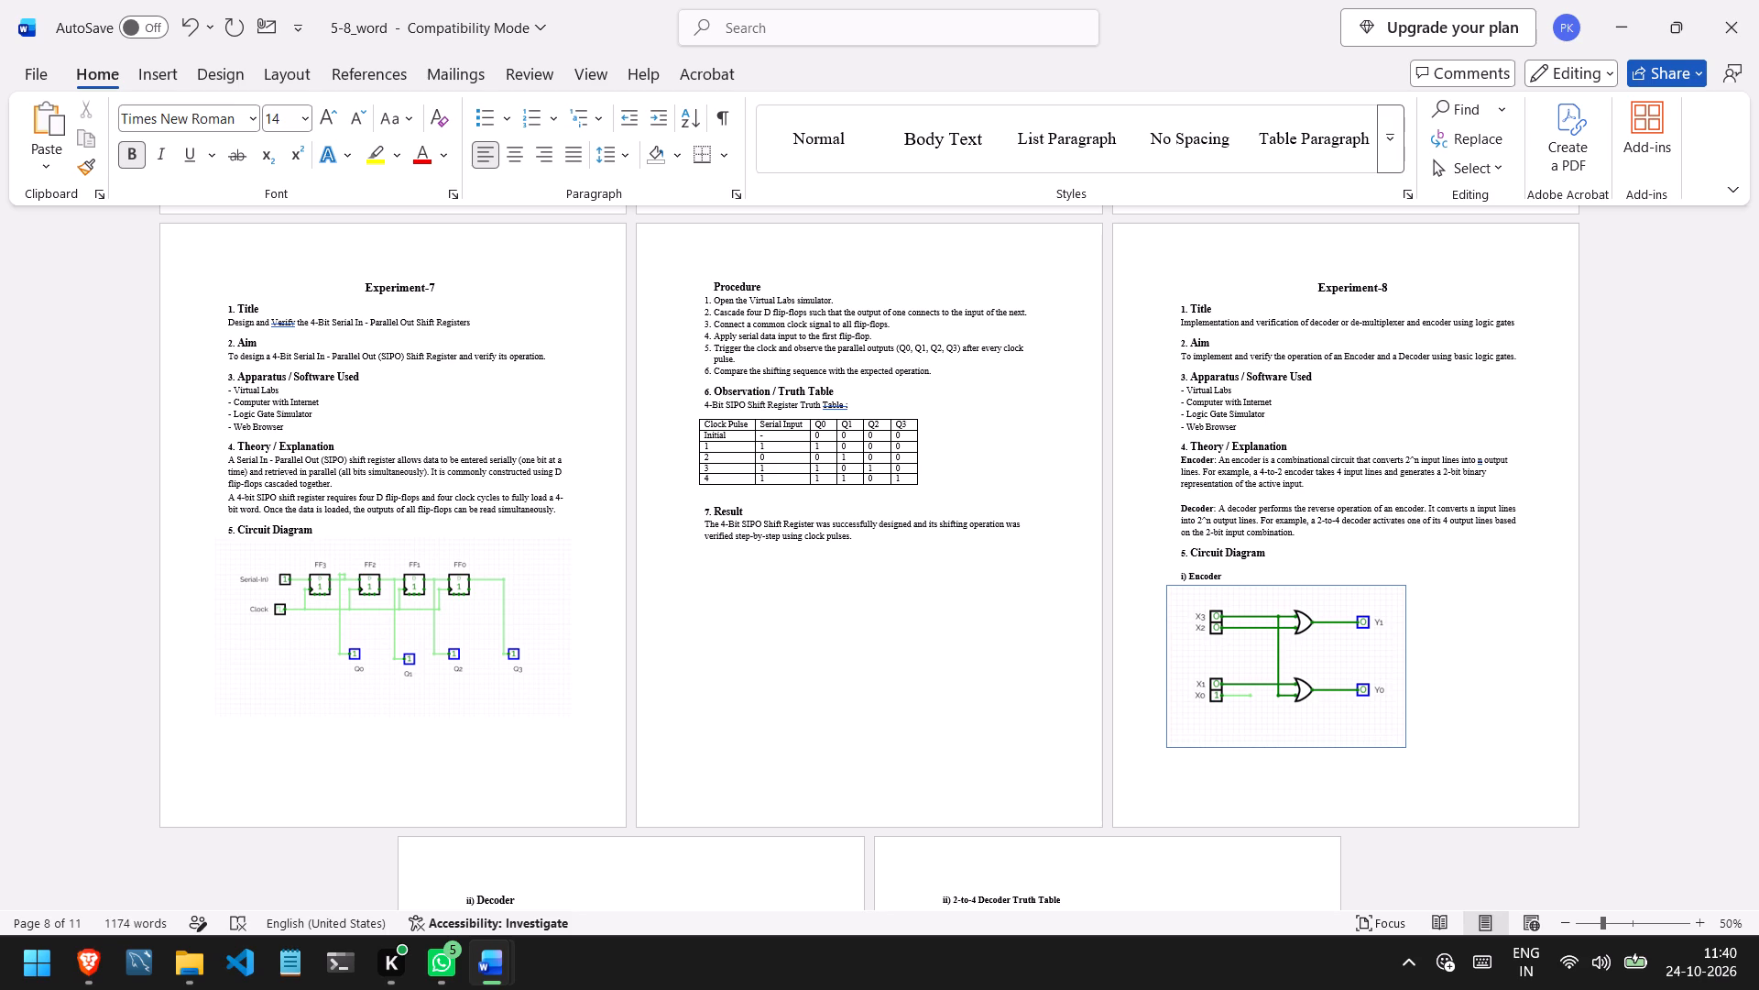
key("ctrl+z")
Remove the page break before Experiment-7's Procedure heading so the section follows the circuit diagram on the same page.
key("Left")
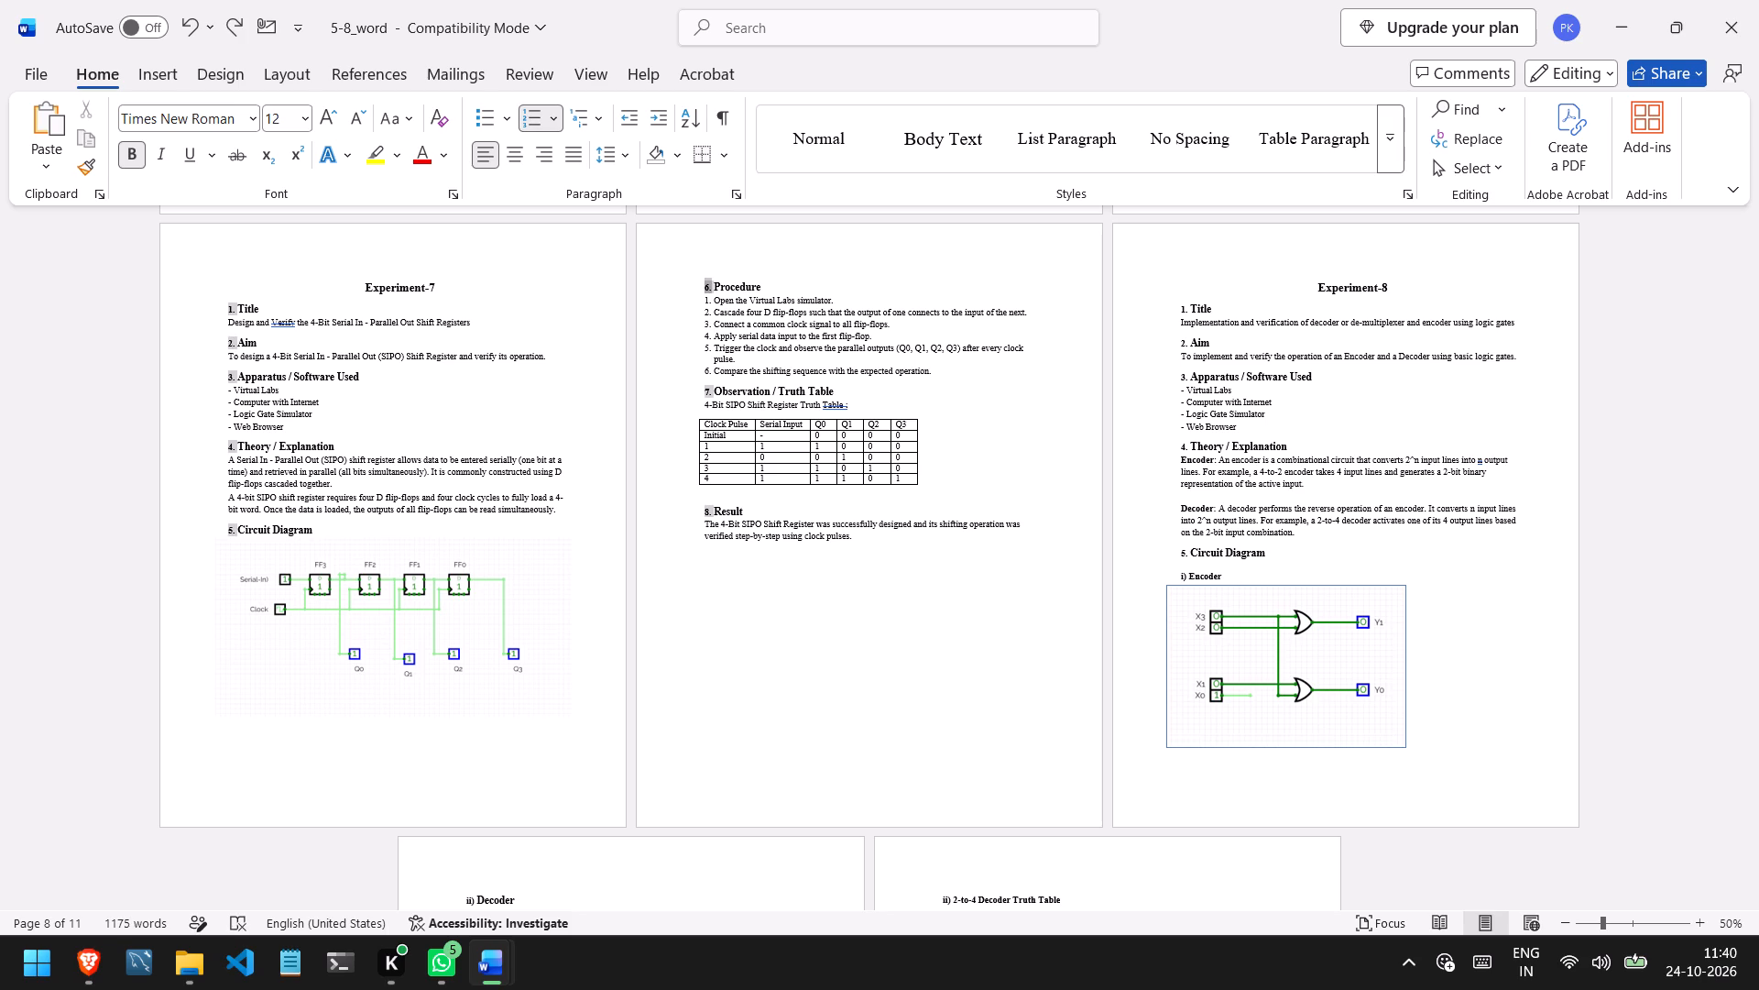
key("Left")
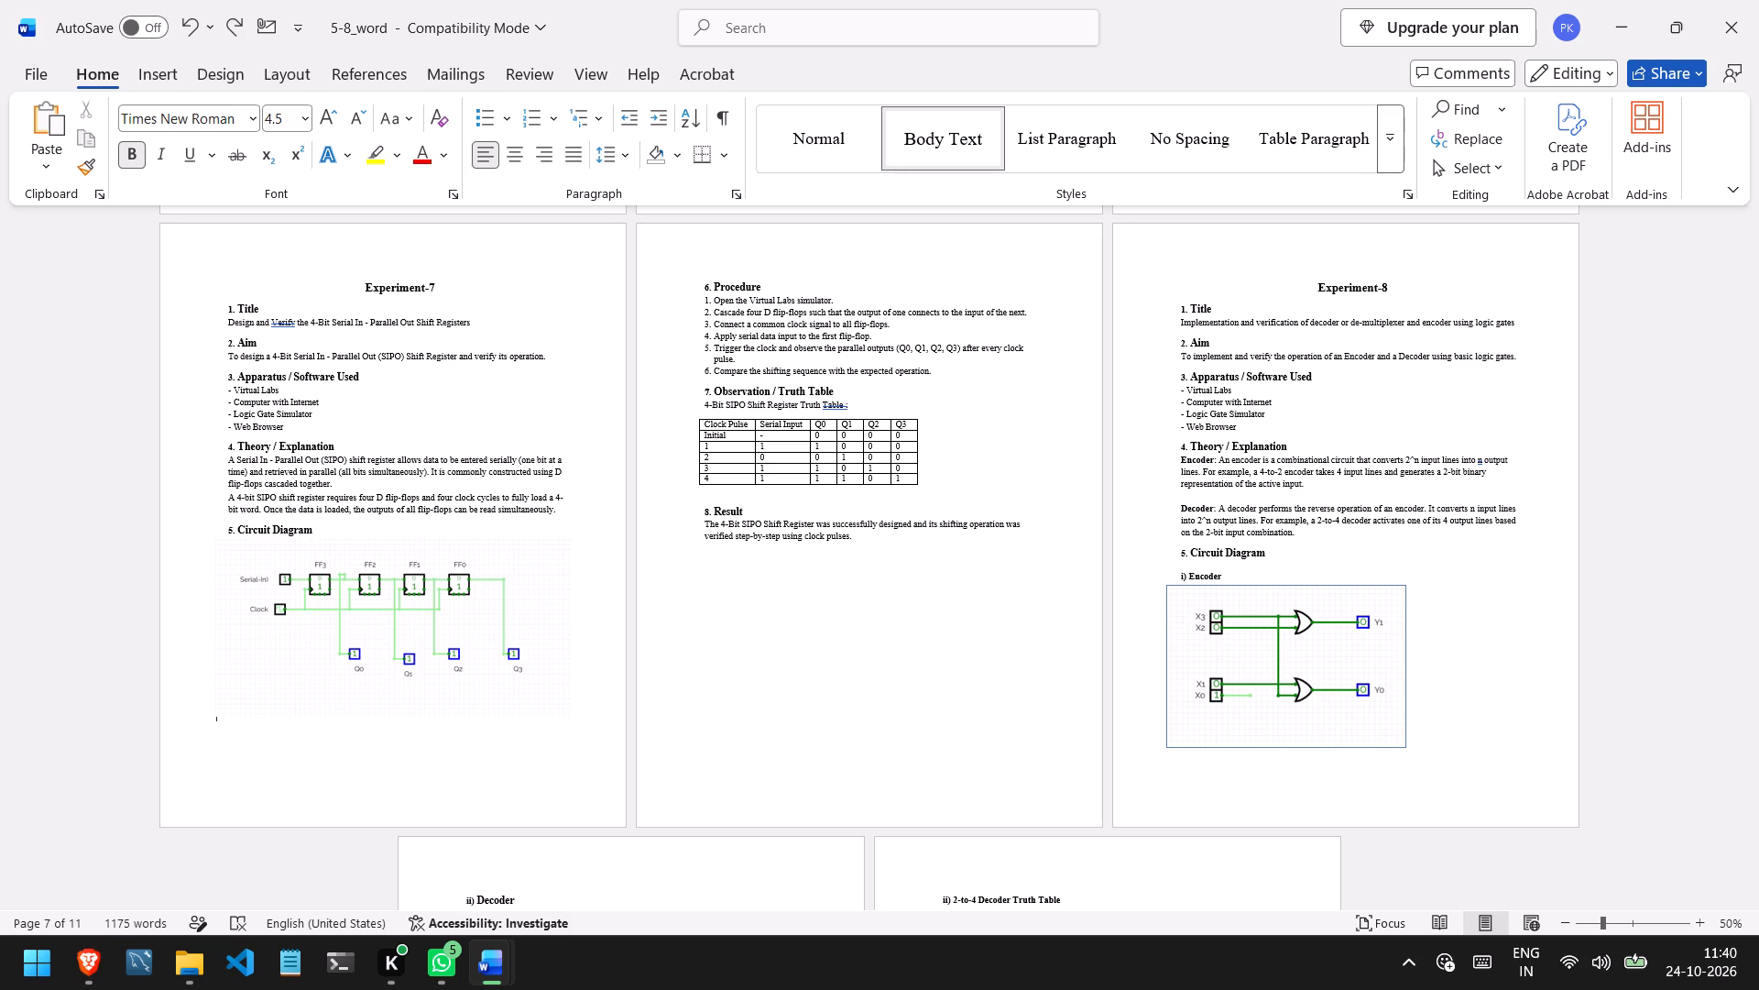
key("BackSpace")
key("Right")
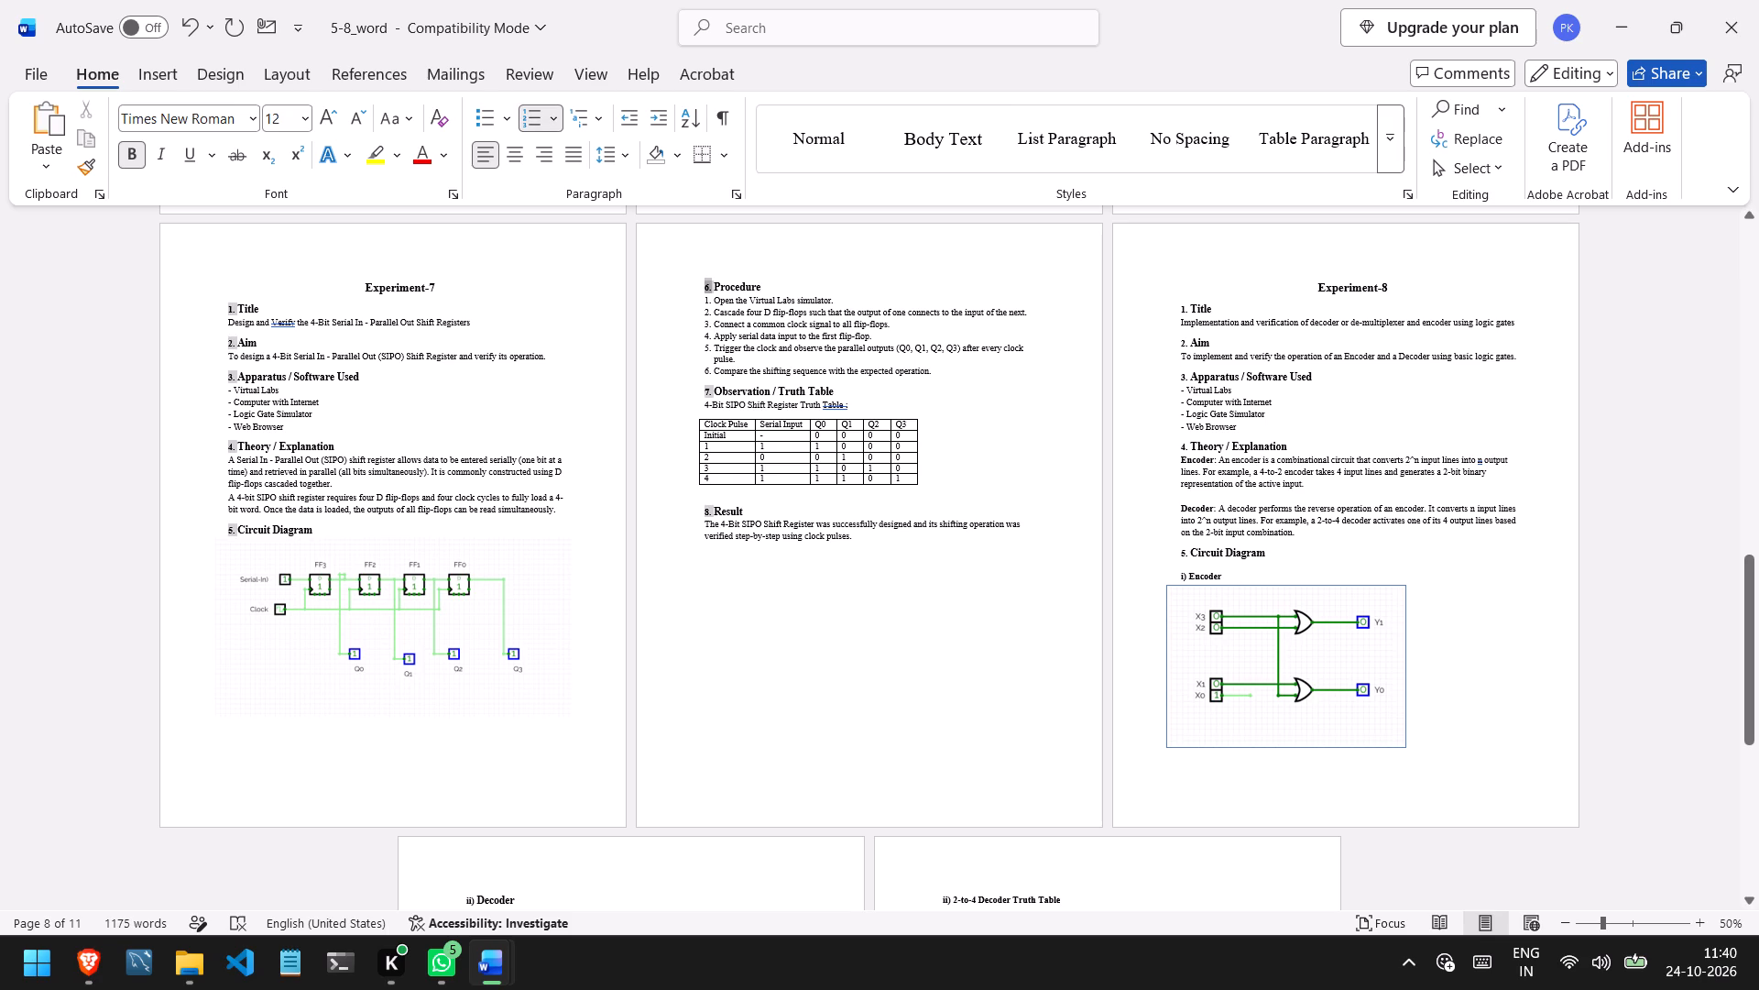
key("Up")
key("Down")
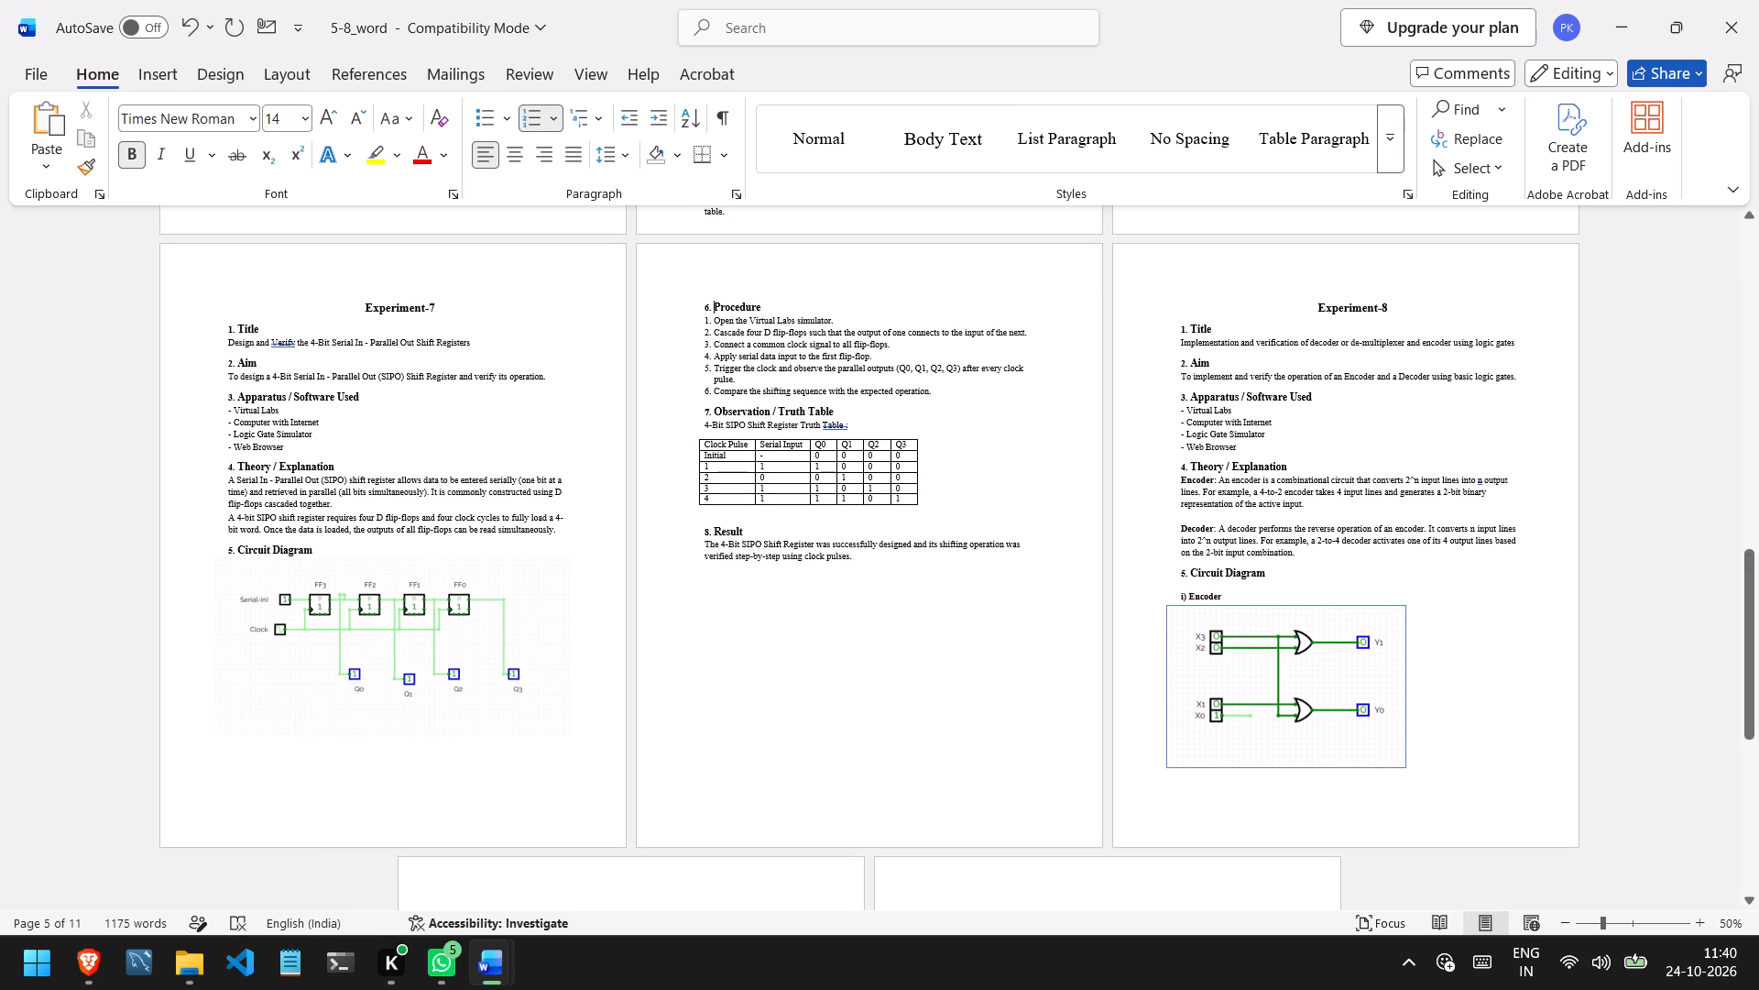
key("ctrl+BackSpace")
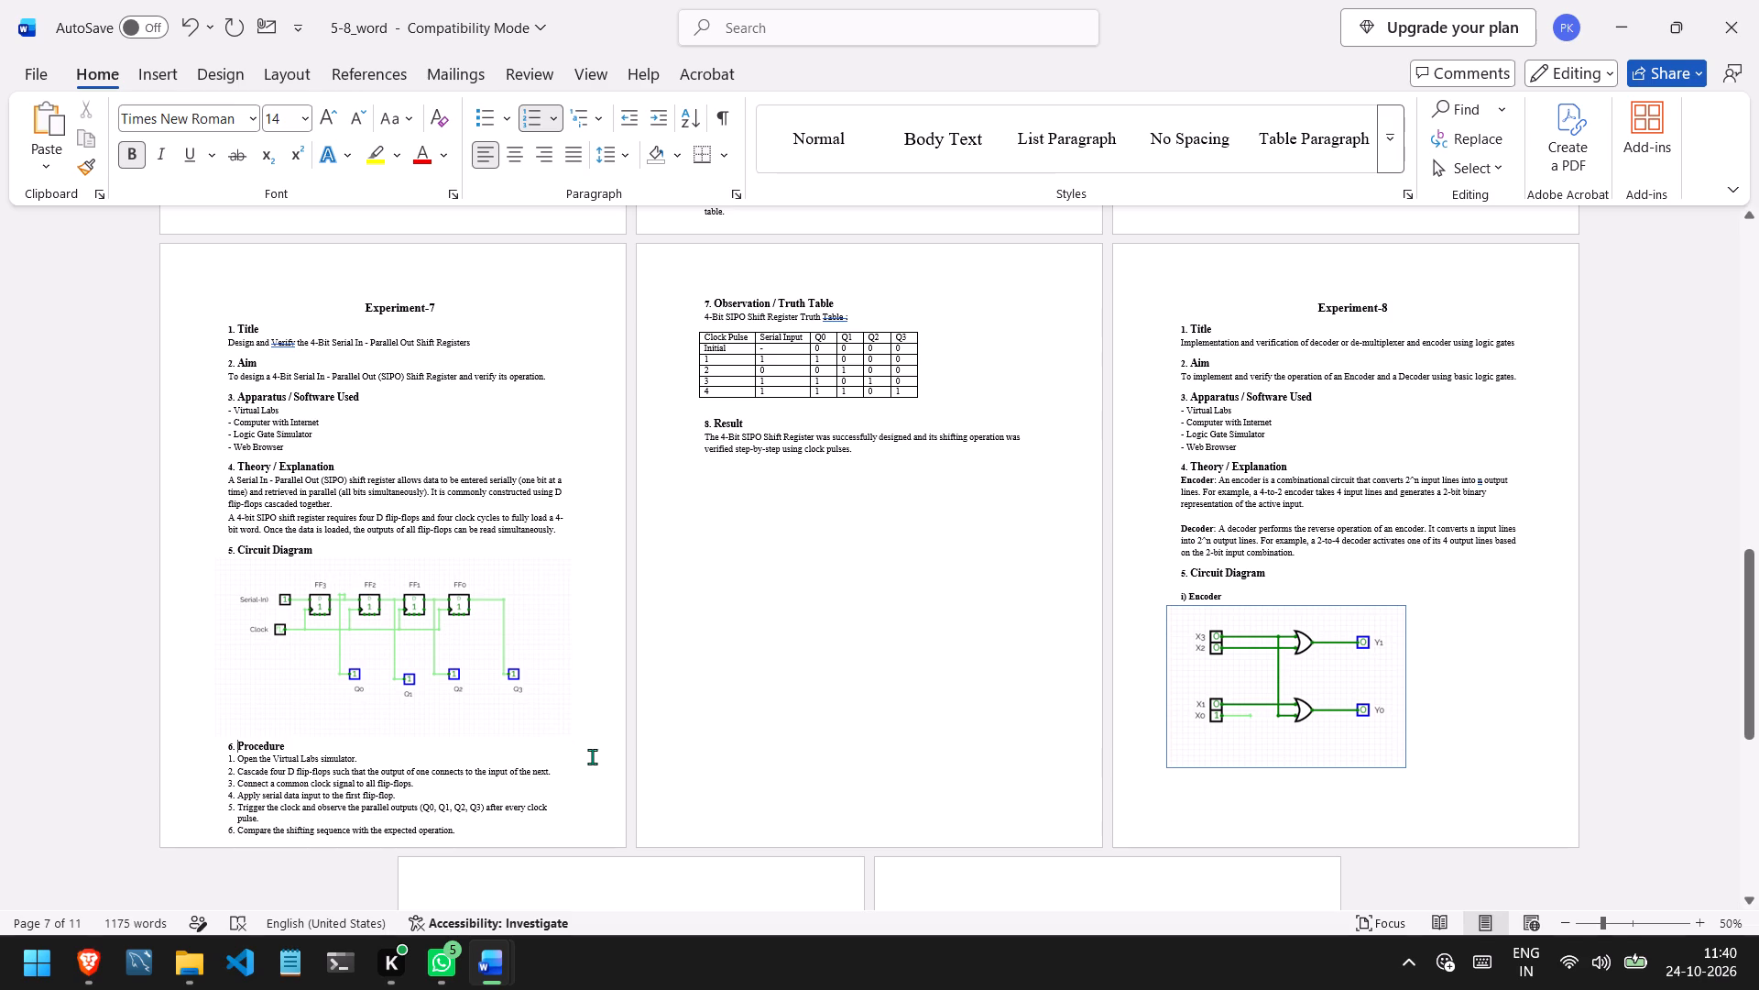
key("ctrl+Return")
key("ctrl+z")
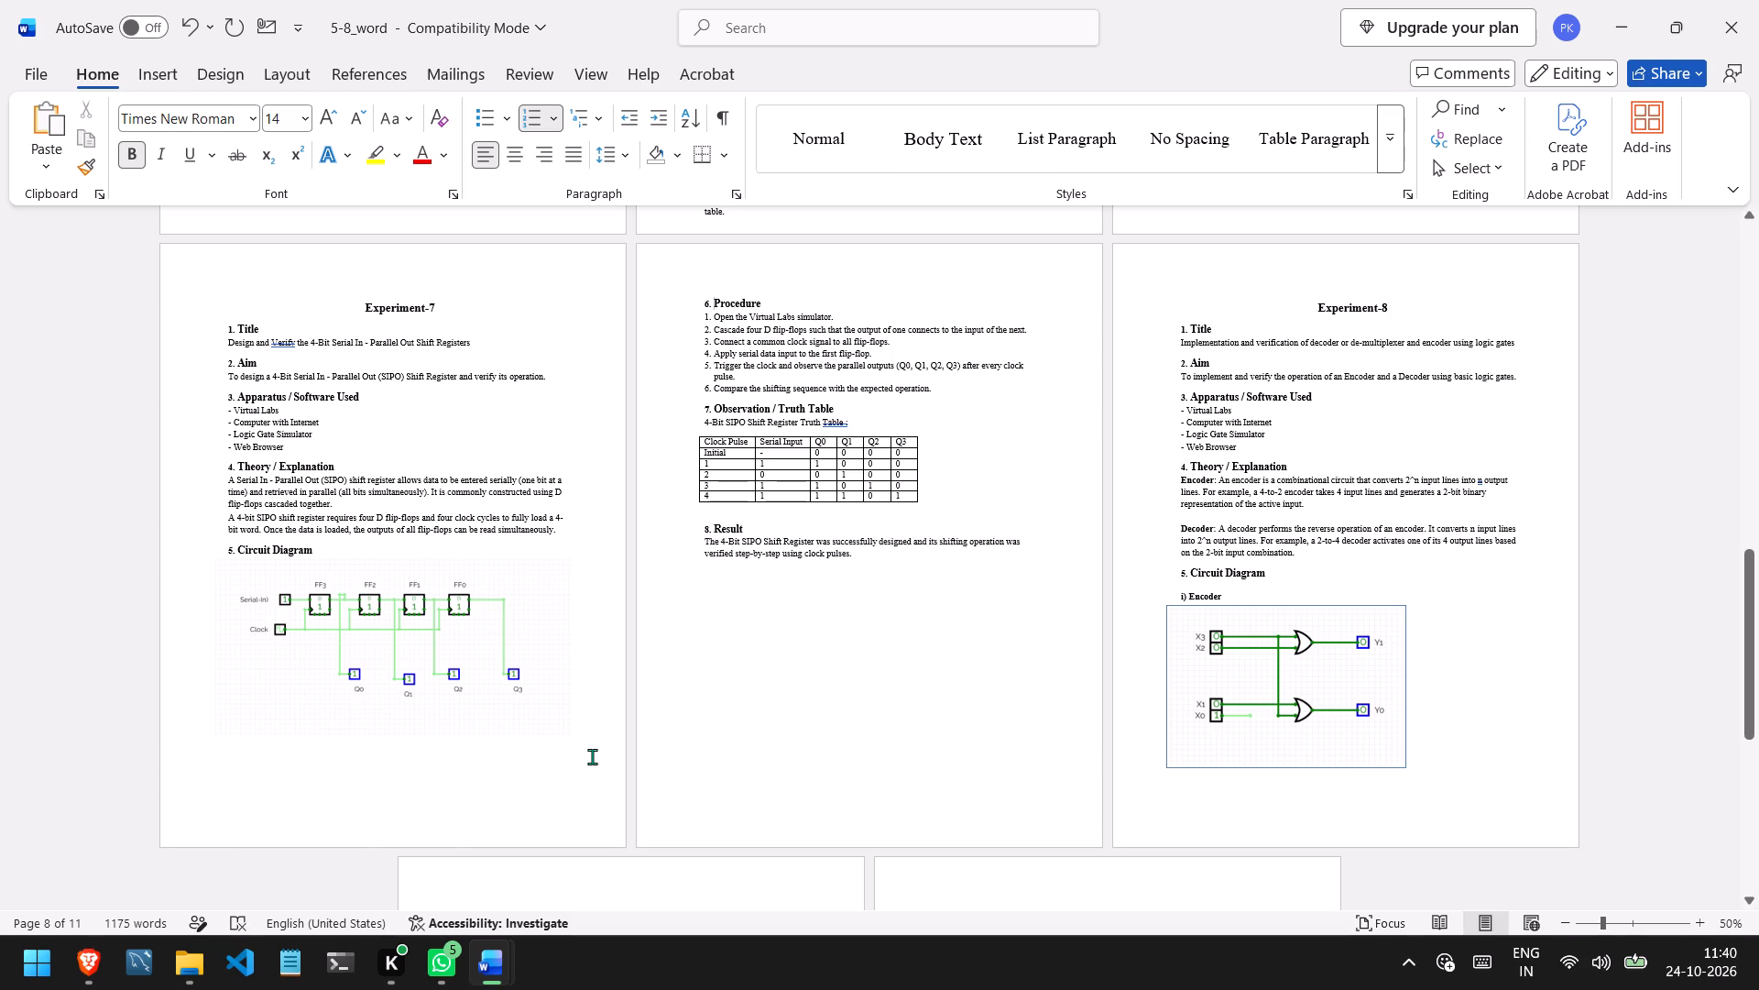
Insert an unnumbered blank line between Experiment-7's circuit diagram and its Procedure heading.
key("Return")
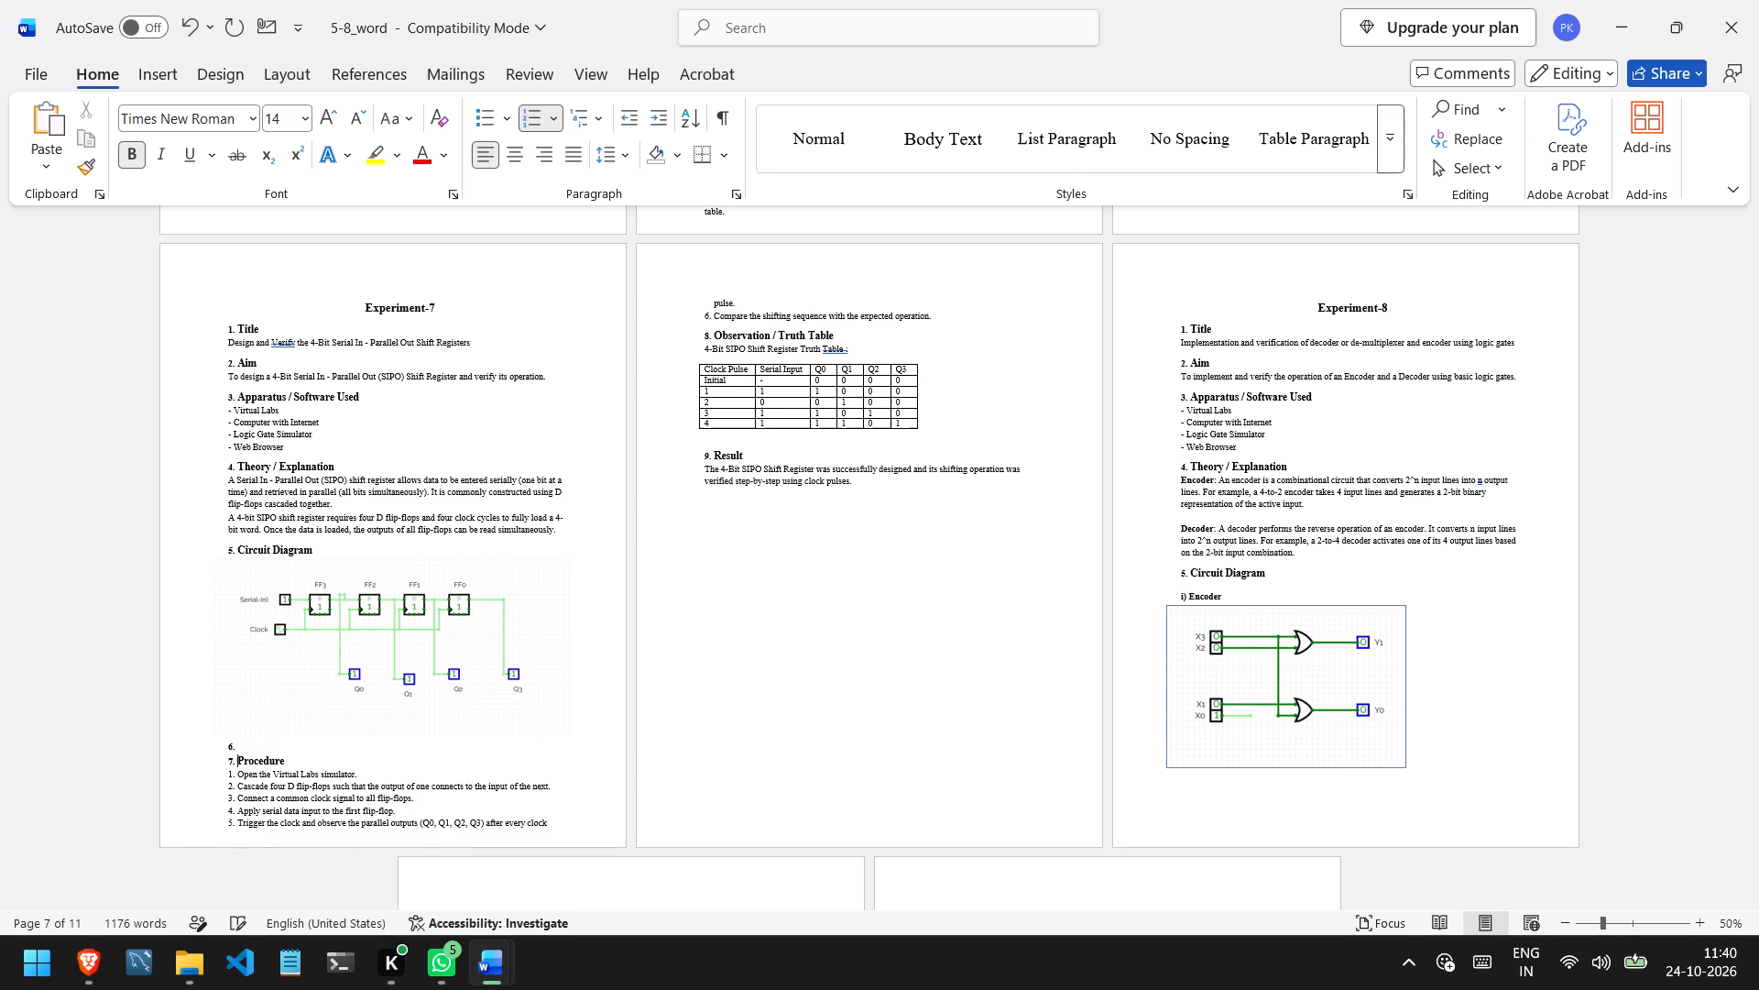
left_click(257, 743)
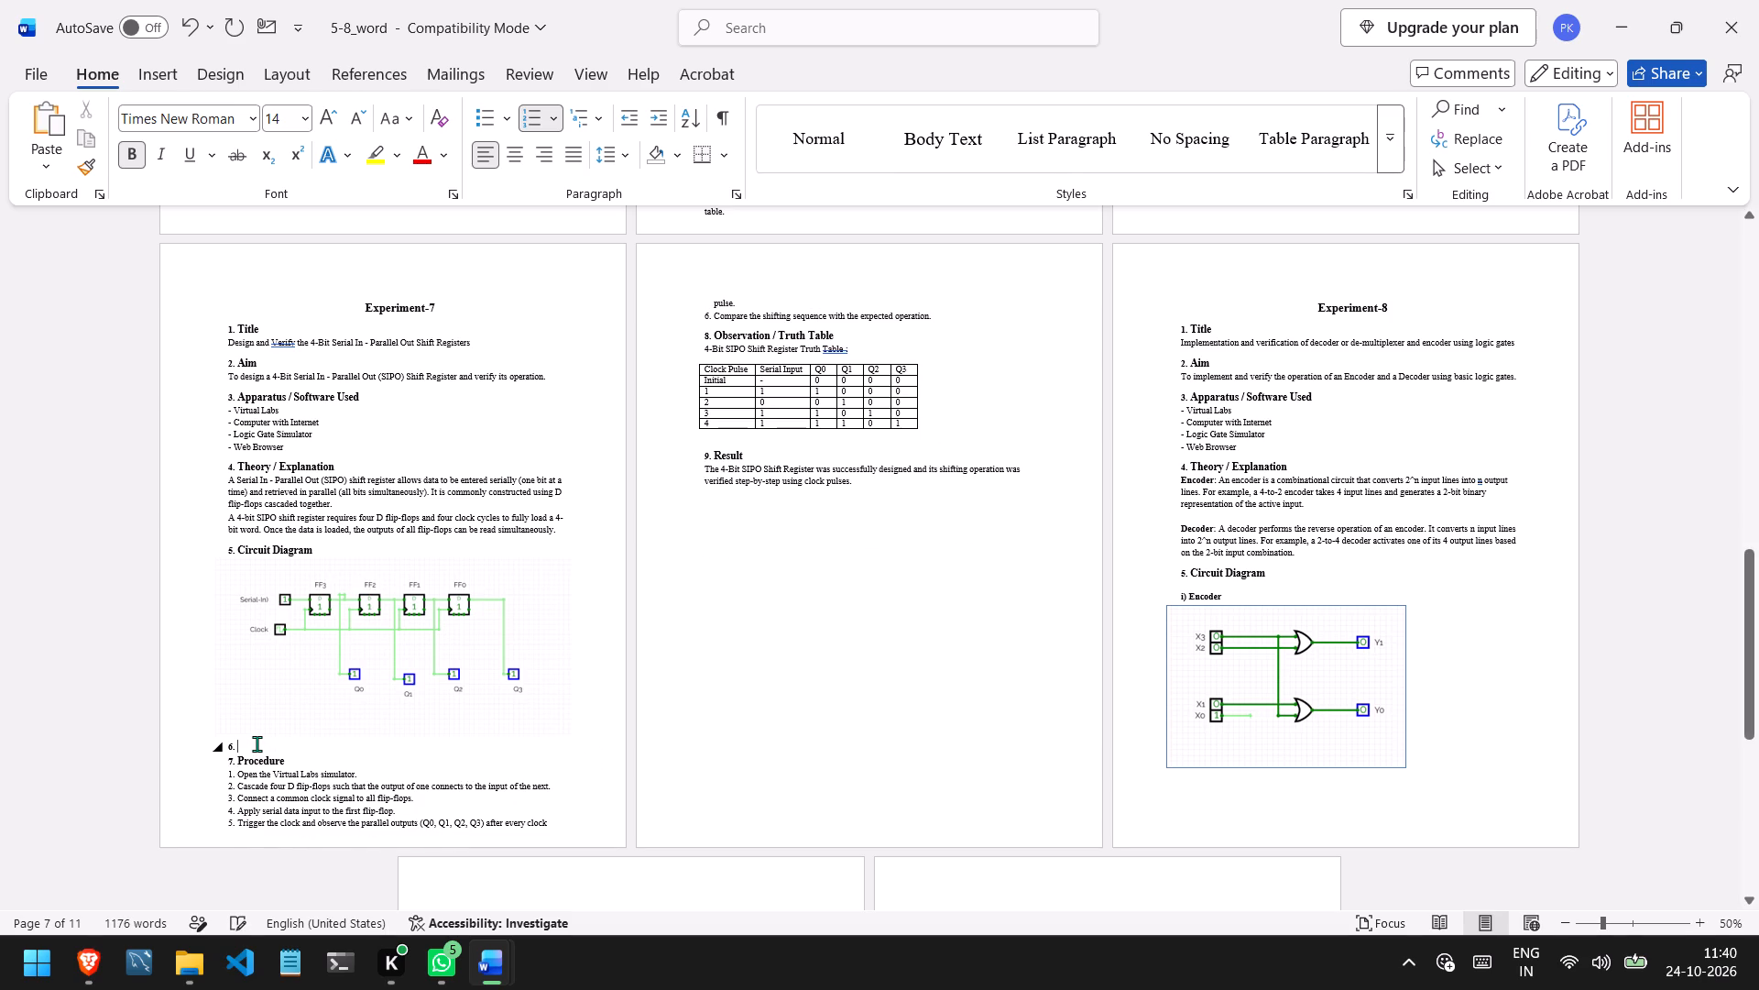
key("BackSpace")
Increase the font size of Experiment-7's section heading numbers to 14.
left_click_drag(235, 764, 218, 764)
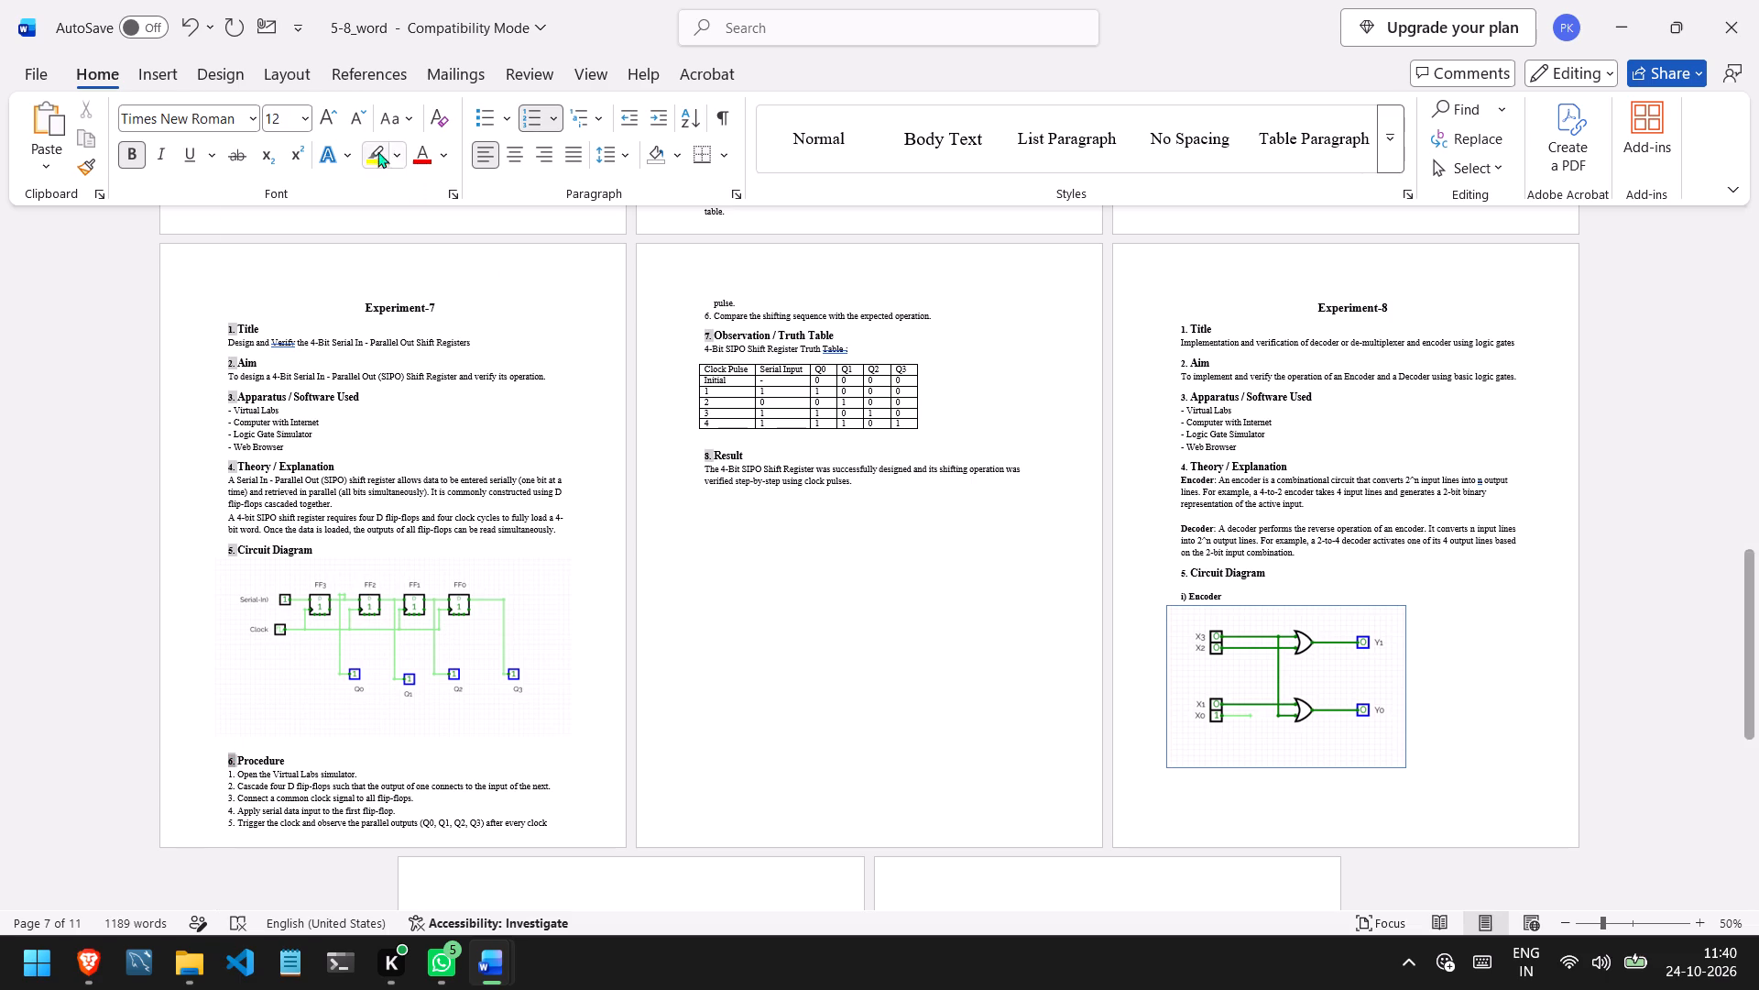
left_click(331, 117)
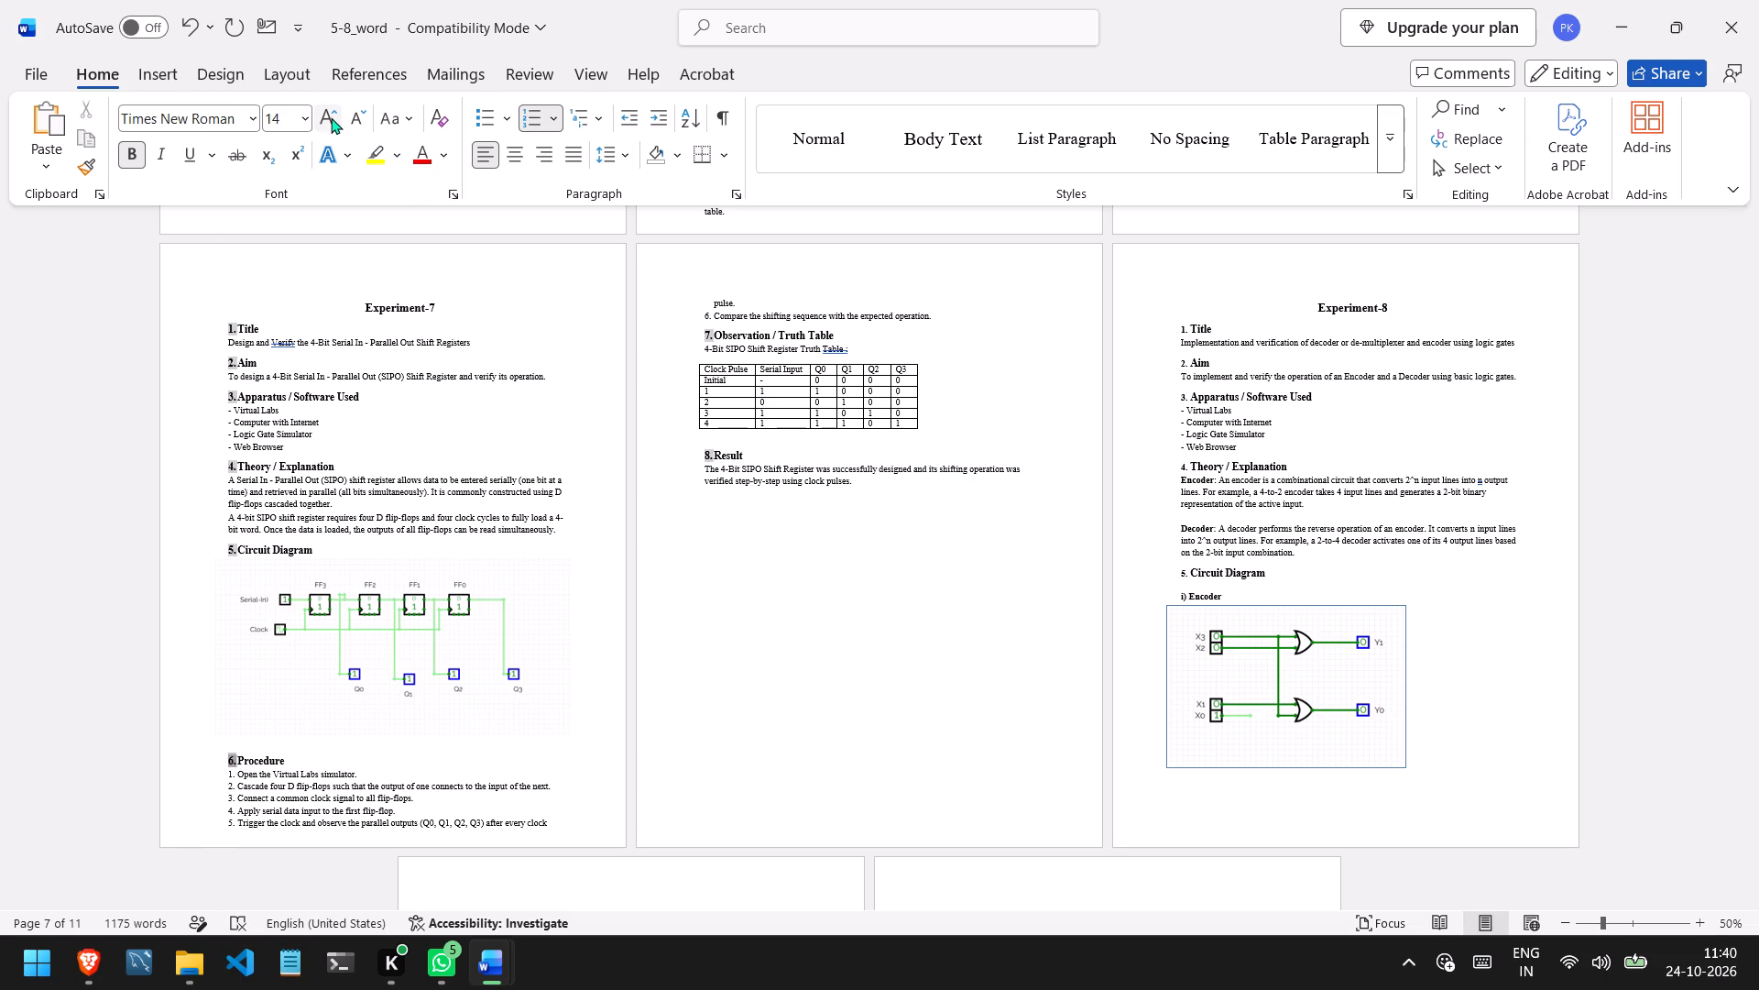
left_click(575, 649)
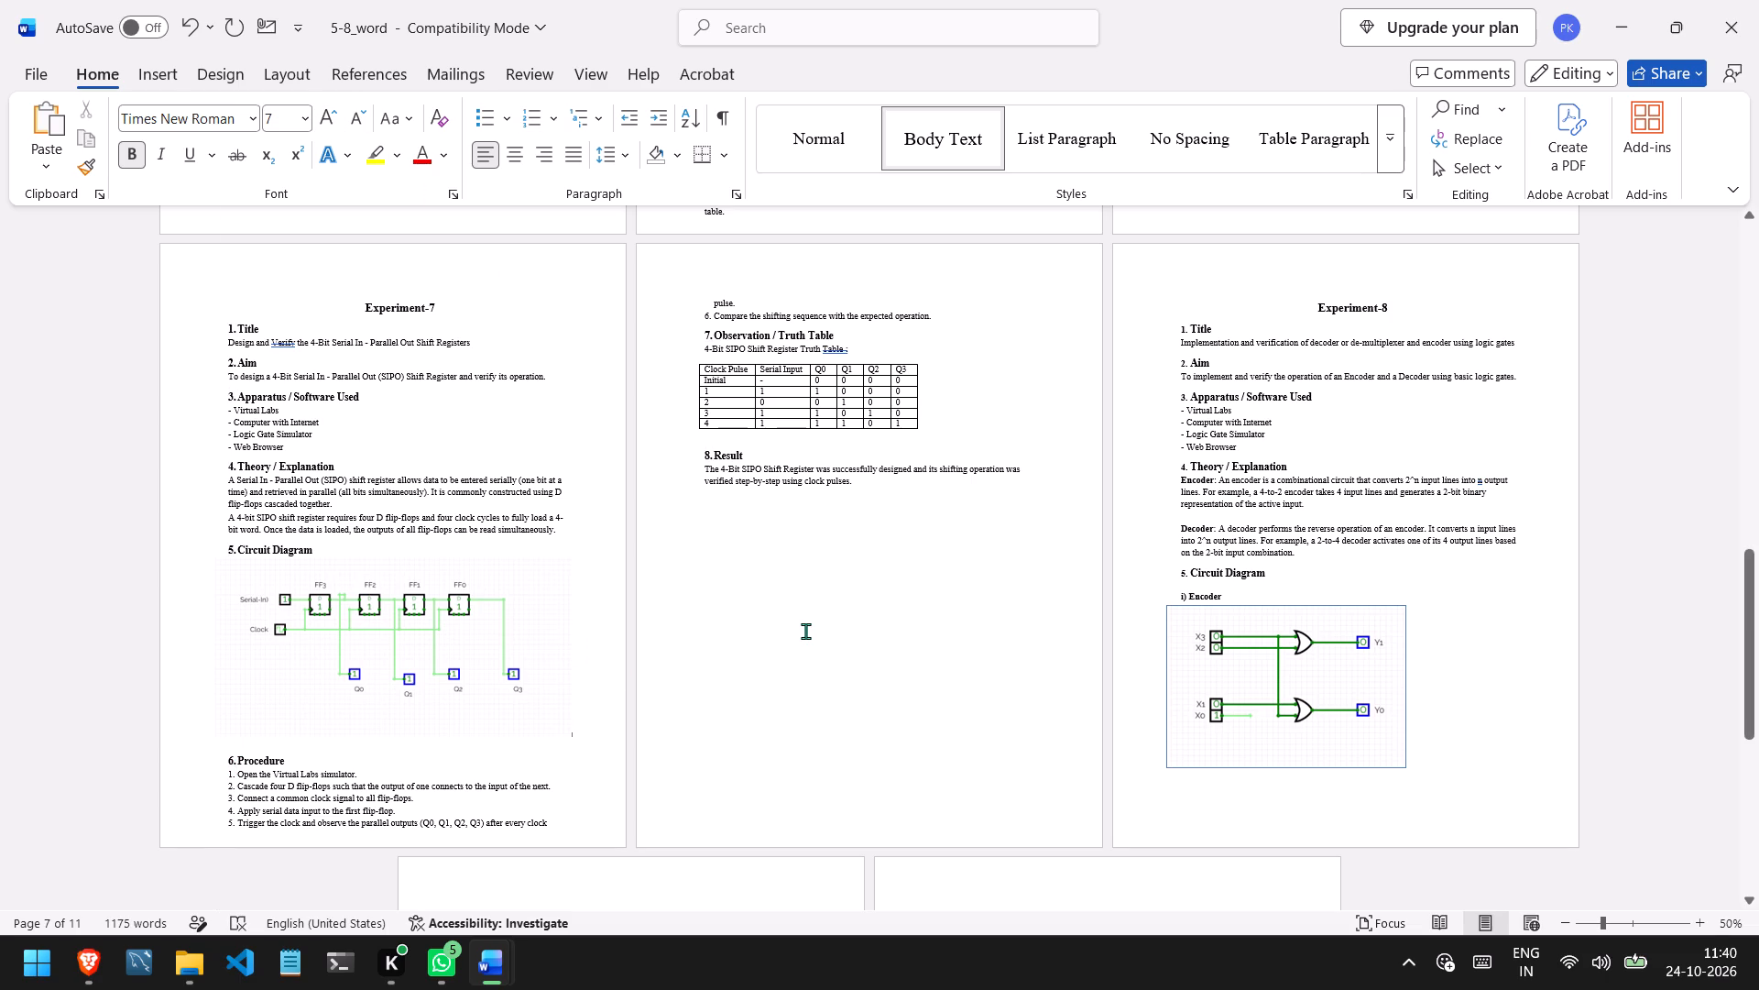
left_click(805, 631)
Examine the layout of the Experiment-6 pages, including its flip-flop diagrams, truth tables and result, and the start of Experiment-7.
scroll(541, 718, "up", 4)
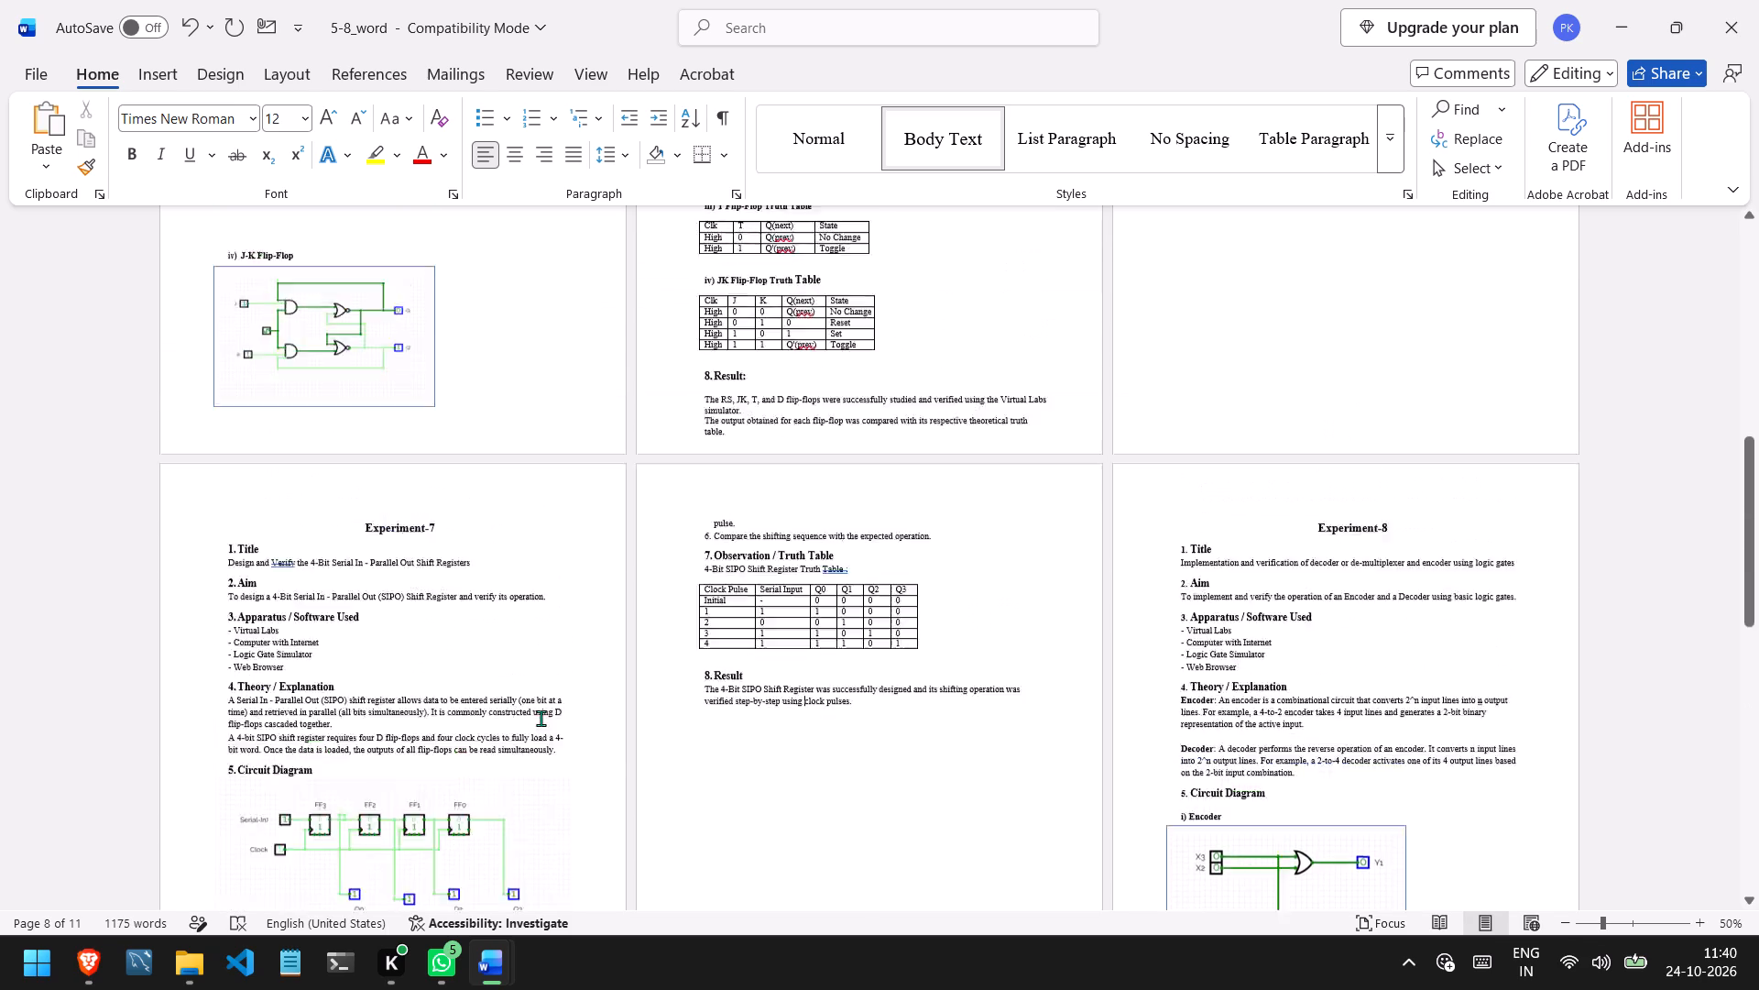
scroll(541, 718, "right", 2)
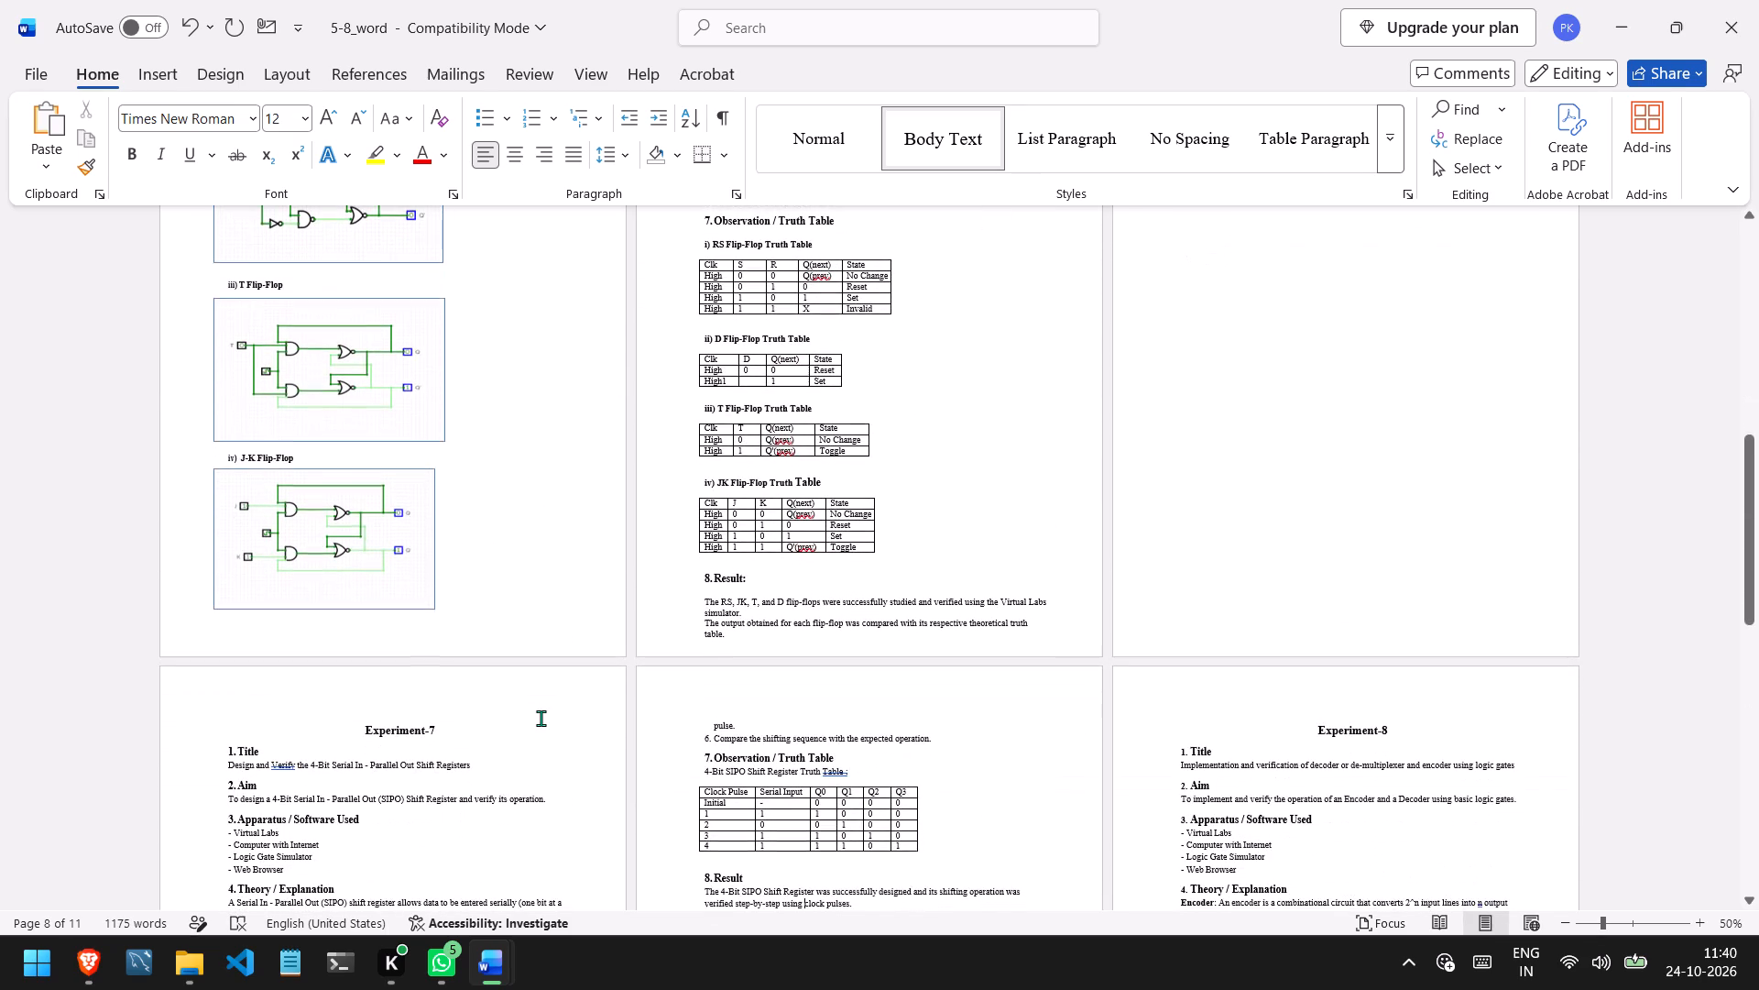
scroll(541, 718, "right", 2)
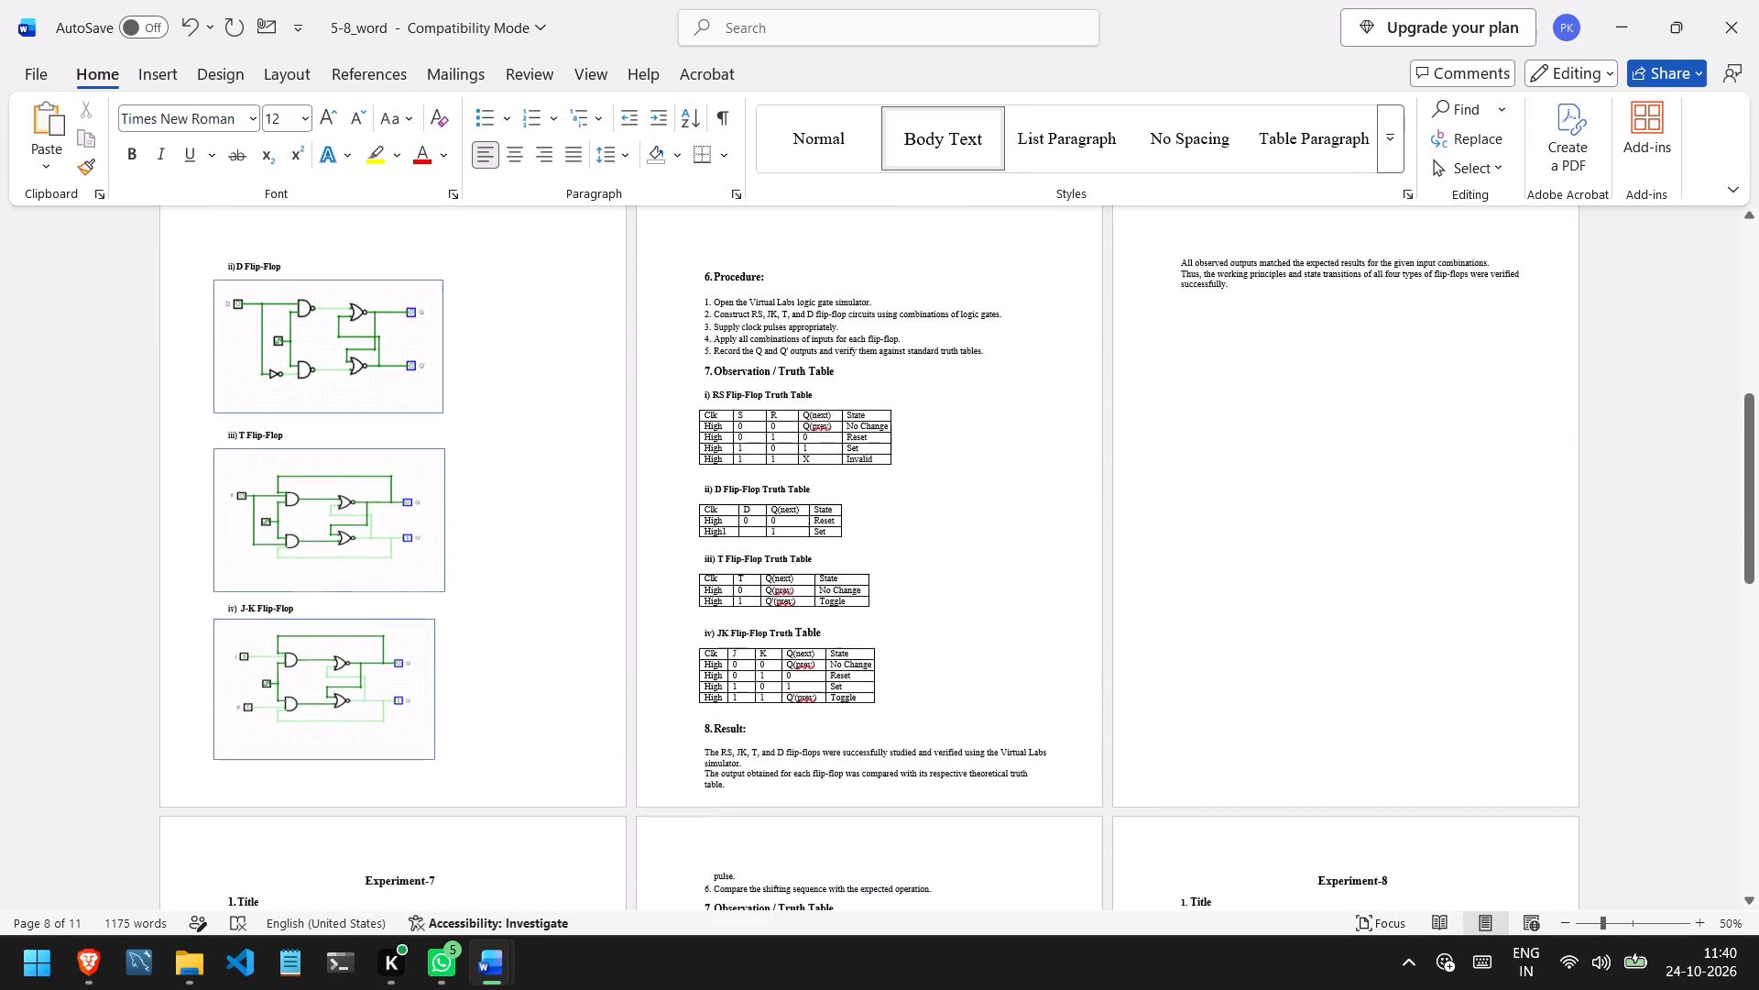
scroll(541, 718, "up", 1)
scroll(541, 718, "down", 1)
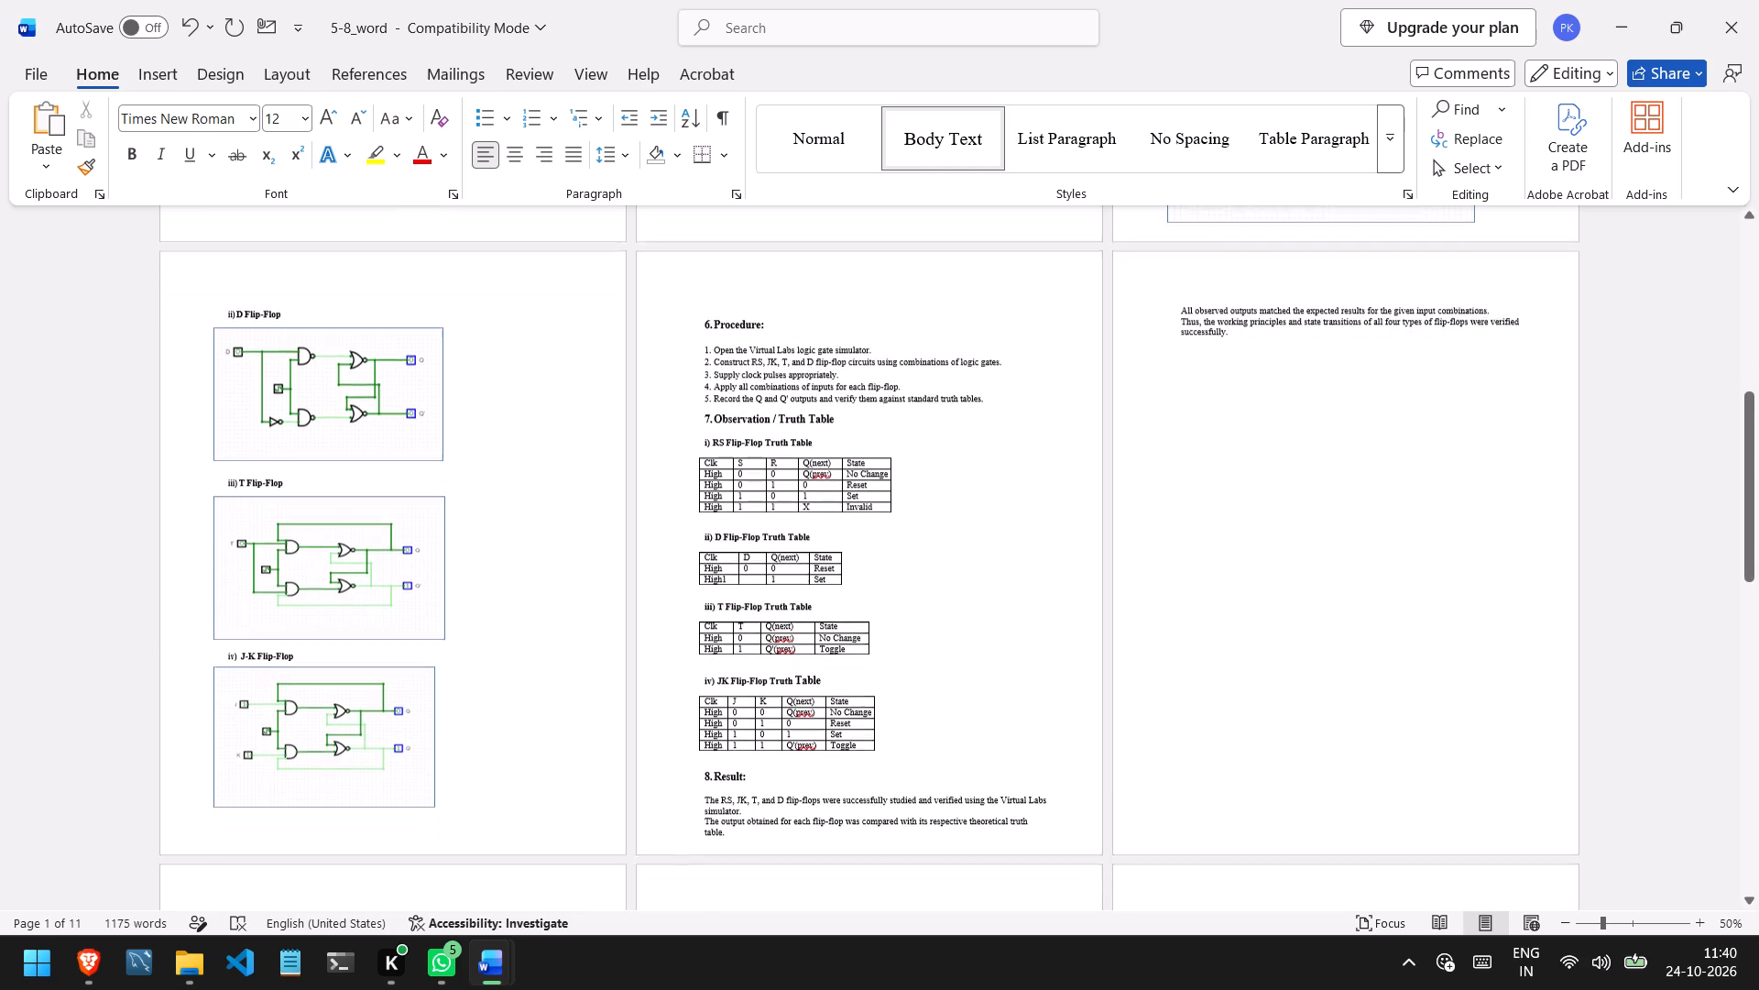
scroll(541, 718, "down", 1)
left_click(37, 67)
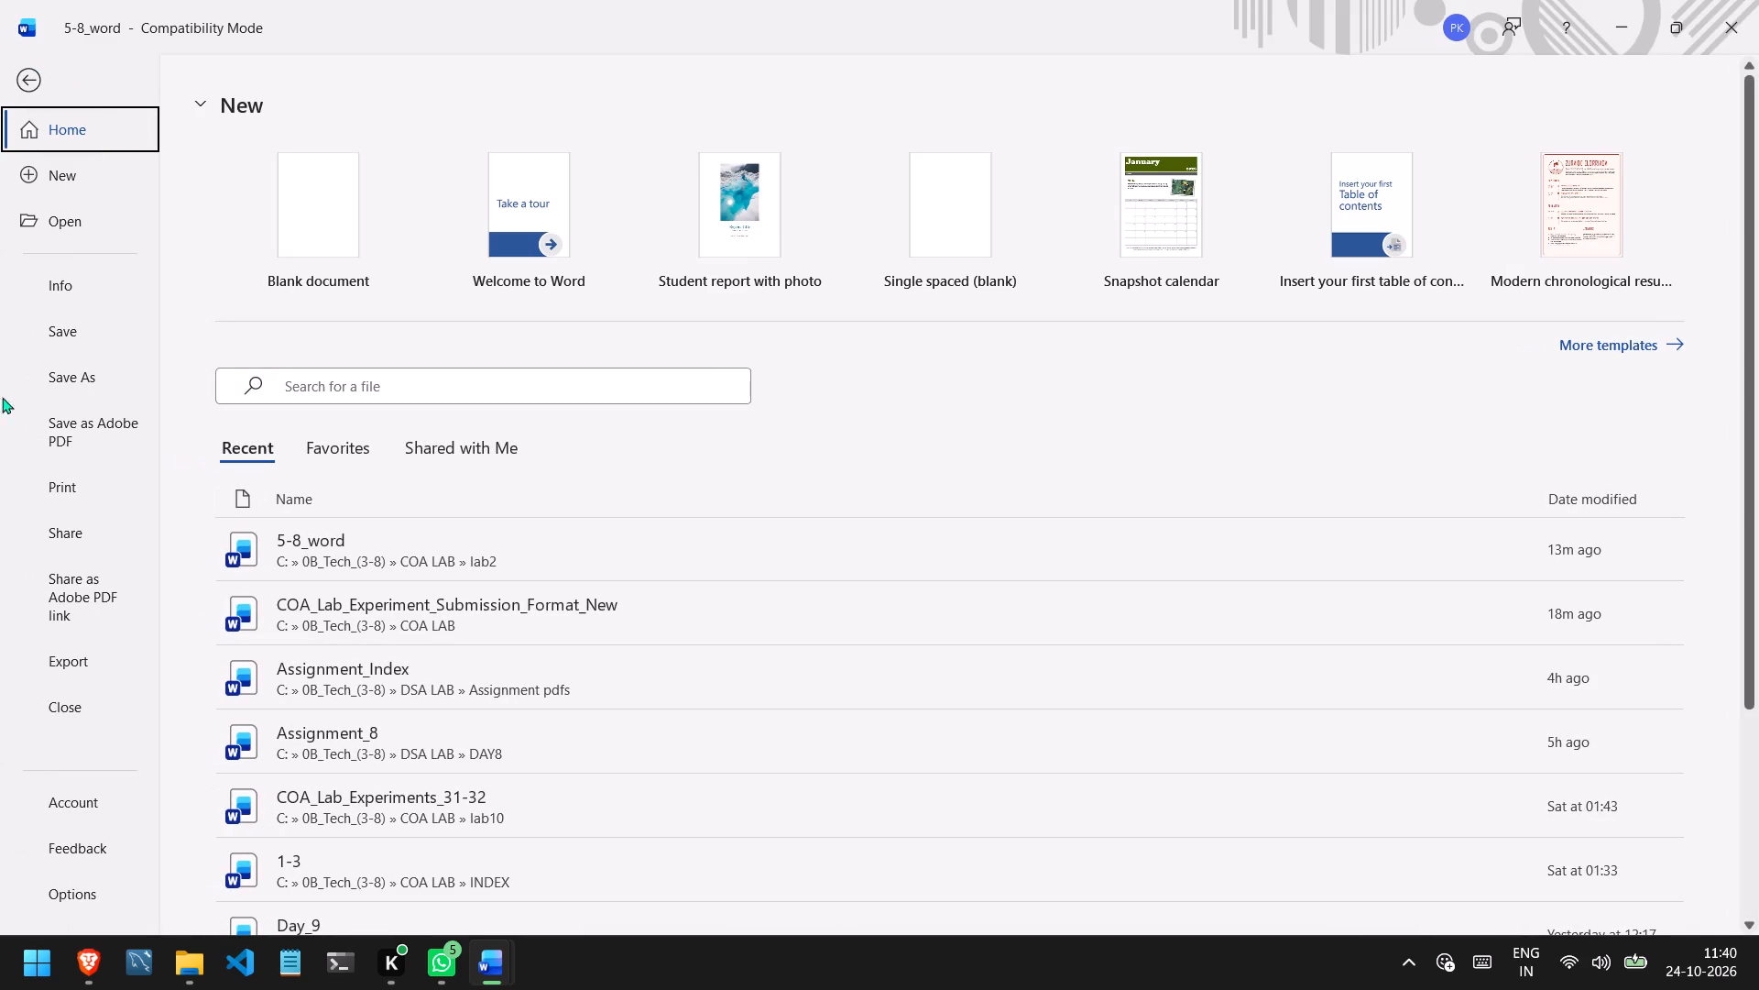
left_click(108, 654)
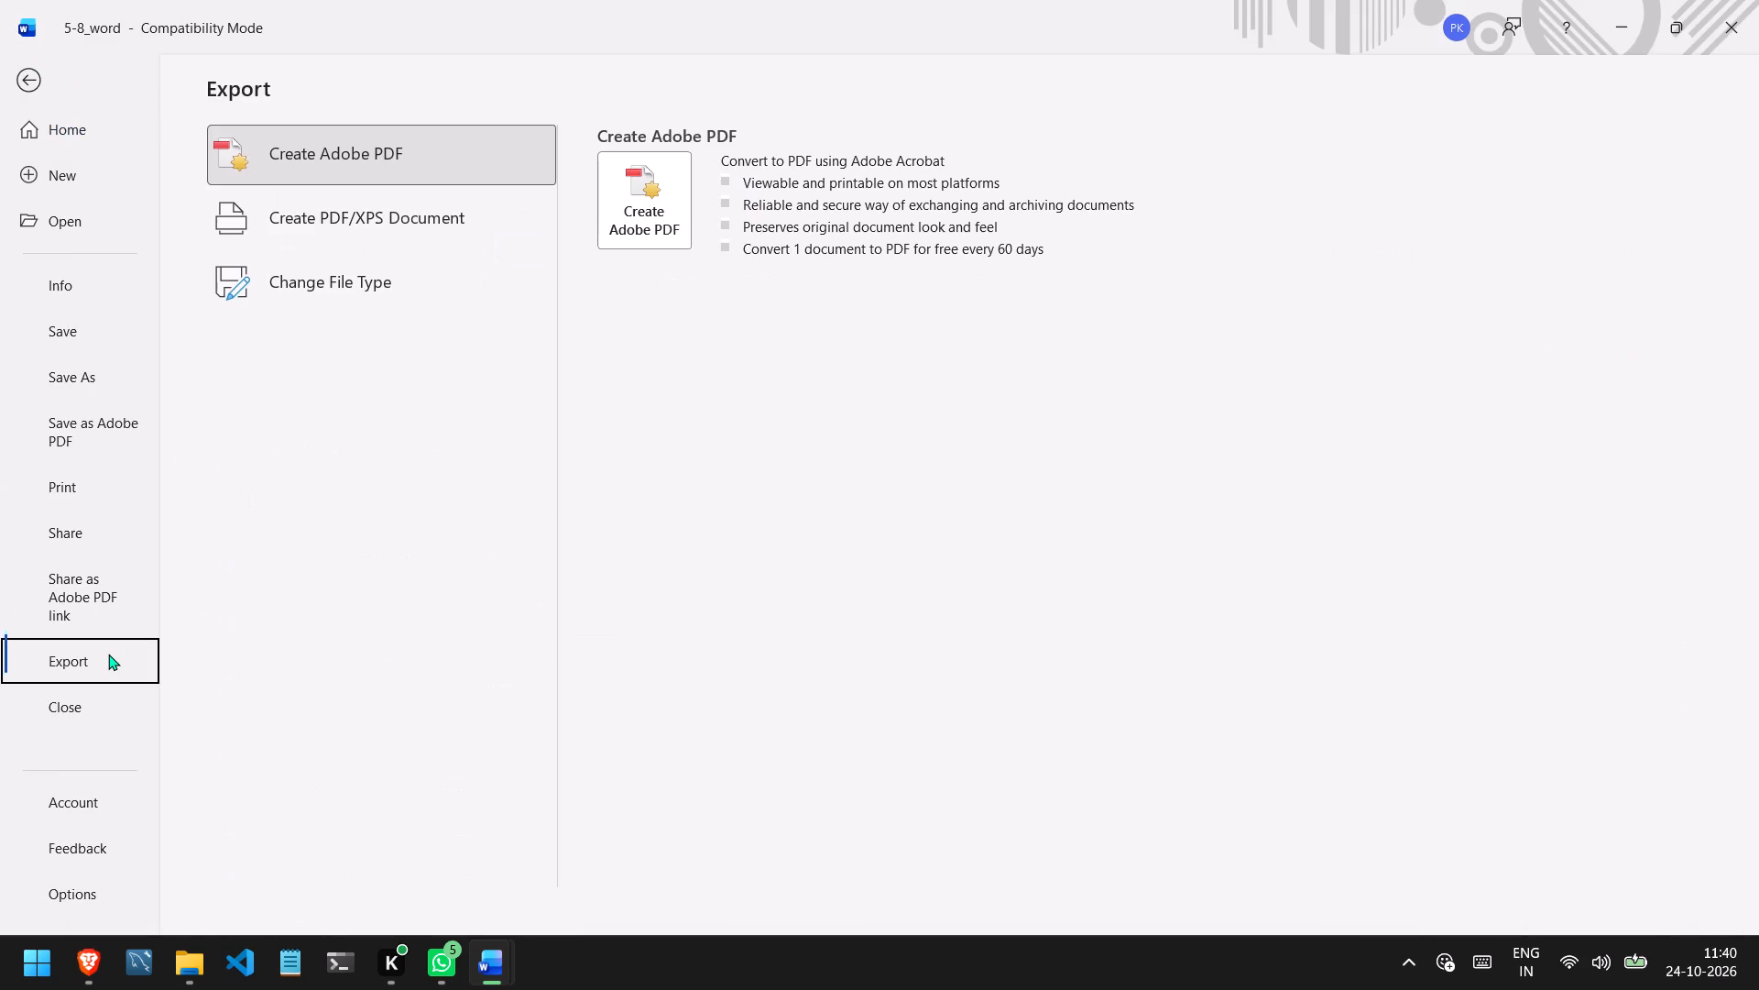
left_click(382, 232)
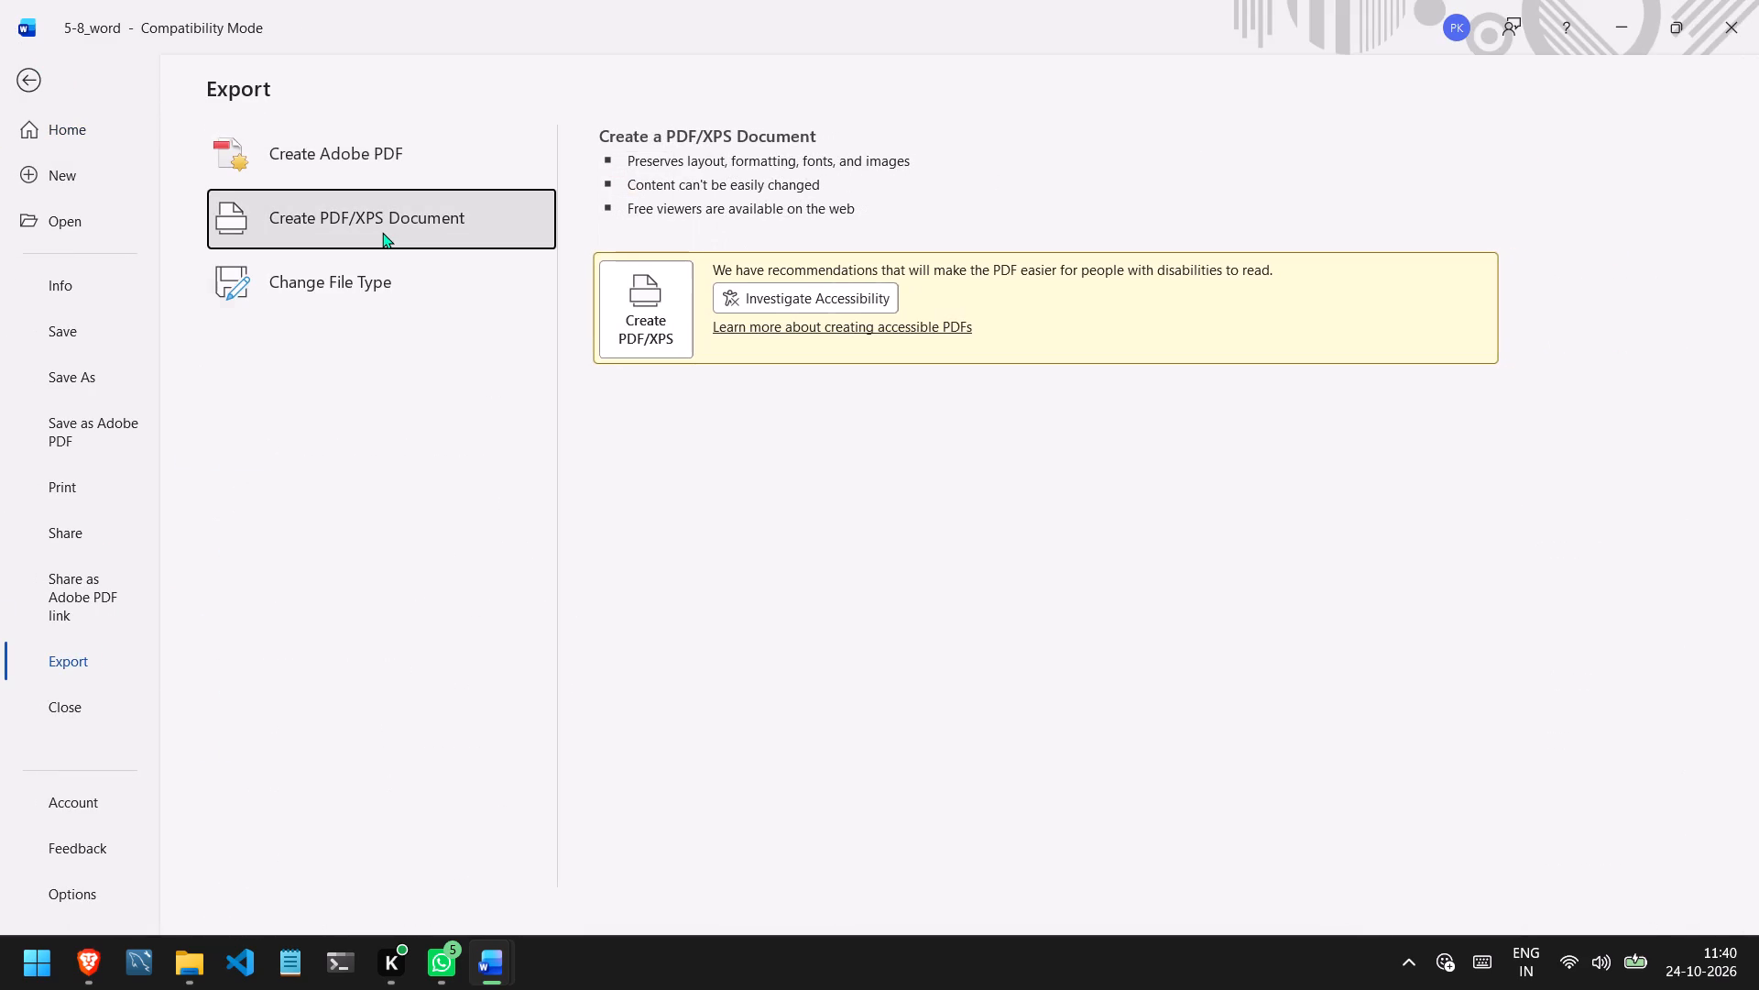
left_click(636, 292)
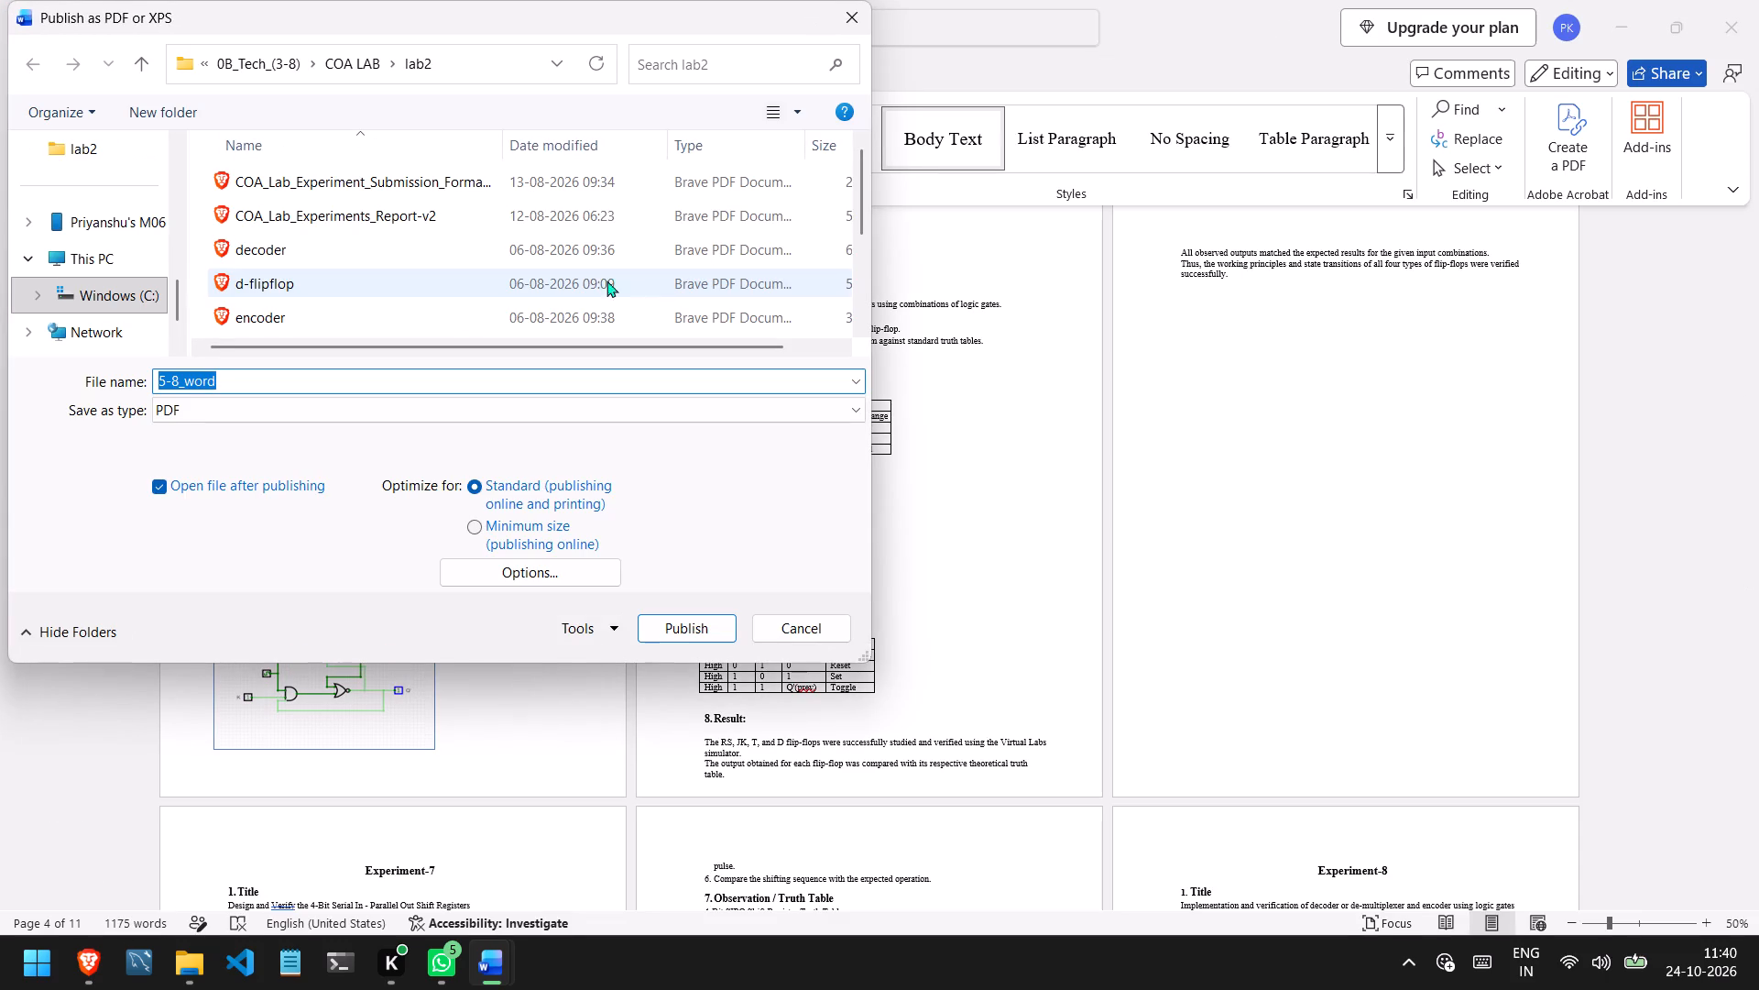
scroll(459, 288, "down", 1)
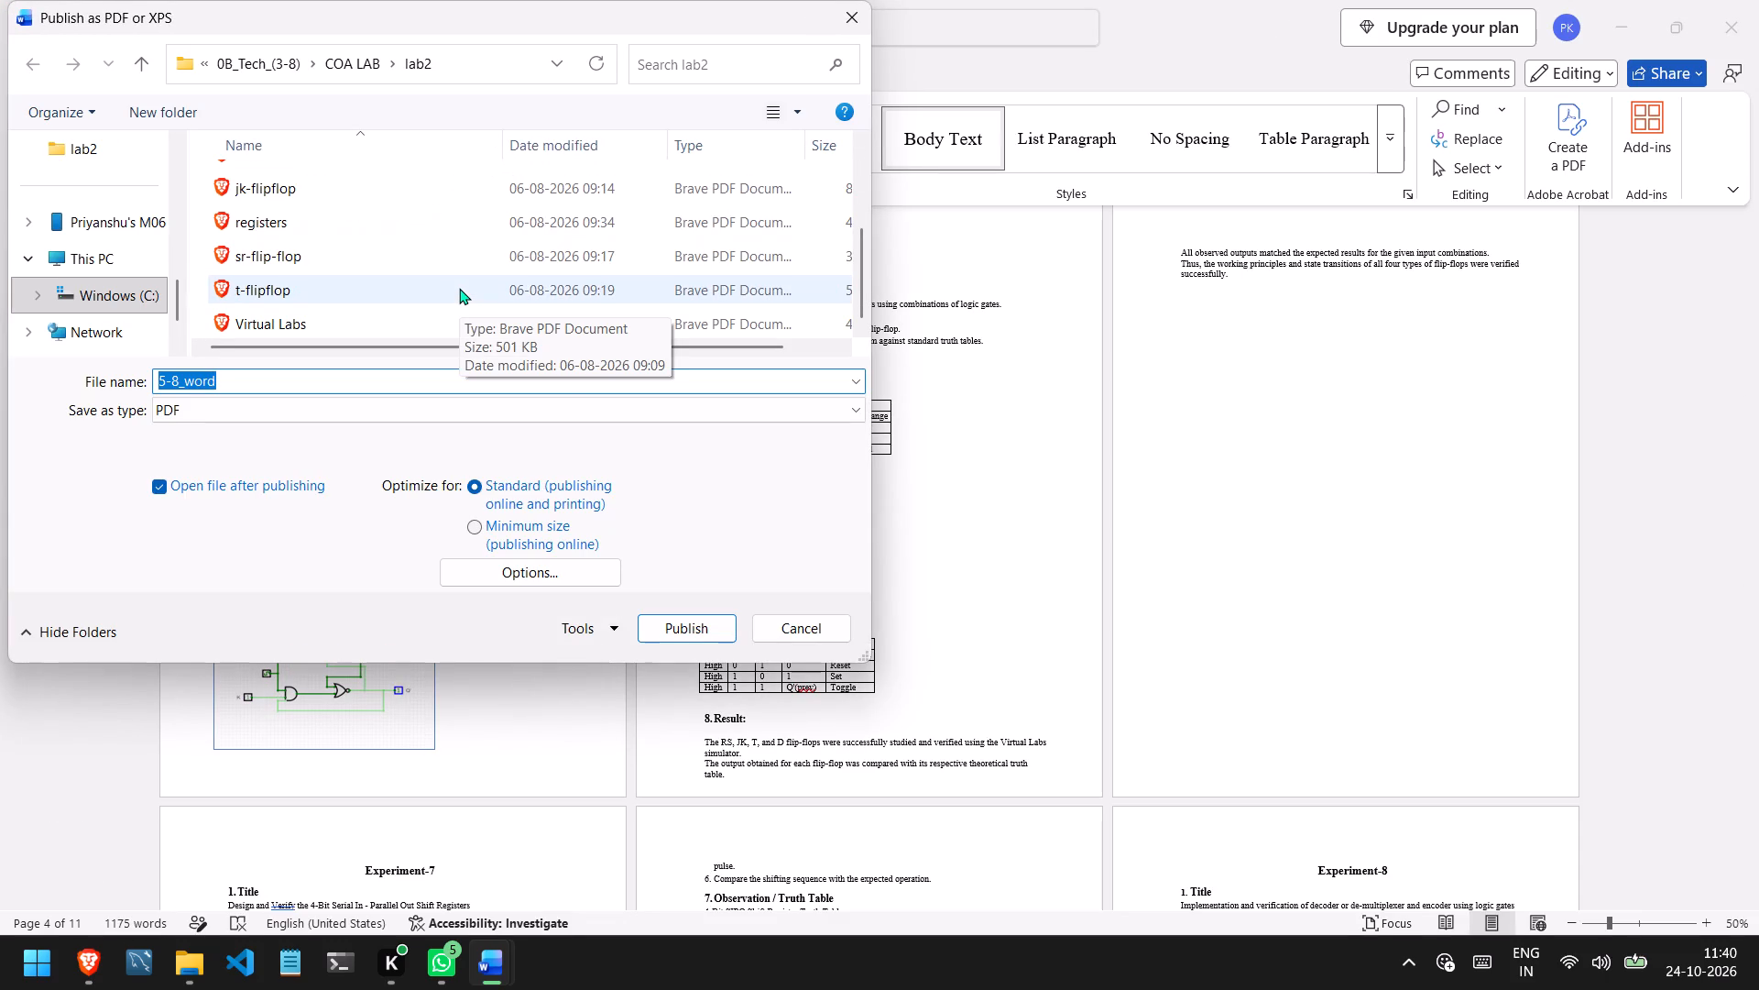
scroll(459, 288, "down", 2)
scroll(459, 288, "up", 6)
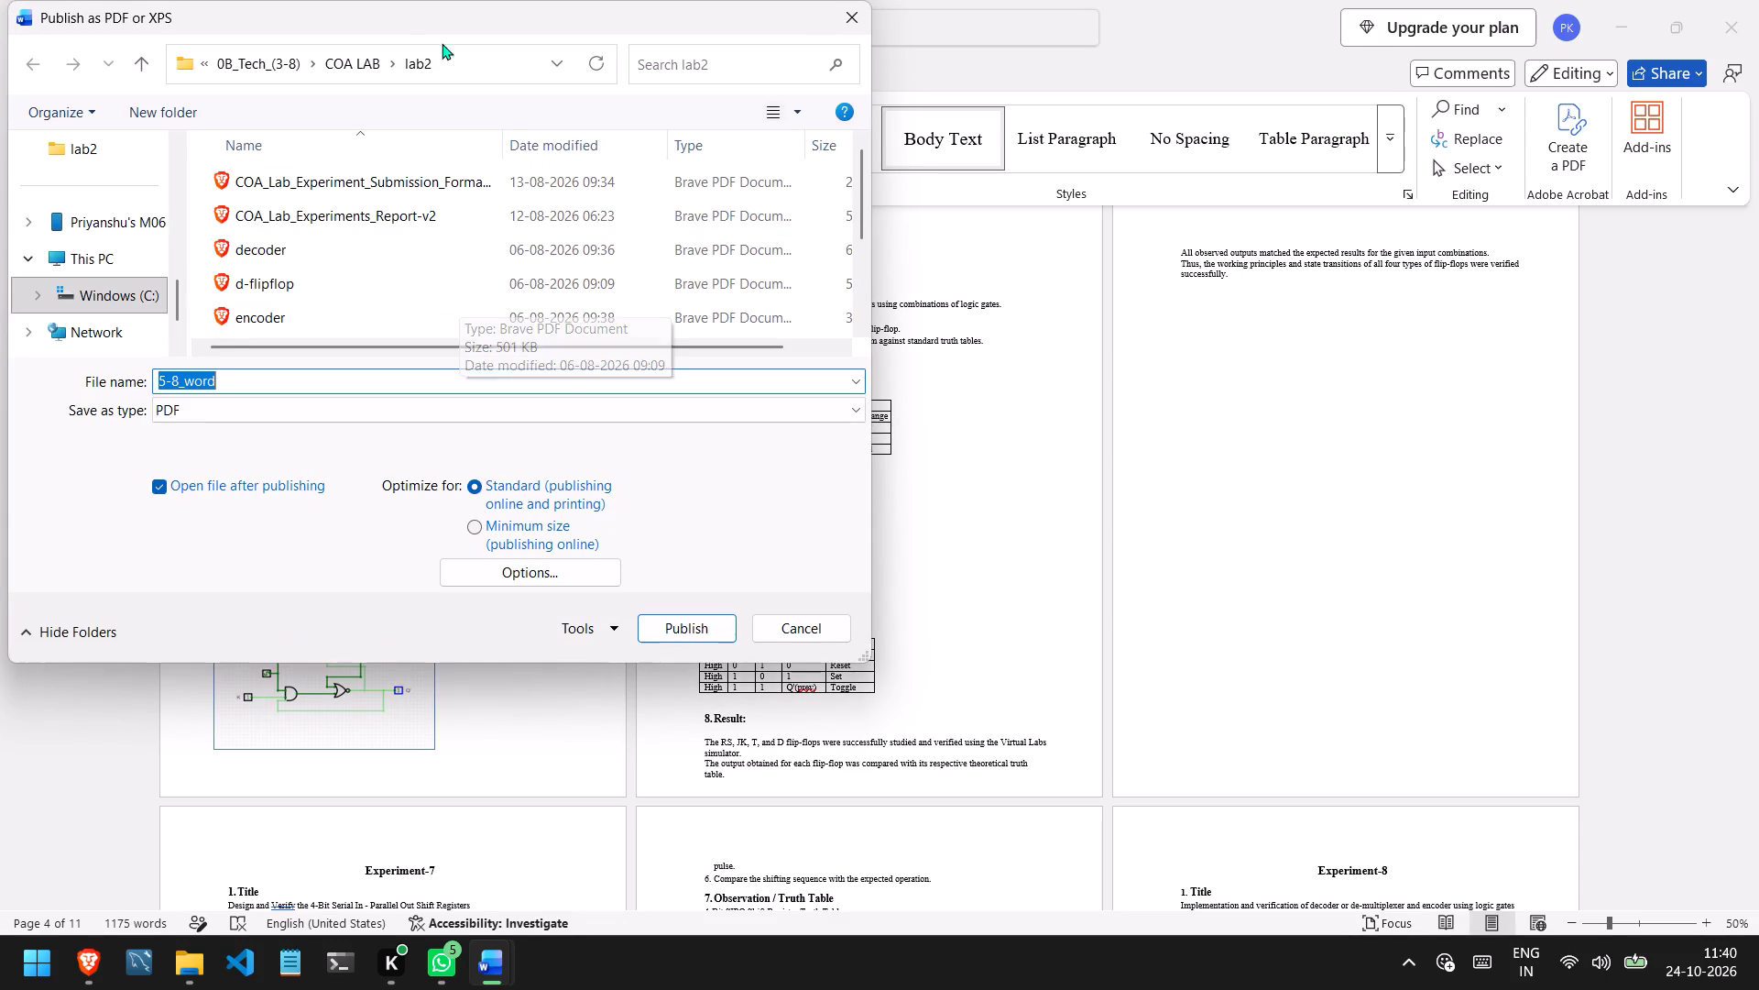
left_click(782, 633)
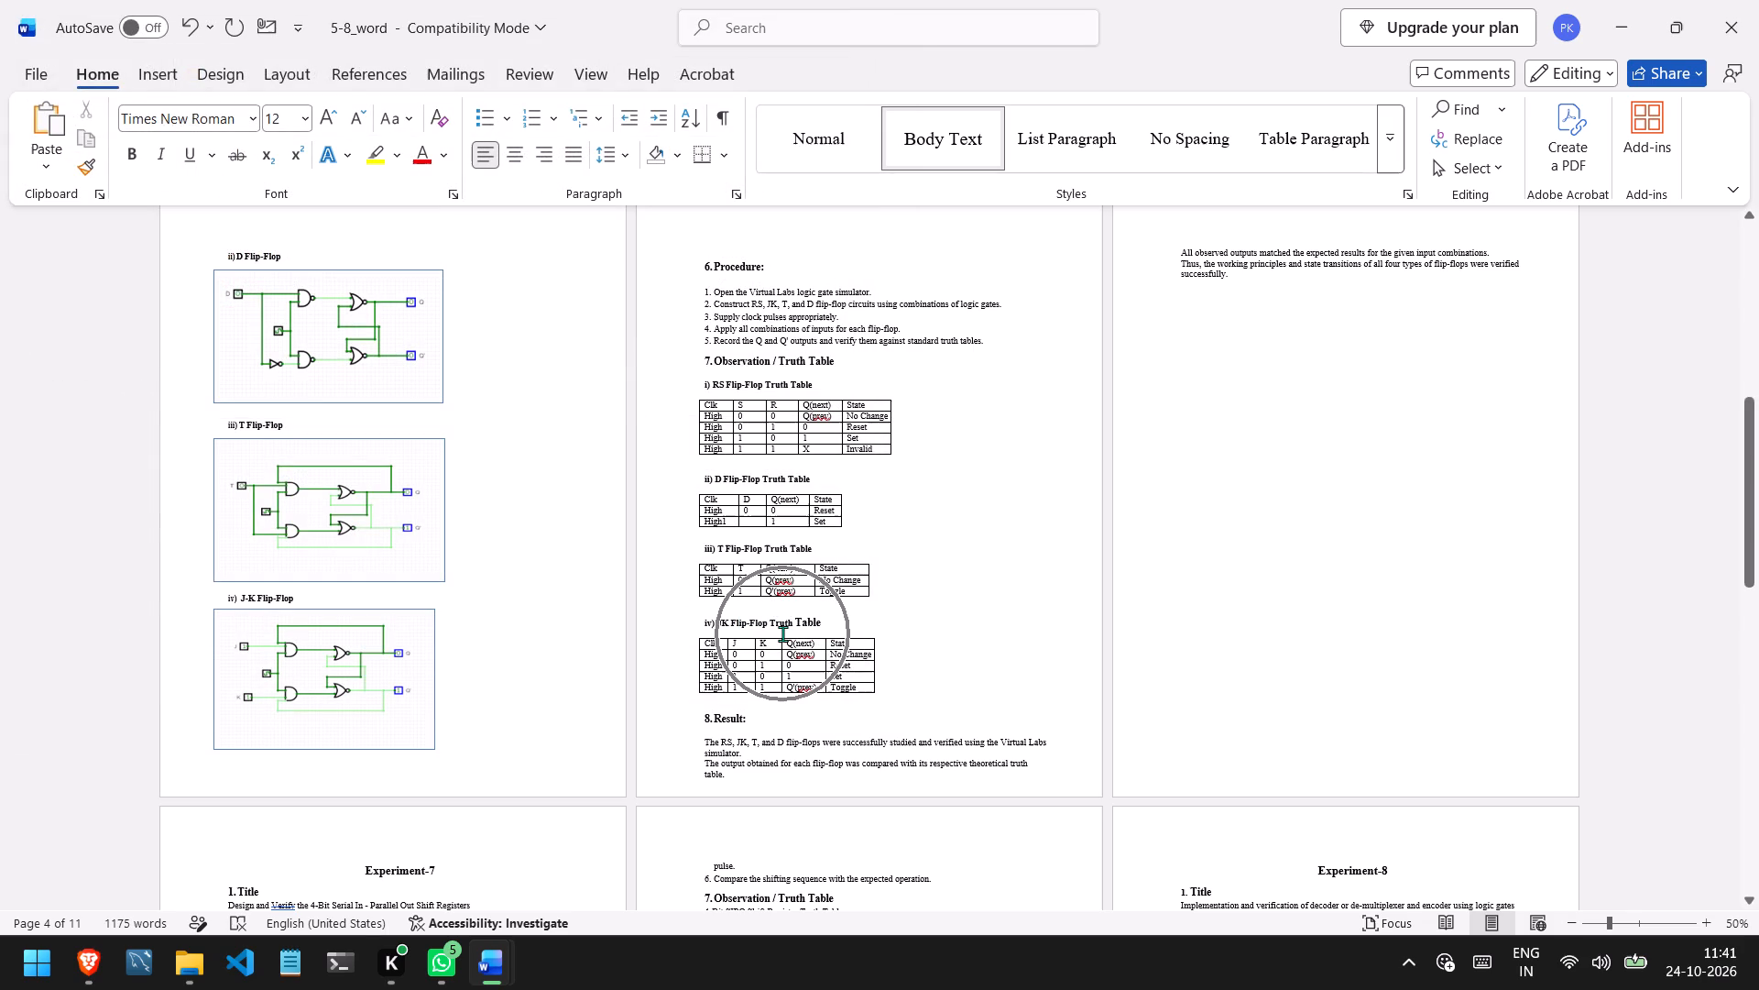
Save the 5-8_word document.
key("ctrl+s")
Switch to the Brave browser.
key("super+1")
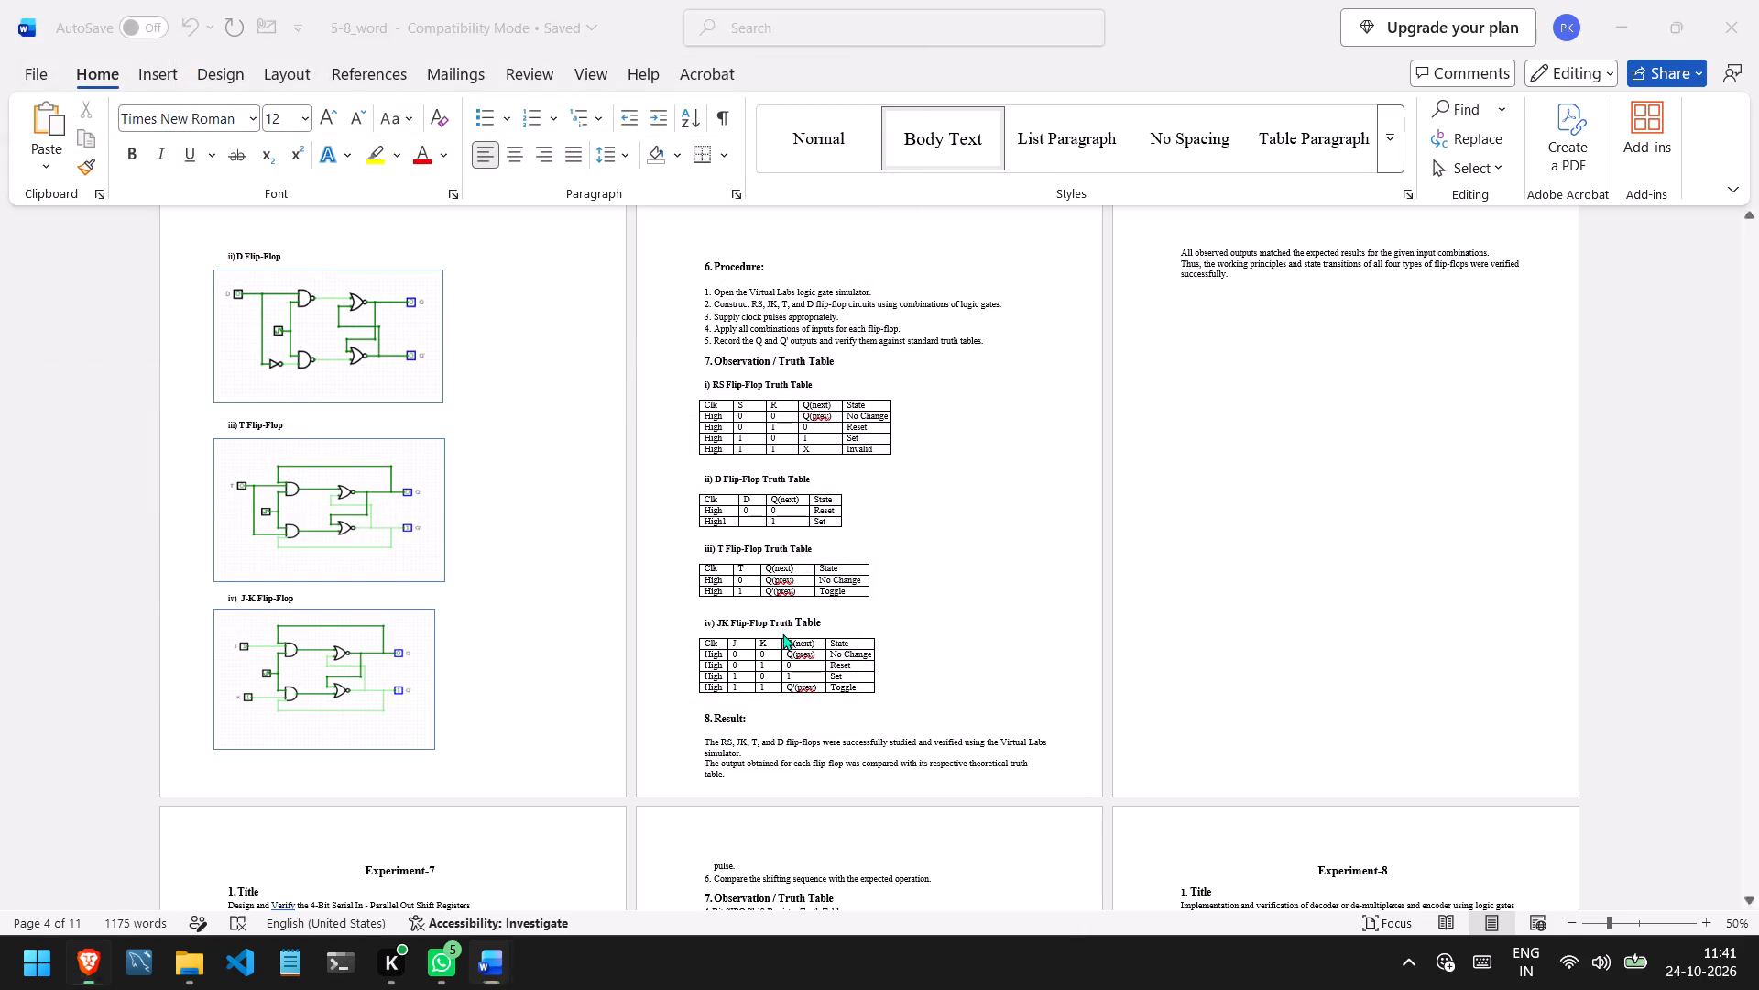
Search the web in a new tab for a Word to PDF converter and open iLovePDF's Word to PDF page.
left_click(1426, 16)
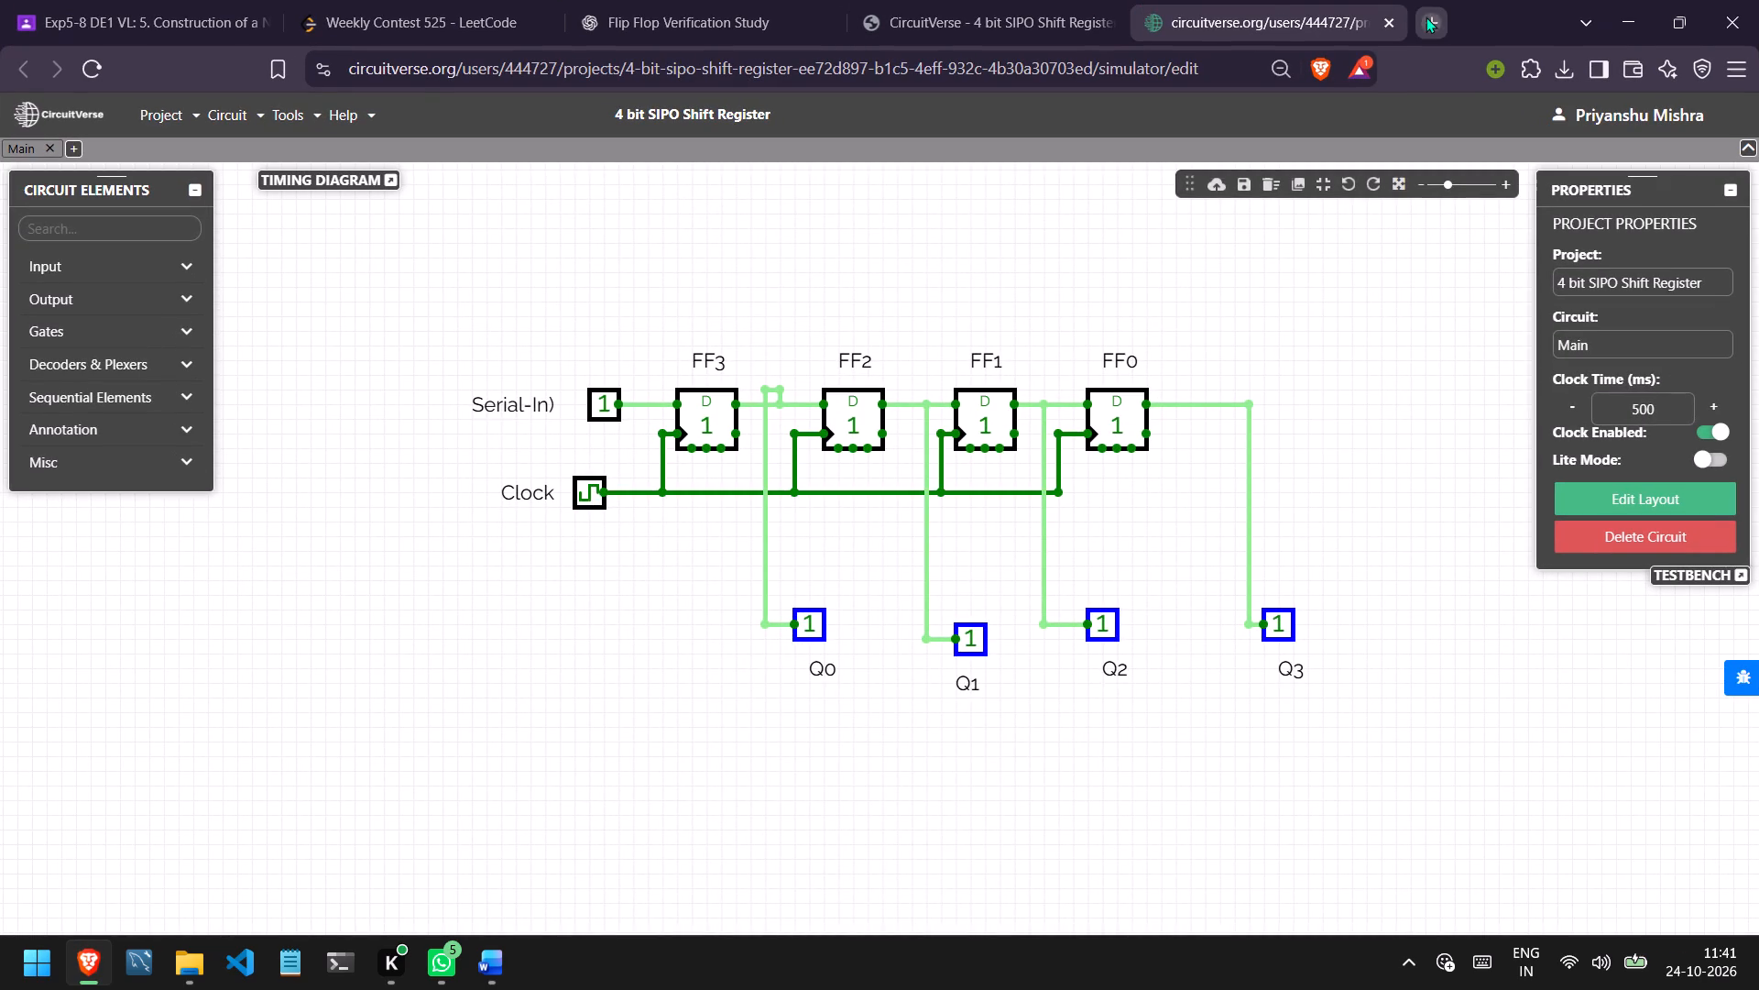
type("word to pd")
key("Return")
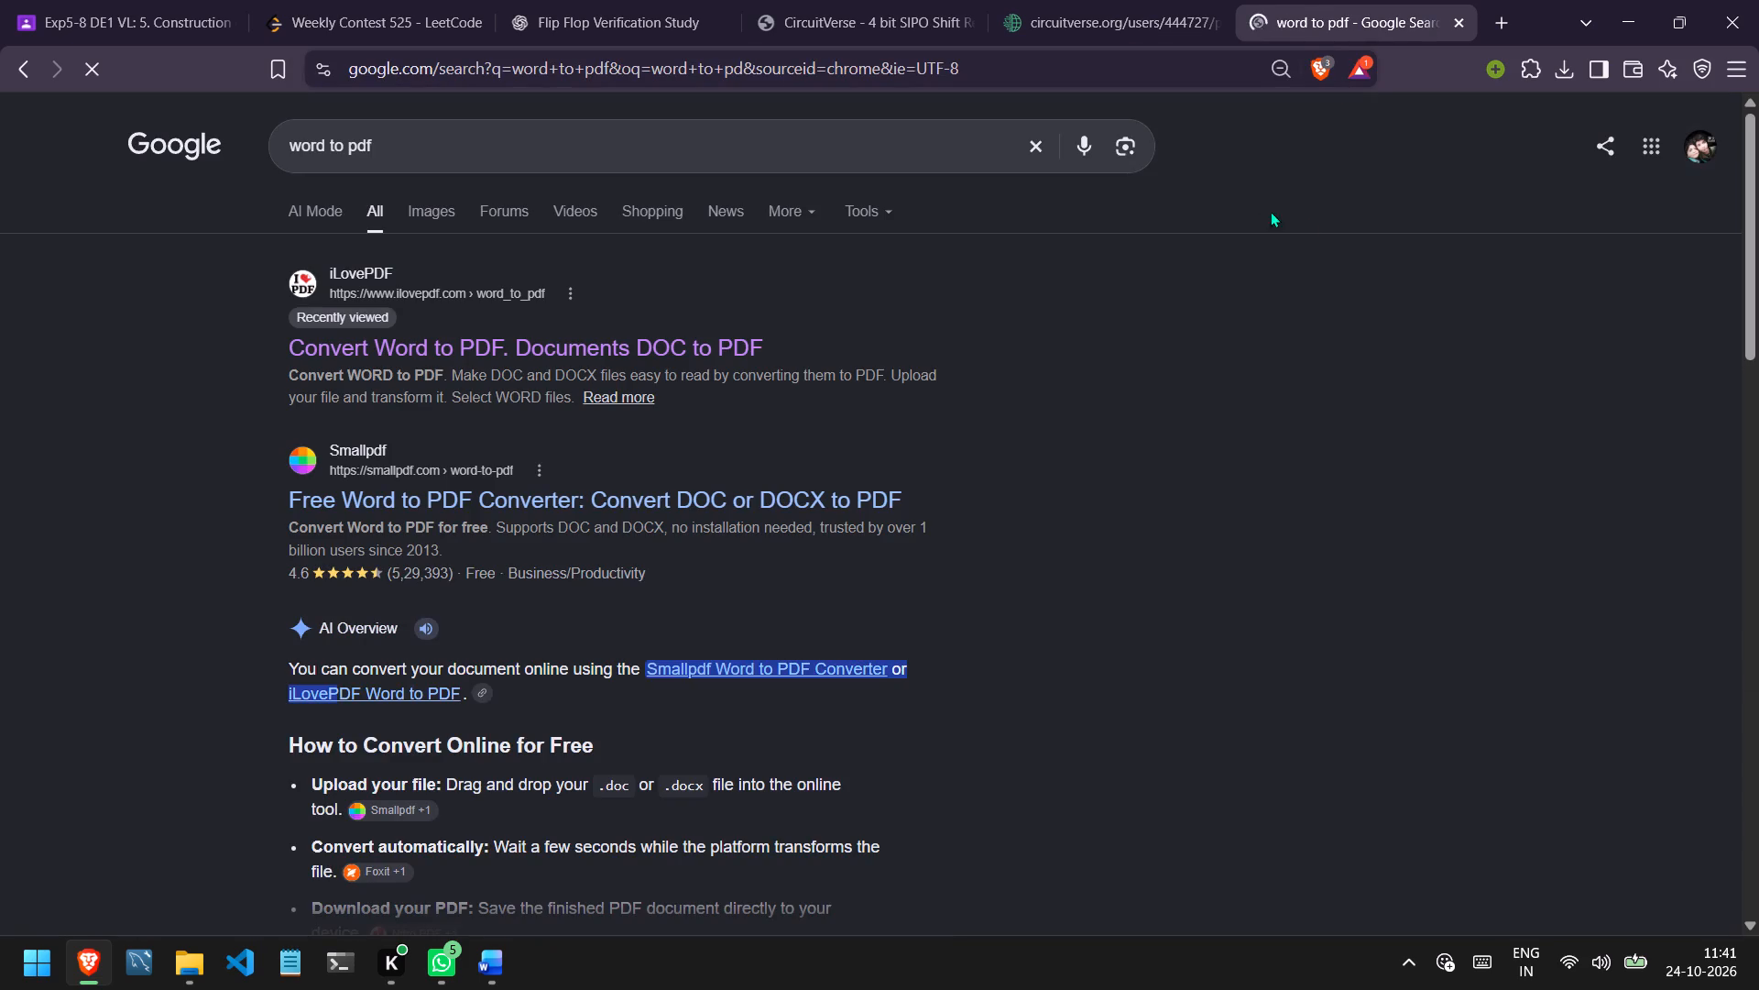
left_click(724, 349)
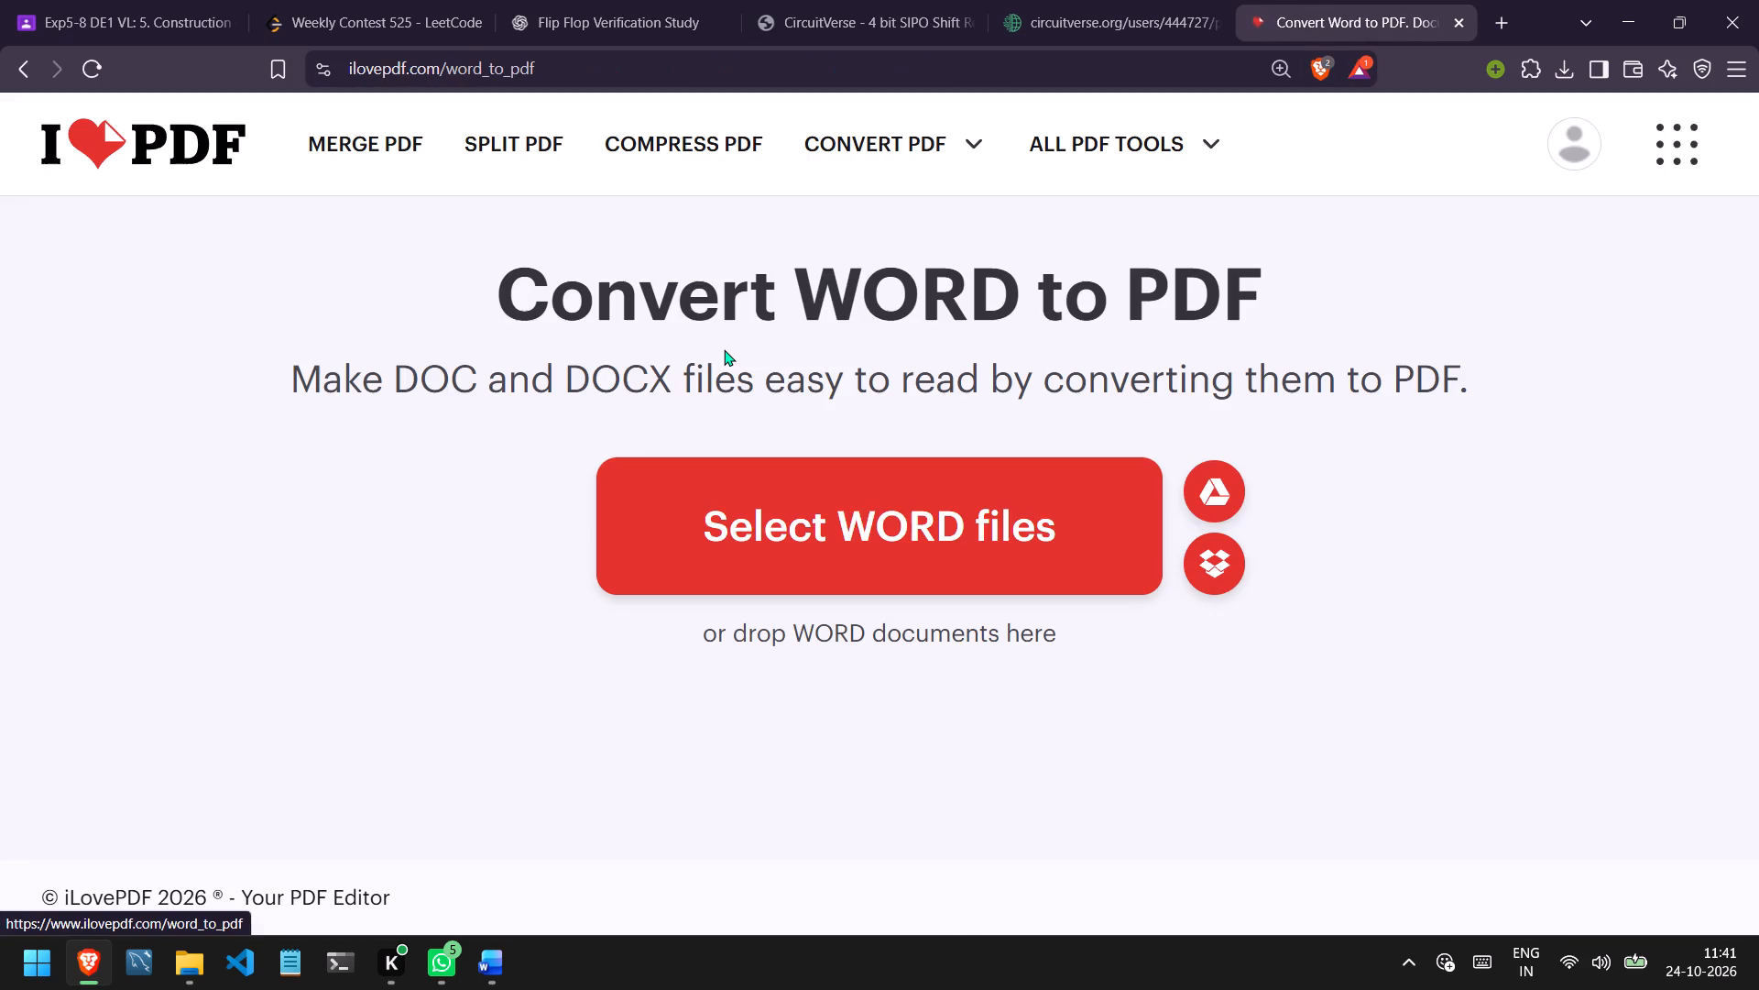
Upload the 5-8_word document from the COA LAB lab2 folder and convert it to PDF.
left_click(915, 500)
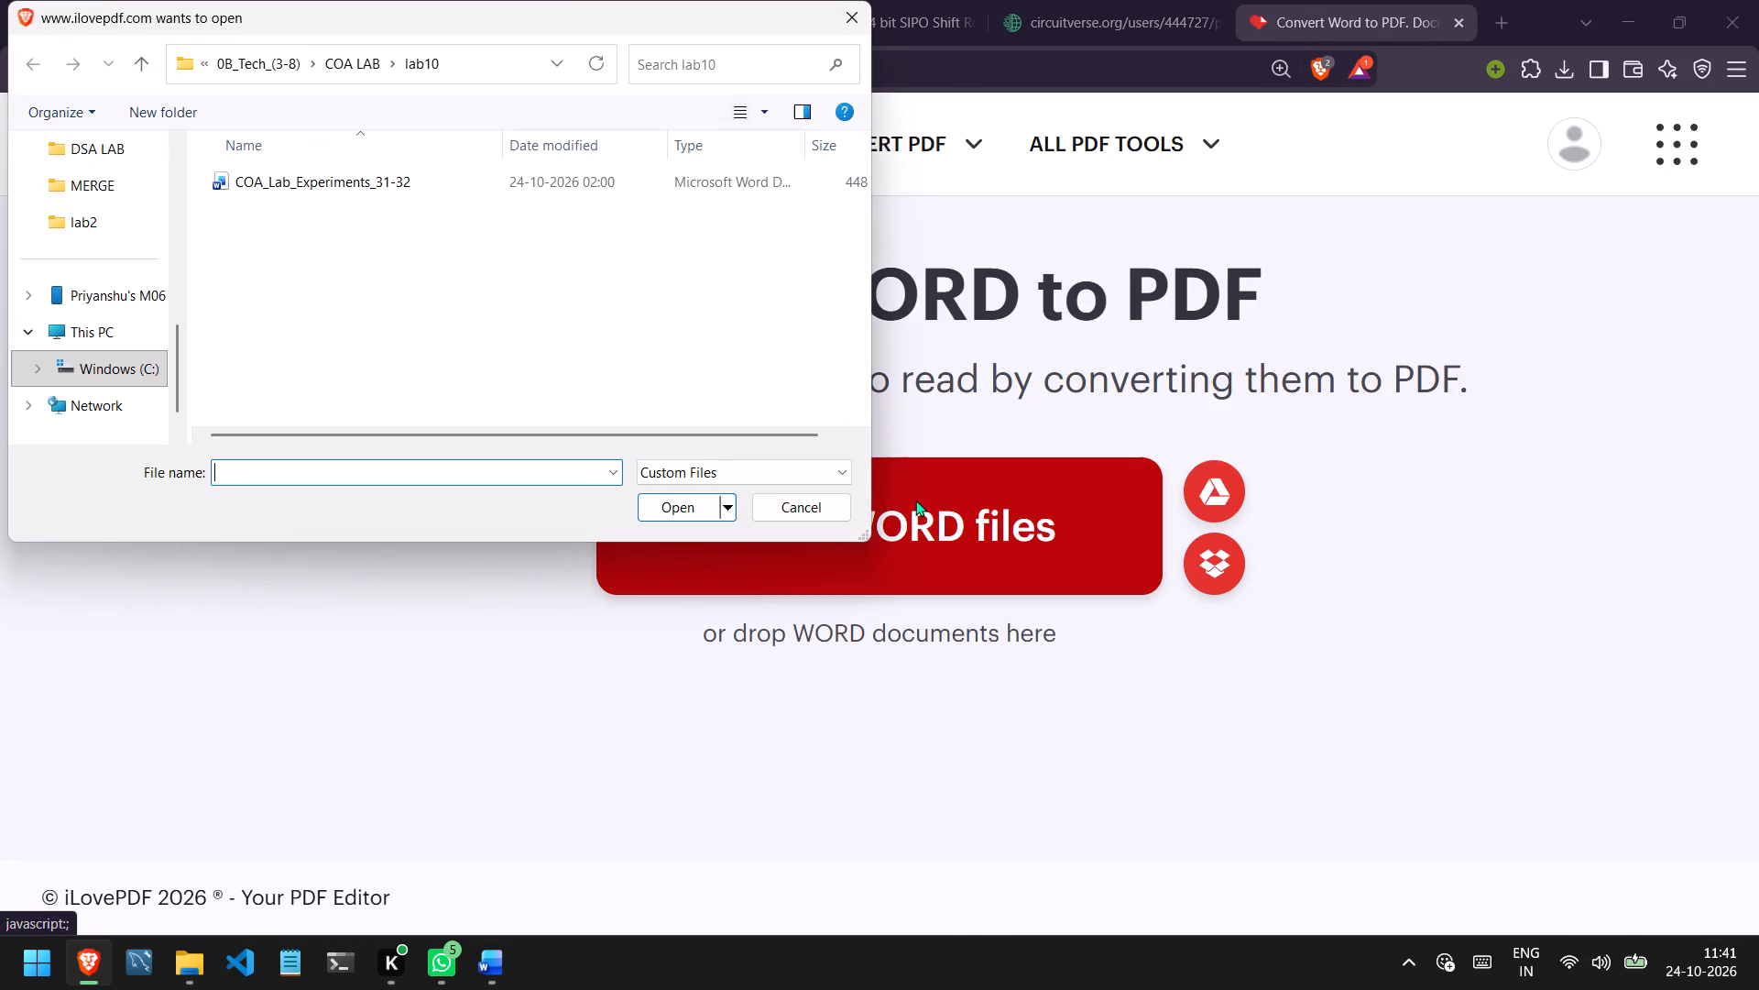
left_click(366, 81)
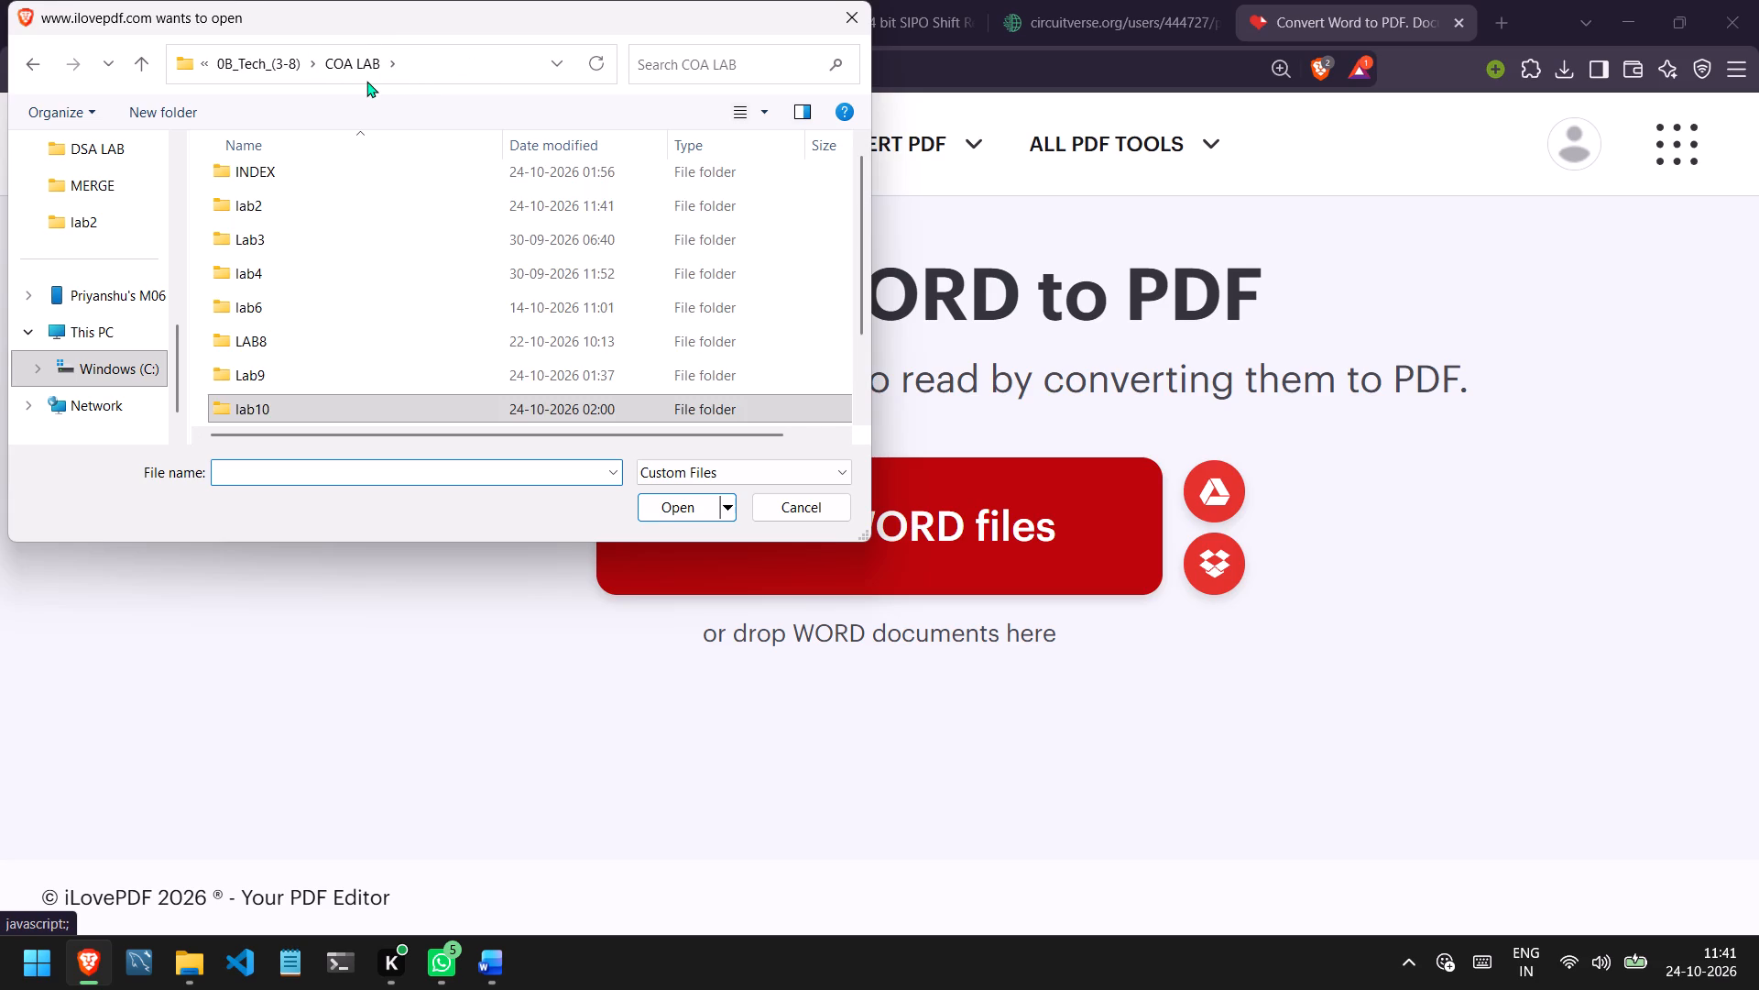
double_click(333, 209)
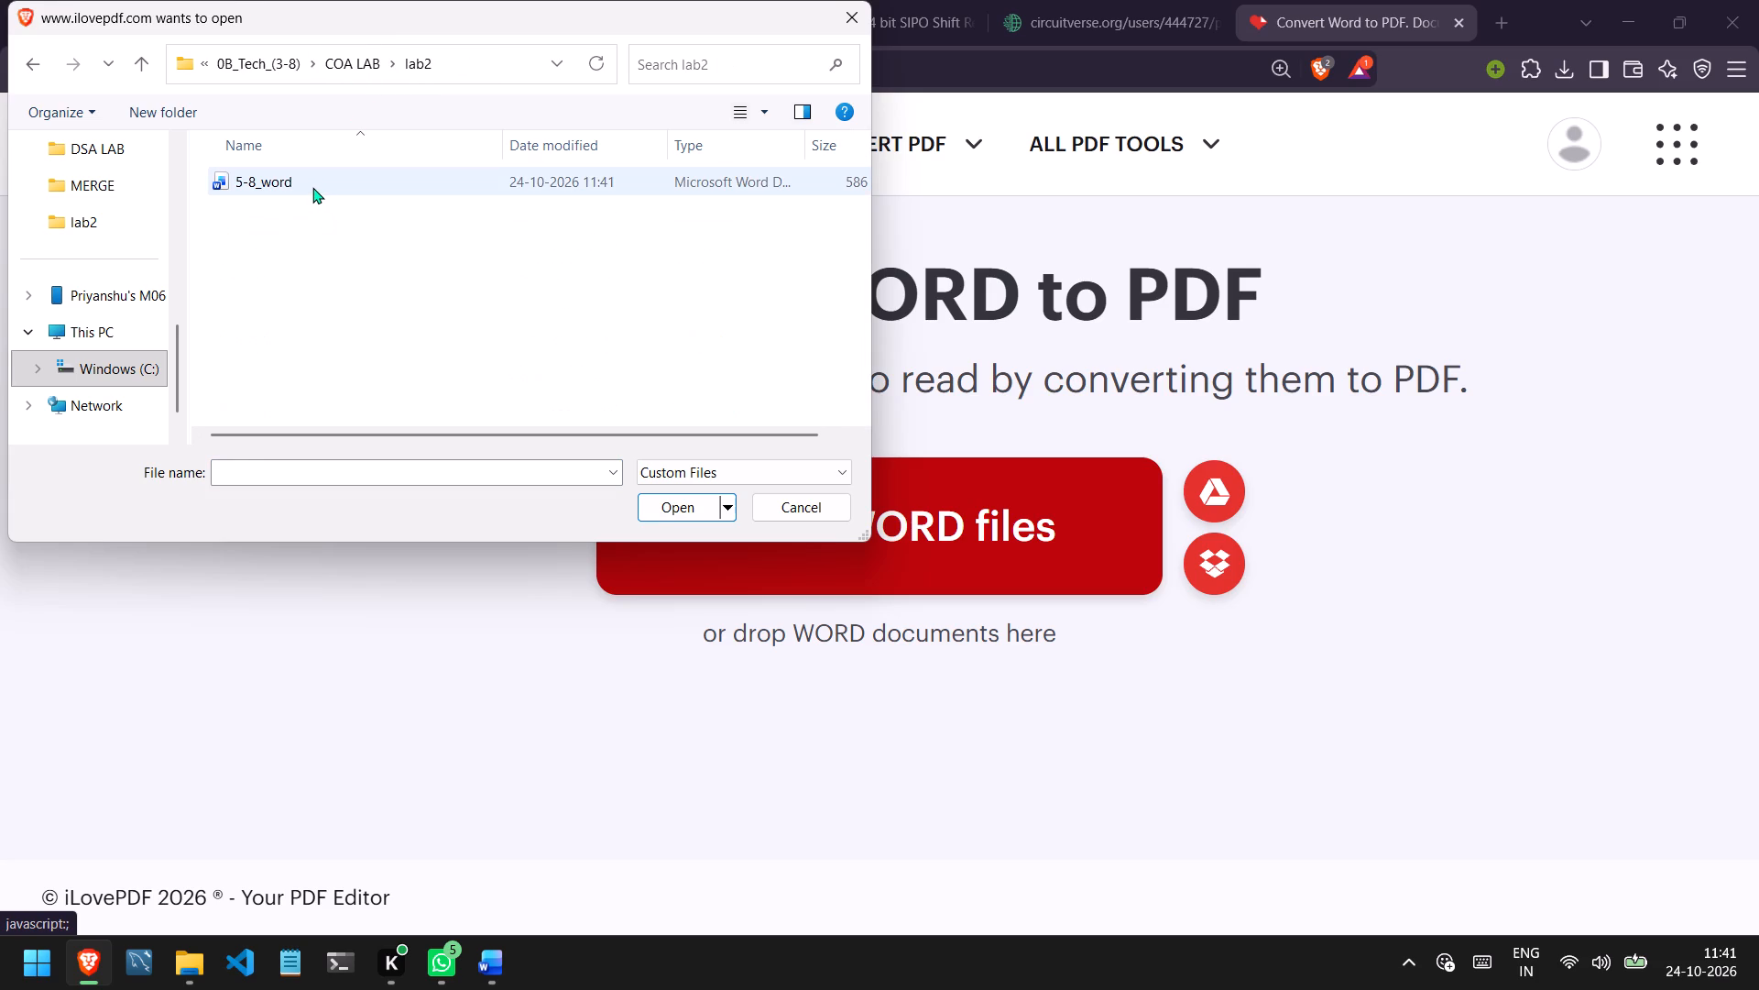
double_click(312, 187)
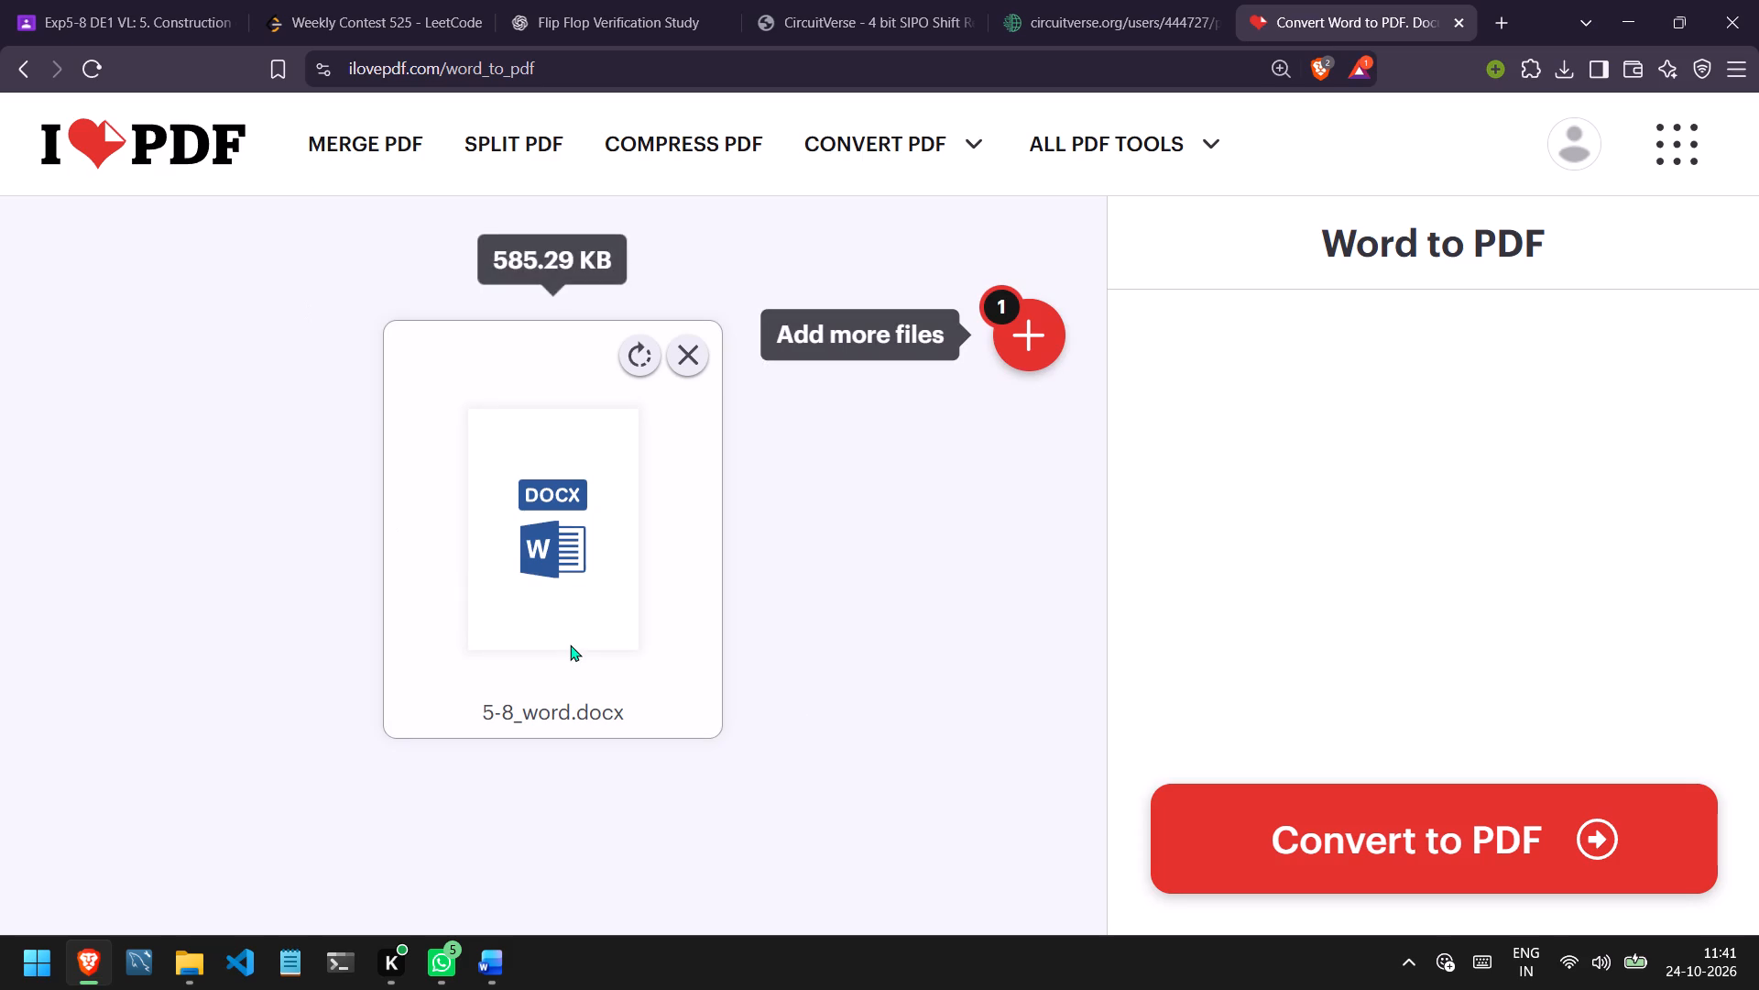
left_click(1279, 842)
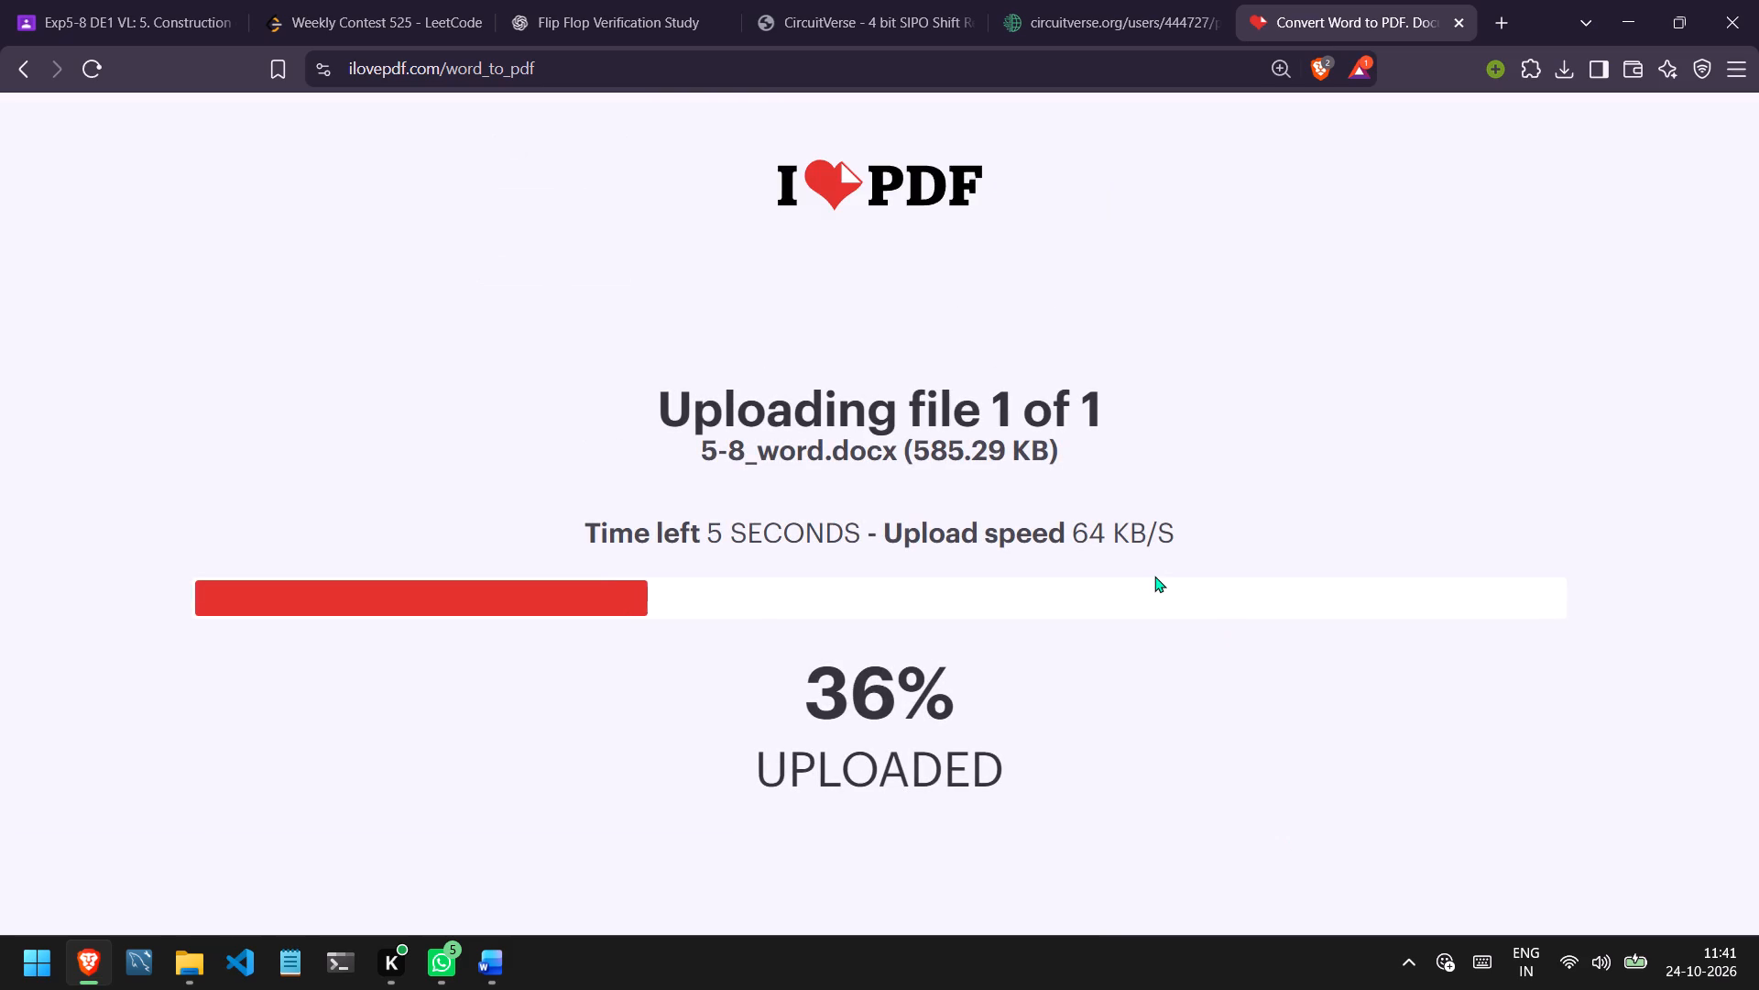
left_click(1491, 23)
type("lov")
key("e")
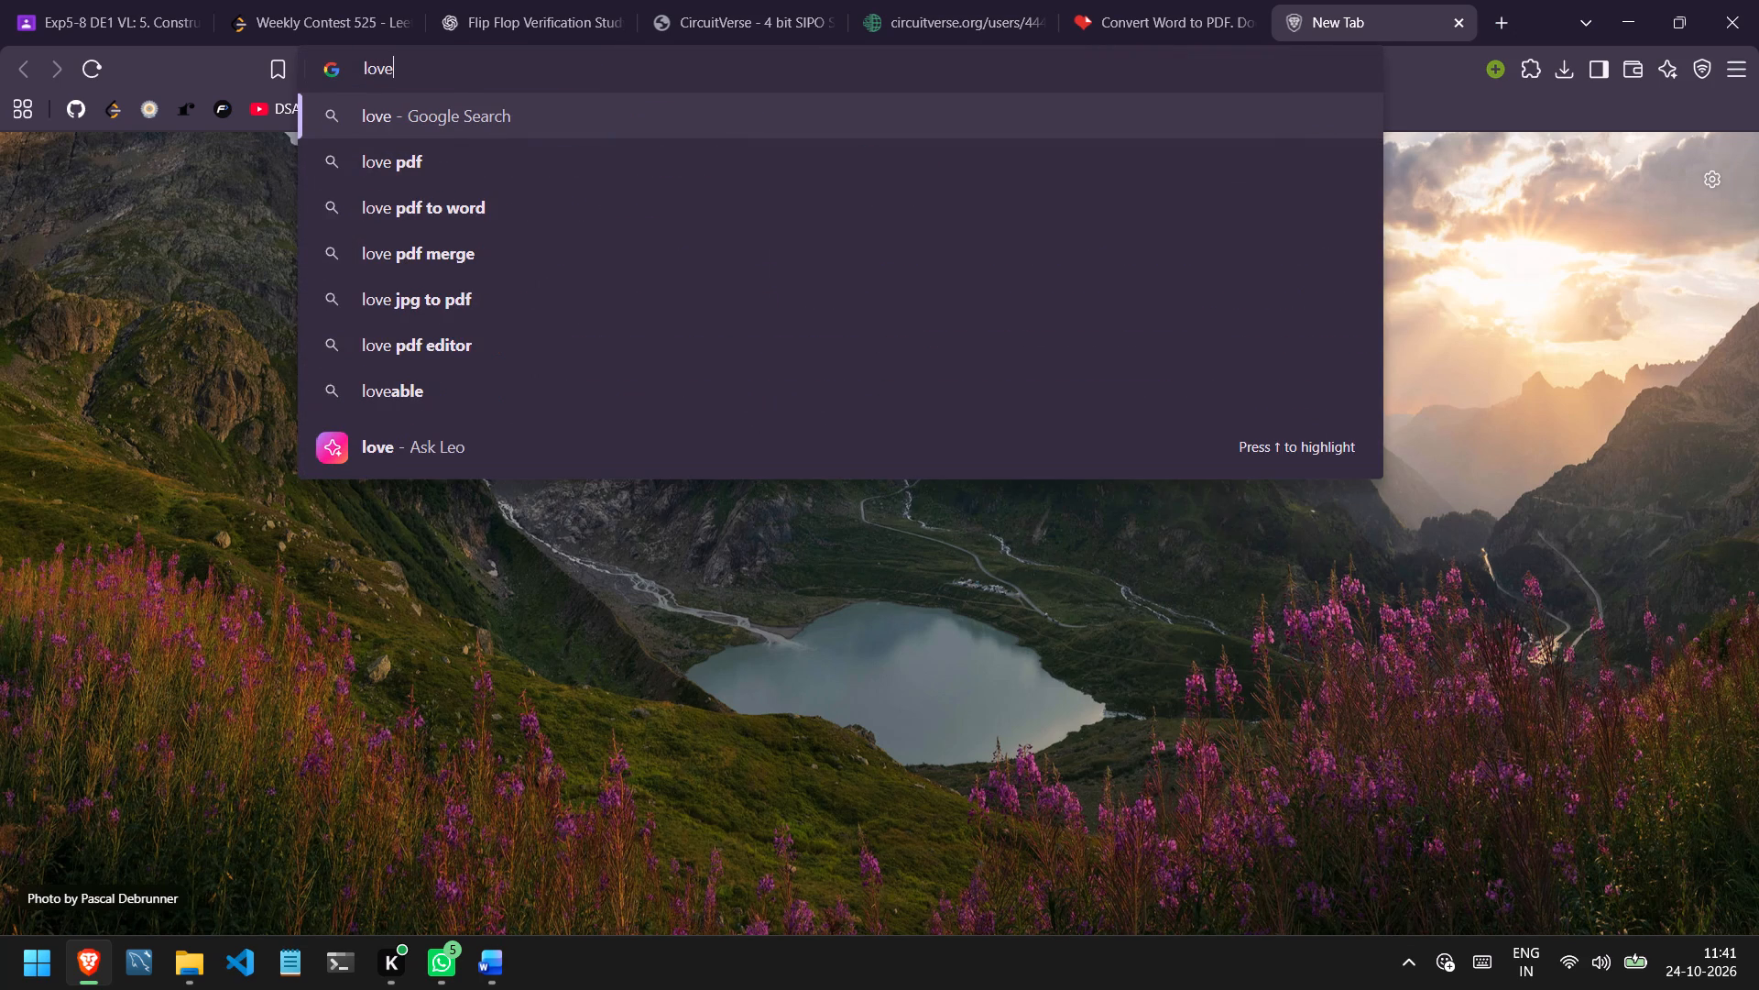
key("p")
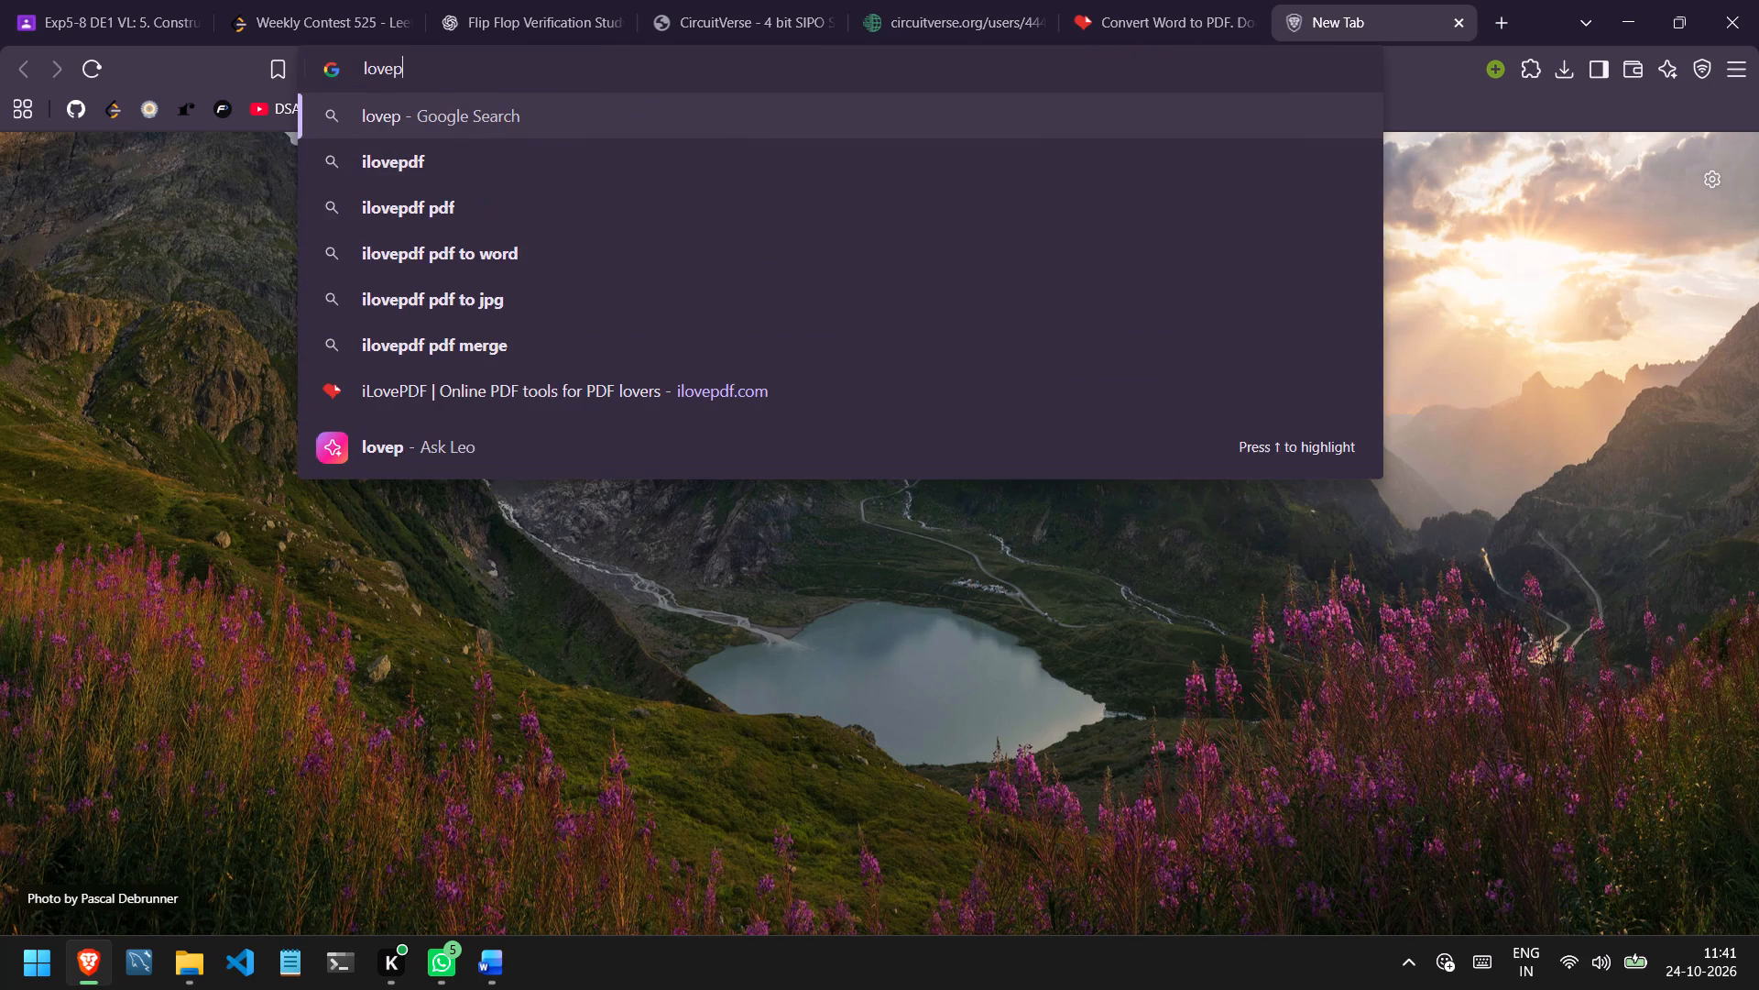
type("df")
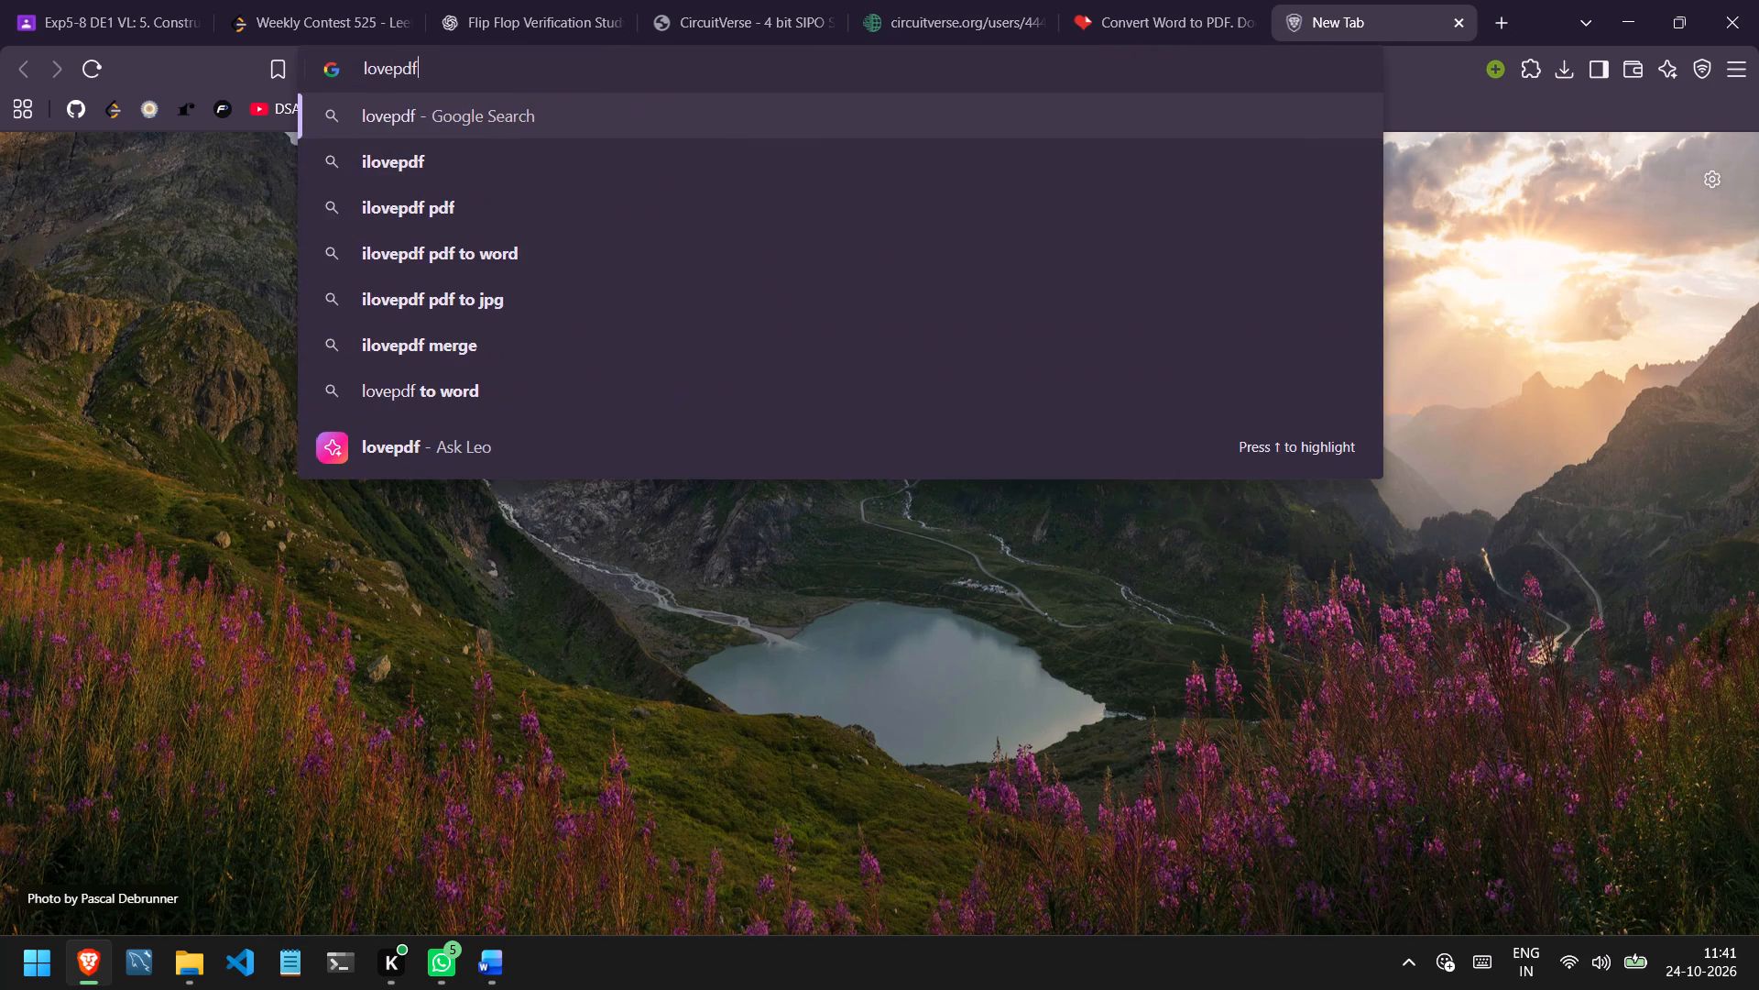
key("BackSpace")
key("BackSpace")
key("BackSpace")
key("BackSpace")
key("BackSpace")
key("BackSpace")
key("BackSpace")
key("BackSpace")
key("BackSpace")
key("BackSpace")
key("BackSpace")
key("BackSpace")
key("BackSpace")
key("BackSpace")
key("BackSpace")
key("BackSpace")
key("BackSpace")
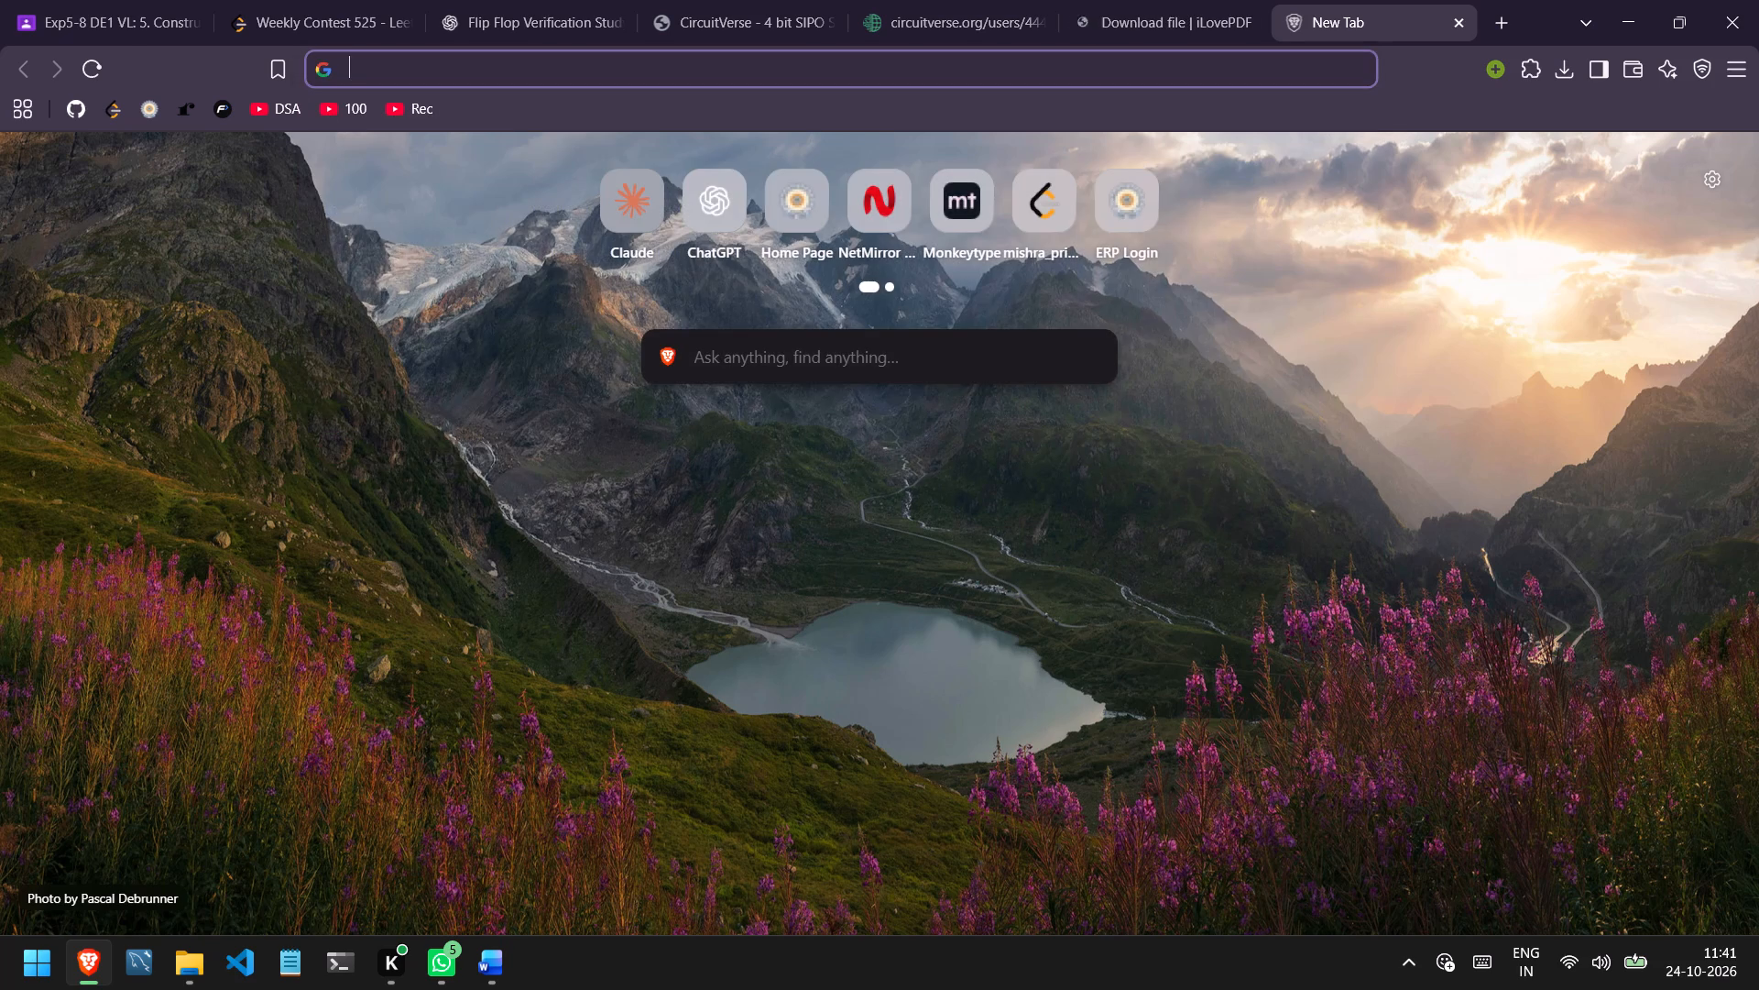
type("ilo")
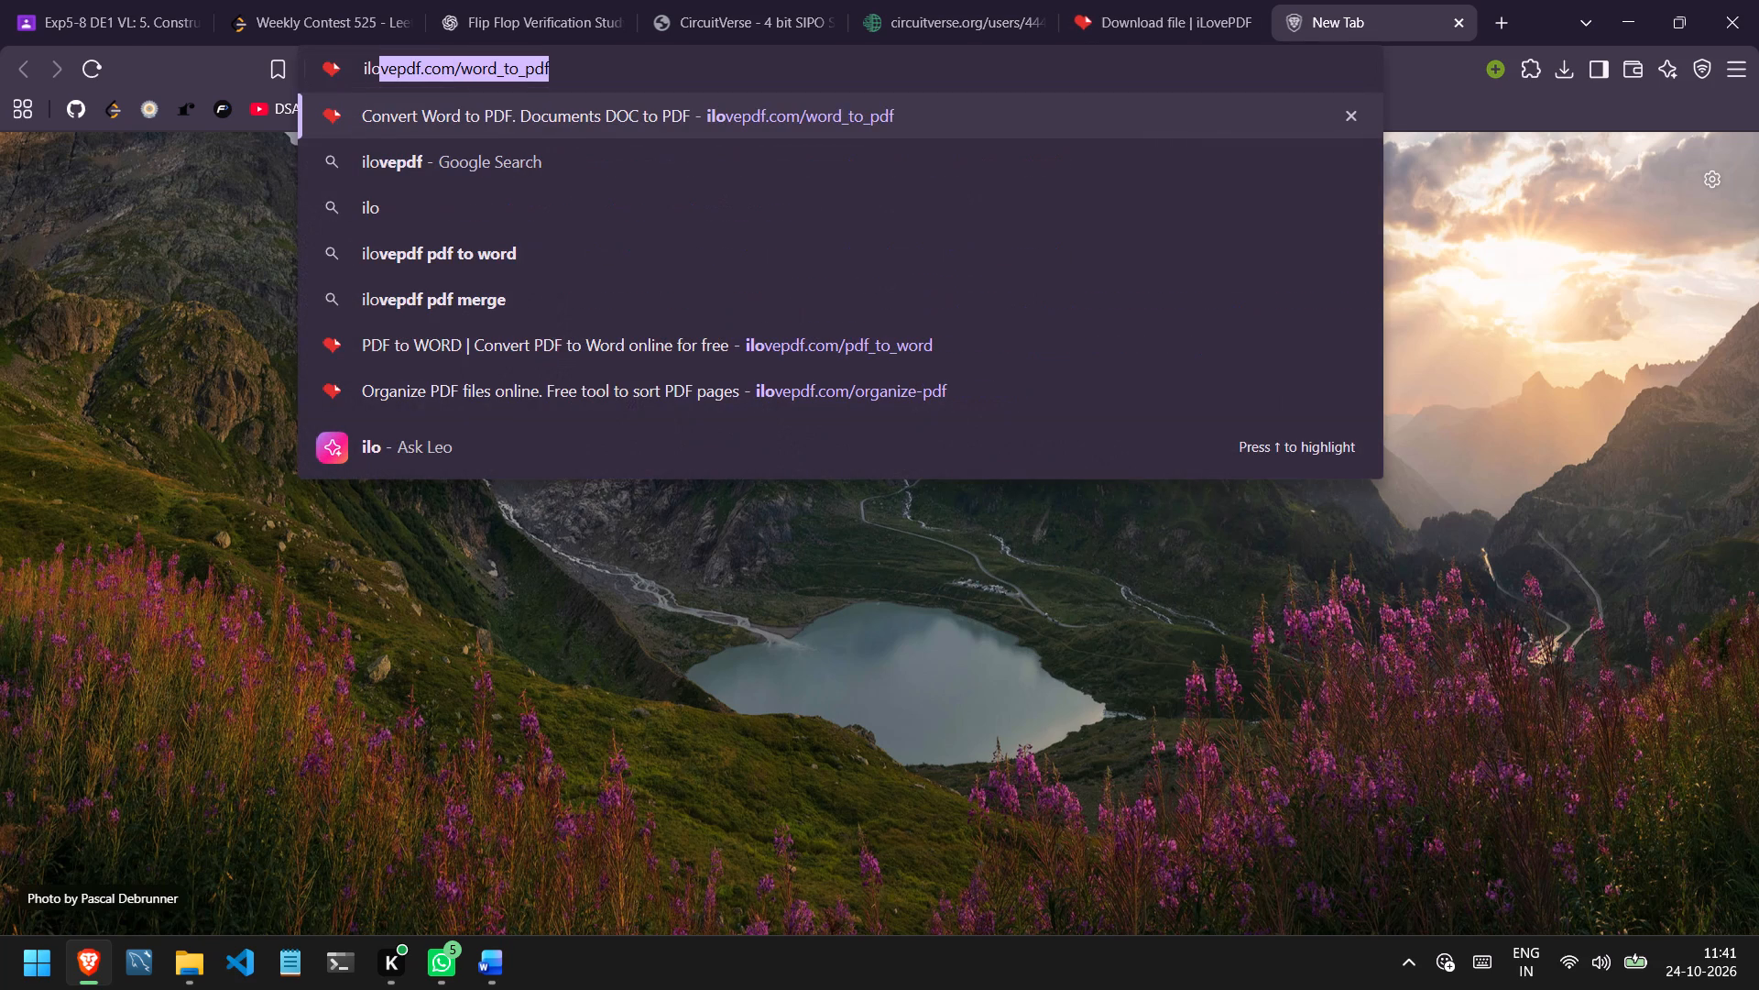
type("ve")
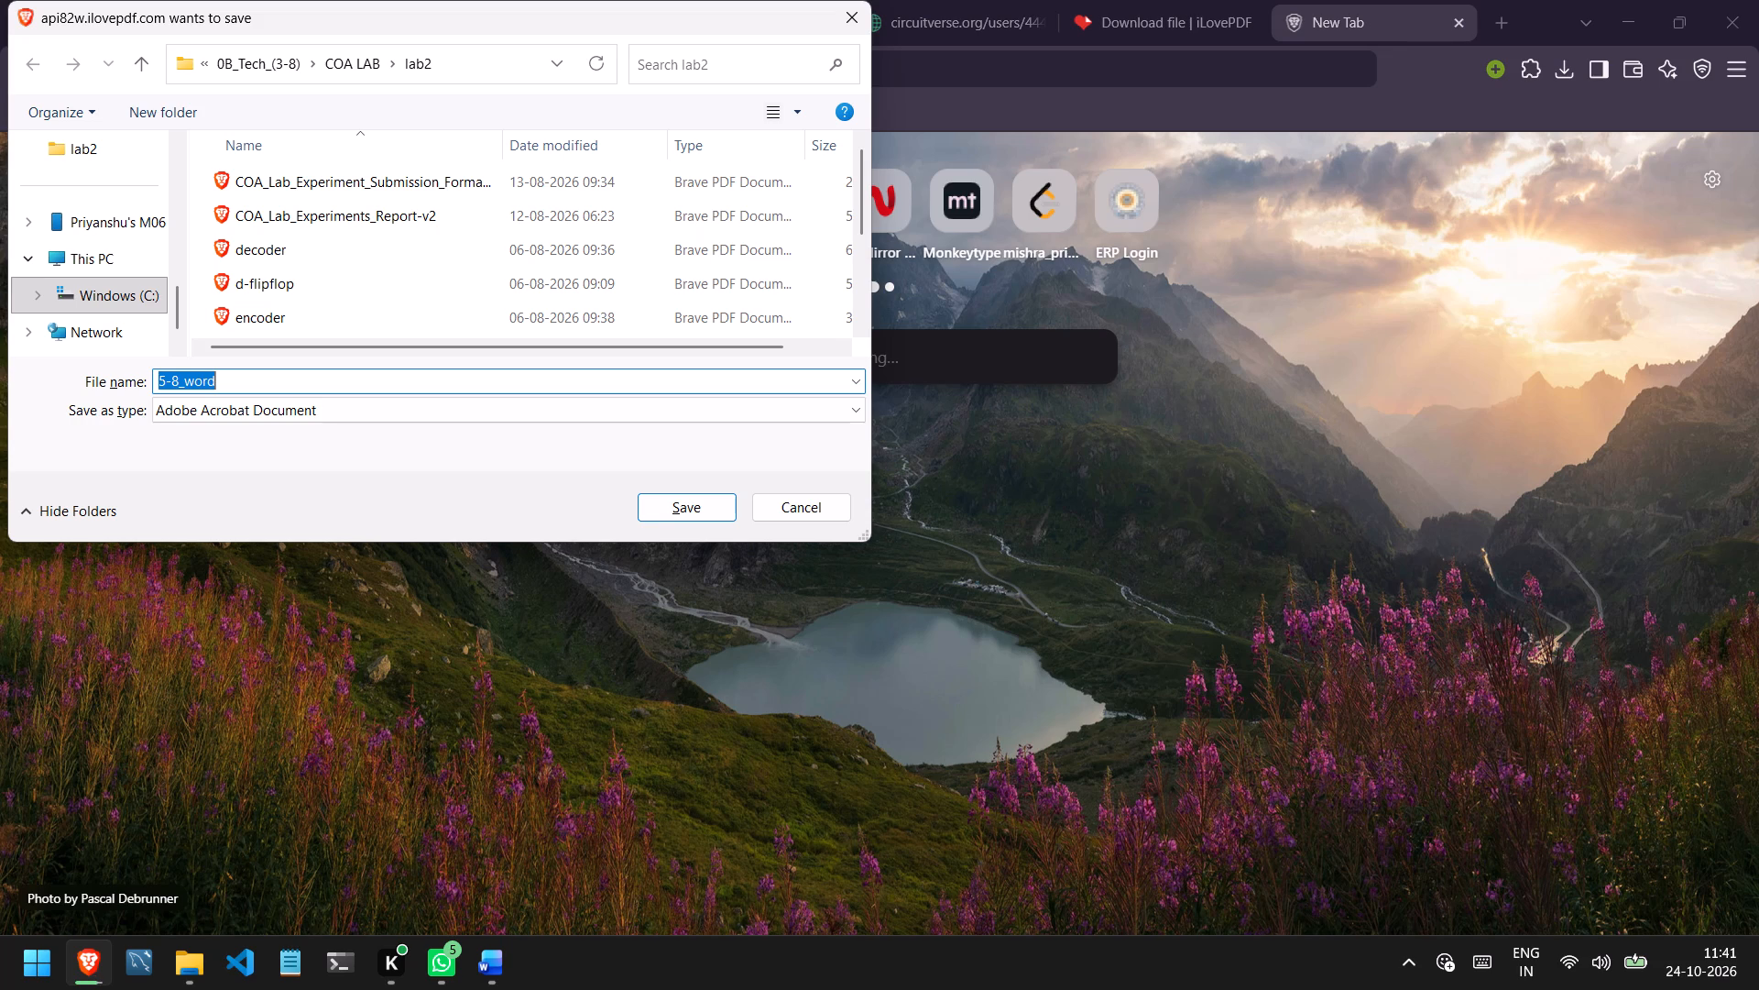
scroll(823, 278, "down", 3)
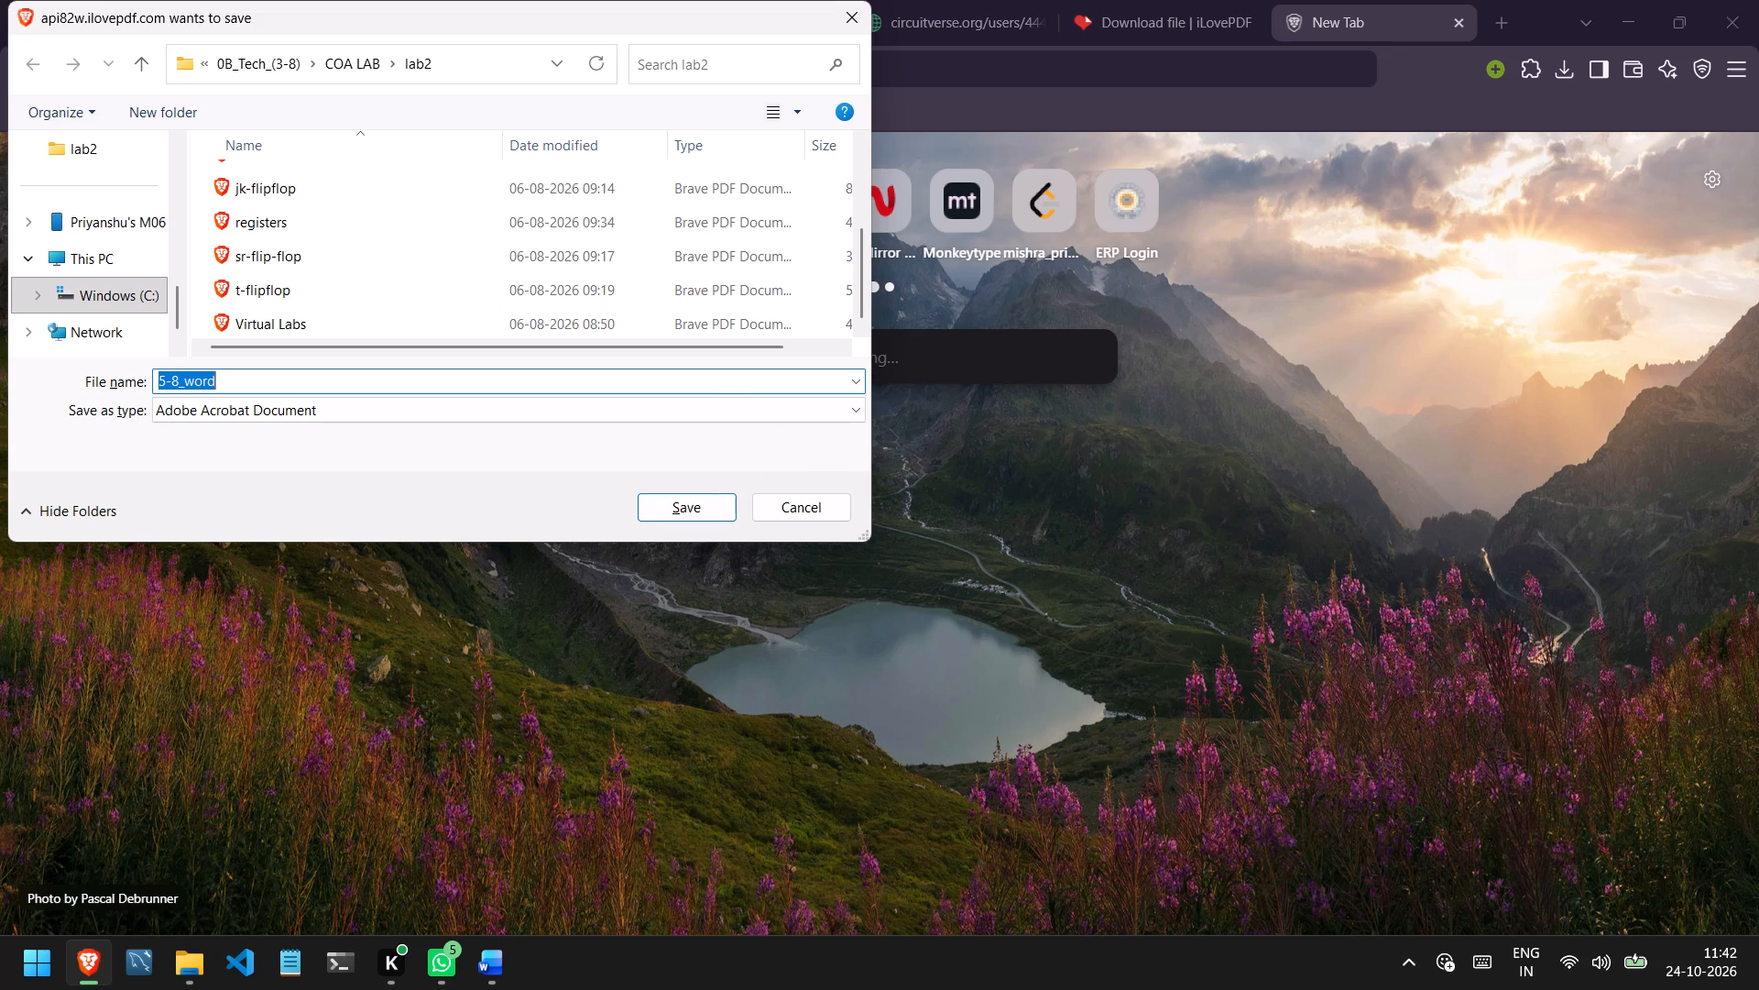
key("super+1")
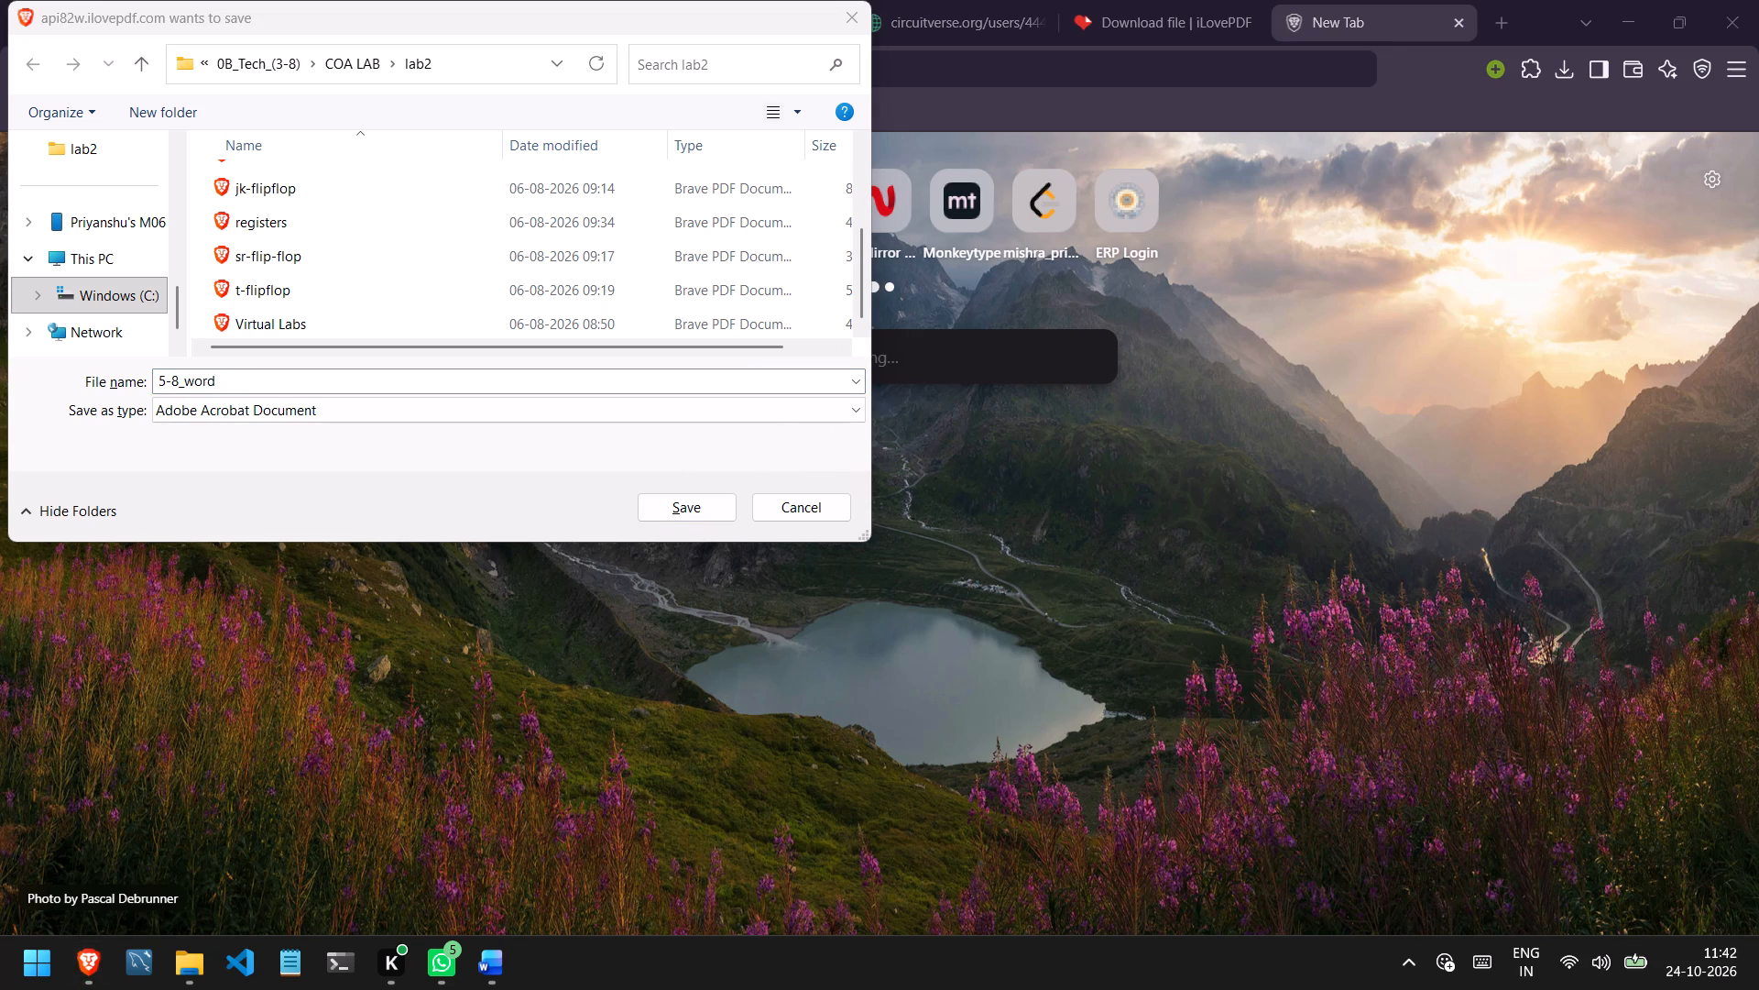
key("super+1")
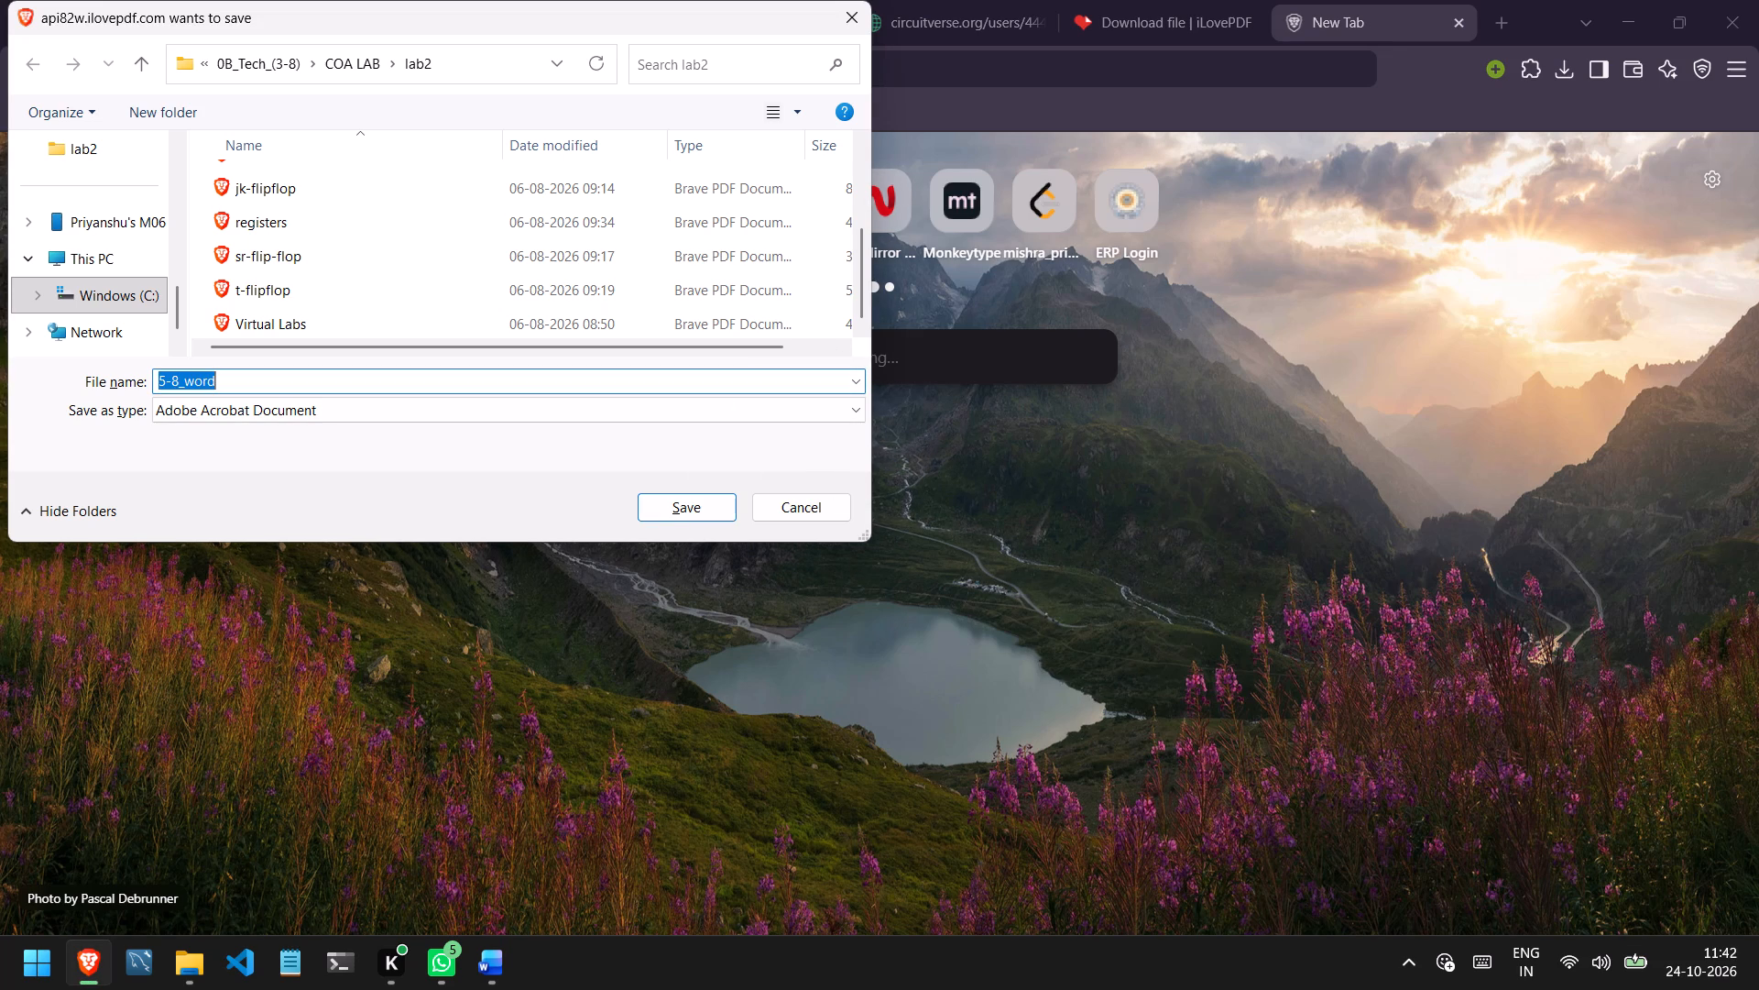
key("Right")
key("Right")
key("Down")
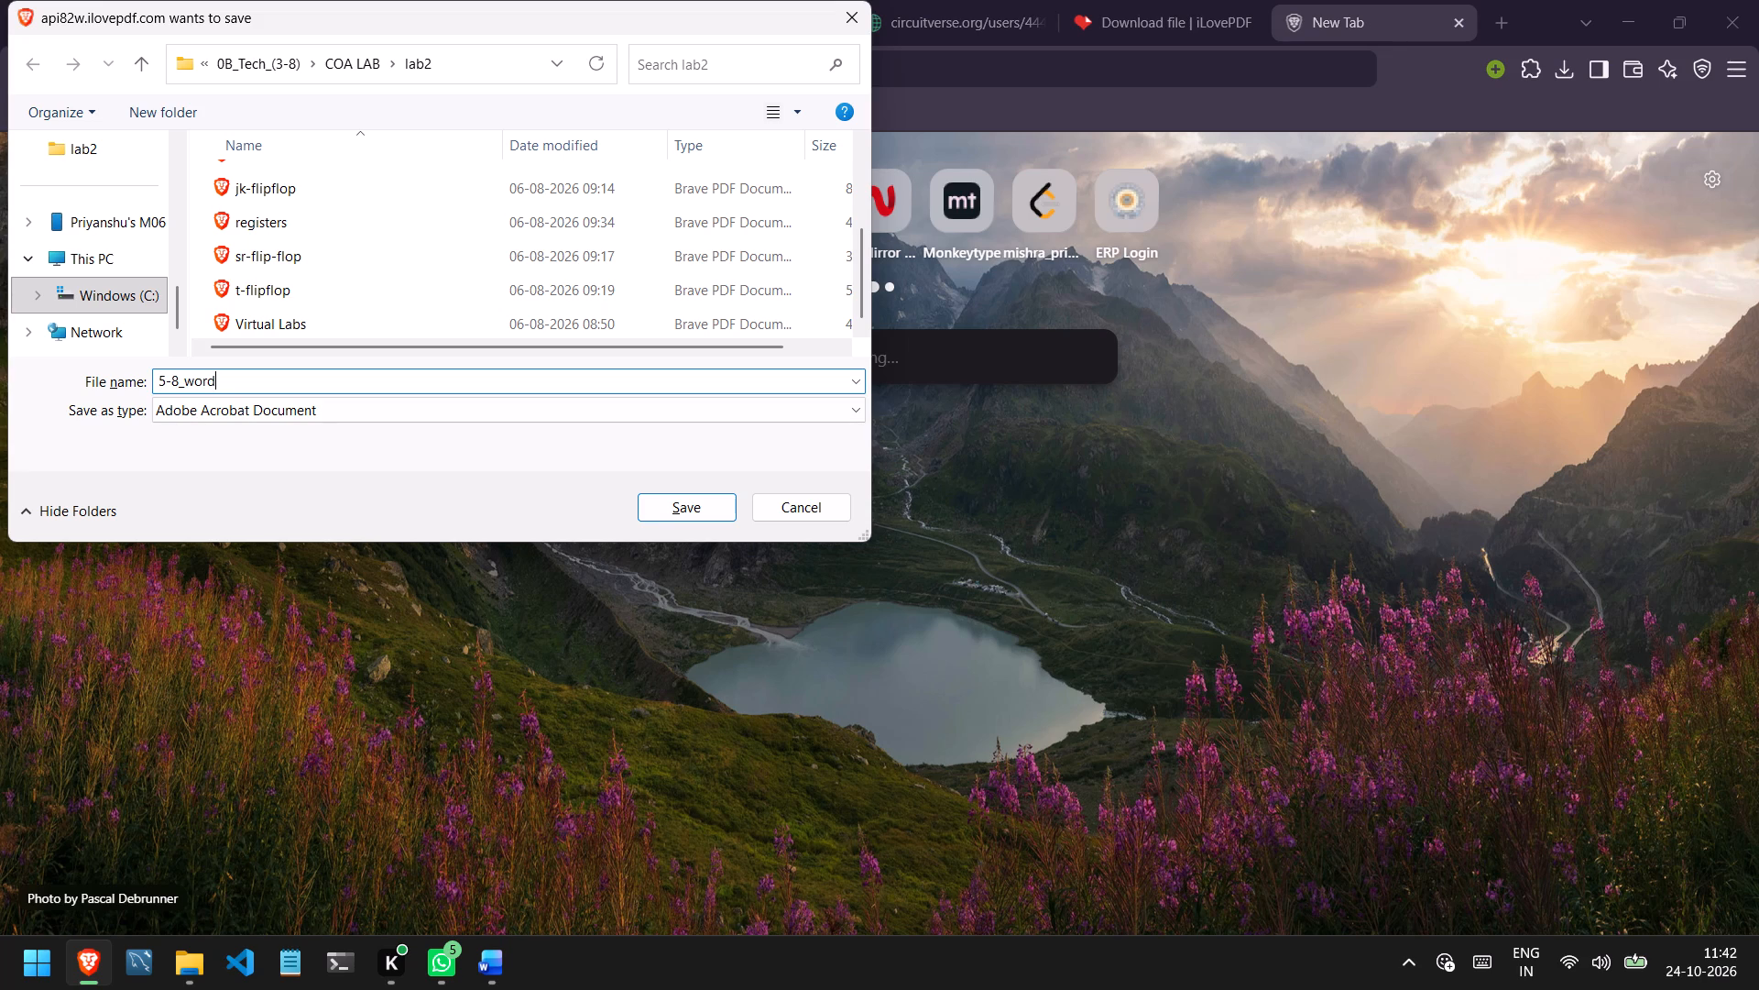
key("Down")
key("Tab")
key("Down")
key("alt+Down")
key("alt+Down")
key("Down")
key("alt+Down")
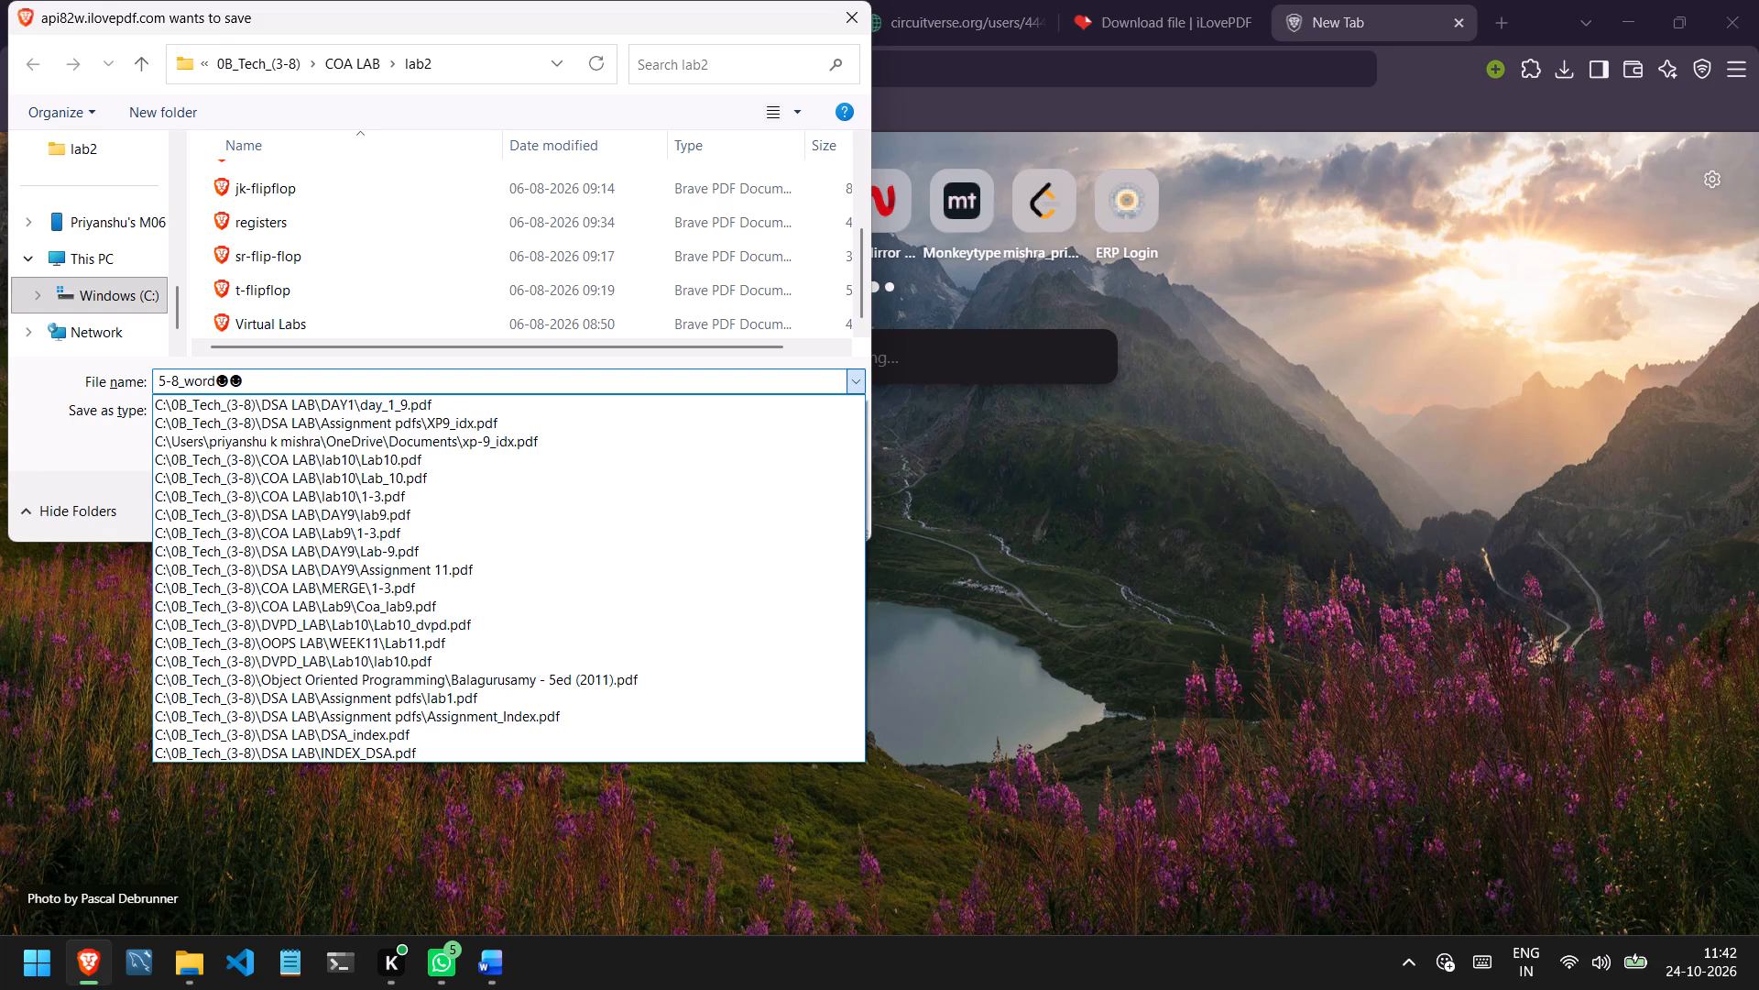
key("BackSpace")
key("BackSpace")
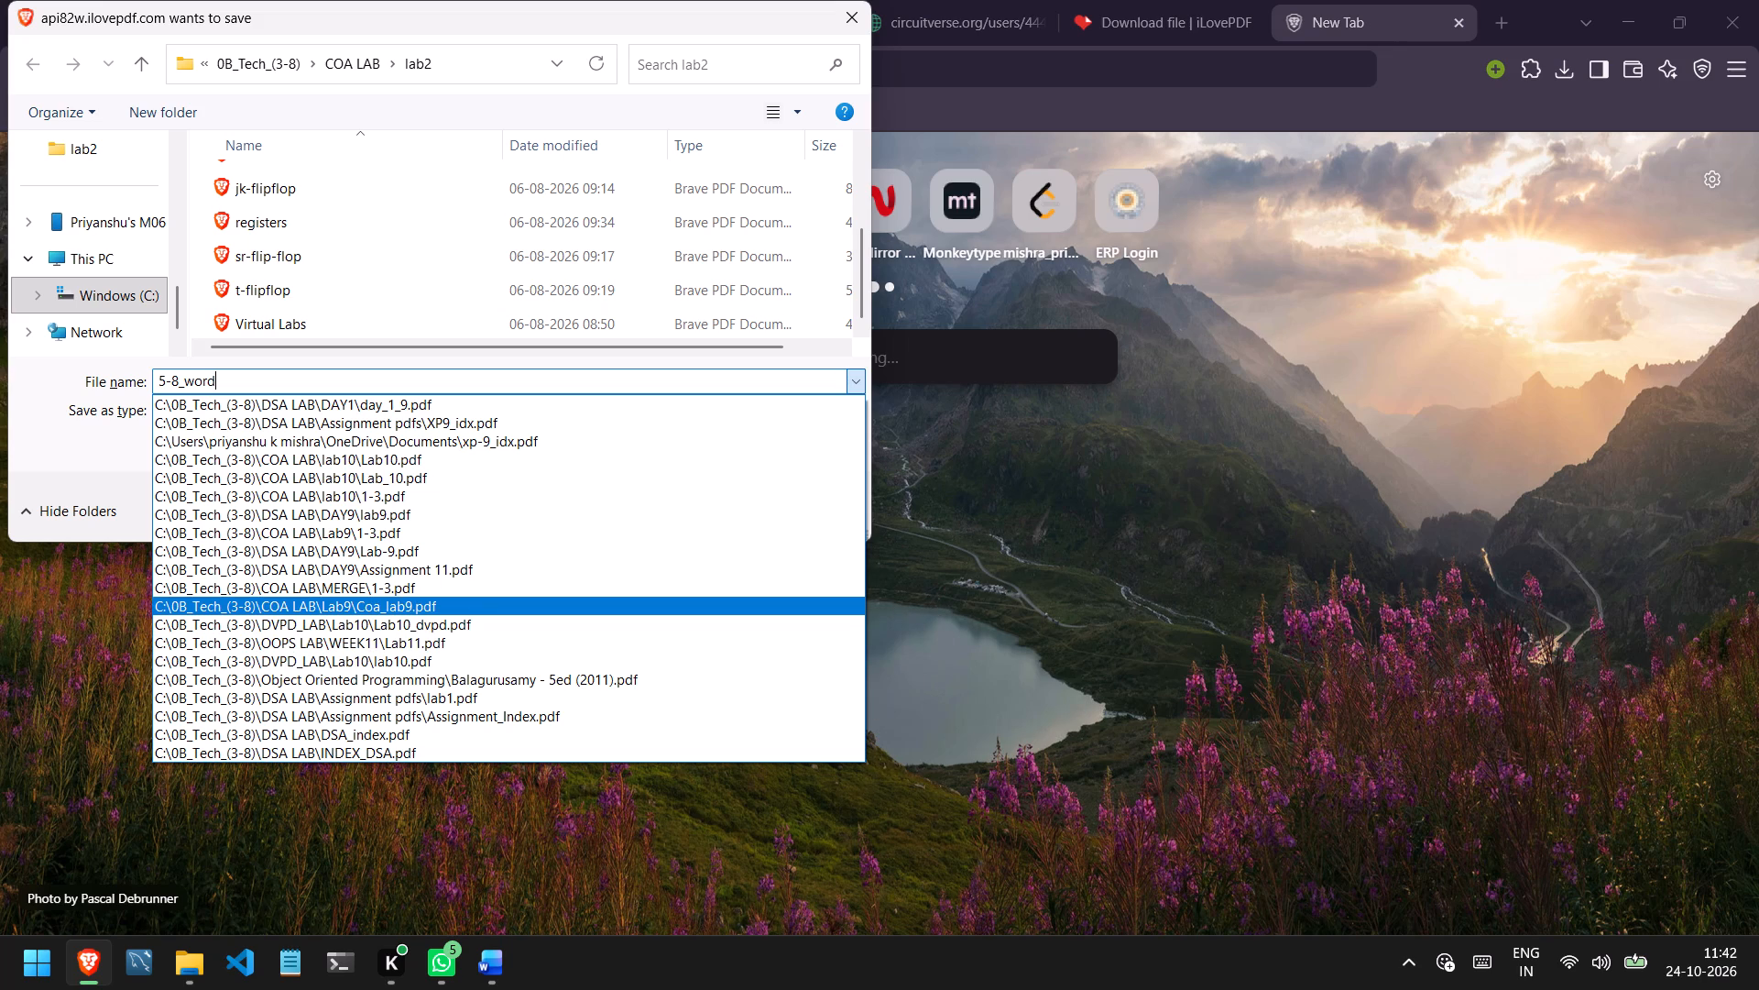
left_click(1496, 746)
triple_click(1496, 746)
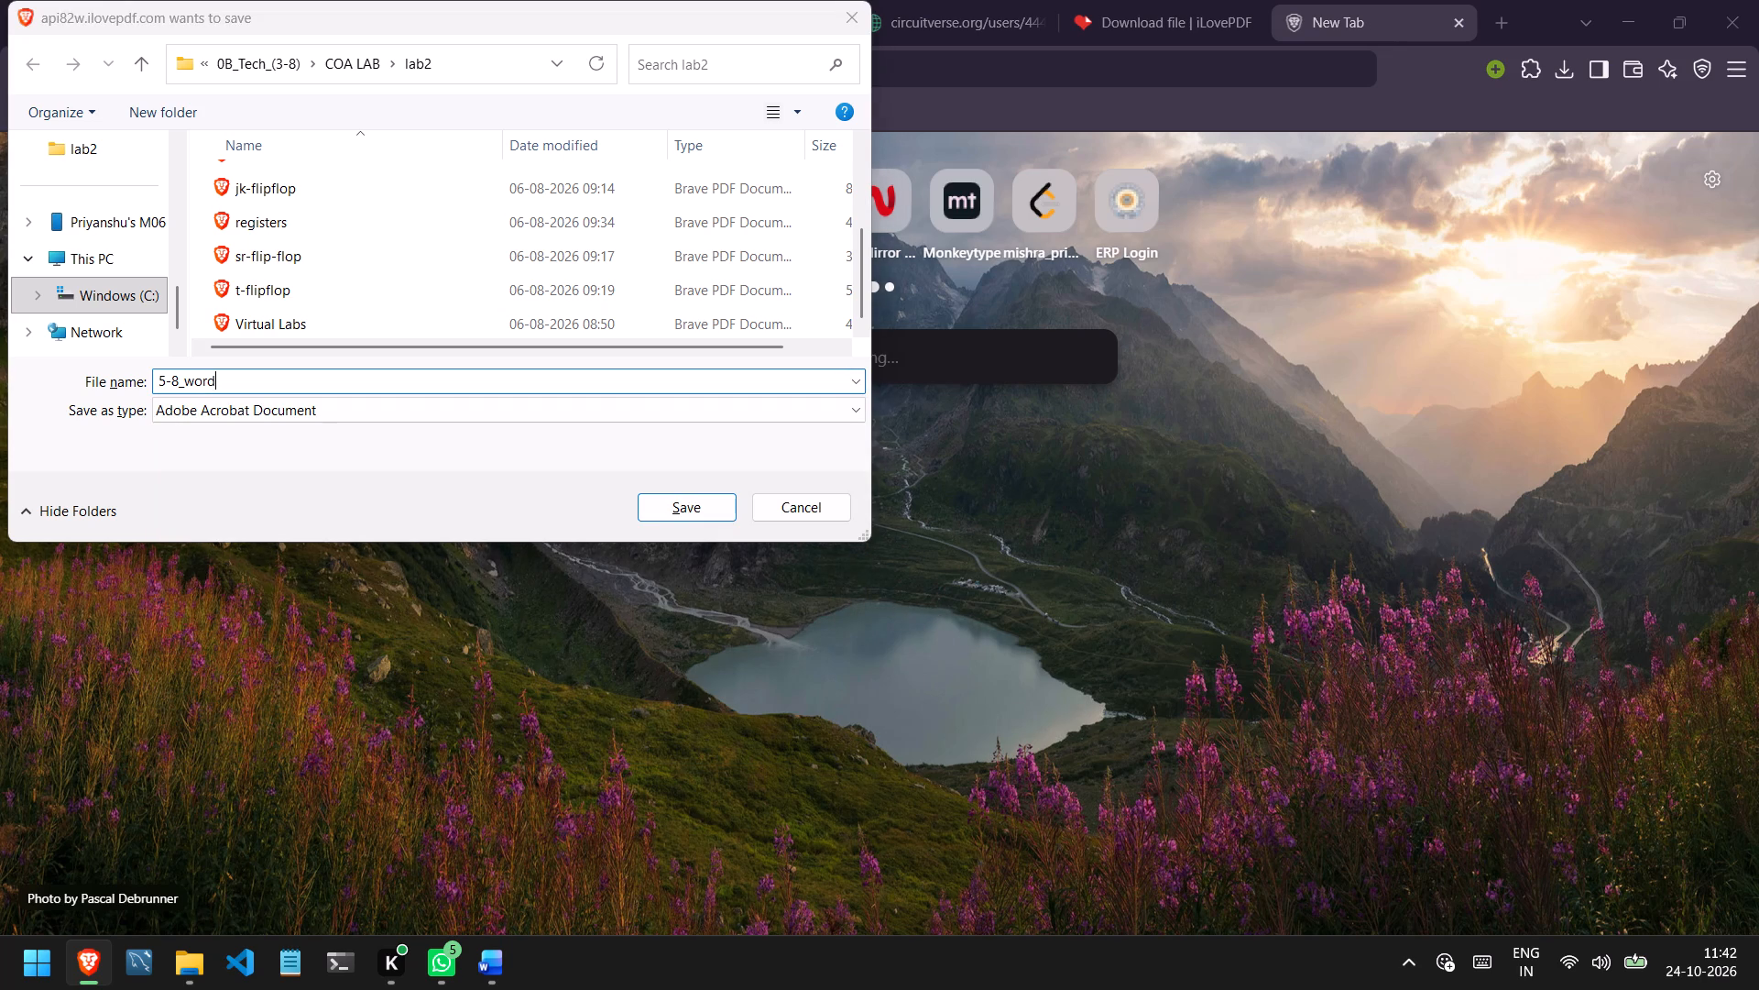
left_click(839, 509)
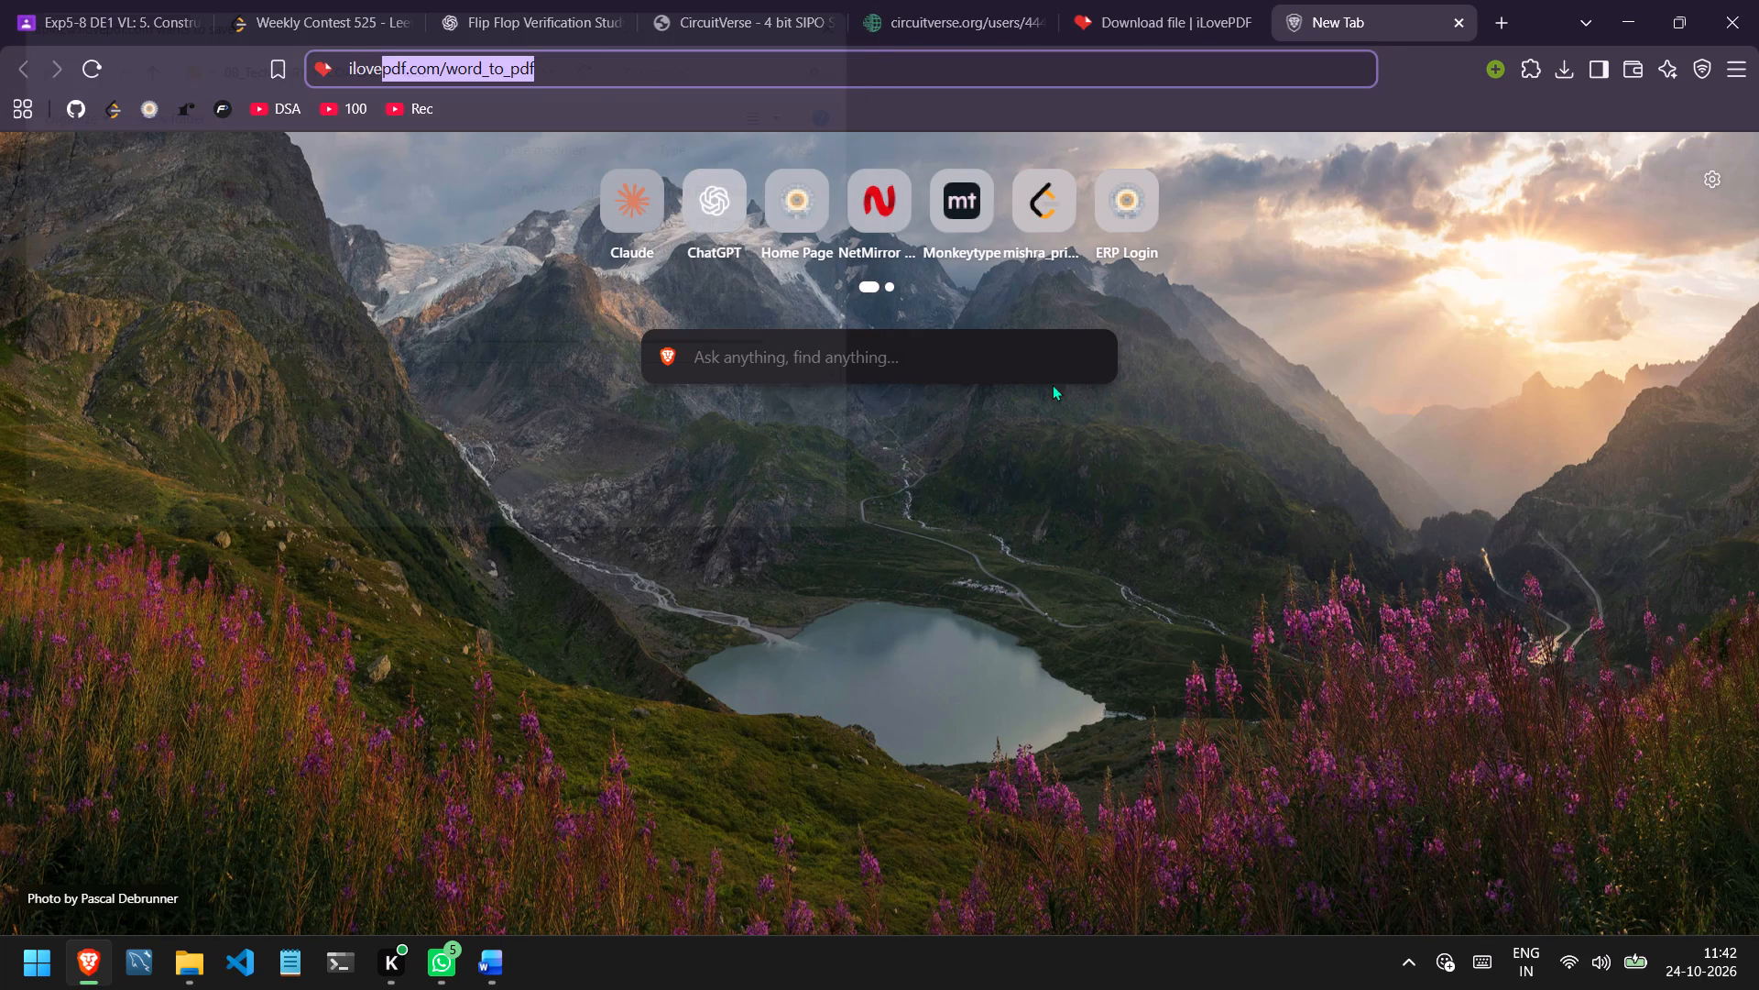
Return to the iLovePDF download page and continue to Split PDF with the converted file.
left_click(1177, 12)
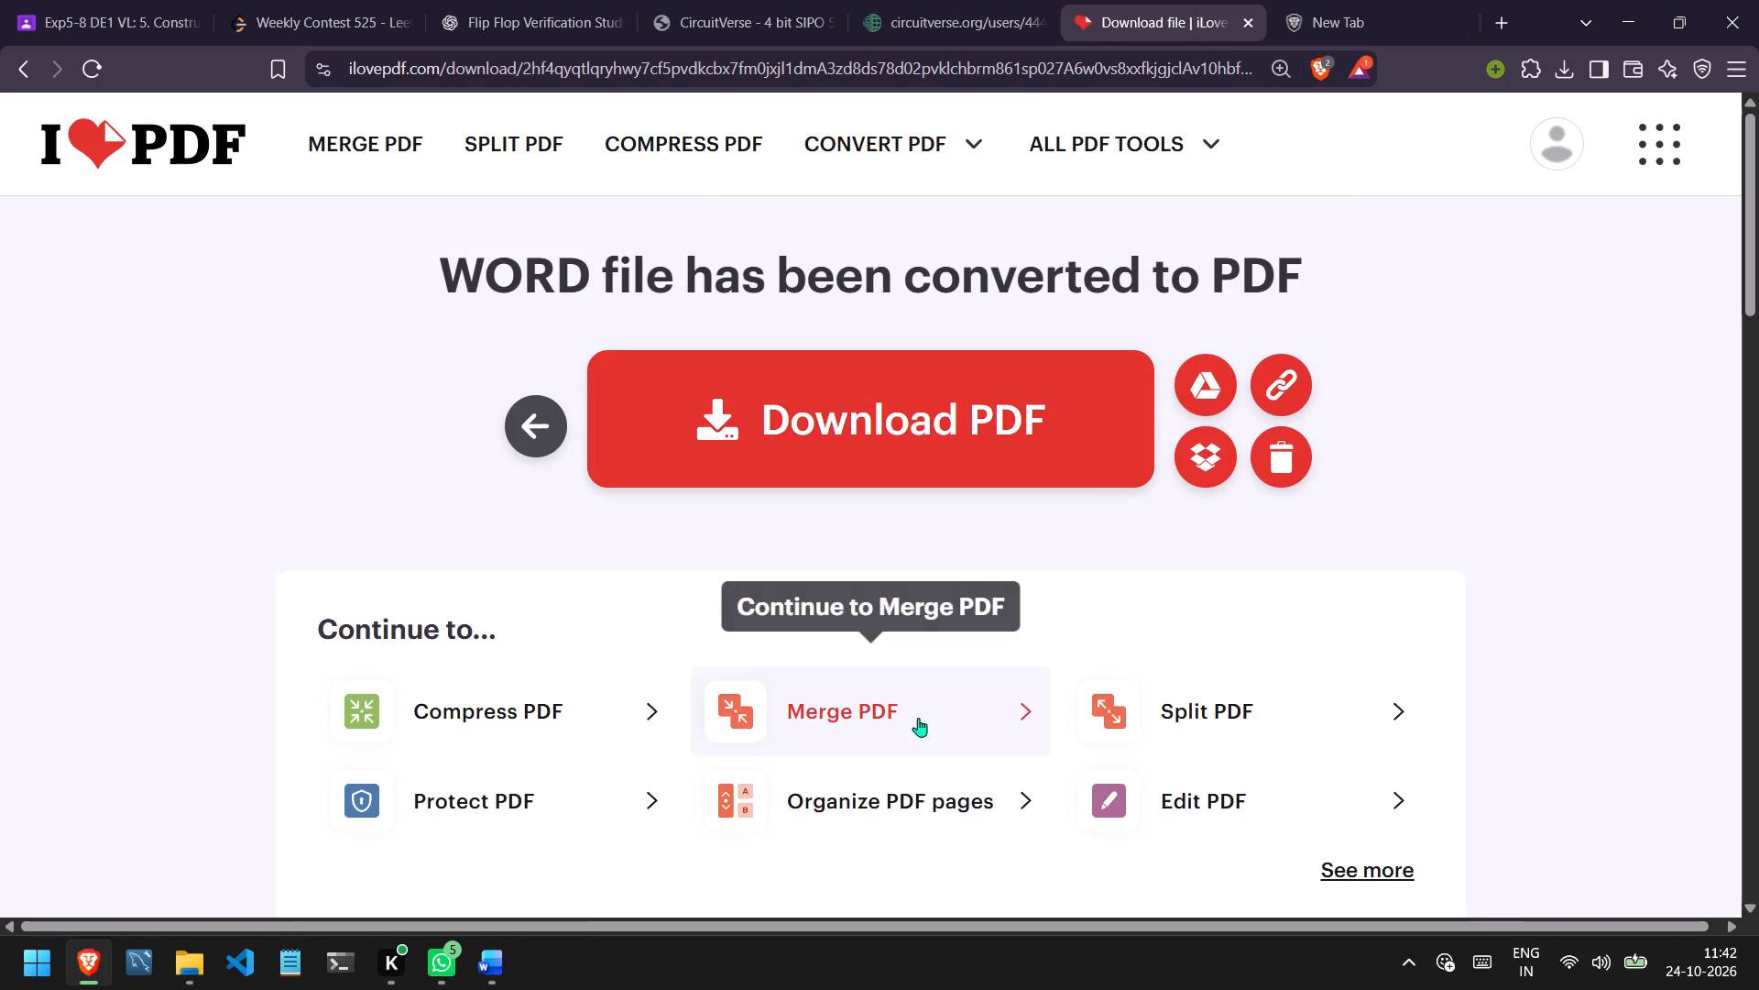
left_click(1251, 683)
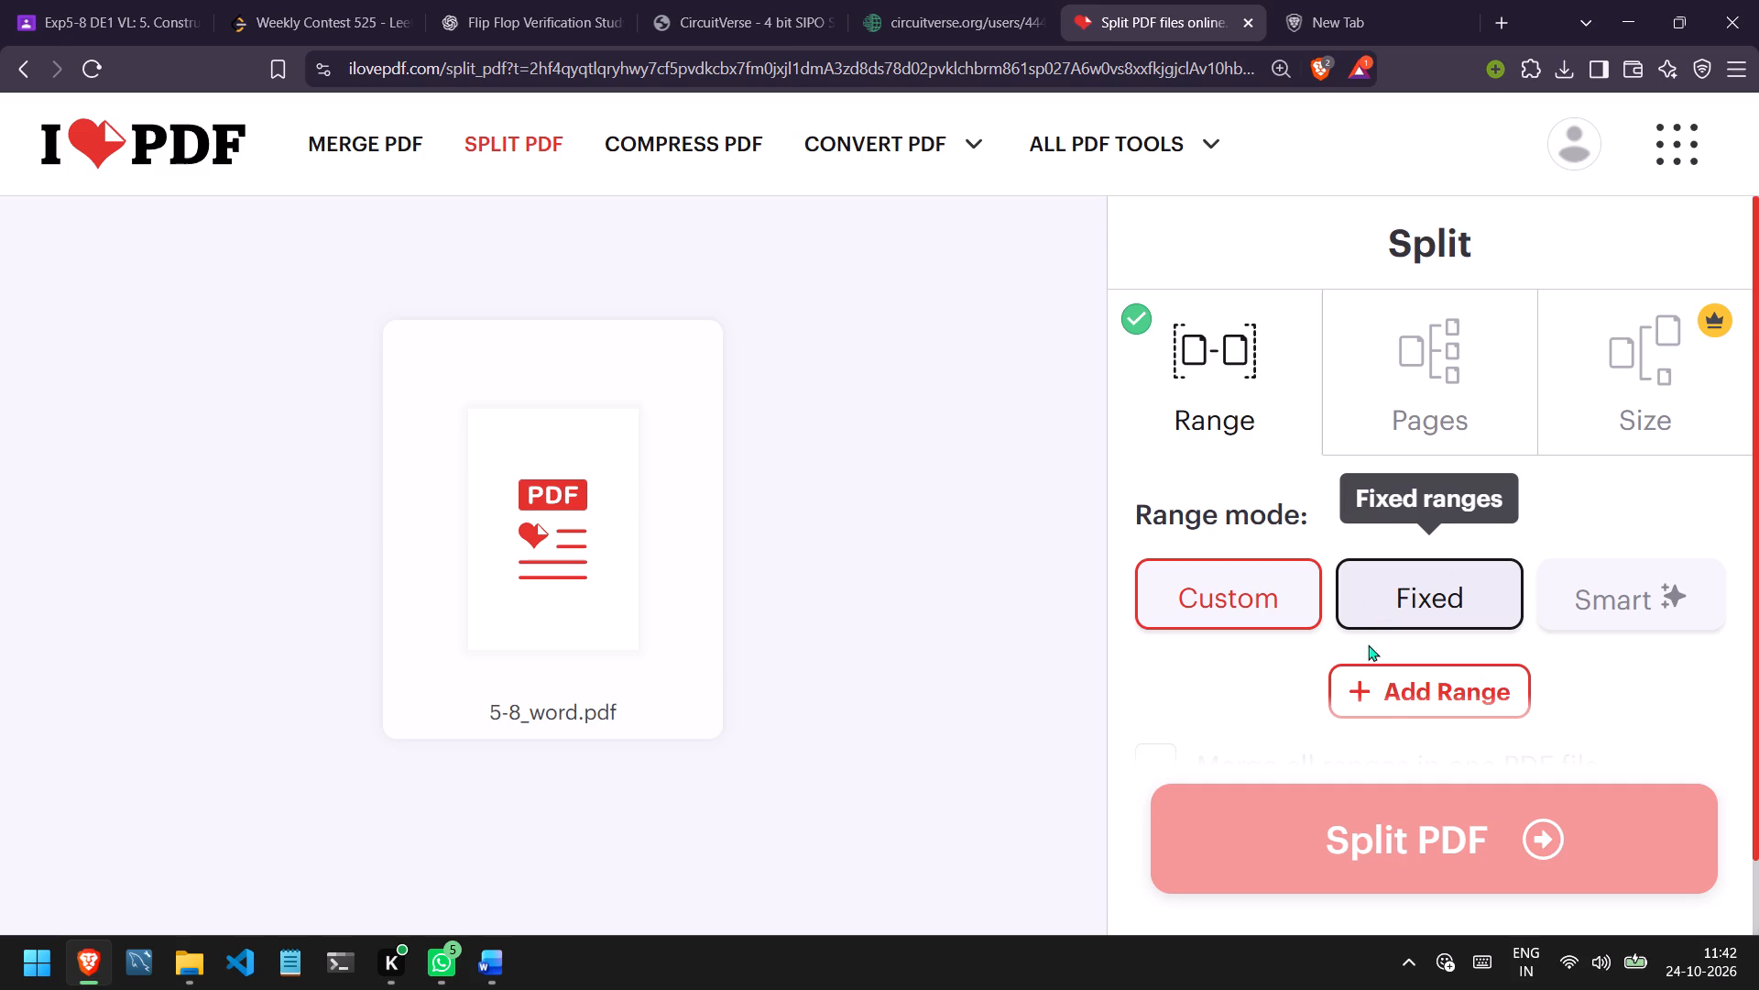
Add a custom split range and set its starting page to 8.
left_click(1381, 698)
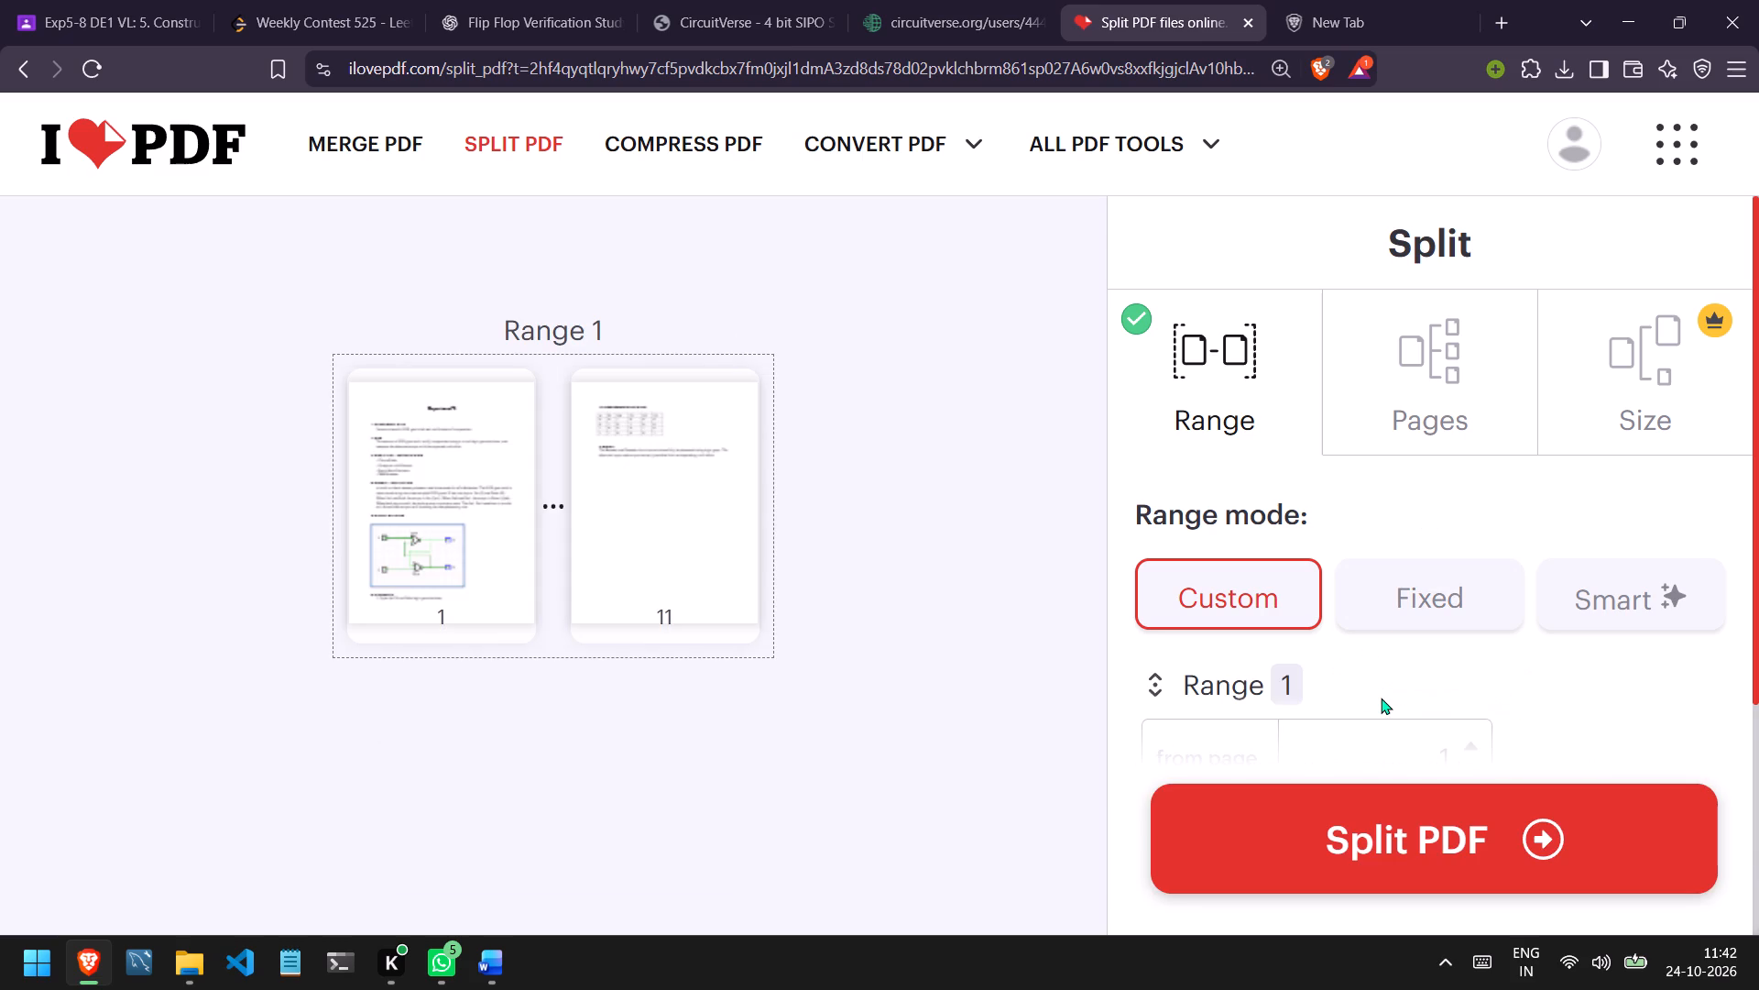
scroll(1412, 630, "down", 3)
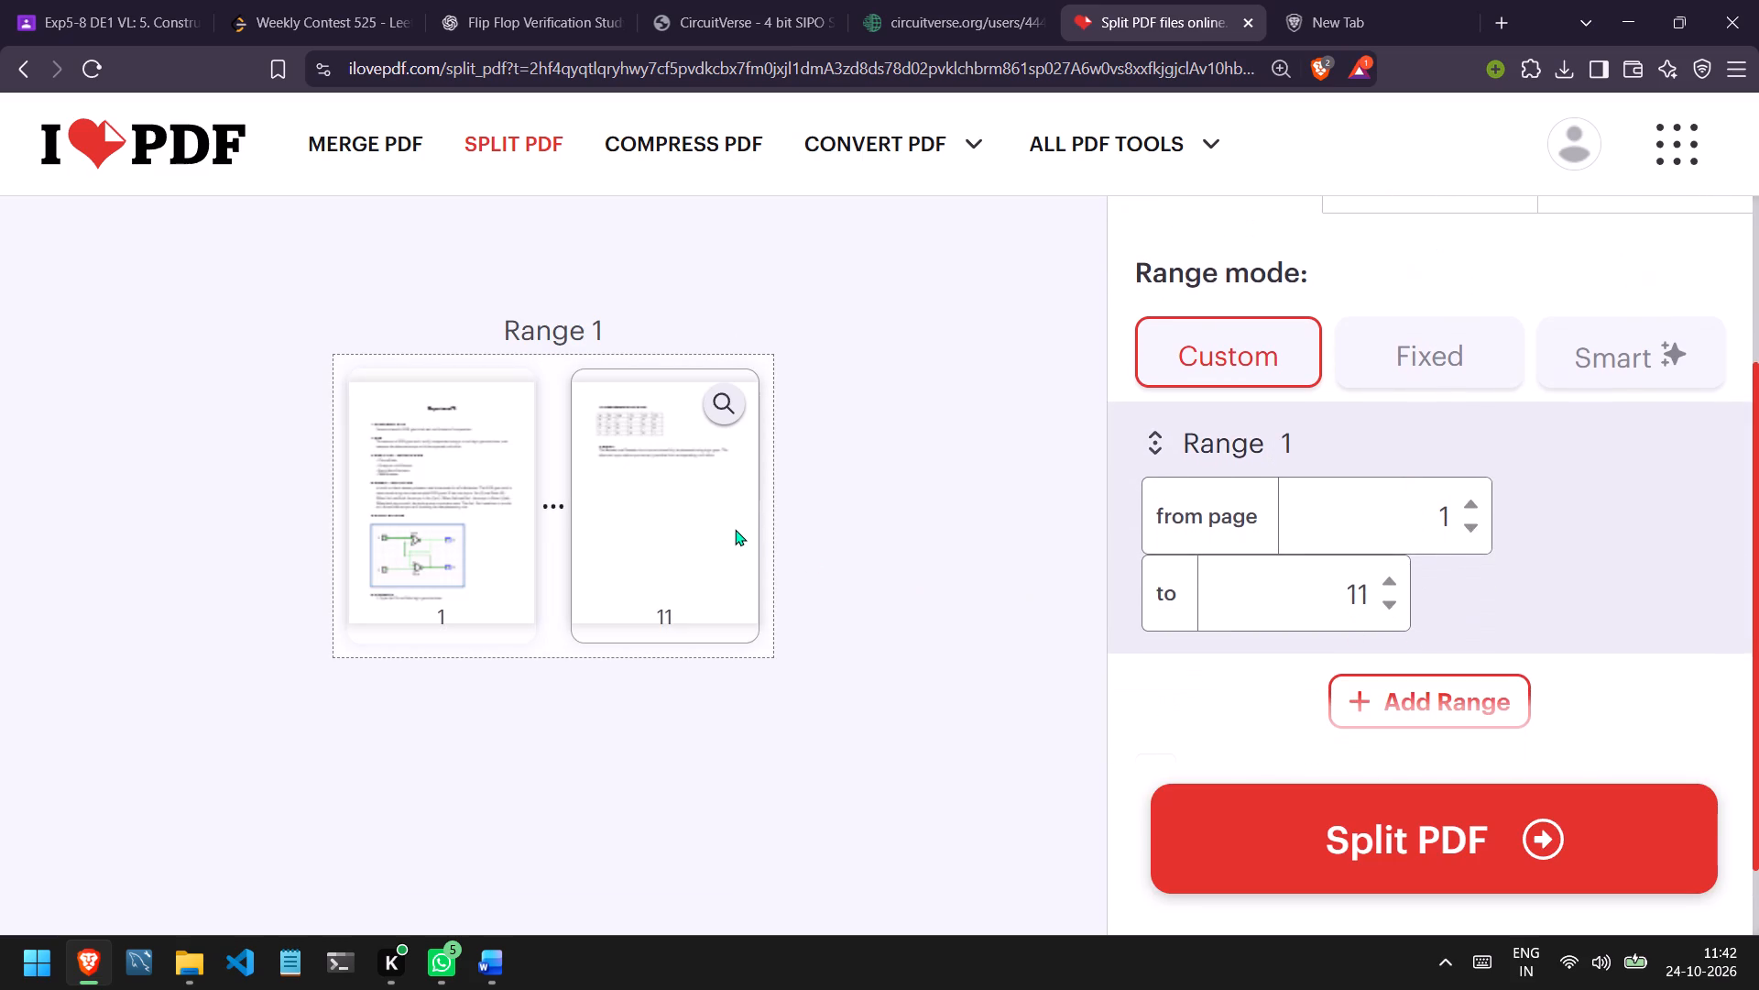
scroll(733, 531, "down", 1)
scroll(733, 531, "left", 1)
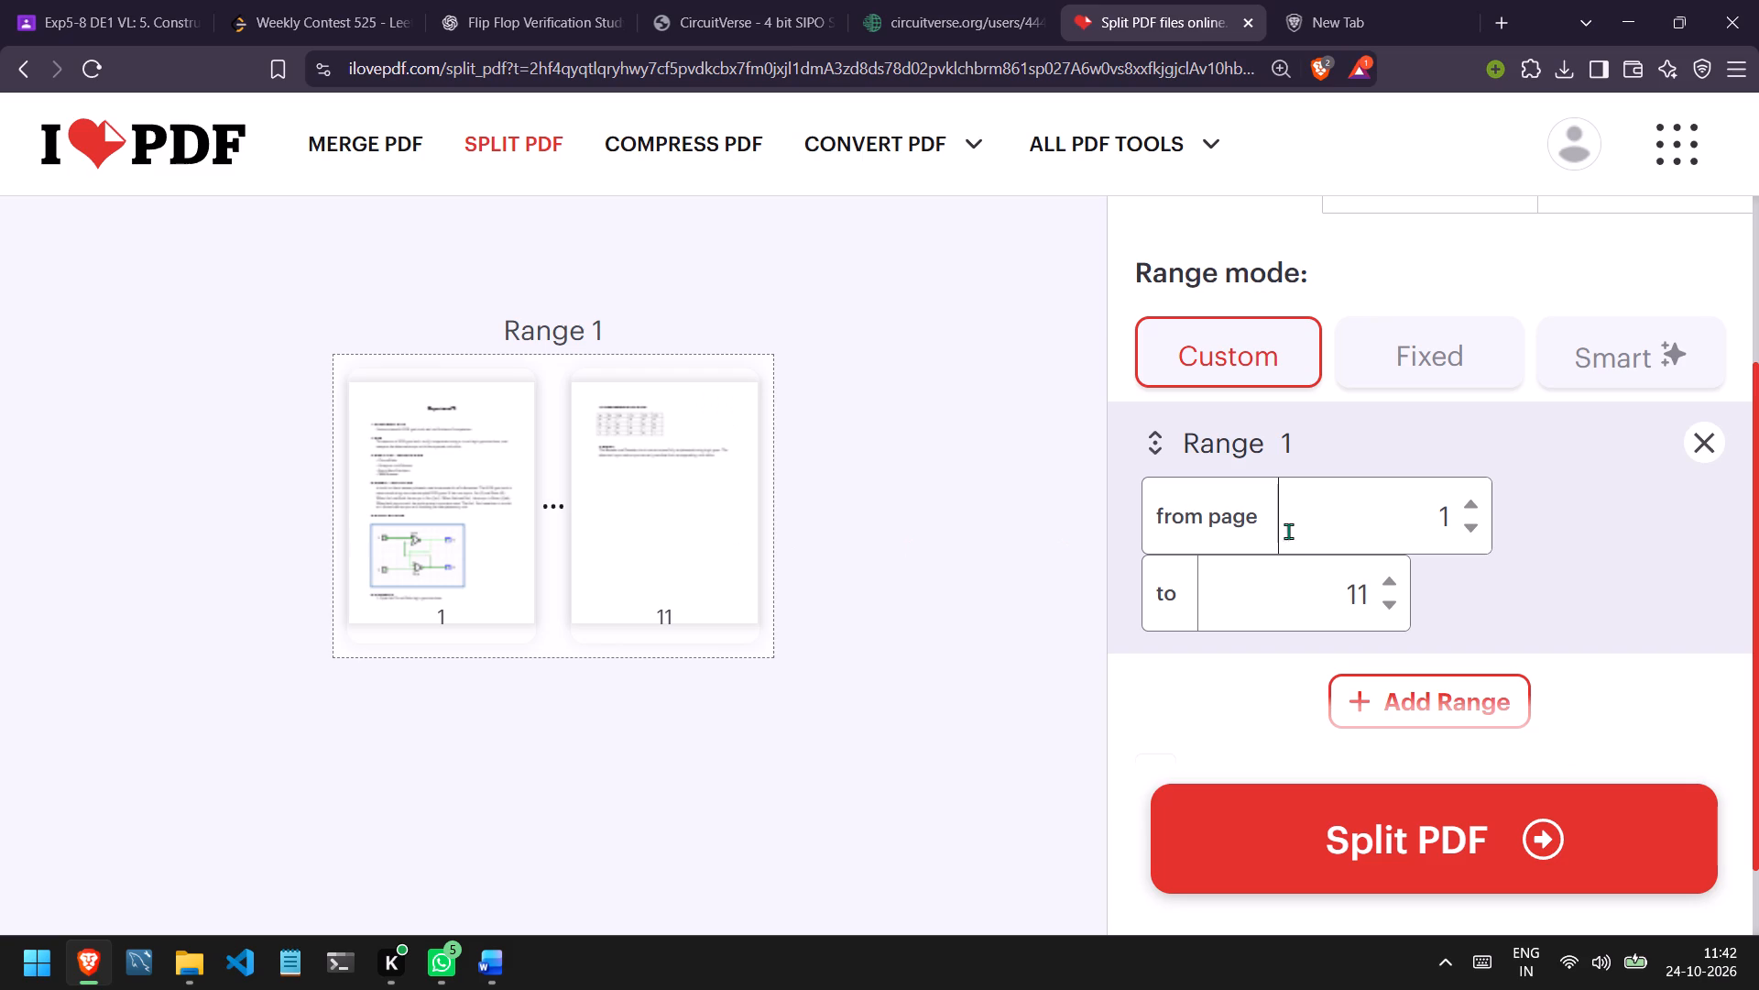
left_click(1449, 520)
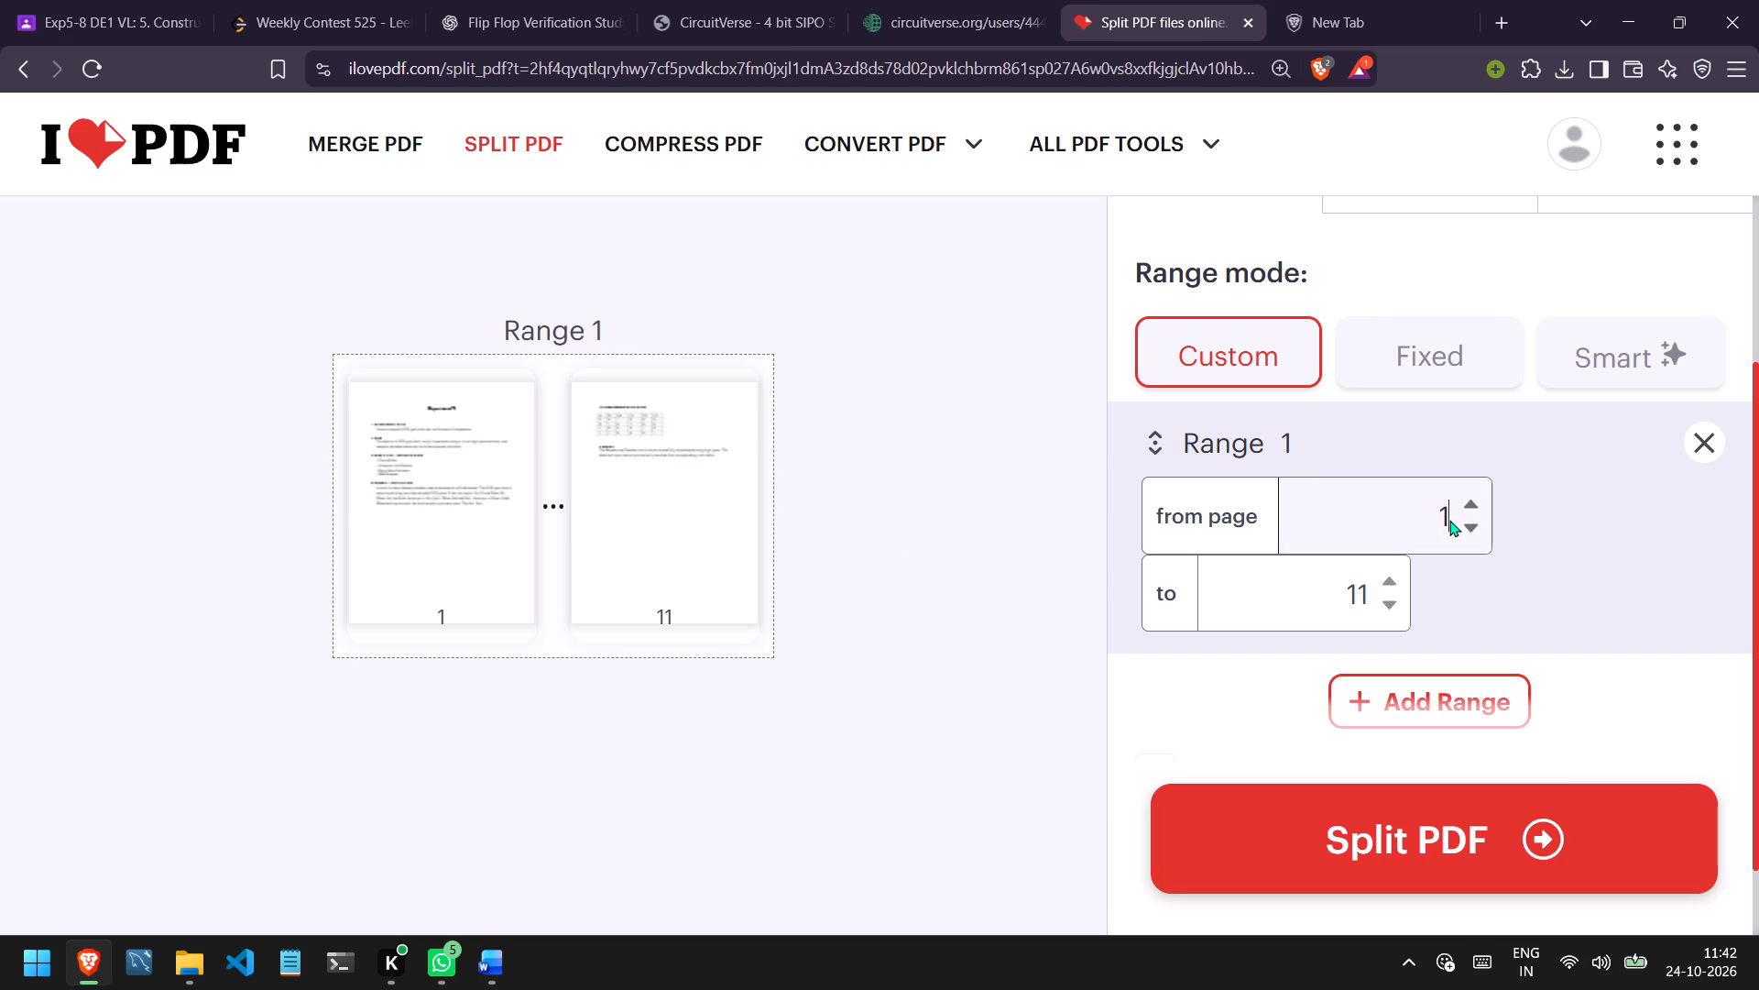
key("8")
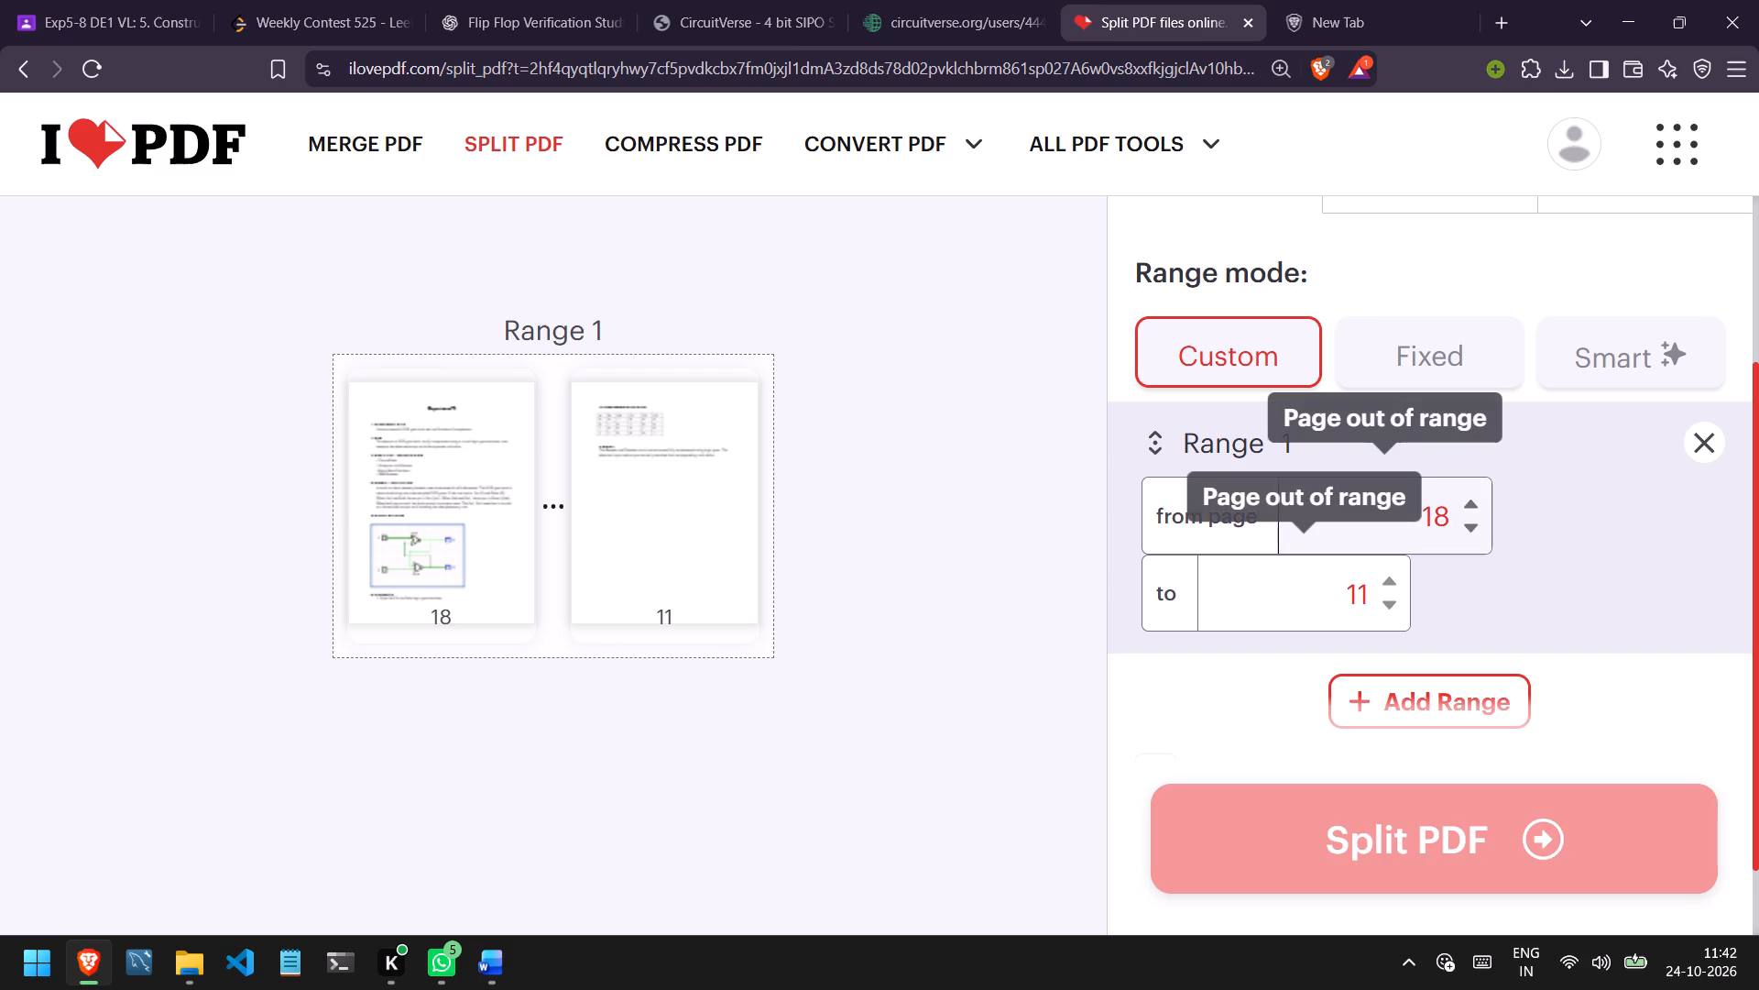
key("Left")
key("BackSpace")
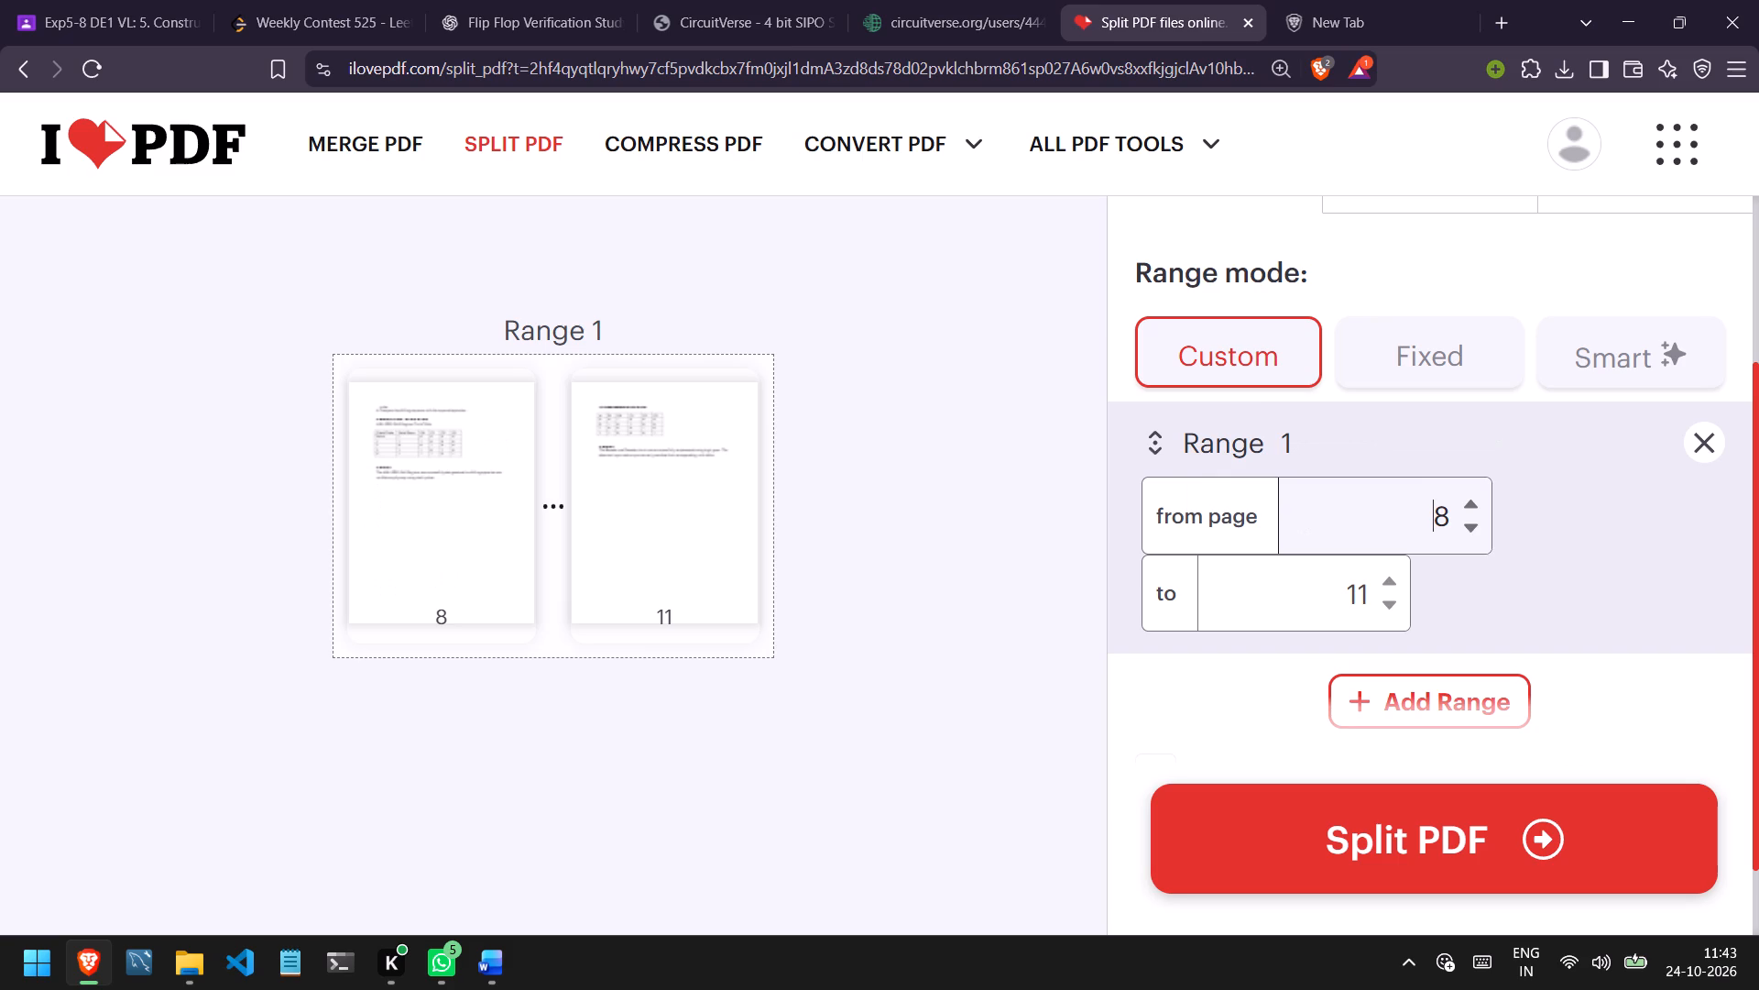
Switch to the 5-8_word document in Word.
key("super+1")
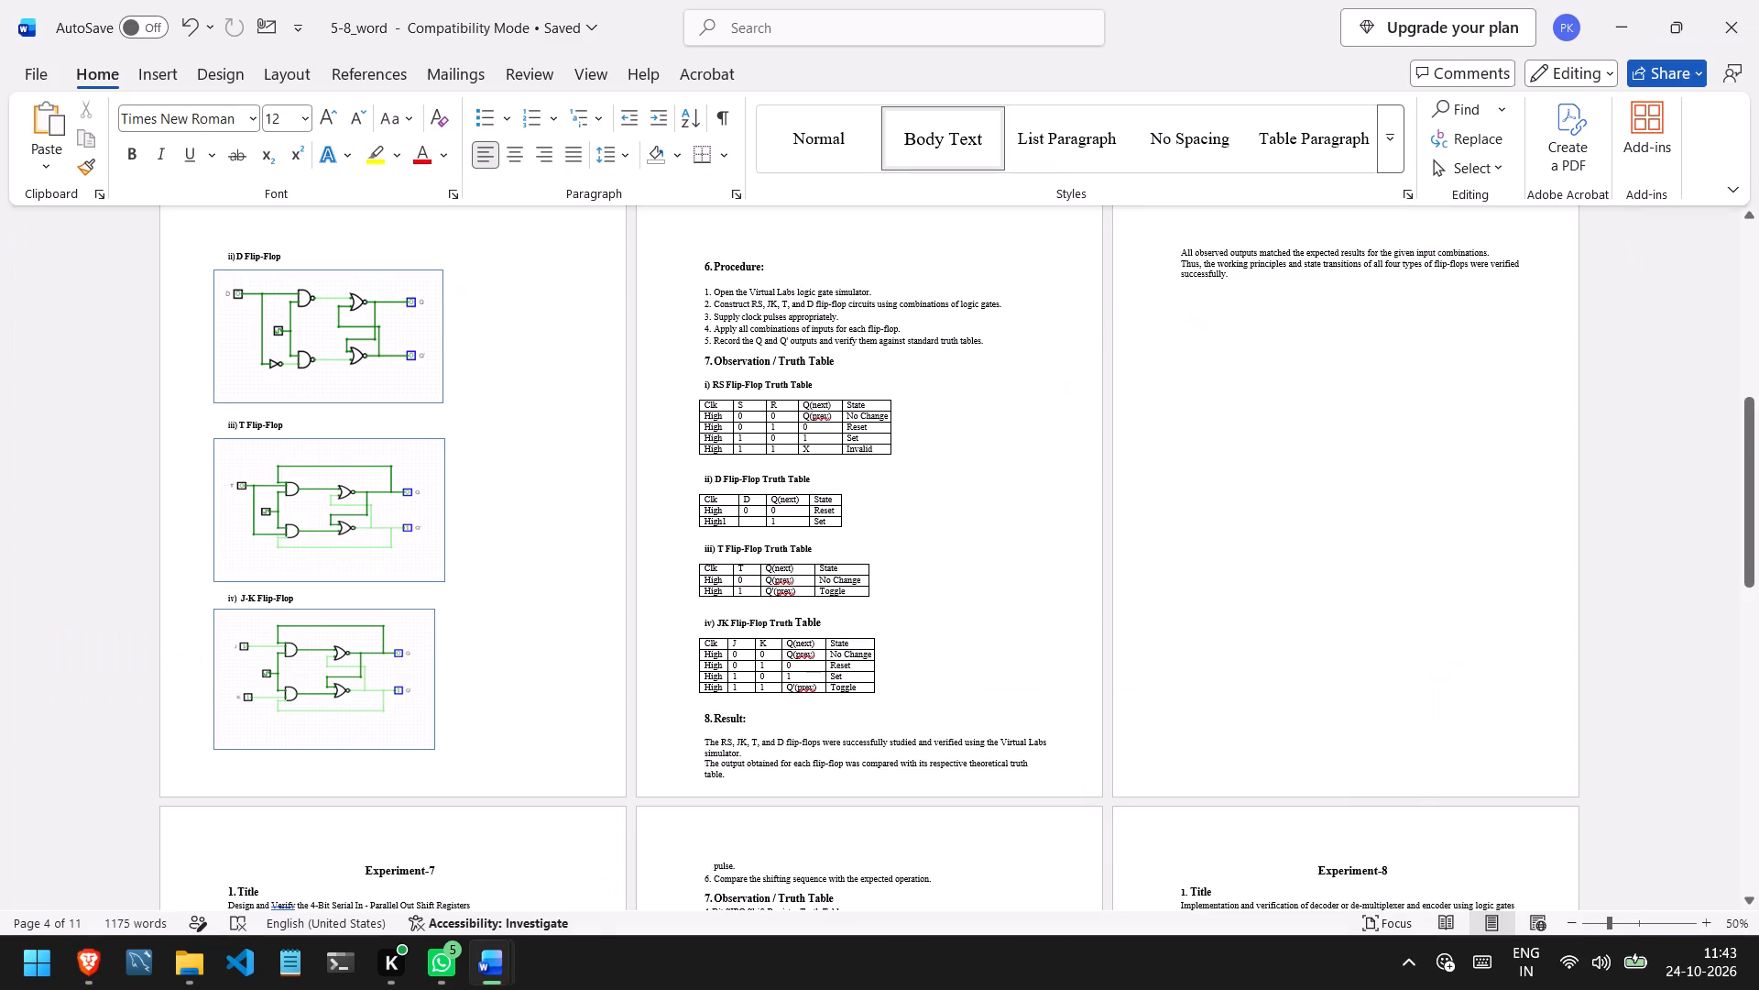
Examine the pages of the 5-8_word document to see where each experiment starts and ends.
scroll(1245, 480, "up", 11)
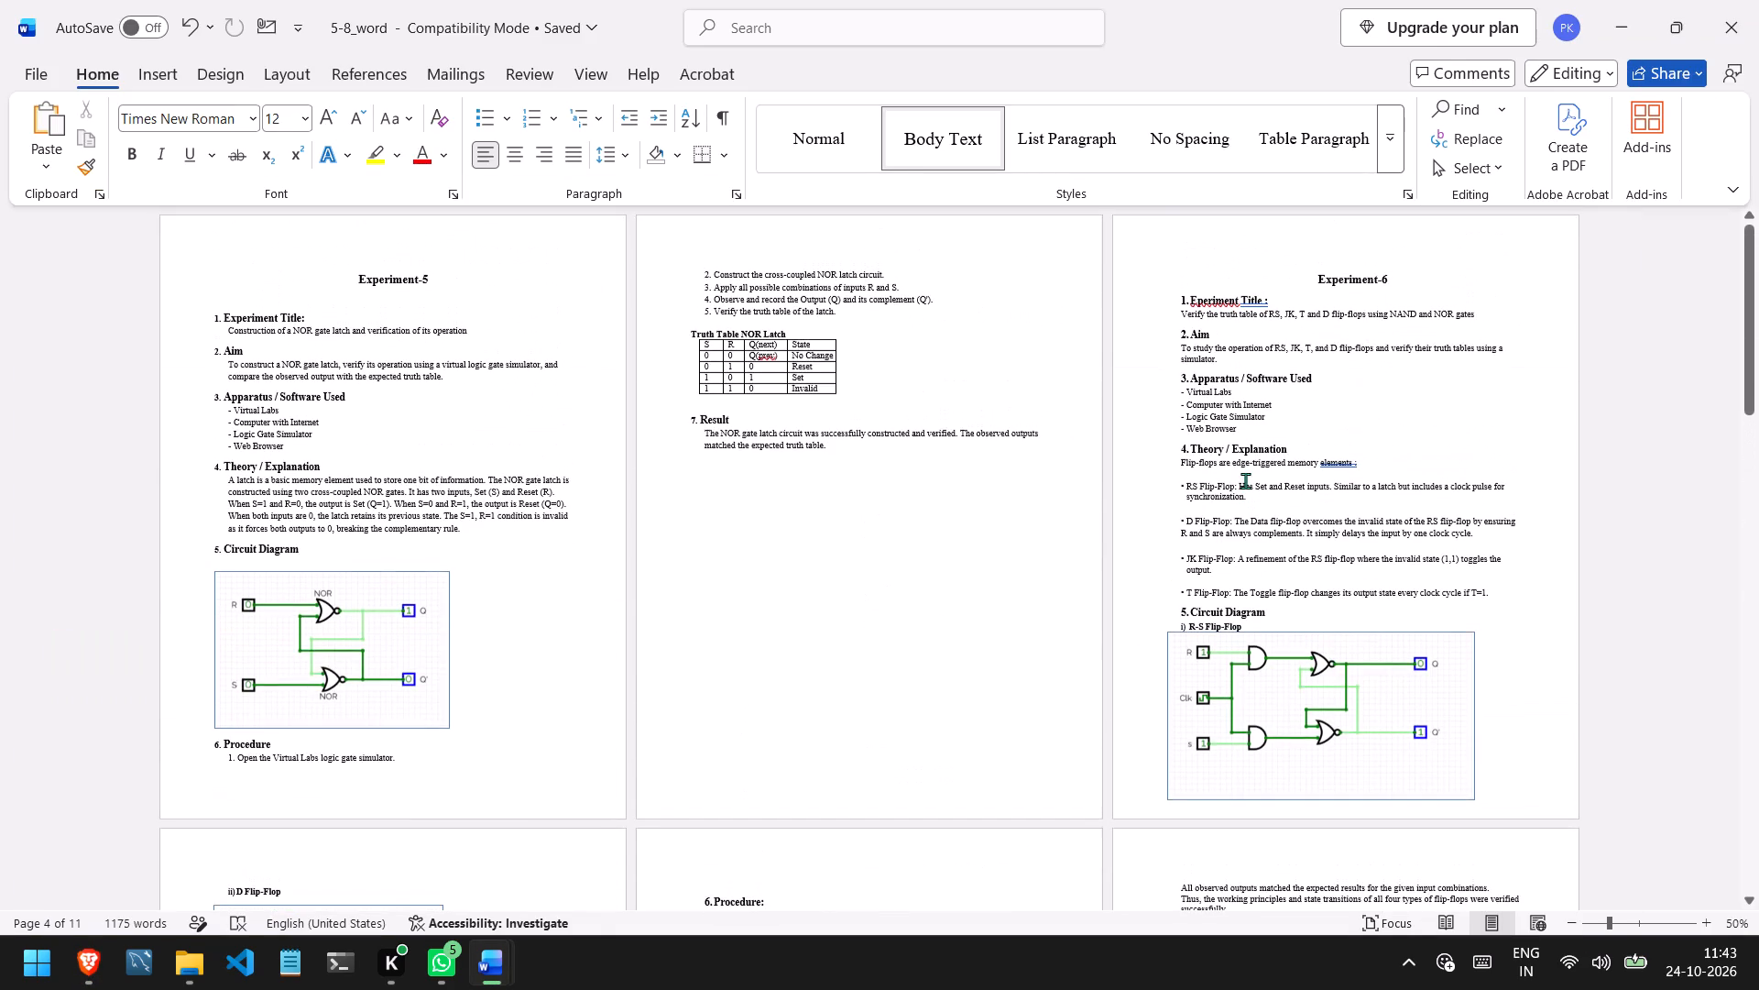
scroll(1245, 480, "down", 4)
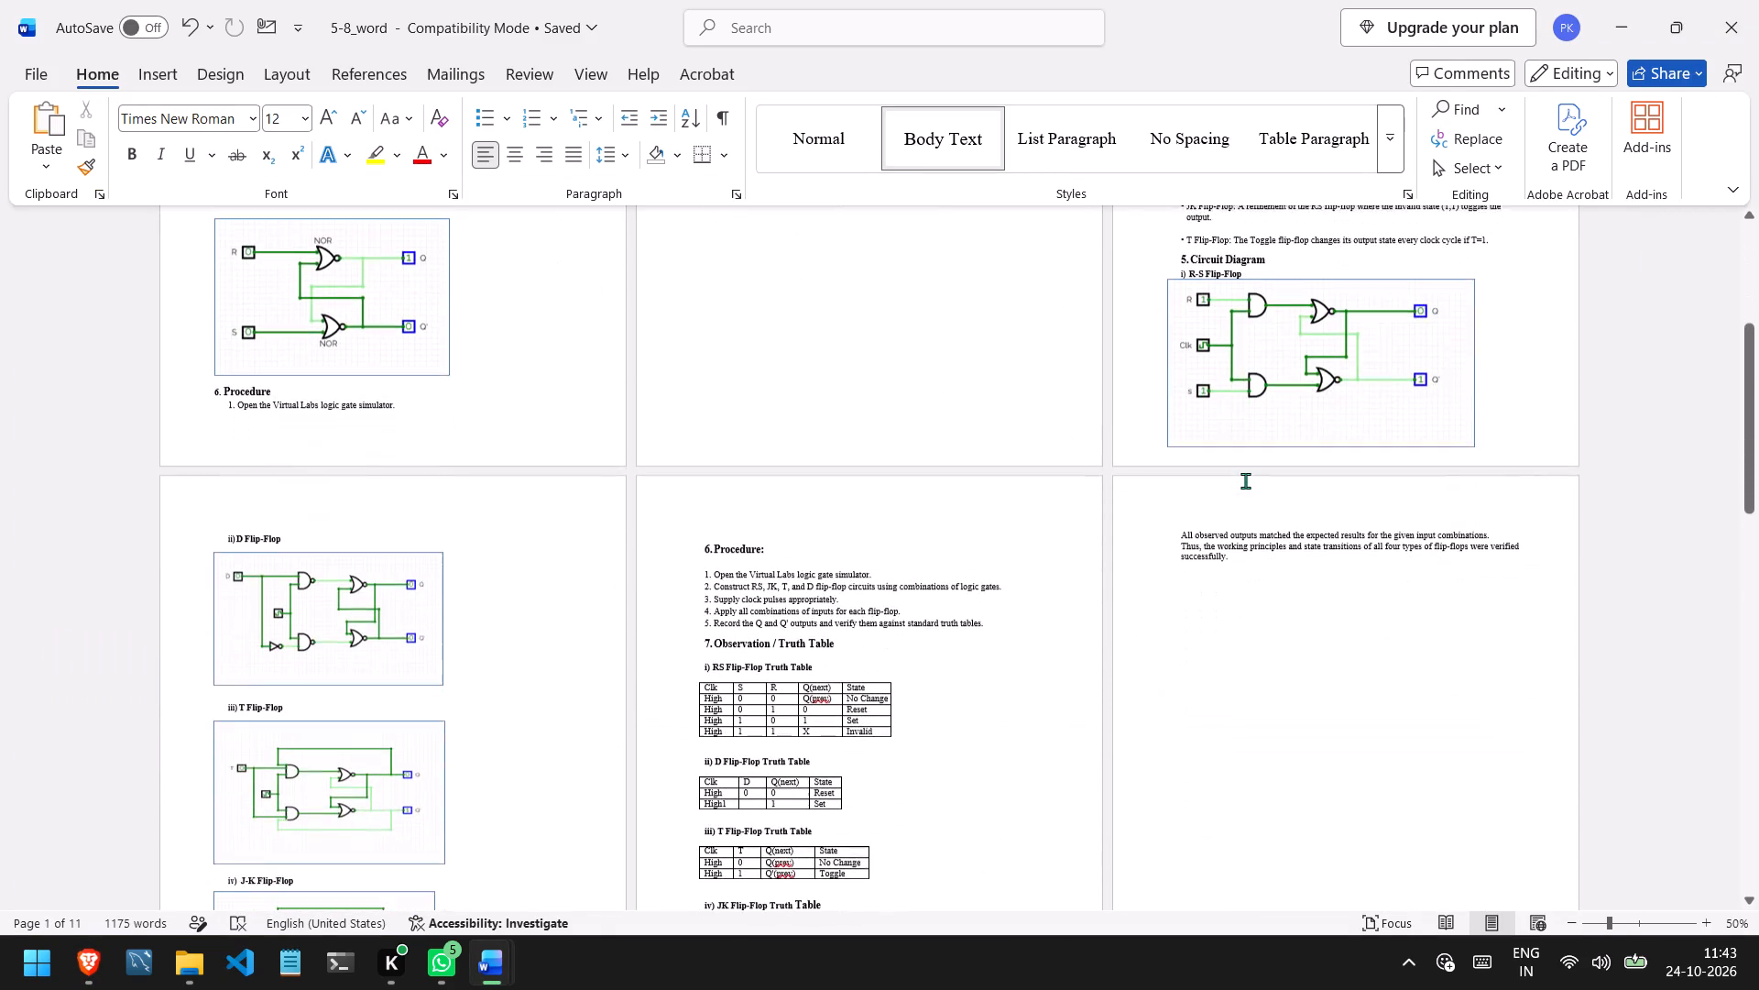
scroll(1245, 480, "down", 4)
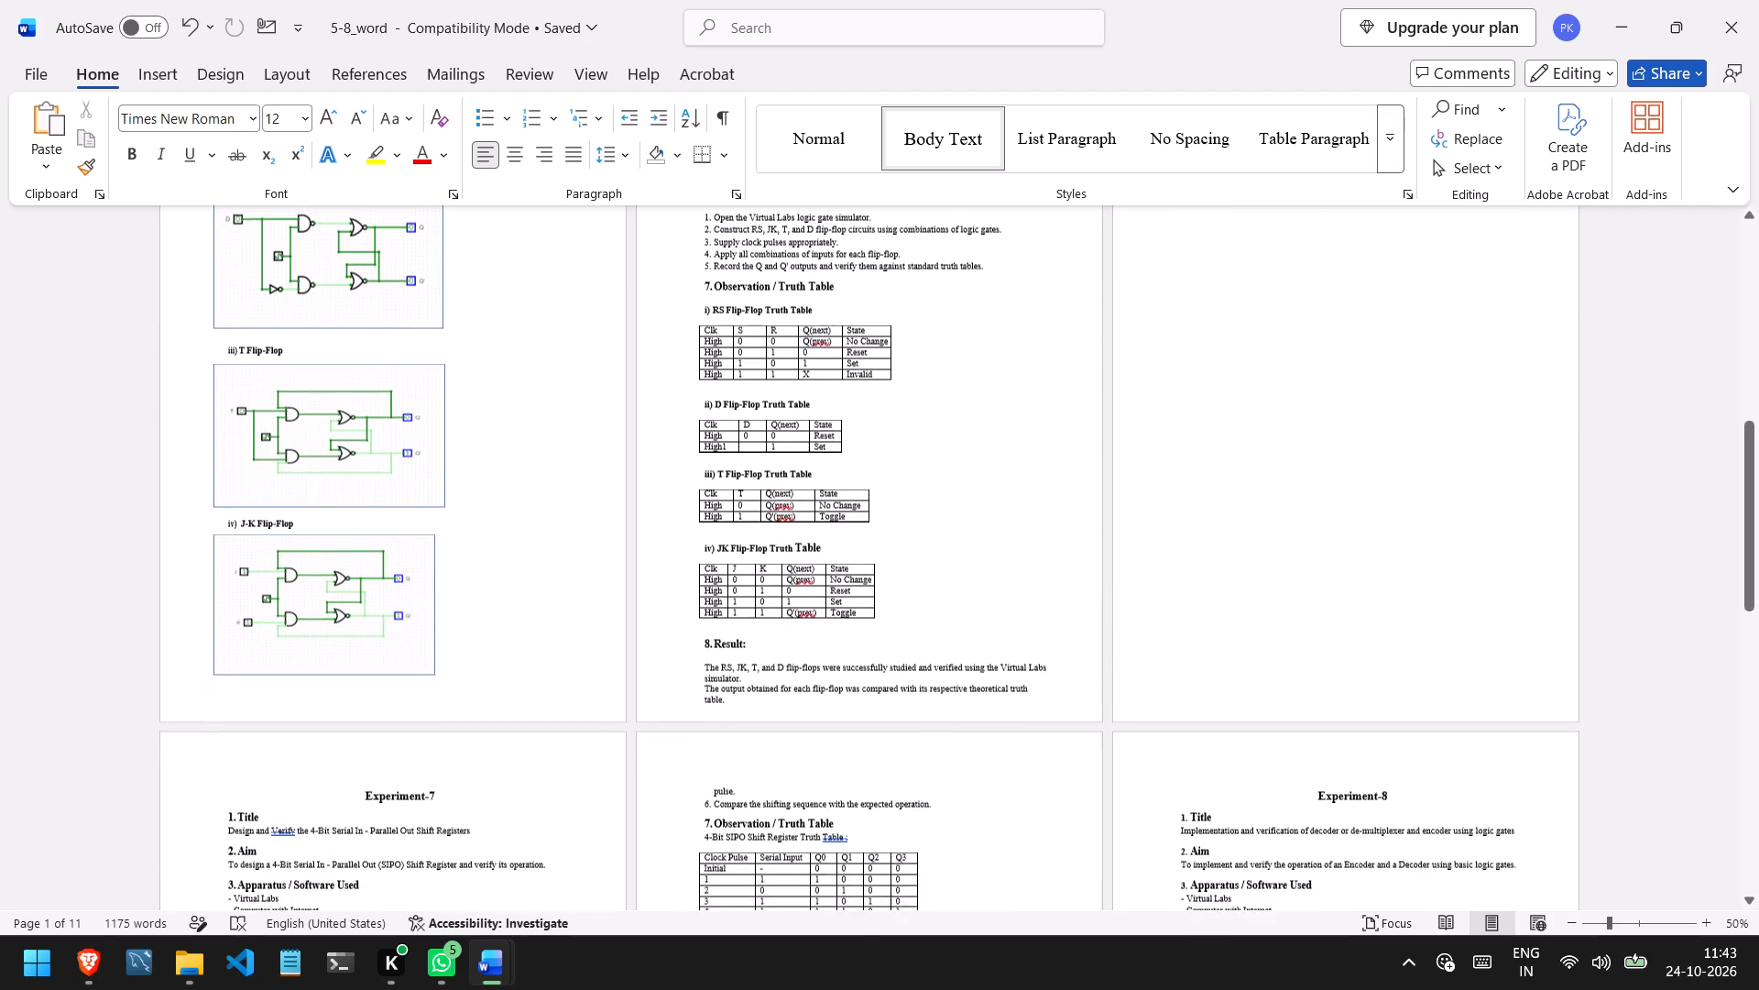
scroll(1245, 480, "down", 1)
key("super+1")
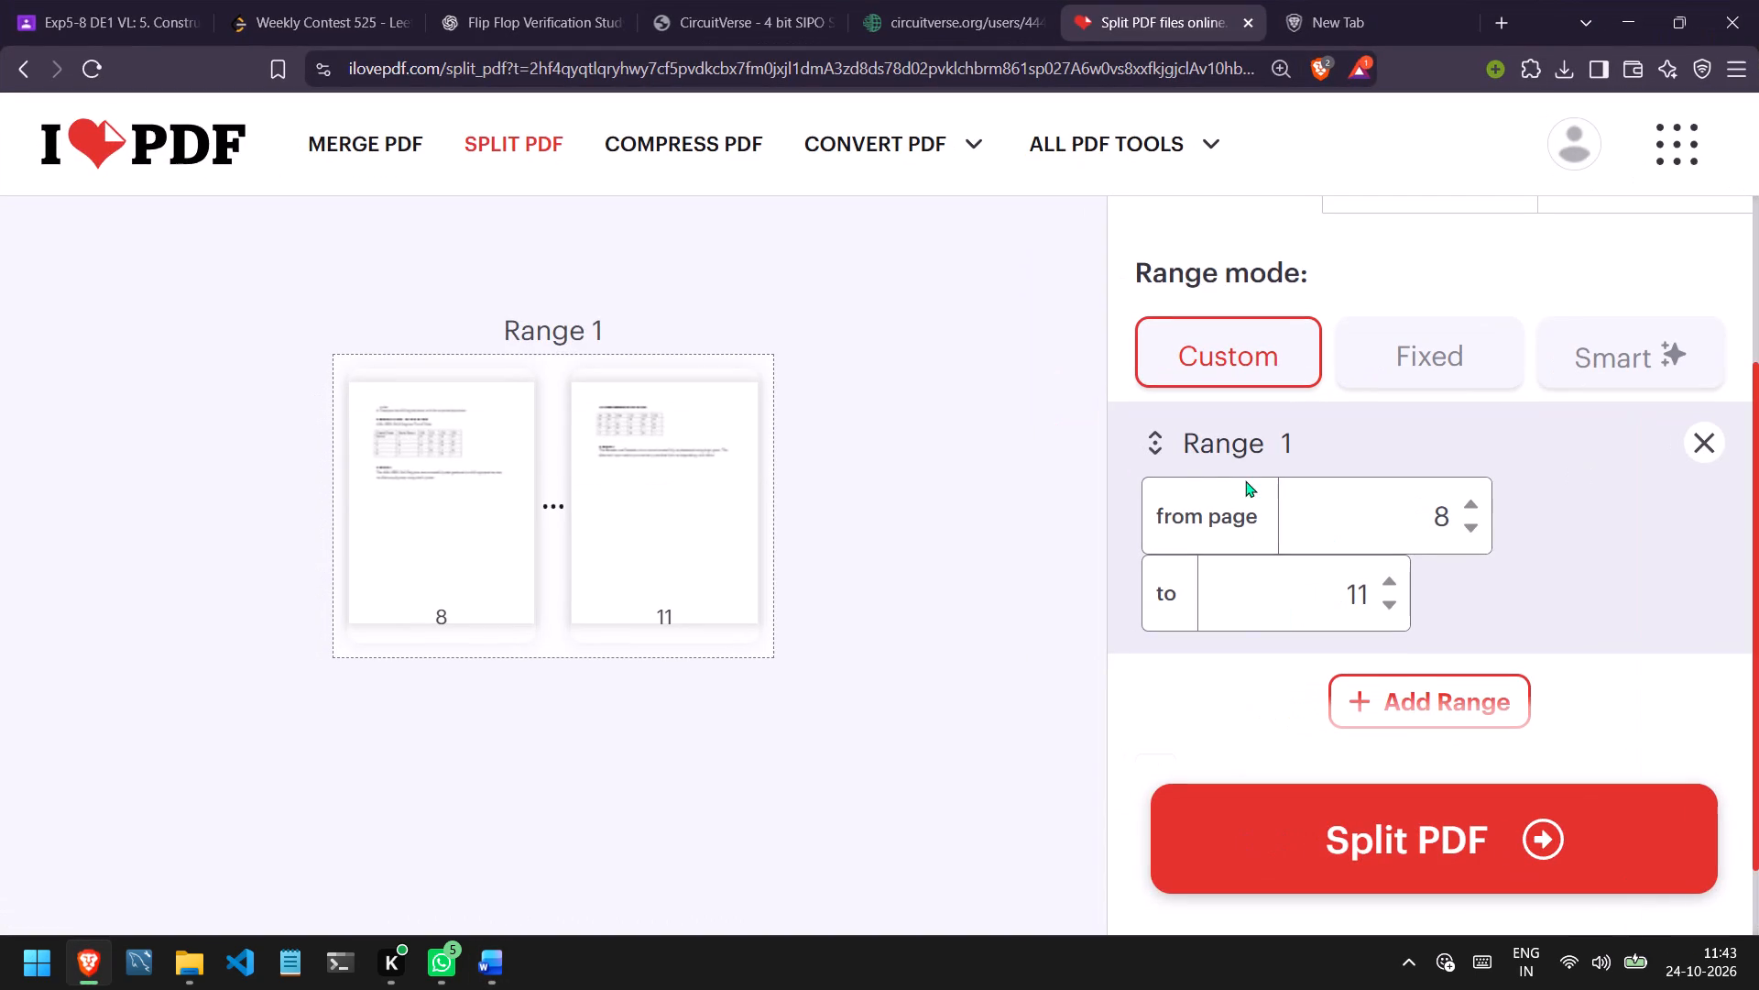
left_click(1456, 522)
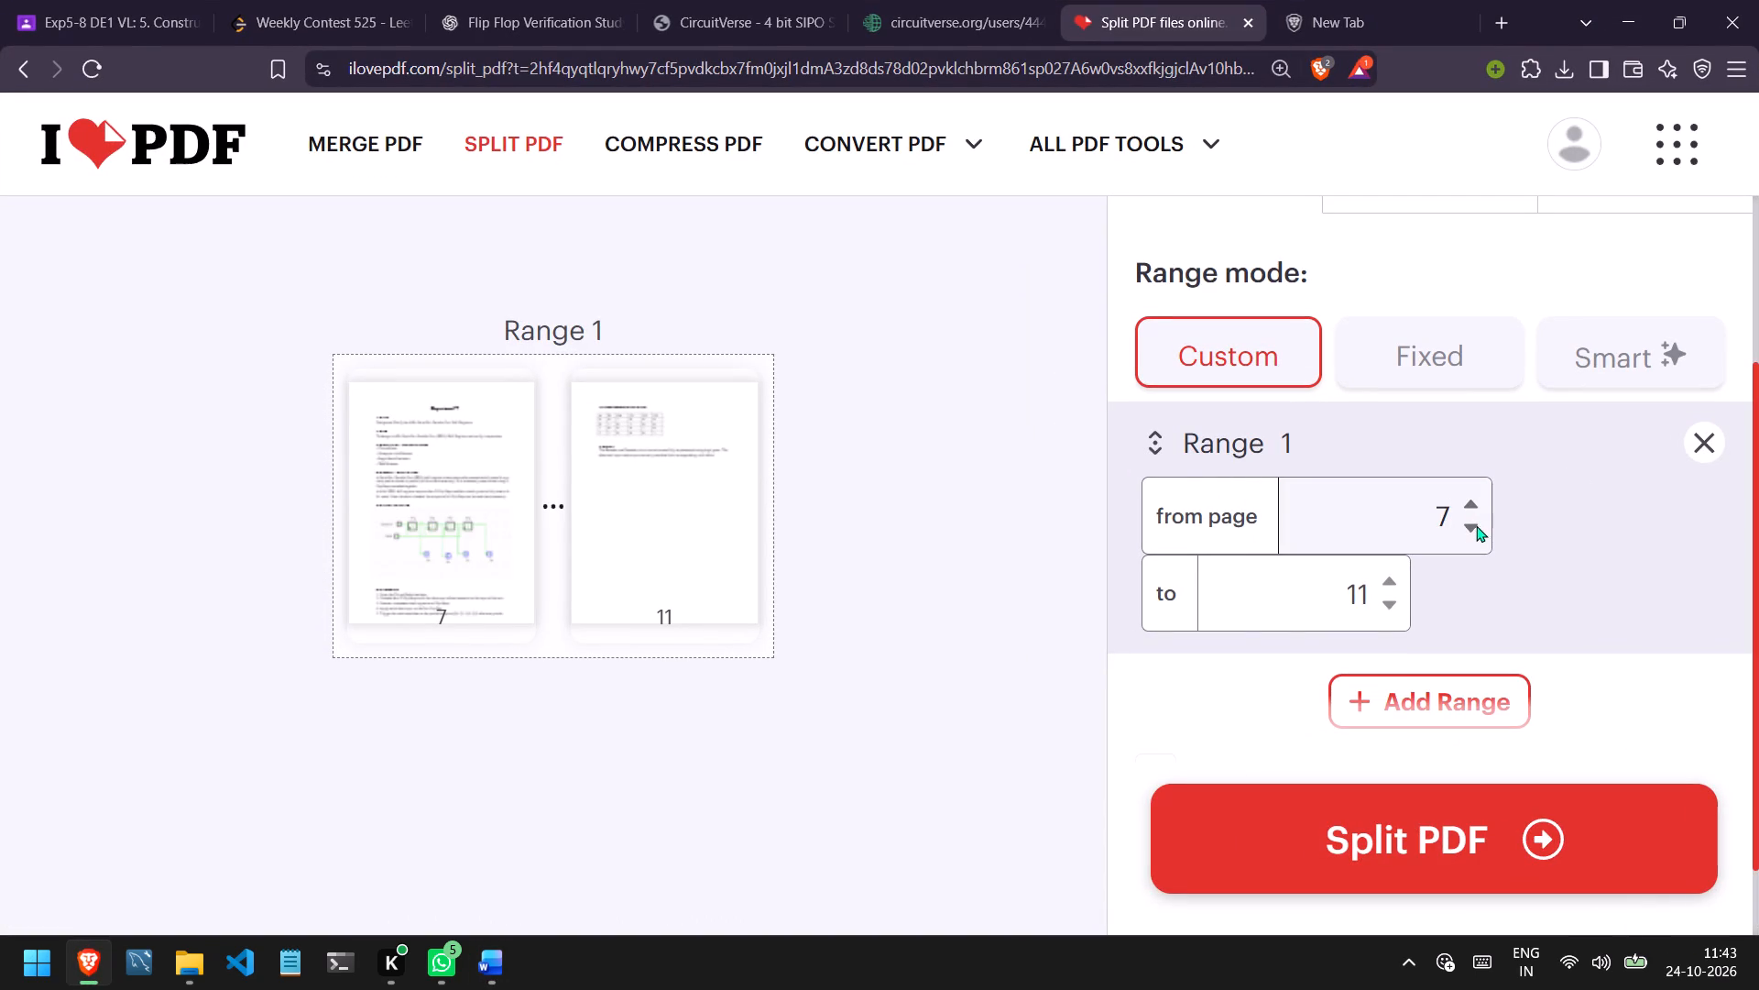
left_click(1475, 527)
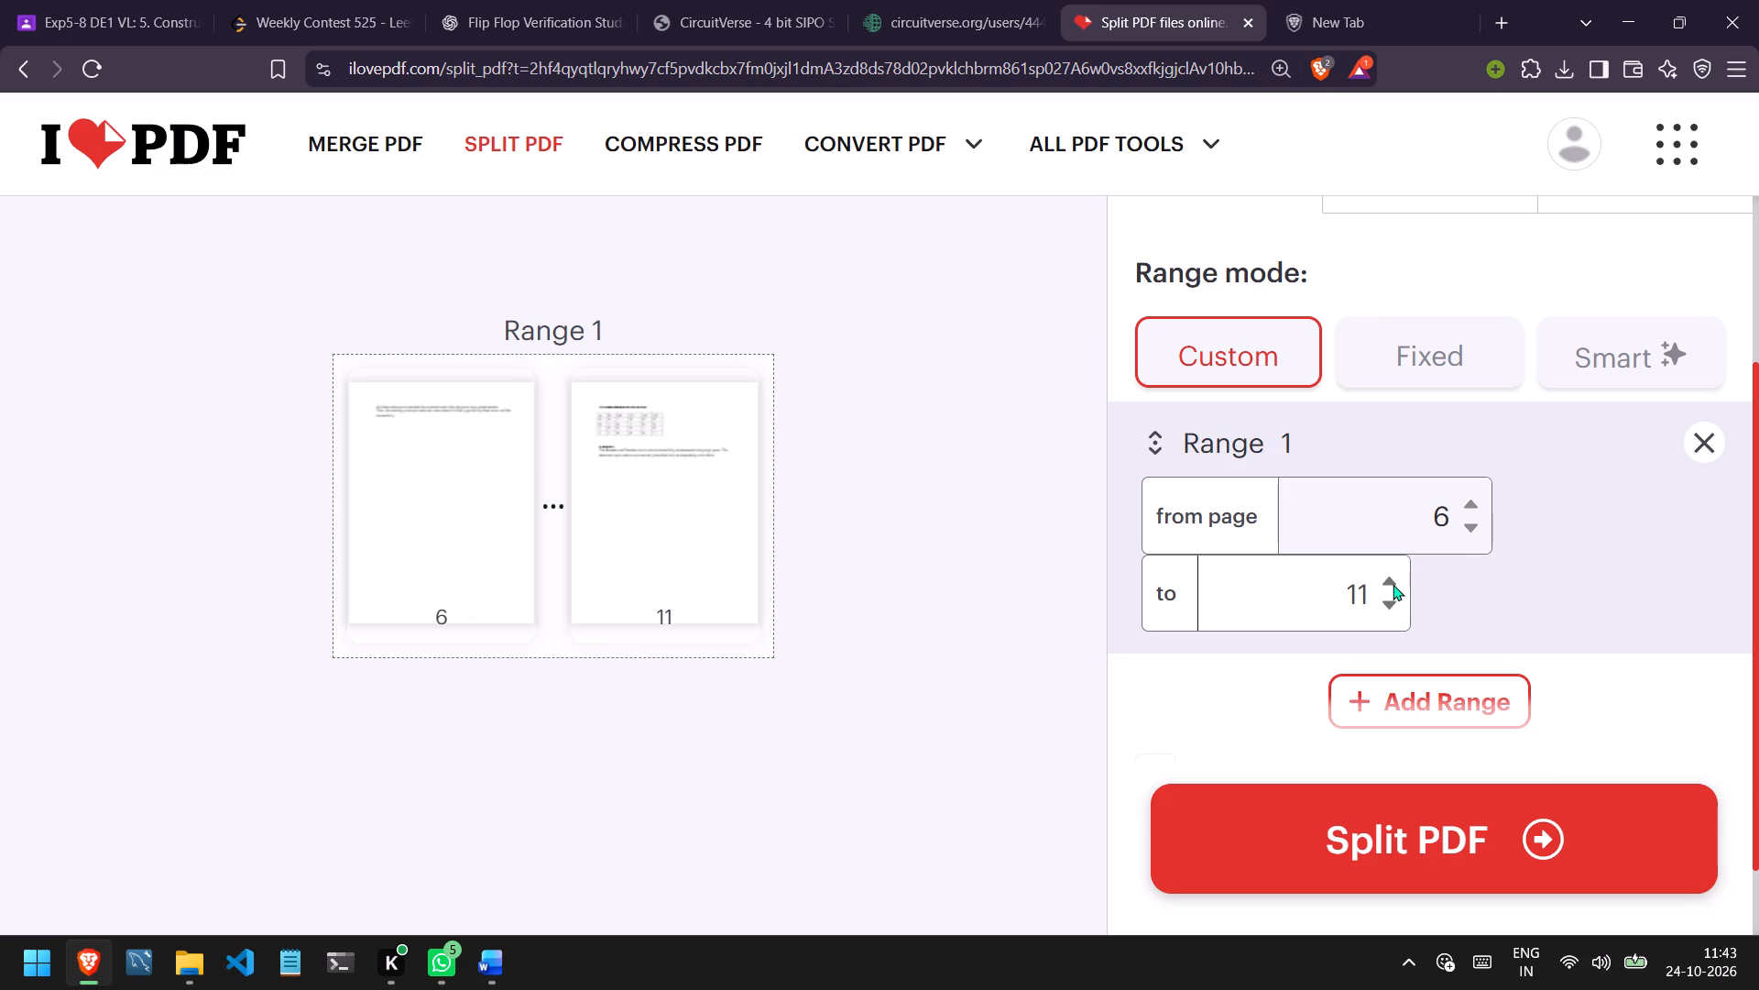
left_click(1465, 533)
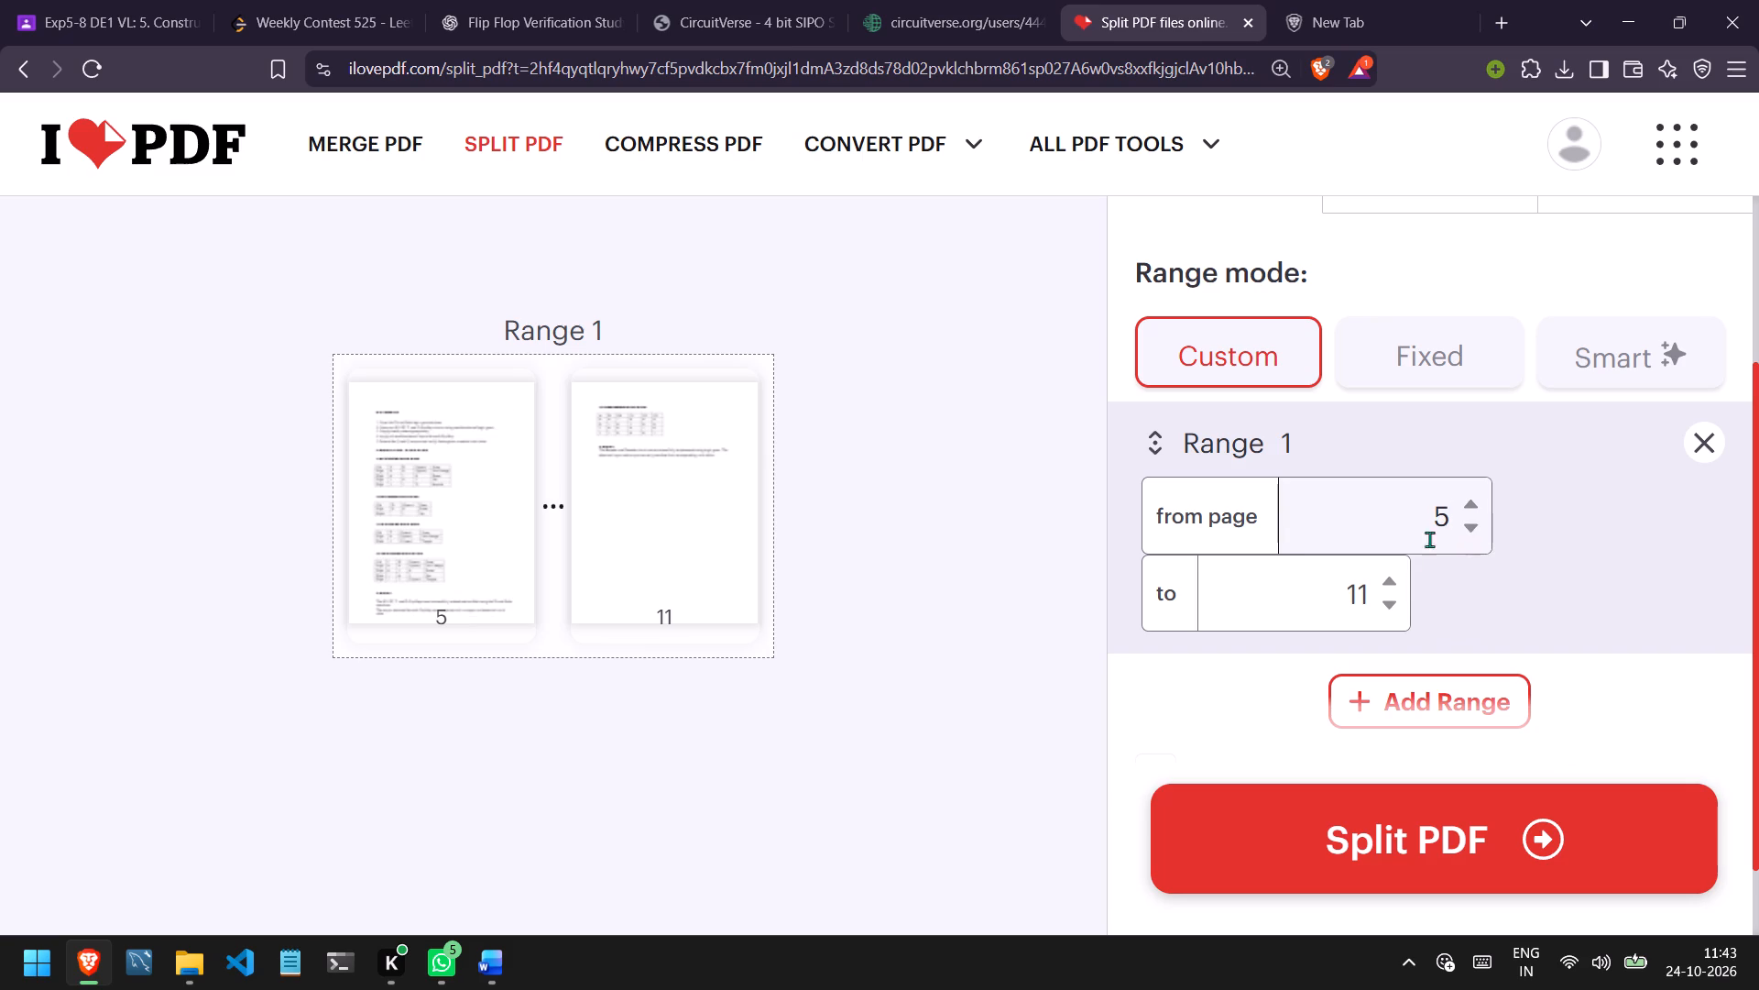
double_click(1389, 599)
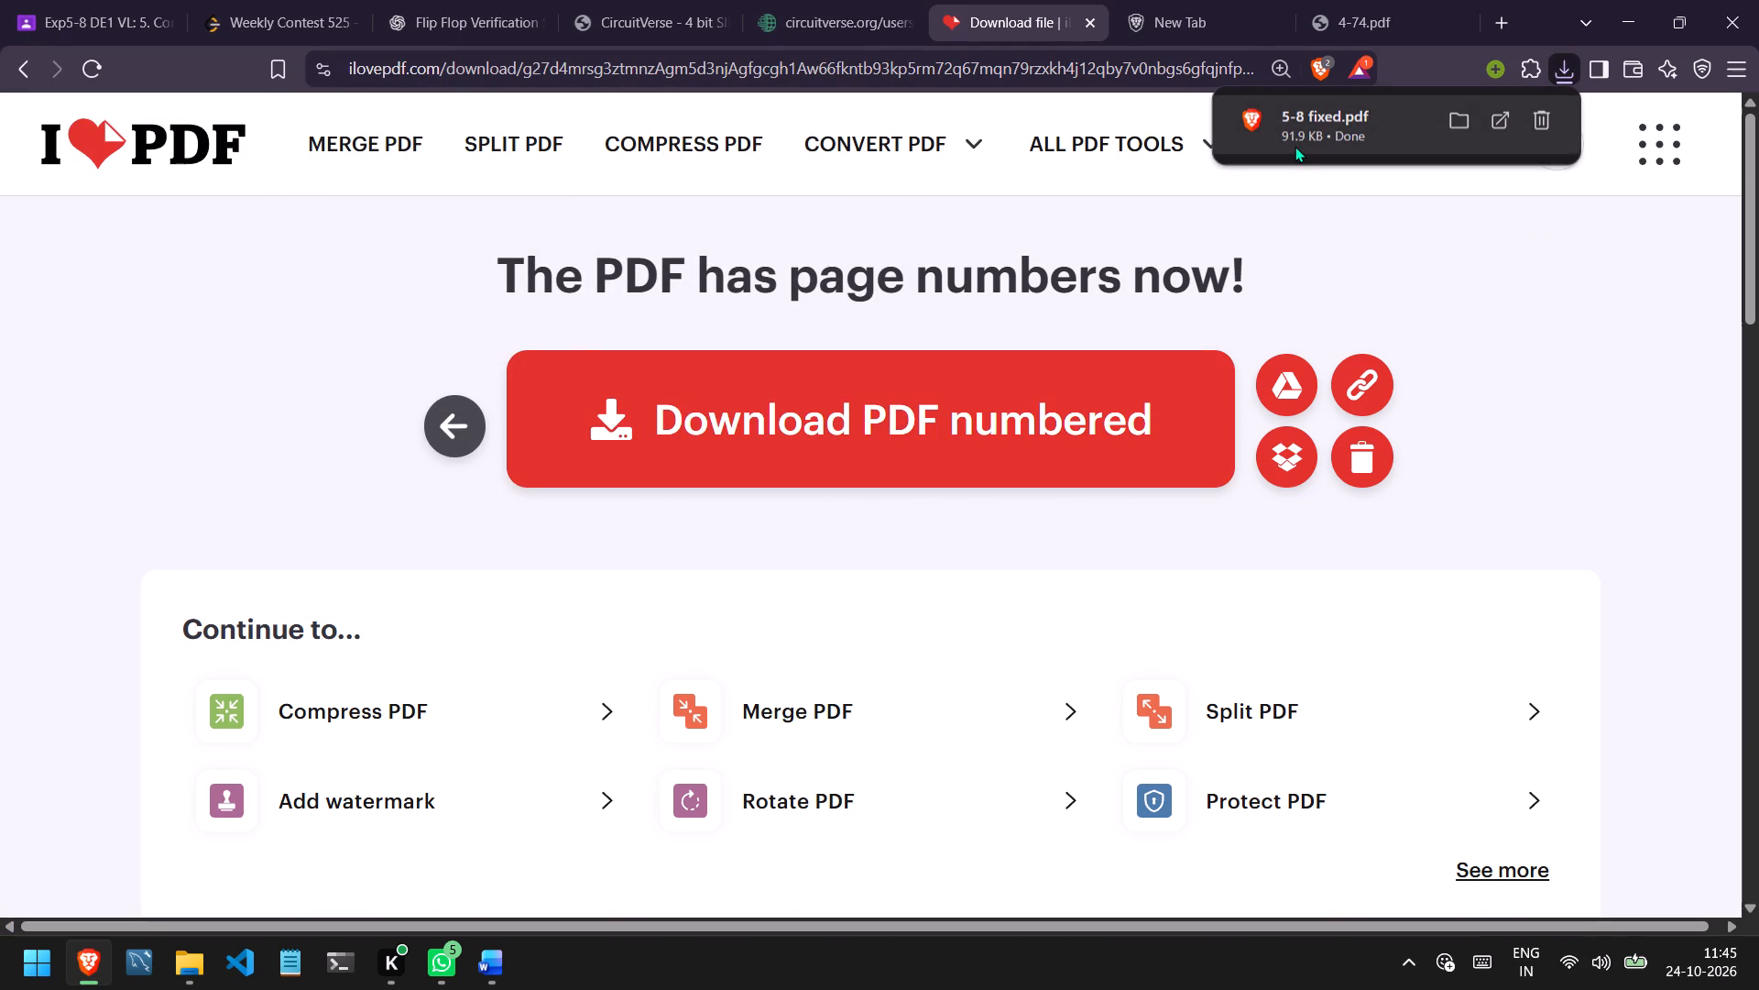
Show the downloaded 5-8 fixed PDF in its folder and open the sharing options for it.
left_click(1460, 119)
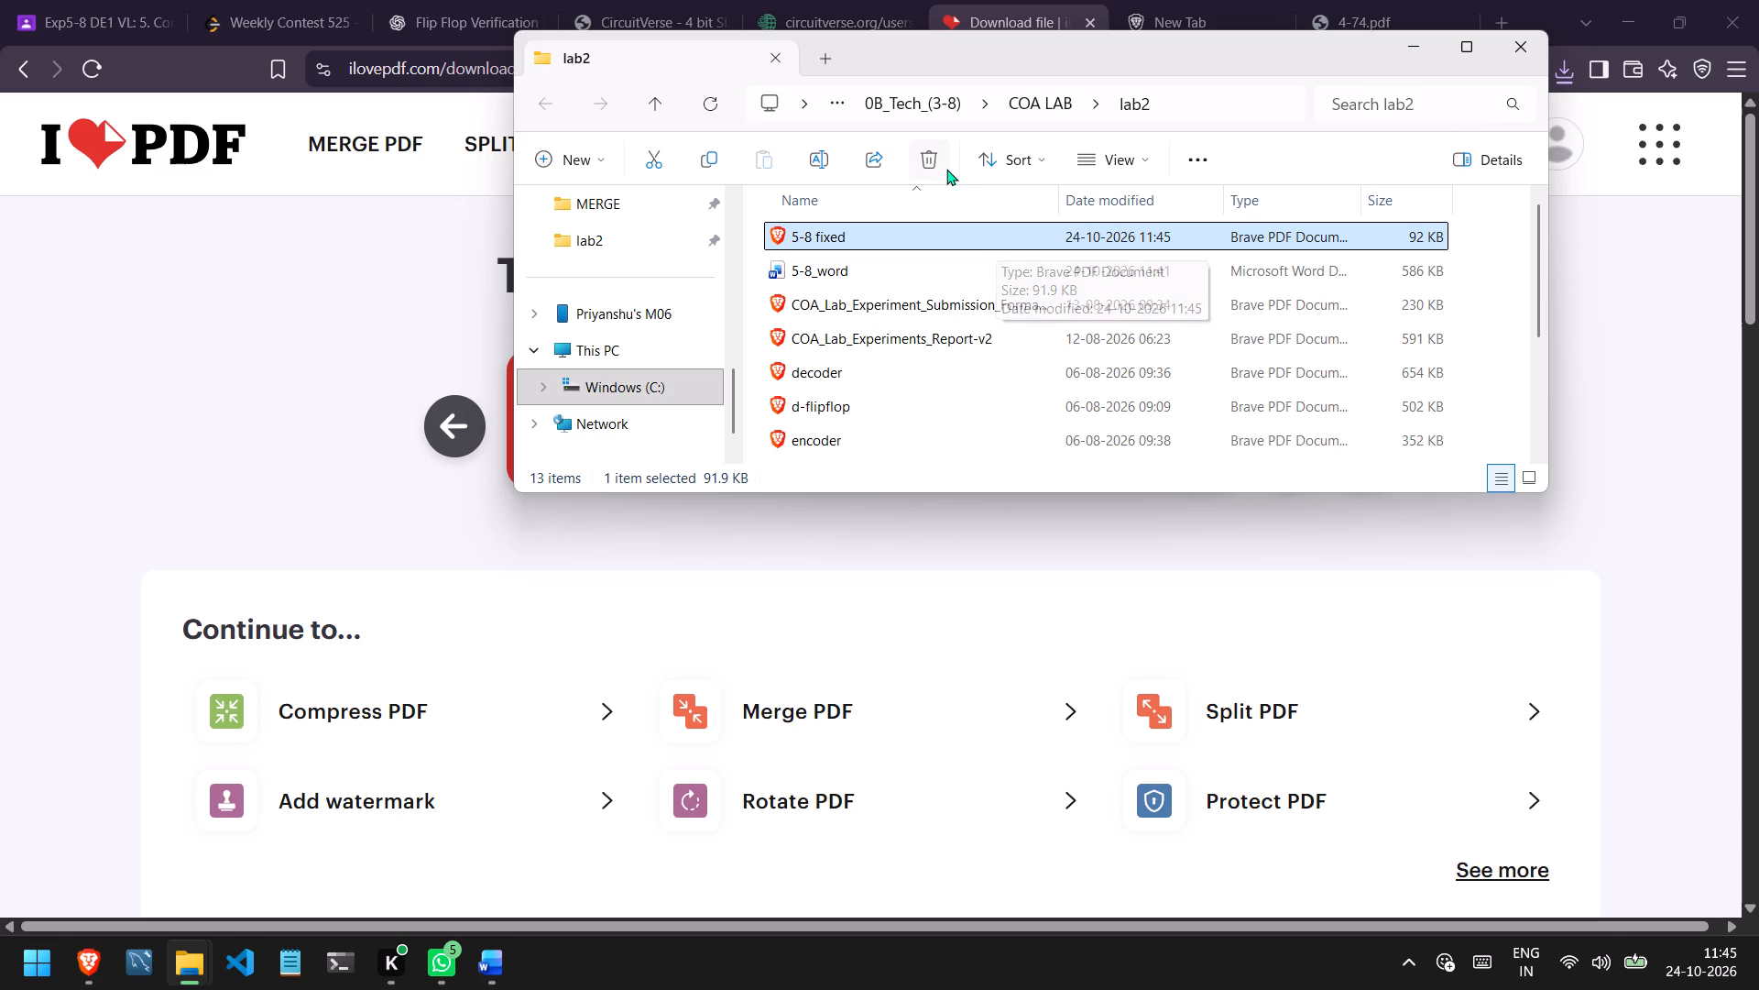
left_click(869, 163)
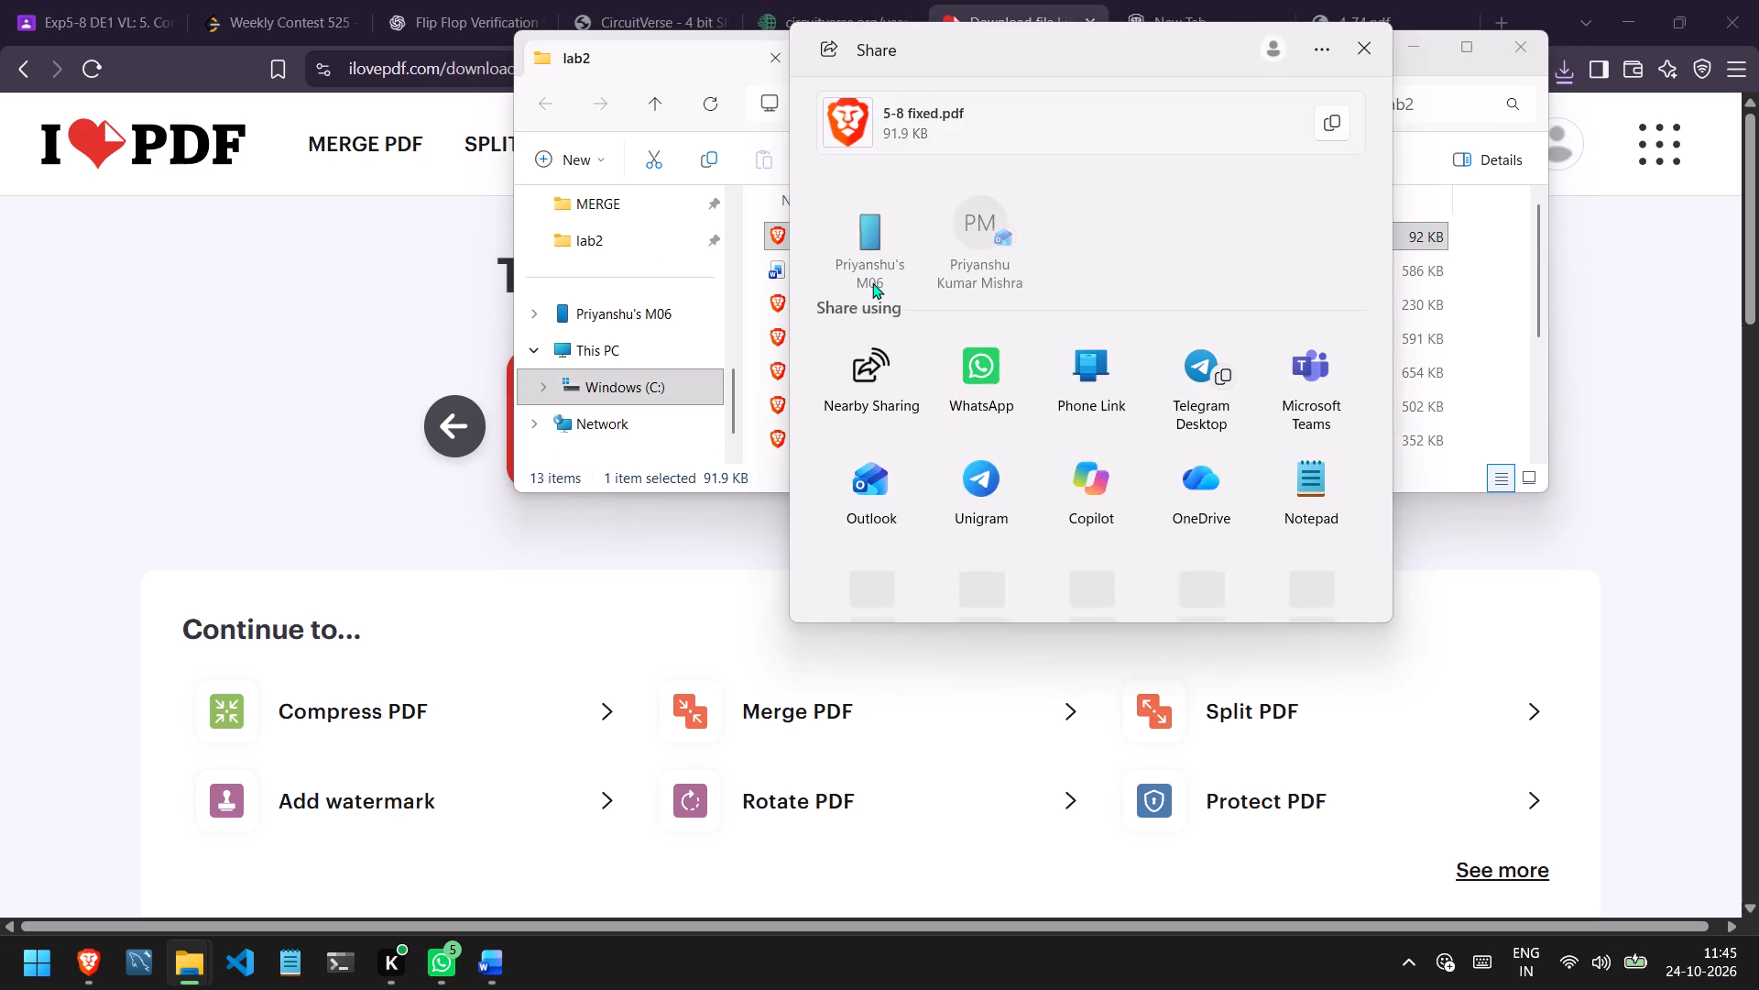
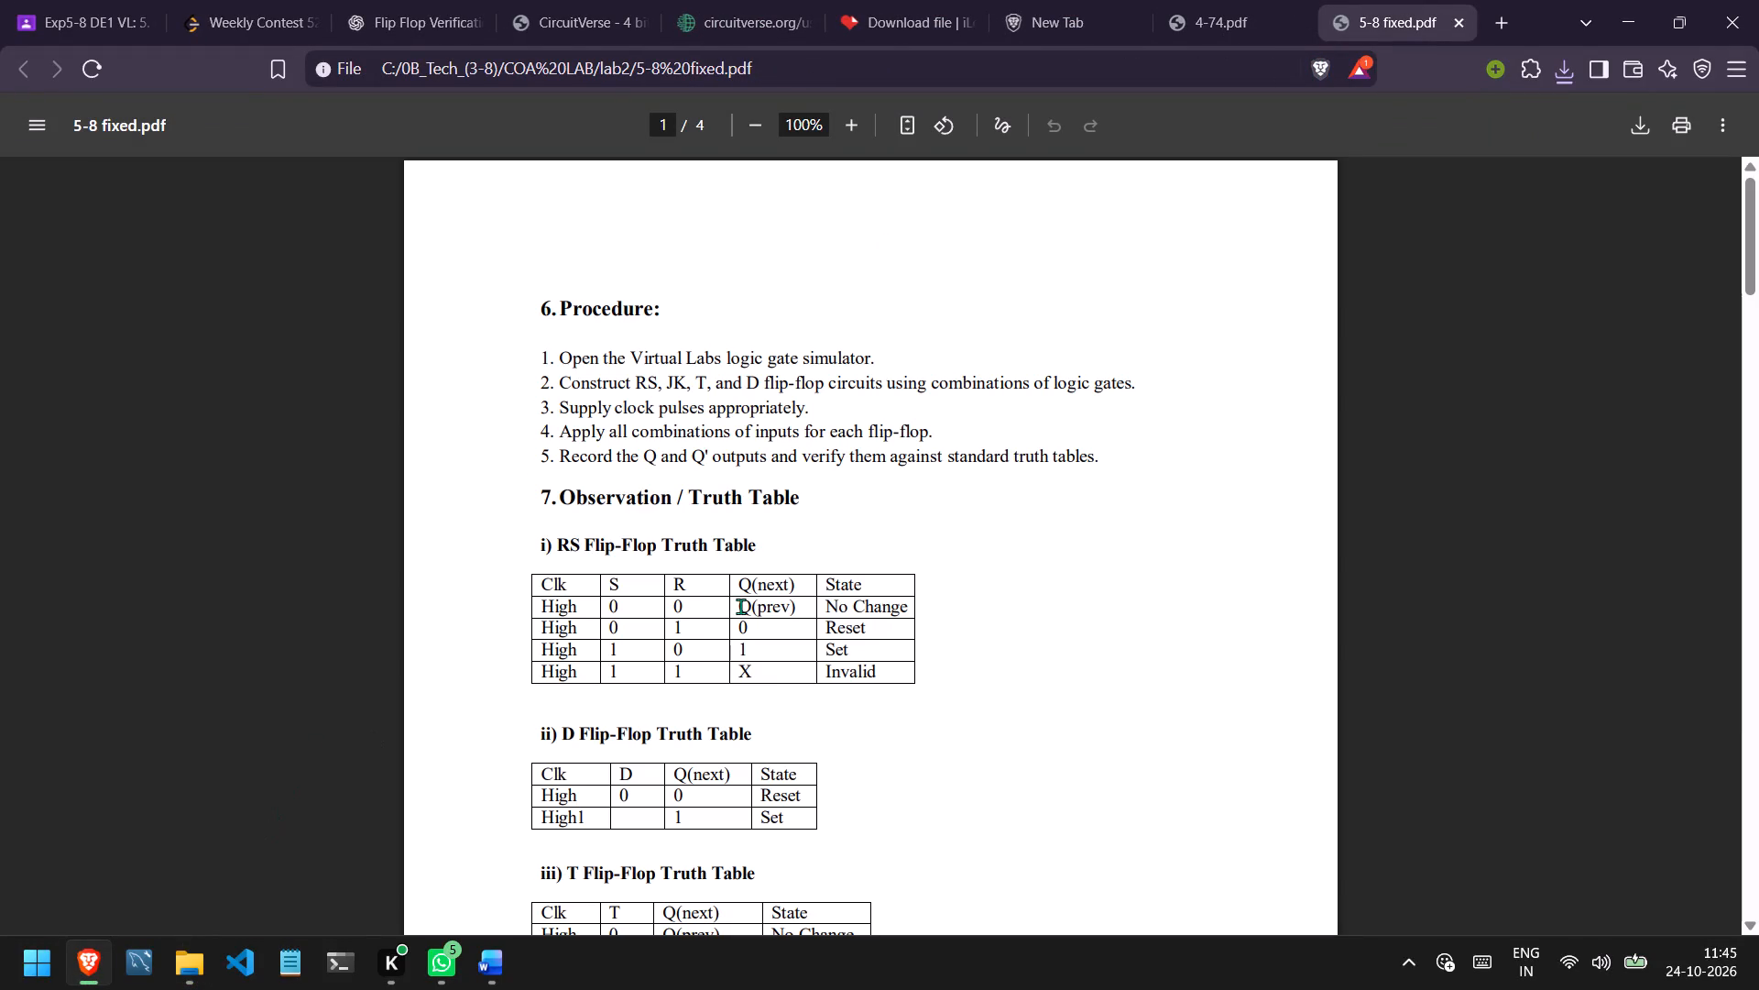
Review the page numbers and contents on every page of the 5-8 fixed PDF.
scroll(740, 606, "down", 9)
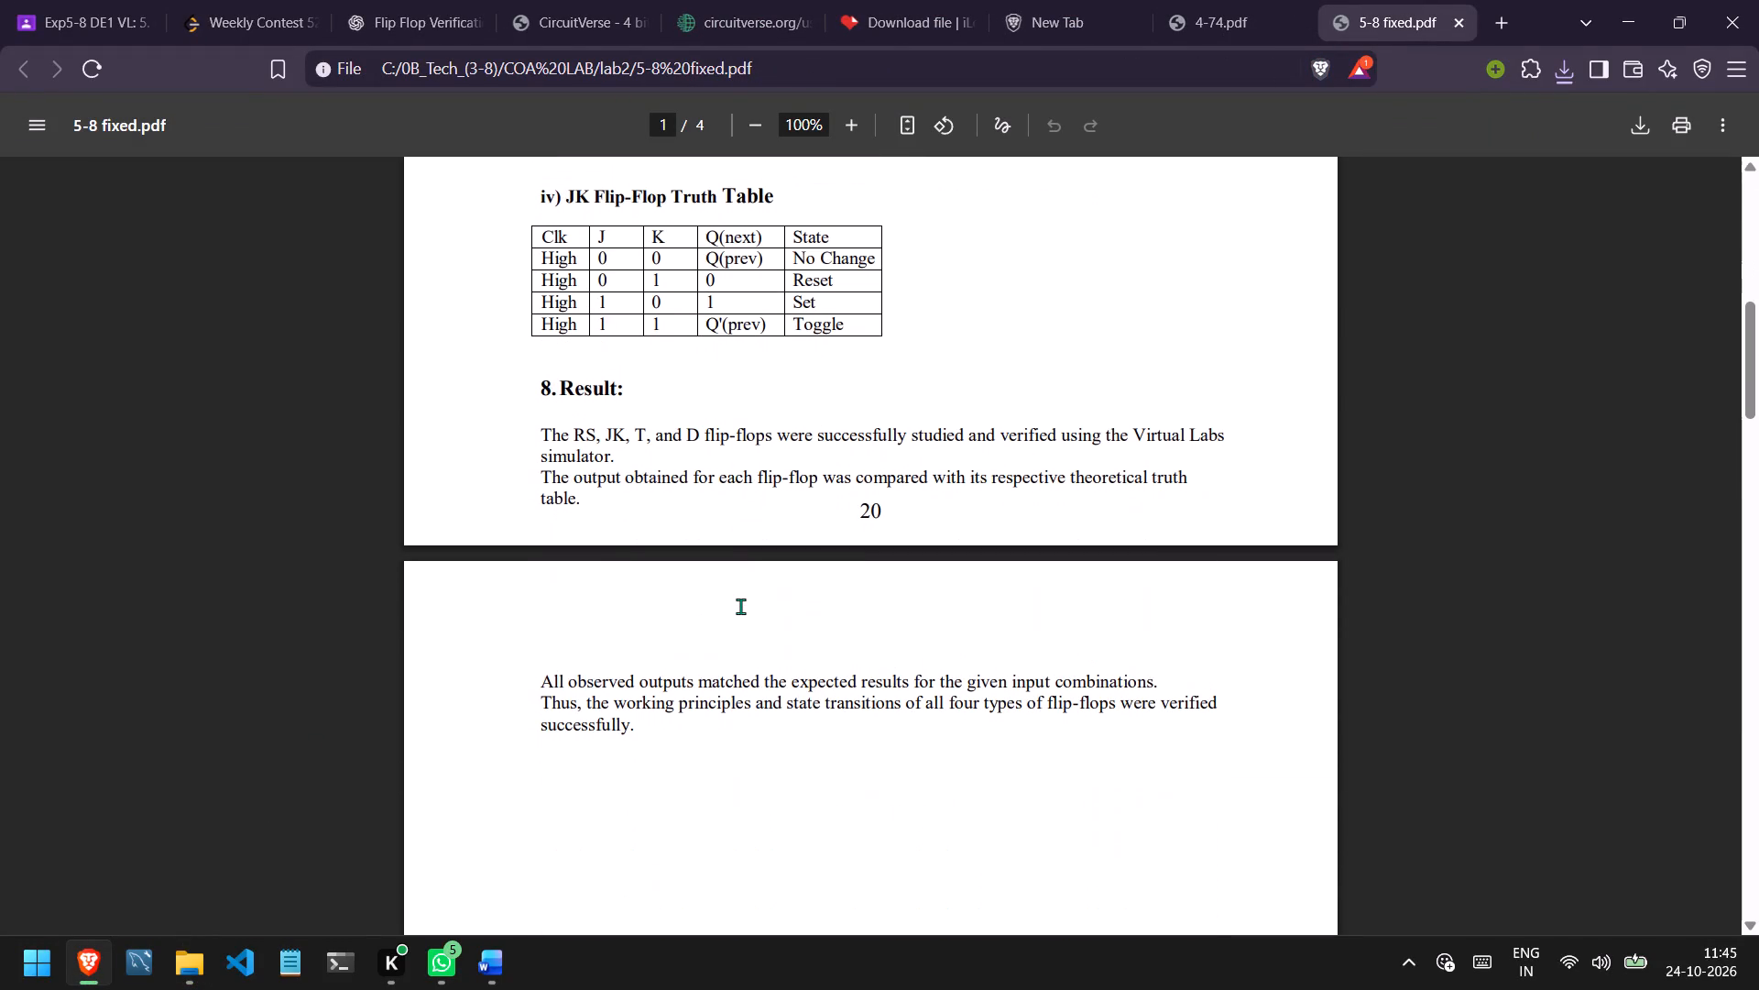
scroll(740, 606, "down", 5)
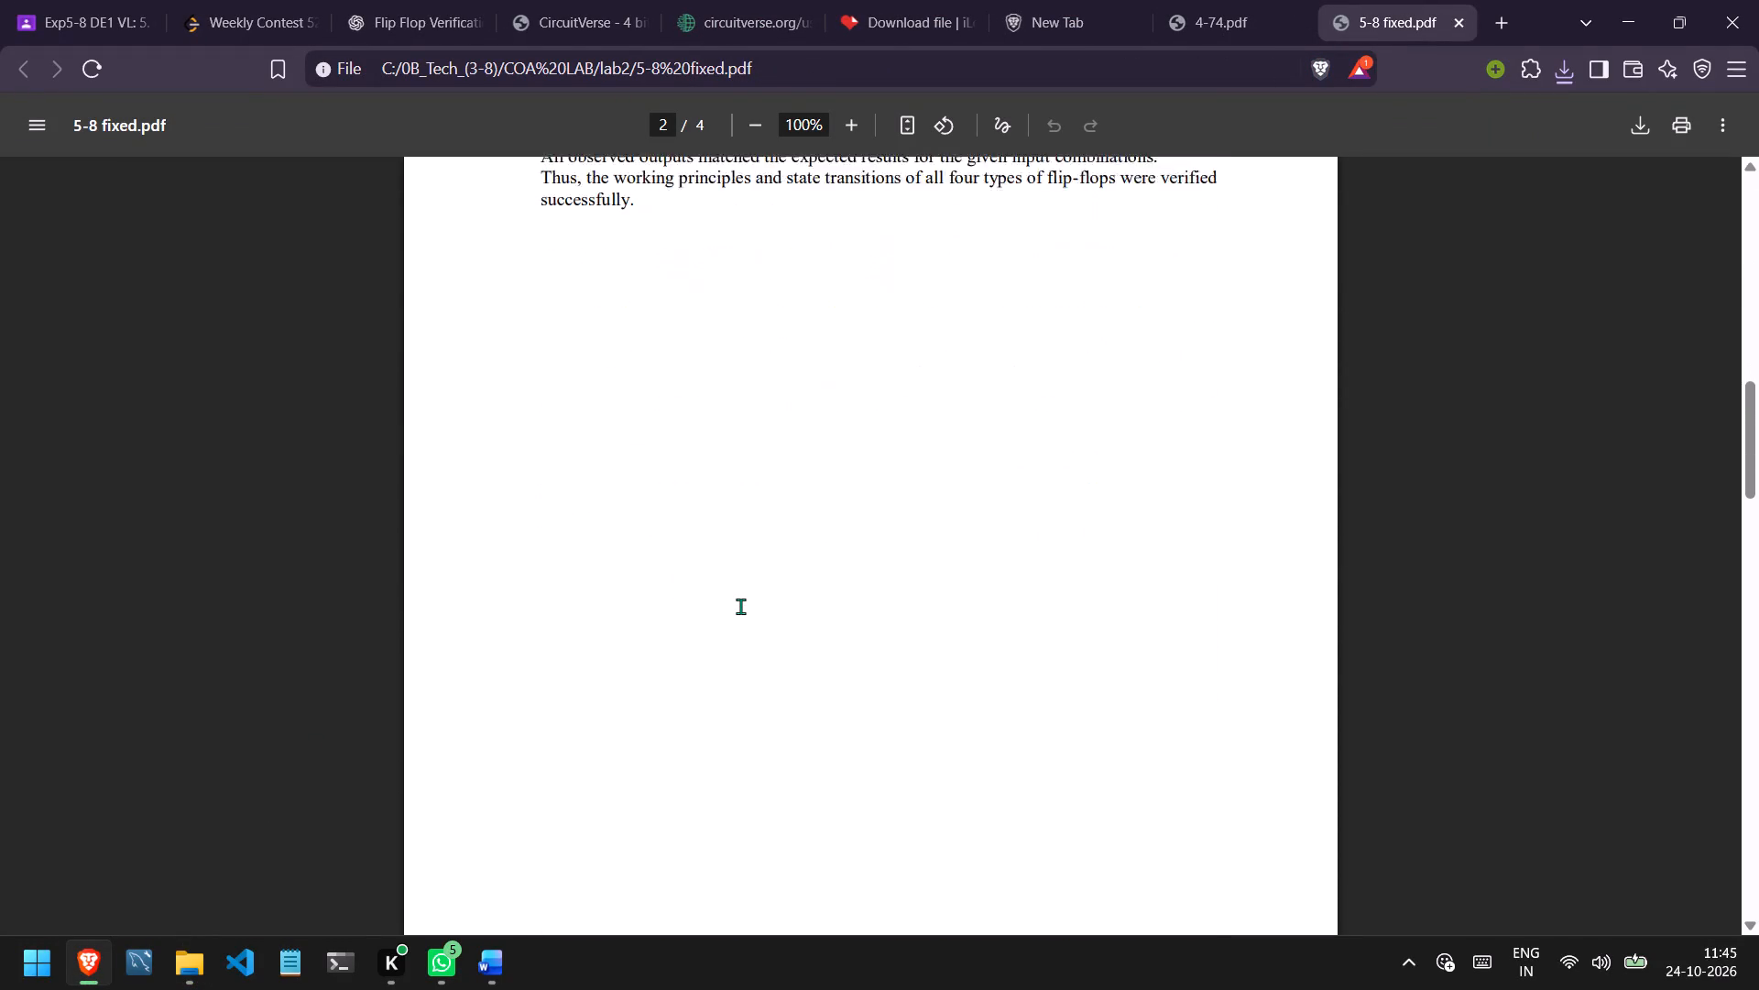
scroll(740, 606, "down", 4)
scroll(740, 606, "up", 3)
scroll(740, 606, "right", 1)
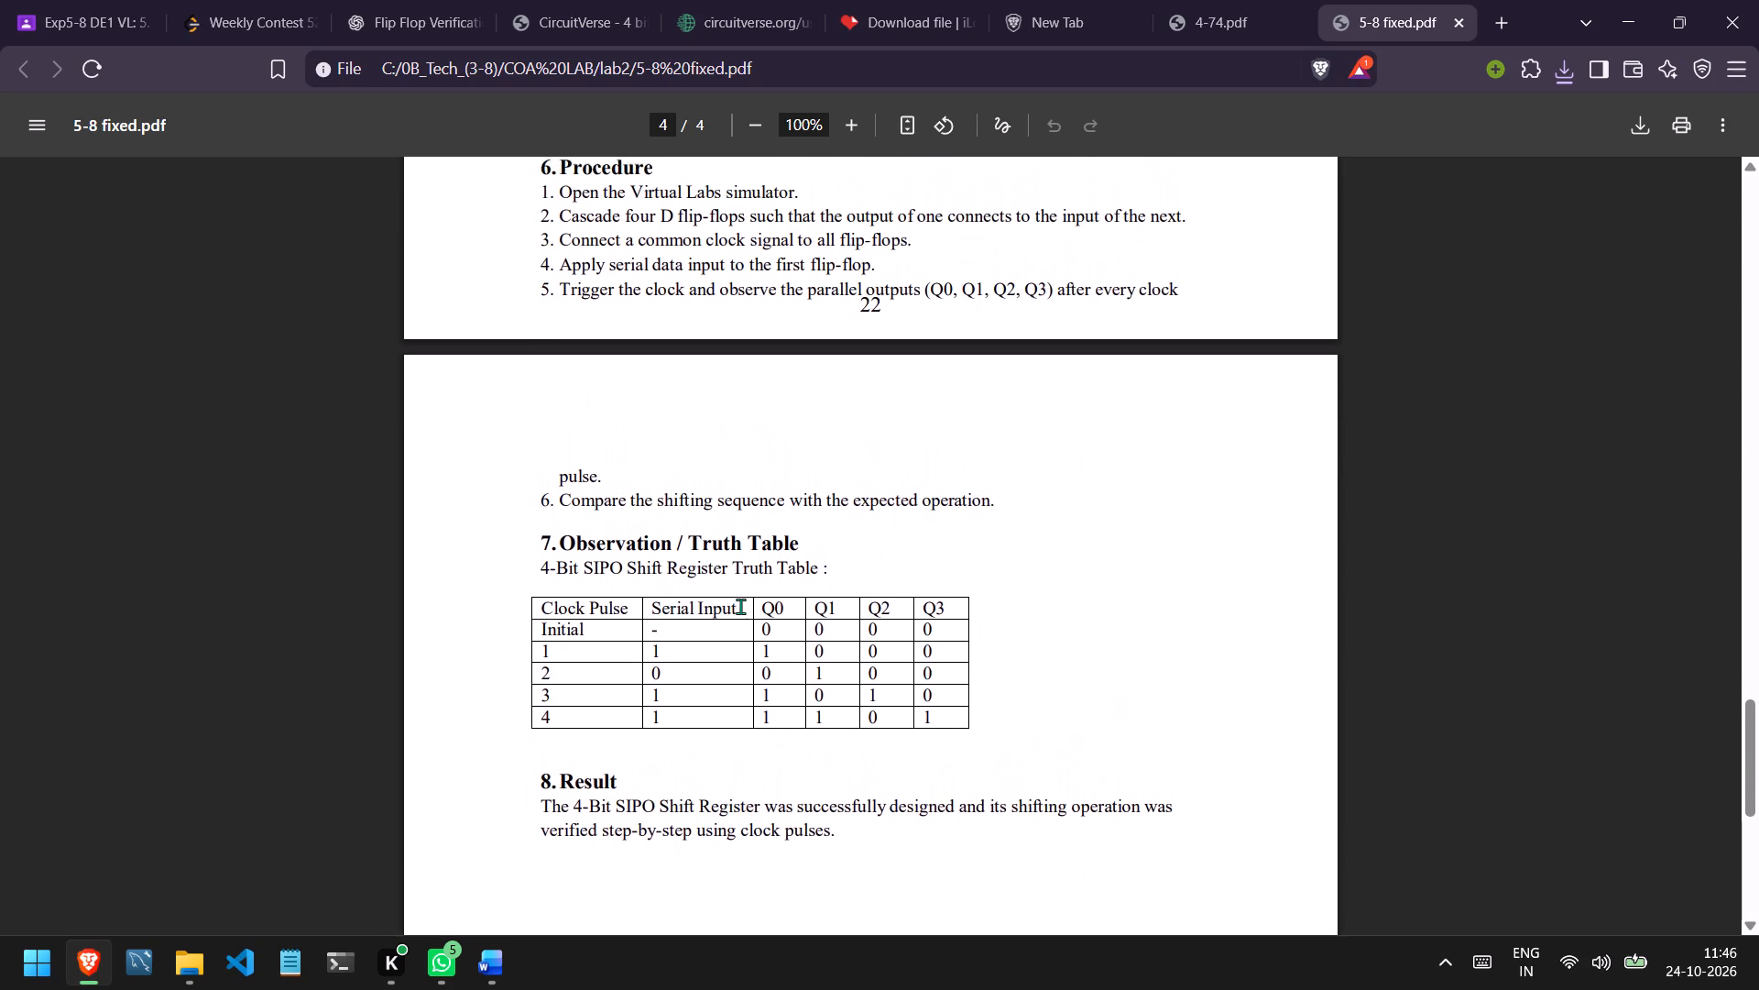
scroll(740, 606, "right", 1)
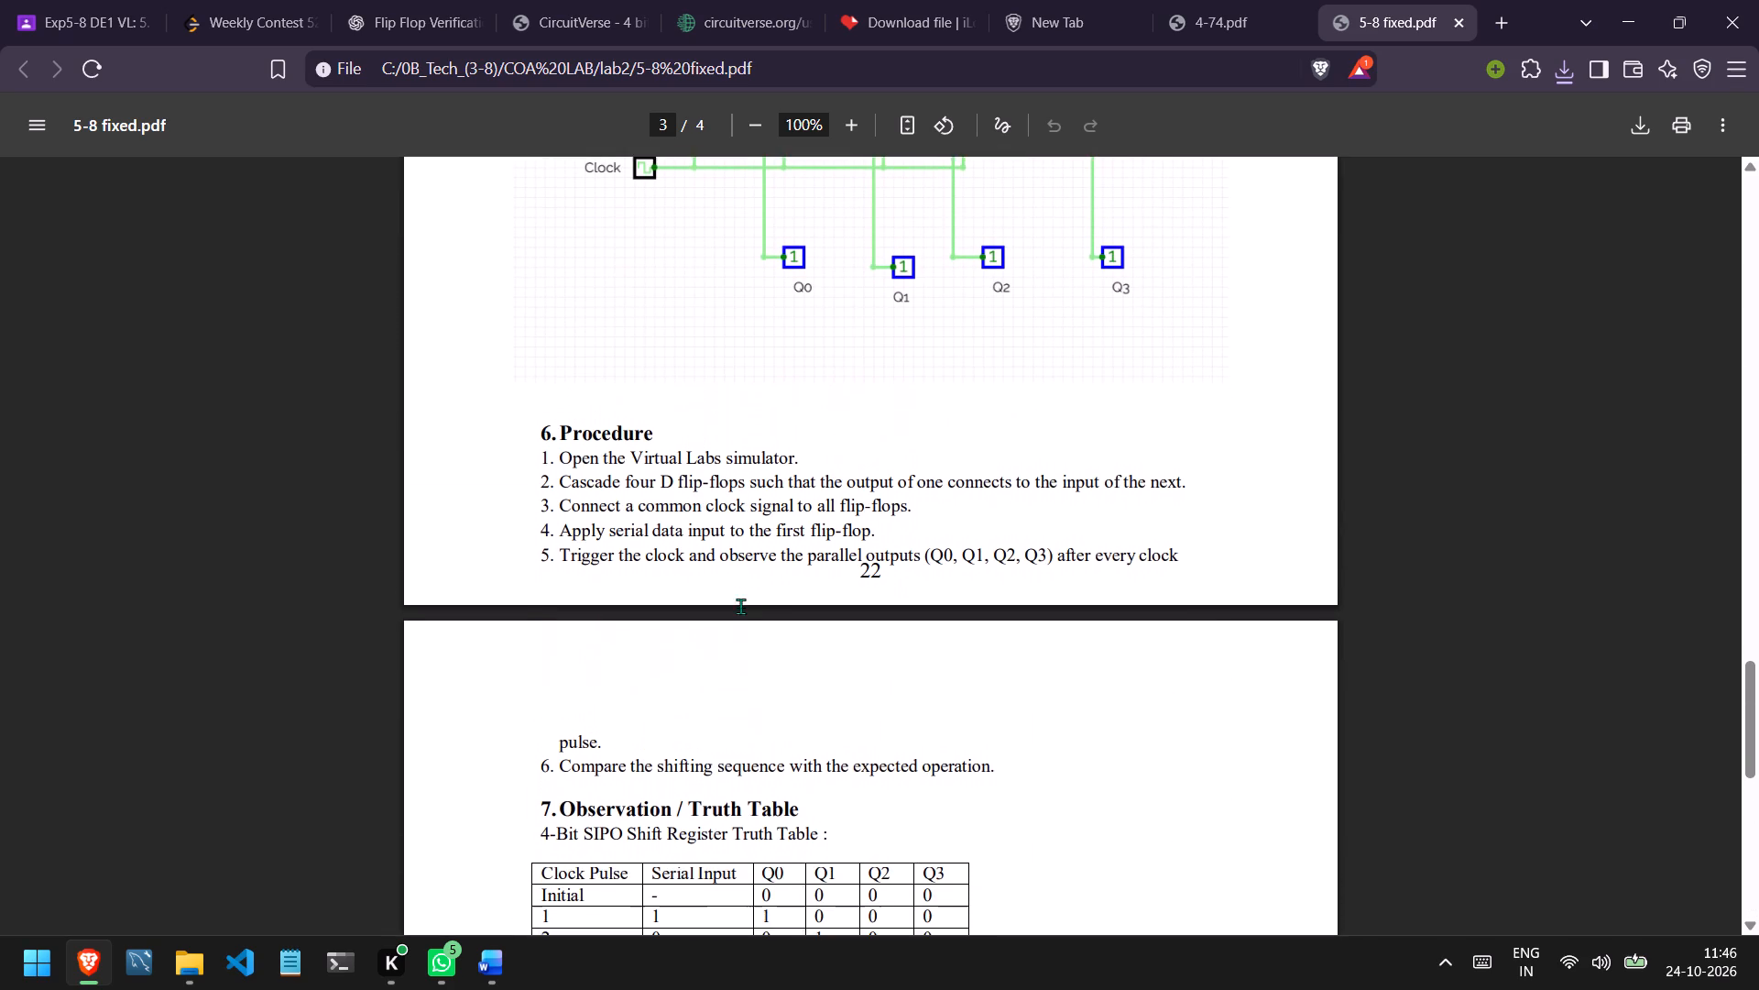
scroll(740, 606, "right", 2)
scroll(740, 606, "up", 4)
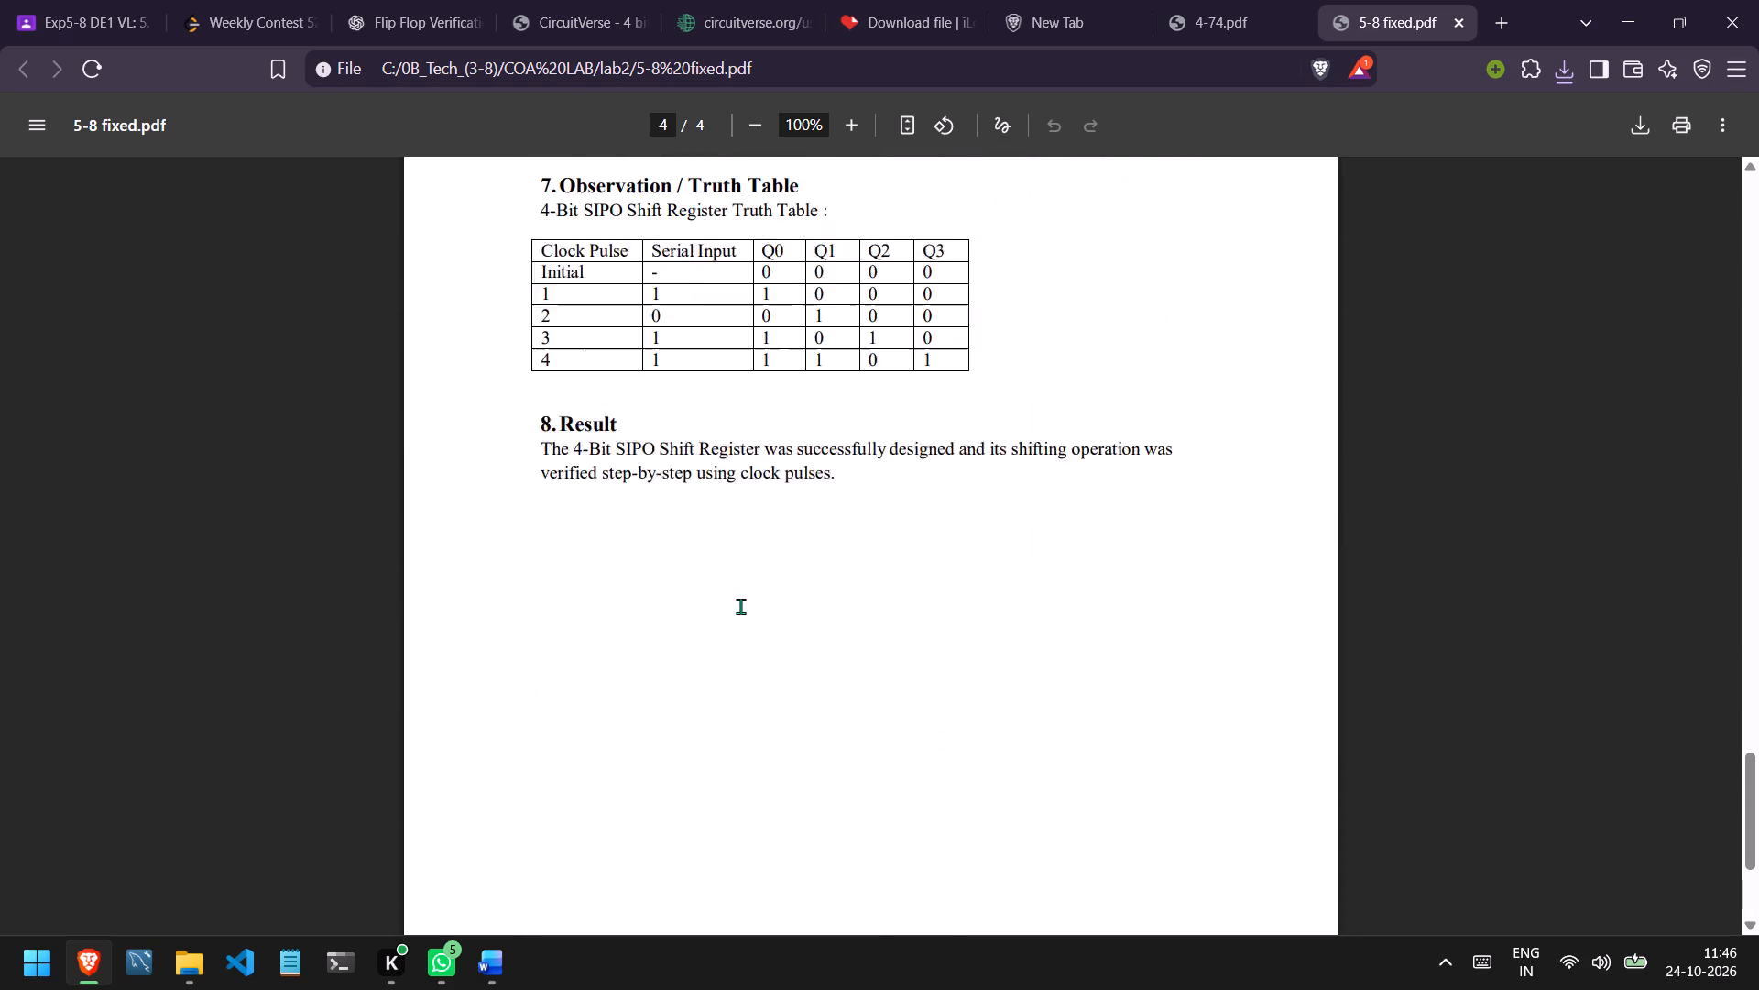
scroll(740, 606, "down", 7)
scroll(740, 606, "up", 2)
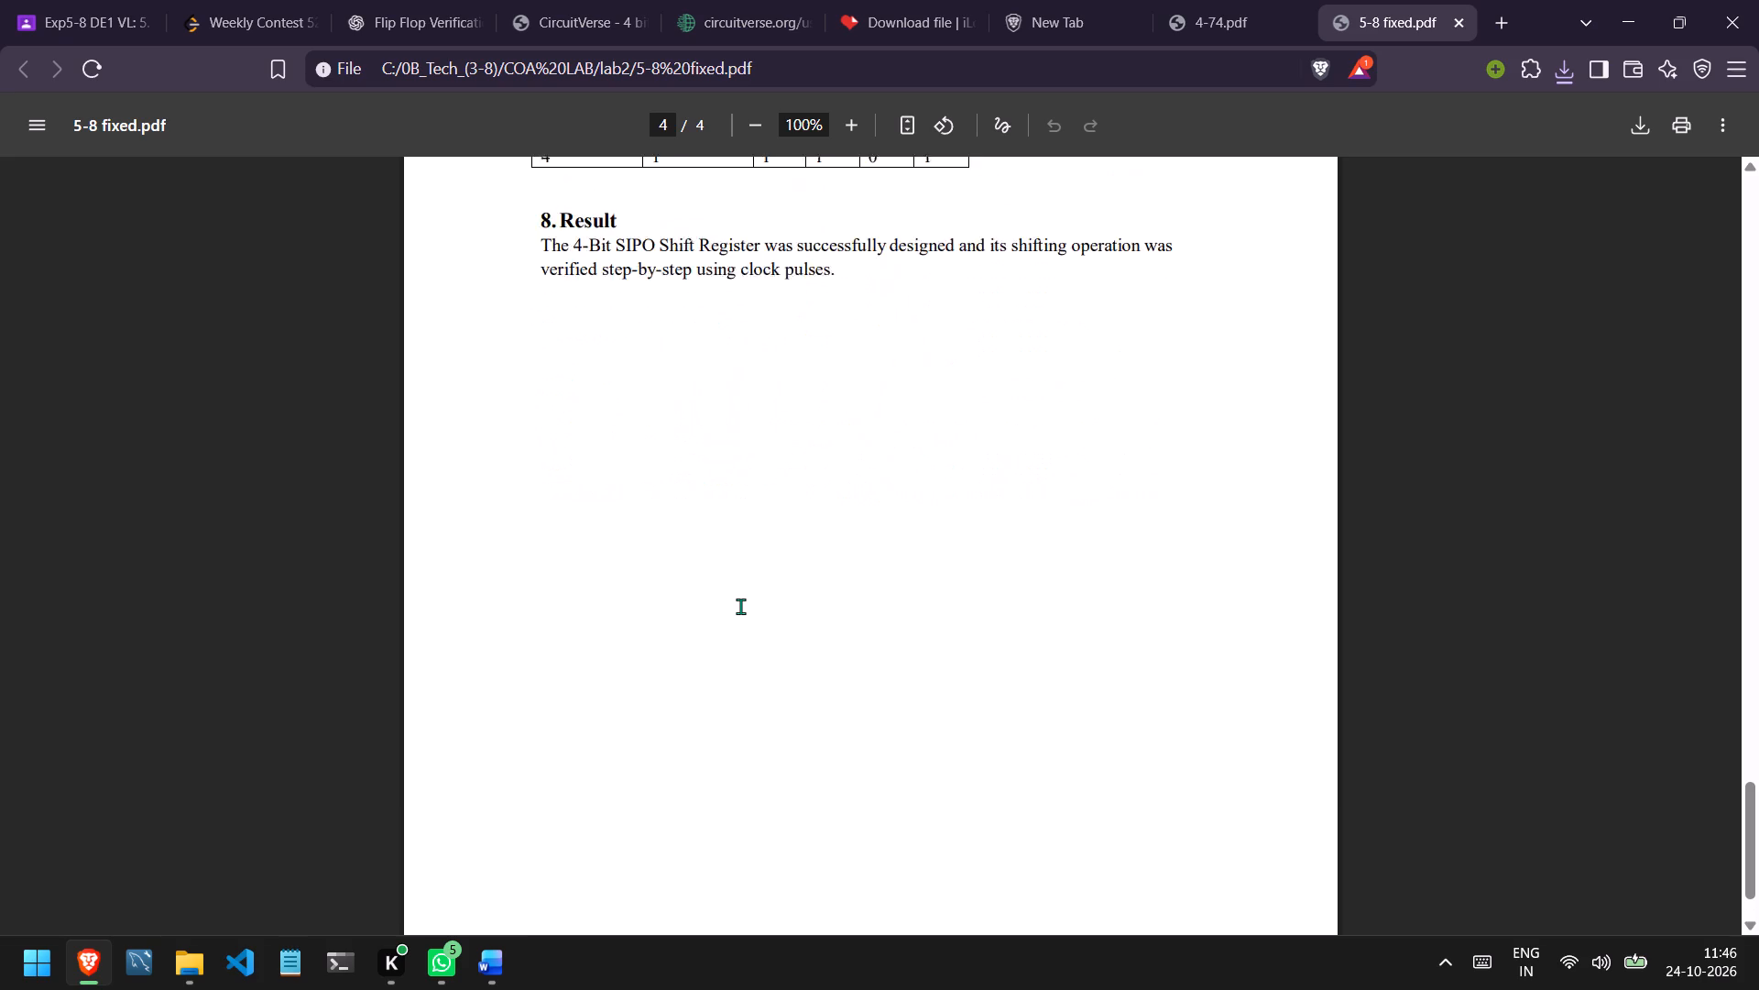
scroll(740, 606, "up", 6)
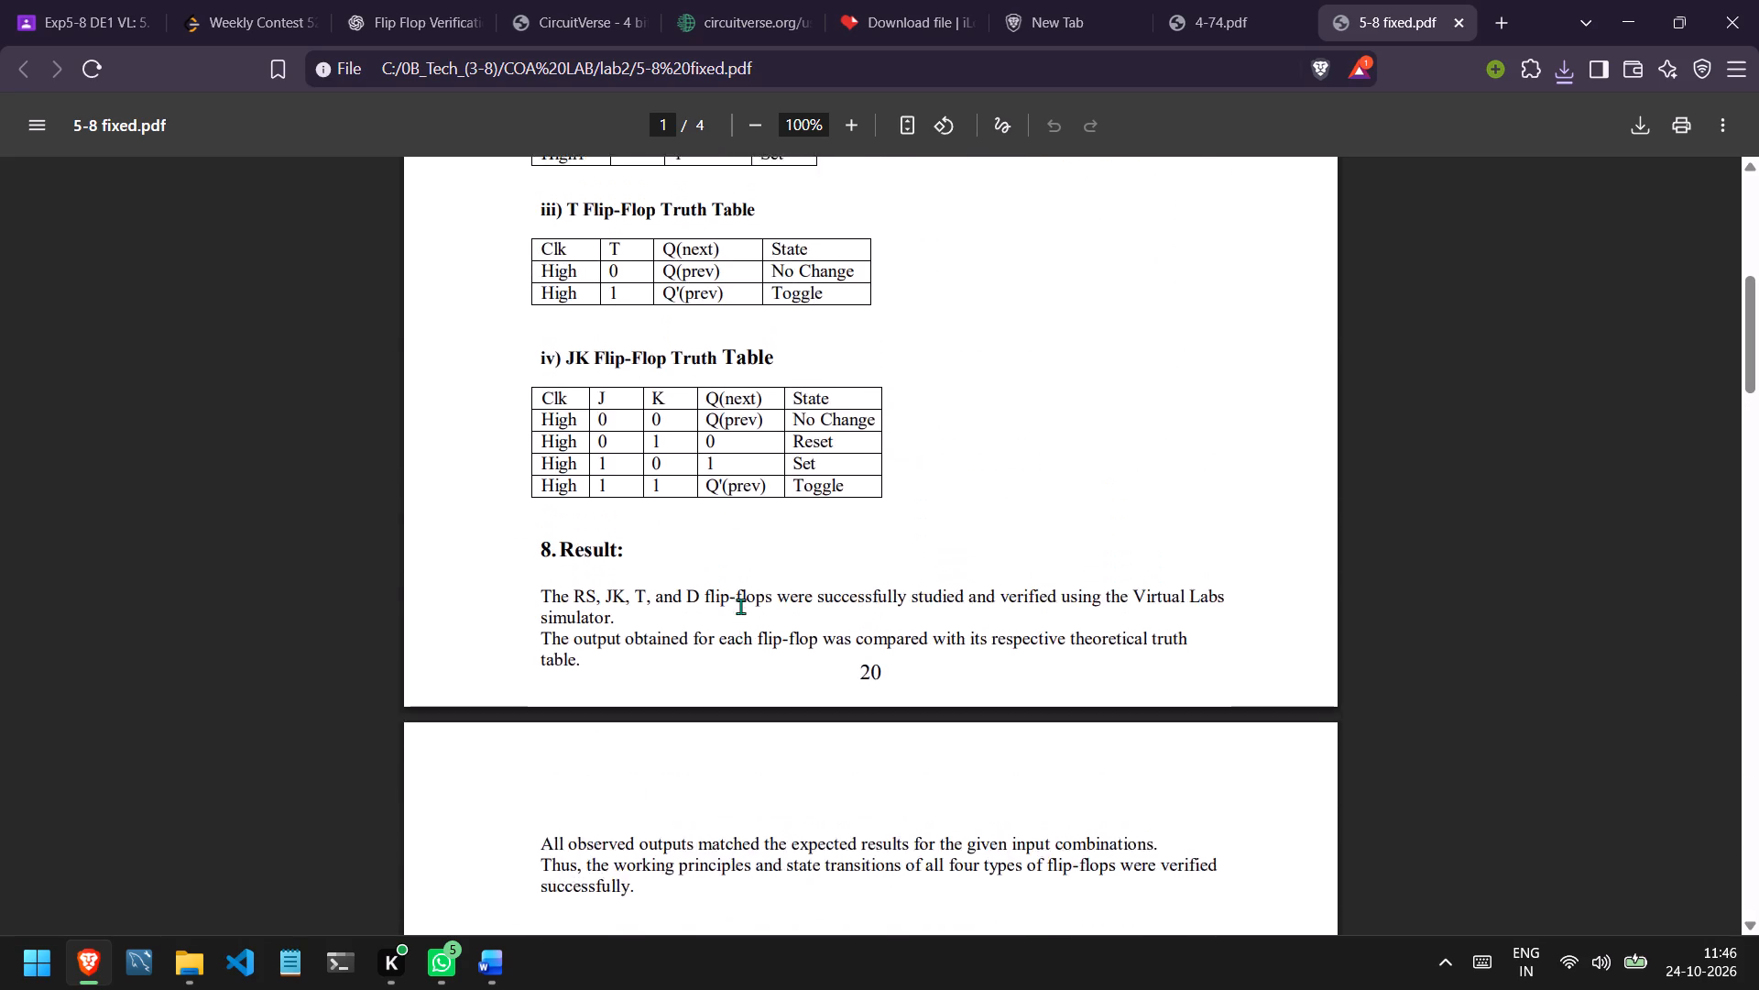
scroll(740, 606, "up", 3)
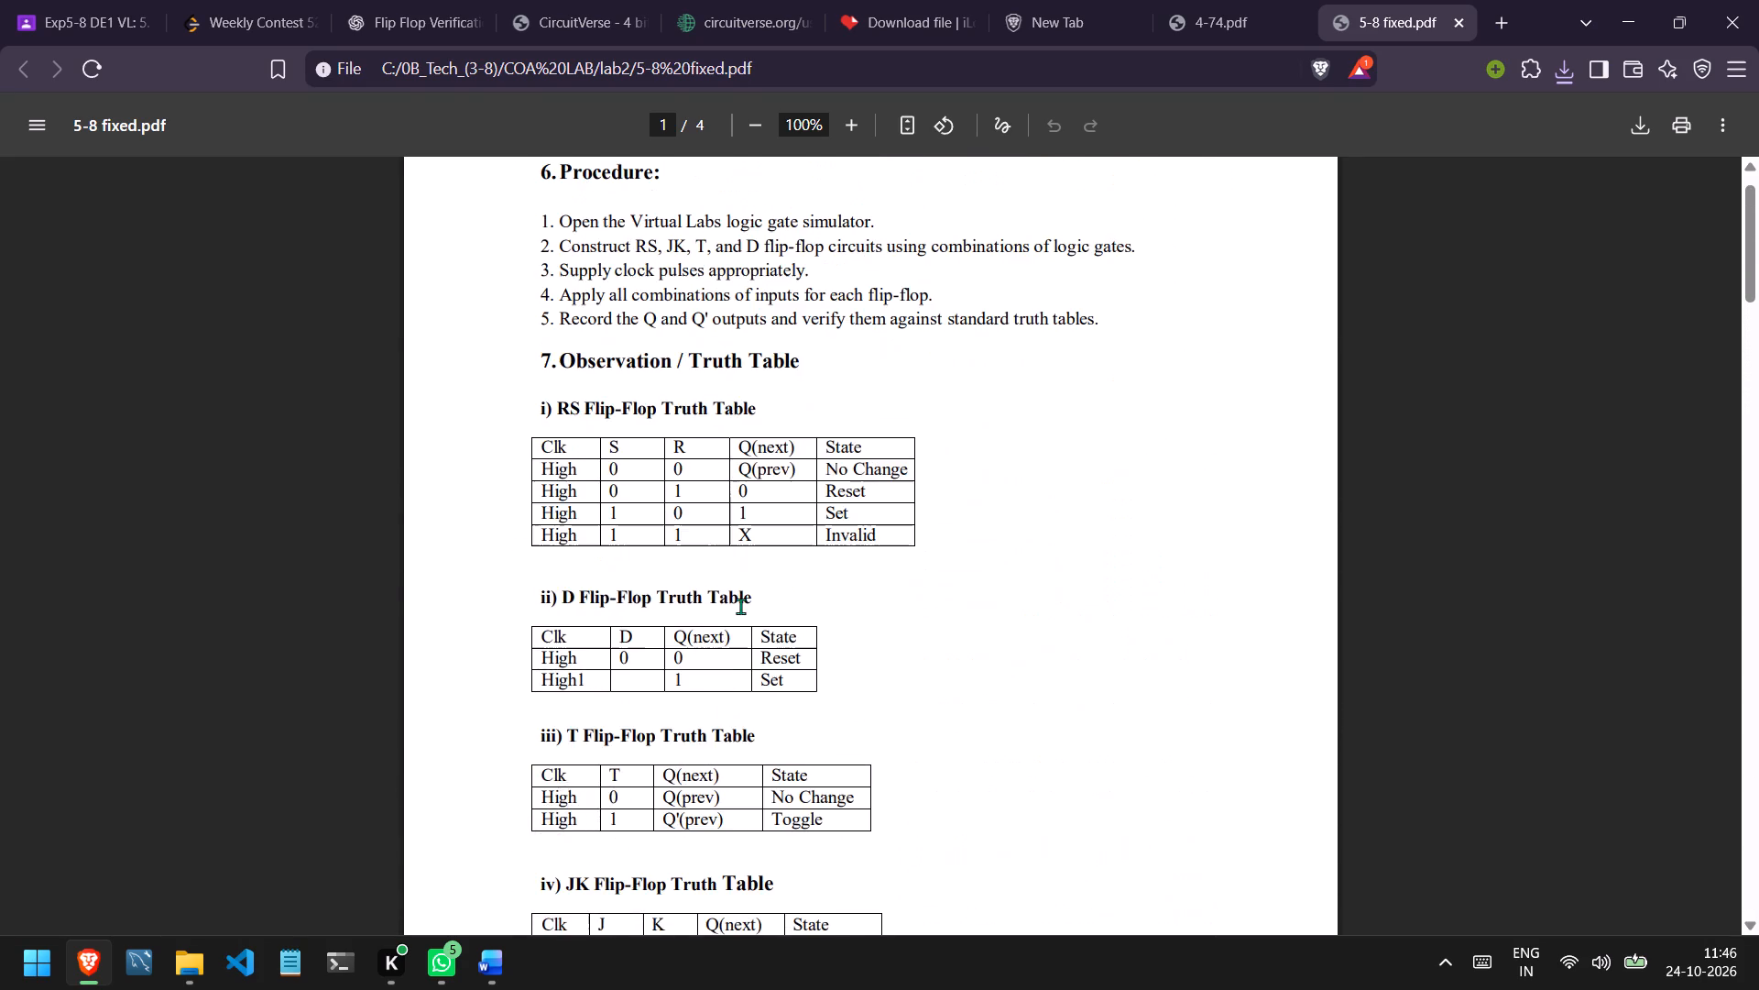
scroll(740, 606, "down", 4)
scroll(740, 606, "up", 3)
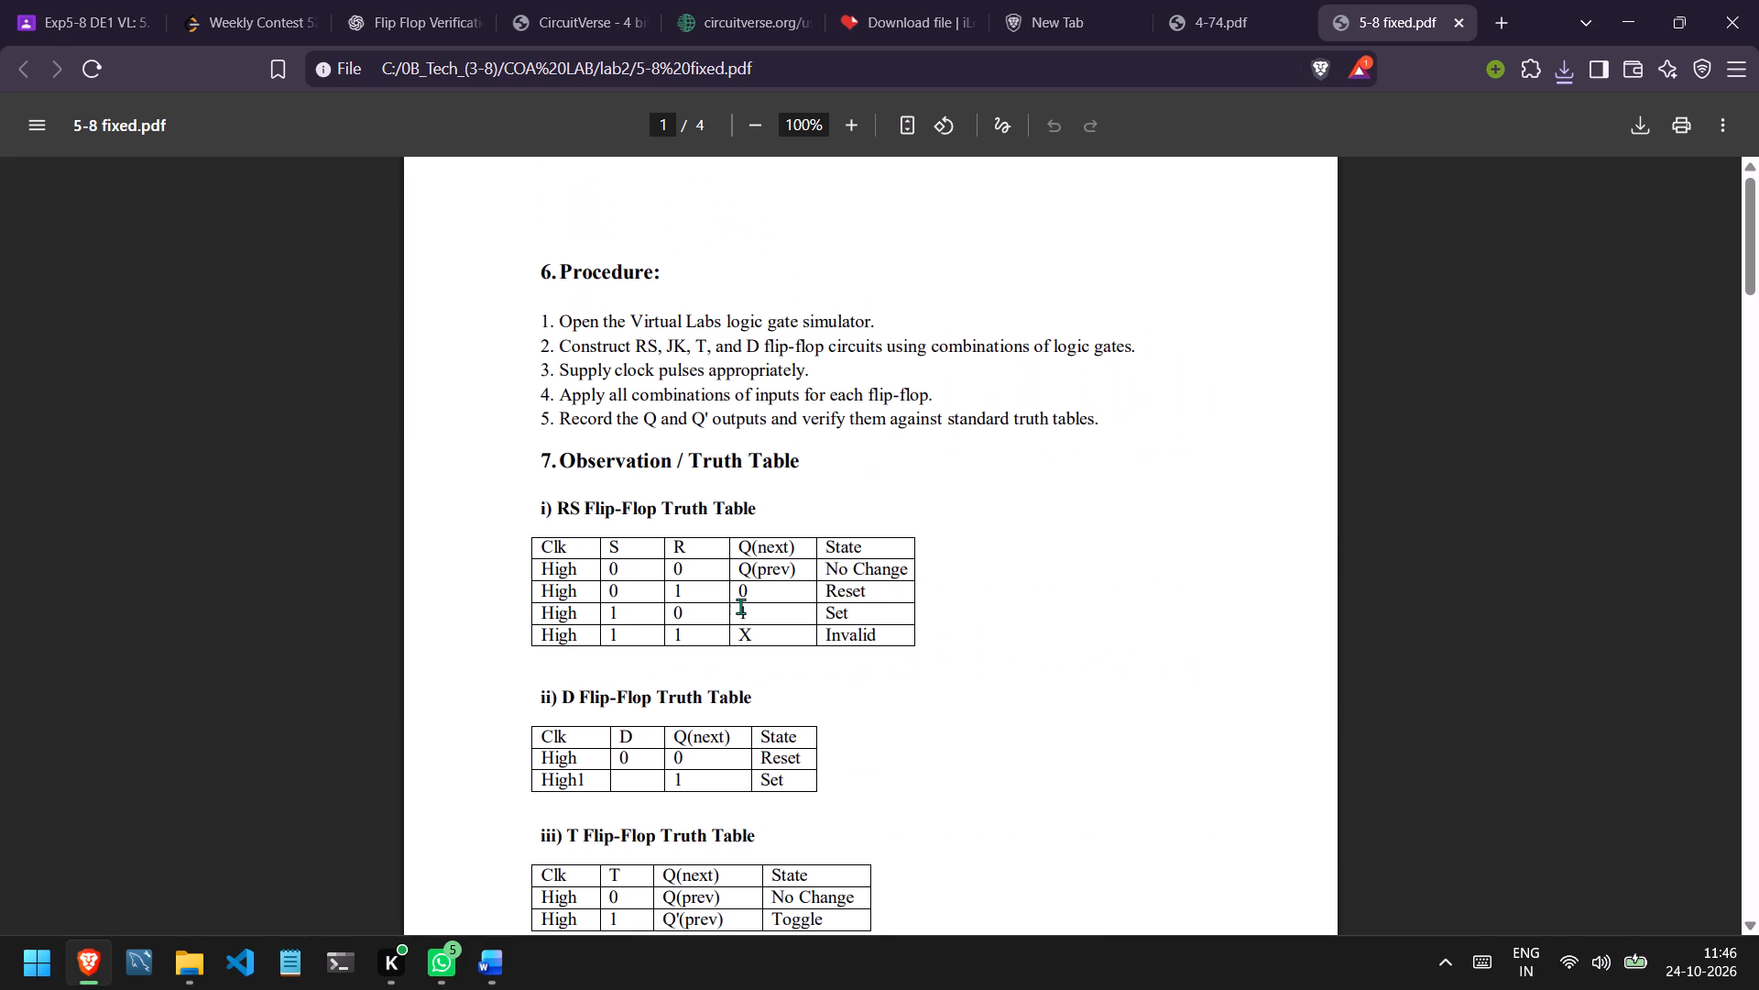
scroll(740, 606, "down", 4)
scroll(740, 606, "up", 10)
scroll(740, 606, "down", 3)
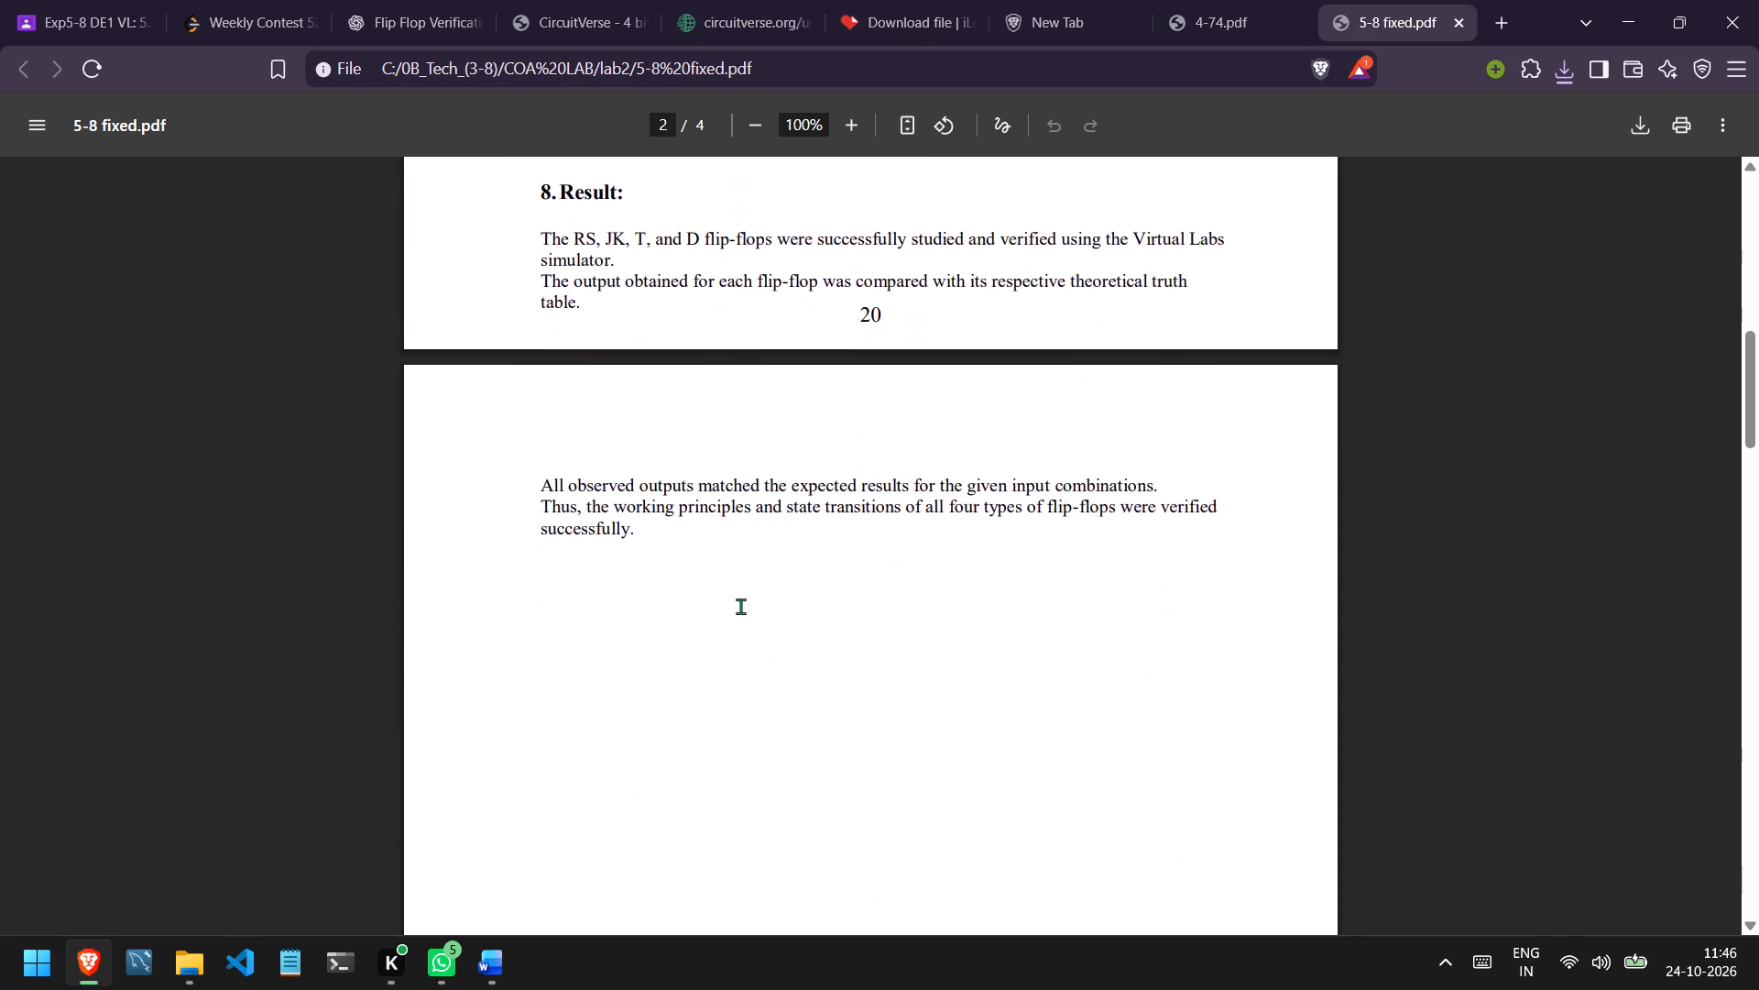
scroll(740, 606, "down", 3)
scroll(740, 606, "up", 7)
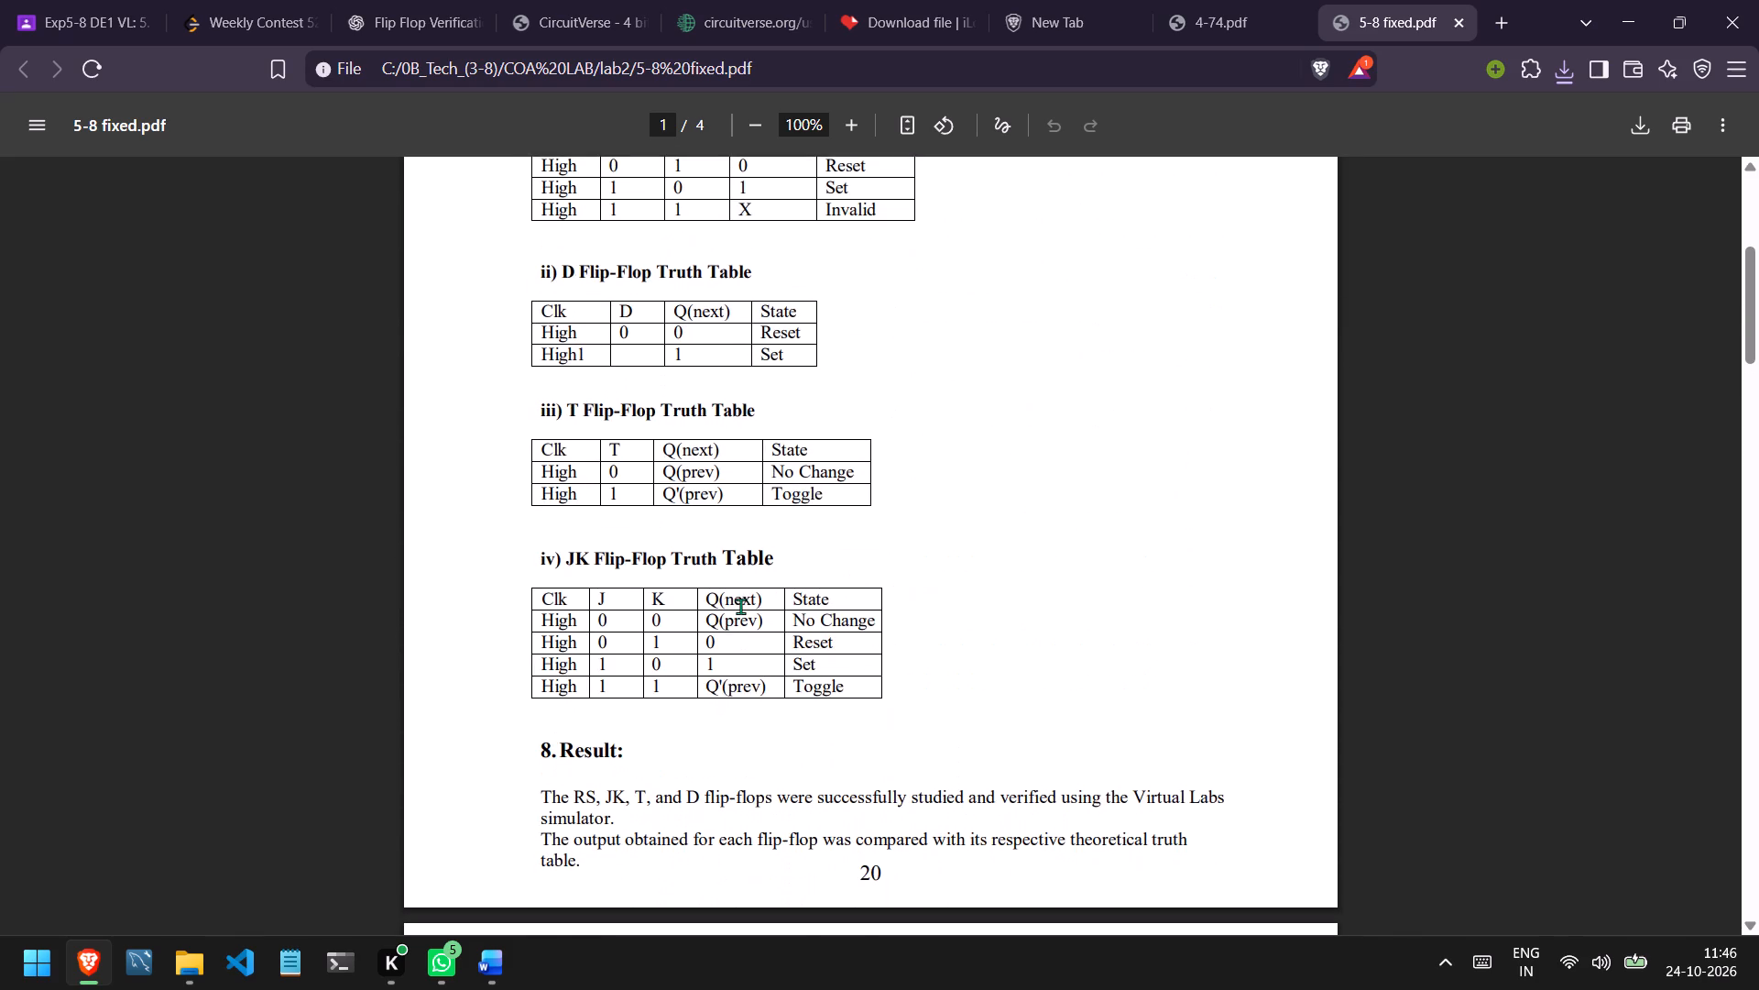
scroll(740, 606, "up", 8)
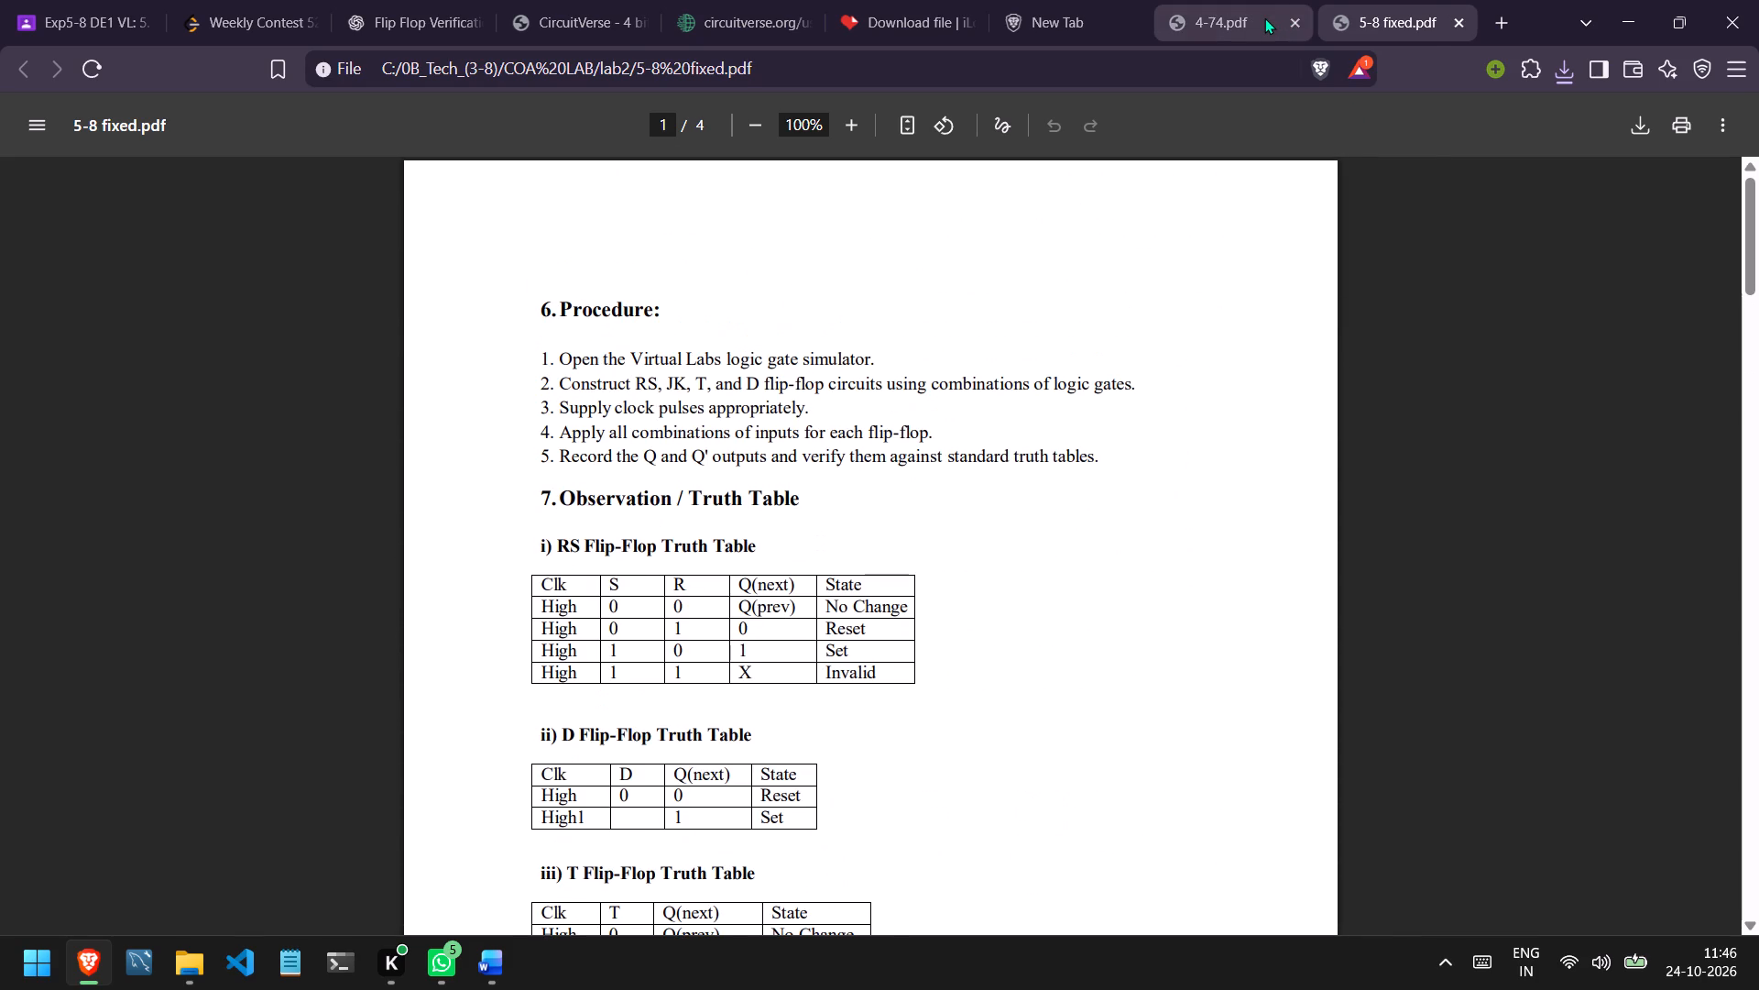
Open Lab8_pdf from the LAB8 folder inside COA LAB and look through its opening pages.
left_click(1264, 17)
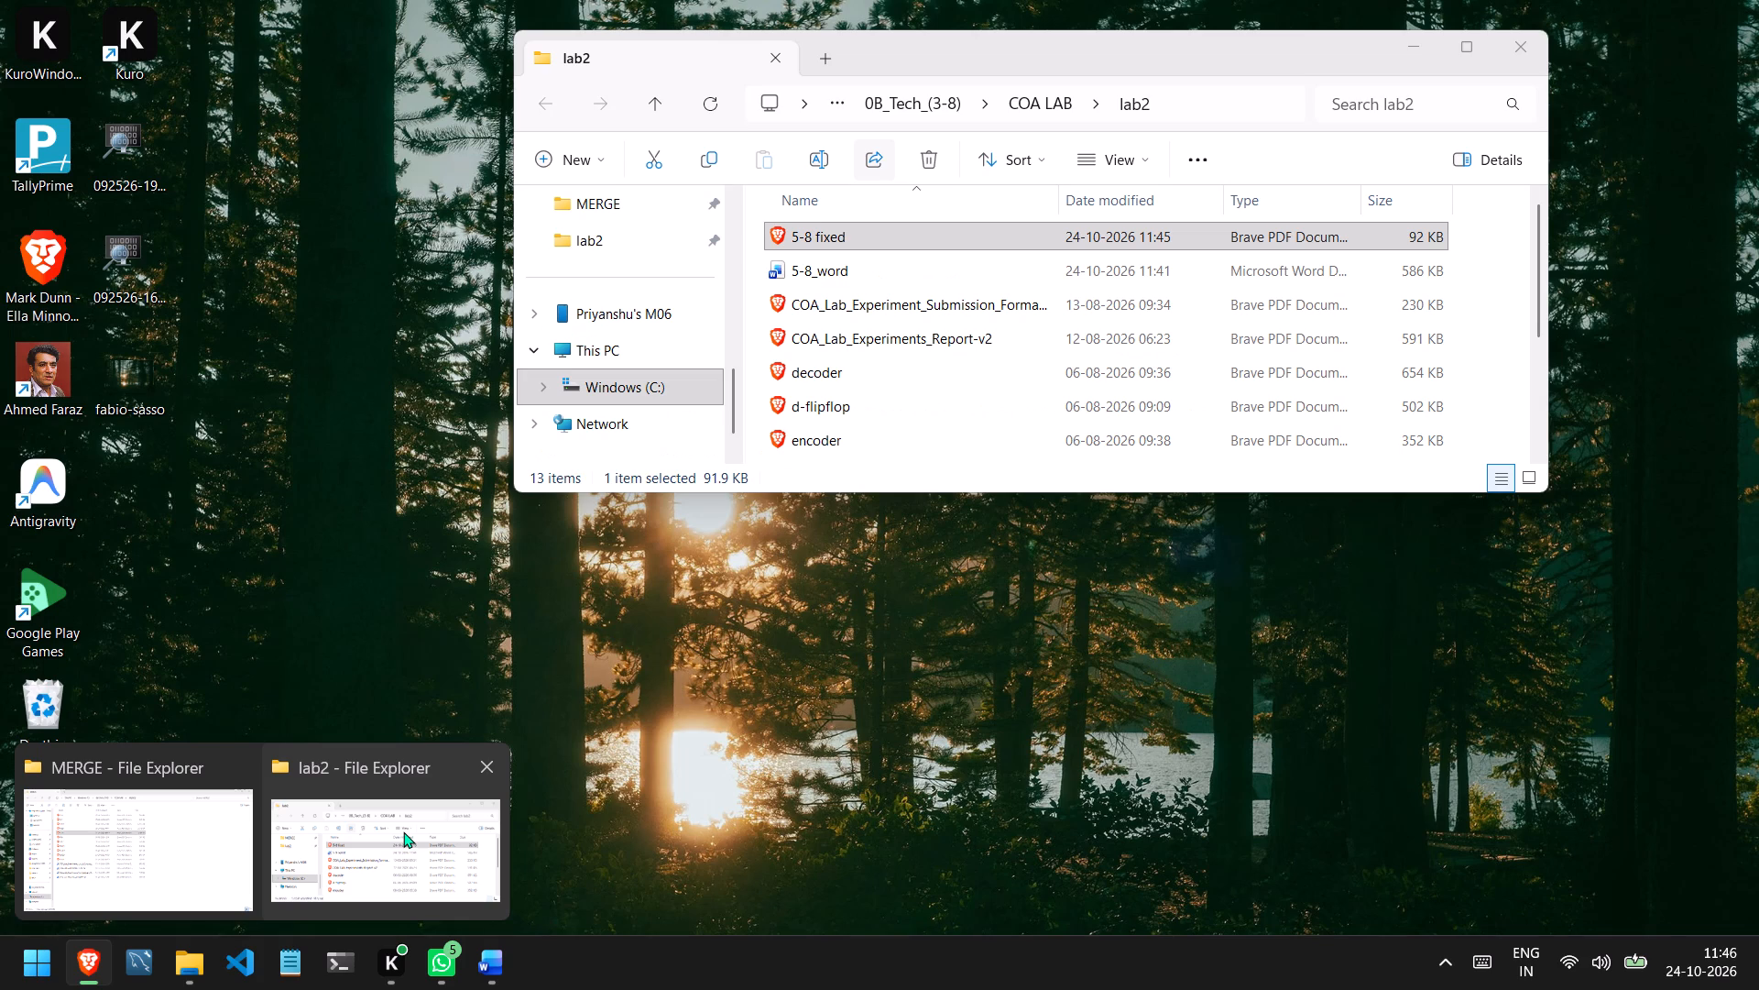
left_click(383, 824)
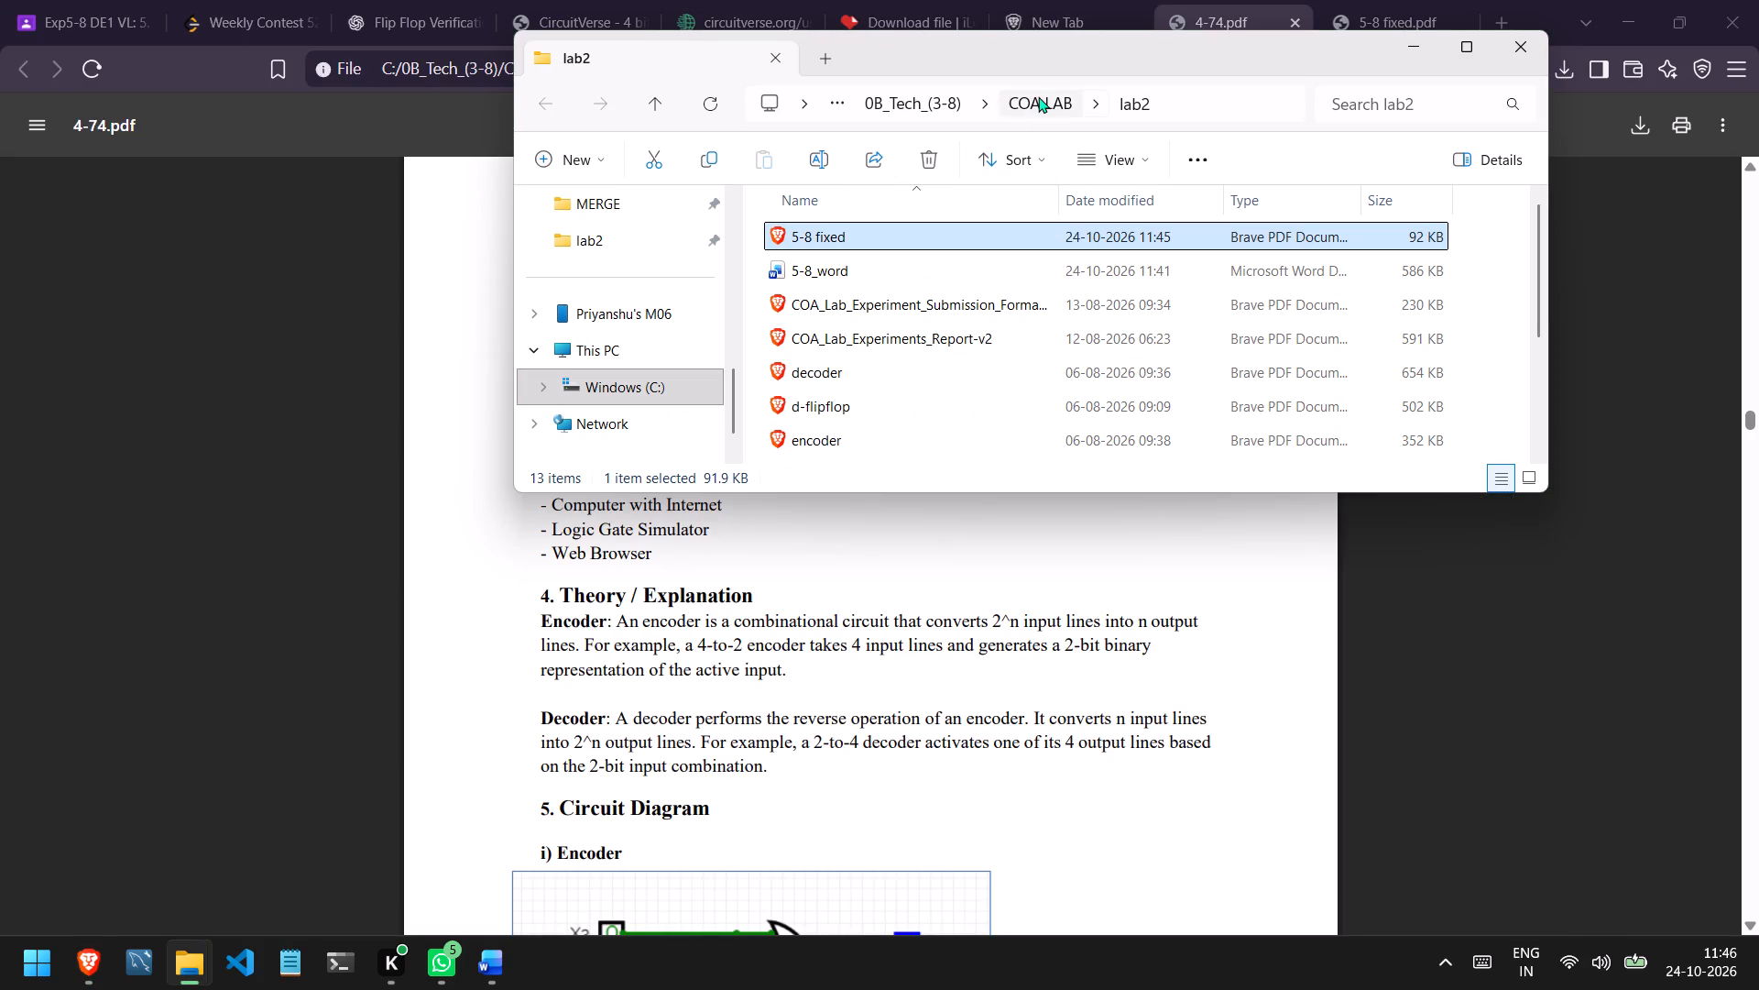
left_click(1039, 96)
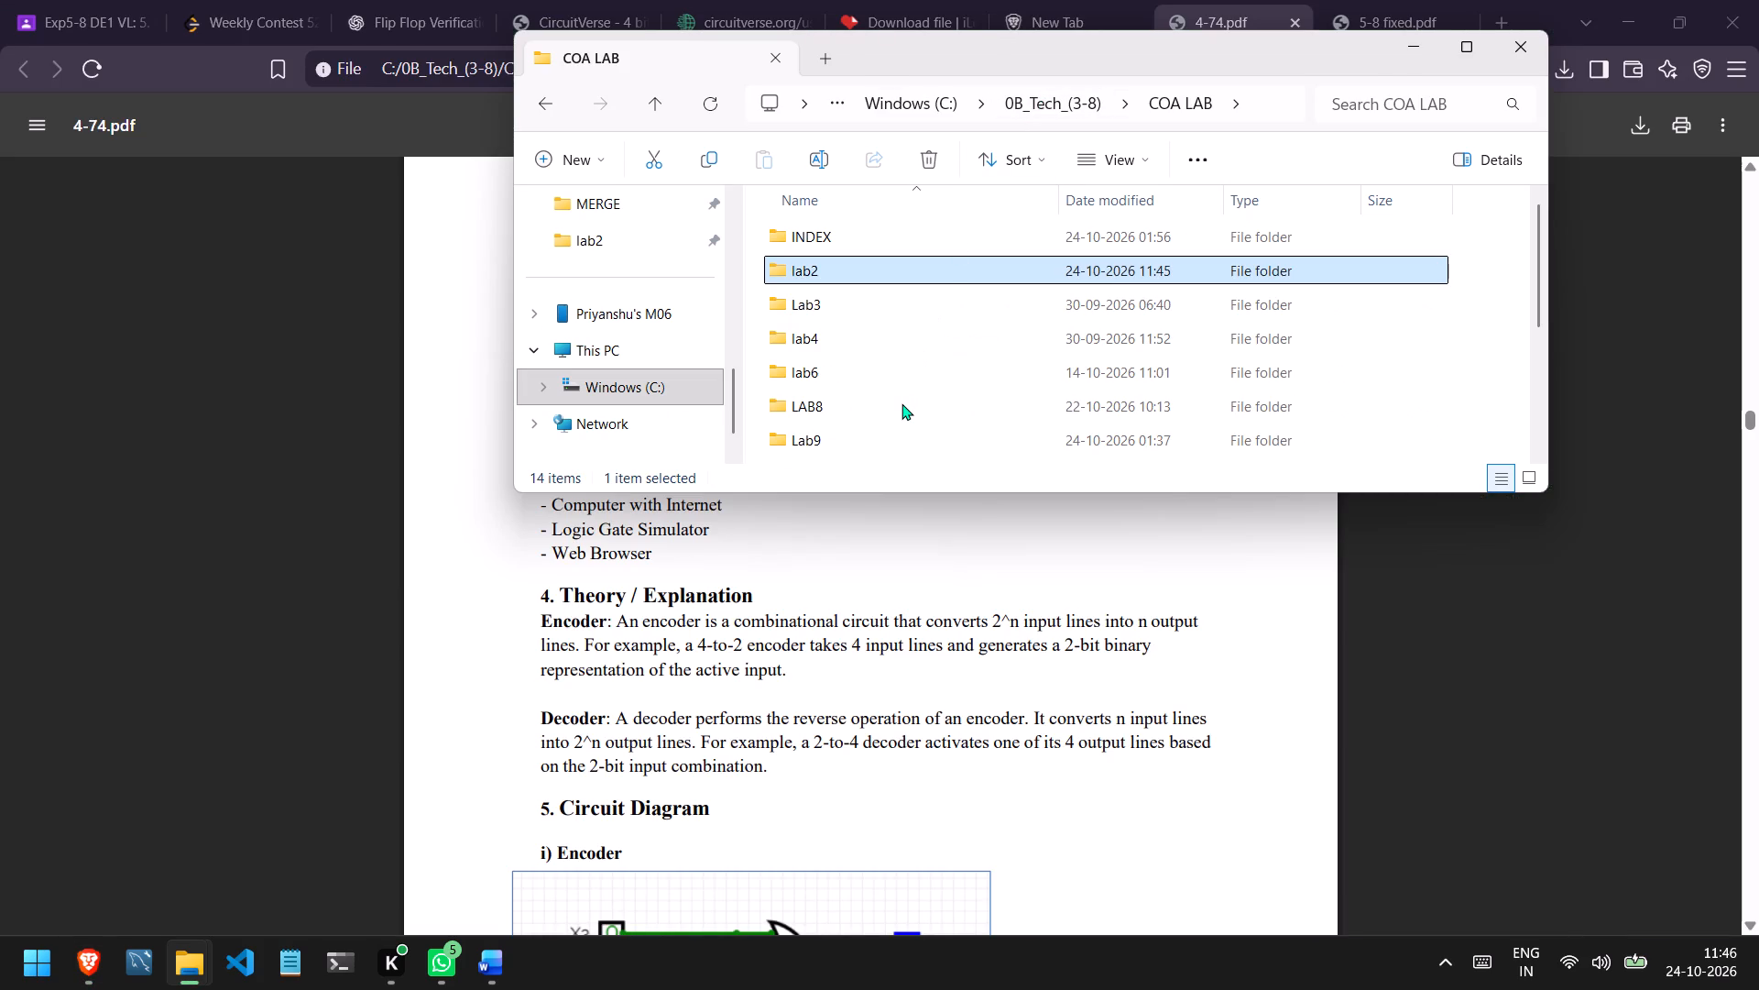
double_click(897, 403)
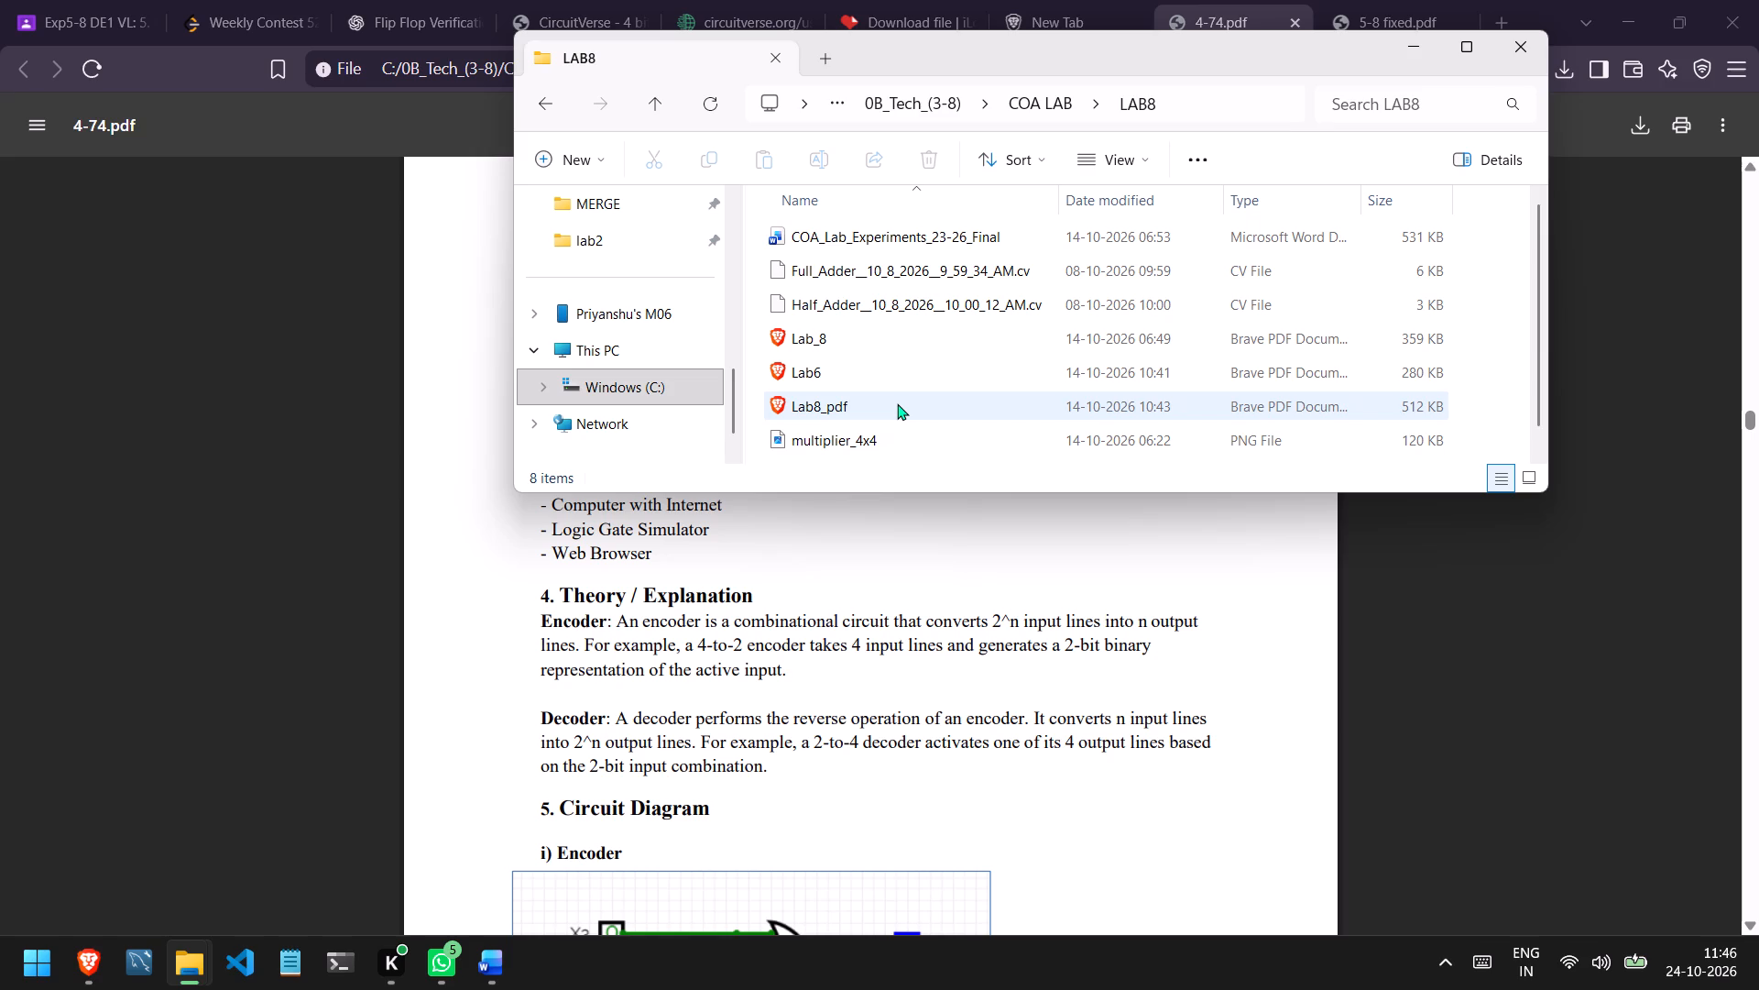
double_click(886, 373)
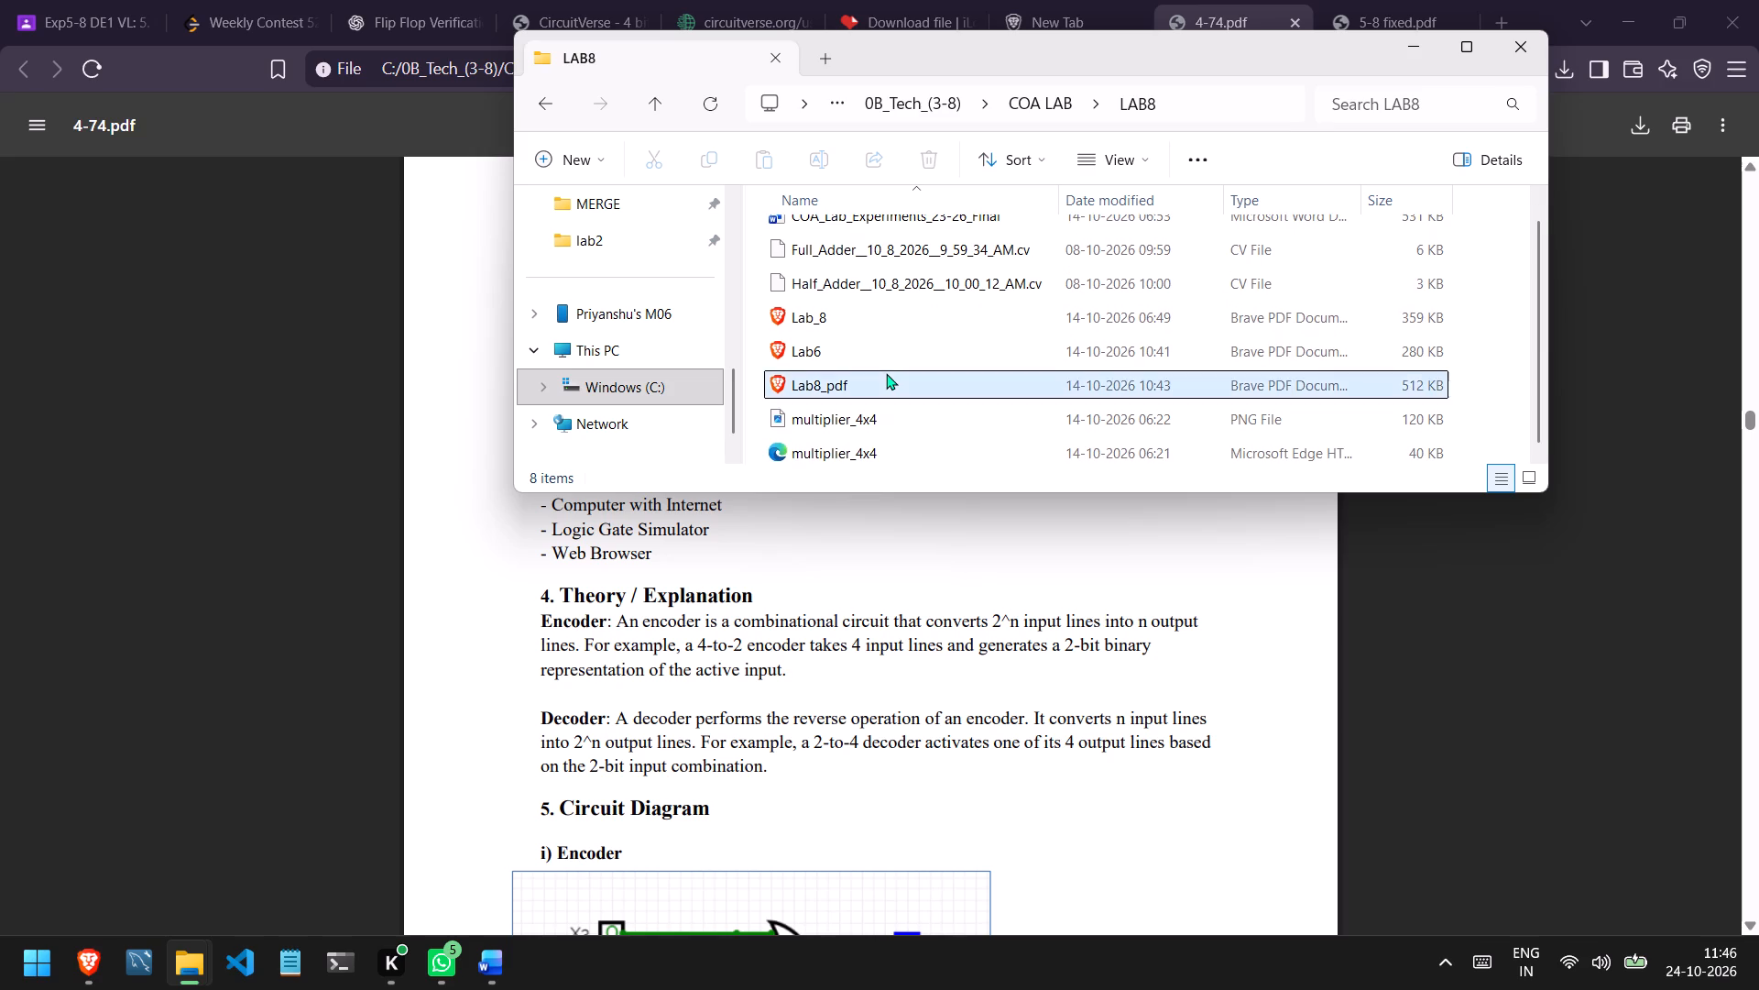
scroll(886, 373, "down", 7)
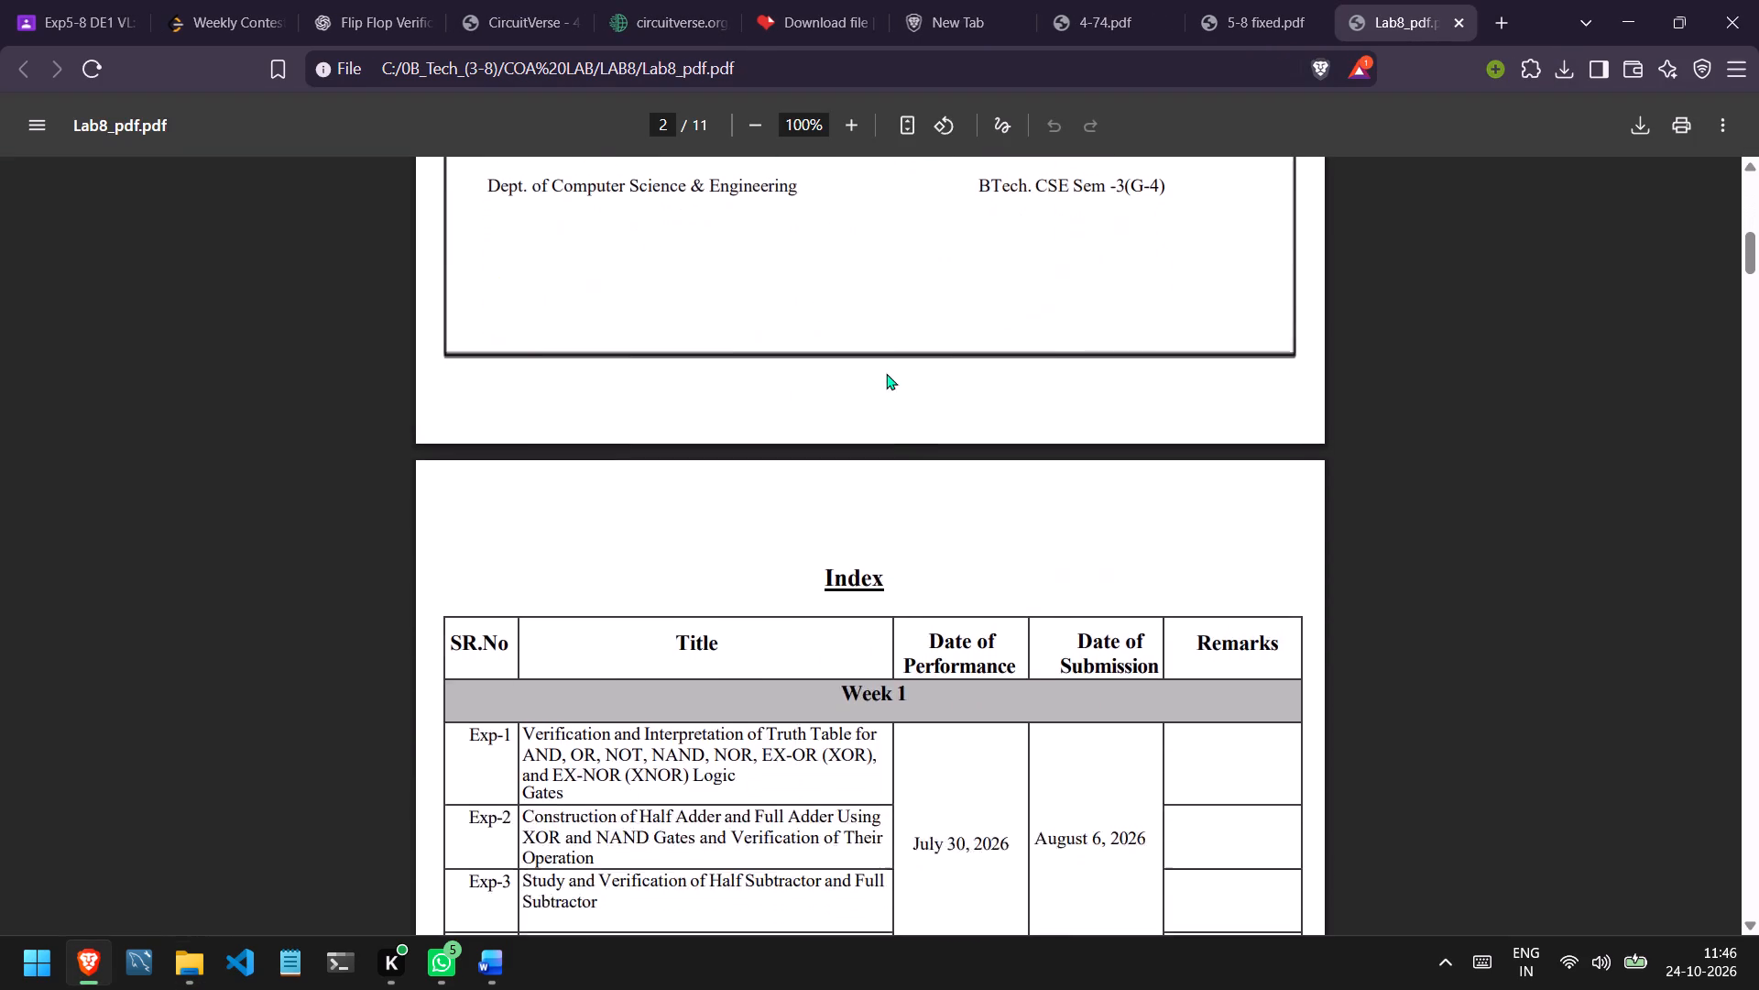
scroll(886, 373, "down", 6)
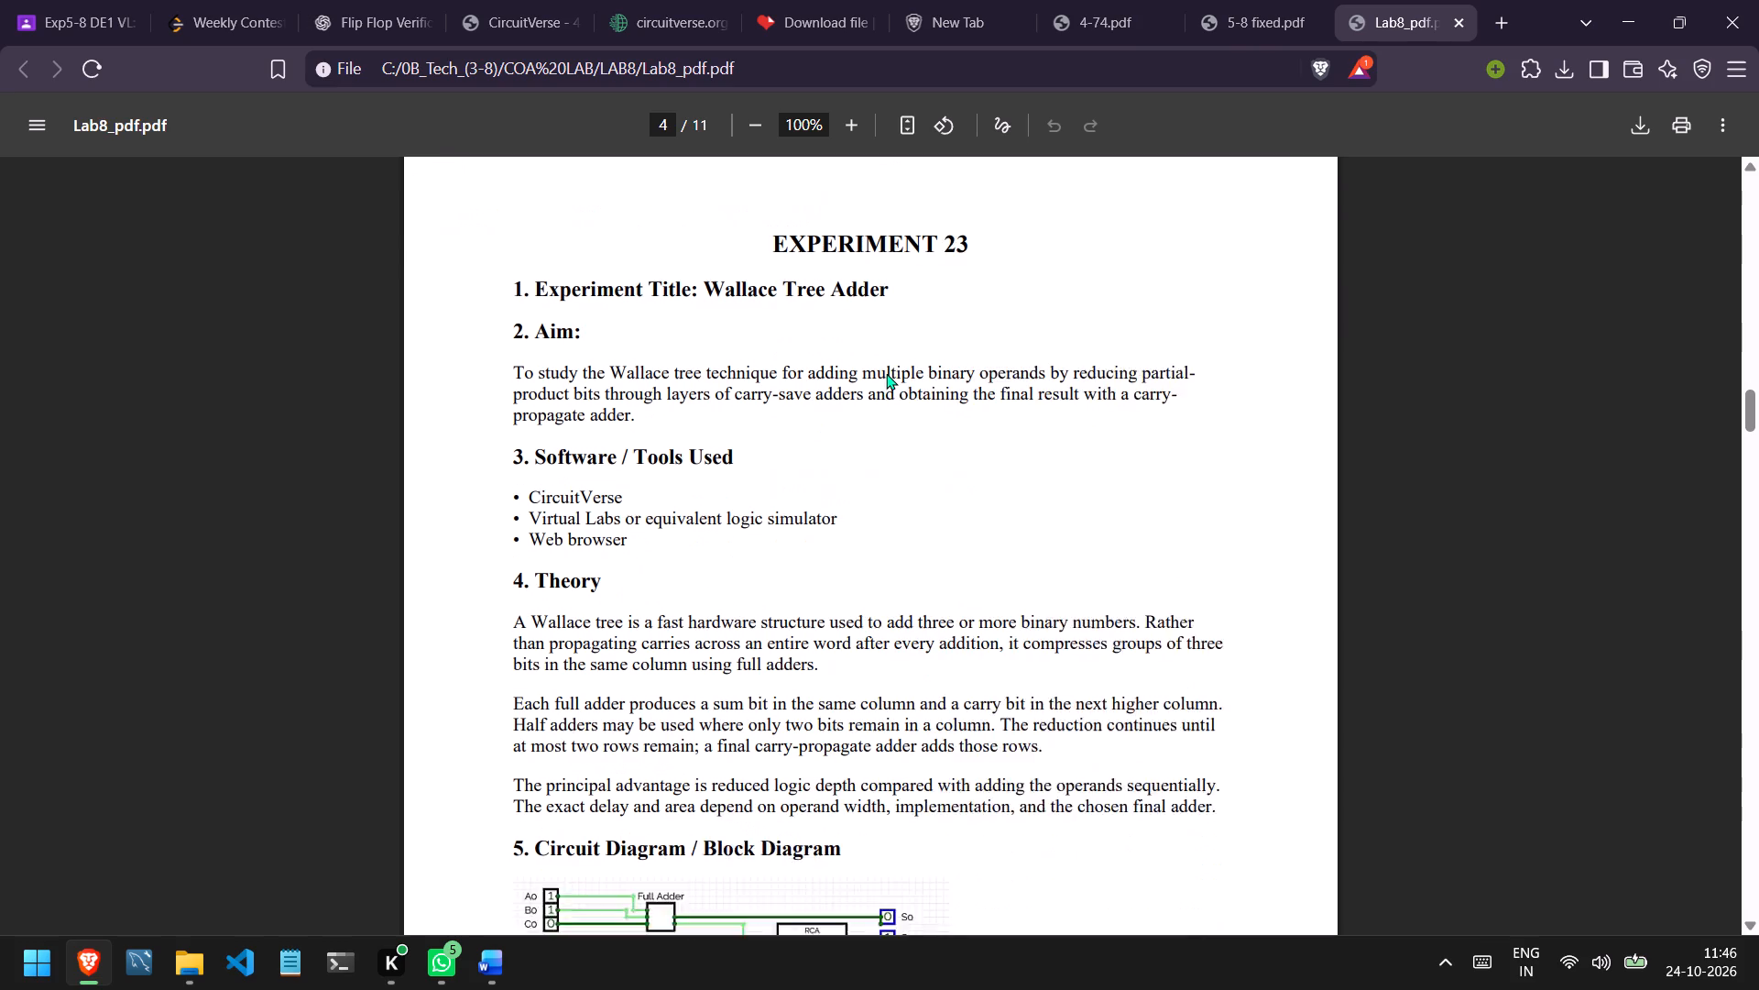
scroll(886, 373, "down", 1)
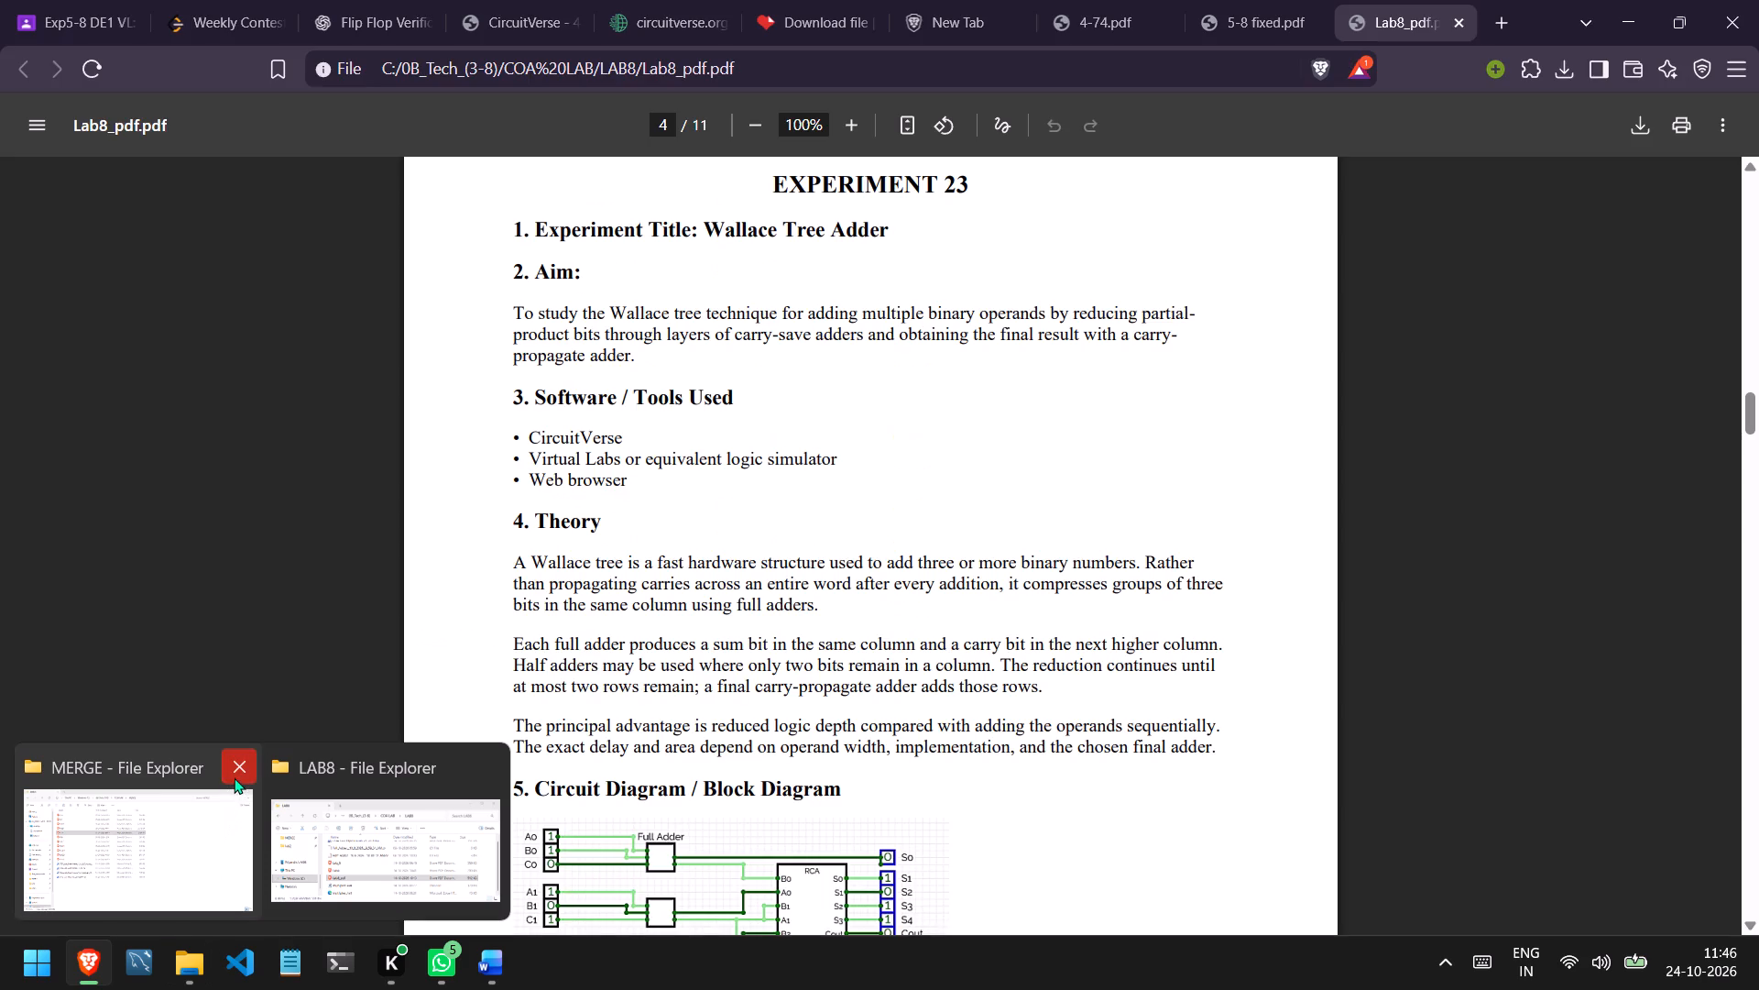
Open the Lab_8 PDF from the LAB8 folder and check its first pages for page numbering.
left_click(234, 777)
left_click(234, 819)
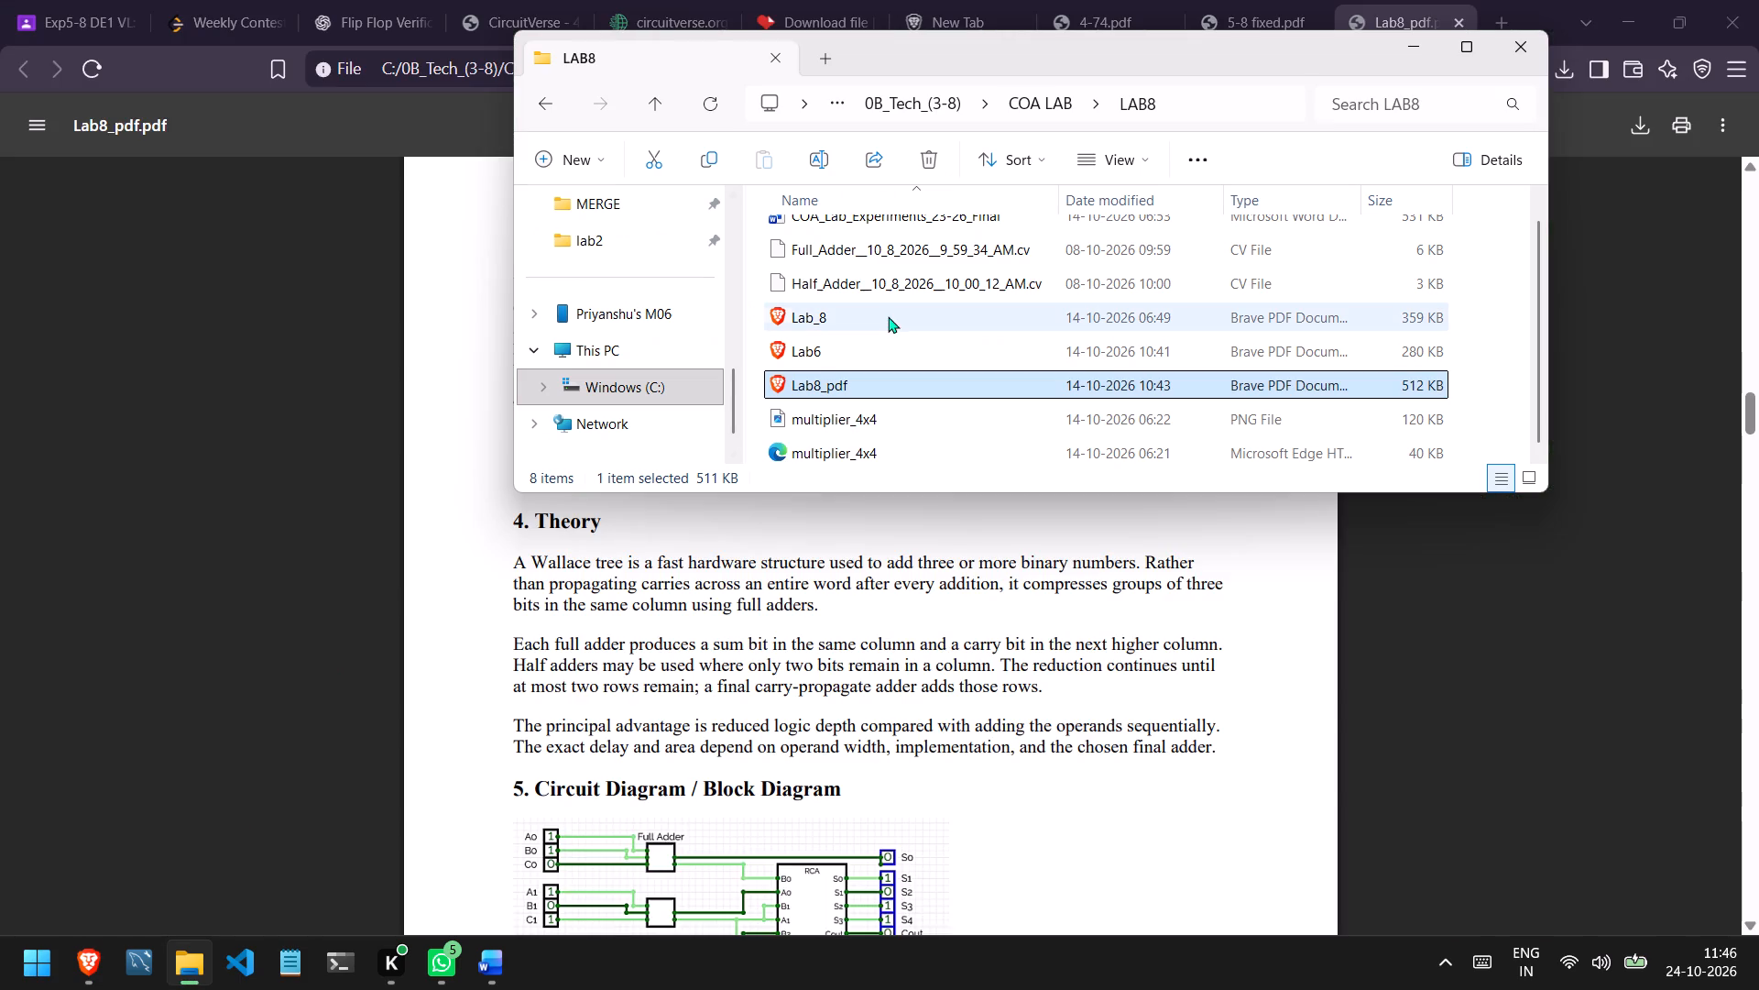
double_click(858, 322)
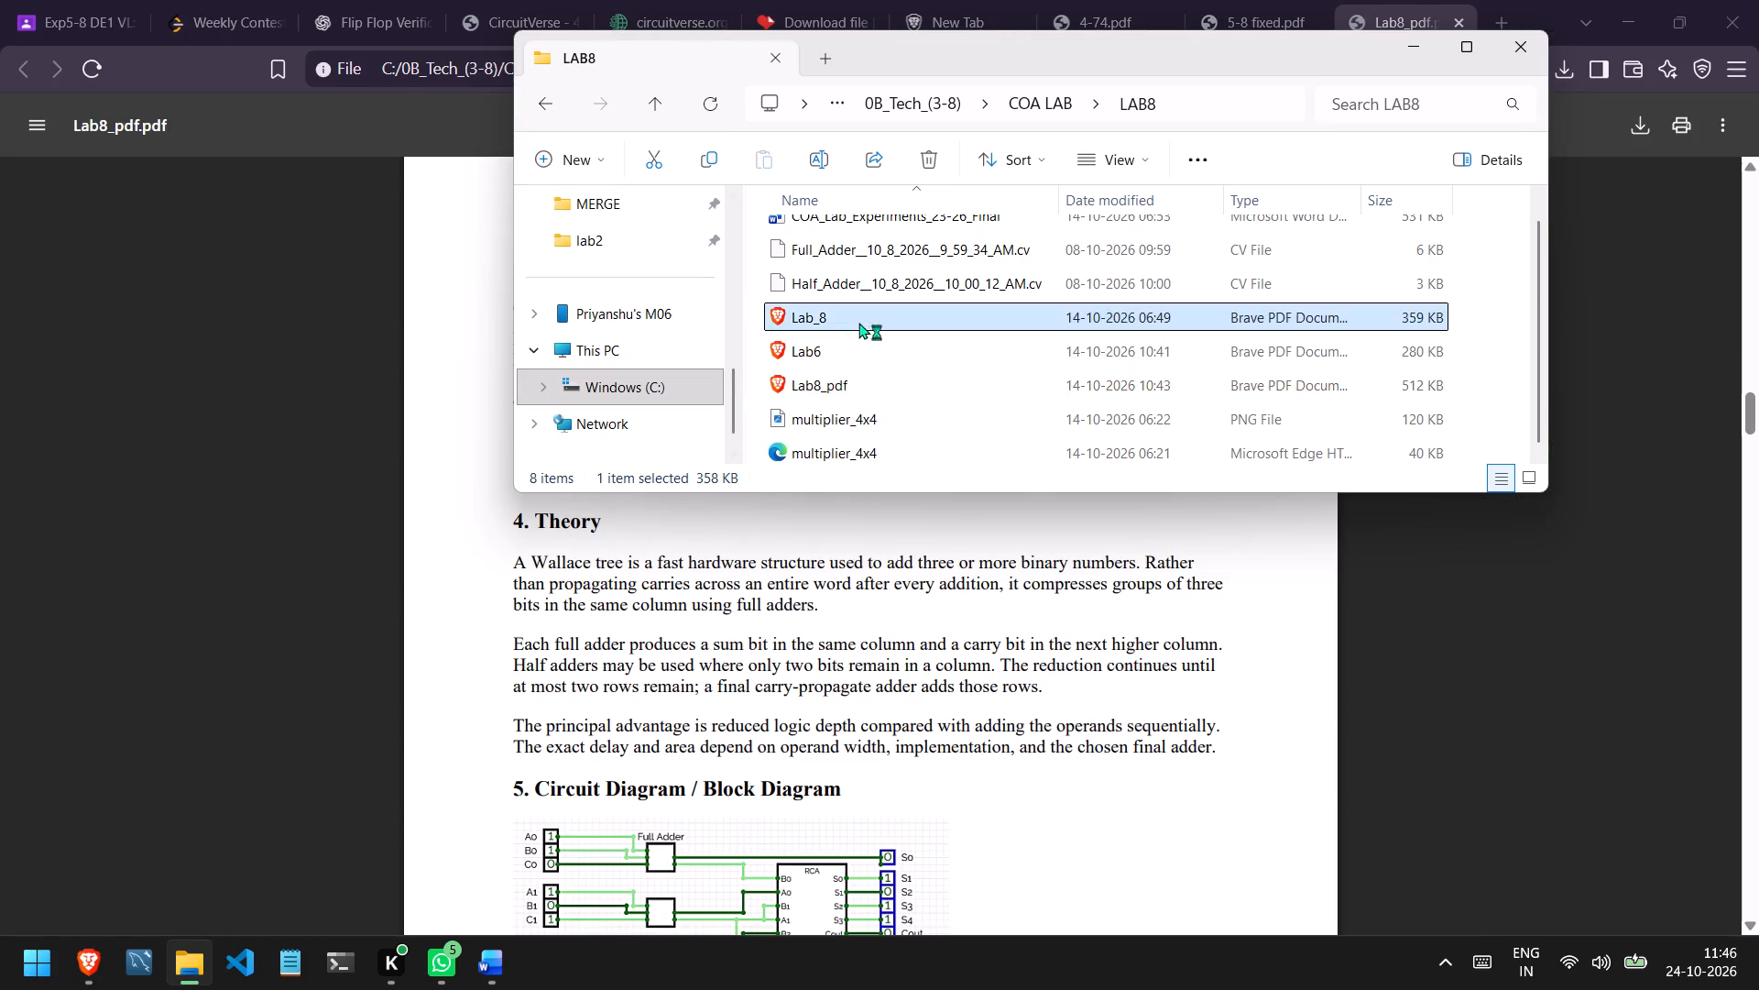
scroll(823, 485, "down", 5)
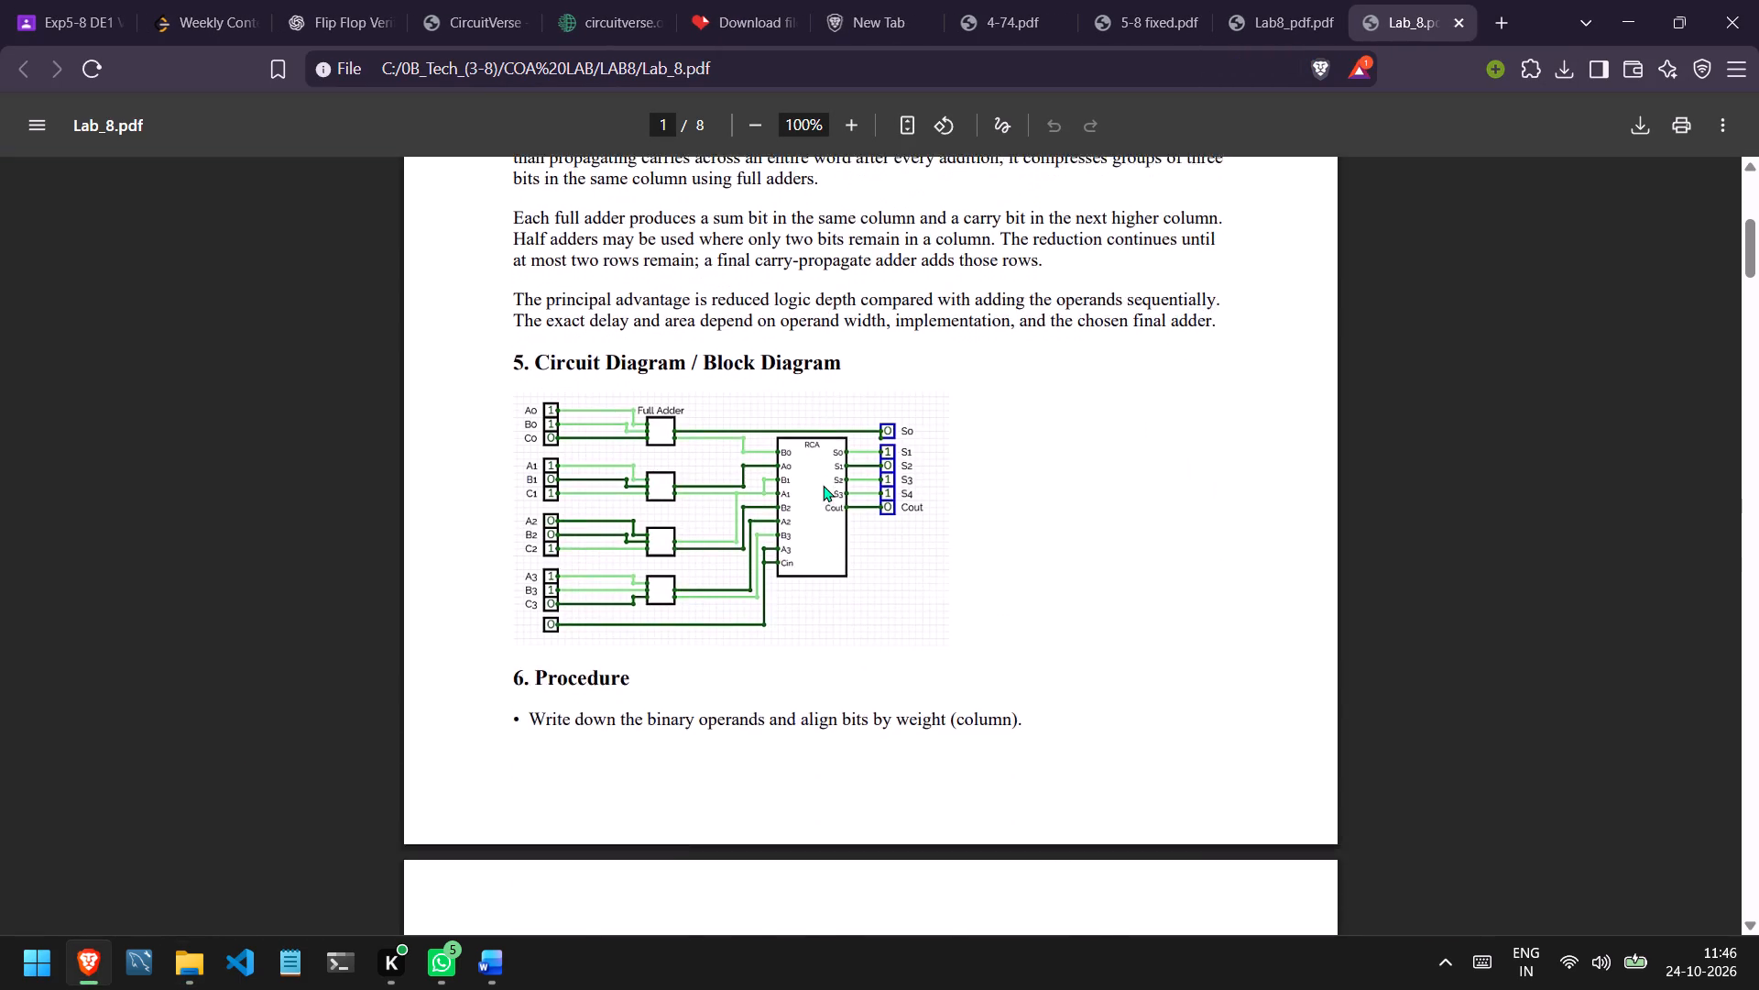
scroll(823, 485, "down", 3)
scroll(823, 485, "up", 2)
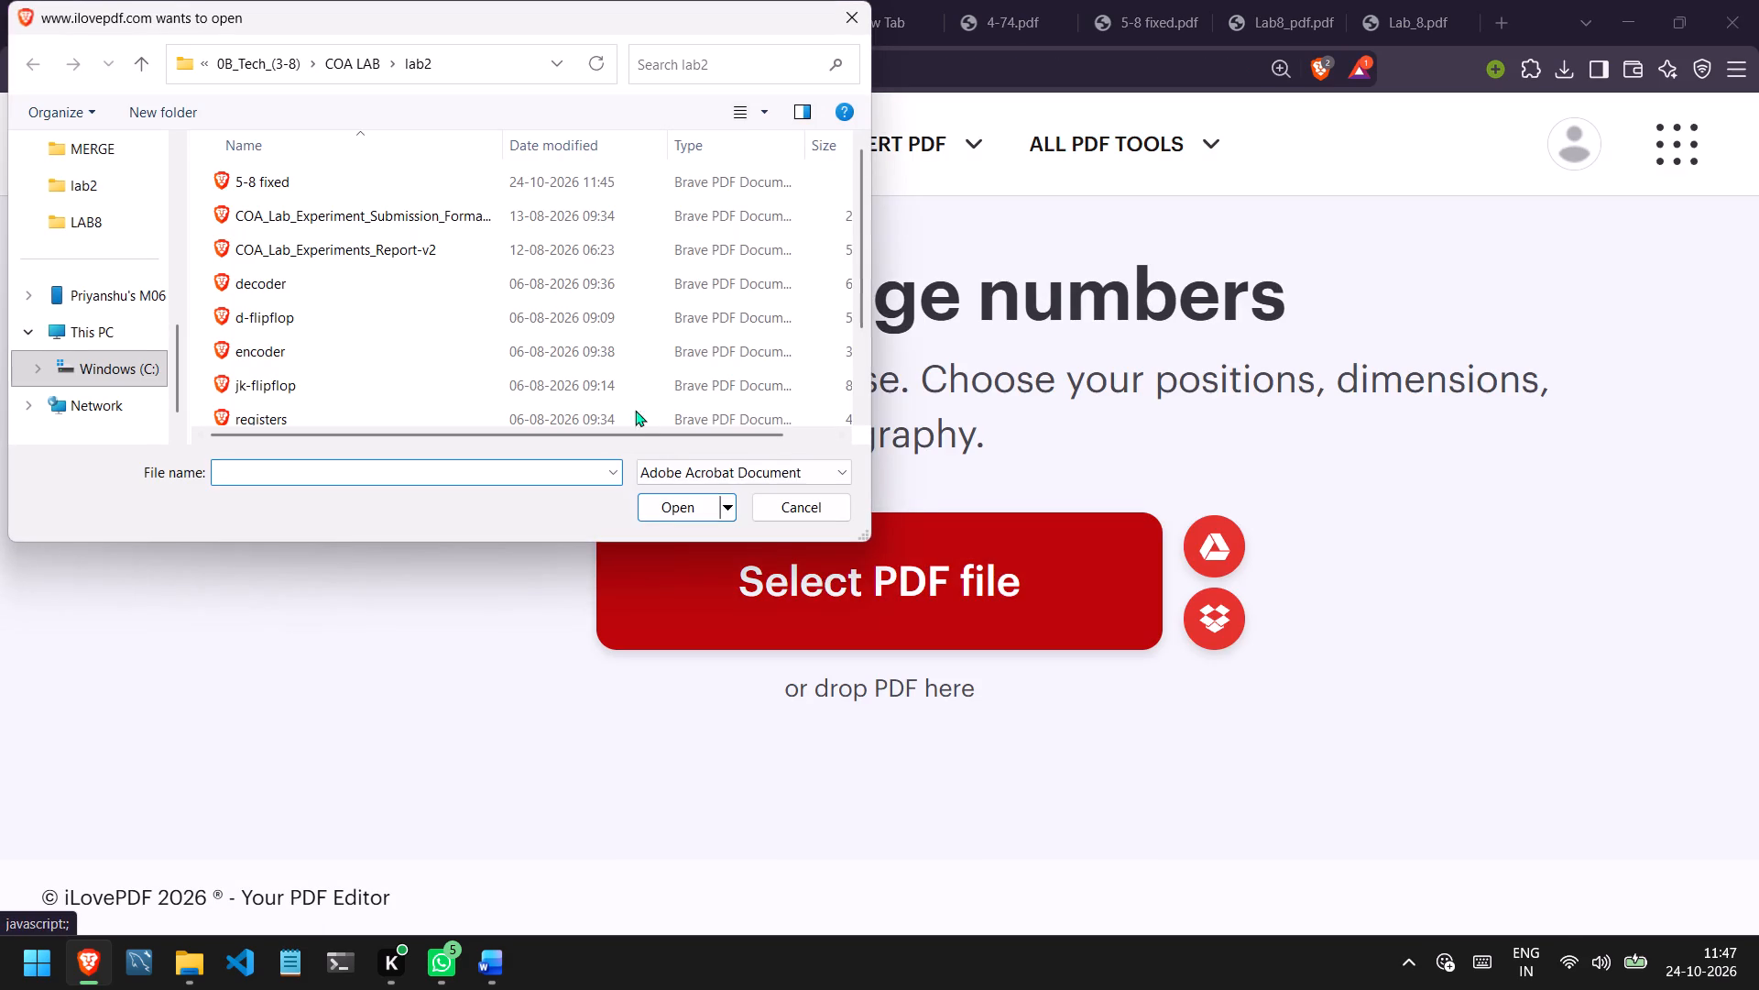
left_click(363, 59)
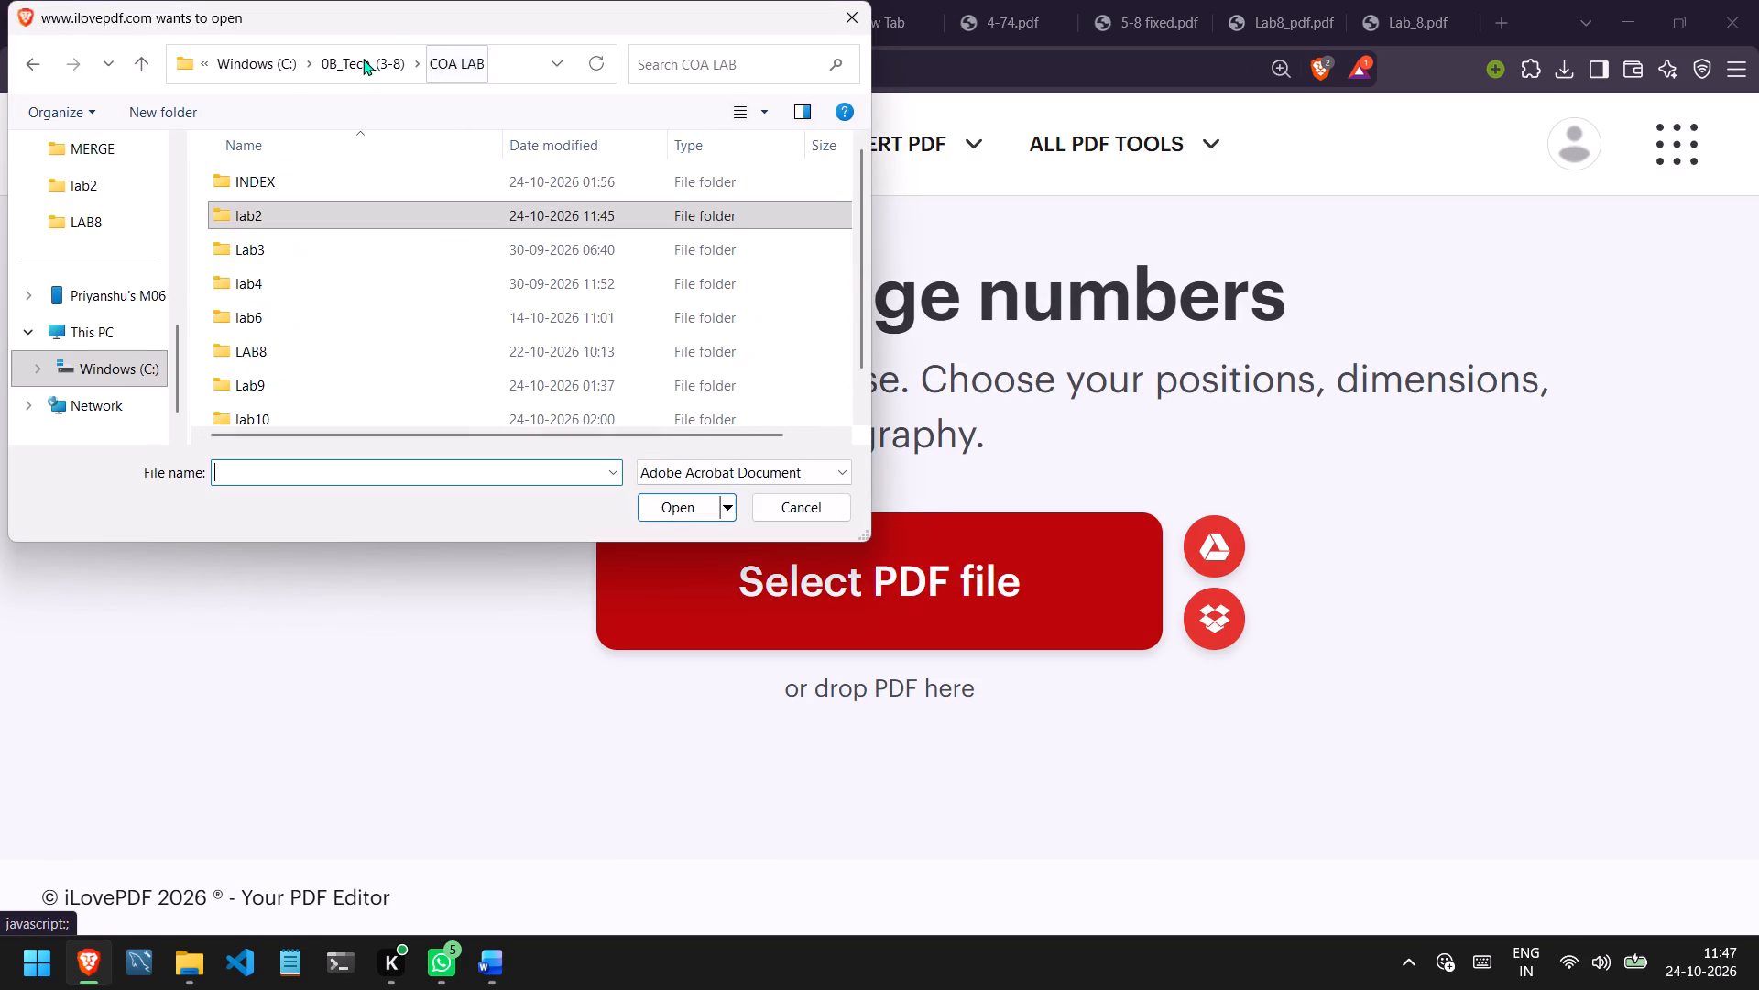
double_click(321, 362)
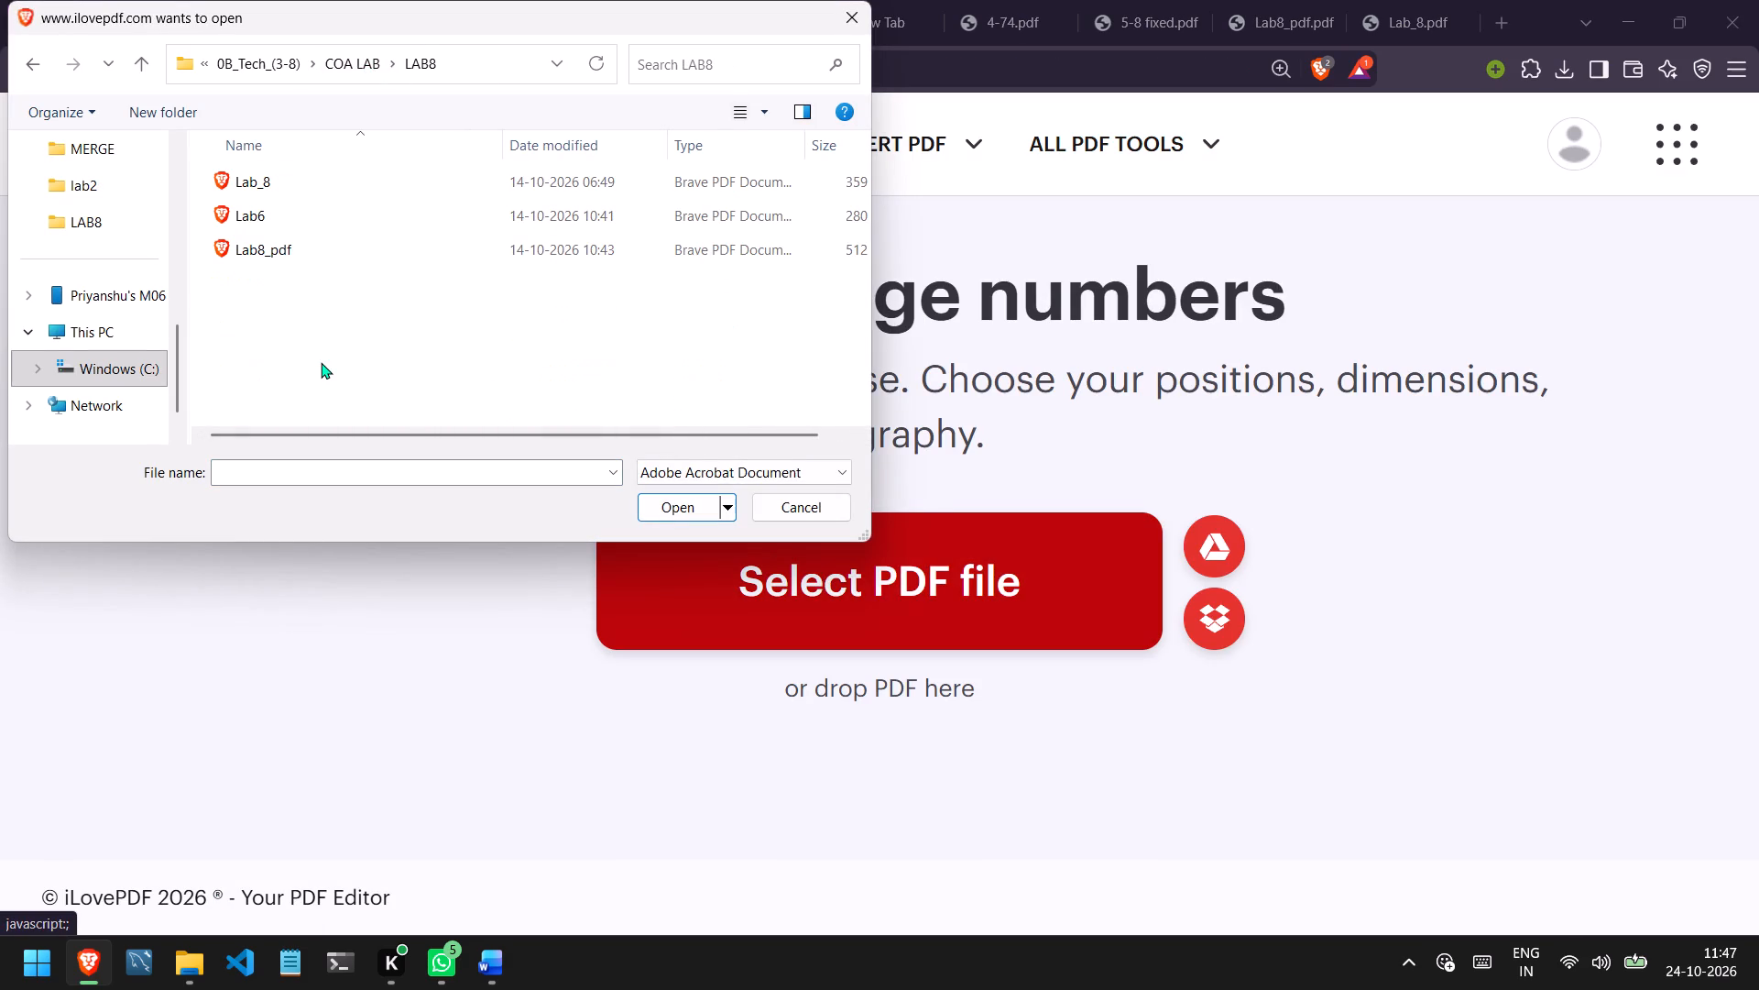
double_click(327, 174)
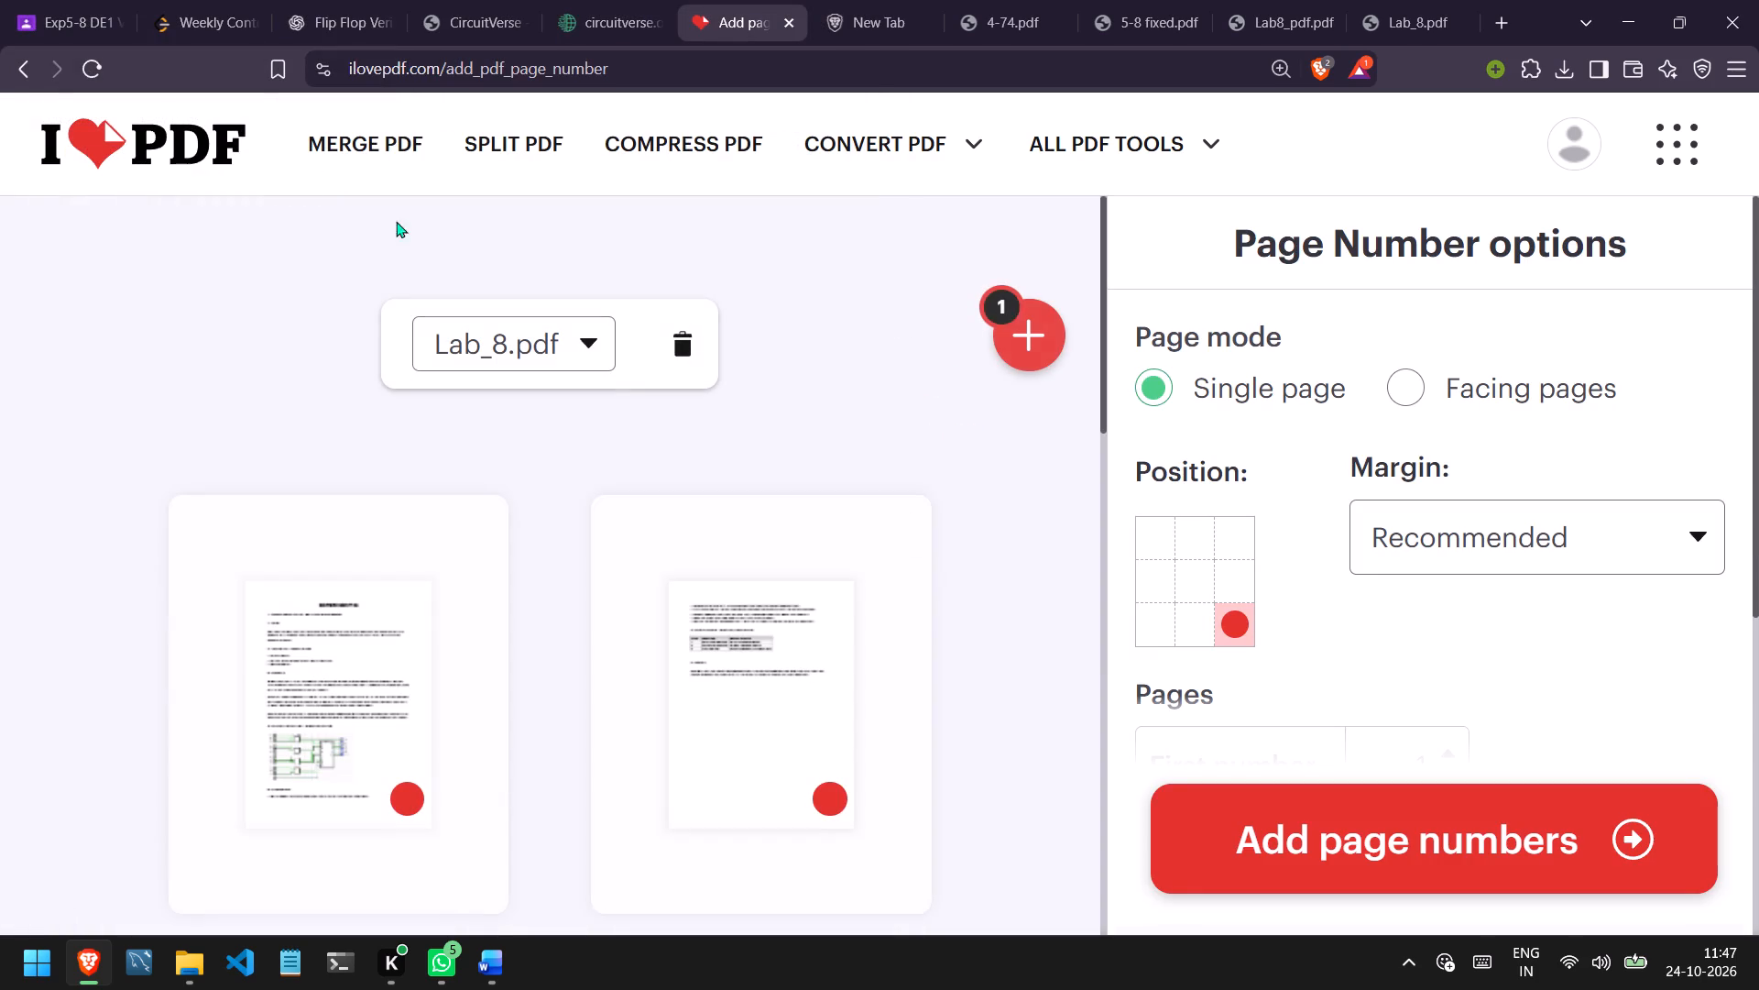
Place the page numbers at the bottom centre of the Lab_8.pdf pages and set the first number to 72.
left_click(1198, 627)
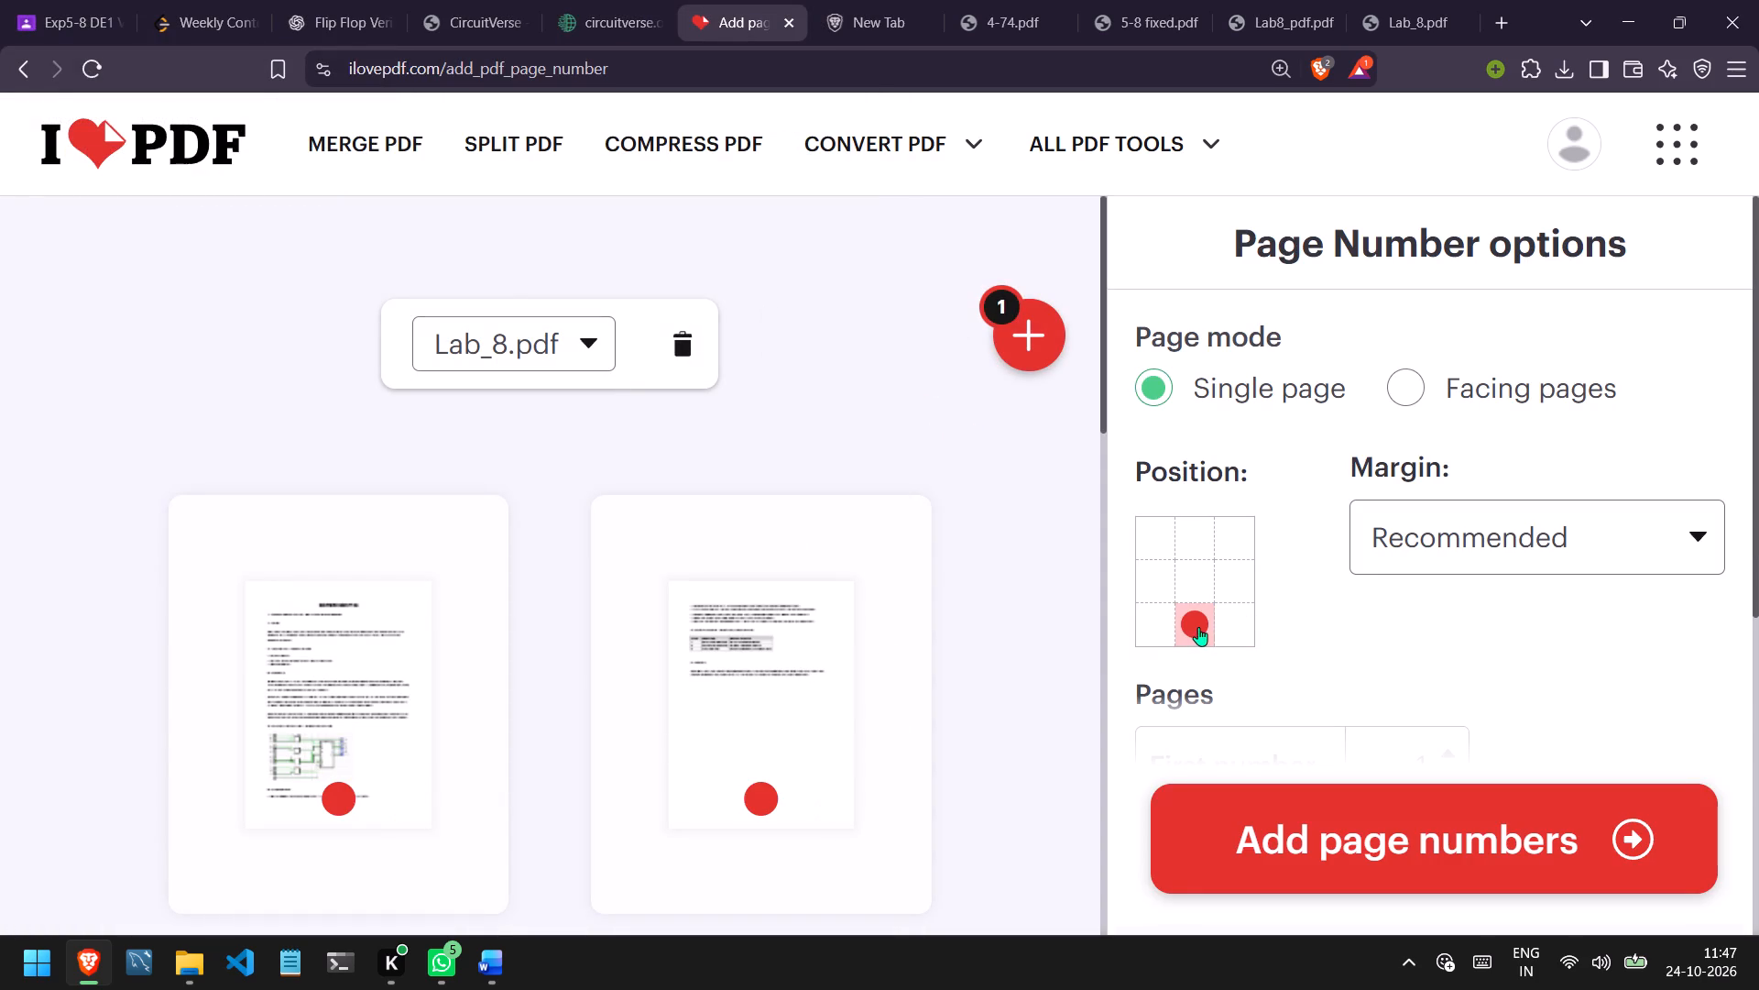
scroll(1198, 627, "down", 2)
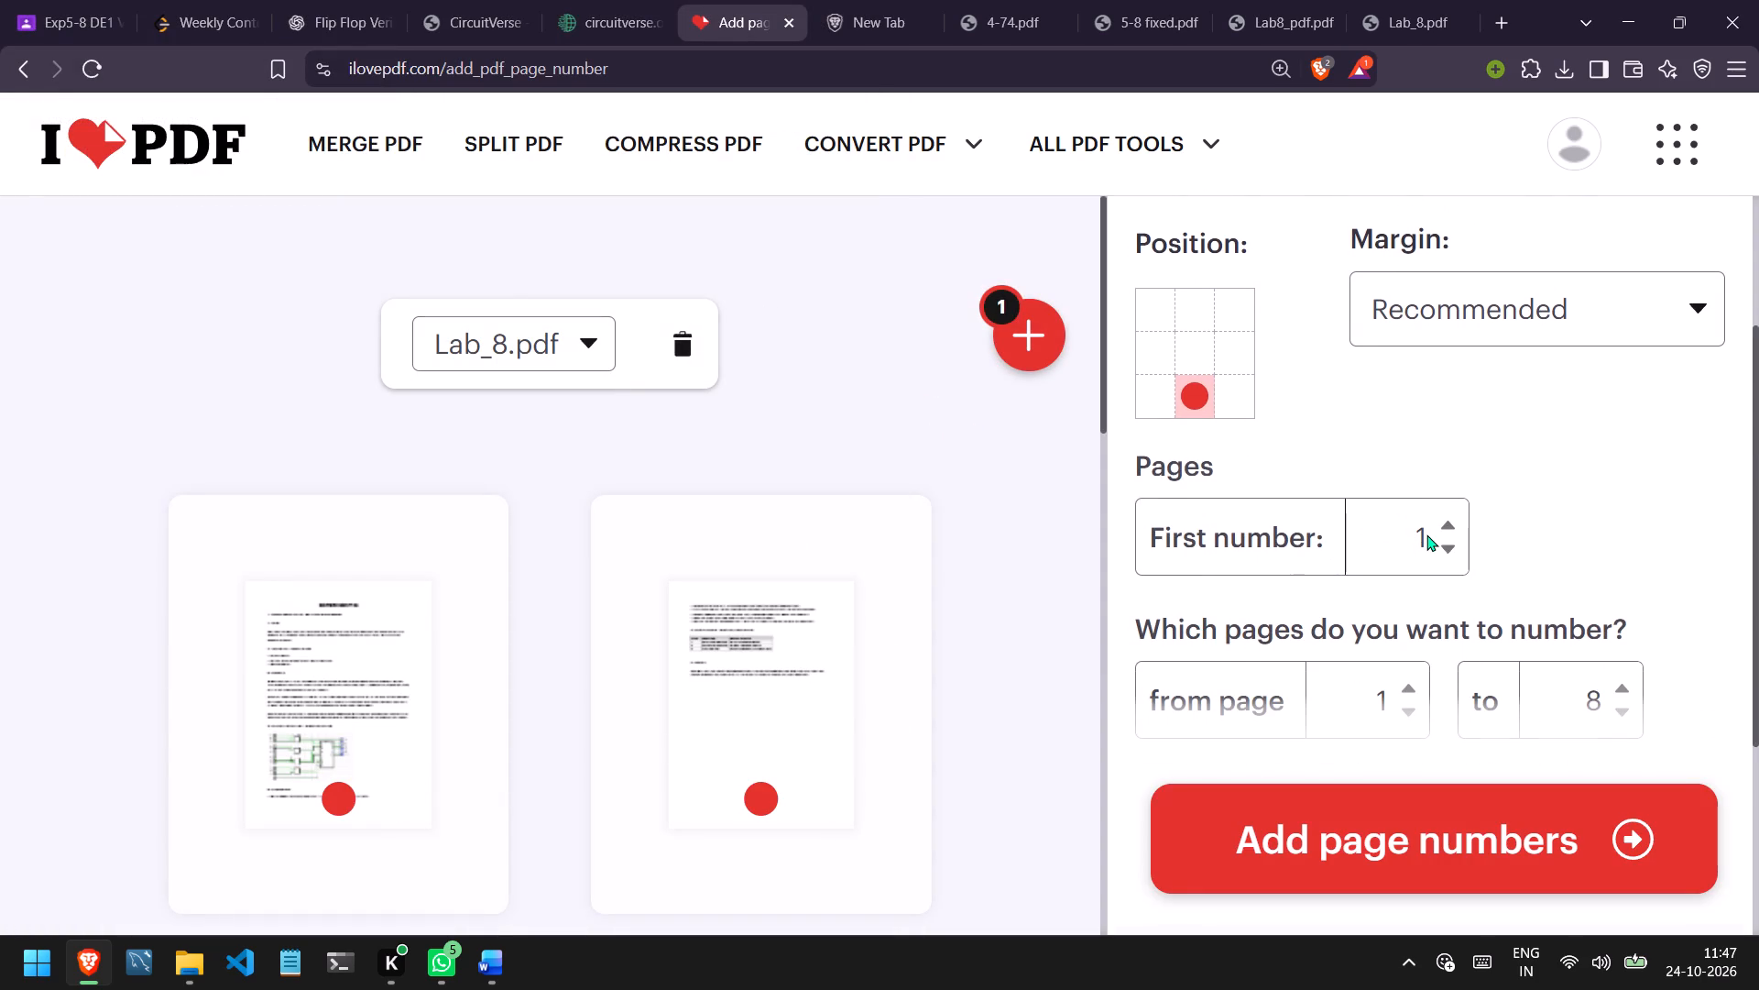
left_click(1426, 534)
key("Left")
key("7")
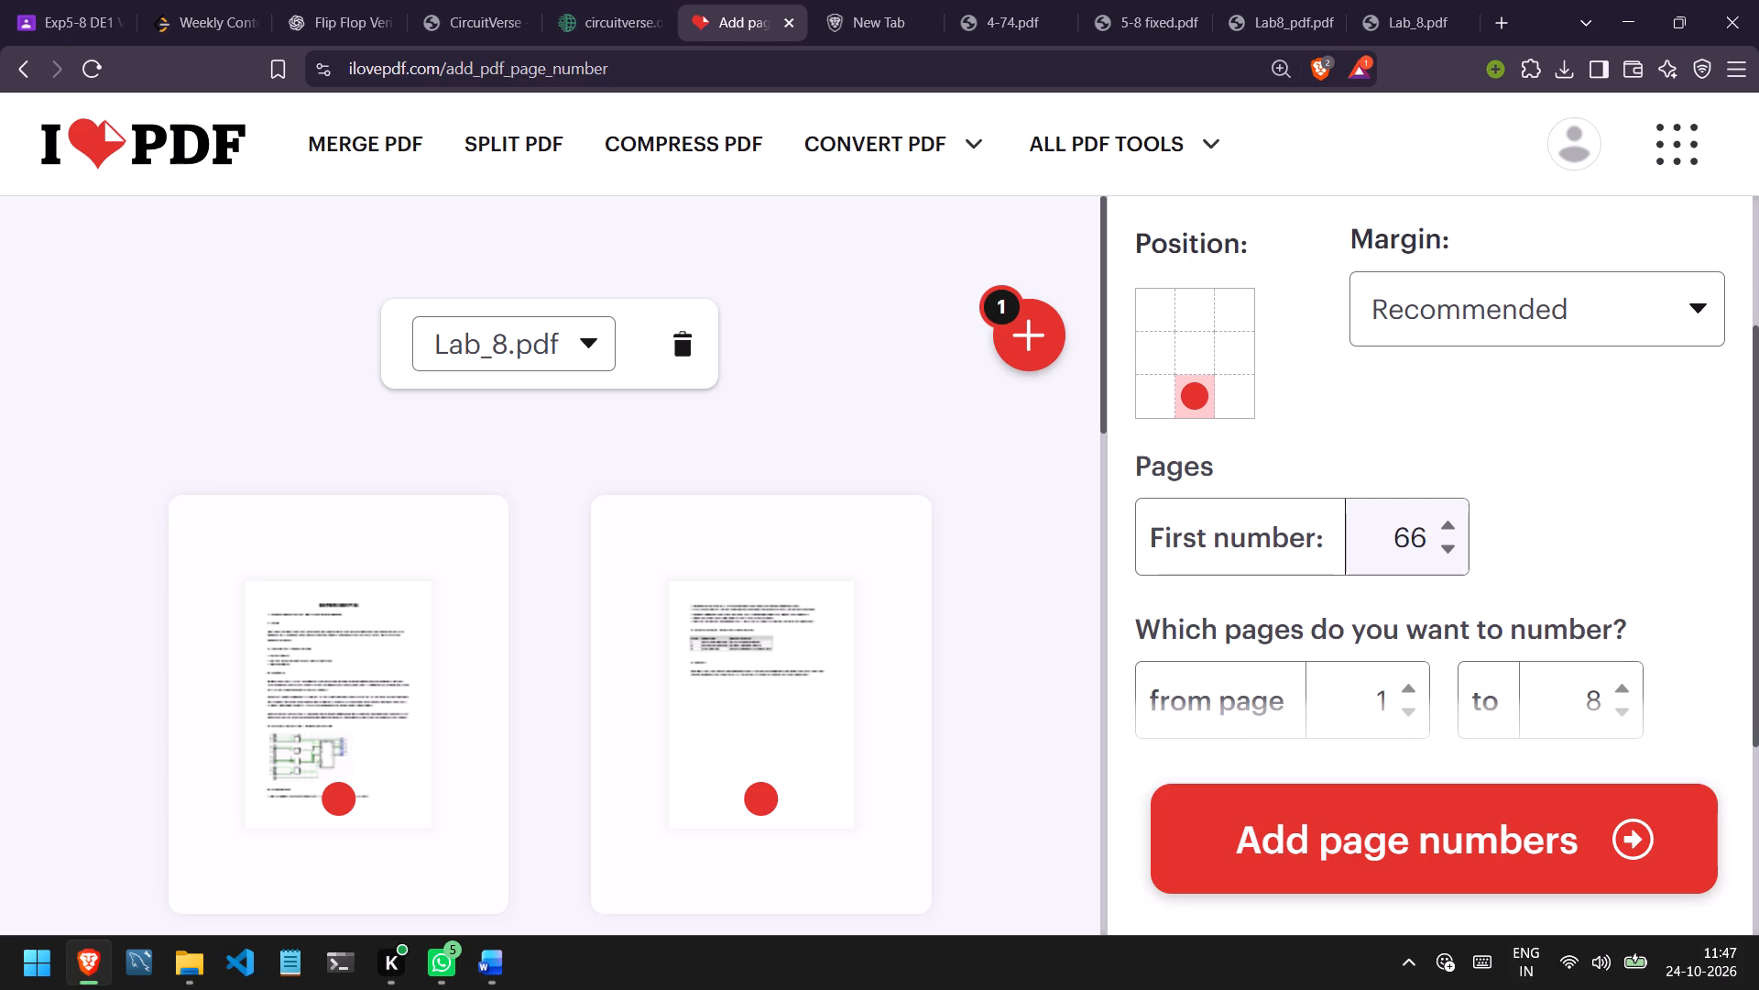
key("Up")
key("Up")
key("Up")
key("Up")
key("Up")
key("Up")
left_click(1654, 453)
scroll(1654, 453, "down", 3)
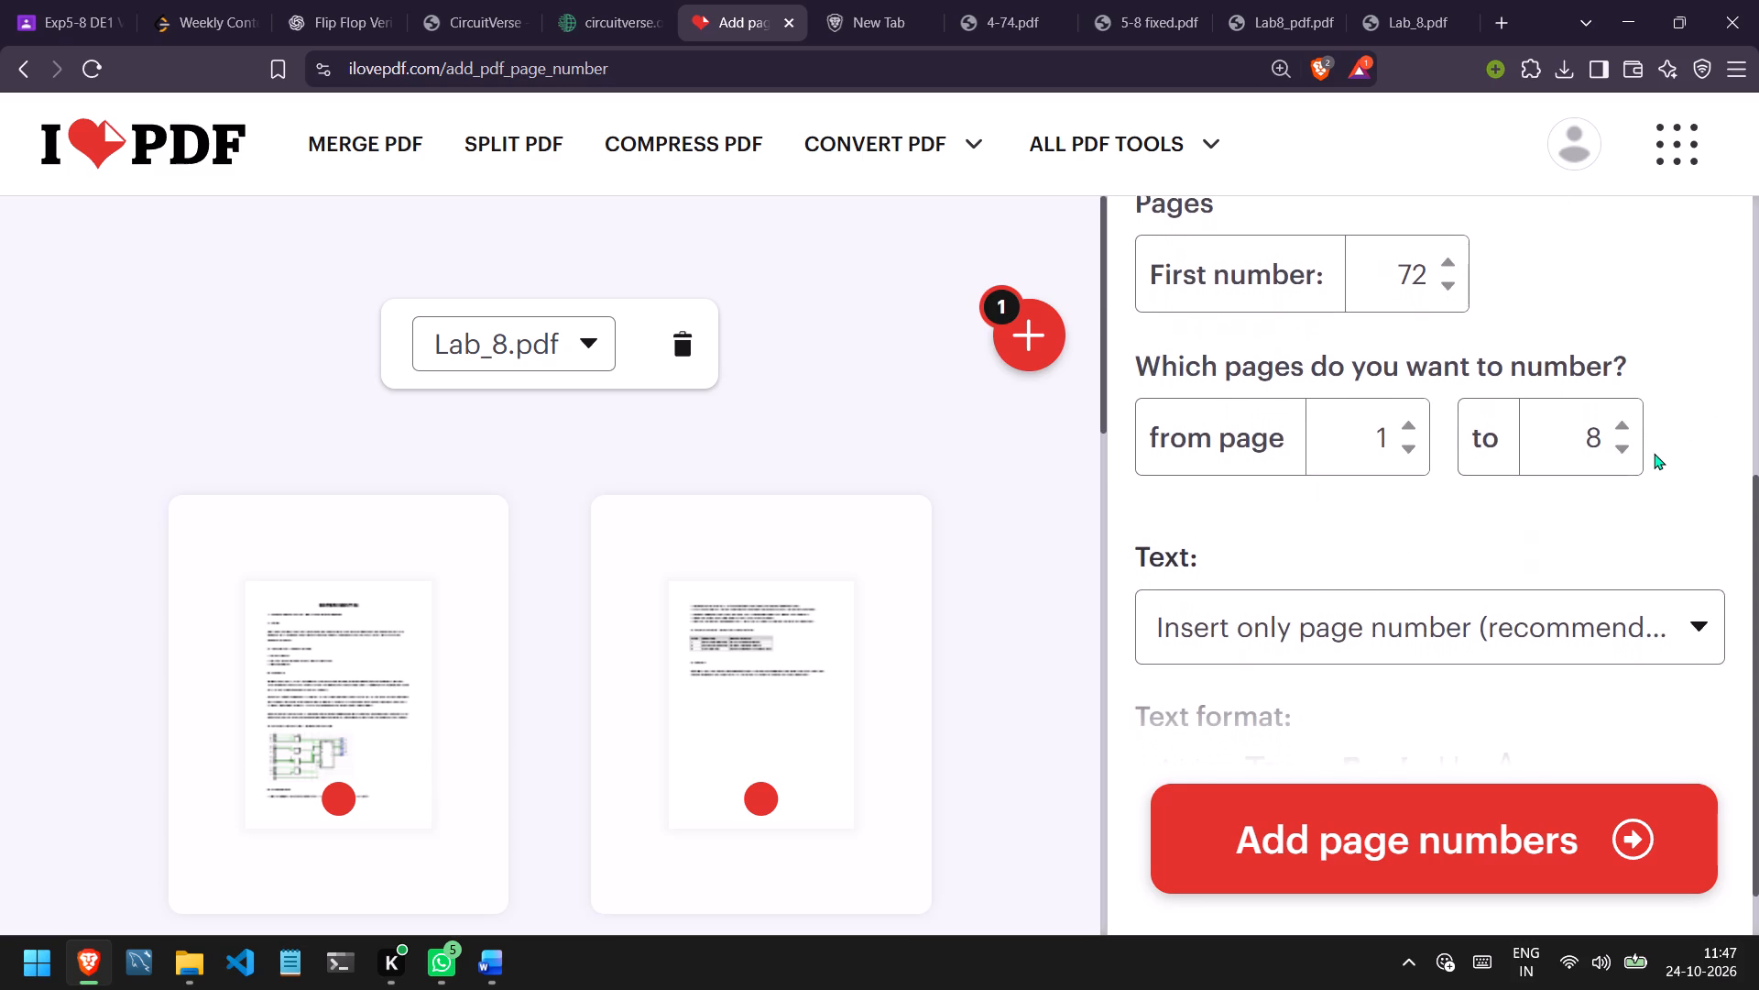
Set the page number text font to Times new roman.
scroll(1654, 453, "down", 3)
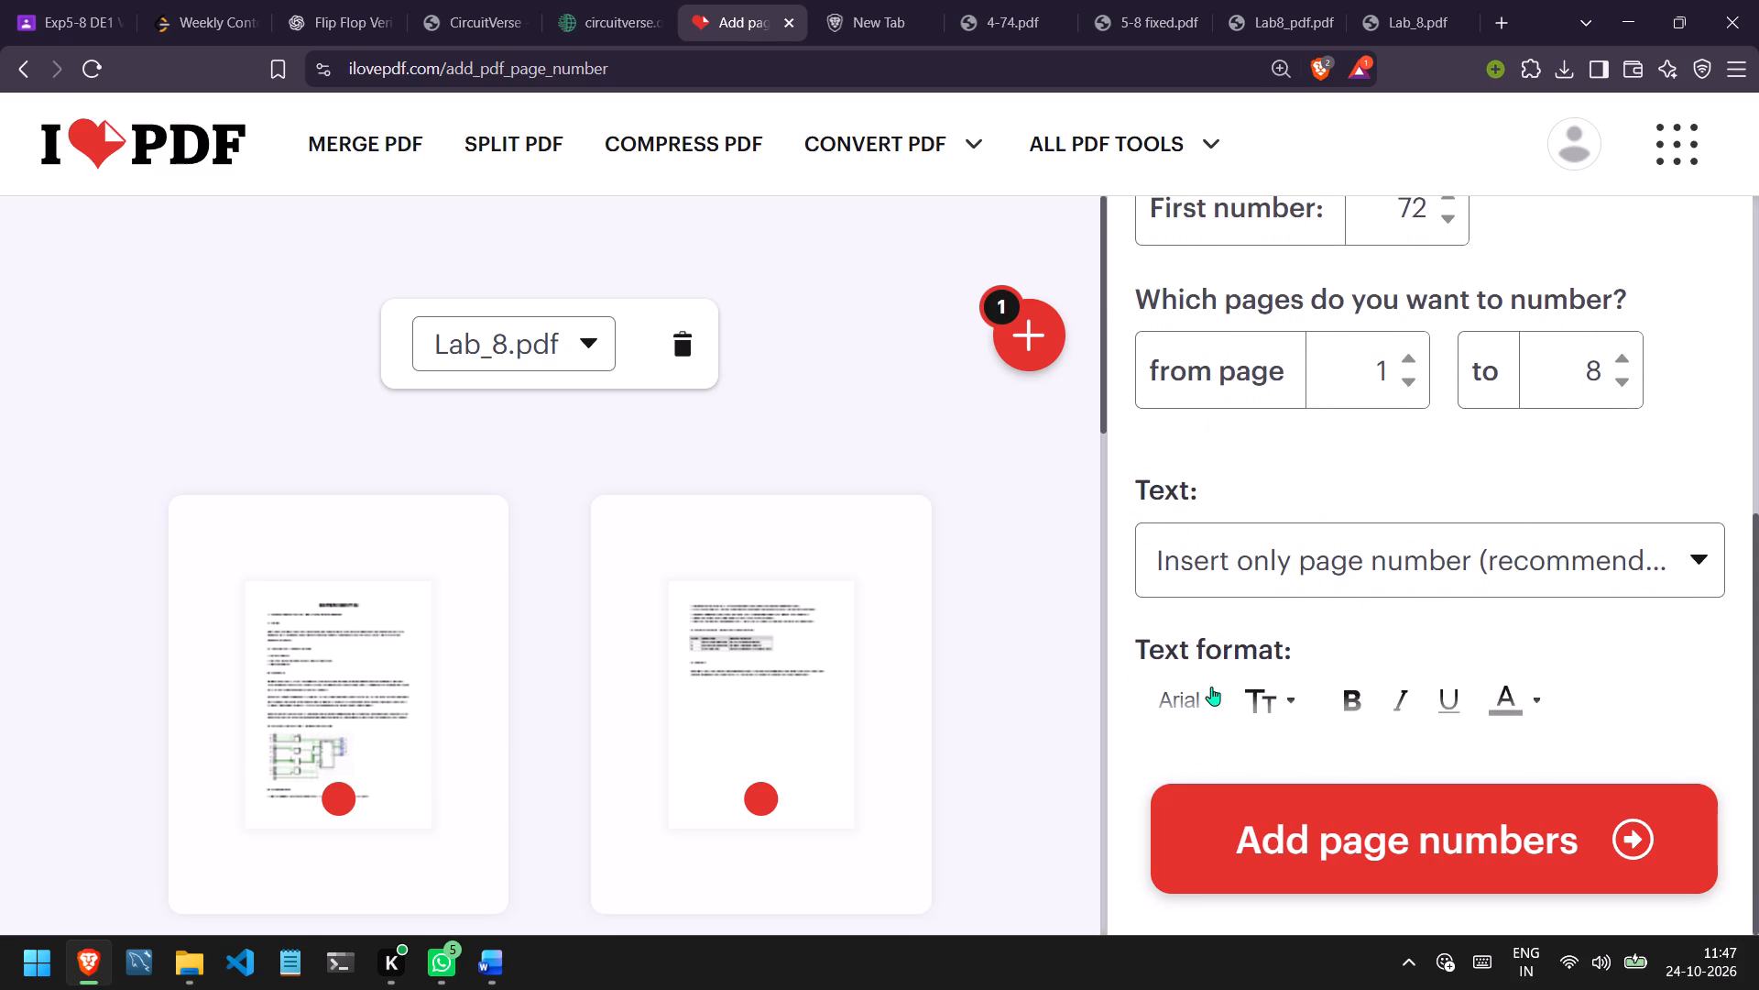
left_click(1210, 687)
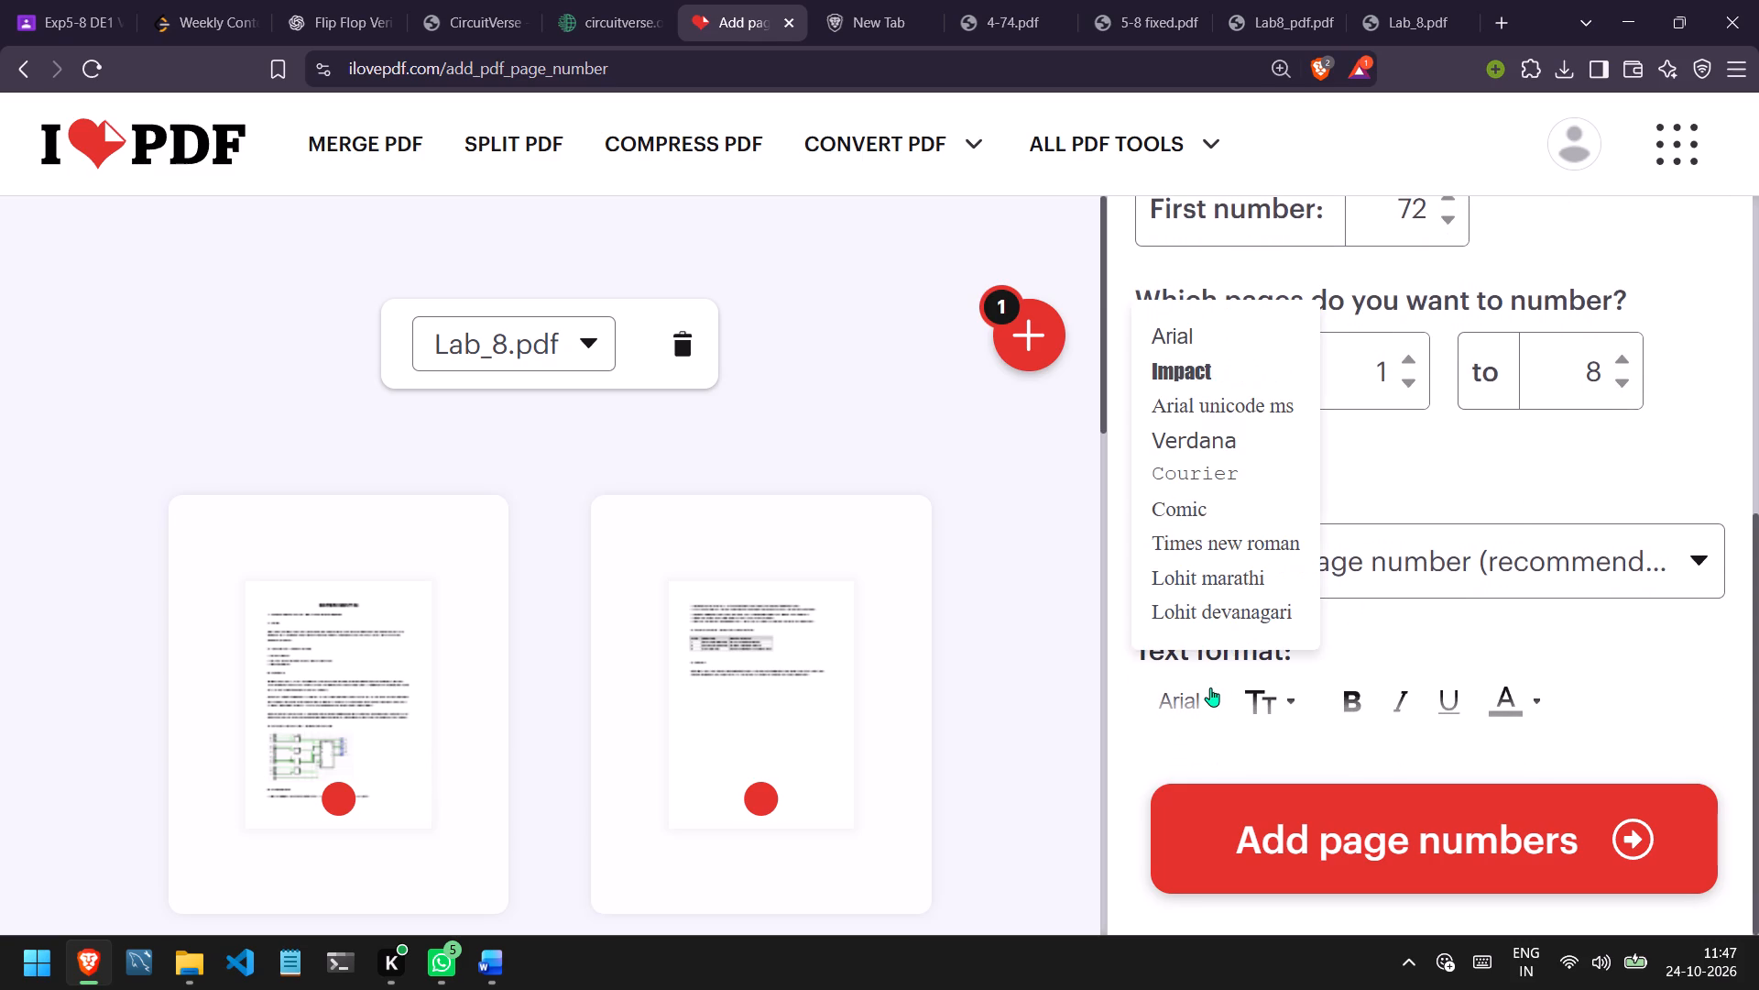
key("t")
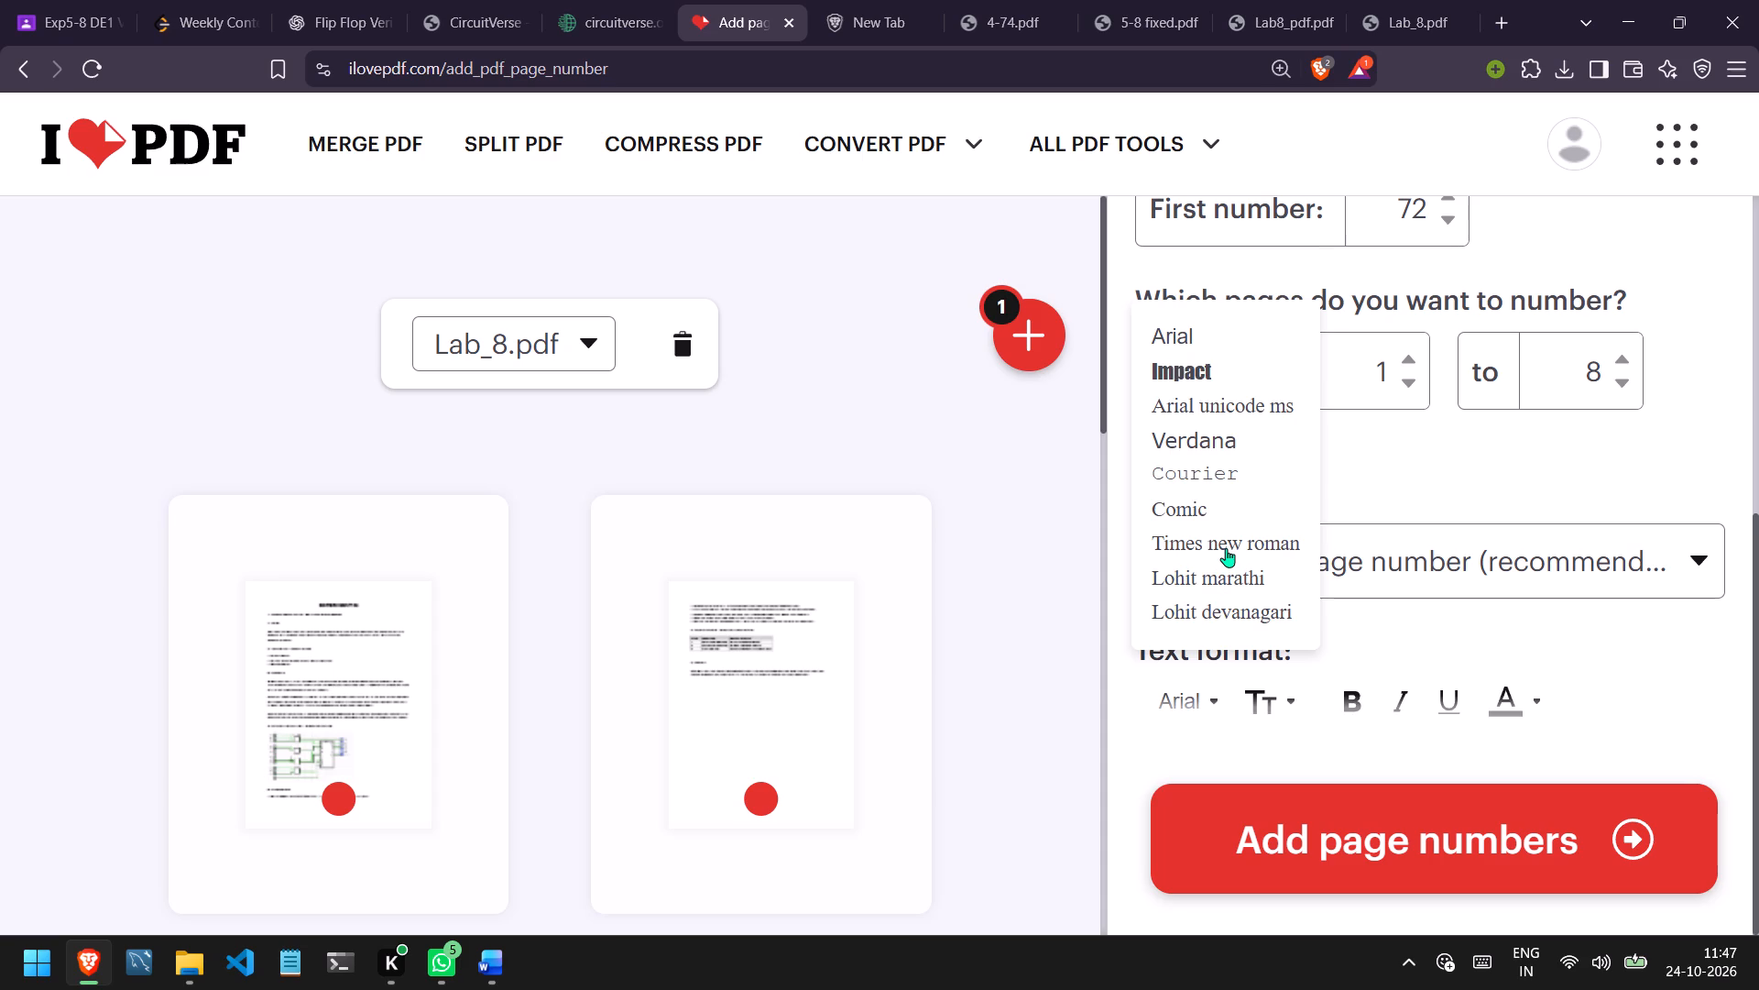
left_click(1226, 548)
scroll(1226, 548, "down", 2)
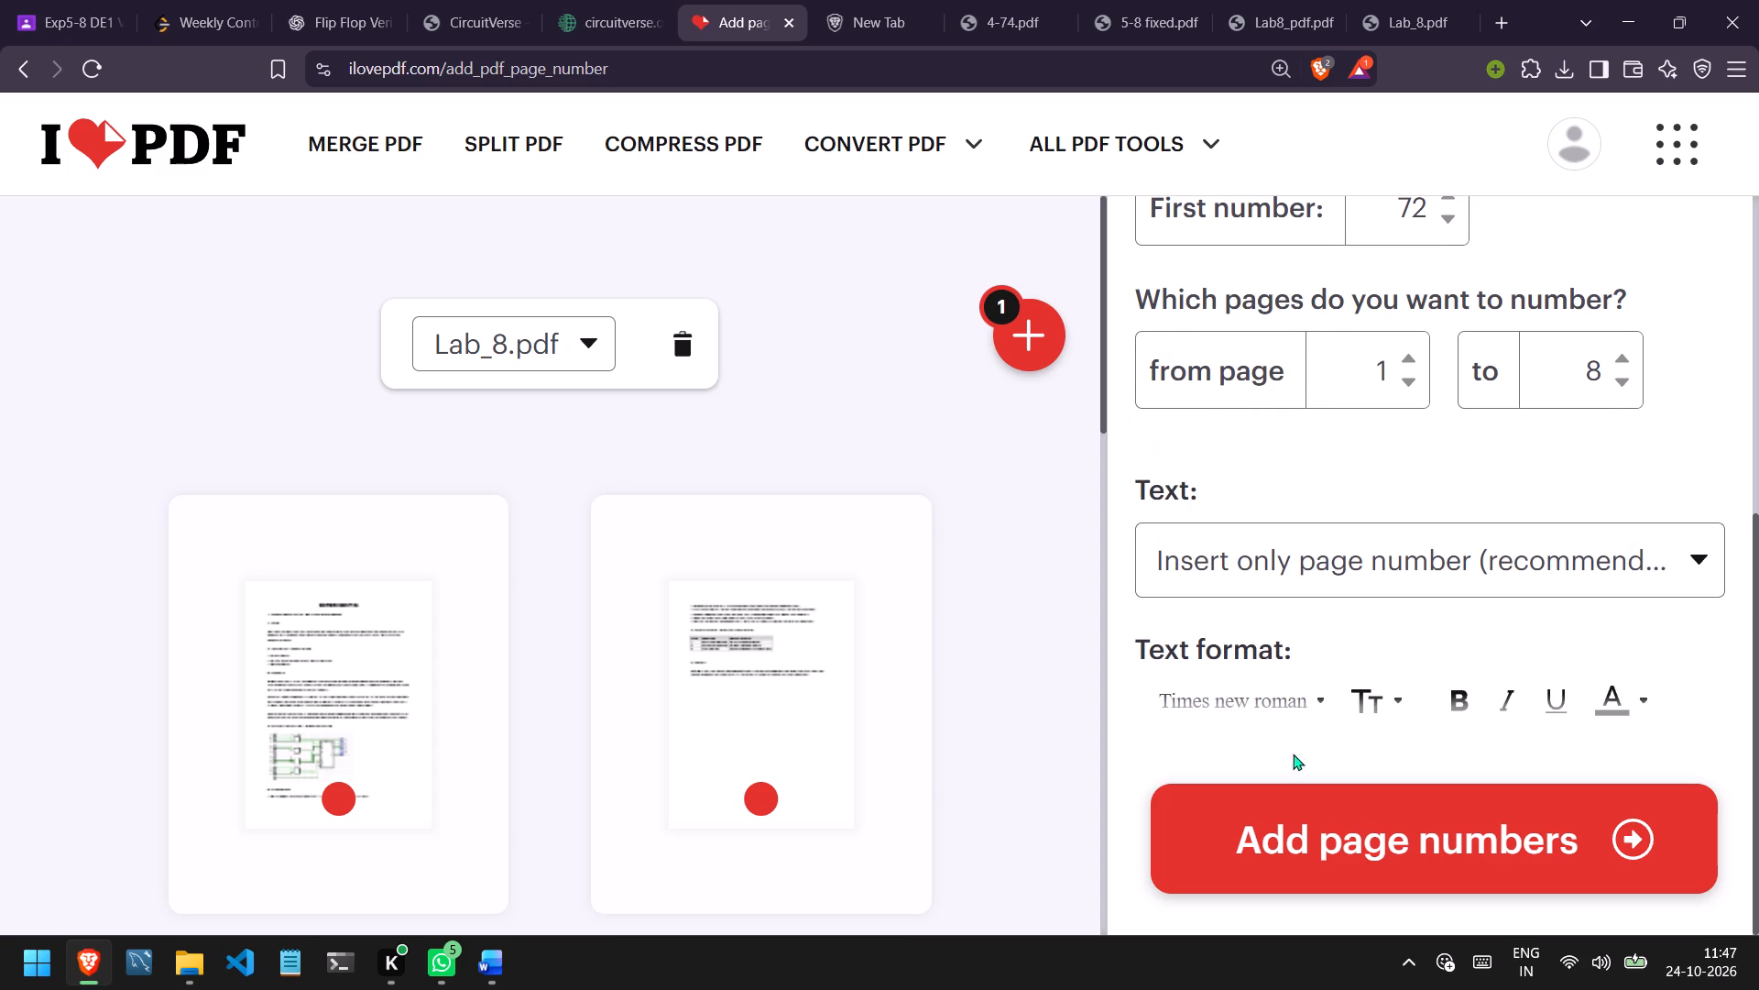
left_click(1363, 827)
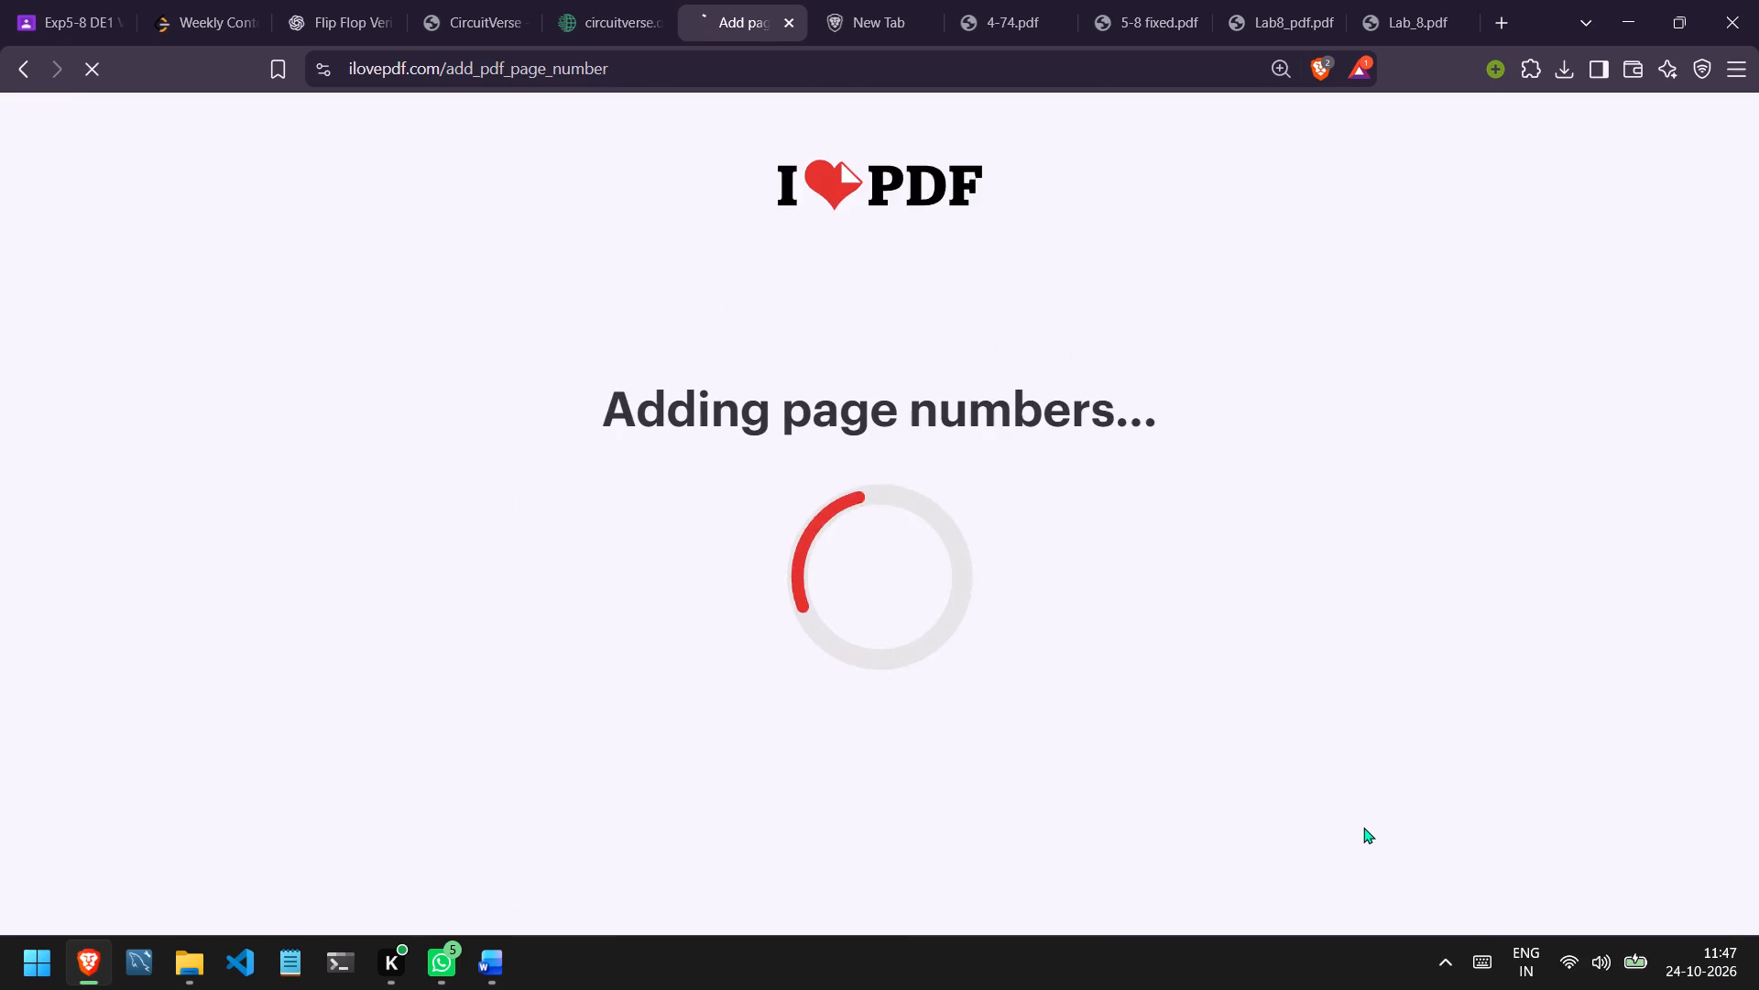